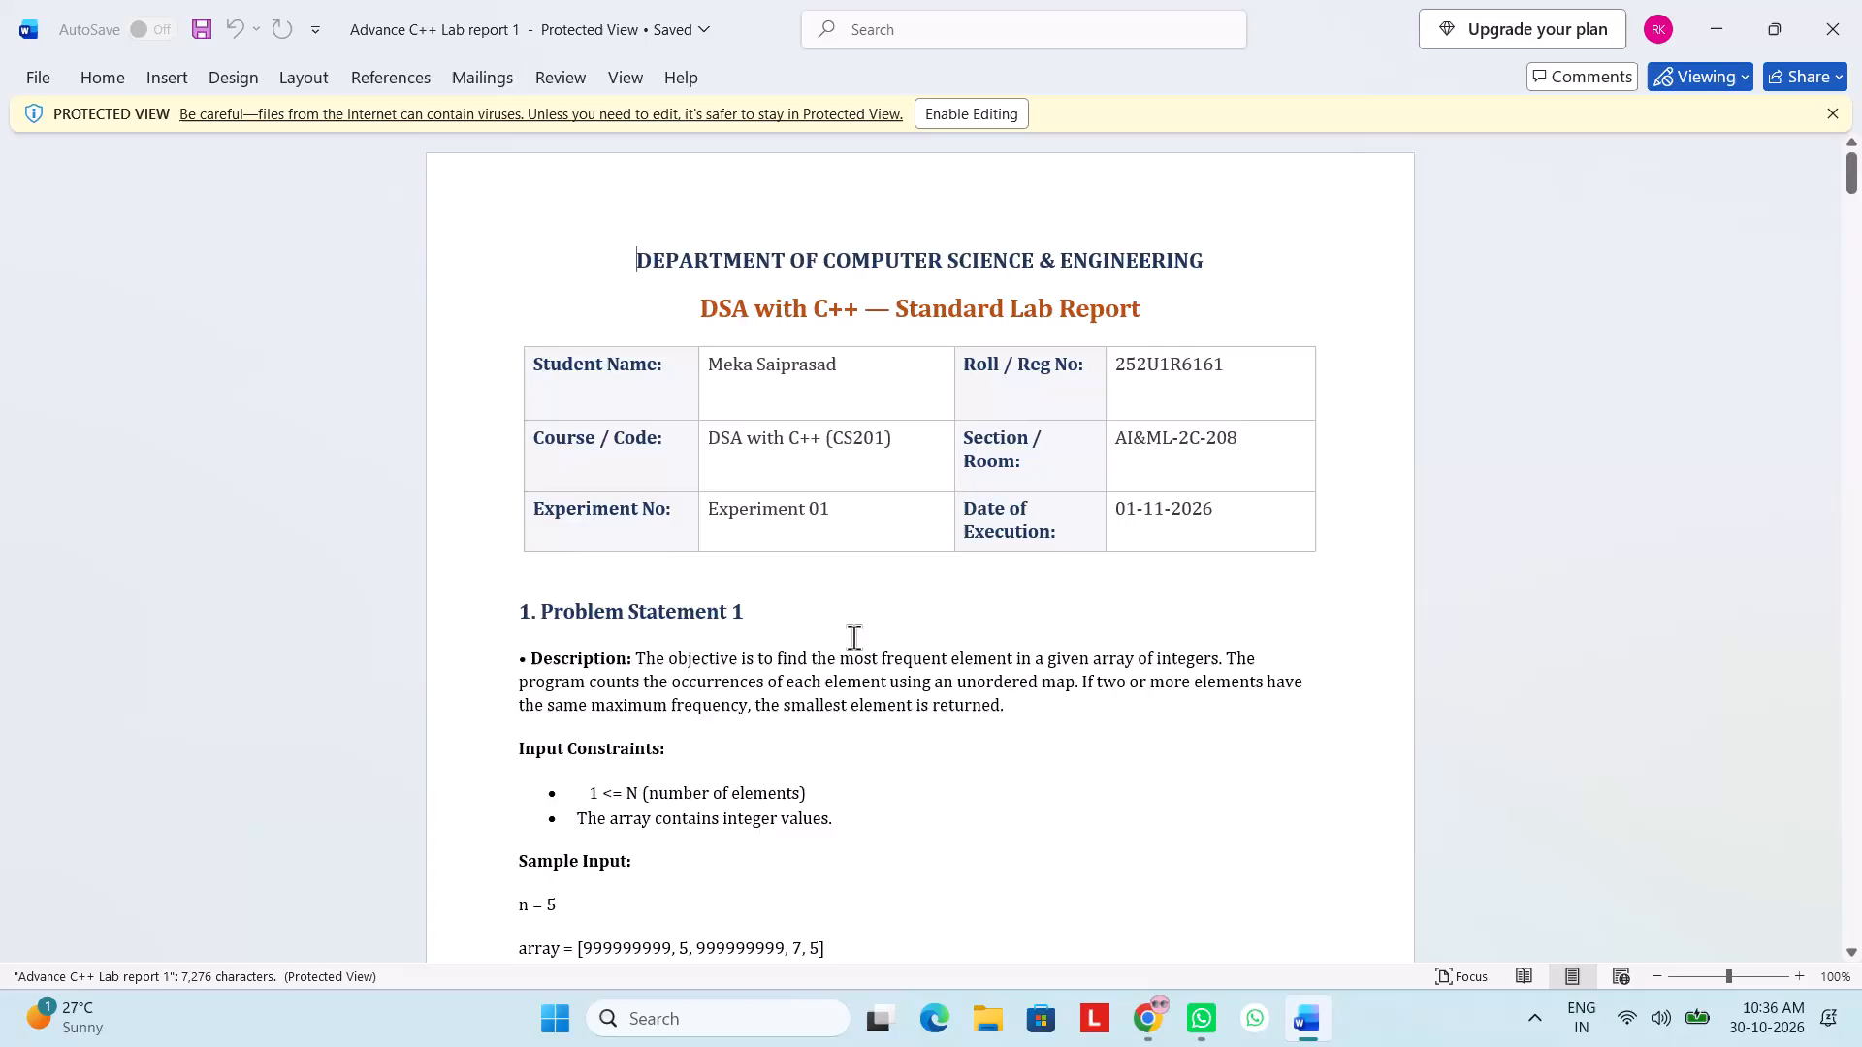
Review the first page of the C++ lab report, covering Problem Statement 1, its sample input and output, and the Steps section.
{"action": "scroll", "coordinate": [853, 637], "scroll_direction": "down", "scroll_amount": 6}
{"action": "scroll", "coordinate": [853, 637], "scroll_direction": "up", "scroll_amount": 1}
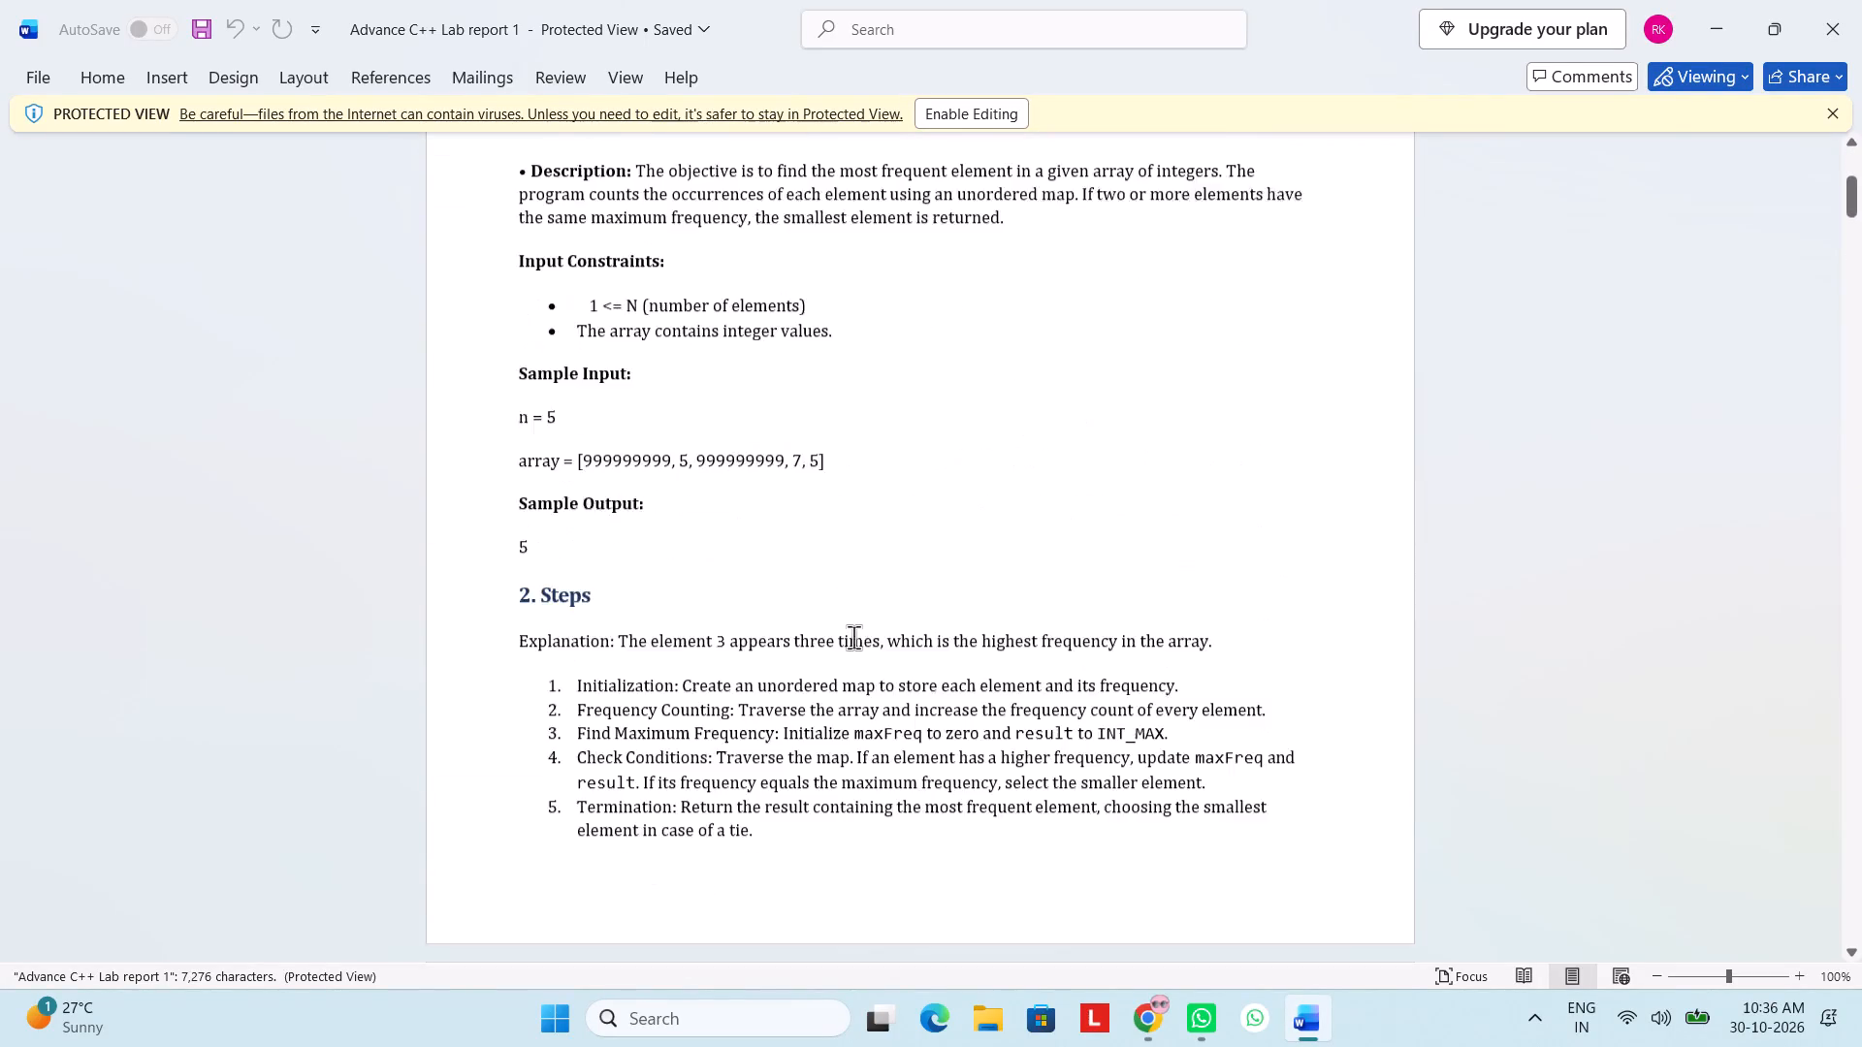
{"action": "scroll", "coordinate": [853, 637], "scroll_direction": "up", "scroll_amount": 1}
{"action": "scroll", "coordinate": [853, 635], "scroll_direction": "down", "scroll_amount": 1}
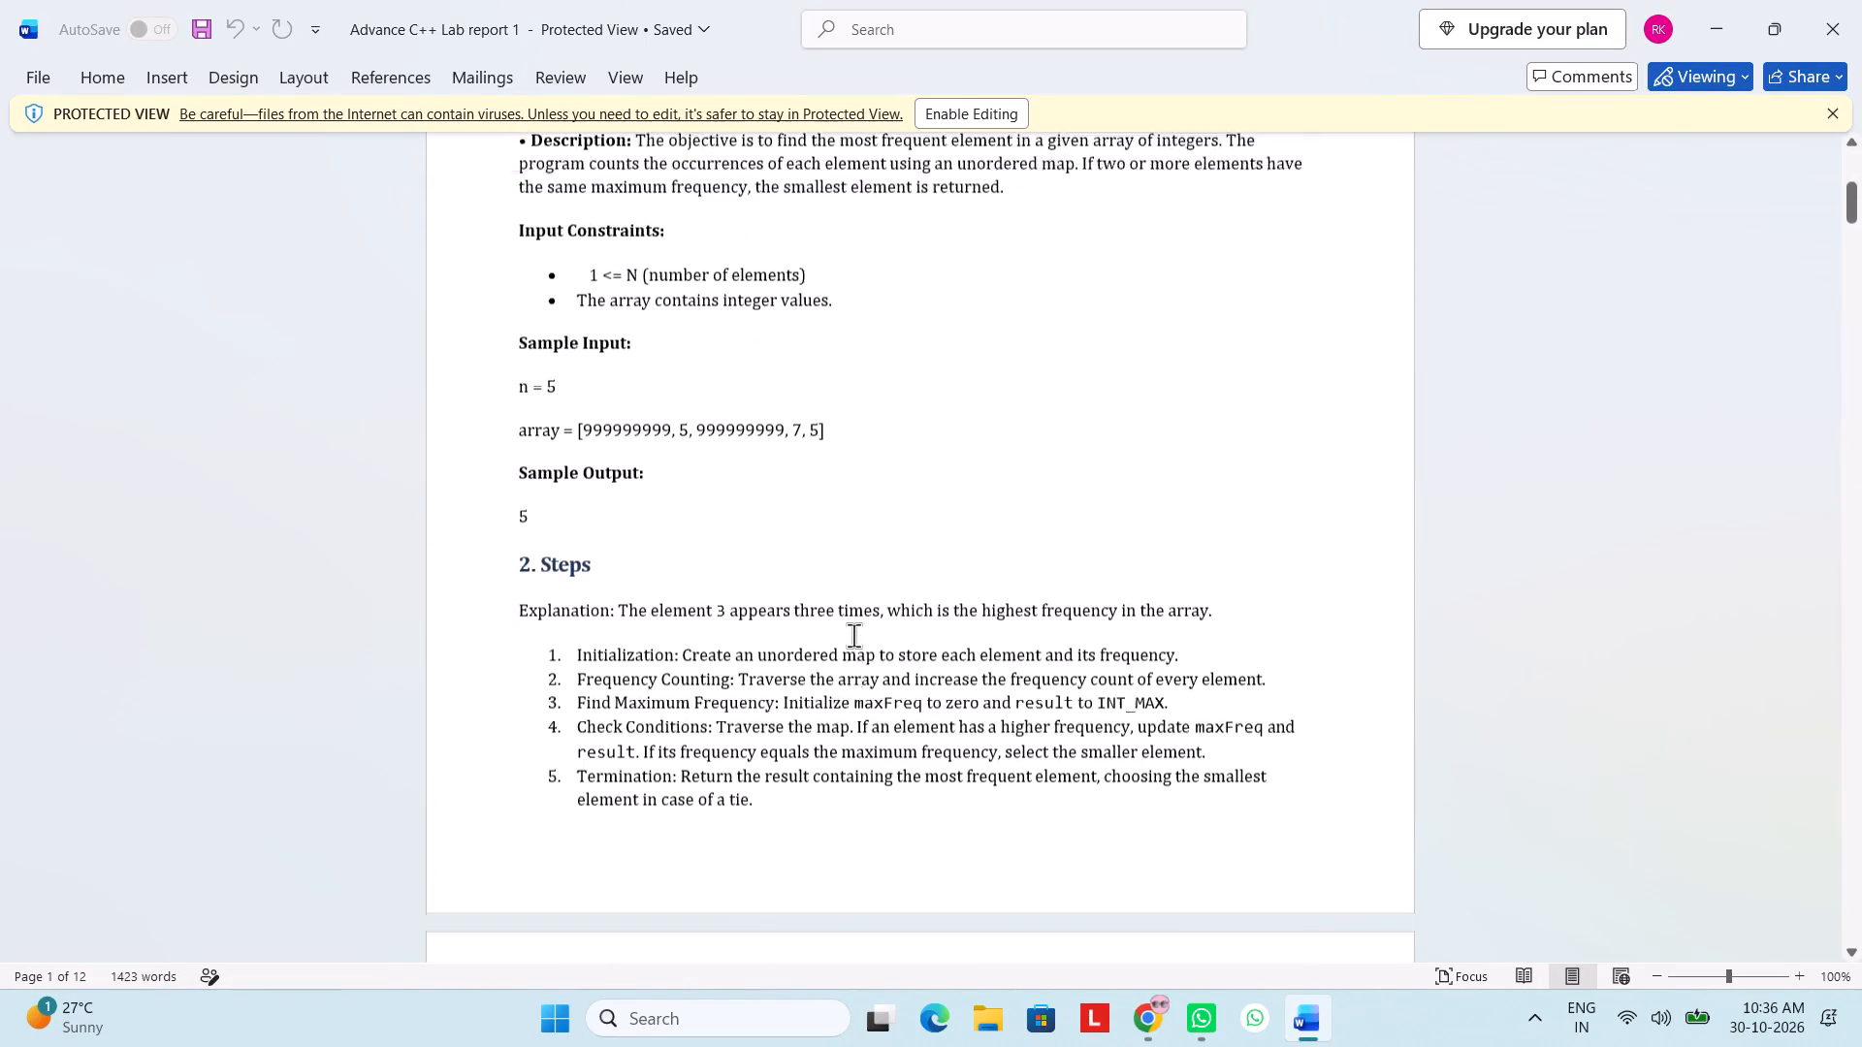
{"action": "scroll", "coordinate": [853, 635], "scroll_direction": "down", "scroll_amount": 3}
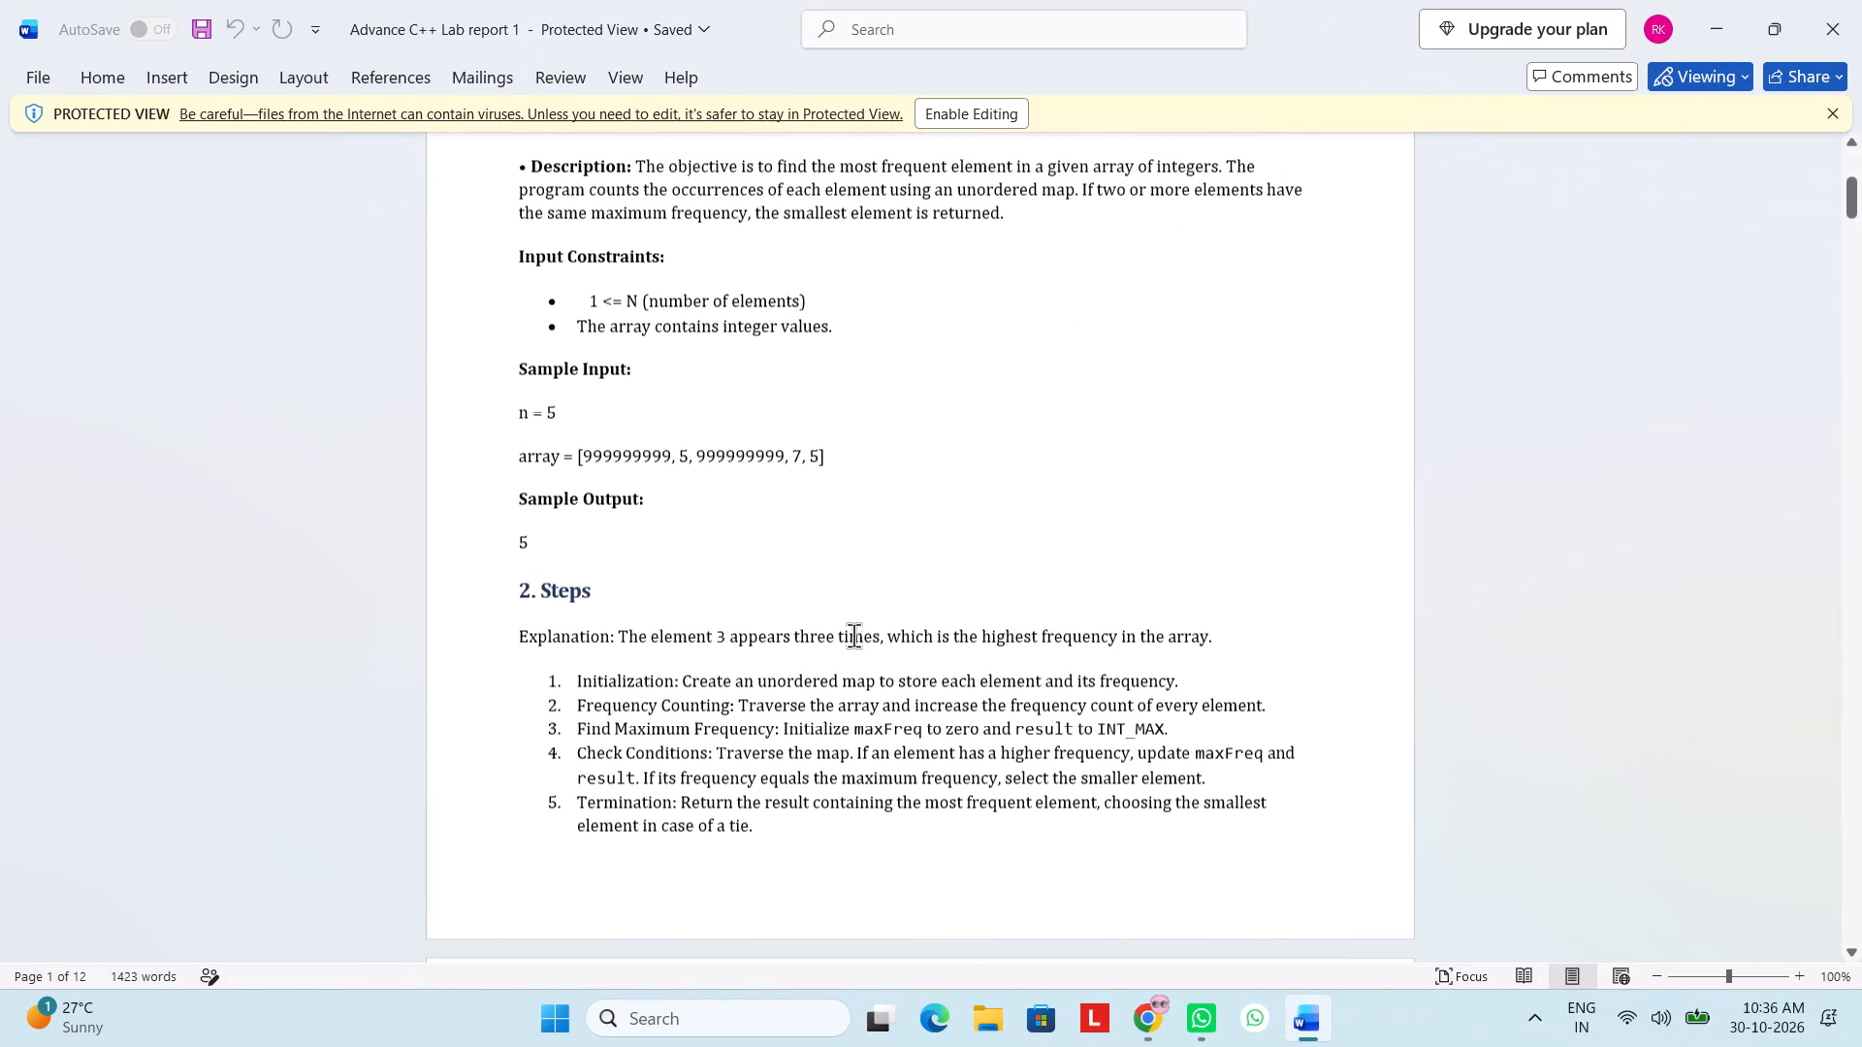
{"action": "scroll", "coordinate": [853, 635], "scroll_direction": "down", "scroll_amount": 2}
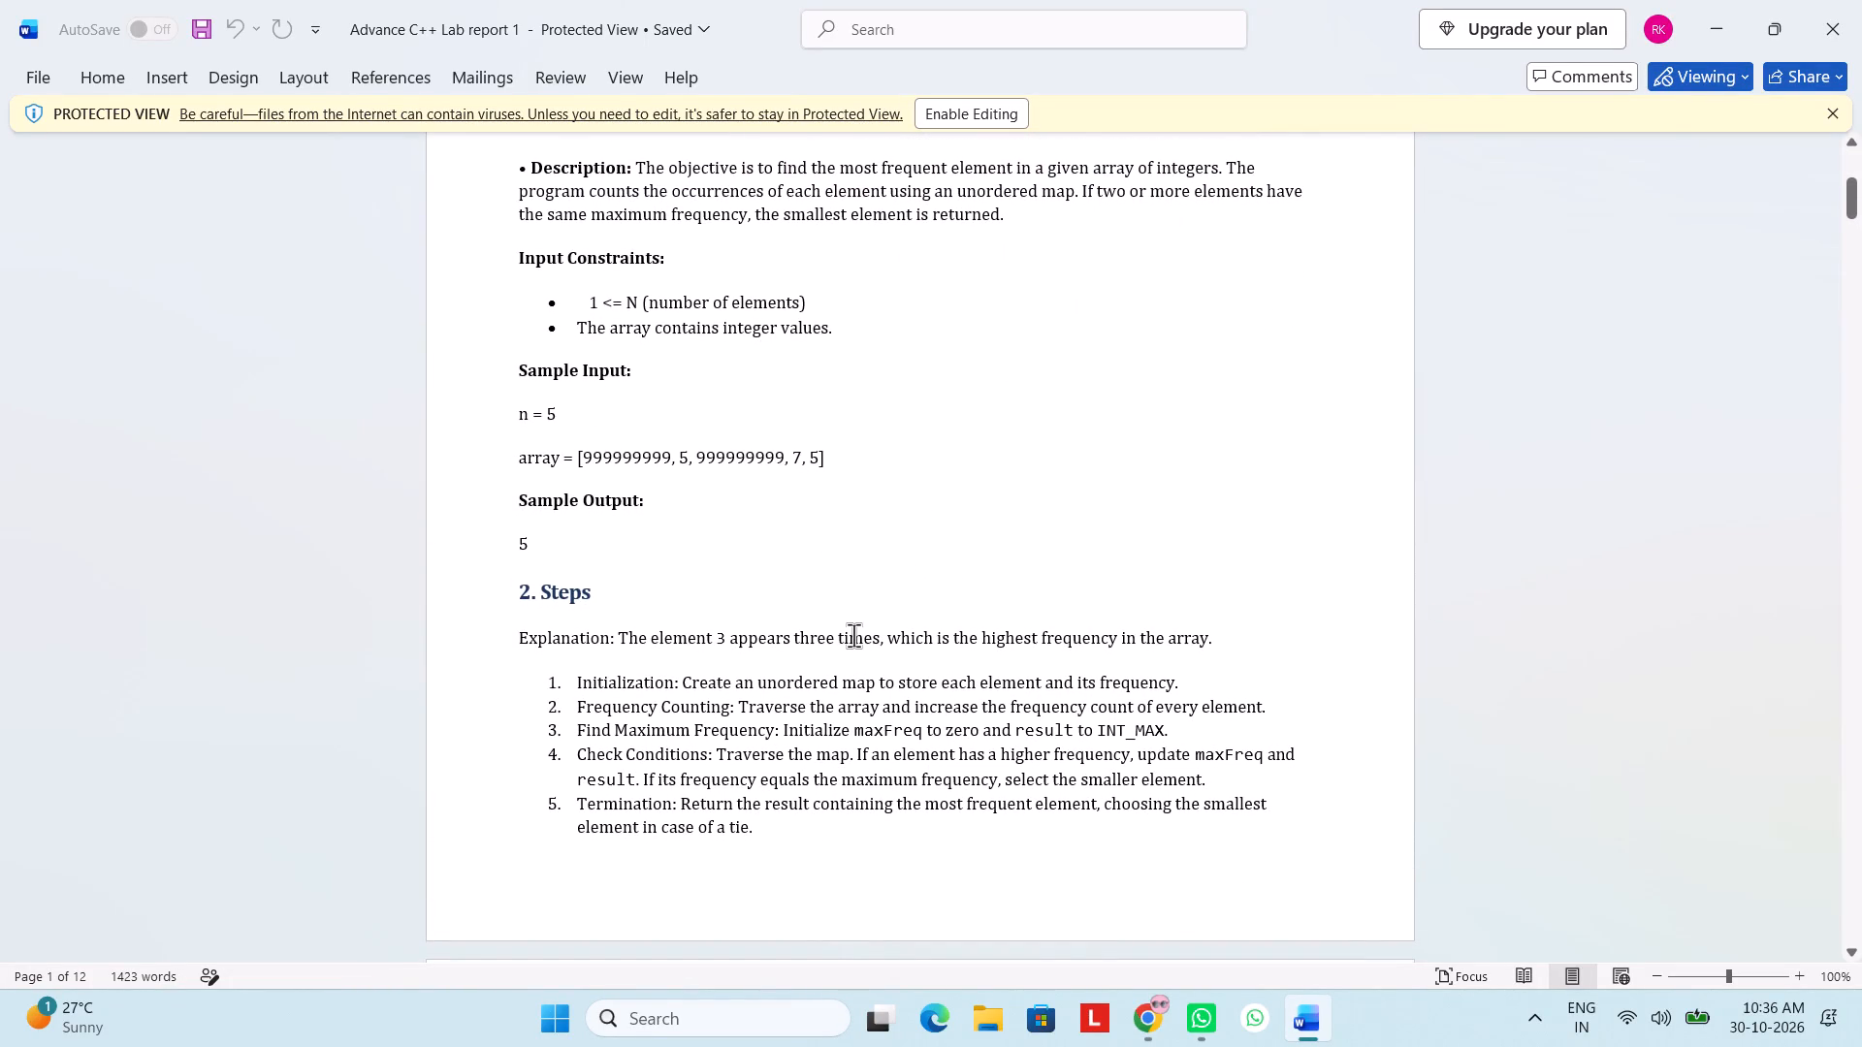
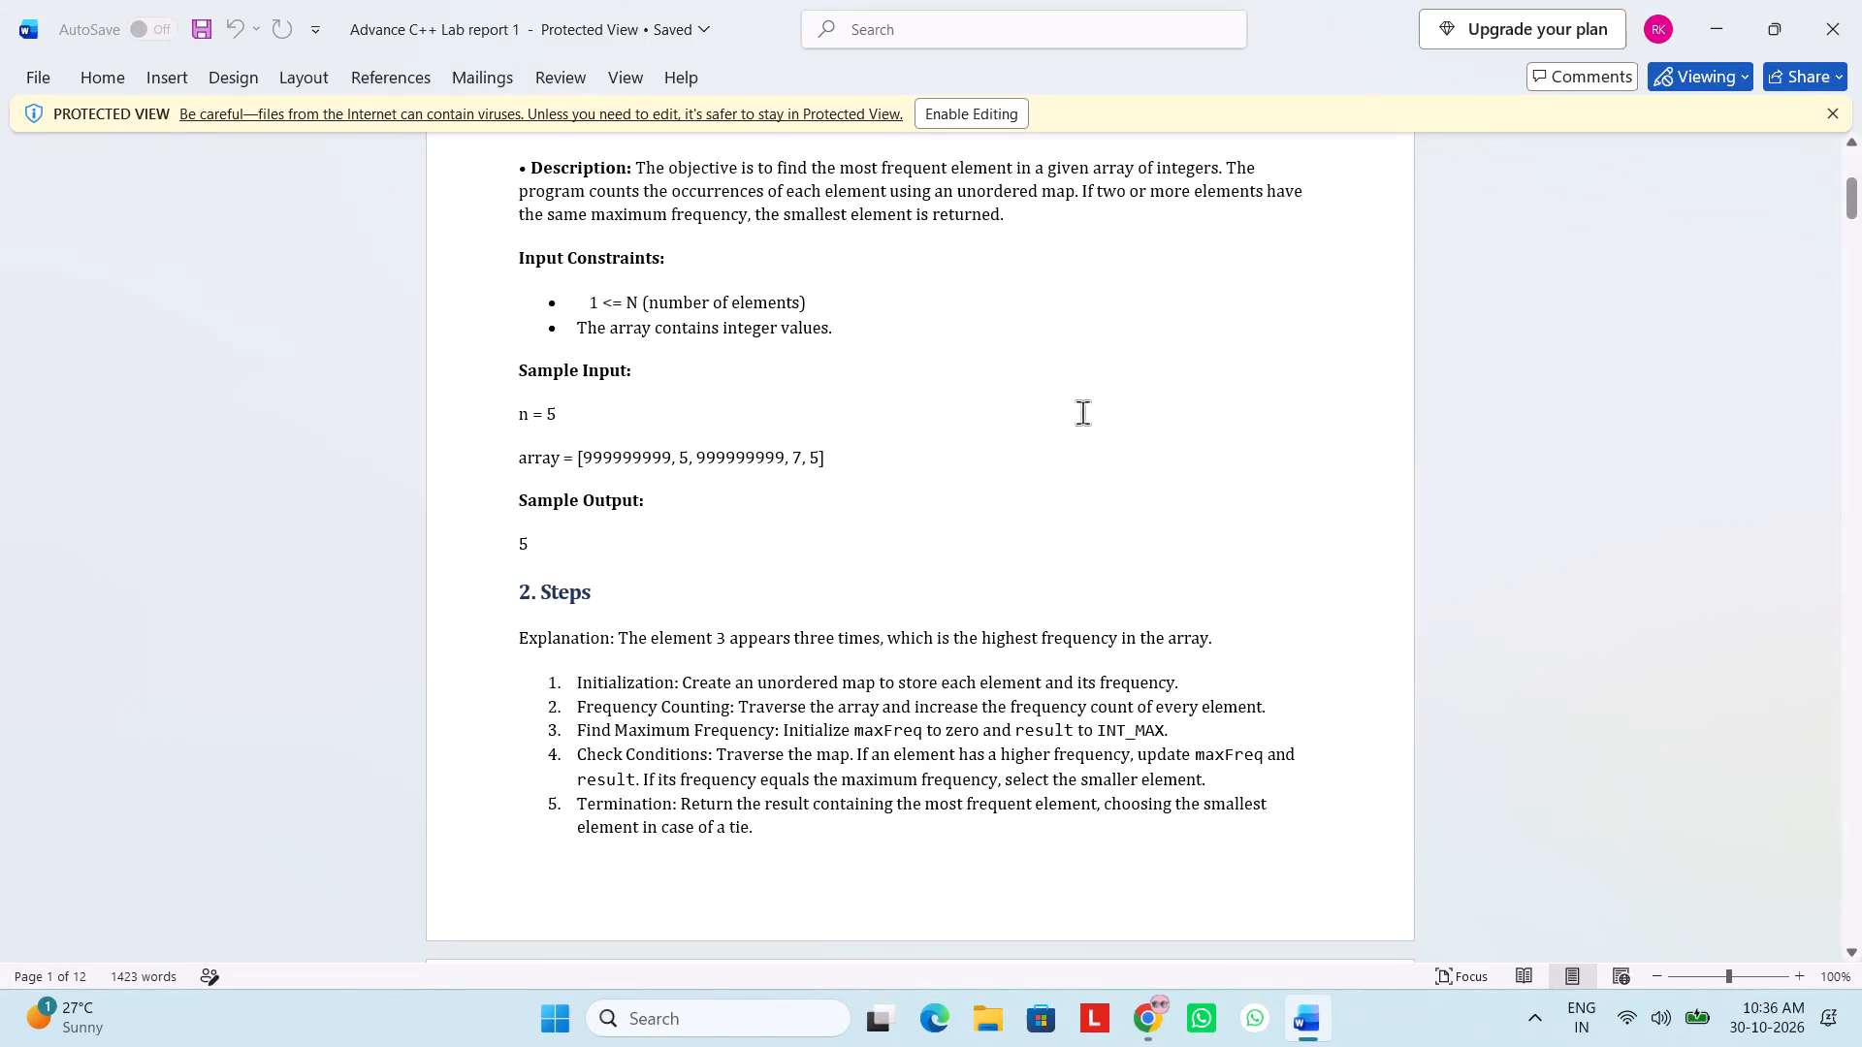
Review Problem Statement 1's steps, C++ source code, execution screenshot and time and space complexity table.
{"action": "scroll", "coordinate": [1048, 382], "scroll_direction": "up", "scroll_amount": 5}
{"action": "scroll", "coordinate": [1048, 382], "scroll_direction": "down", "scroll_amount": 1}
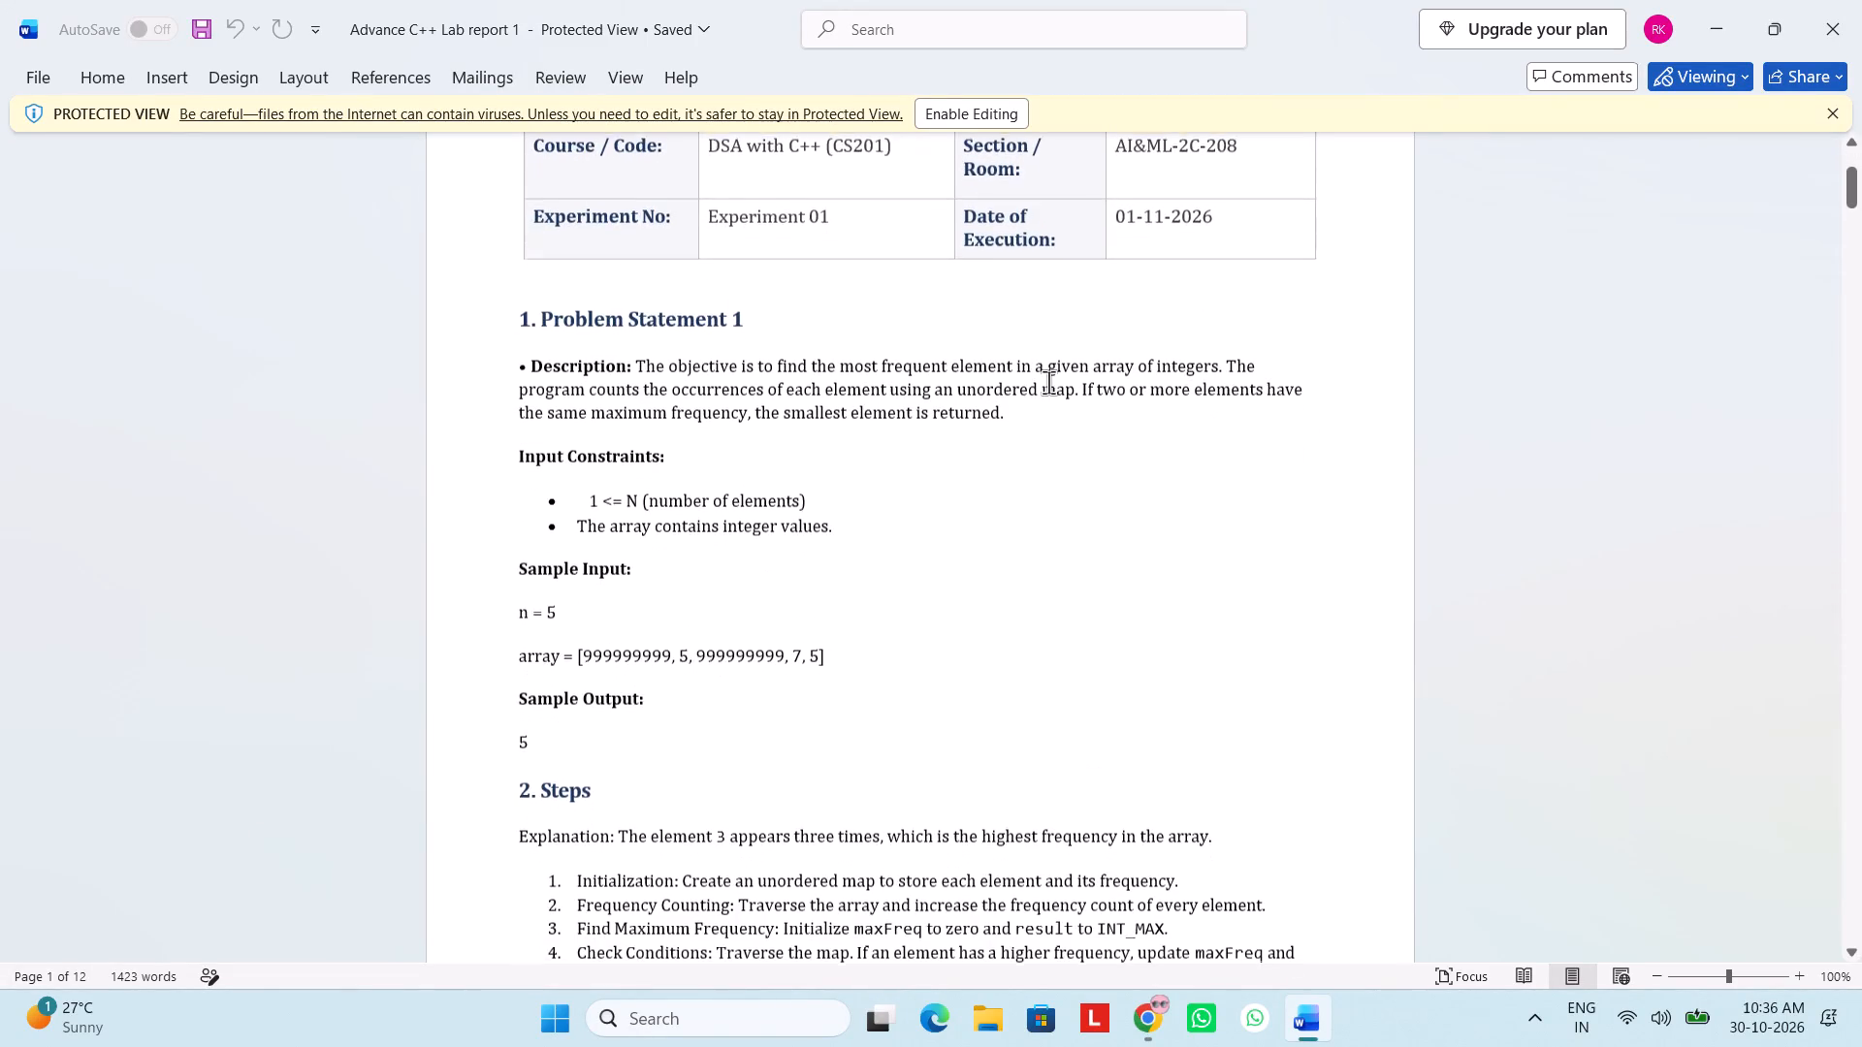
{"action": "scroll", "coordinate": [1048, 382], "scroll_direction": "down", "scroll_amount": 5}
{"action": "scroll", "coordinate": [1048, 382], "scroll_direction": "up", "scroll_amount": 1}
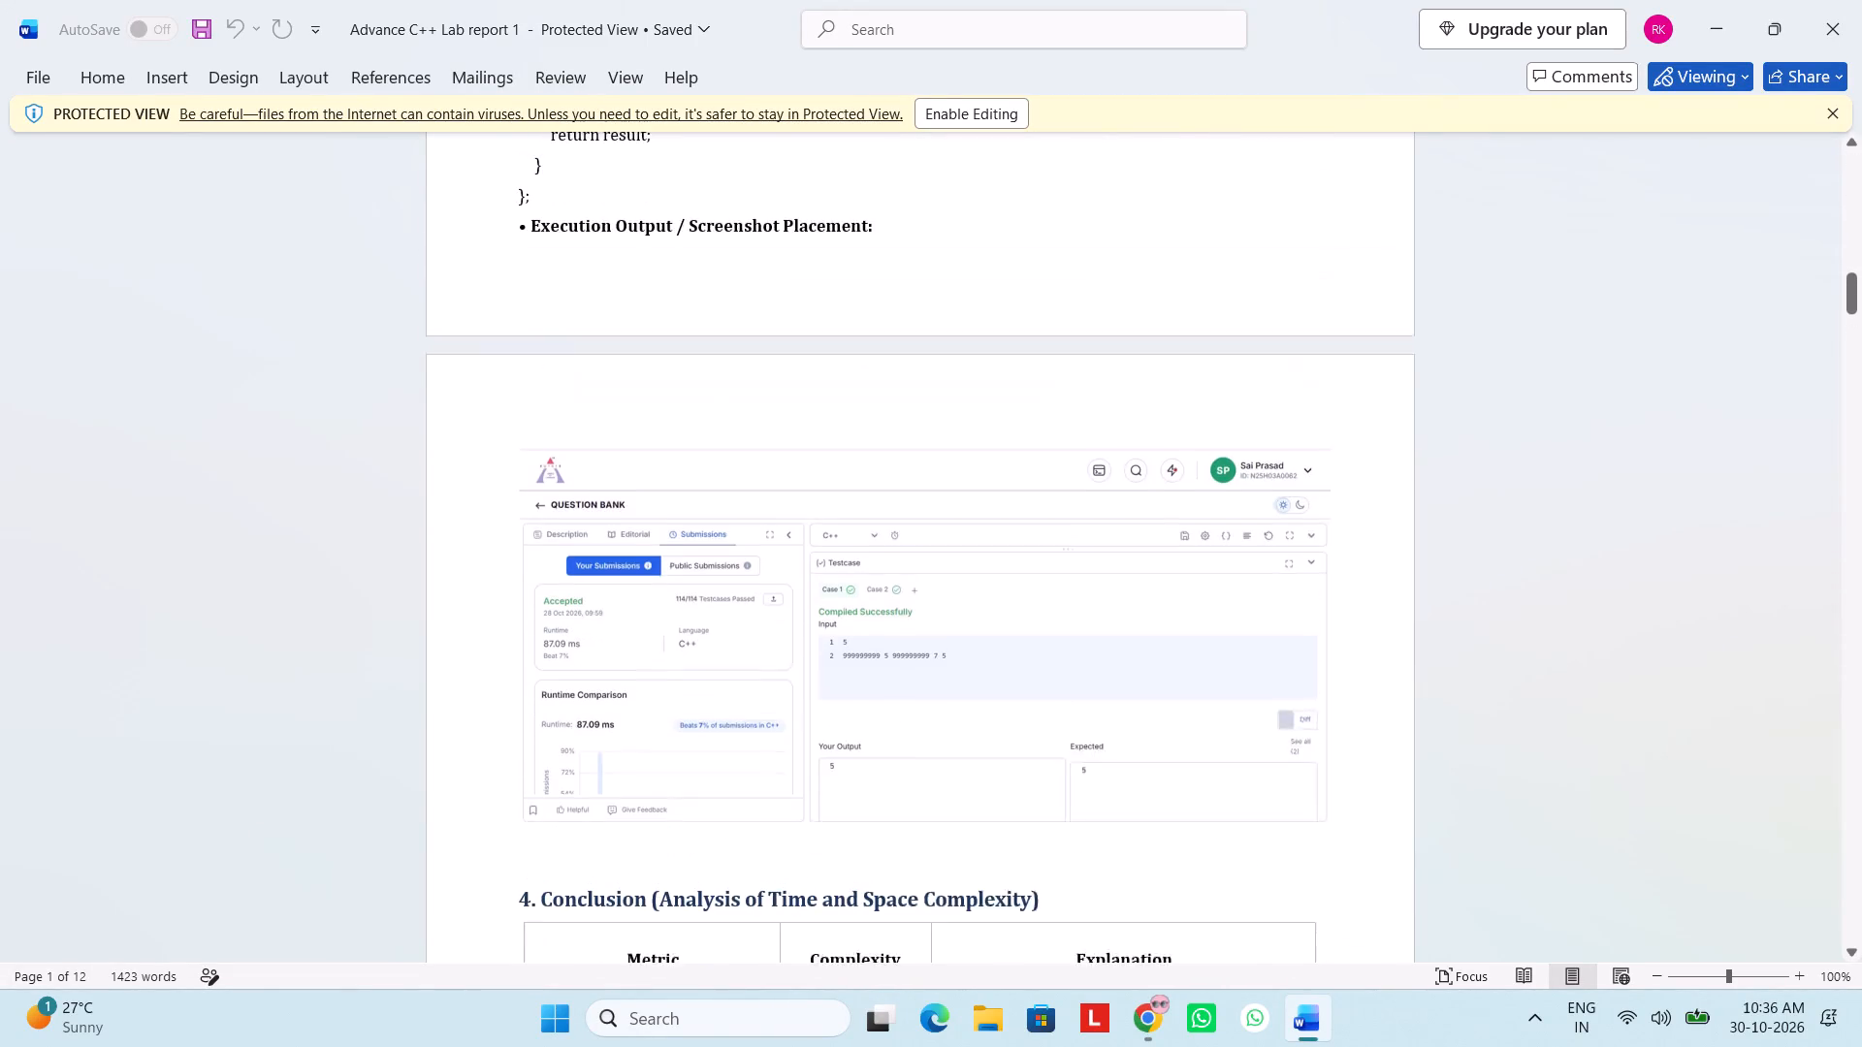
{"action": "scroll", "coordinate": [1048, 382], "scroll_direction": "up", "scroll_amount": 3}
{"action": "scroll", "coordinate": [1048, 382], "scroll_direction": "down", "scroll_amount": 1}
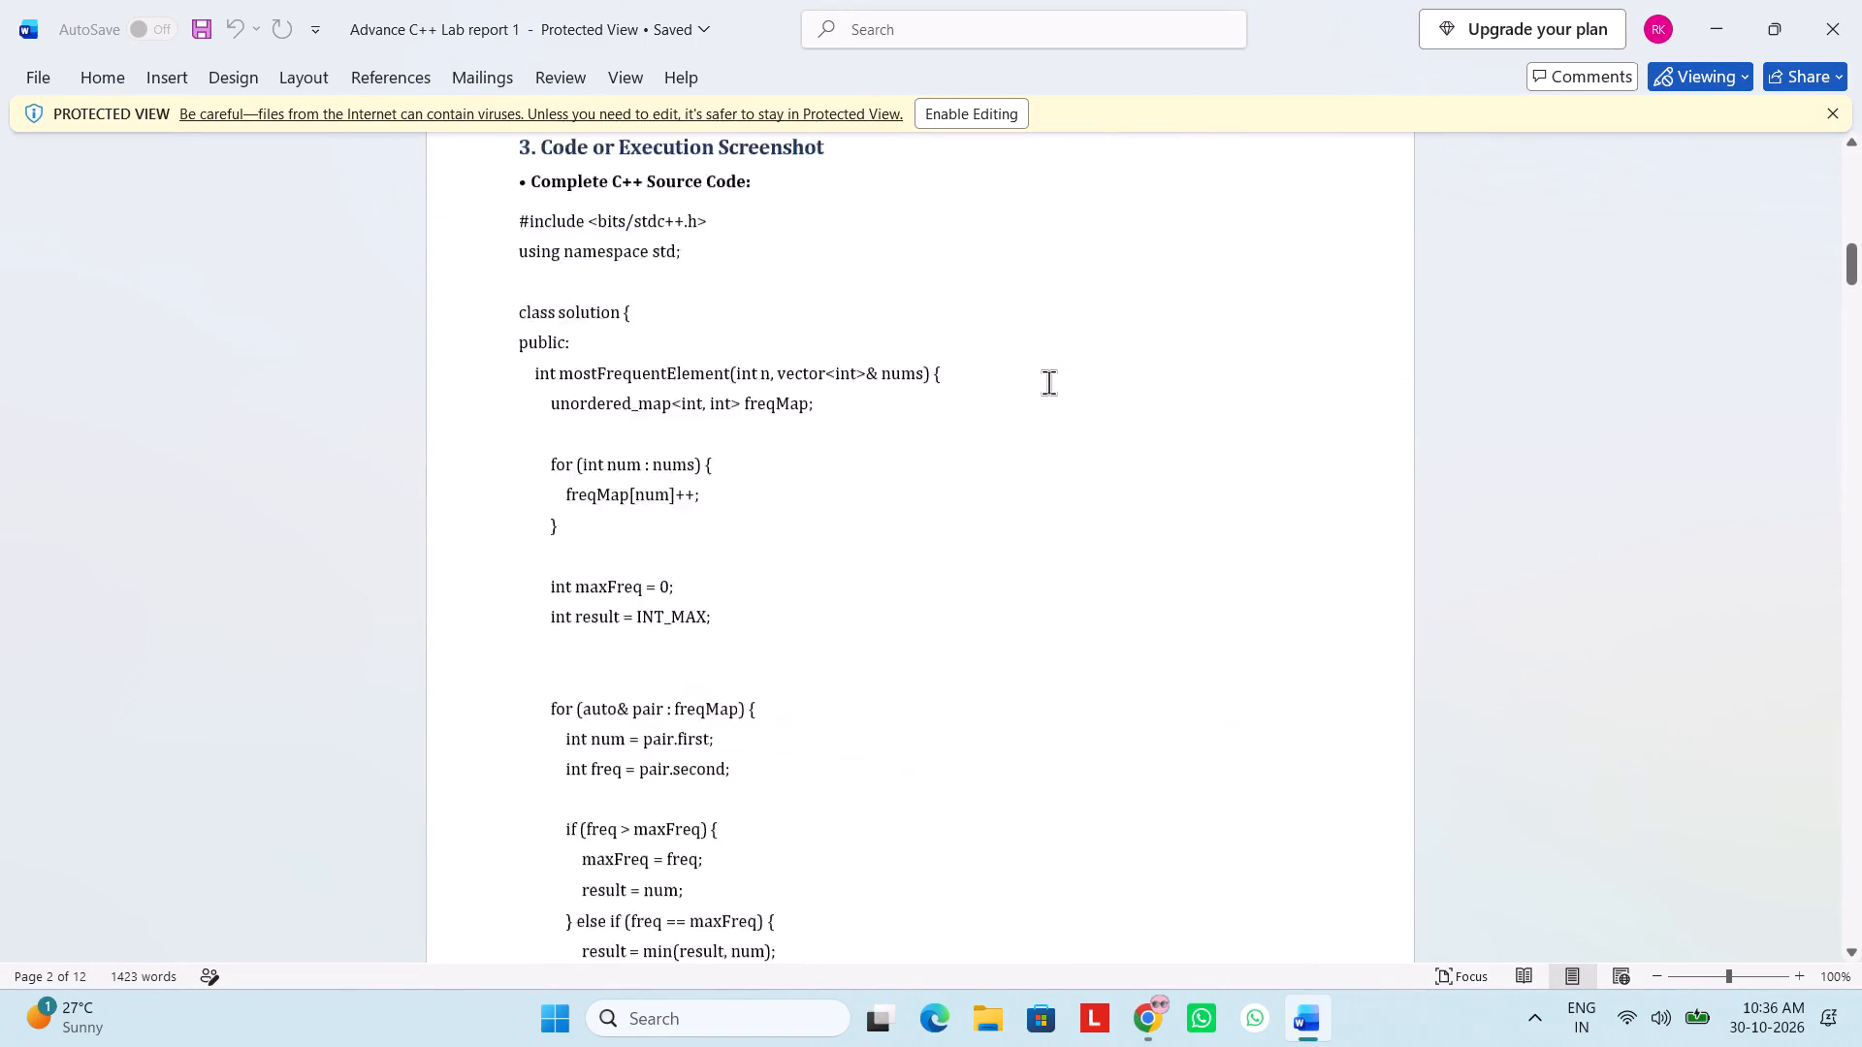
{"action": "scroll", "coordinate": [1048, 382], "scroll_direction": "down", "scroll_amount": 1}
{"action": "scroll", "coordinate": [1048, 382], "scroll_direction": "up", "scroll_amount": 2}
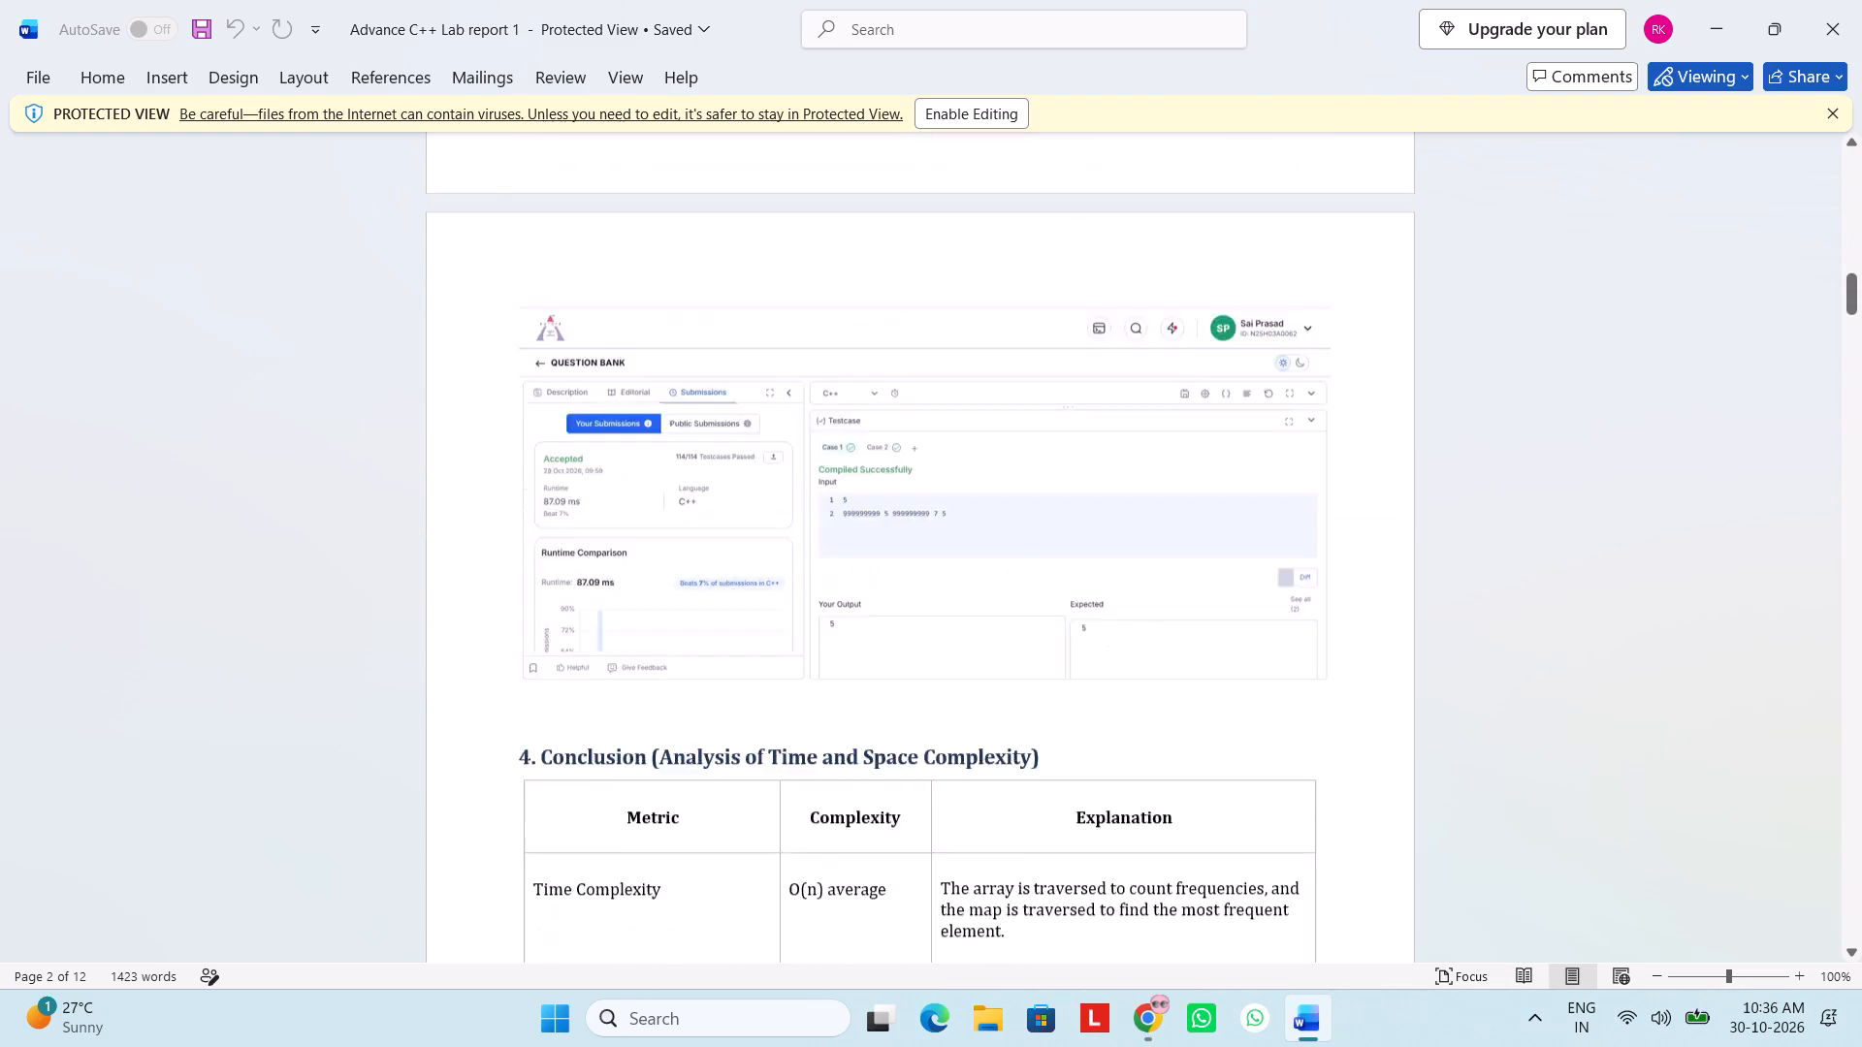
{"action": "scroll", "coordinate": [1048, 382], "scroll_direction": "up", "scroll_amount": 1}
{"action": "scroll", "coordinate": [883, 669], "scroll_direction": "down", "scroll_amount": 1}
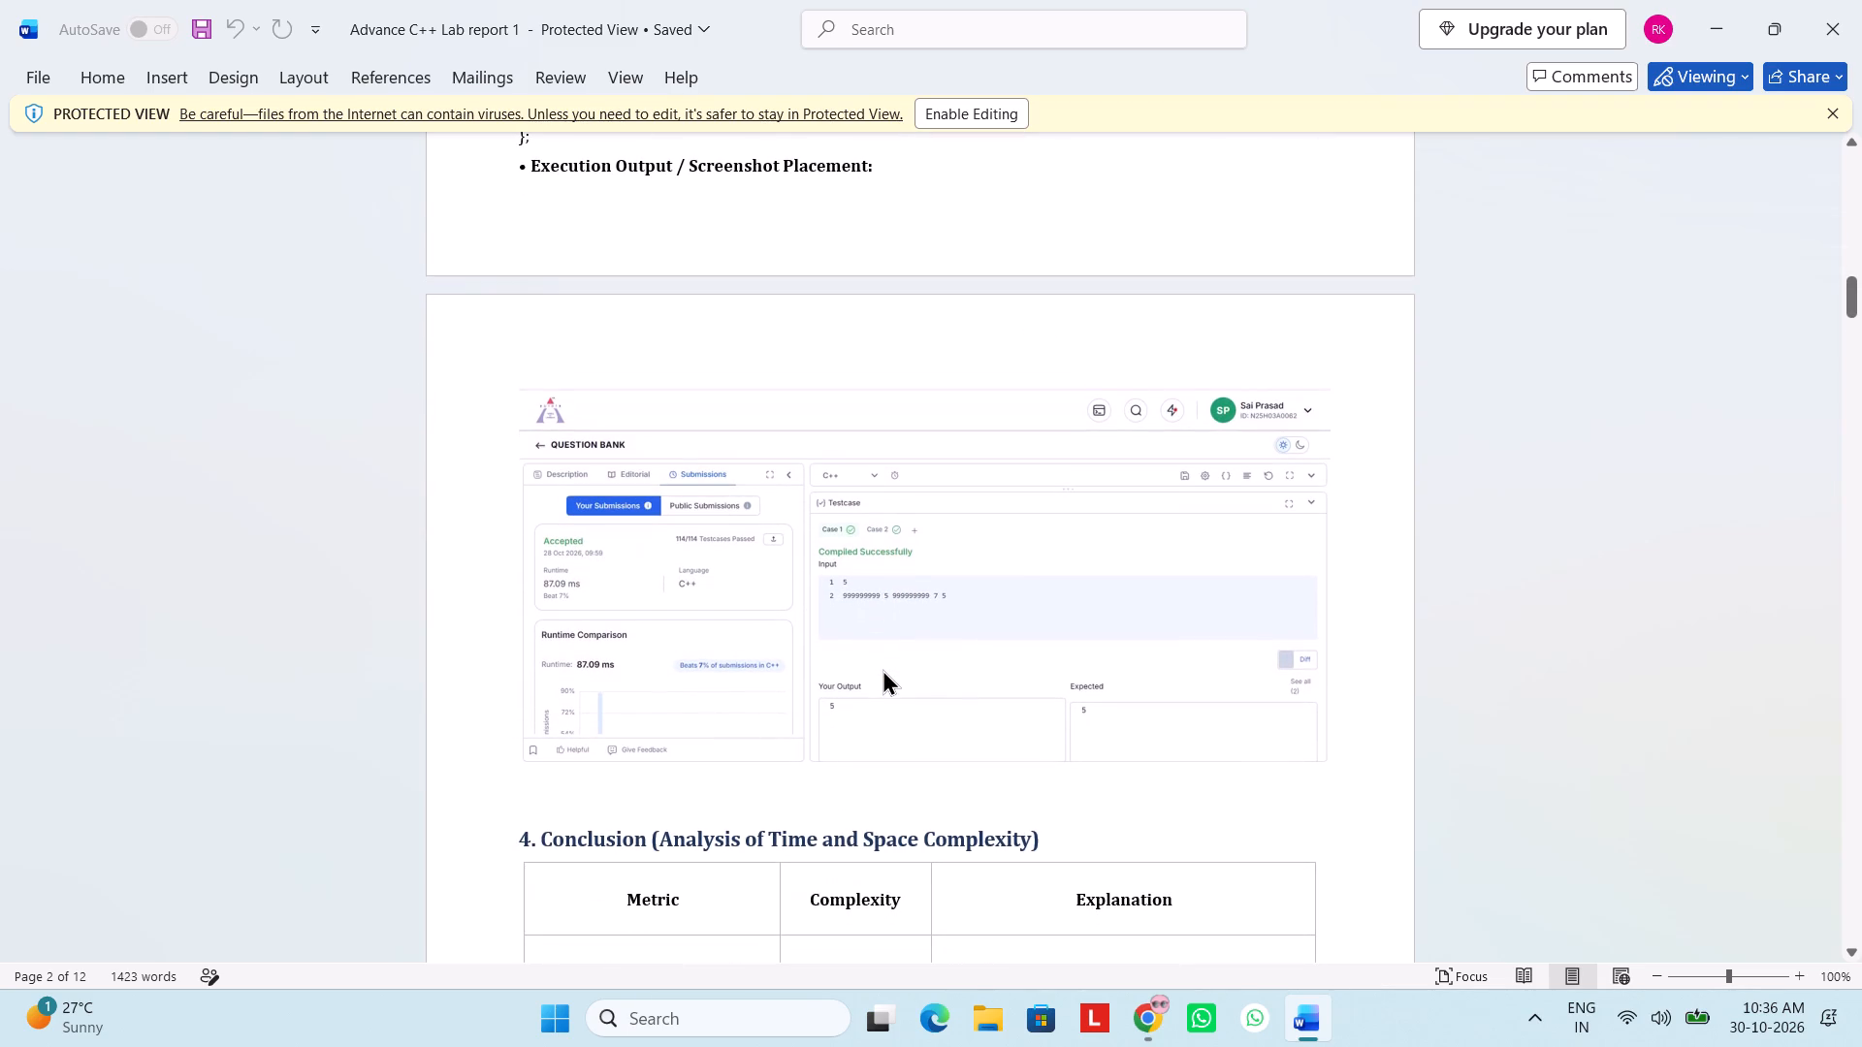
{"action": "scroll", "coordinate": [883, 669], "scroll_direction": "down", "scroll_amount": 2}
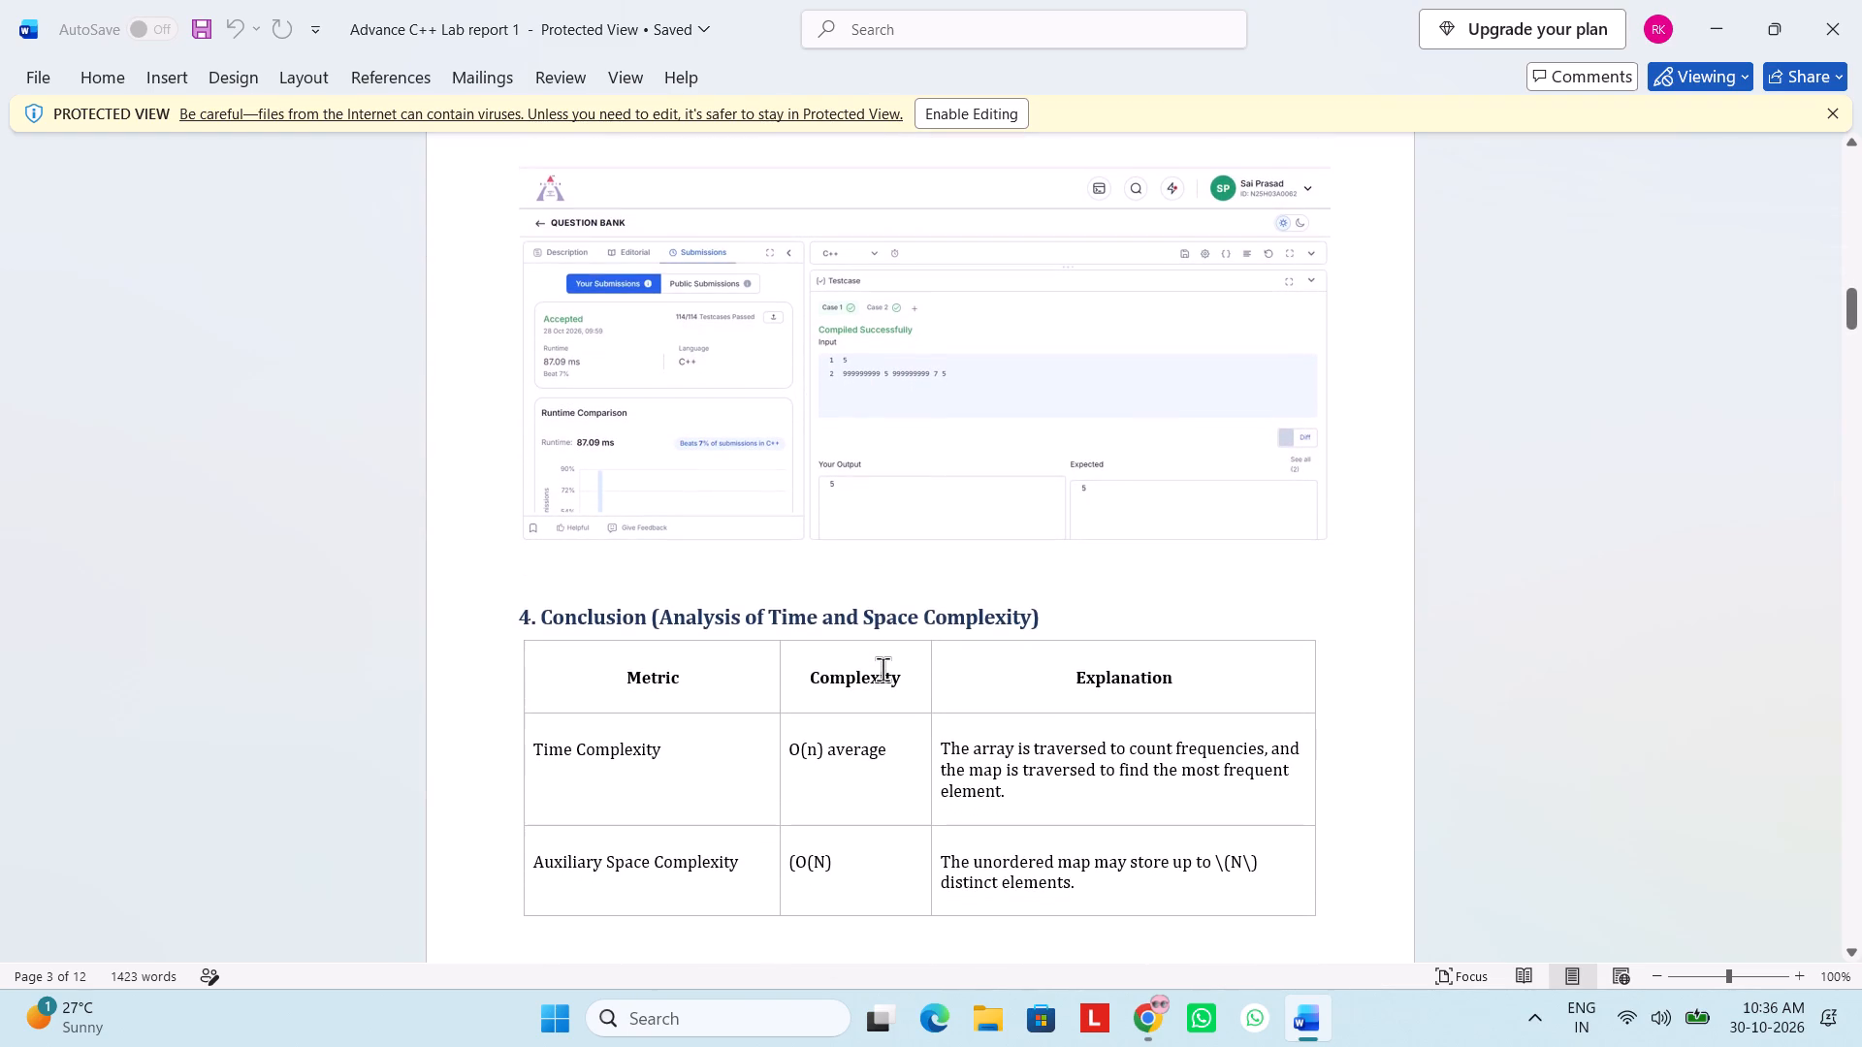
Read through the rest of the lab report, from Problem Statement 2 to the final complexity analysis.
{"action": "scroll", "coordinate": [883, 669], "scroll_direction": "down", "scroll_amount": 3}
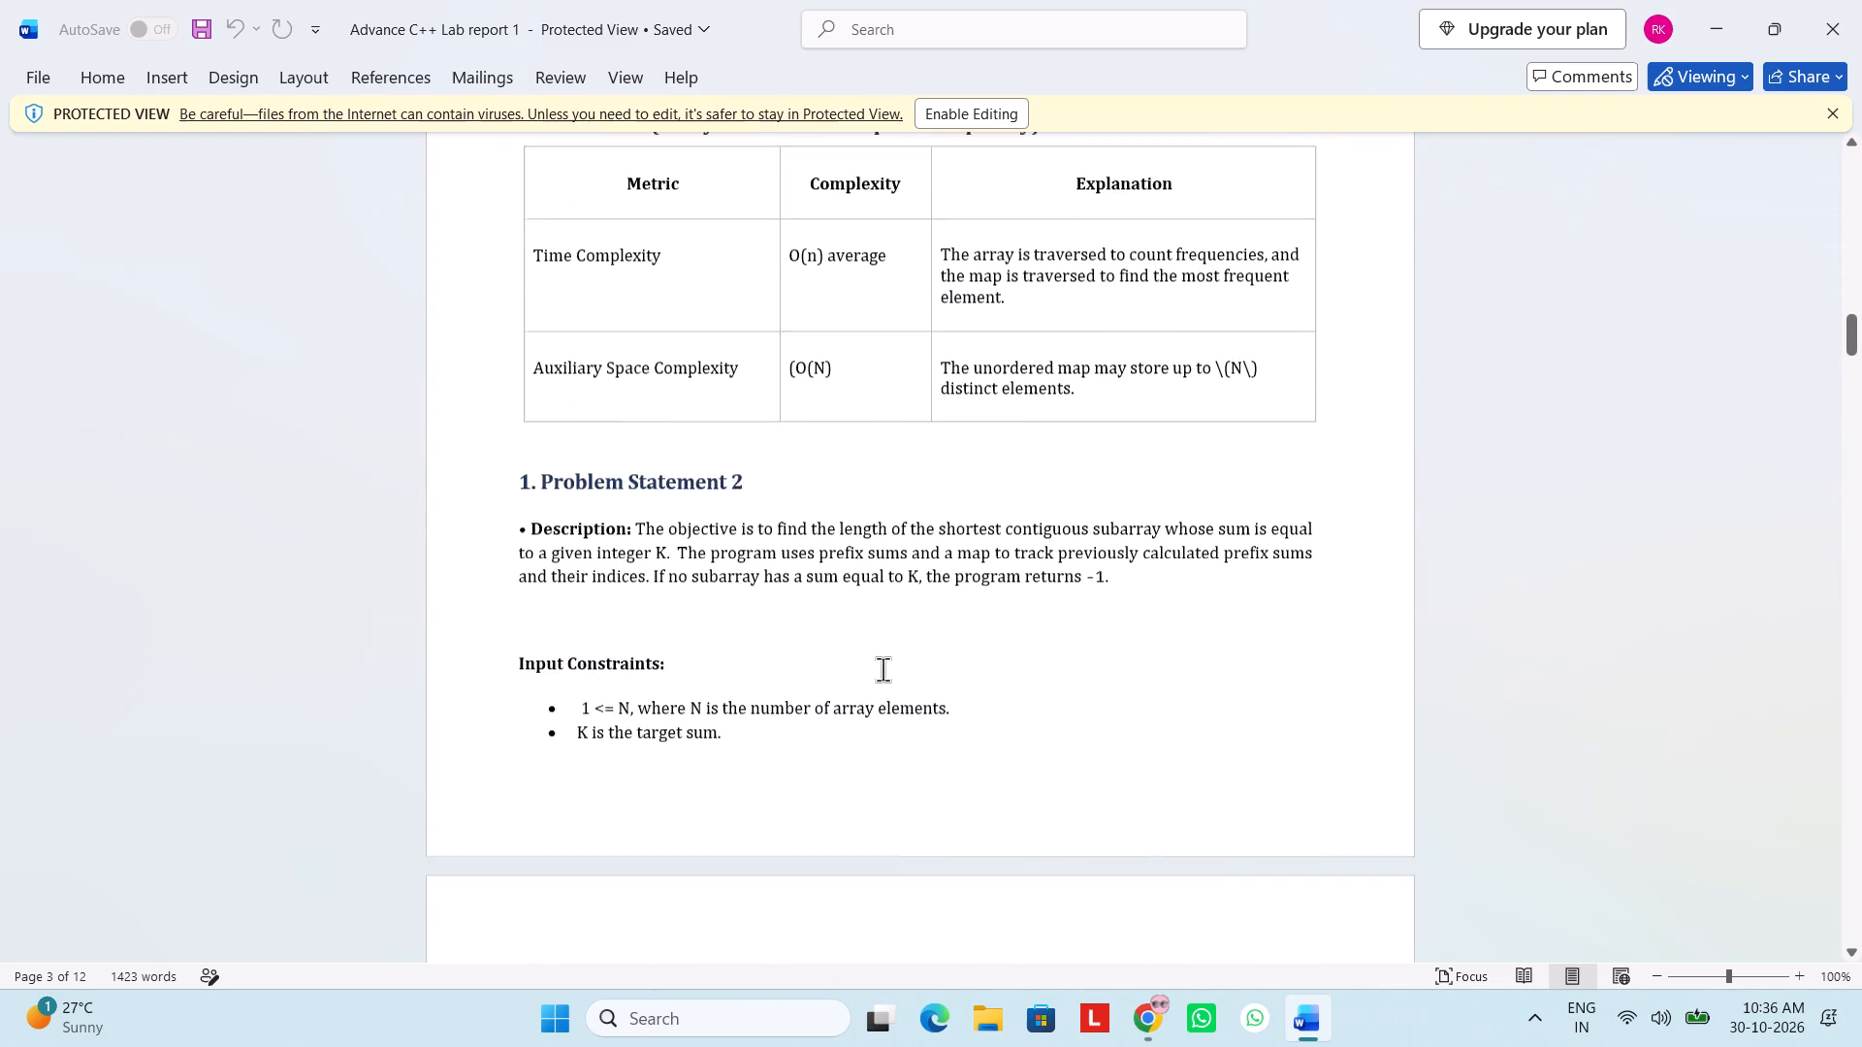
{"action": "scroll", "coordinate": [883, 669], "scroll_direction": "down", "scroll_amount": 3}
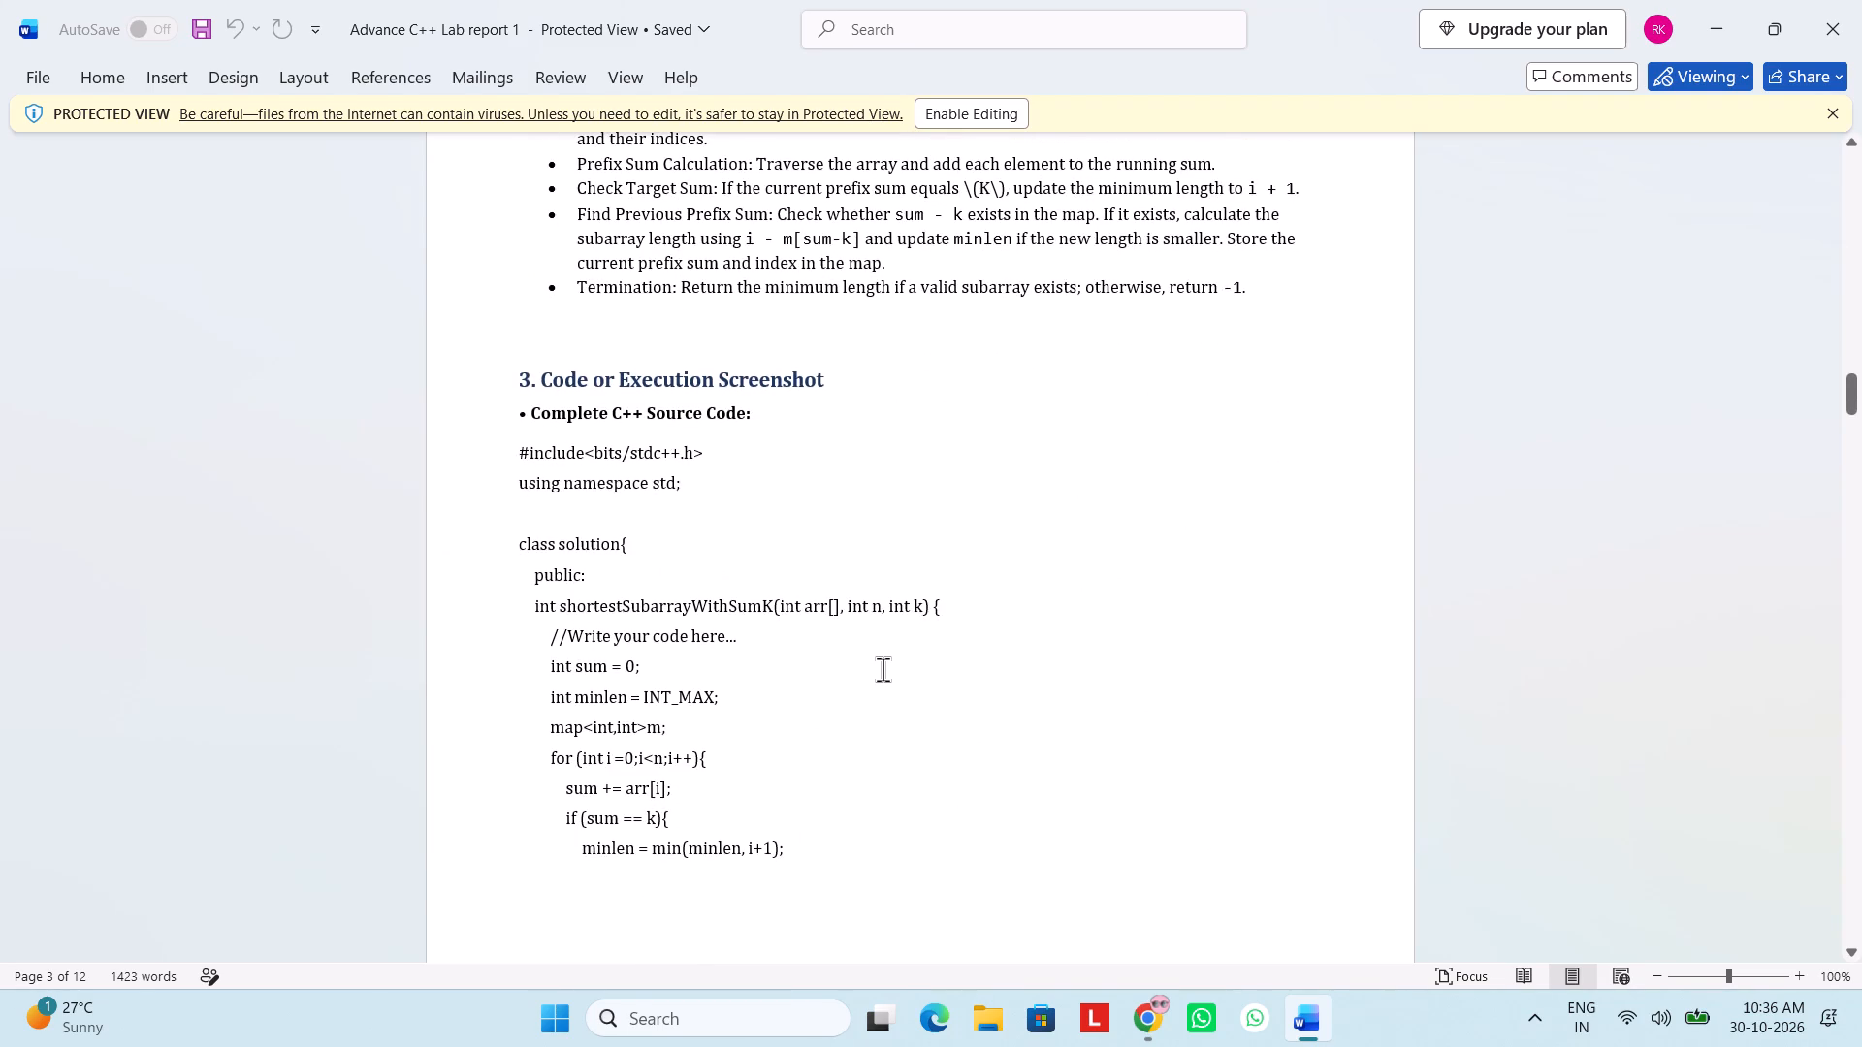
{"action": "scroll", "coordinate": [883, 669], "scroll_direction": "down", "scroll_amount": 7}
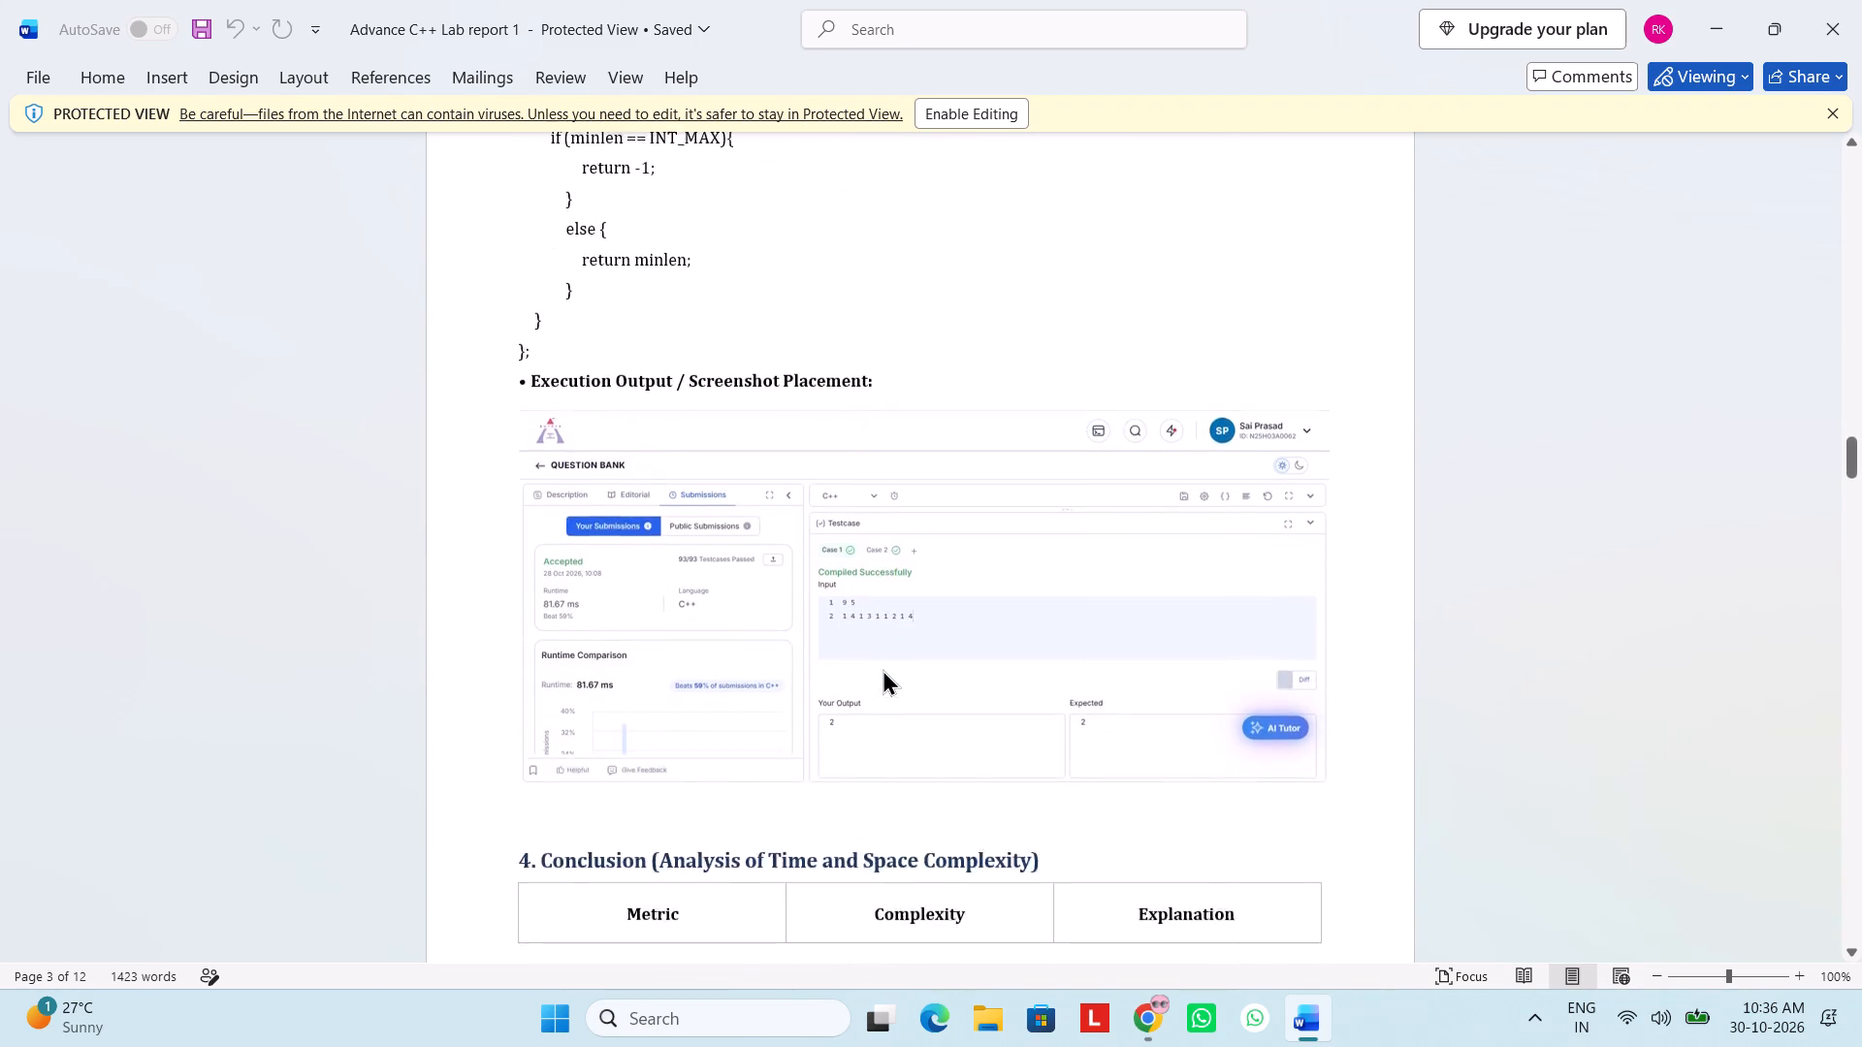
{"action": "scroll", "coordinate": [883, 669], "scroll_direction": "down", "scroll_amount": 20}
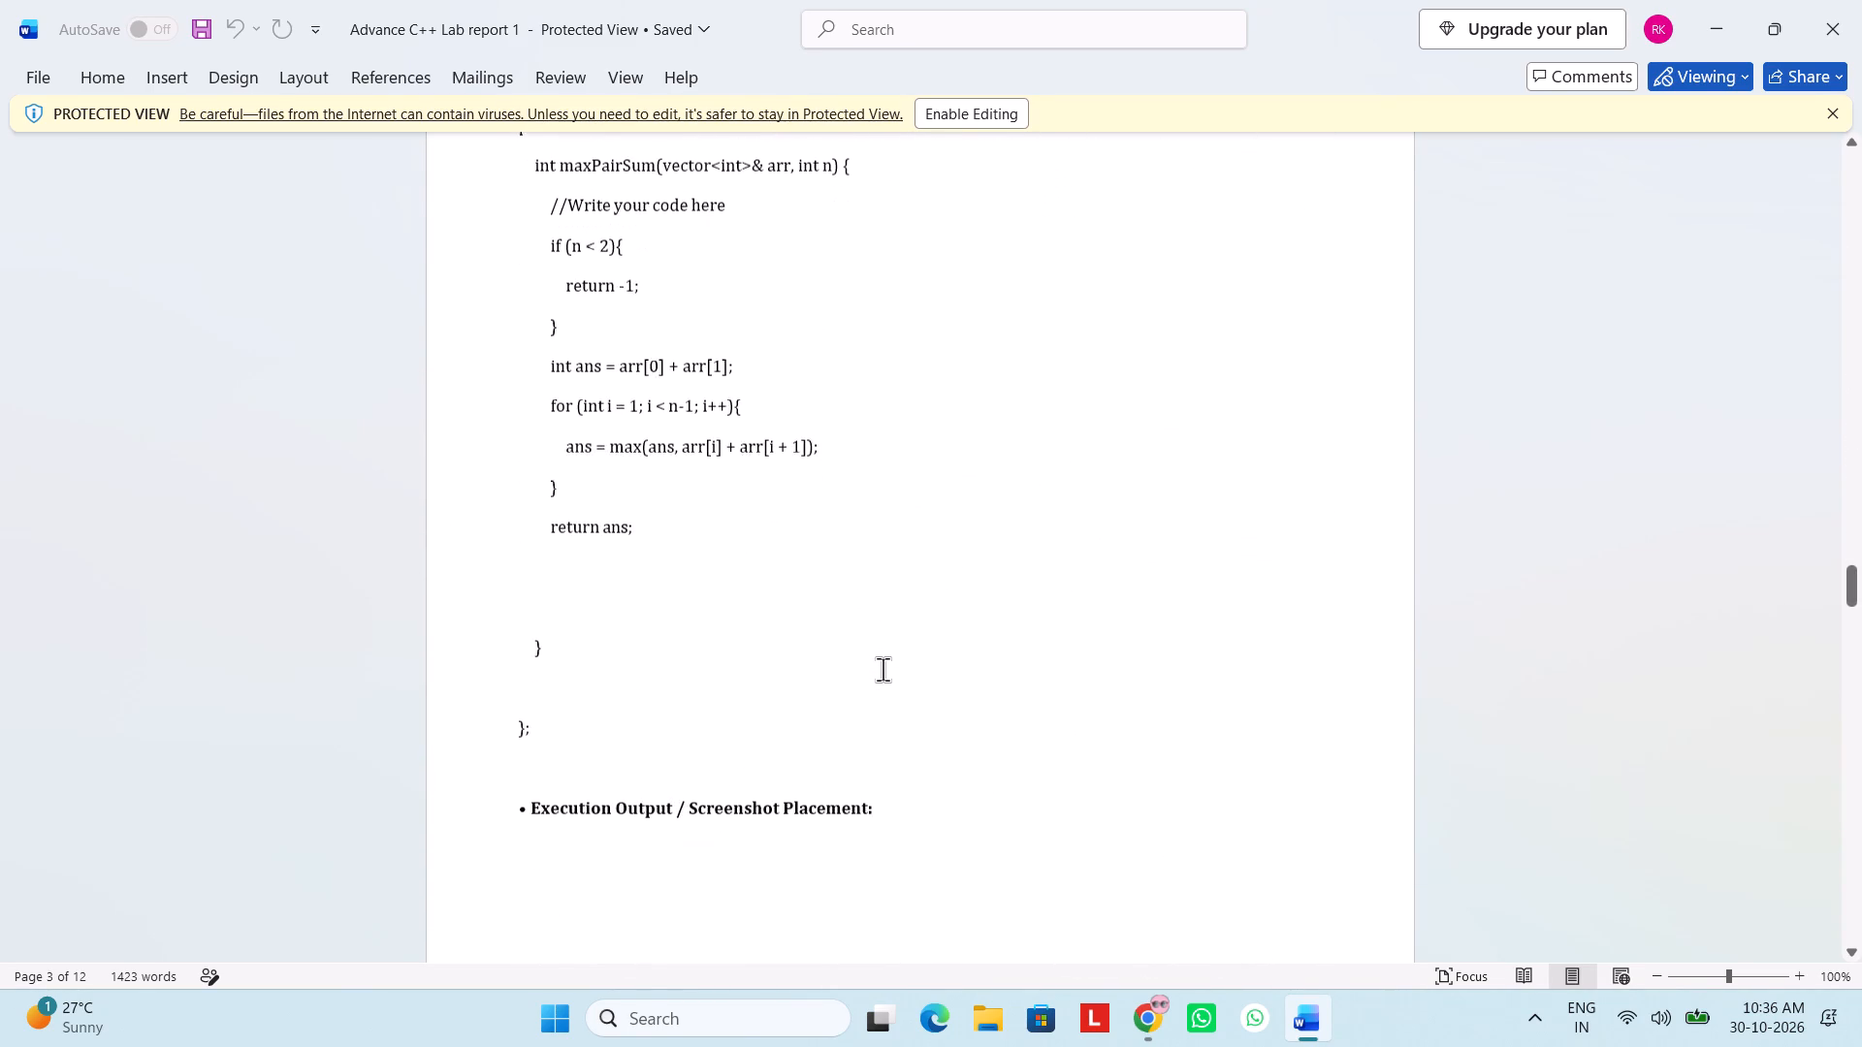
{"action": "scroll", "coordinate": [883, 669], "scroll_direction": "down", "scroll_amount": 16}
{"action": "scroll", "coordinate": [883, 669], "scroll_direction": "down", "scroll_amount": 16}
Look back through the report from the final conclusion to the first page, ending at Problem Statement 1's source code.
{"action": "scroll", "coordinate": [883, 669], "scroll_direction": "up", "scroll_amount": 3}
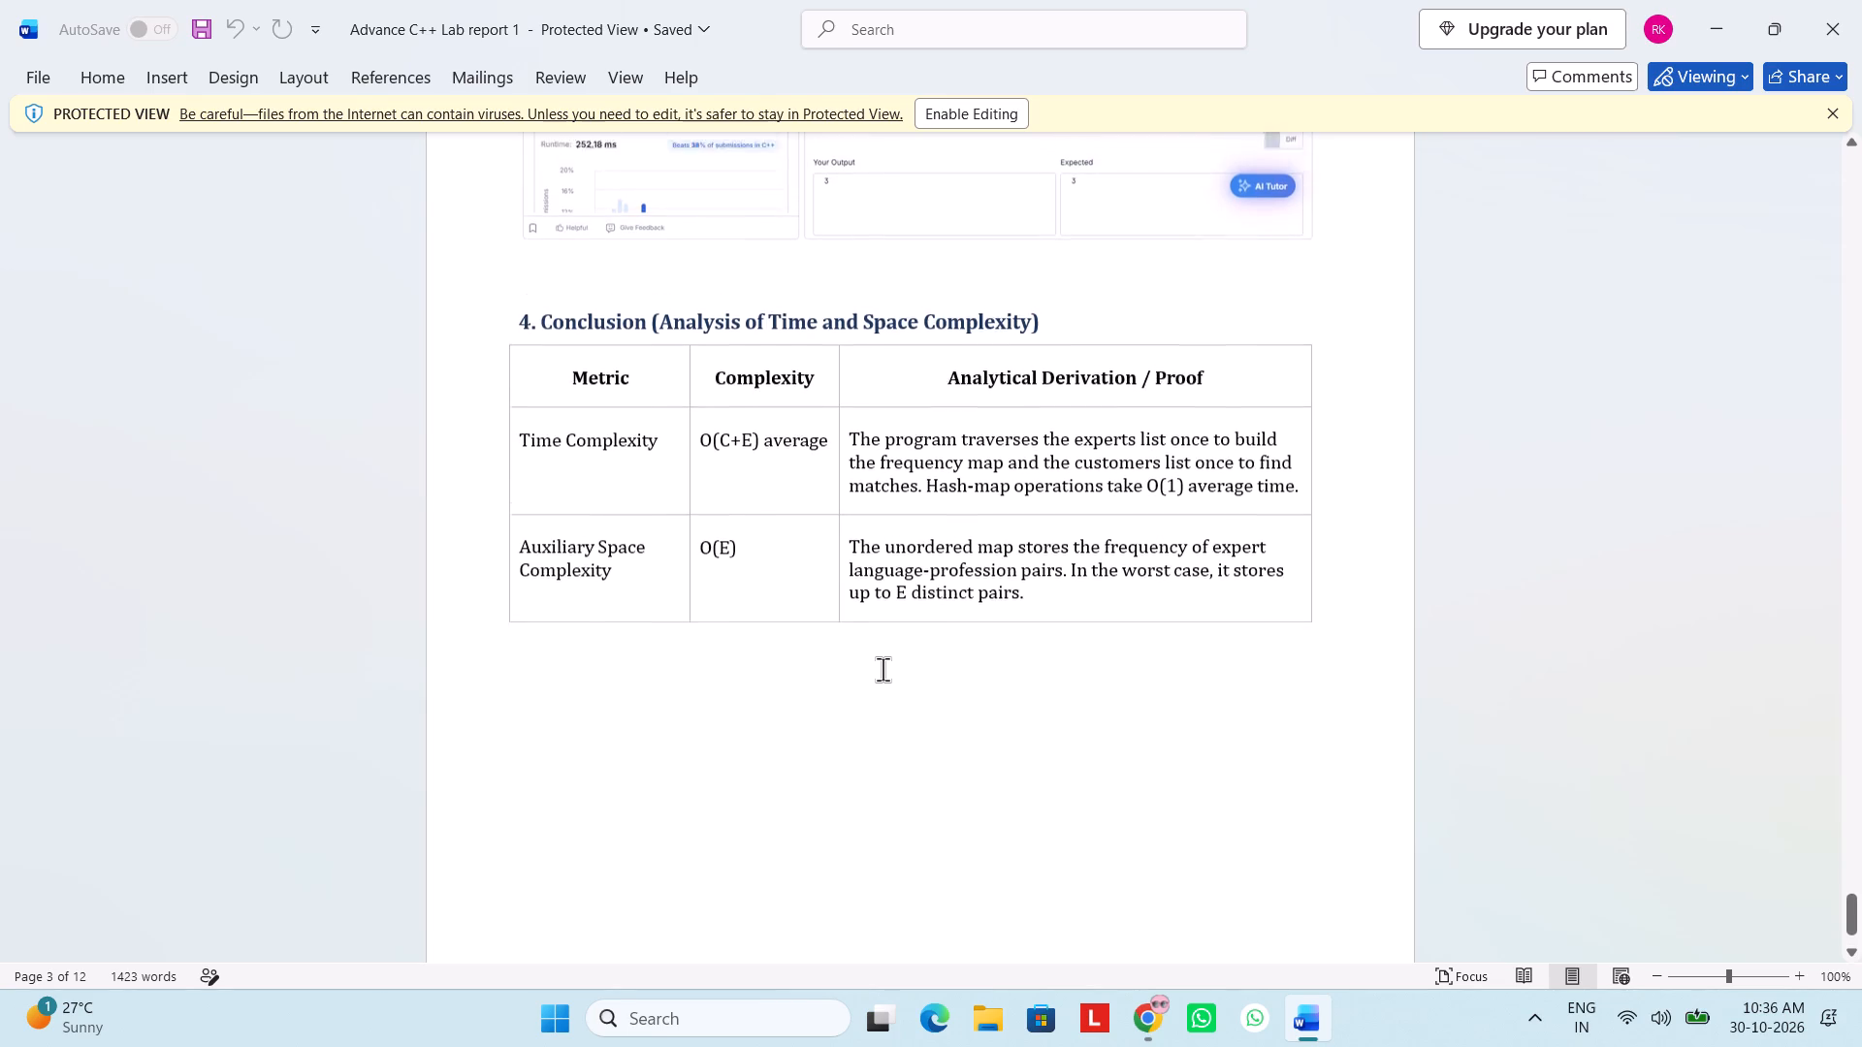
{"action": "scroll", "coordinate": [883, 669], "scroll_direction": "up", "scroll_amount": 2}
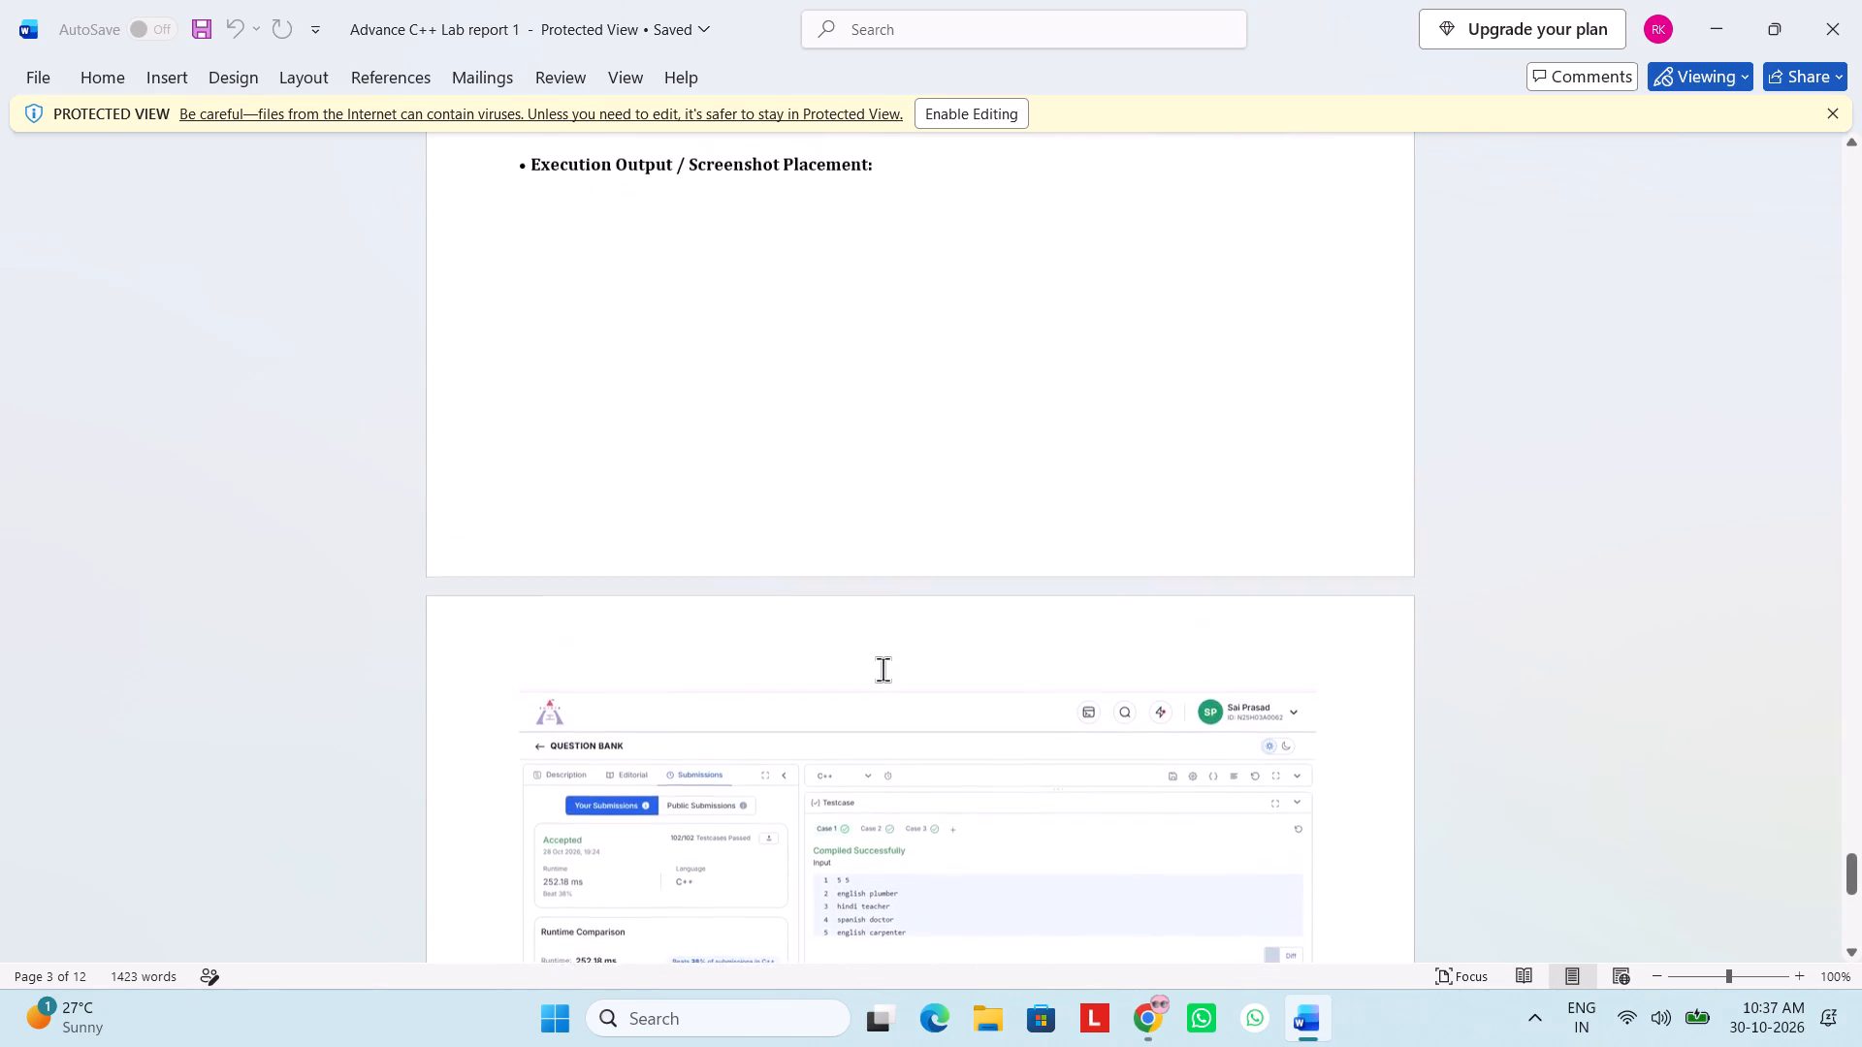
{"action": "scroll", "coordinate": [883, 669], "scroll_direction": "up", "scroll_amount": 6}
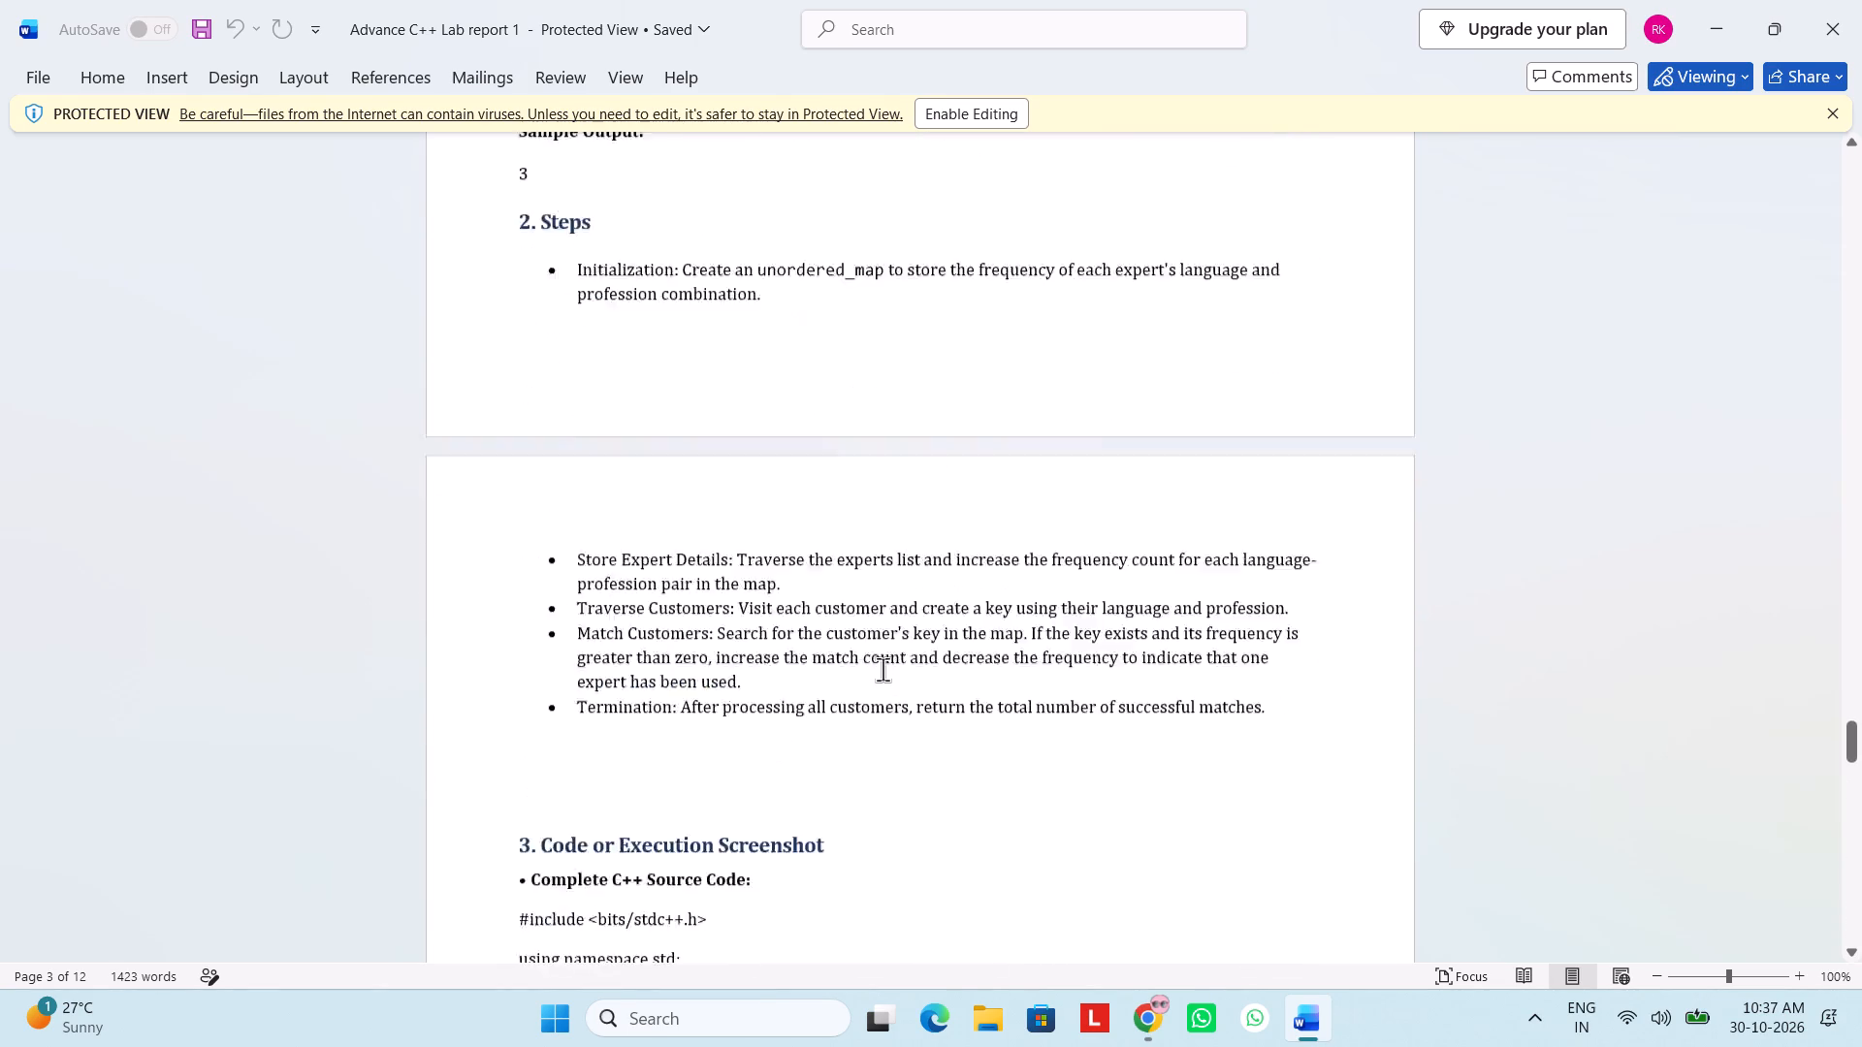
{"action": "scroll", "coordinate": [883, 669], "scroll_direction": "up", "scroll_amount": 9}
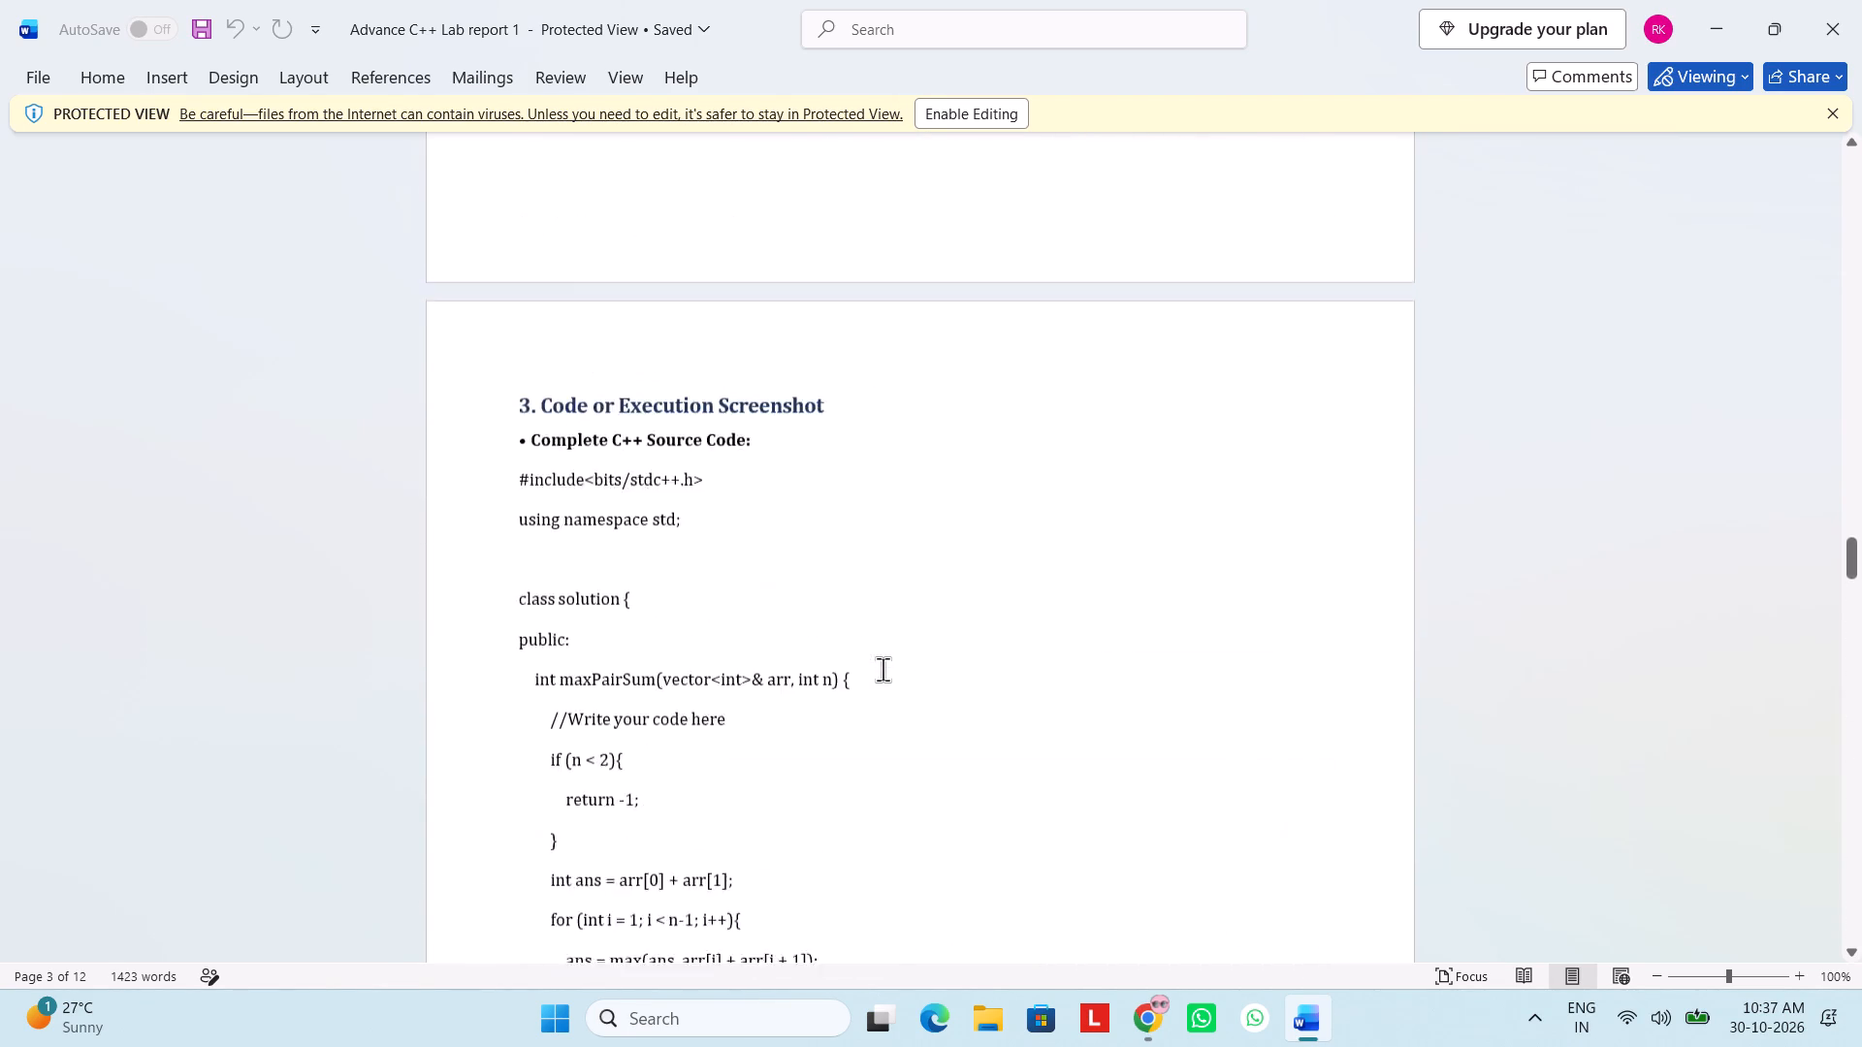
{"action": "scroll", "coordinate": [883, 669], "scroll_direction": "up", "scroll_amount": 3}
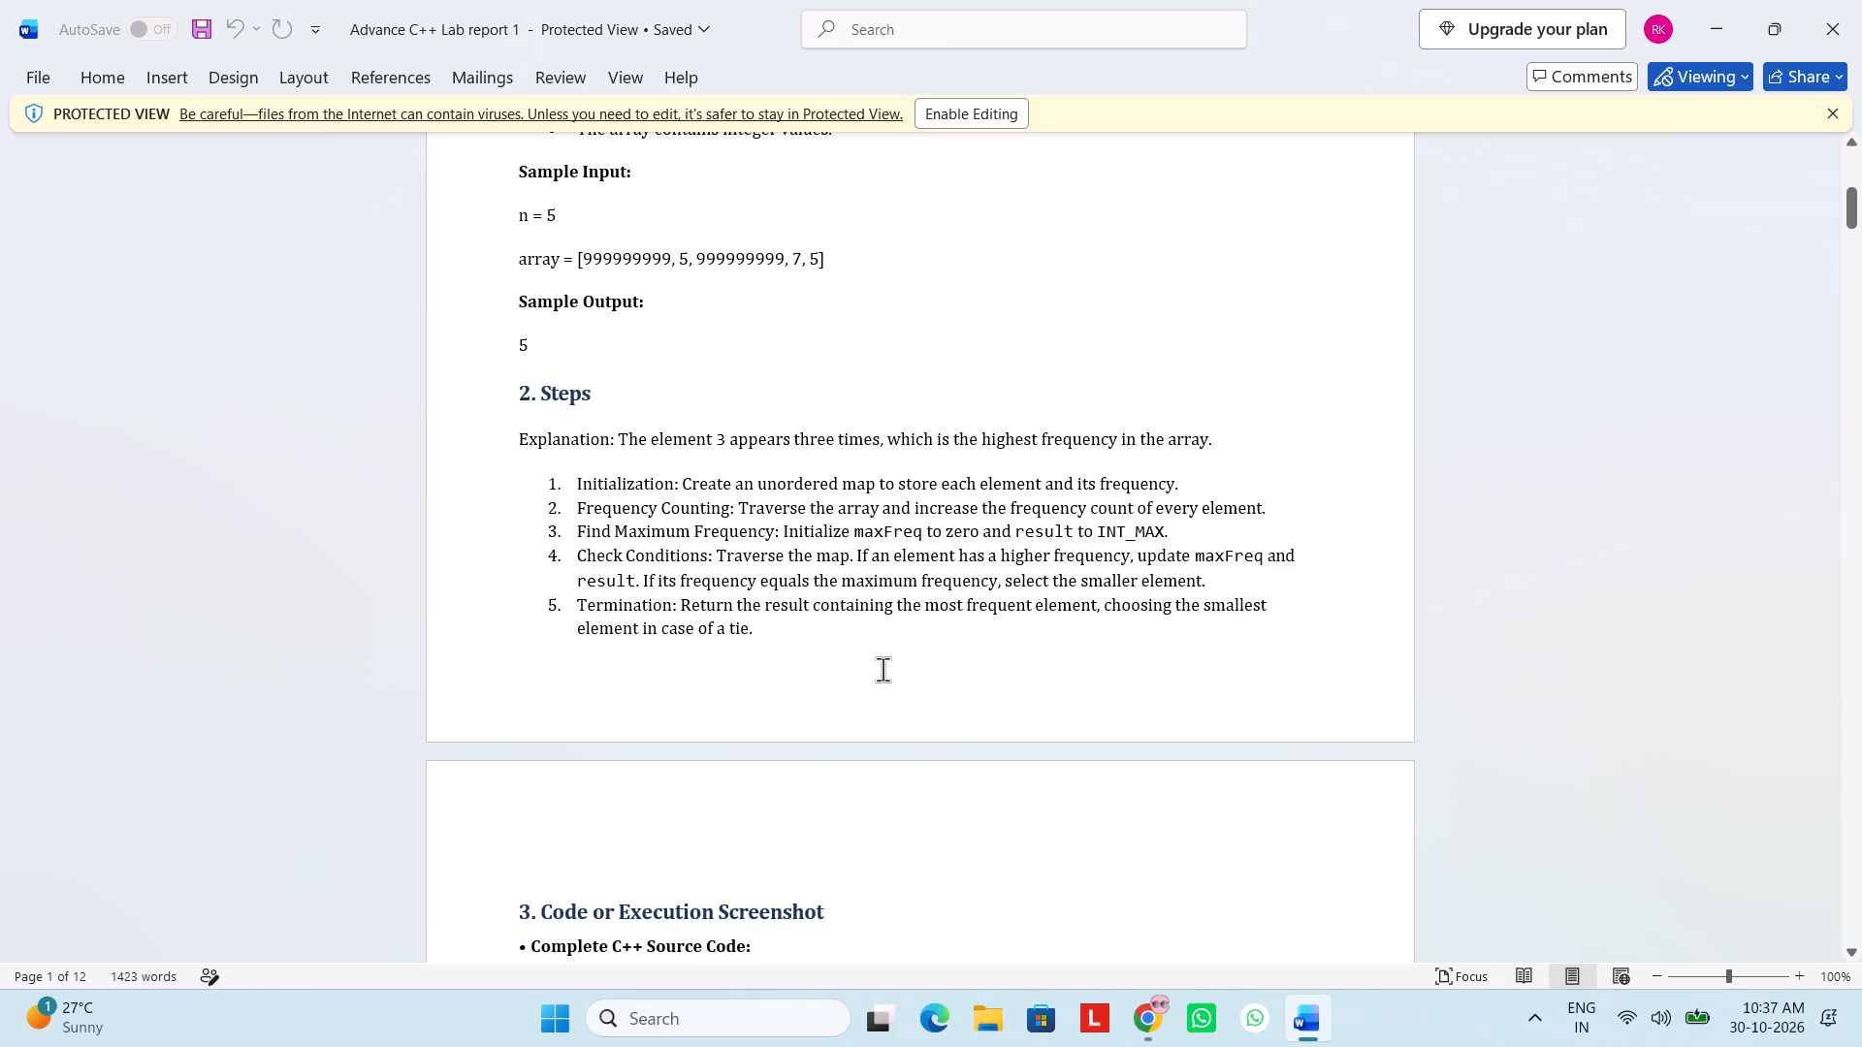
{"action": "scroll", "coordinate": [883, 669], "scroll_direction": "up", "scroll_amount": 2}
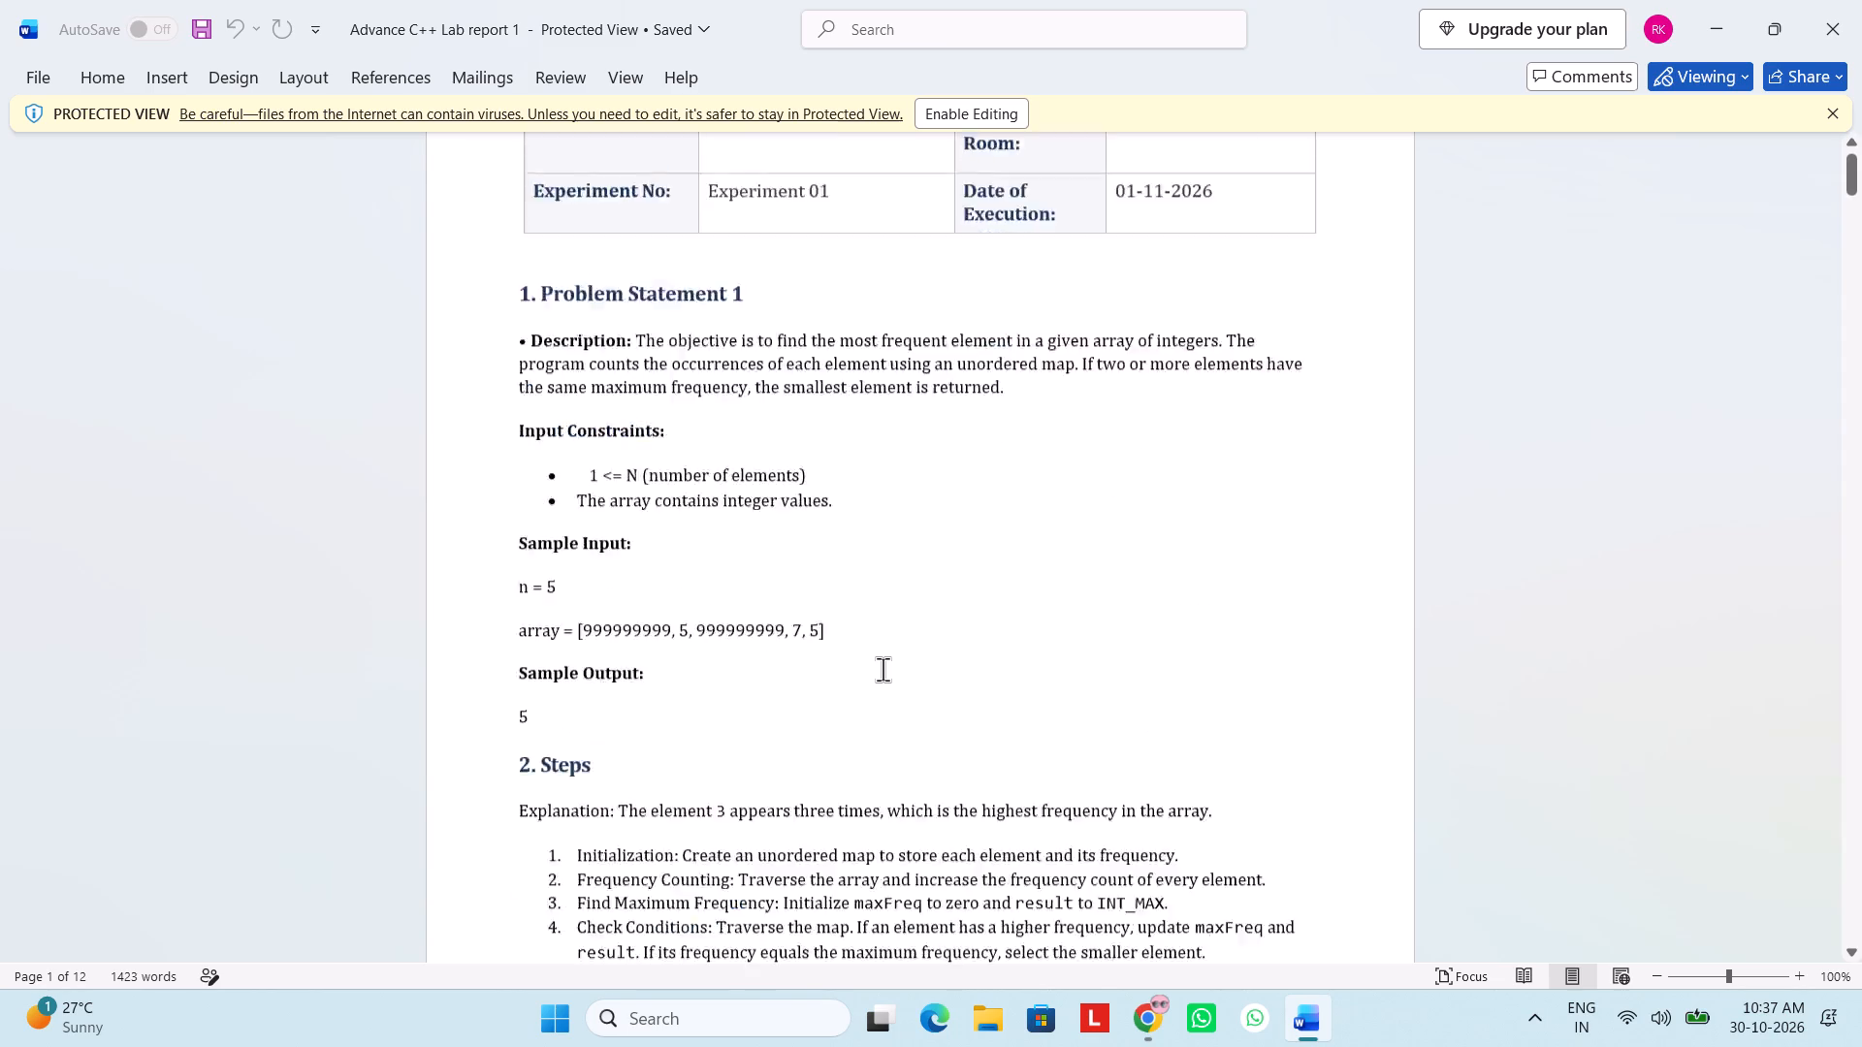
{"action": "scroll", "coordinate": [883, 669], "scroll_direction": "up", "scroll_amount": 2}
{"action": "scroll", "coordinate": [883, 669], "scroll_direction": "down", "scroll_amount": 5}
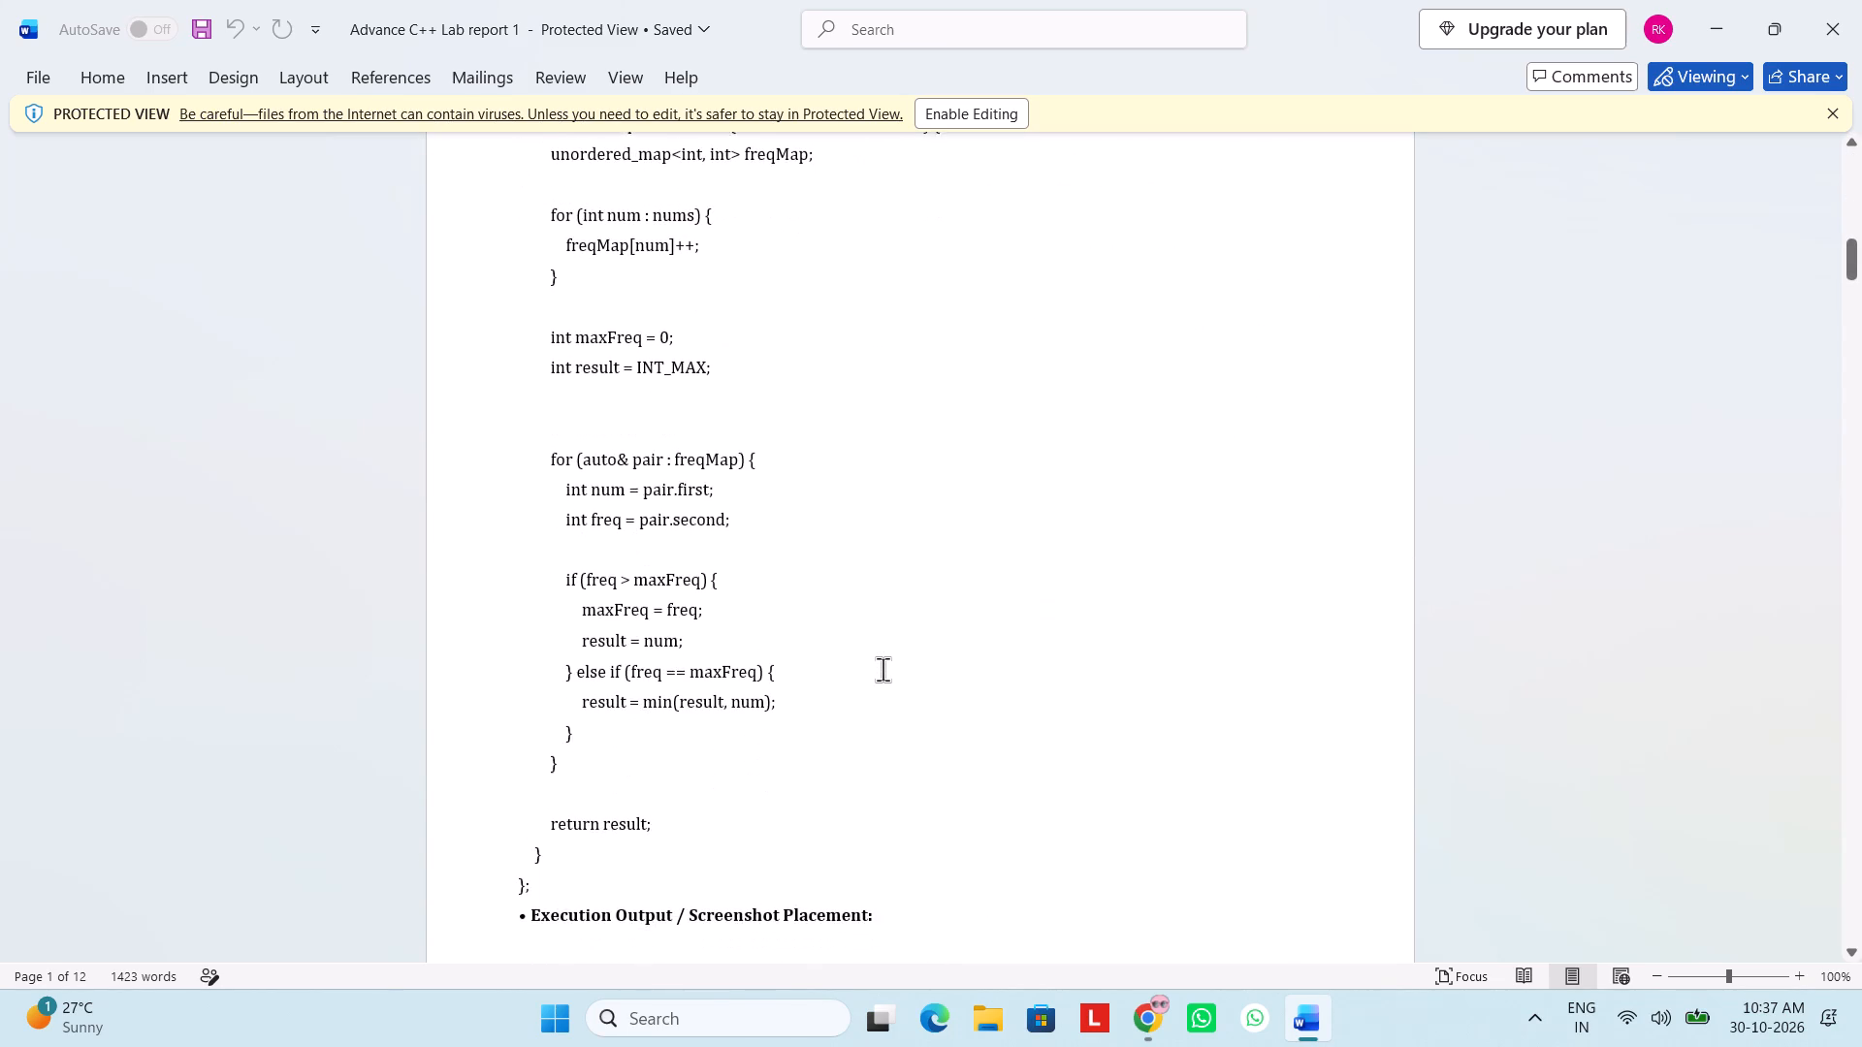
Snap the lab report window to the left half of the screen.
{"action": "key", "text": "super+Left"}
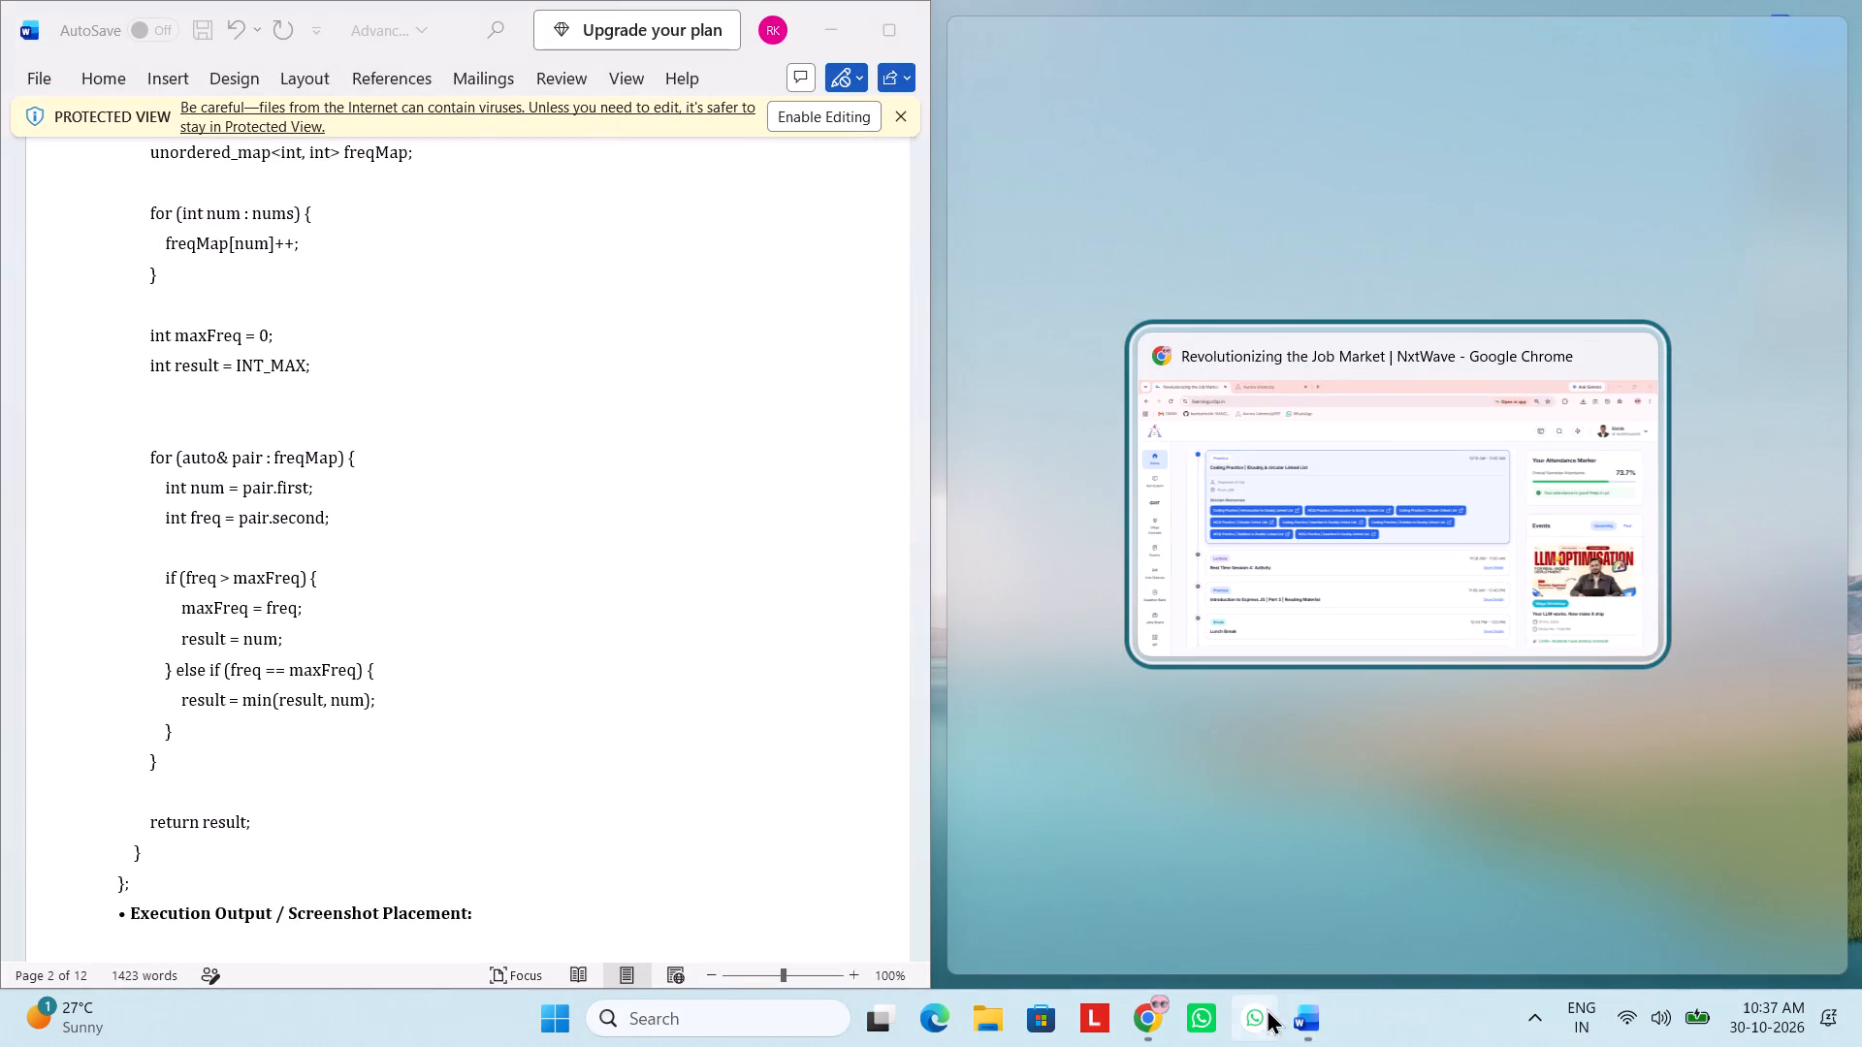
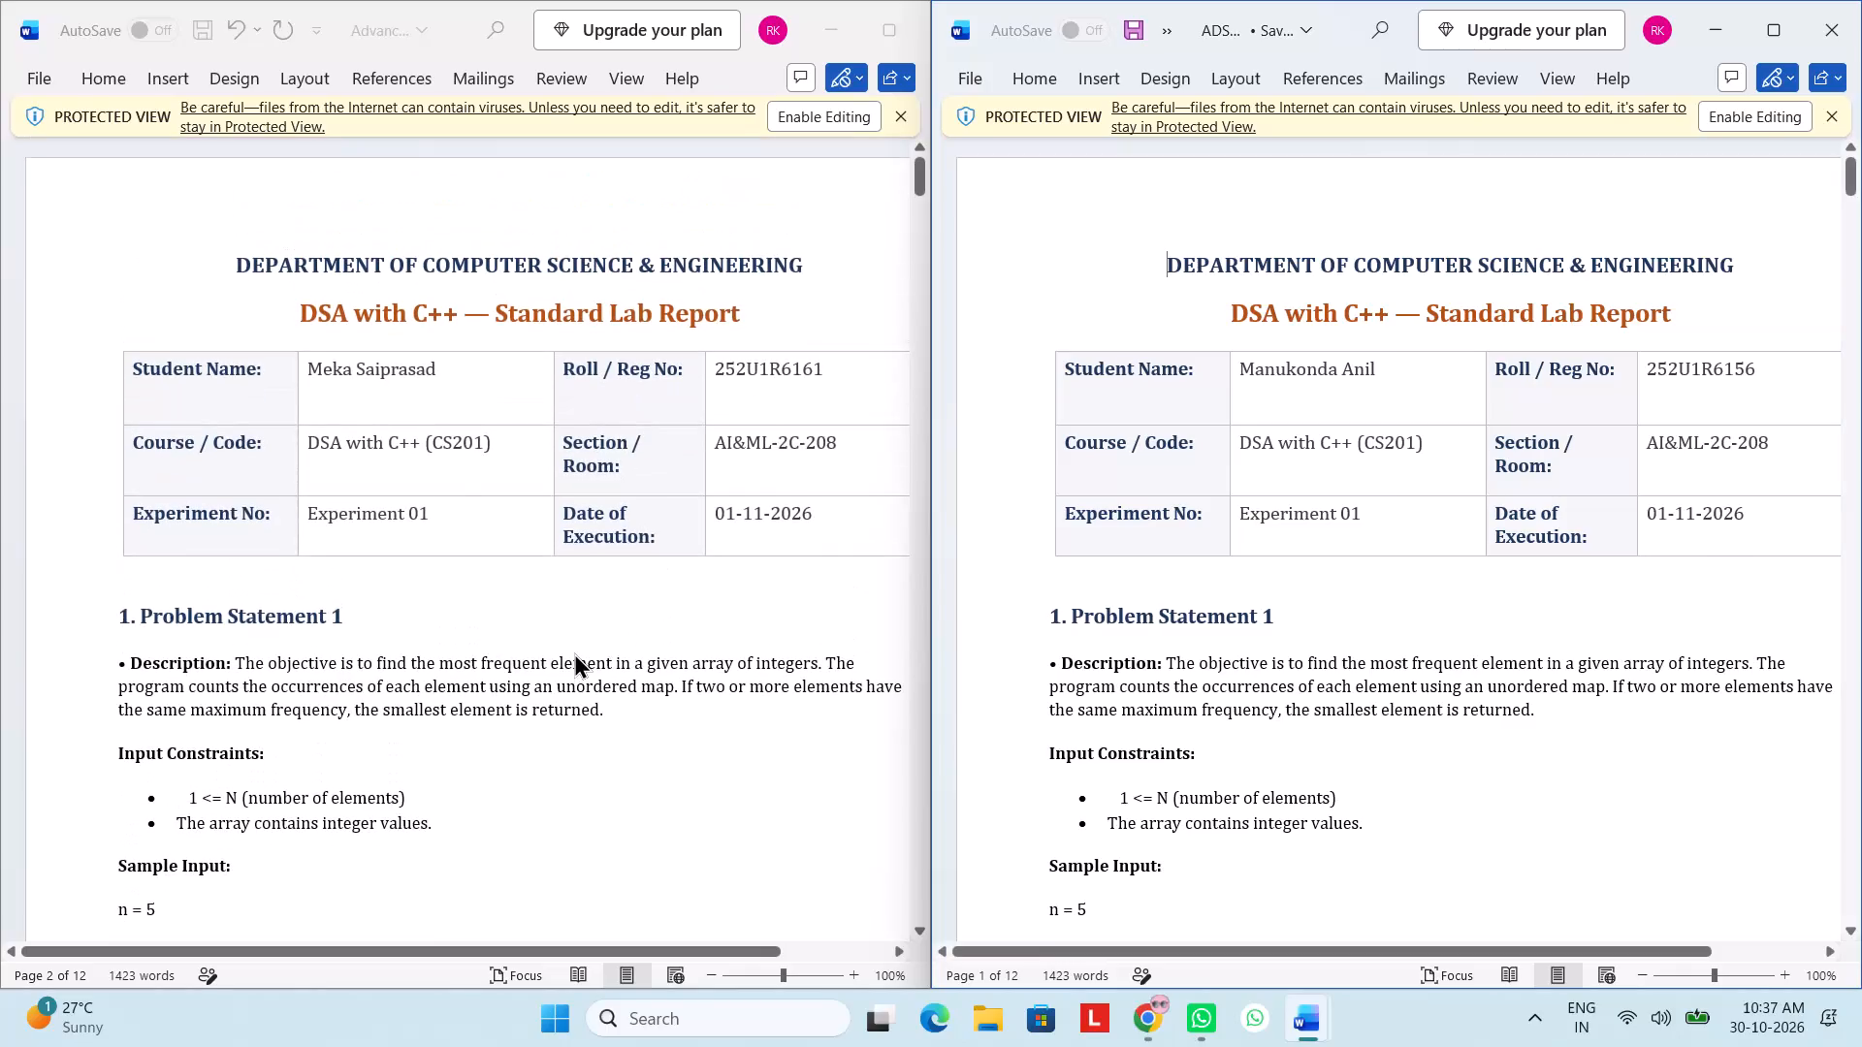
Compare Problem Statement 1 in the two side-by-side lab reports, from sample data and steps through source code, execution screenshots and complexity table.
{"action": "scroll", "coordinate": [574, 652], "scroll_direction": "down", "scroll_amount": 2}
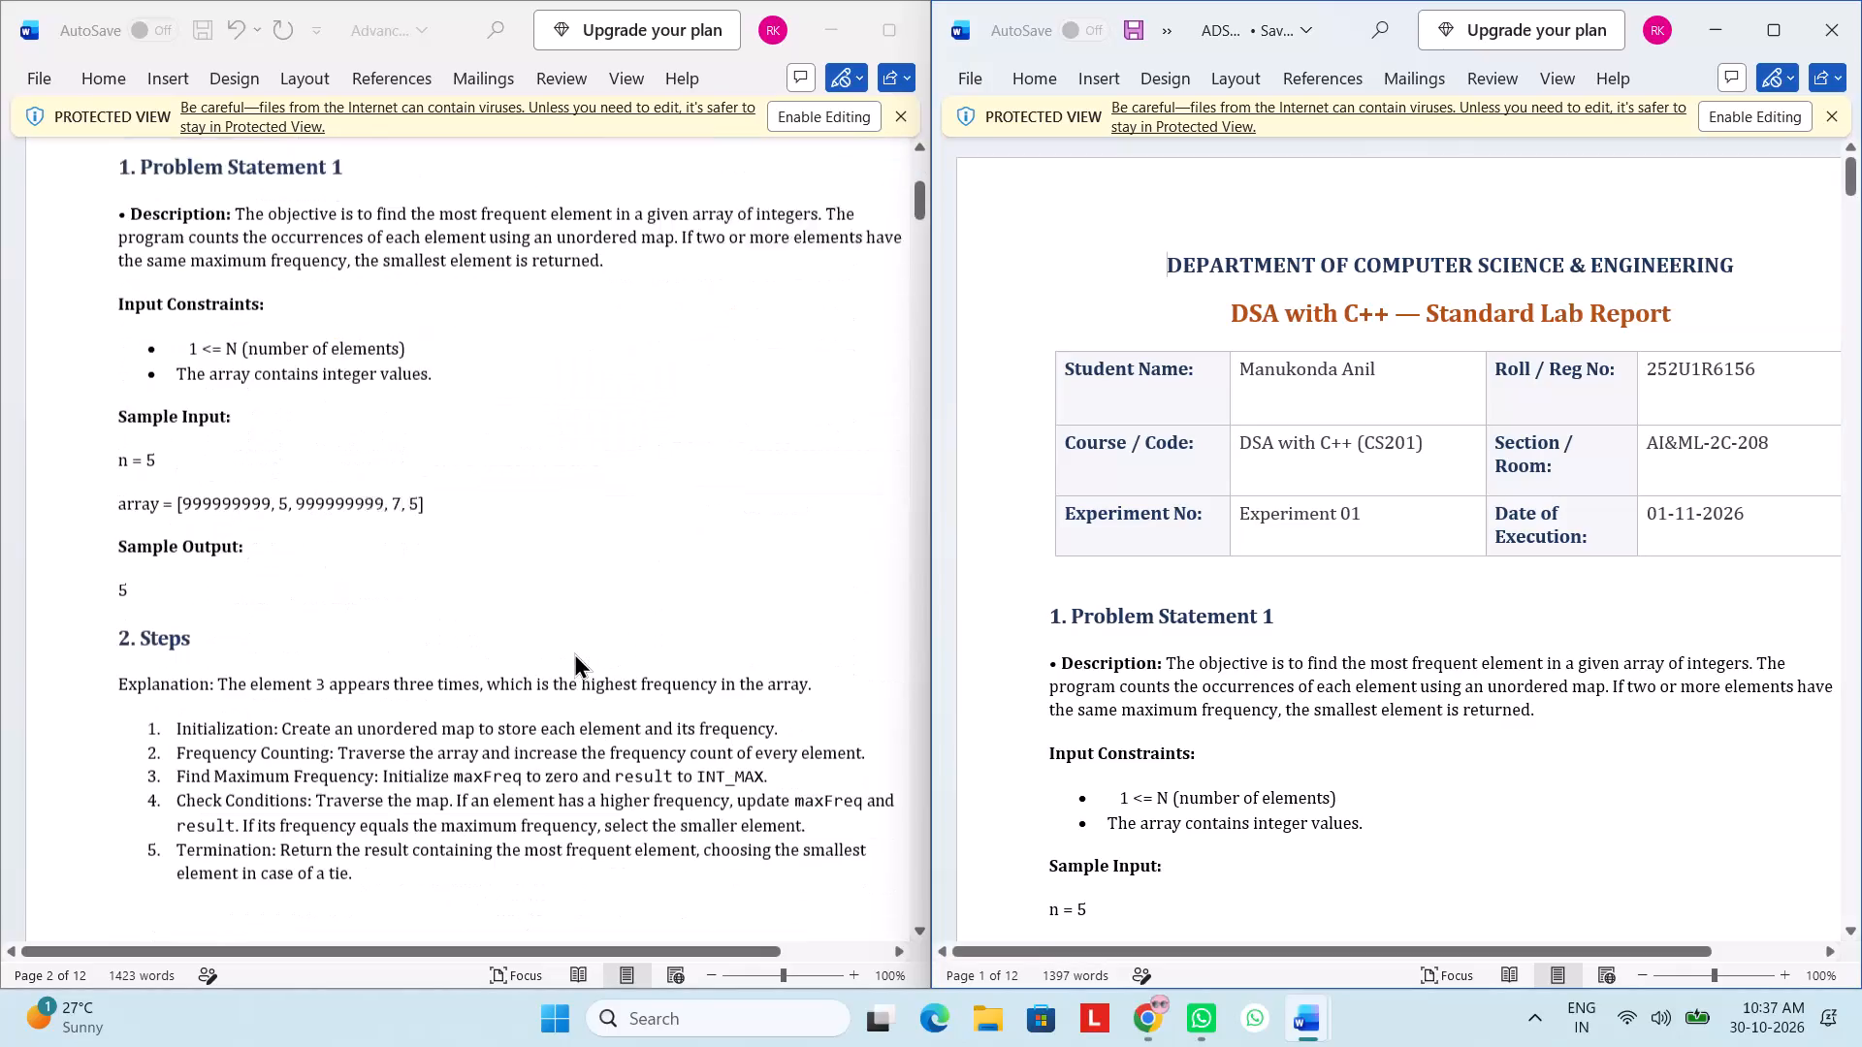
{"action": "scroll", "coordinate": [1280, 636], "scroll_direction": "down", "scroll_amount": 2}
{"action": "scroll", "coordinate": [593, 732], "scroll_direction": "down", "scroll_amount": 3}
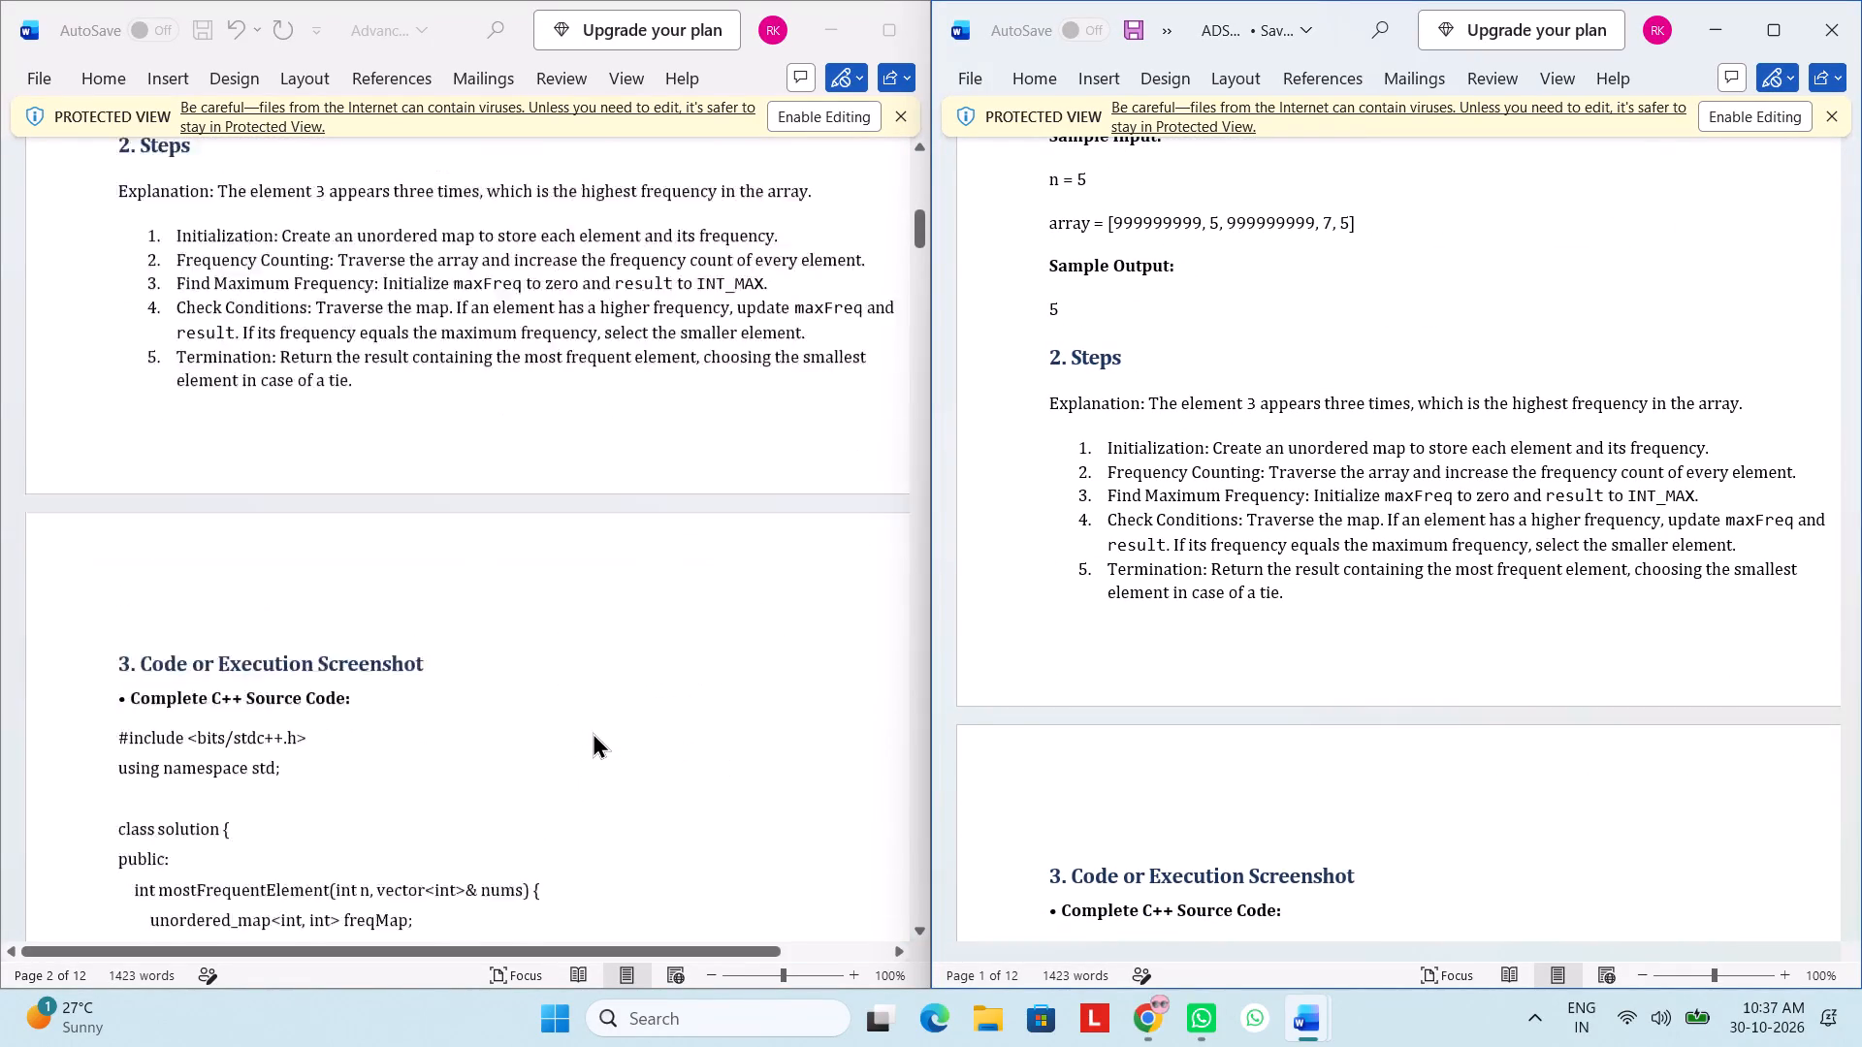
{"action": "scroll", "coordinate": [593, 732], "scroll_direction": "down", "scroll_amount": 3}
{"action": "scroll", "coordinate": [1297, 763], "scroll_direction": "down", "scroll_amount": 4}
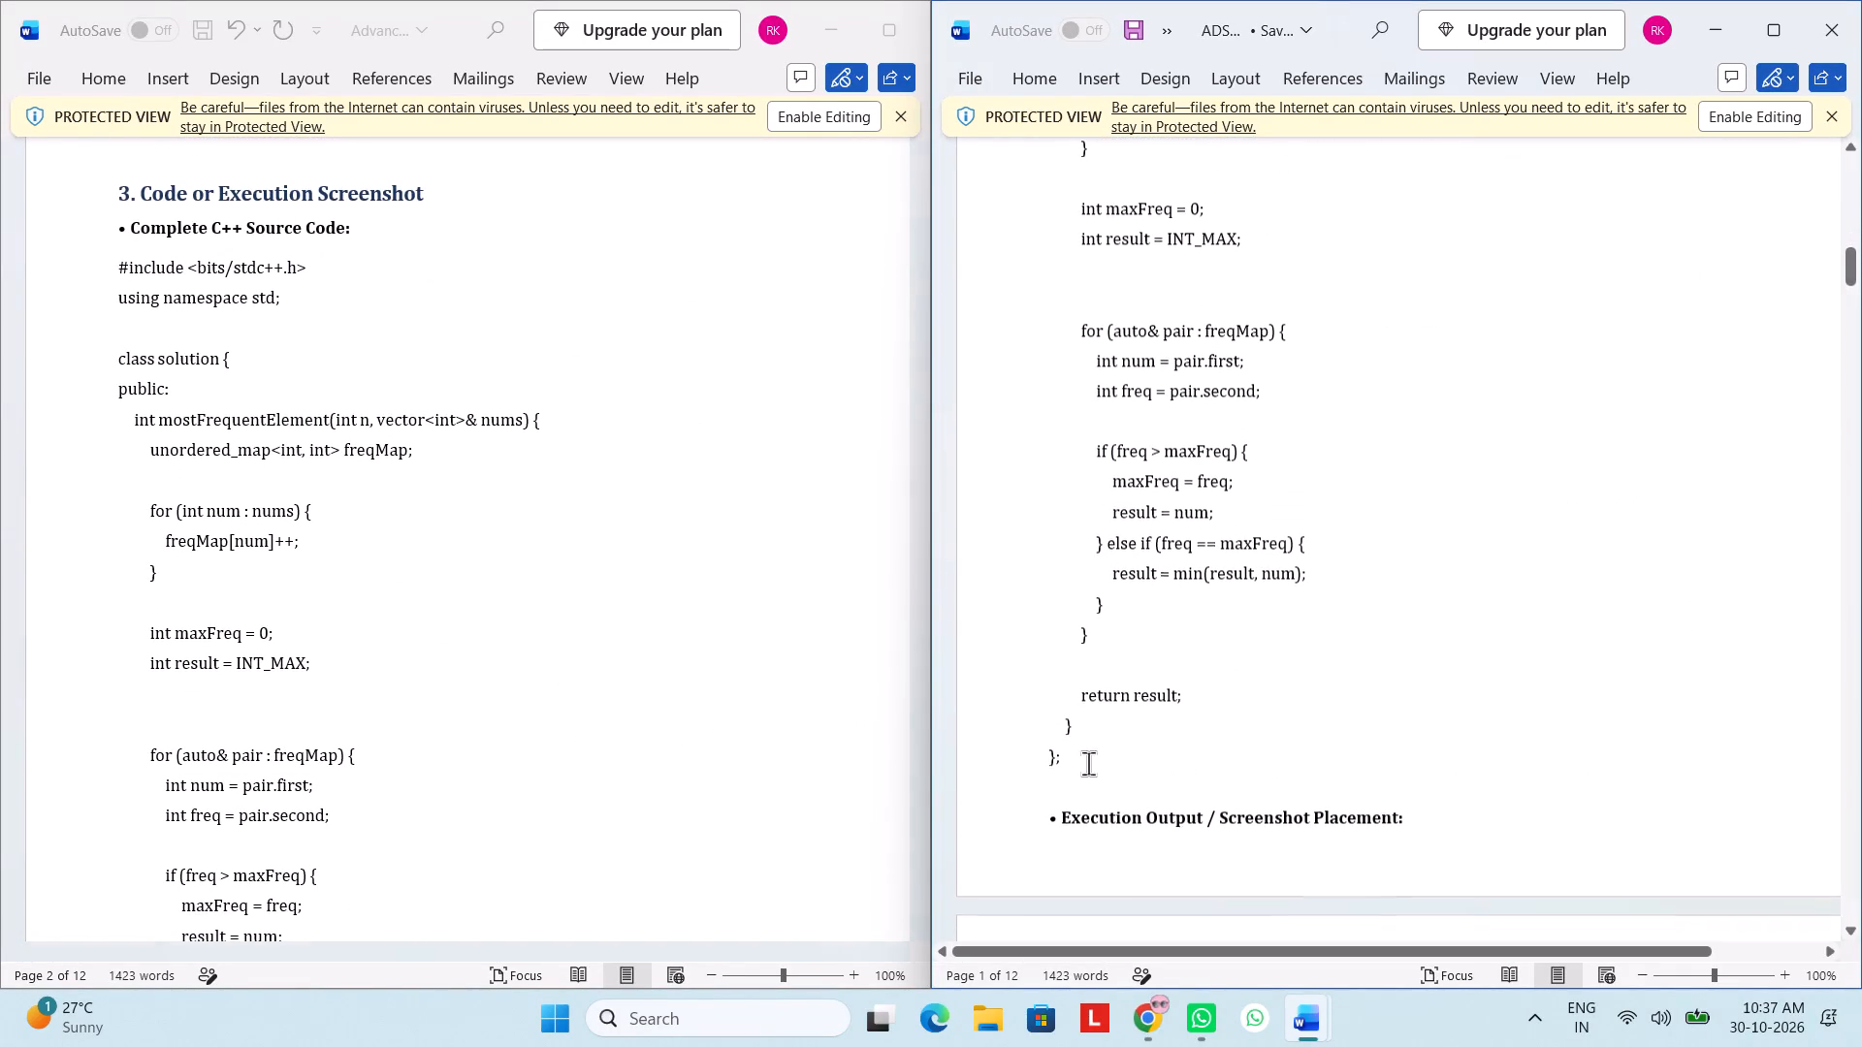
{"action": "scroll", "coordinate": [774, 809], "scroll_direction": "down", "scroll_amount": 5}
{"action": "scroll", "coordinate": [1267, 746], "scroll_direction": "down", "scroll_amount": 1}
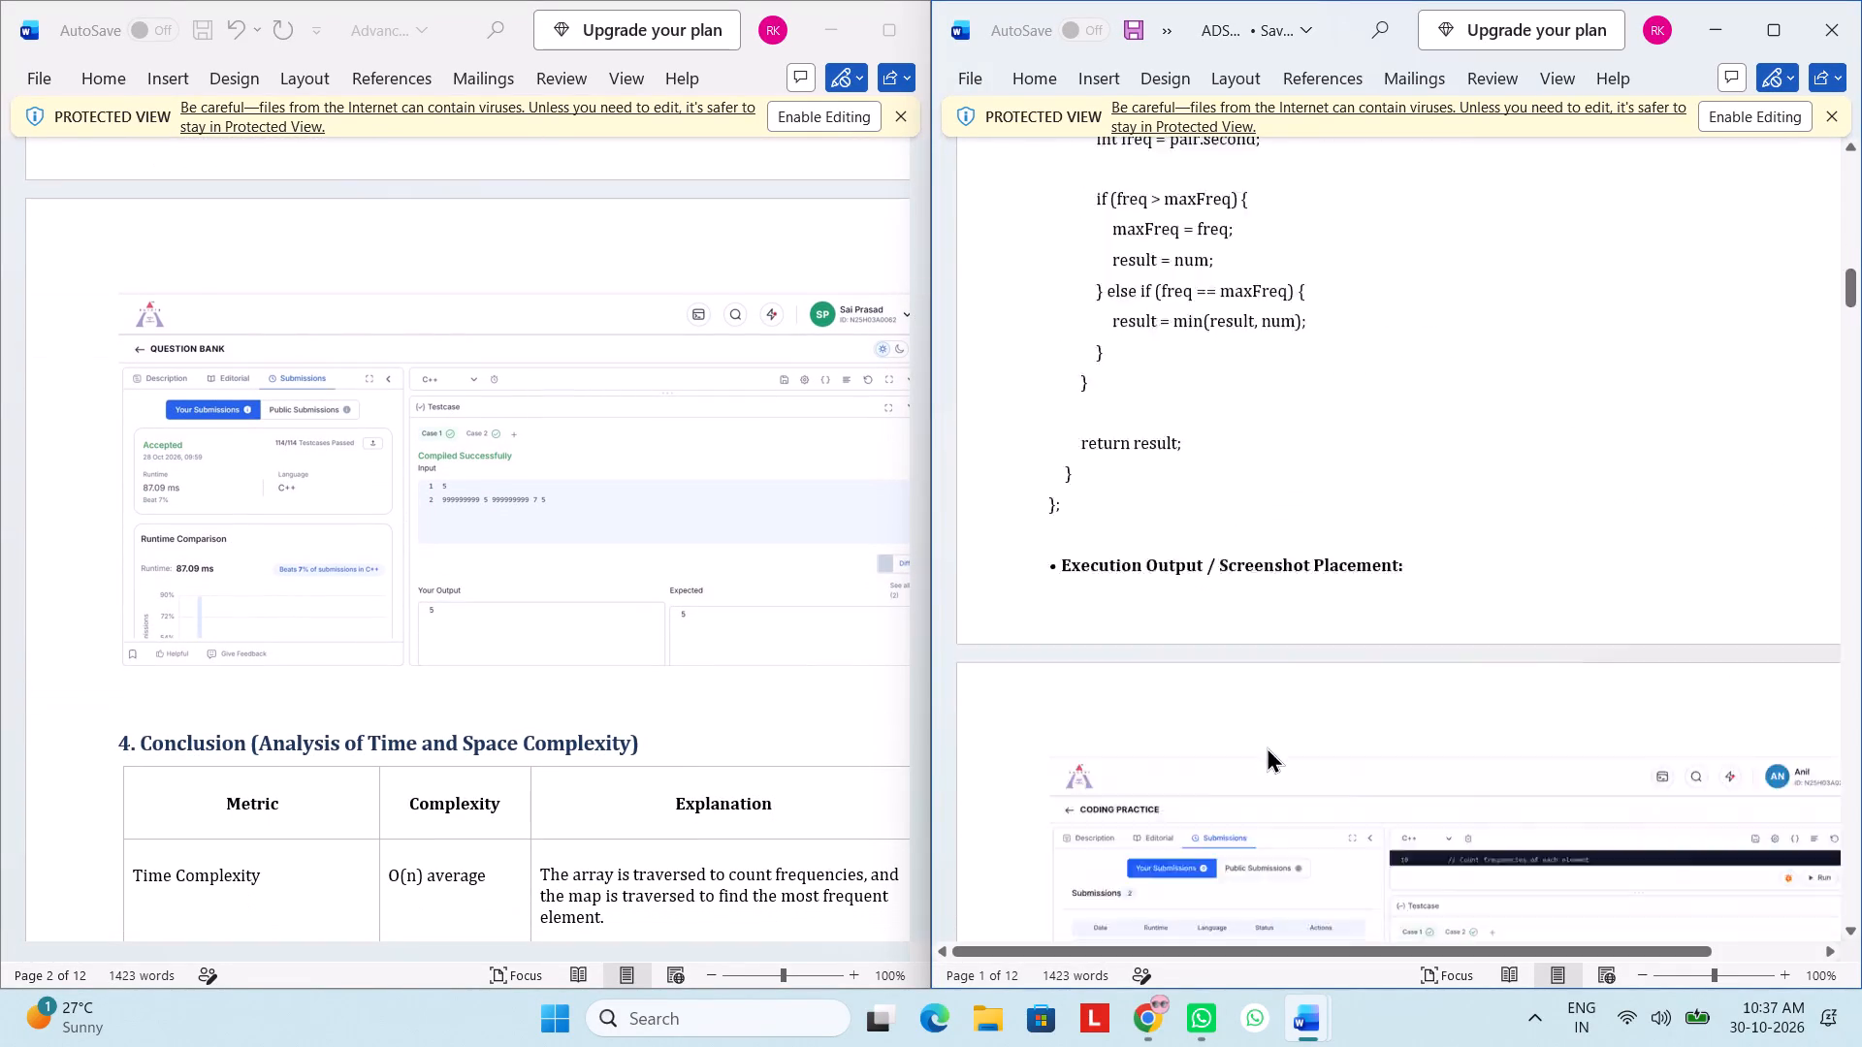
{"action": "scroll", "coordinate": [1267, 746], "scroll_direction": "down", "scroll_amount": 3}
{"action": "scroll", "coordinate": [1267, 746], "scroll_direction": "up", "scroll_amount": 1}
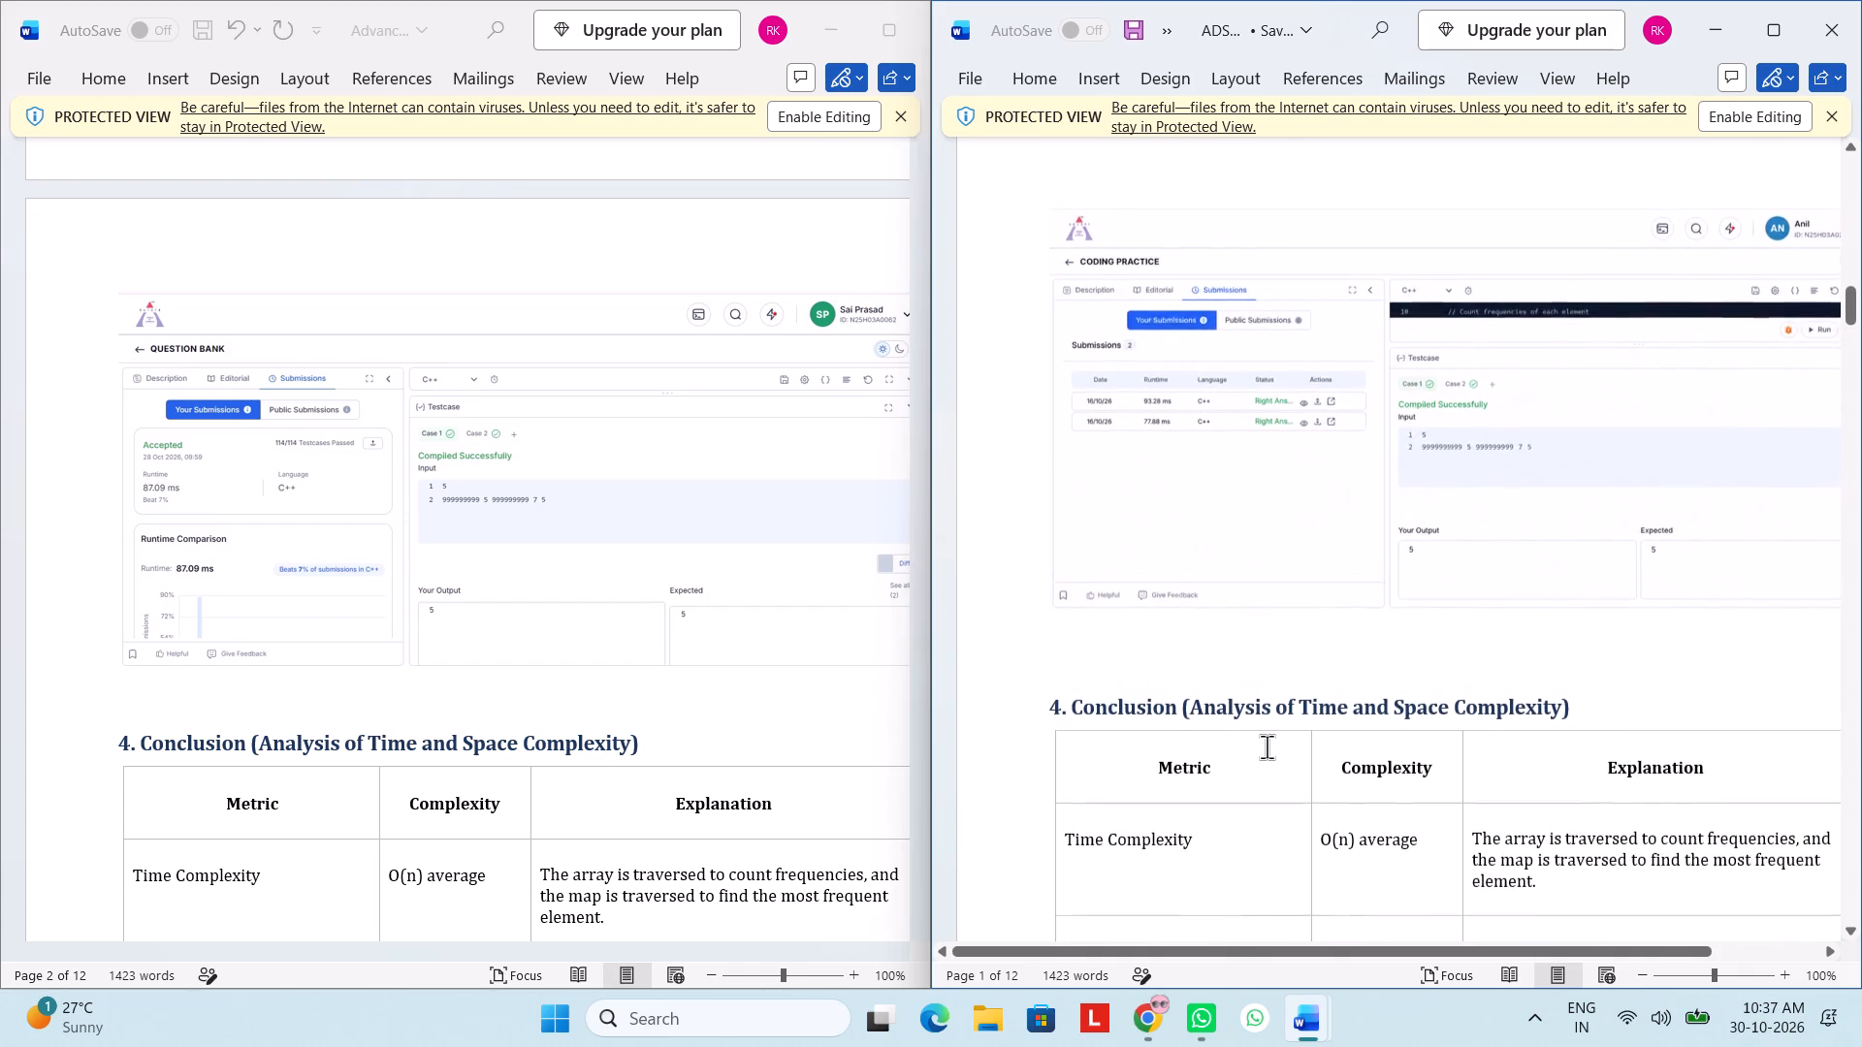
{"action": "scroll", "coordinate": [1267, 746], "scroll_direction": "up", "scroll_amount": 1}
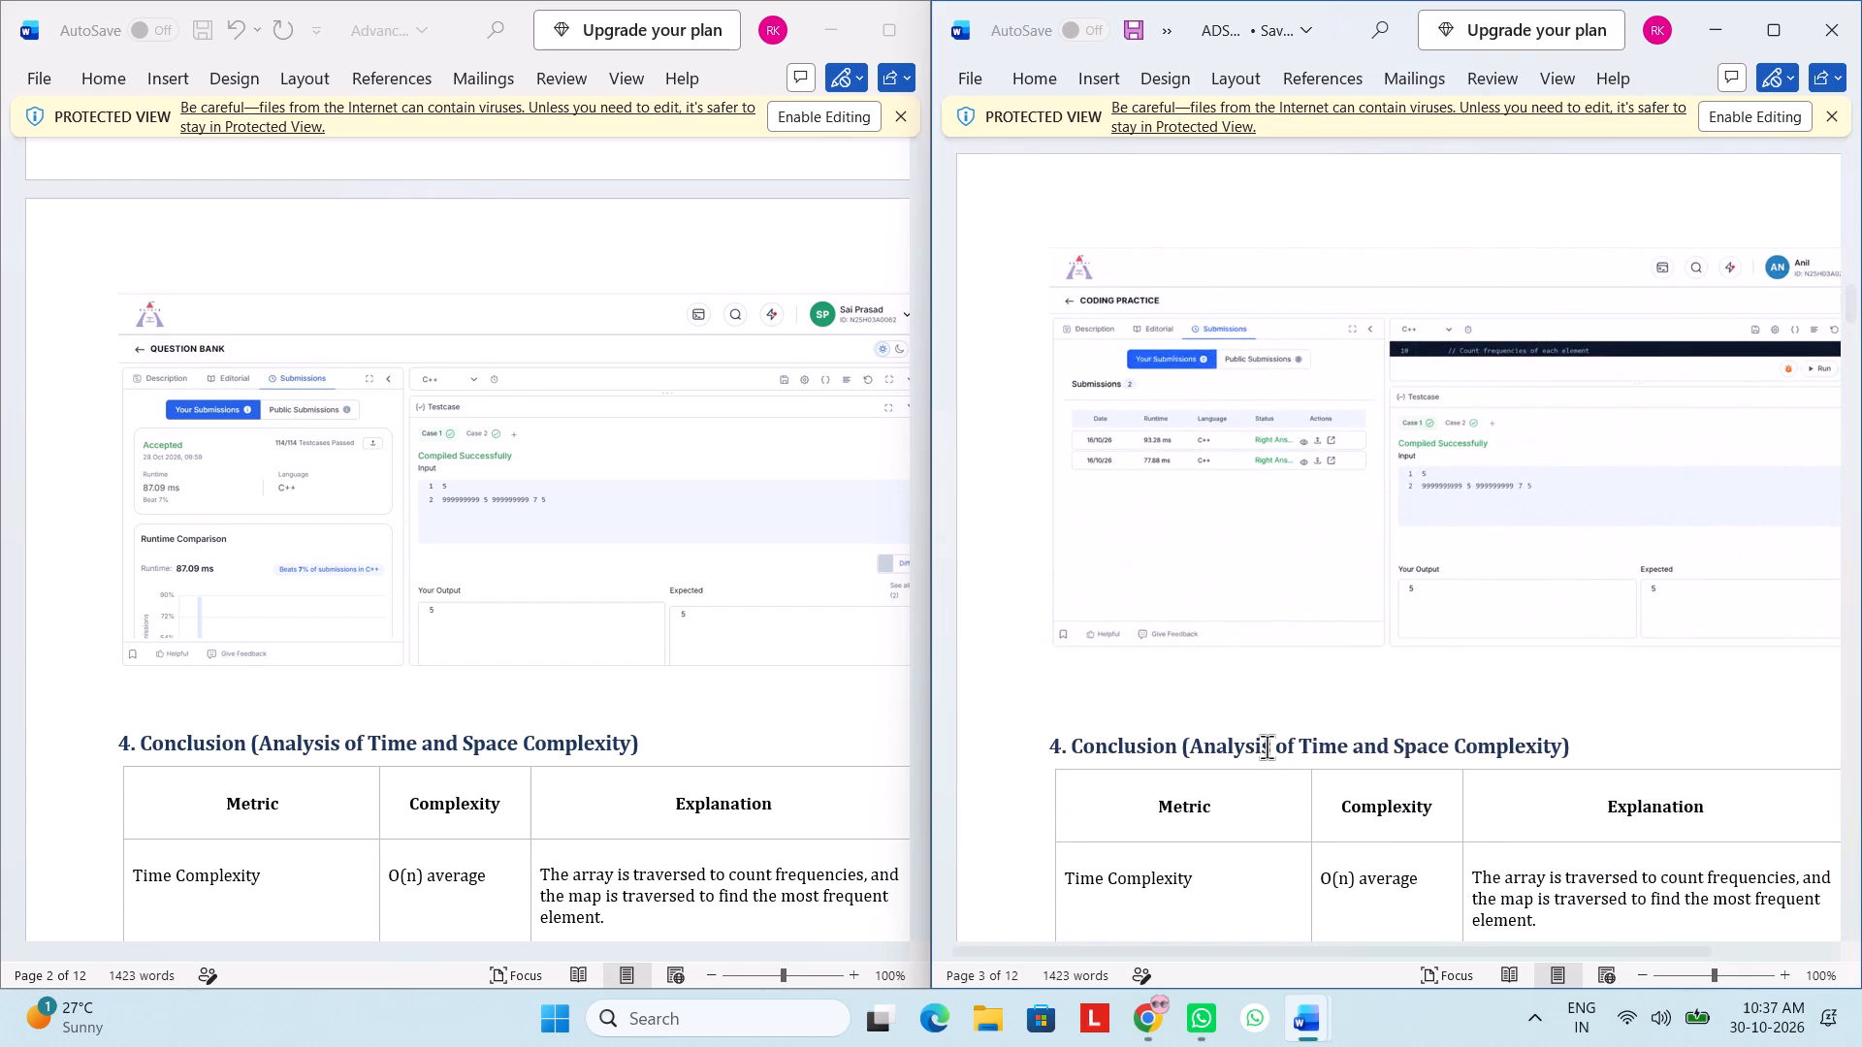
{"action": "scroll", "coordinate": [541, 516], "scroll_direction": "up", "scroll_amount": 5}
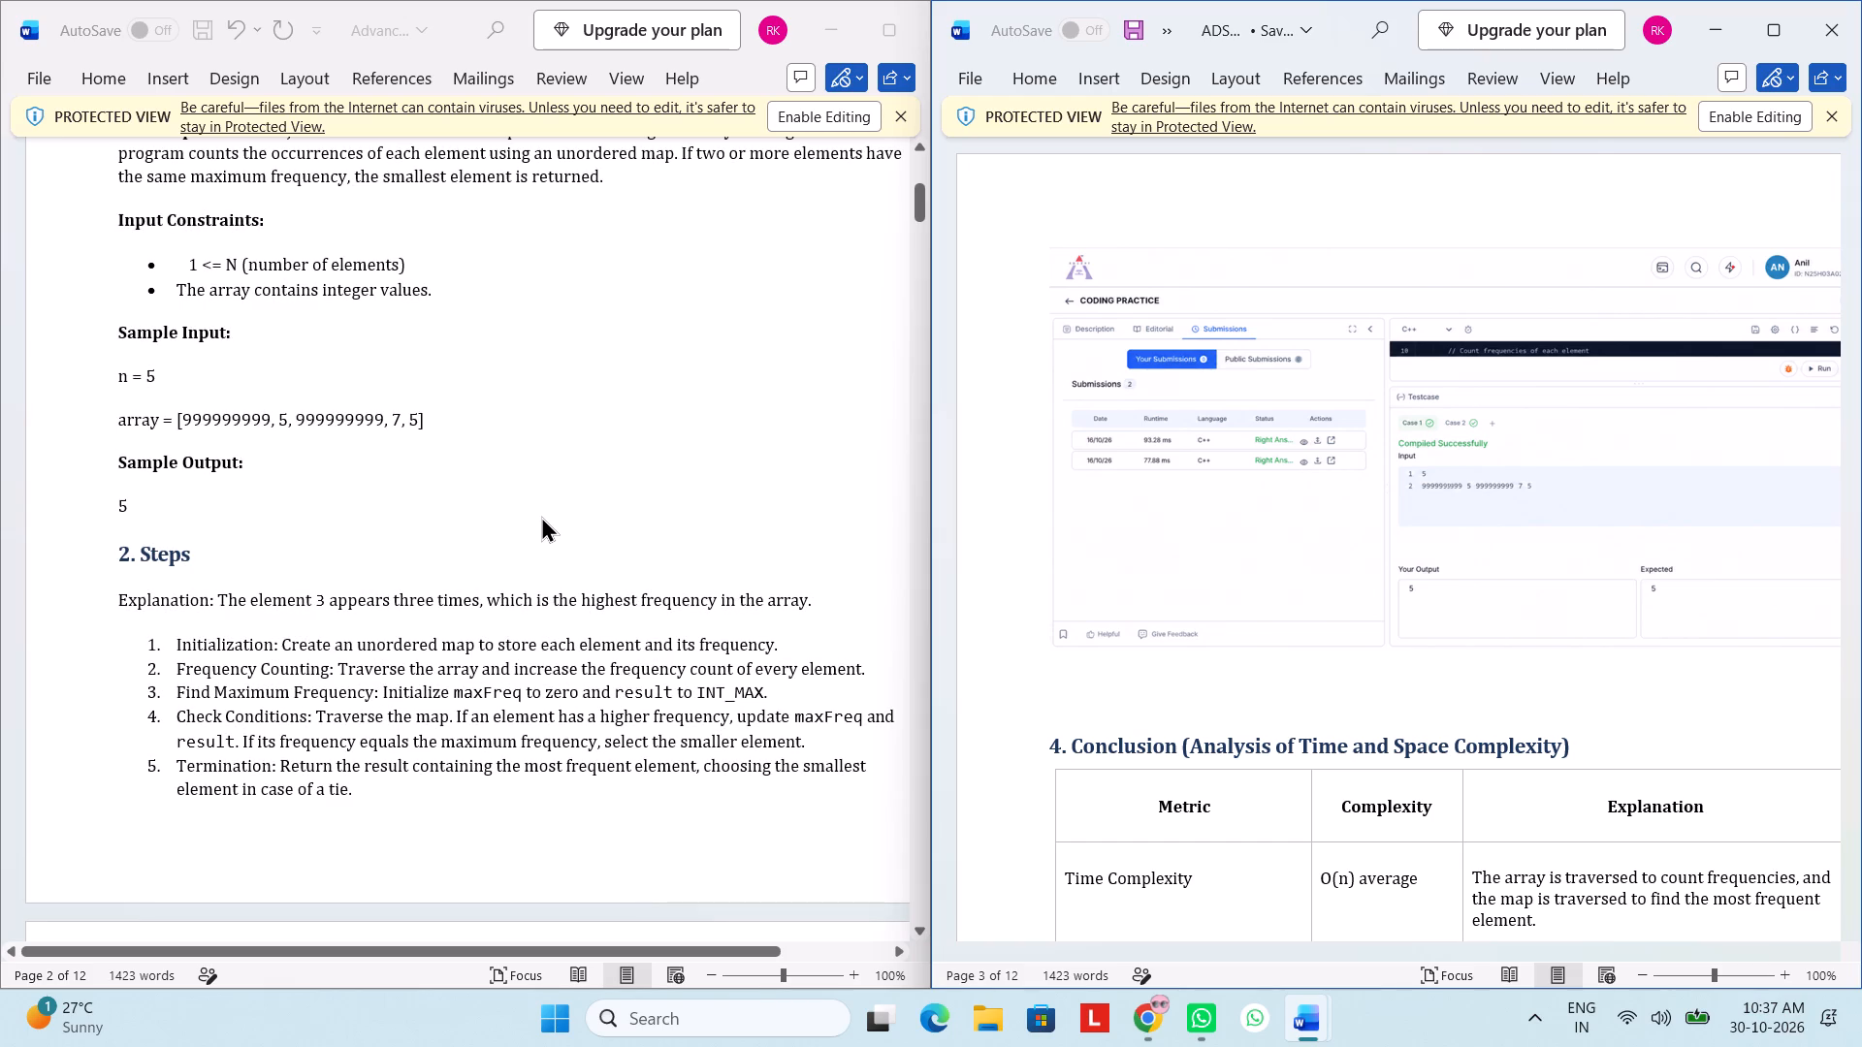
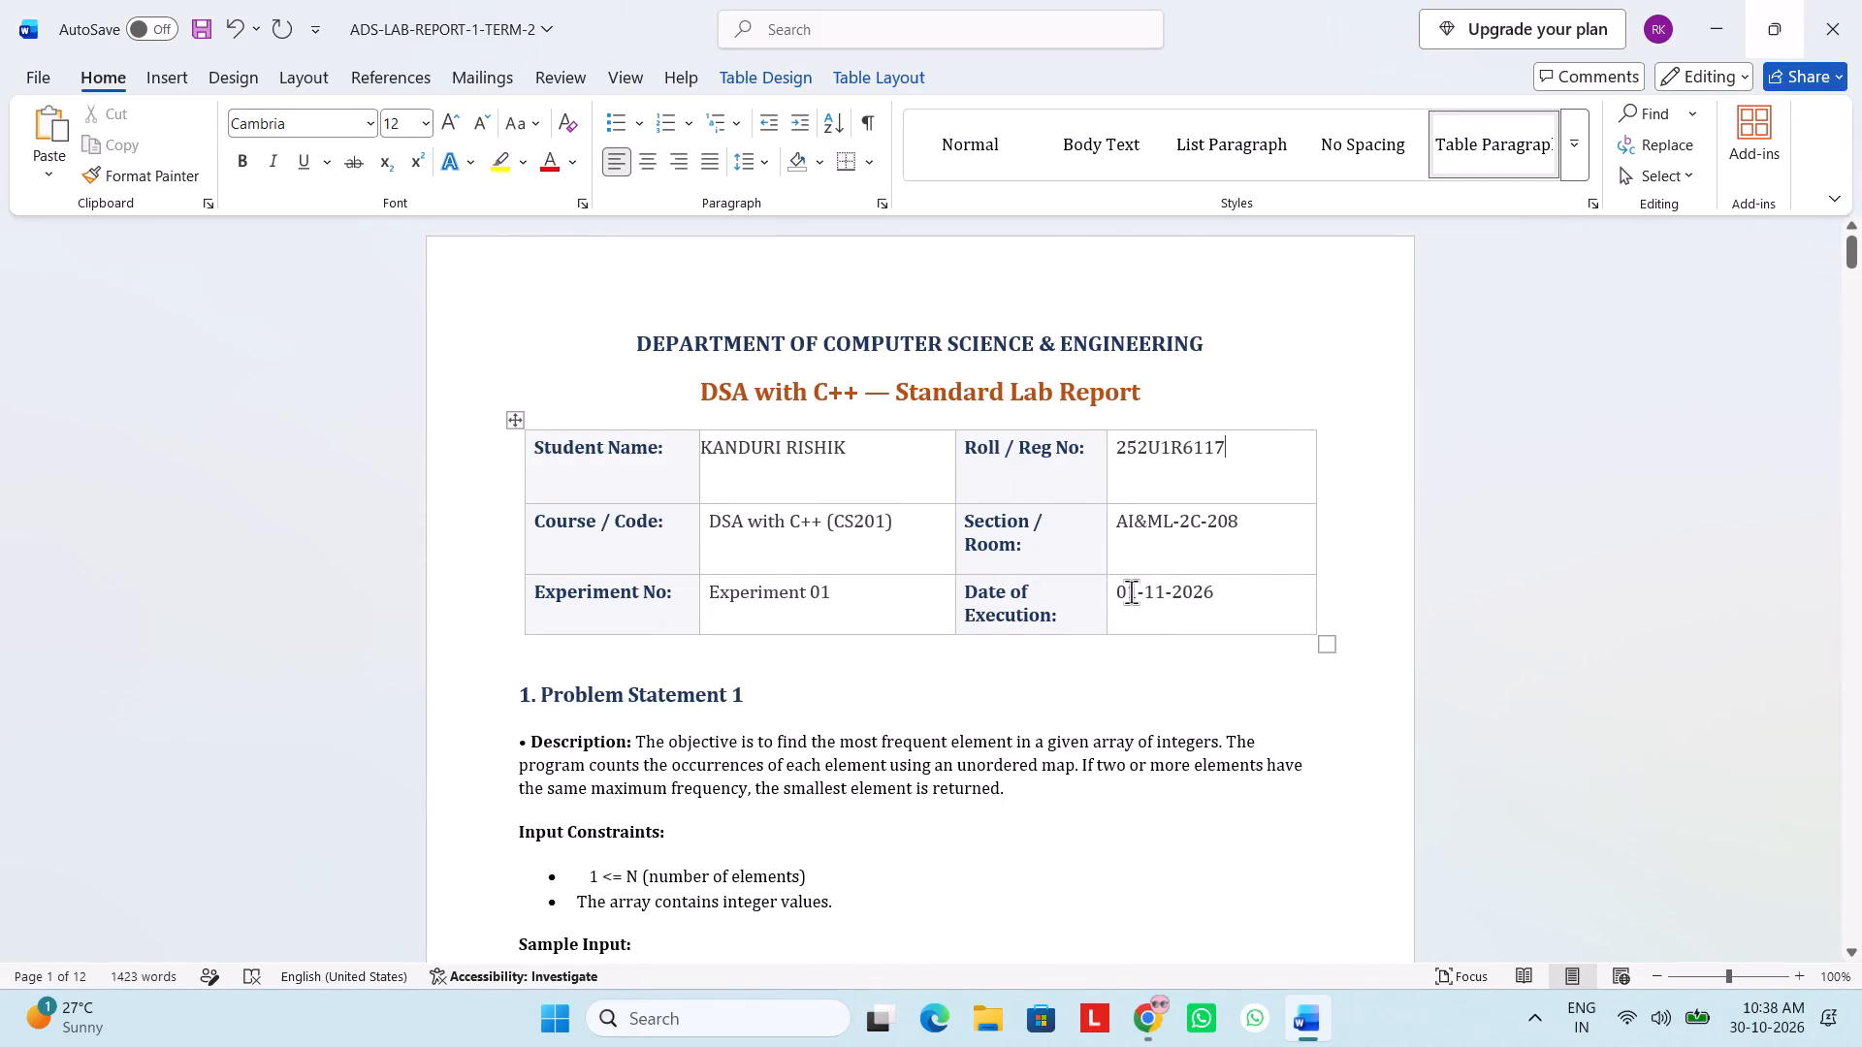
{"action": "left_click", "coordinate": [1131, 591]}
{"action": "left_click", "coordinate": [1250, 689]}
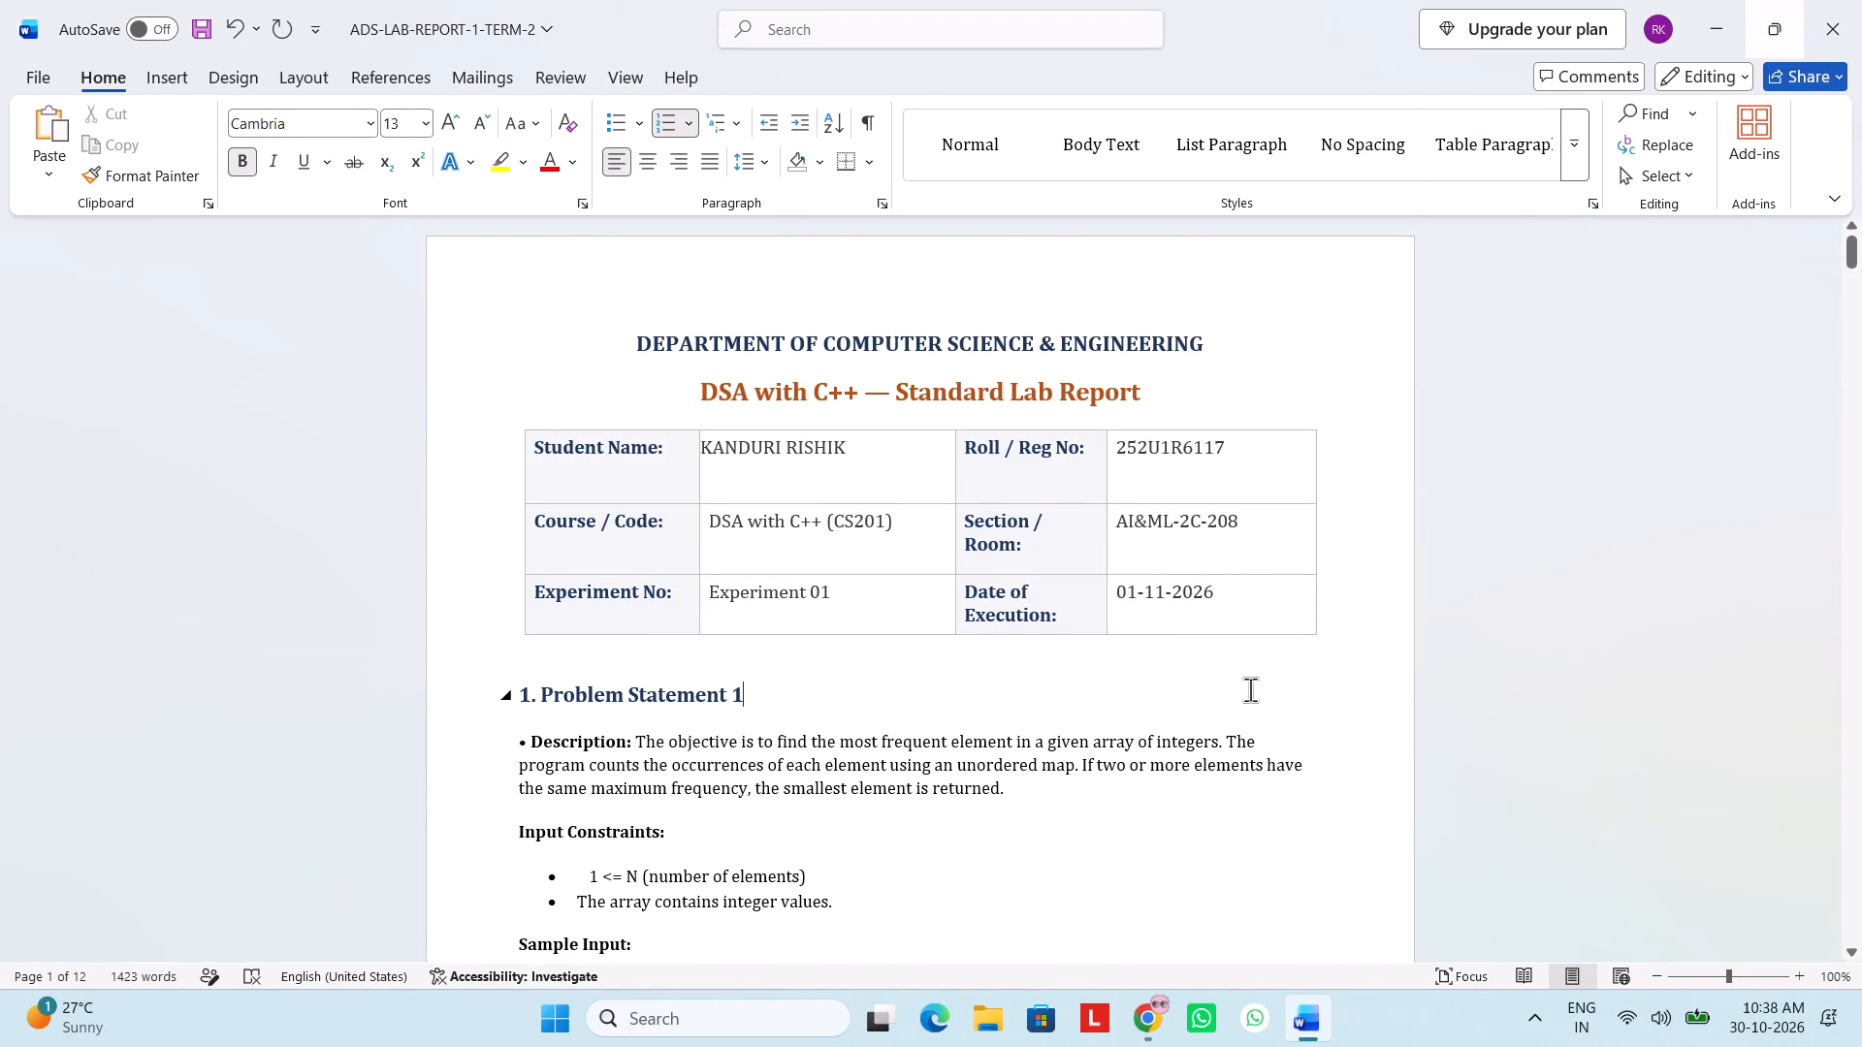
Copy Problem Statement 1's description from the report, search the learning portal's question bank in Chrome for it, and clear the search.
{"action": "scroll", "coordinate": [1250, 689], "scroll_direction": "down", "scroll_amount": 1}
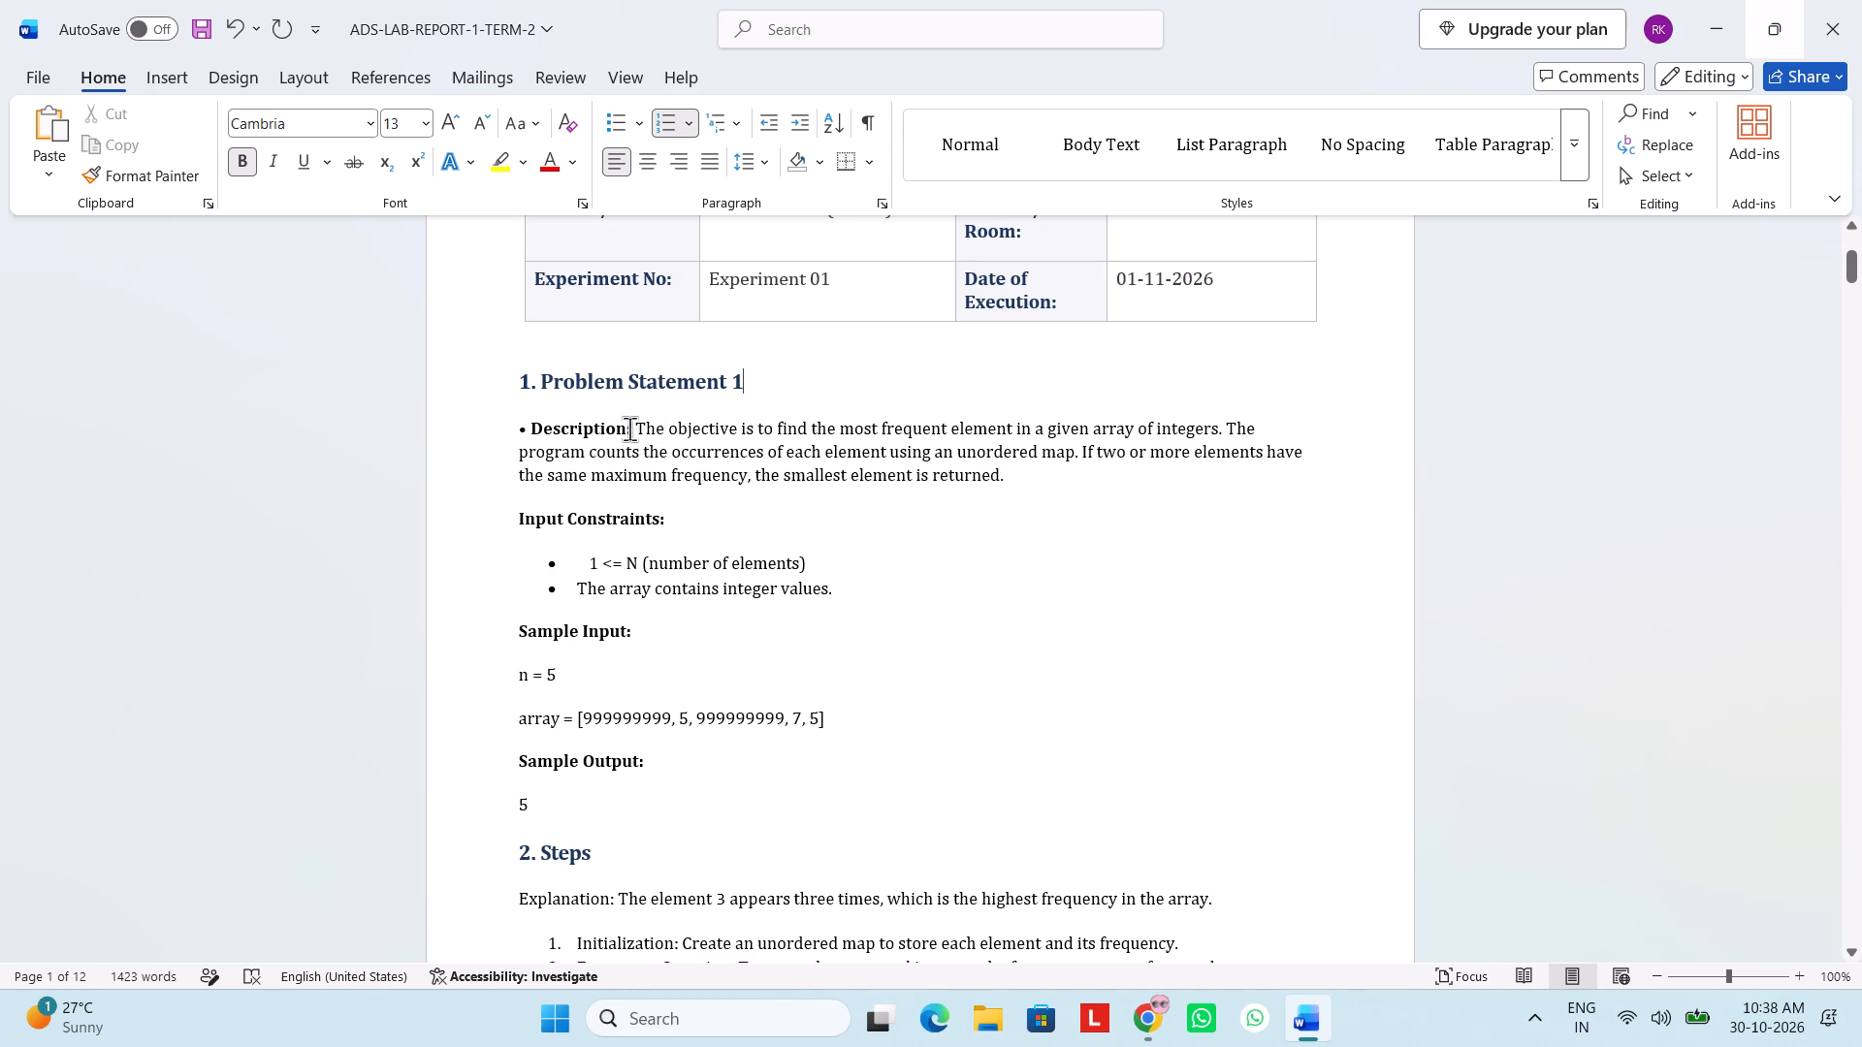
{"action": "left_click_drag", "start_coordinate": [629, 428], "coordinate": [1009, 477]}
{"action": "key", "text": "ctrl+c"}
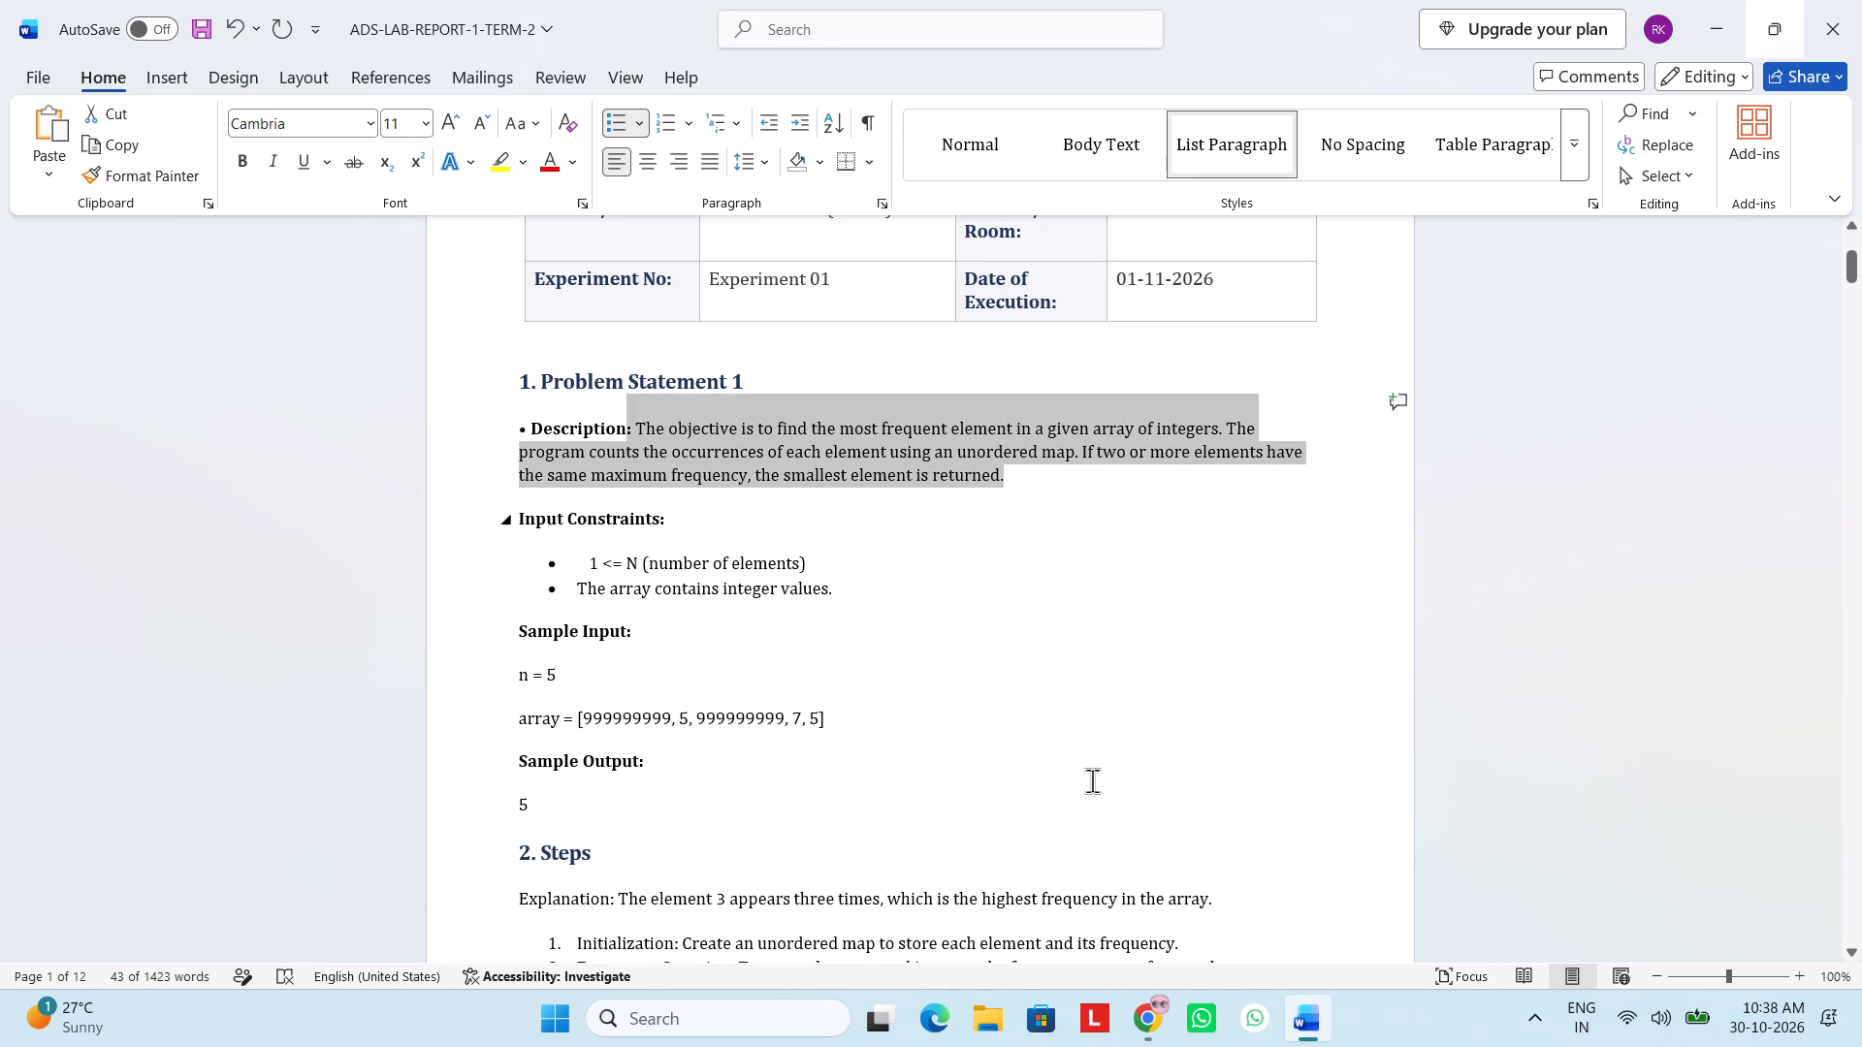
{"action": "left_click", "coordinate": [1148, 1046]}
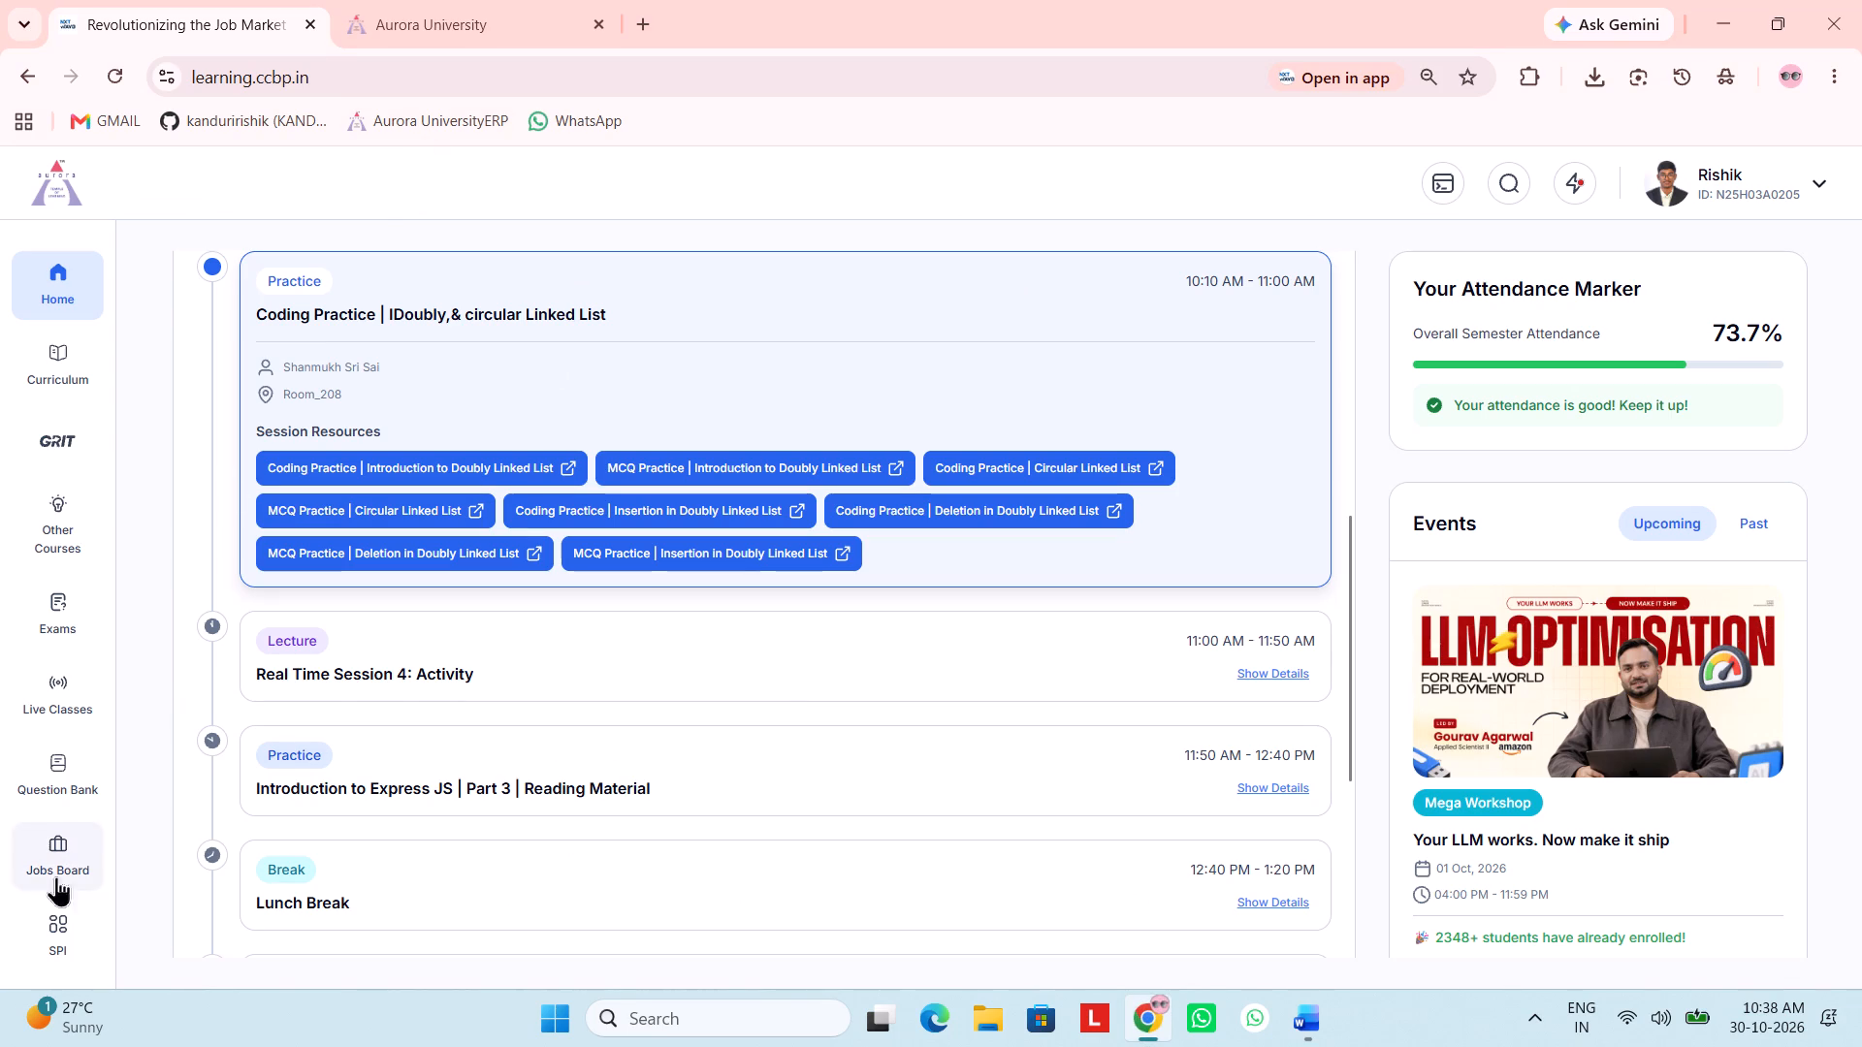
{"action": "left_click", "coordinate": [71, 755]}
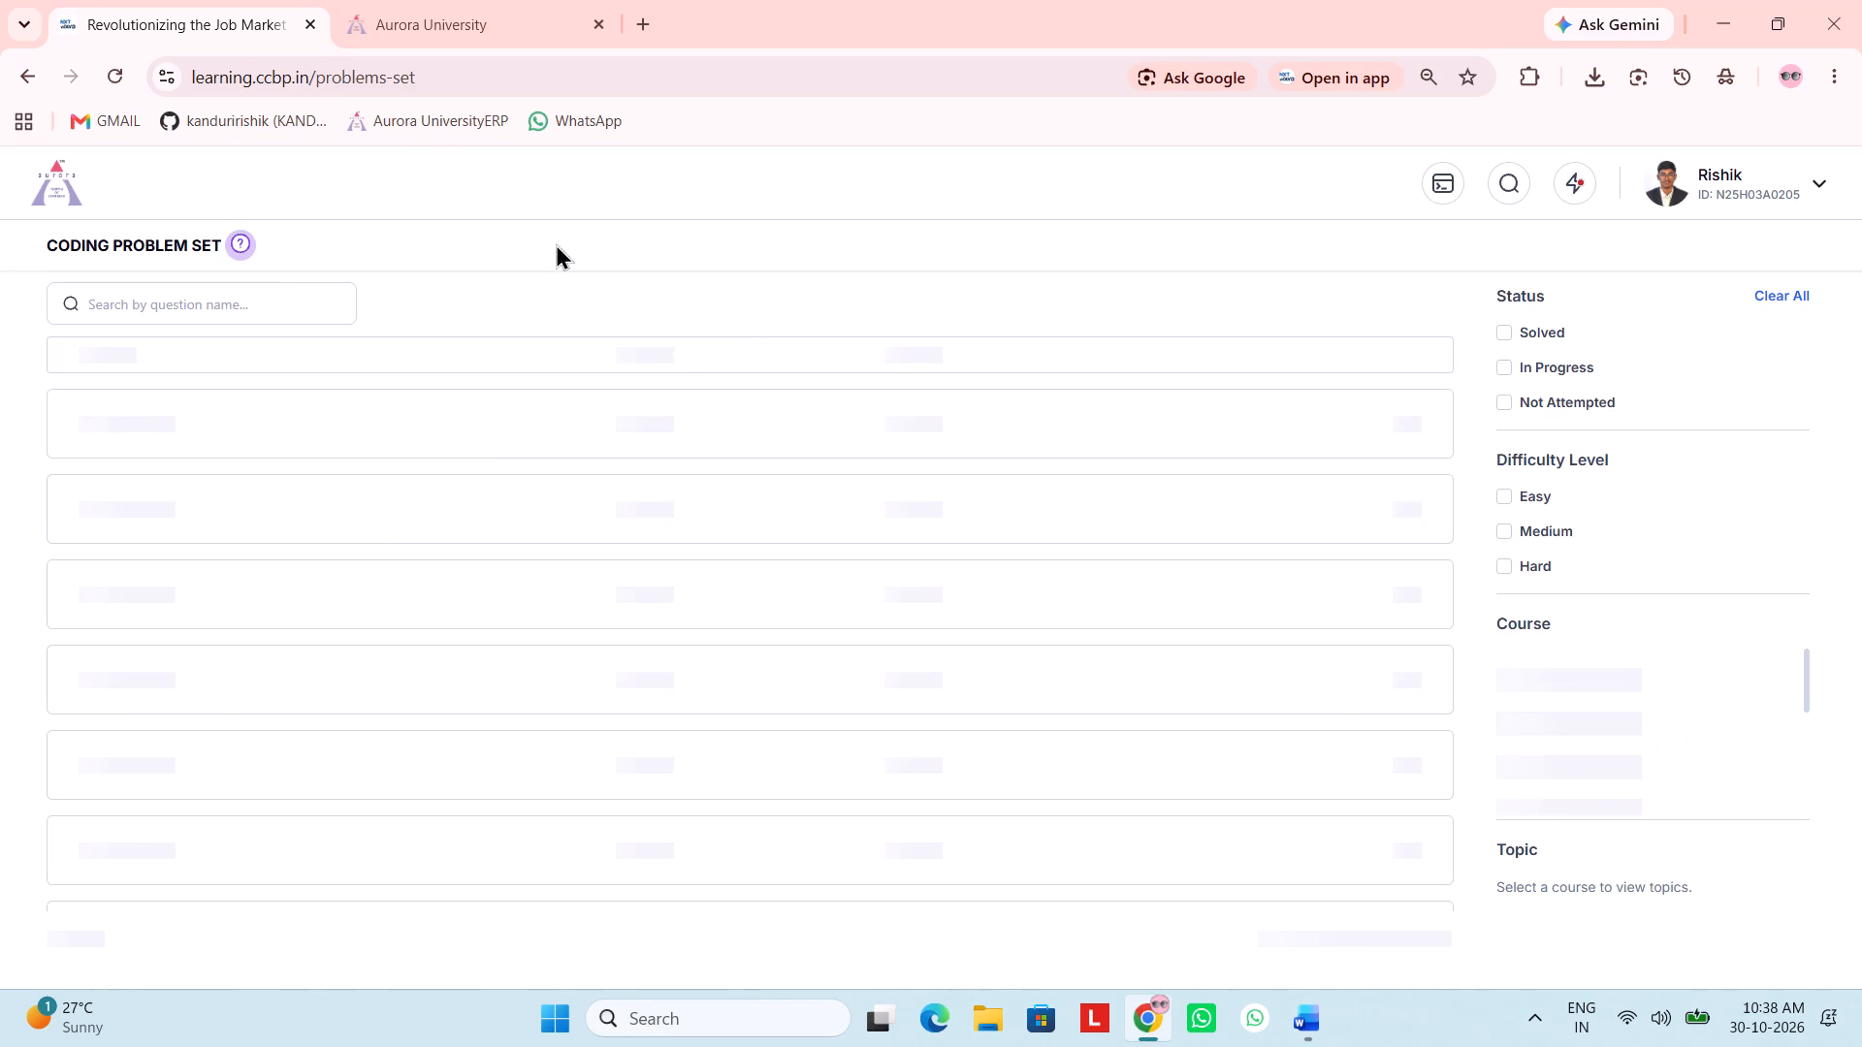
{"action": "left_click", "coordinate": [241, 313]}
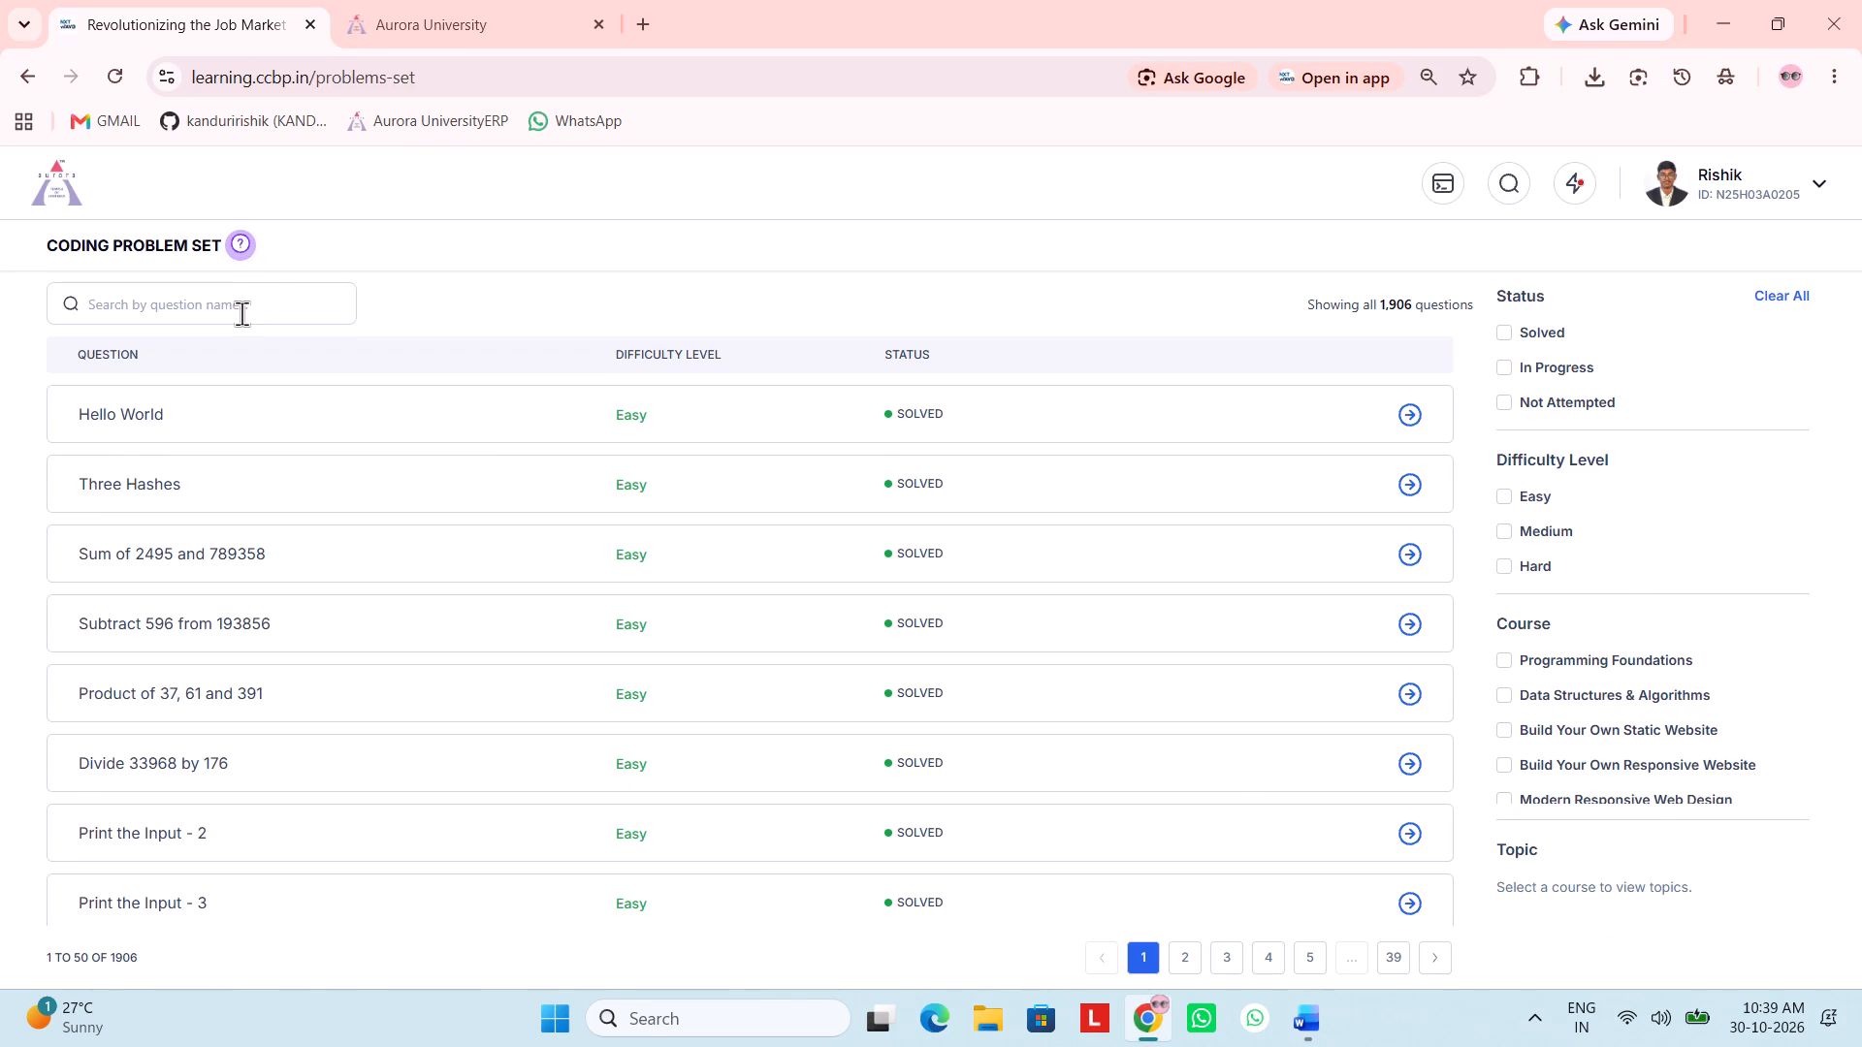
{"action": "key", "text": "ctrl+v"}
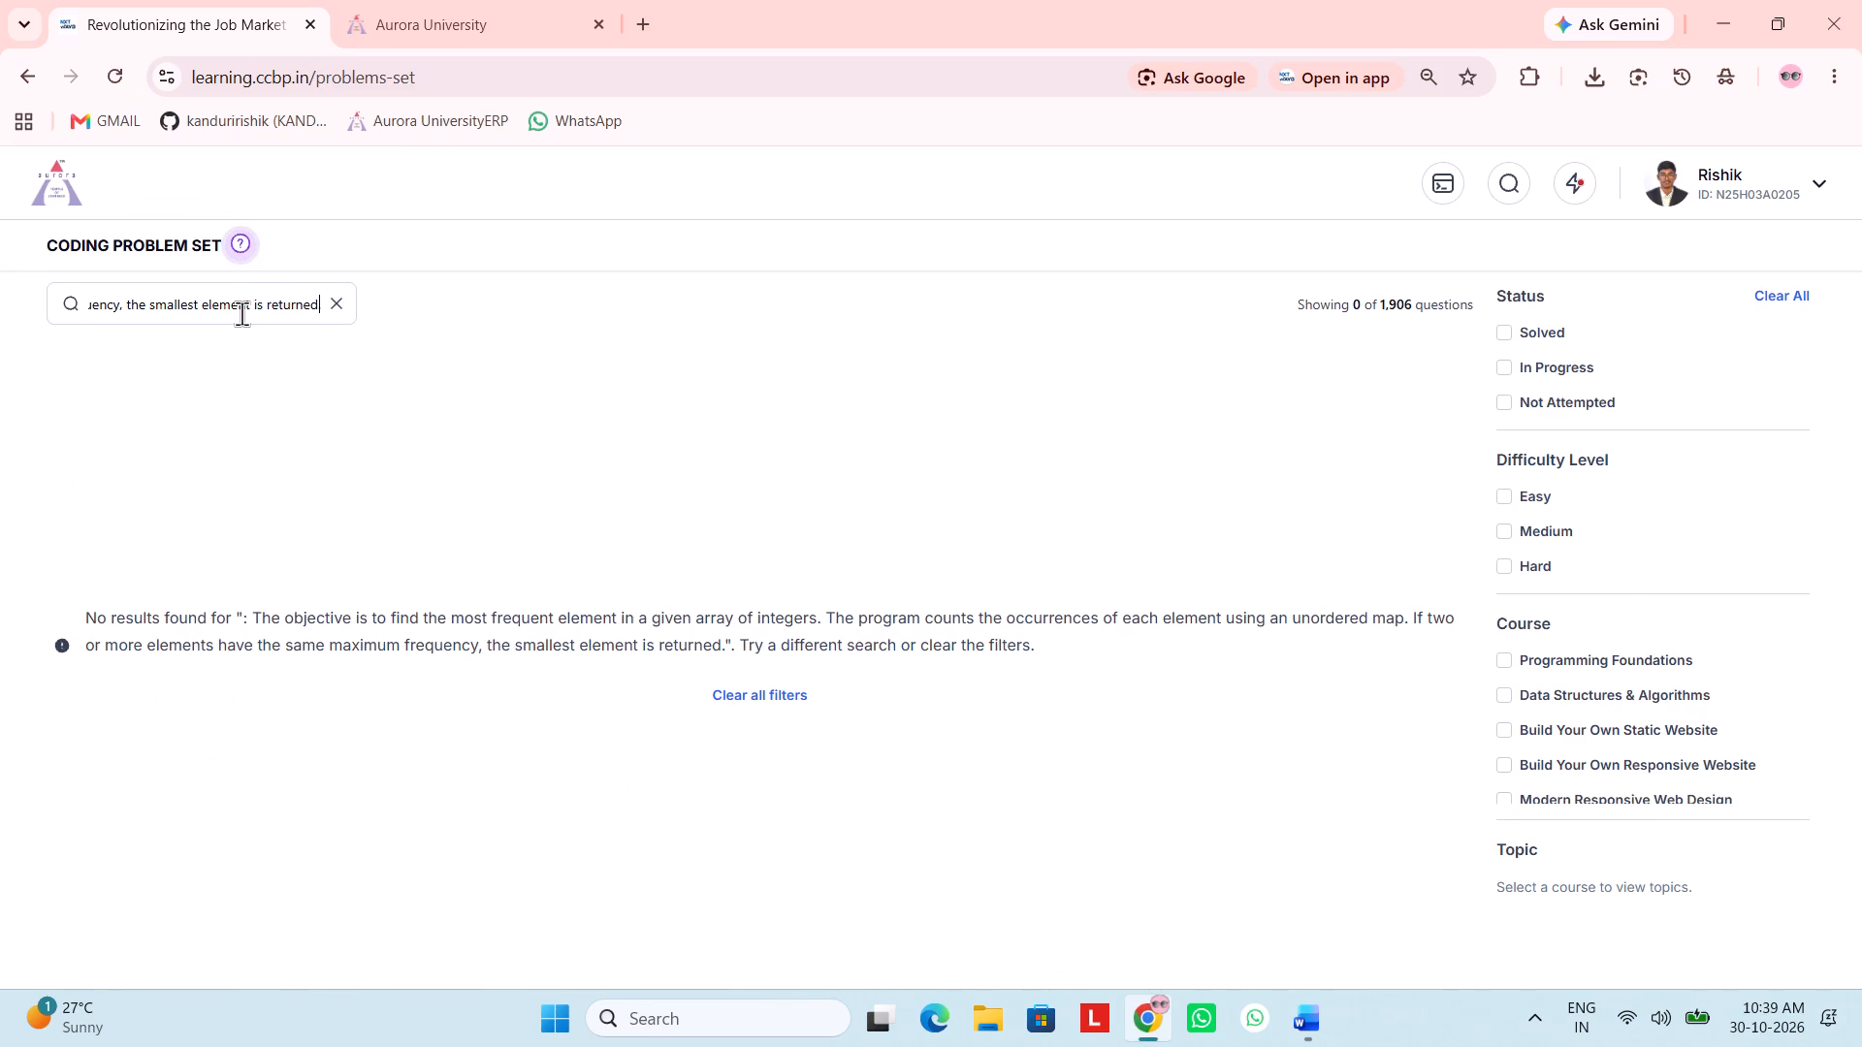
{"action": "key", "text": "ctrl+a"}
{"action": "key", "text": "BackSpace"}
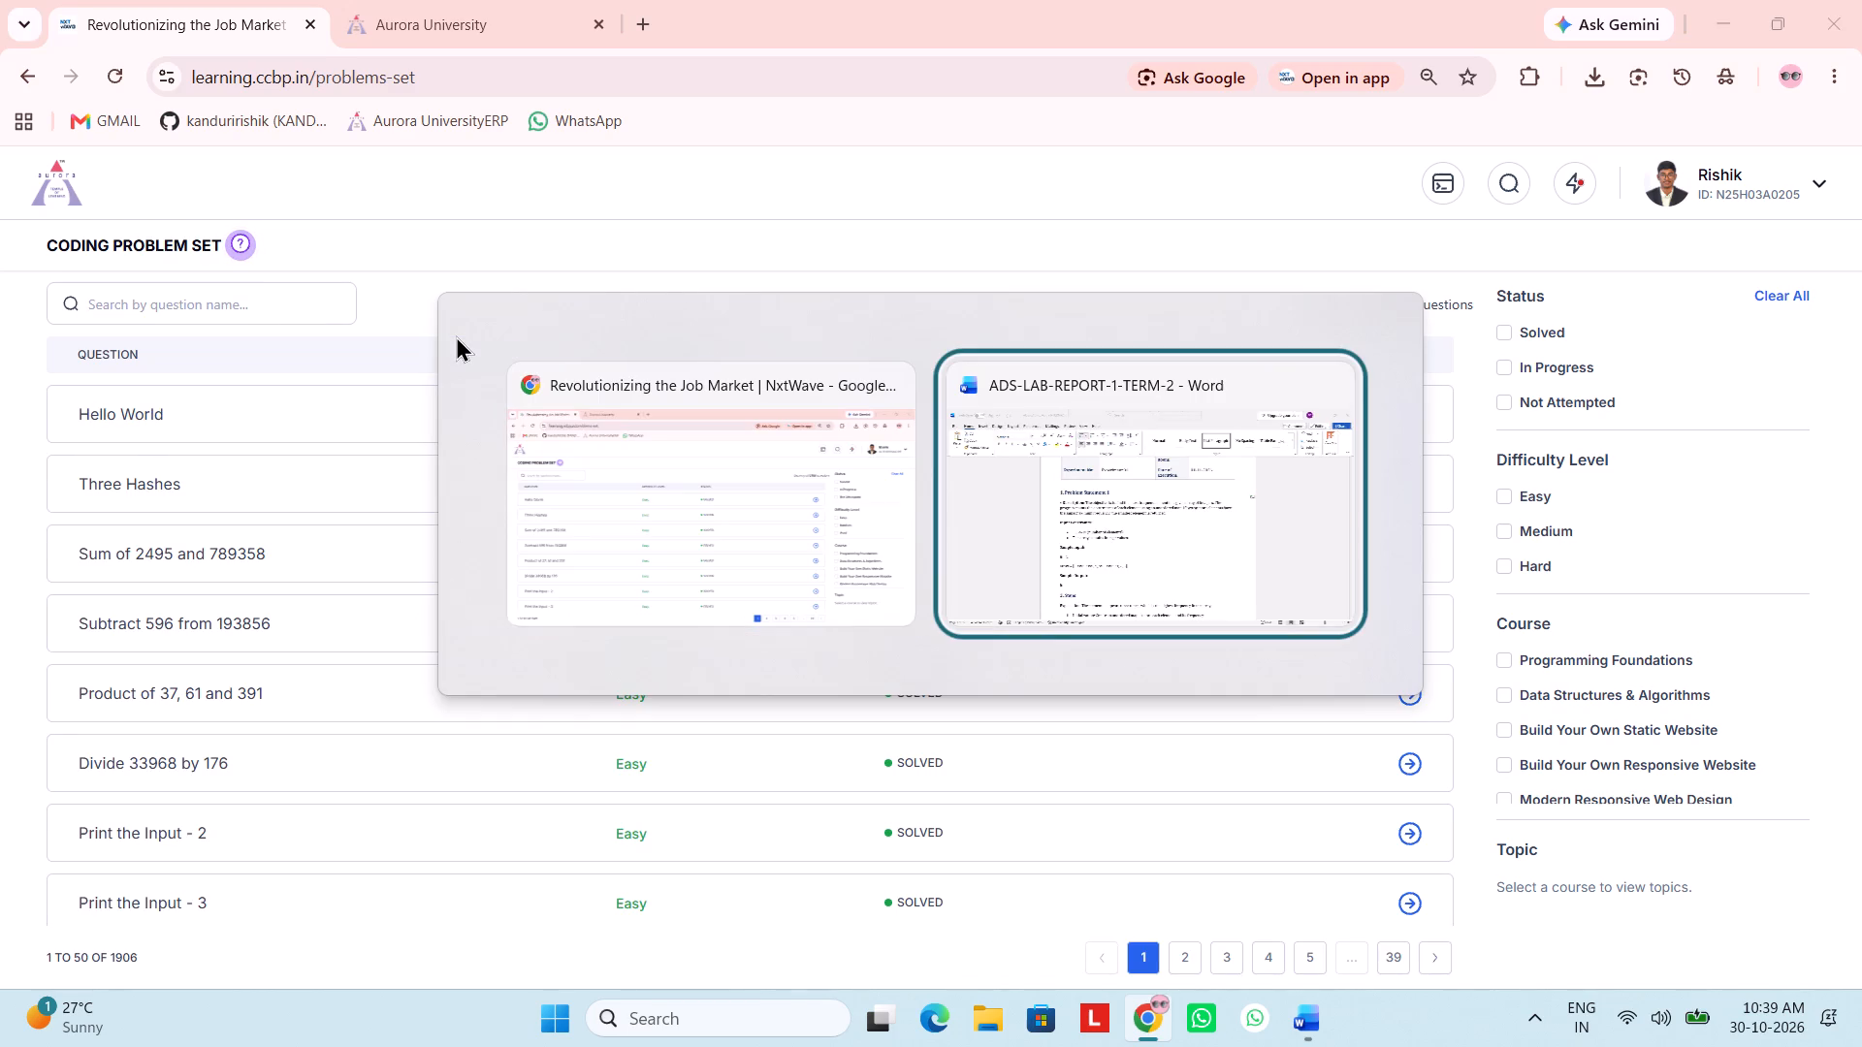
Filter the coding problem set in Chrome to the Data Structures & Algorithms course.
{"action": "left_click", "coordinate": [851, 535]}
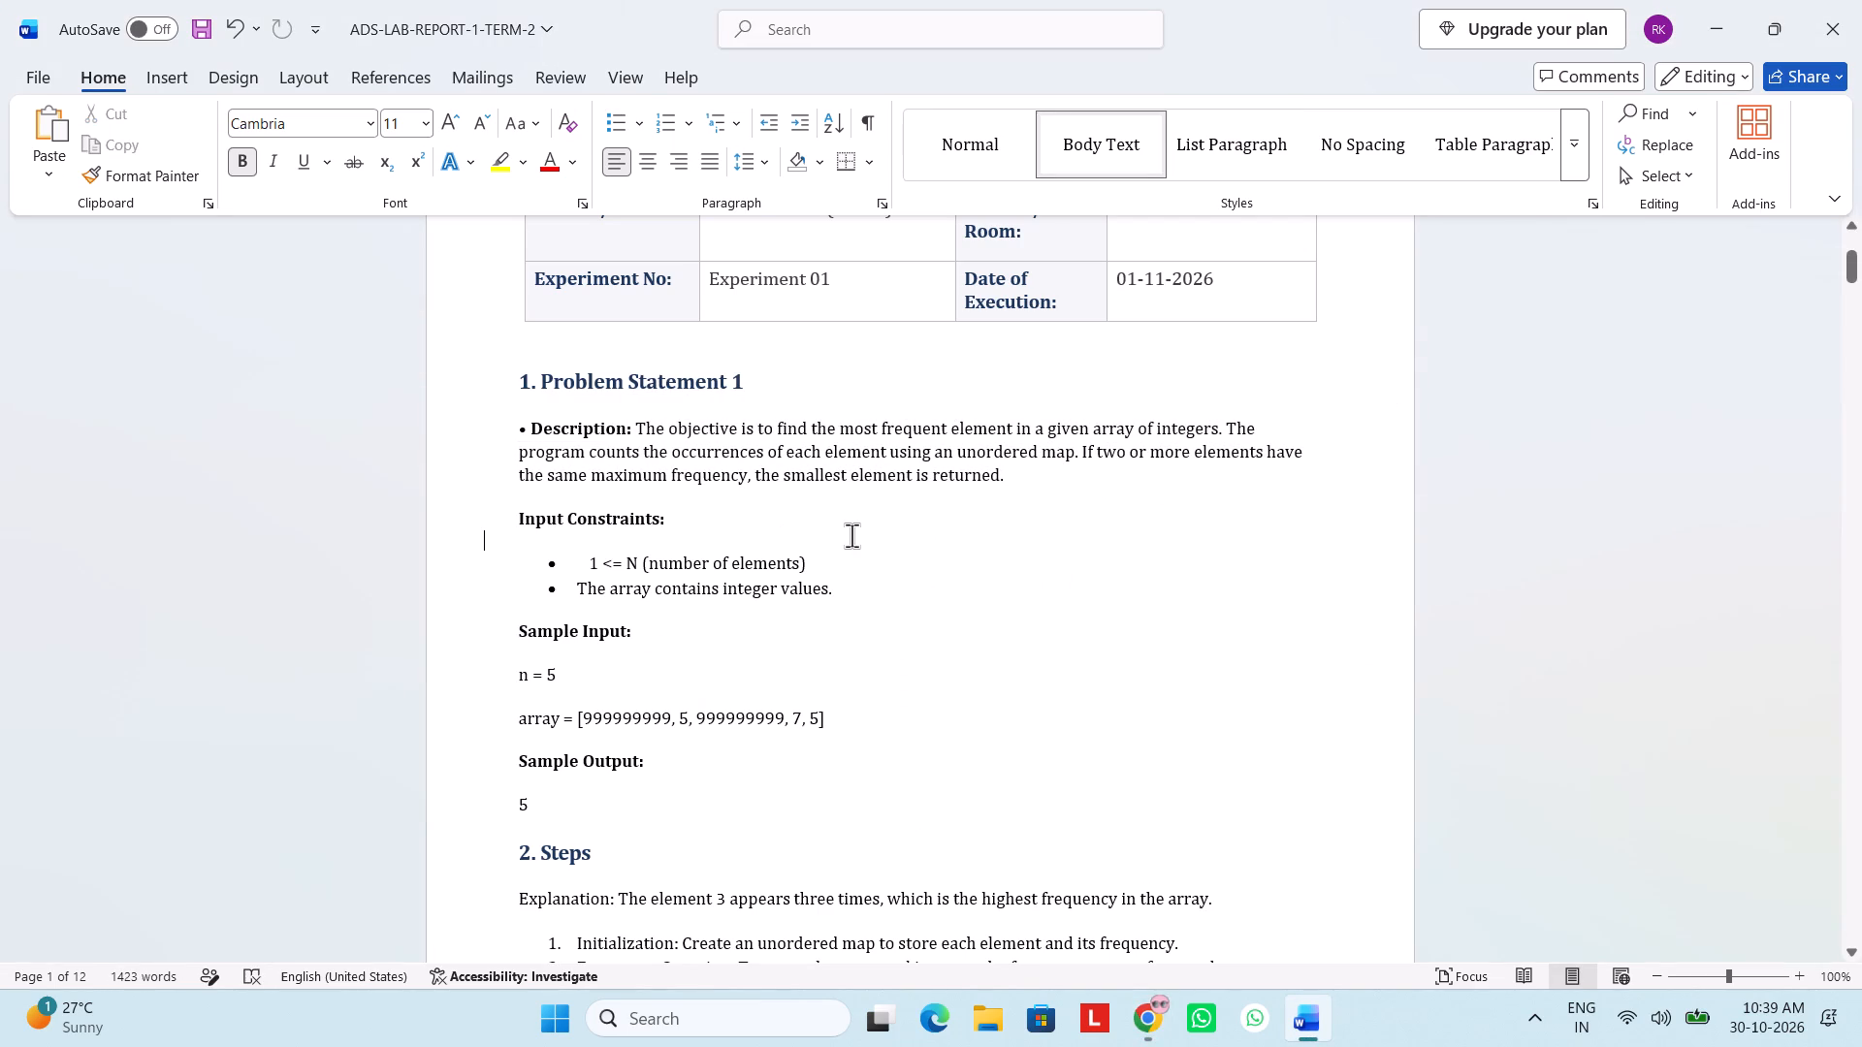
{"action": "scroll", "coordinate": [851, 535], "scroll_direction": "down", "scroll_amount": 7}
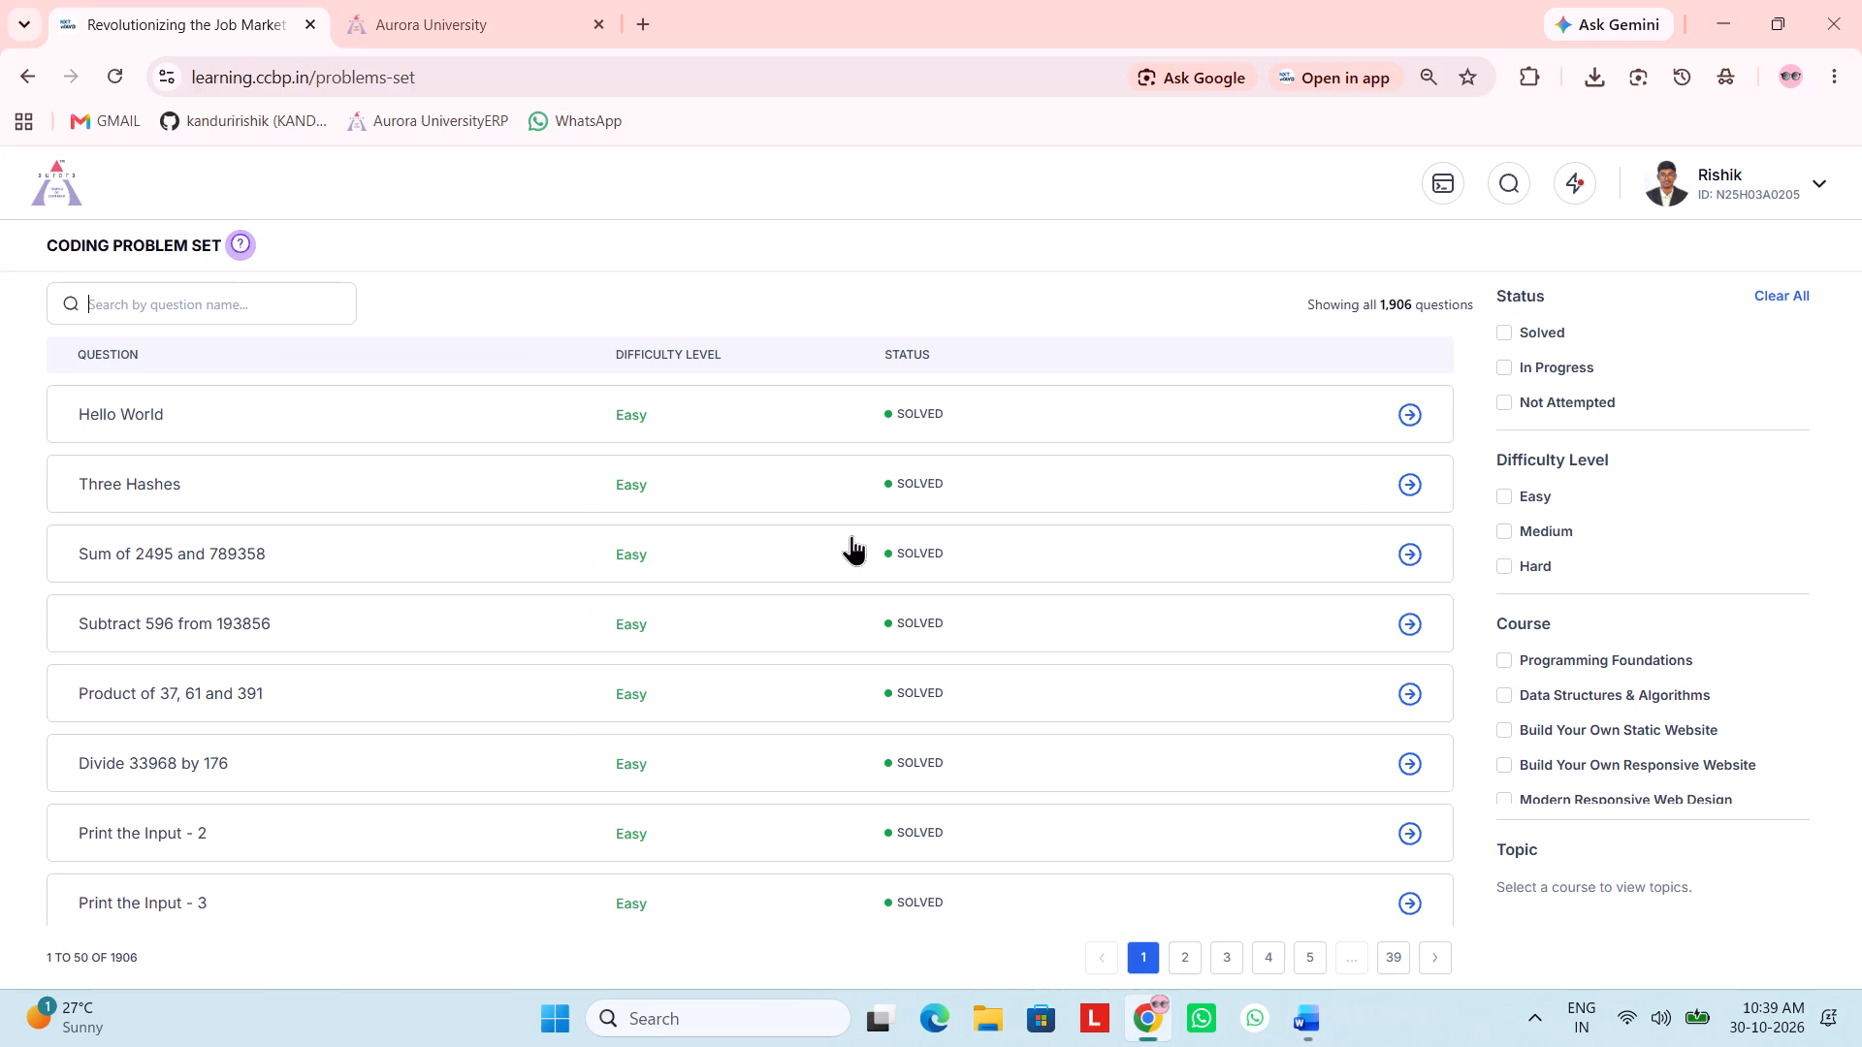
{"action": "scroll", "coordinate": [546, 720], "scroll_direction": "down", "scroll_amount": 6}
{"action": "scroll", "coordinate": [1554, 637], "scroll_direction": "down", "scroll_amount": 6}
{"action": "scroll", "coordinate": [1554, 637], "scroll_direction": "up", "scroll_amount": 1}
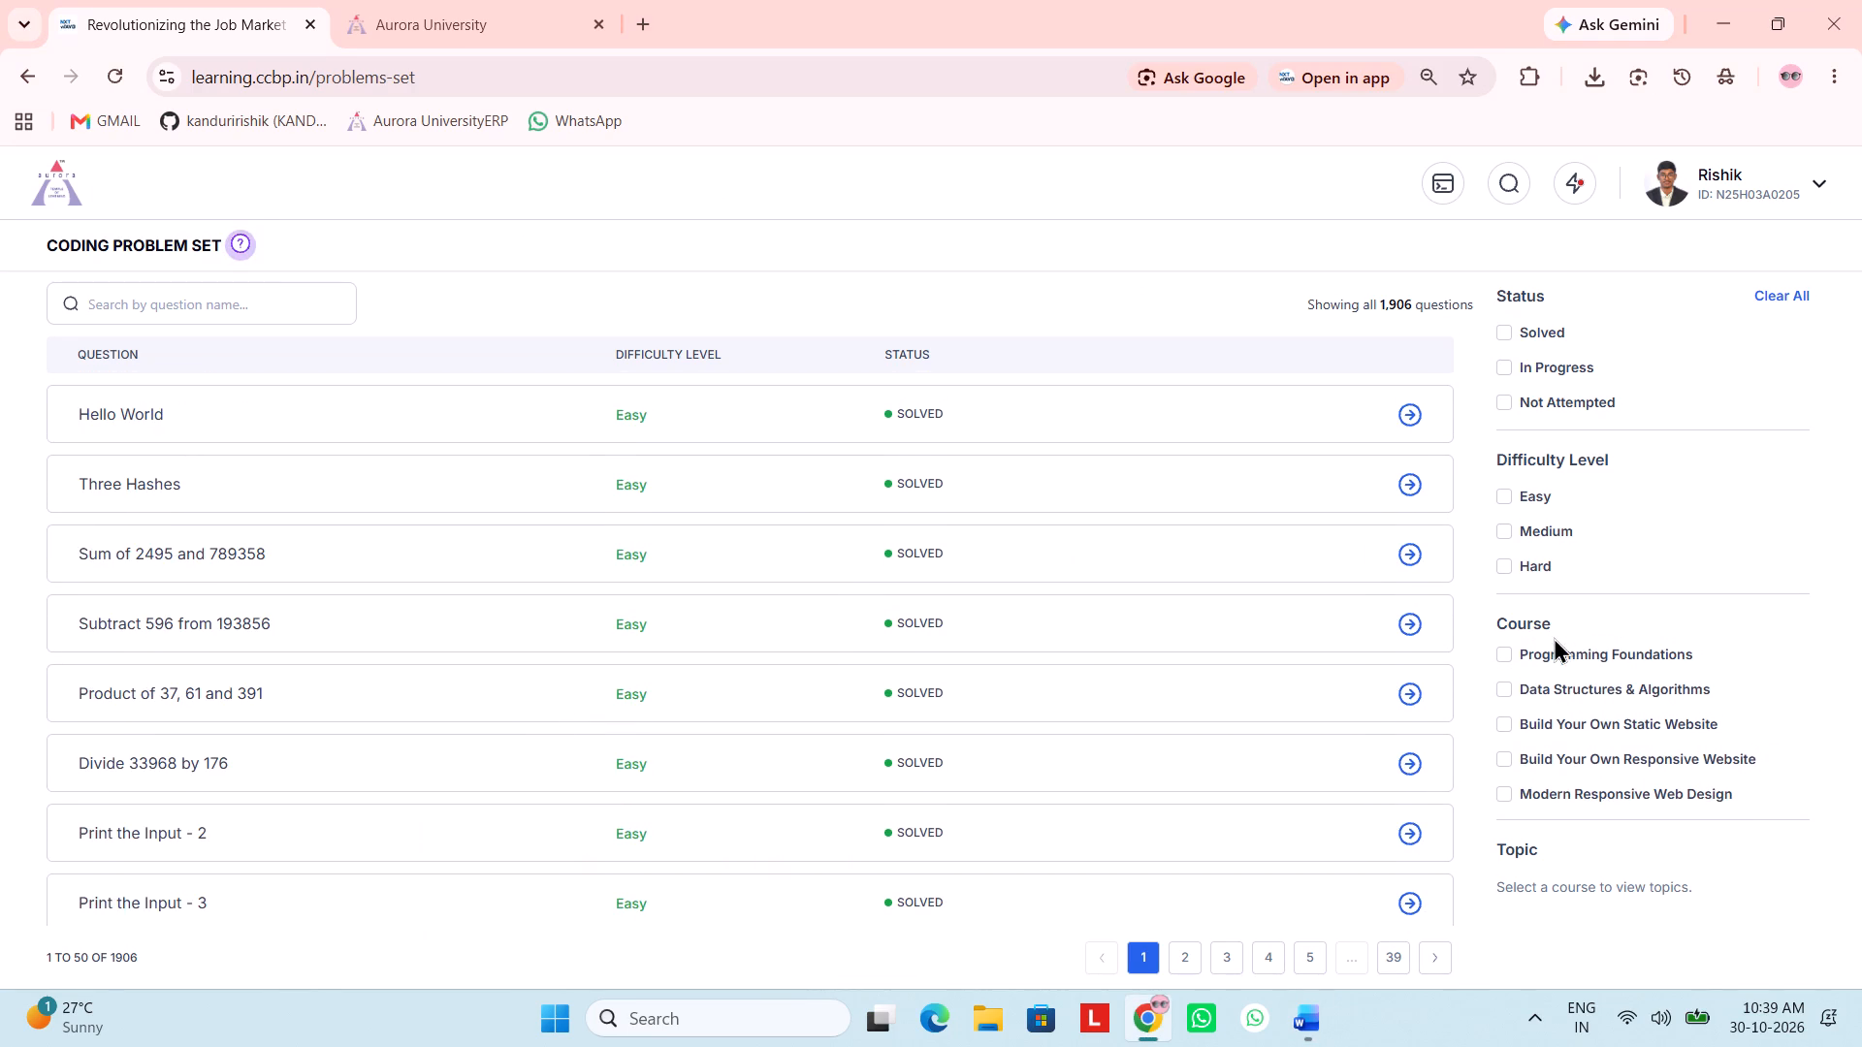
{"action": "left_click", "coordinate": [1587, 681]}
Look through the topics offered for the Data Structures & Algorithms course filter.
{"action": "scroll", "coordinate": [1587, 681], "scroll_direction": "down", "scroll_amount": 5}
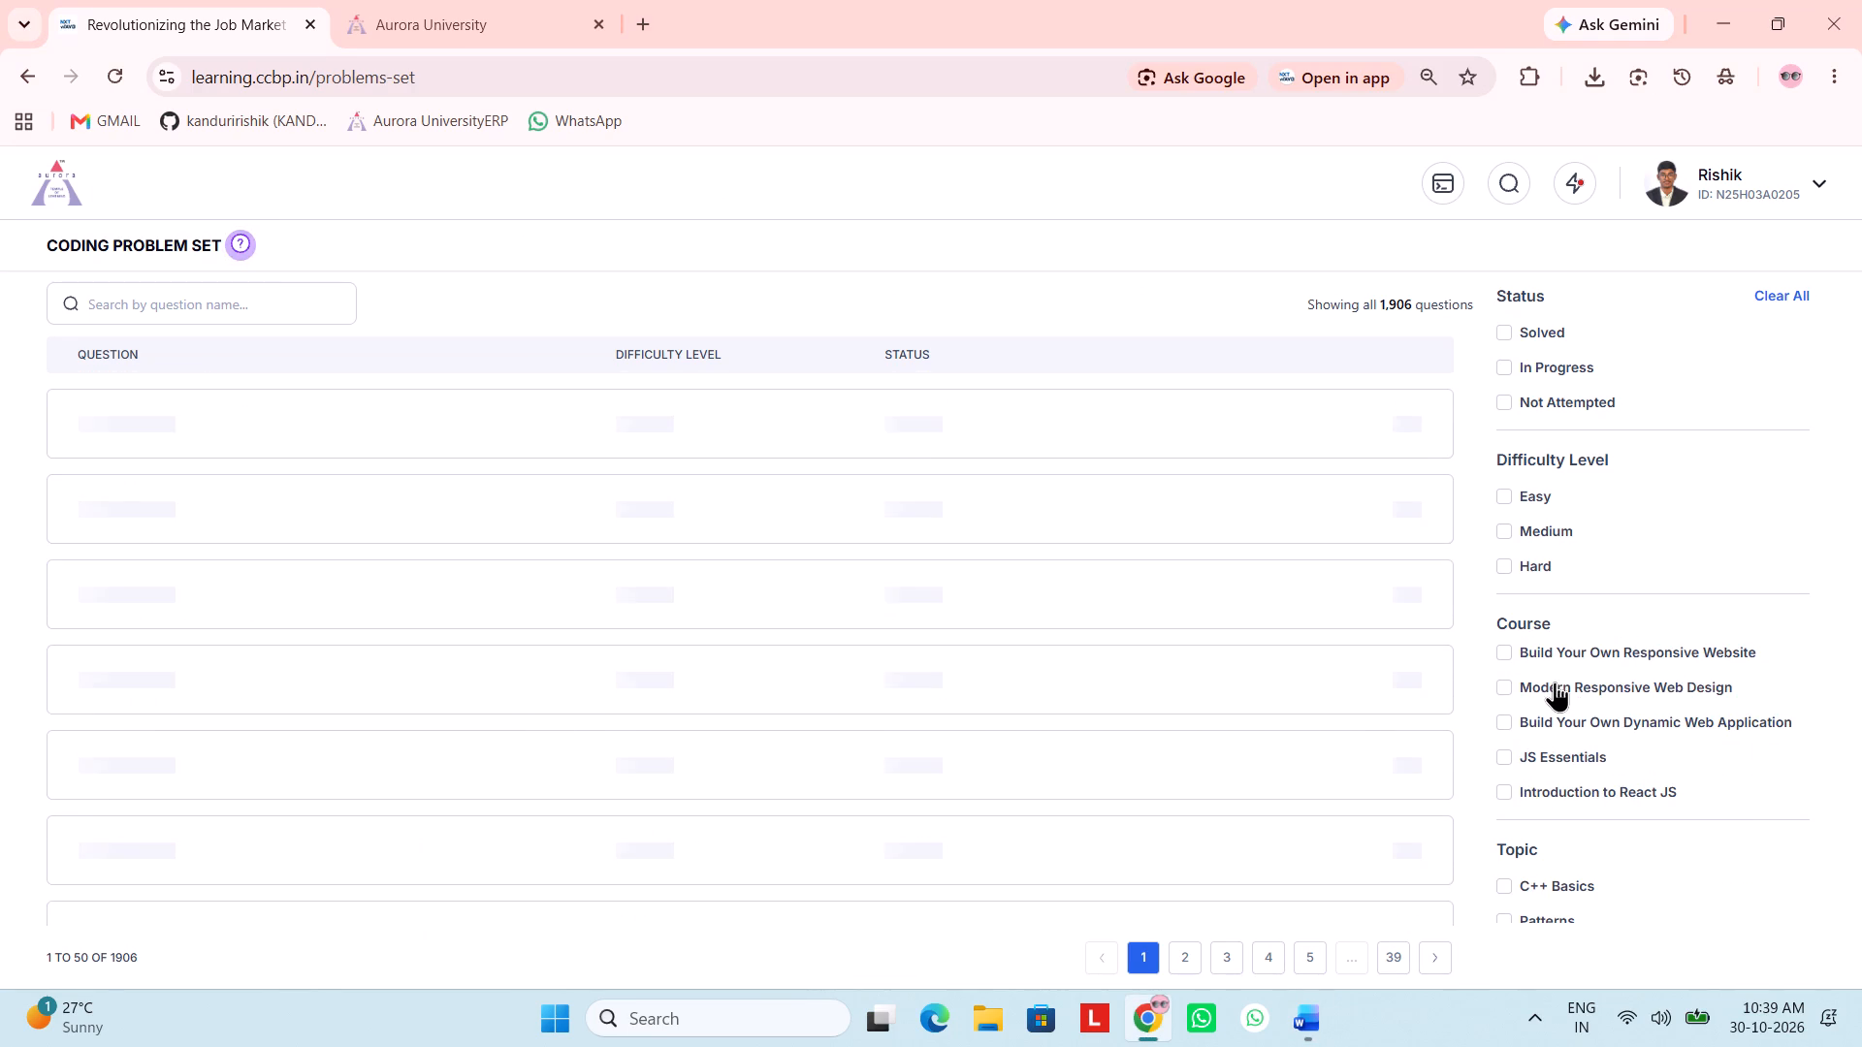
{"action": "scroll", "coordinate": [1548, 682], "scroll_direction": "down", "scroll_amount": 6}
{"action": "scroll", "coordinate": [1594, 865], "scroll_direction": "down", "scroll_amount": 1}
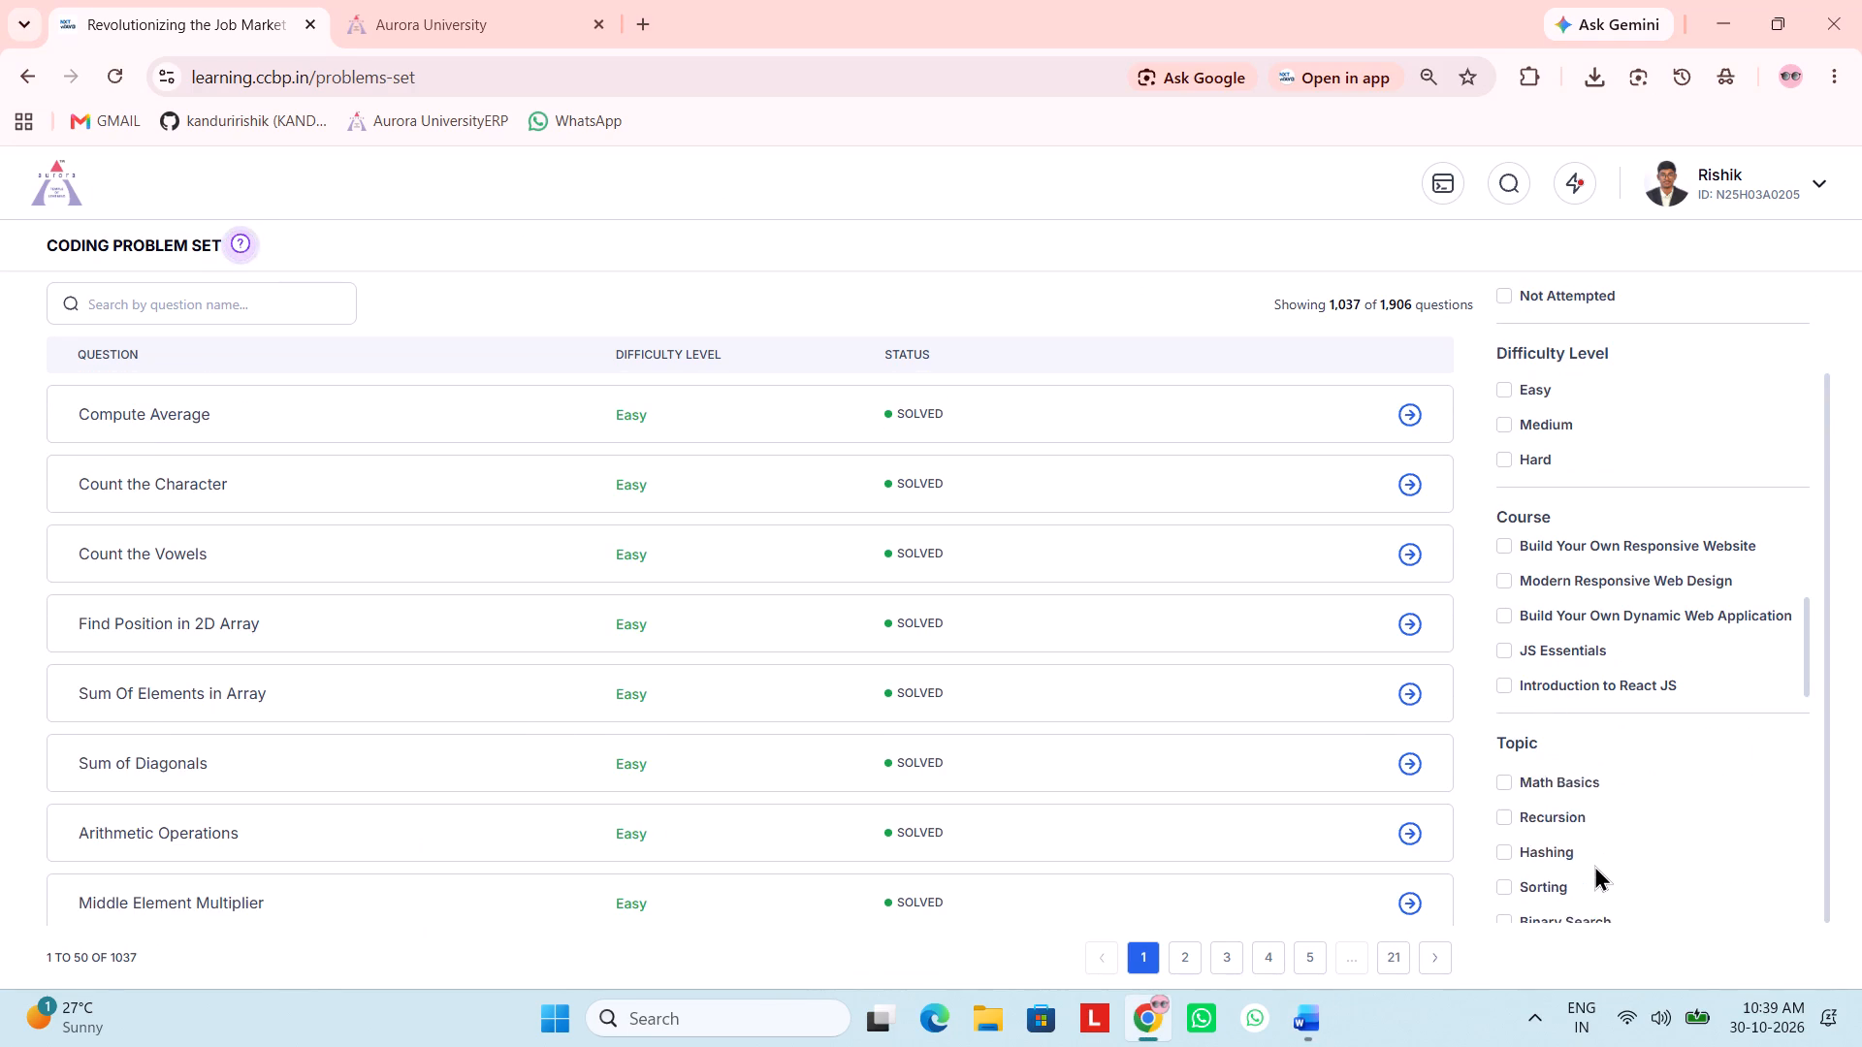
{"action": "scroll", "coordinate": [1594, 865], "scroll_direction": "down", "scroll_amount": 4}
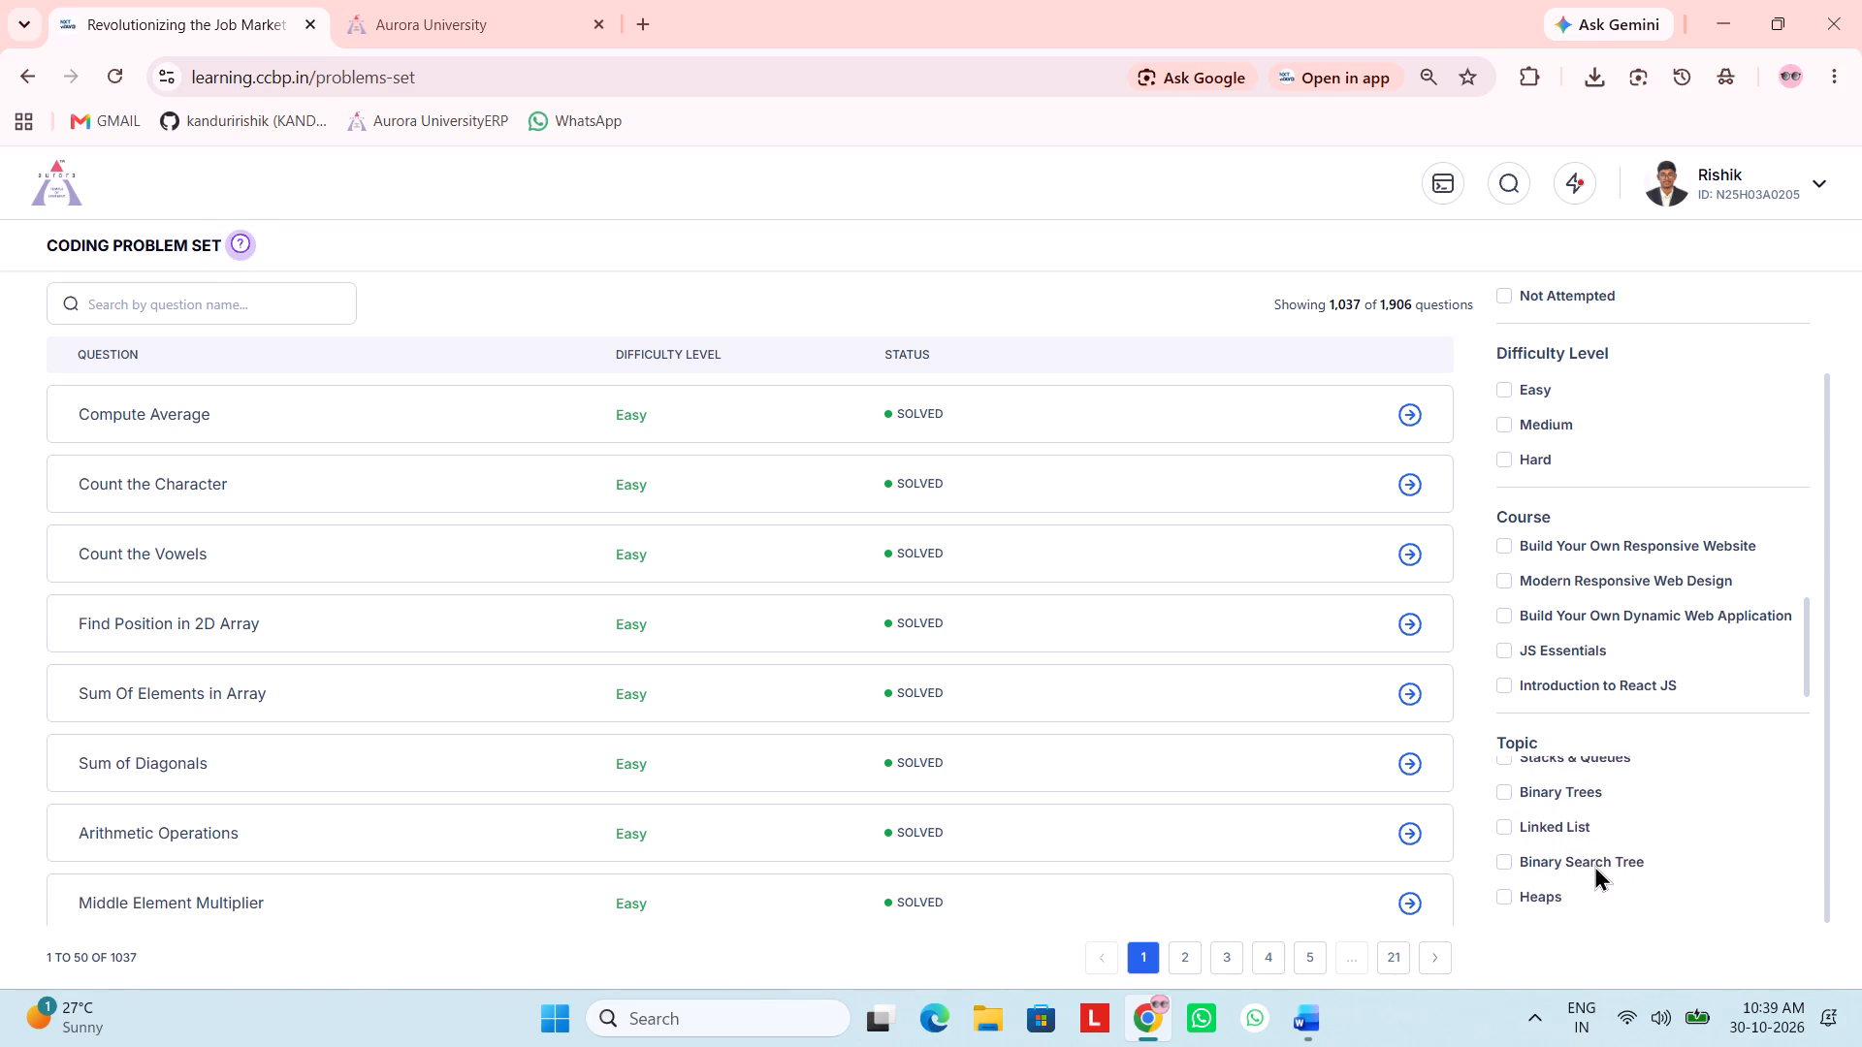
{"action": "scroll", "coordinate": [1594, 865], "scroll_direction": "down", "scroll_amount": 1}
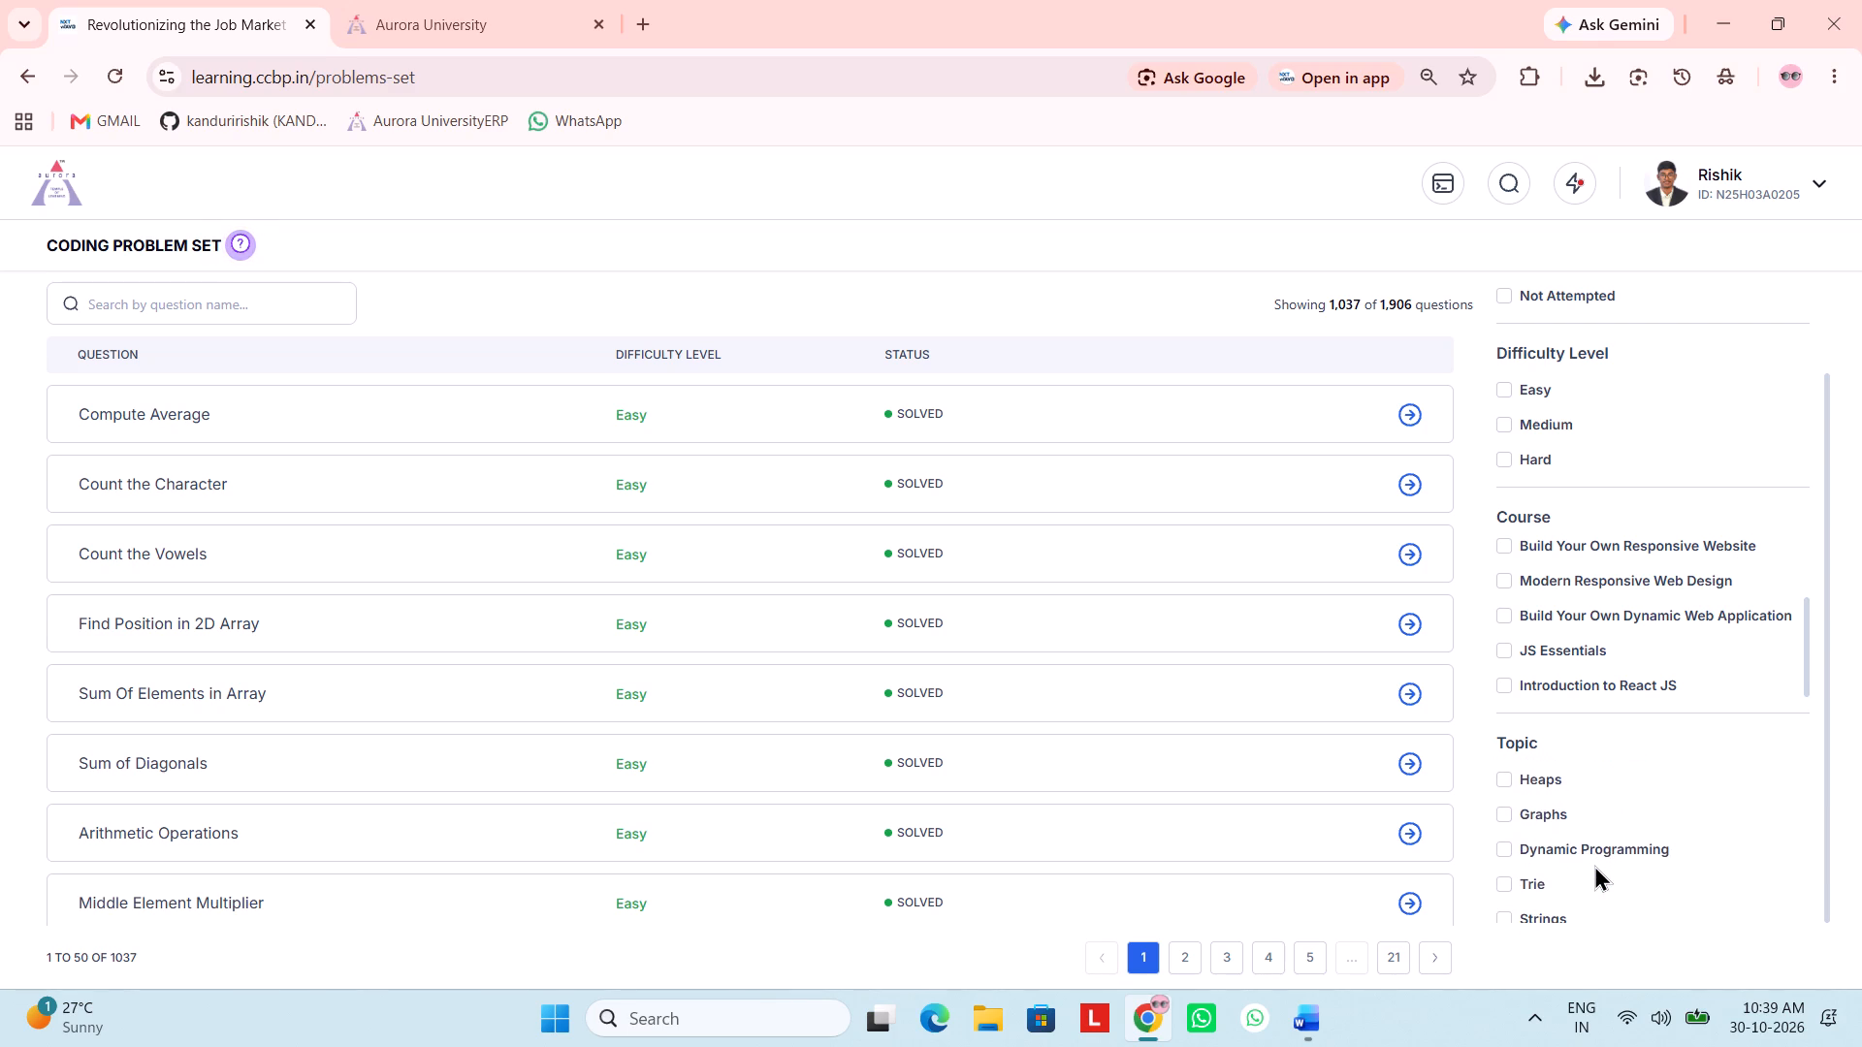
{"action": "scroll", "coordinate": [1594, 865], "scroll_direction": "down", "scroll_amount": 3}
{"action": "scroll", "coordinate": [1594, 865], "scroll_direction": "up", "scroll_amount": 2}
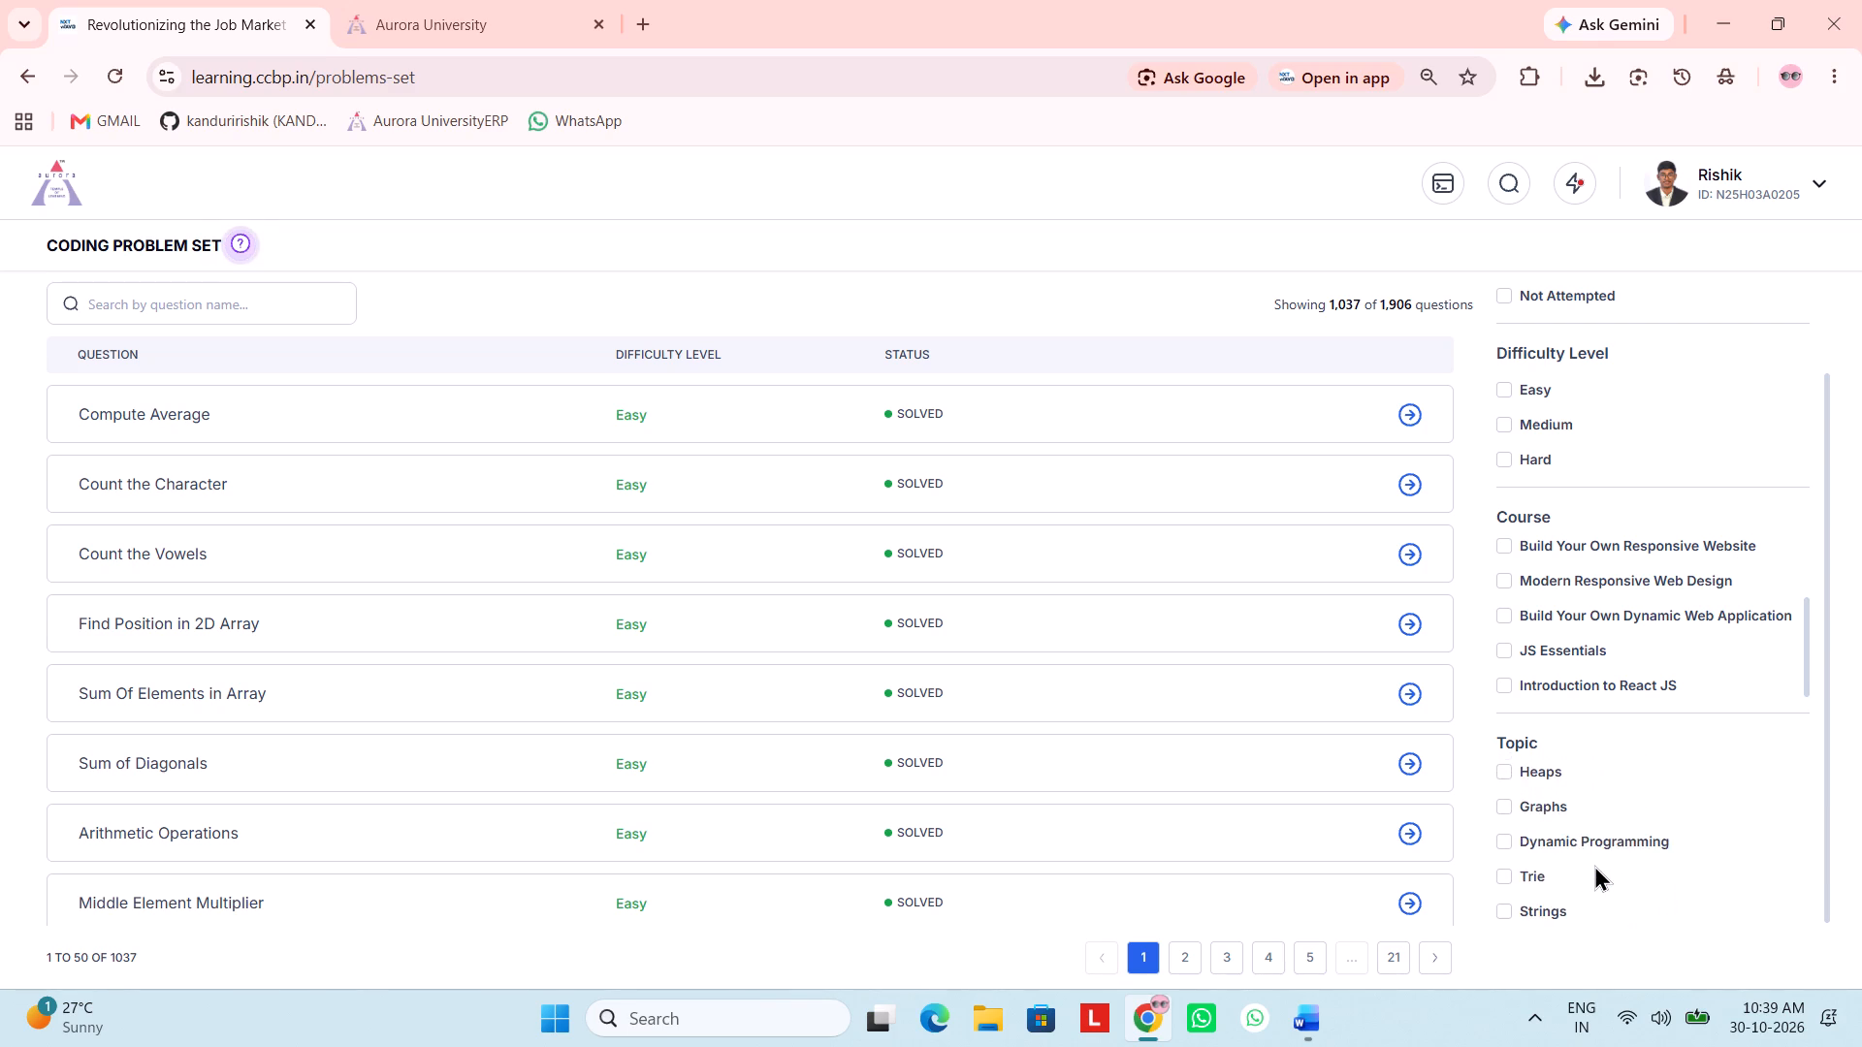
{"action": "scroll", "coordinate": [1594, 865], "scroll_direction": "up", "scroll_amount": 1}
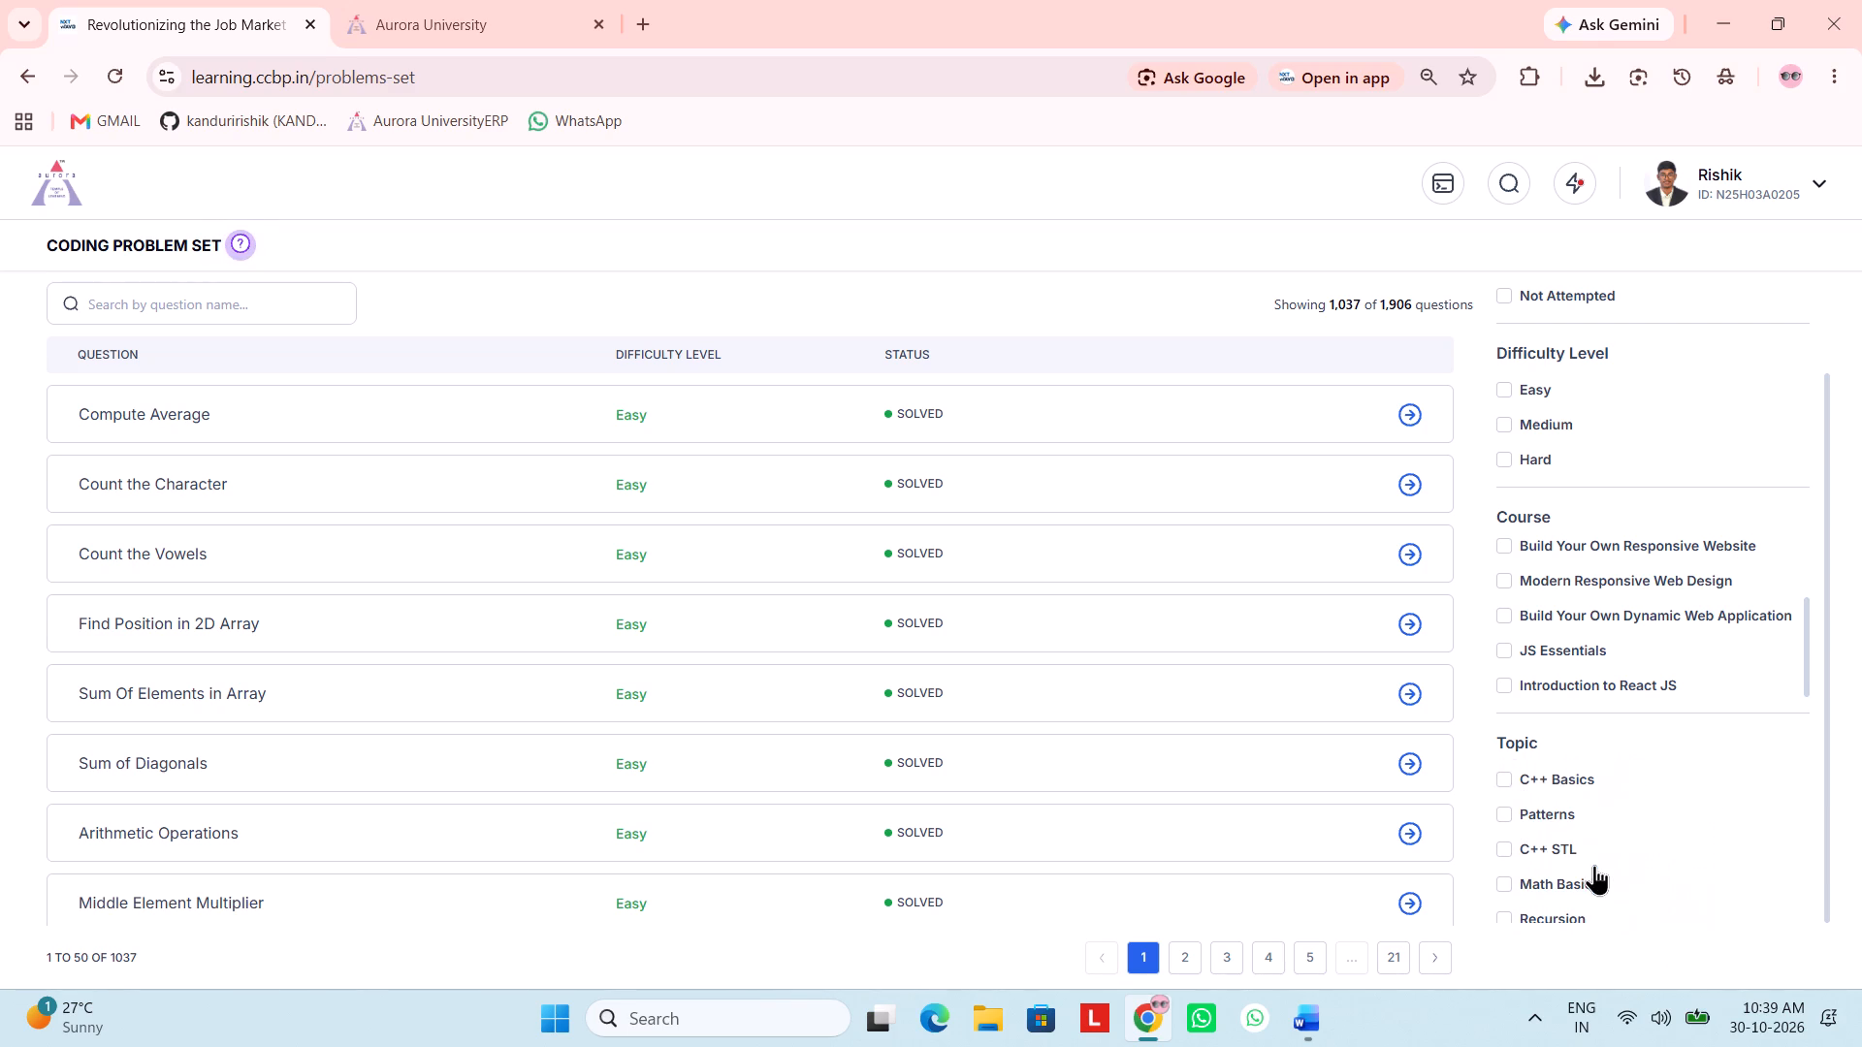
Look through the filtered question list for the problem described in the lab report.
{"action": "scroll", "coordinate": [1109, 767], "scroll_direction": "down", "scroll_amount": 4}
{"action": "scroll", "coordinate": [1109, 767], "scroll_direction": "up", "scroll_amount": 1}
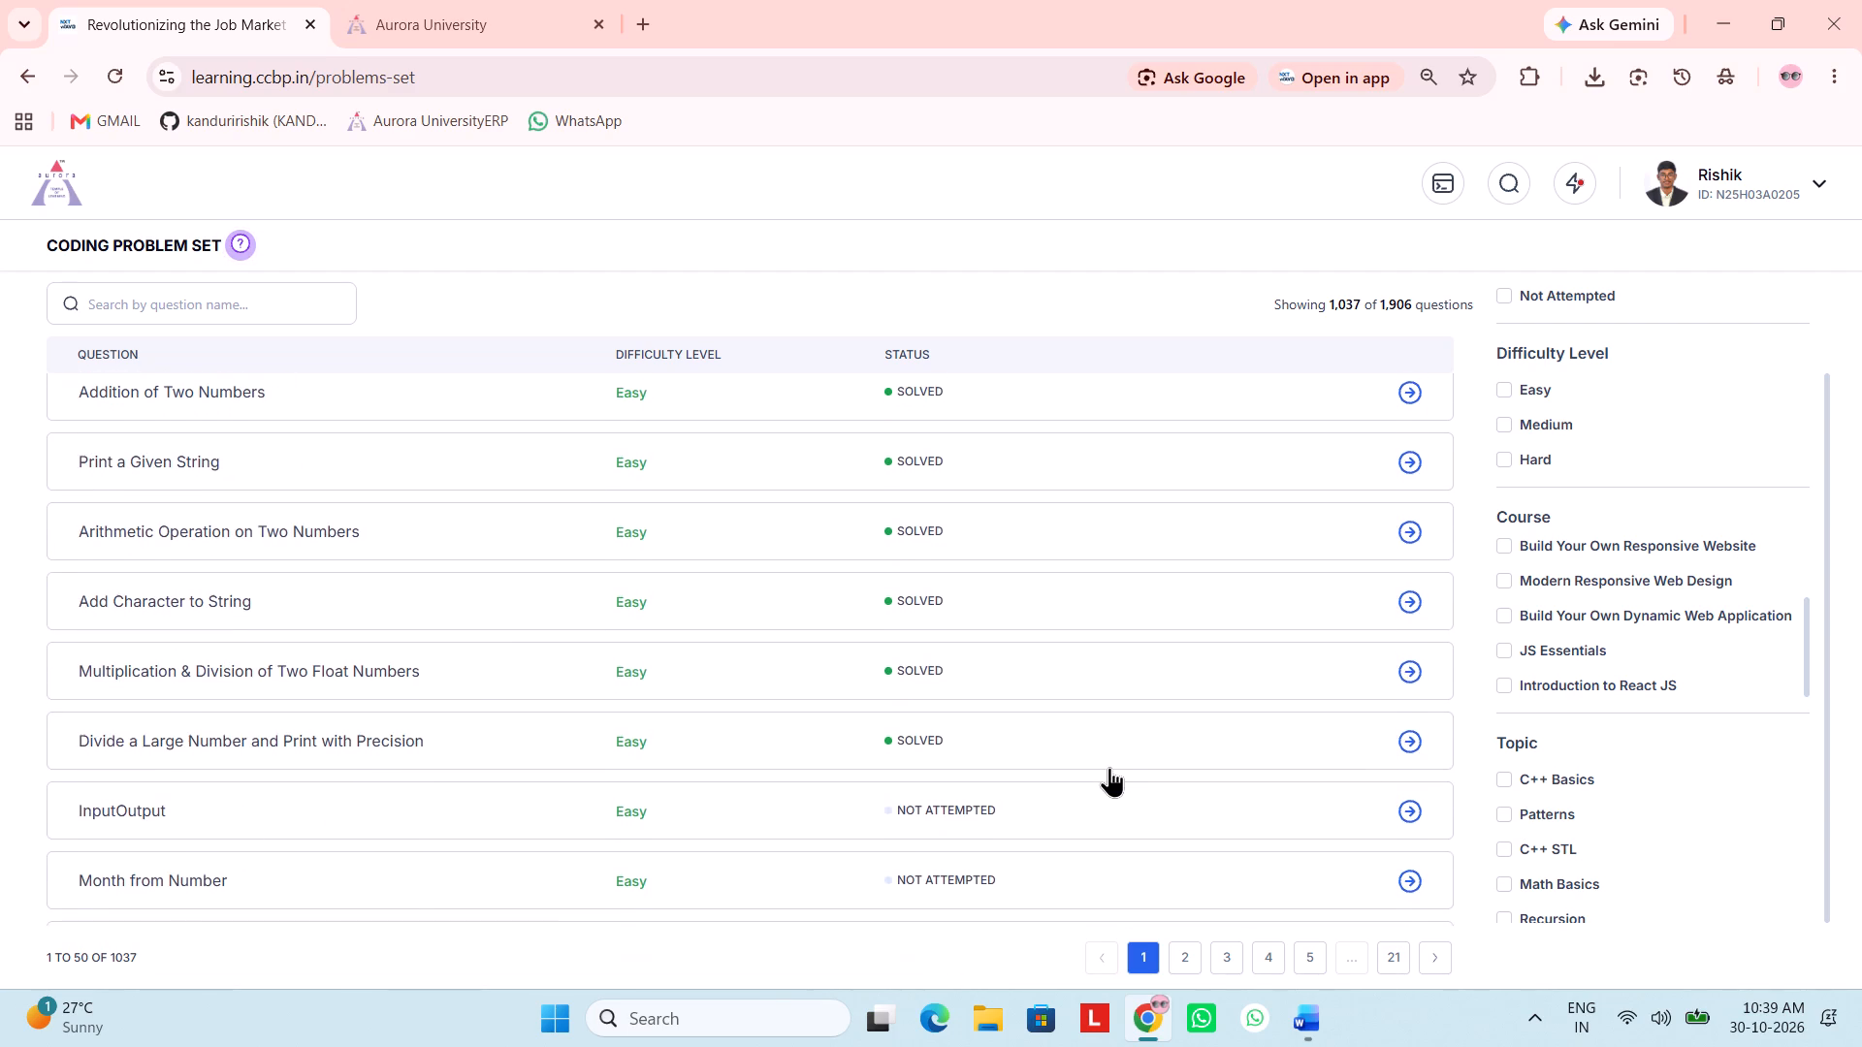
{"action": "scroll", "coordinate": [1109, 767], "scroll_direction": "up", "scroll_amount": 2}
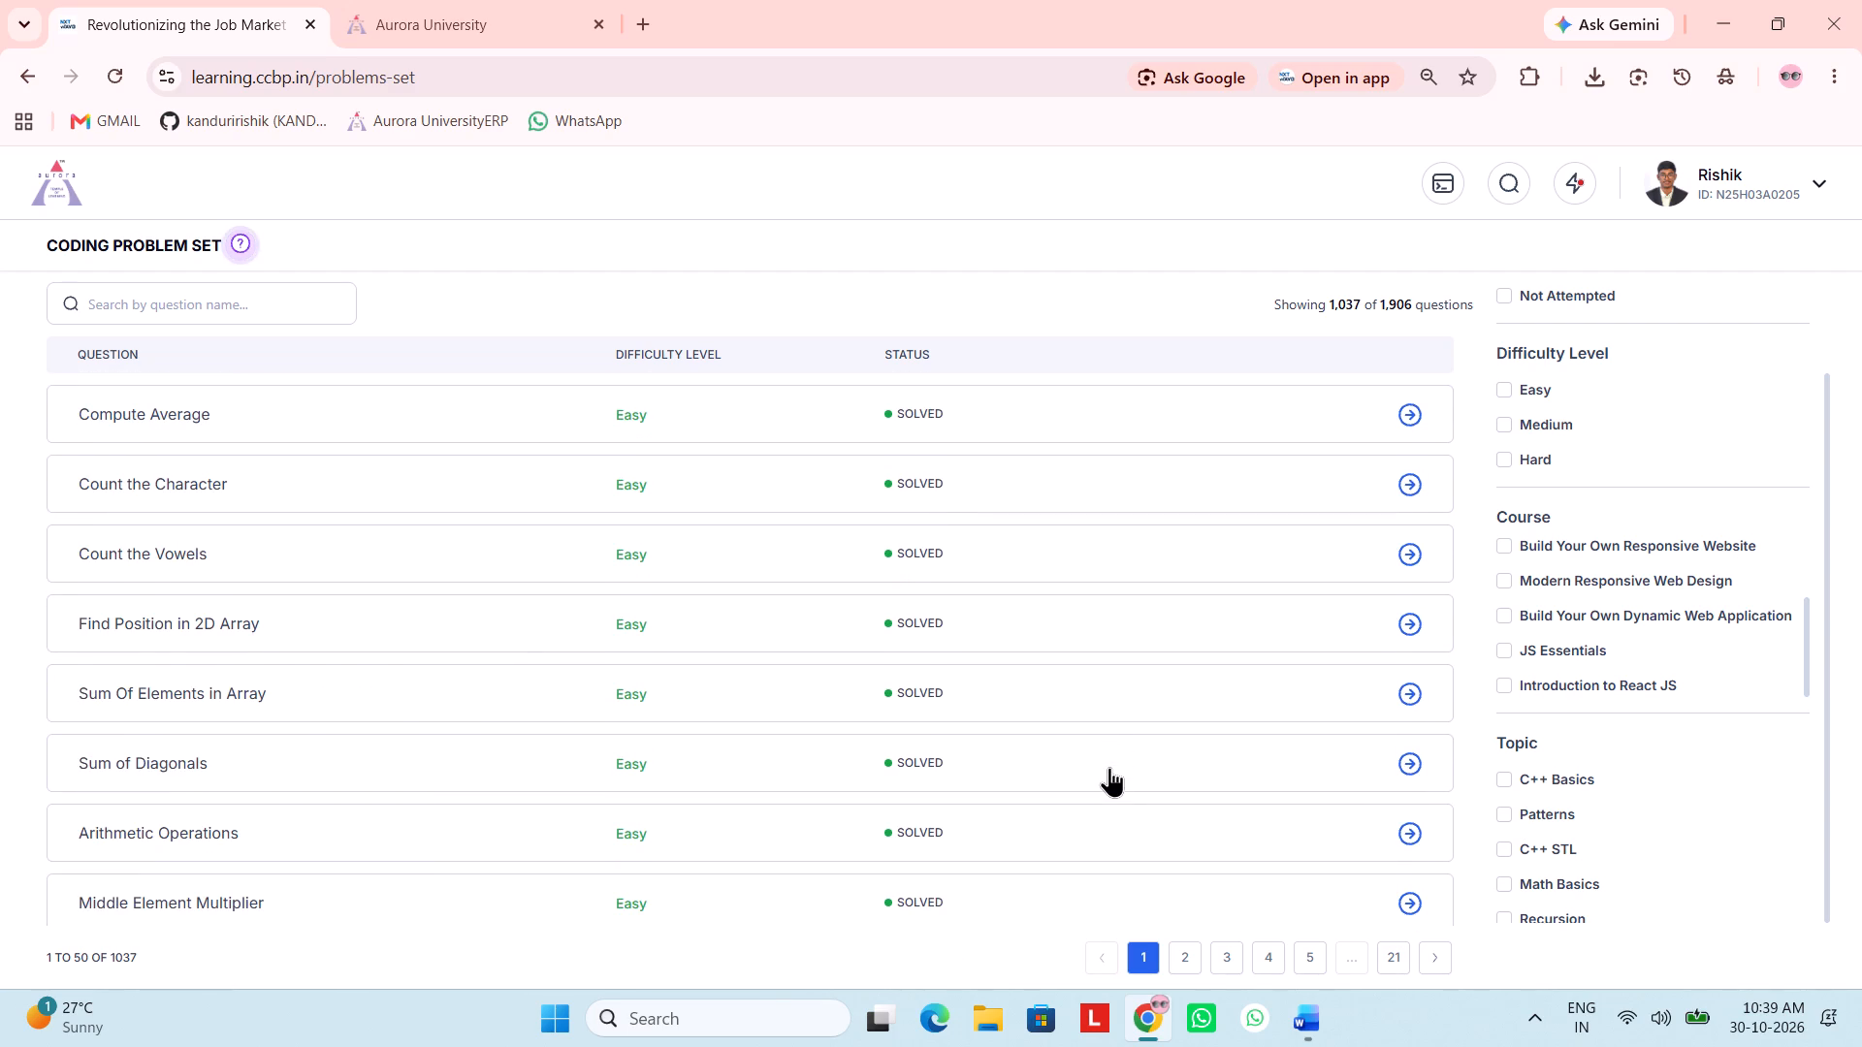
{"action": "scroll", "coordinate": [1016, 698], "scroll_direction": "down", "scroll_amount": 9}
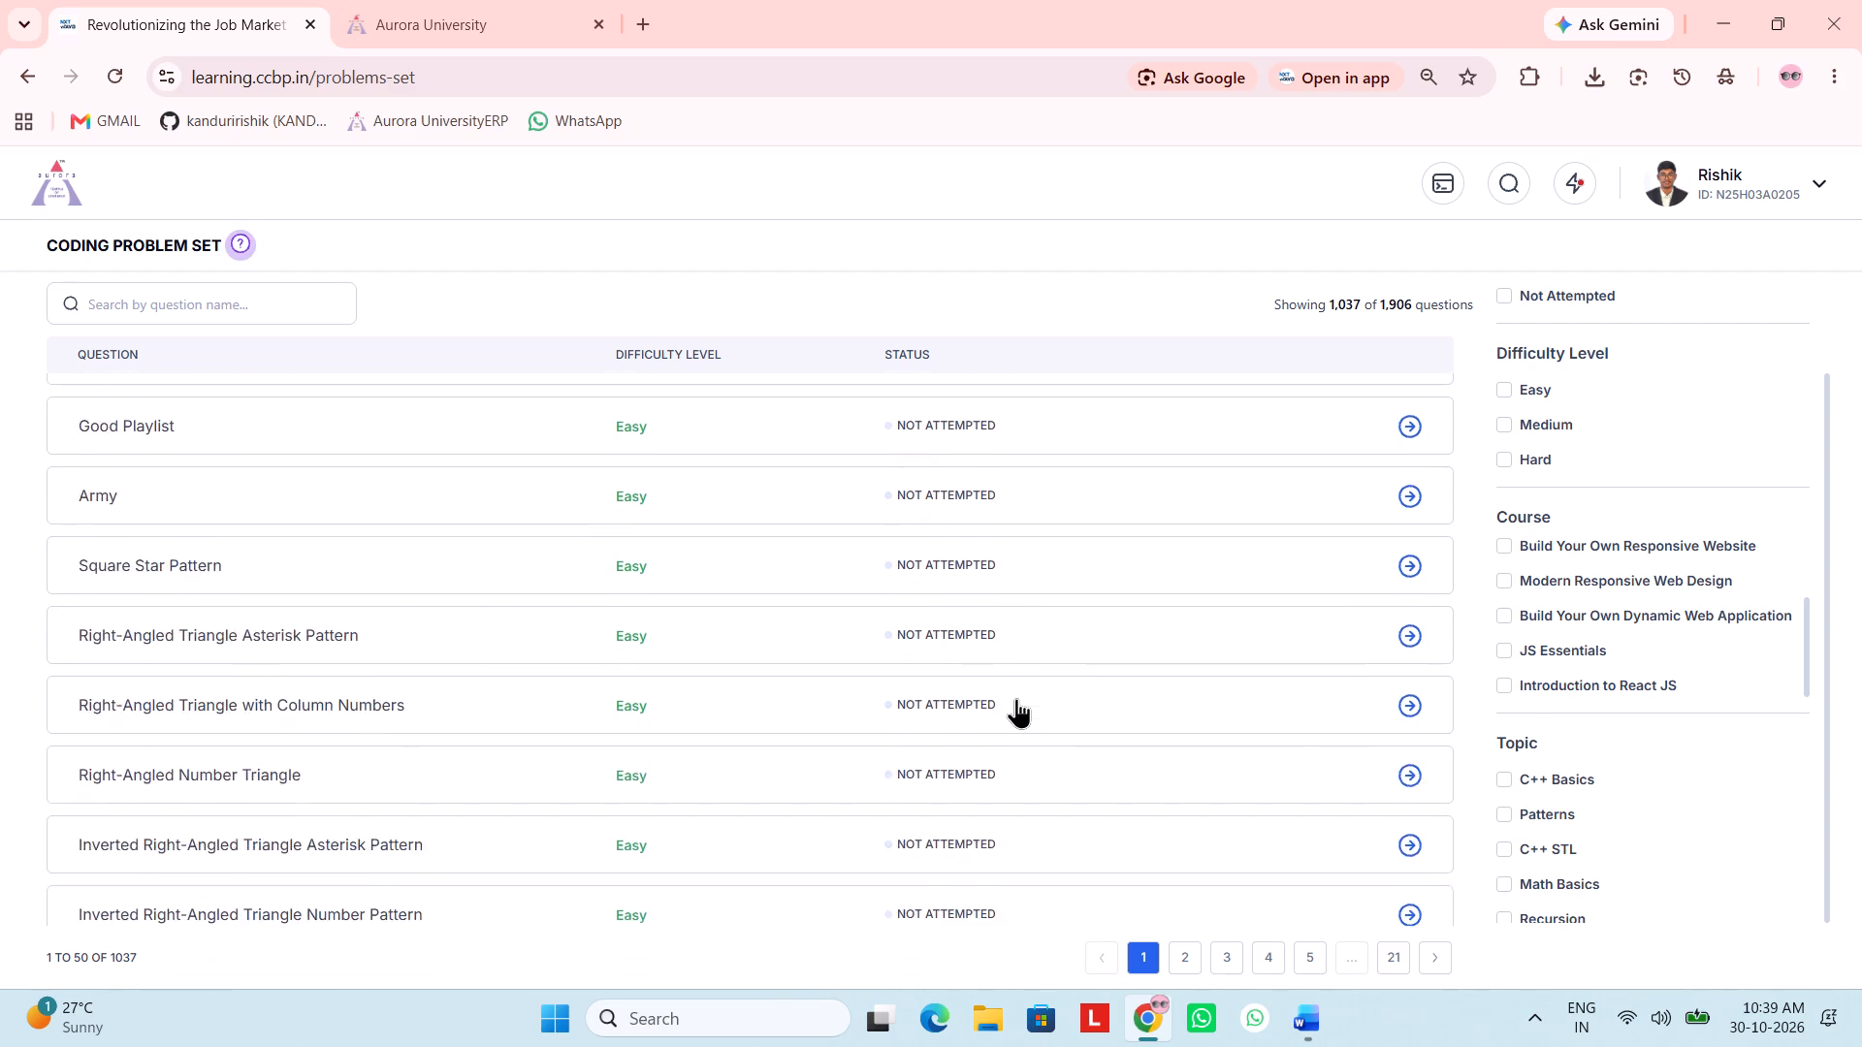
{"action": "scroll", "coordinate": [1016, 698], "scroll_direction": "down", "scroll_amount": 8}
{"action": "scroll", "coordinate": [1016, 698], "scroll_direction": "up", "scroll_amount": 15}
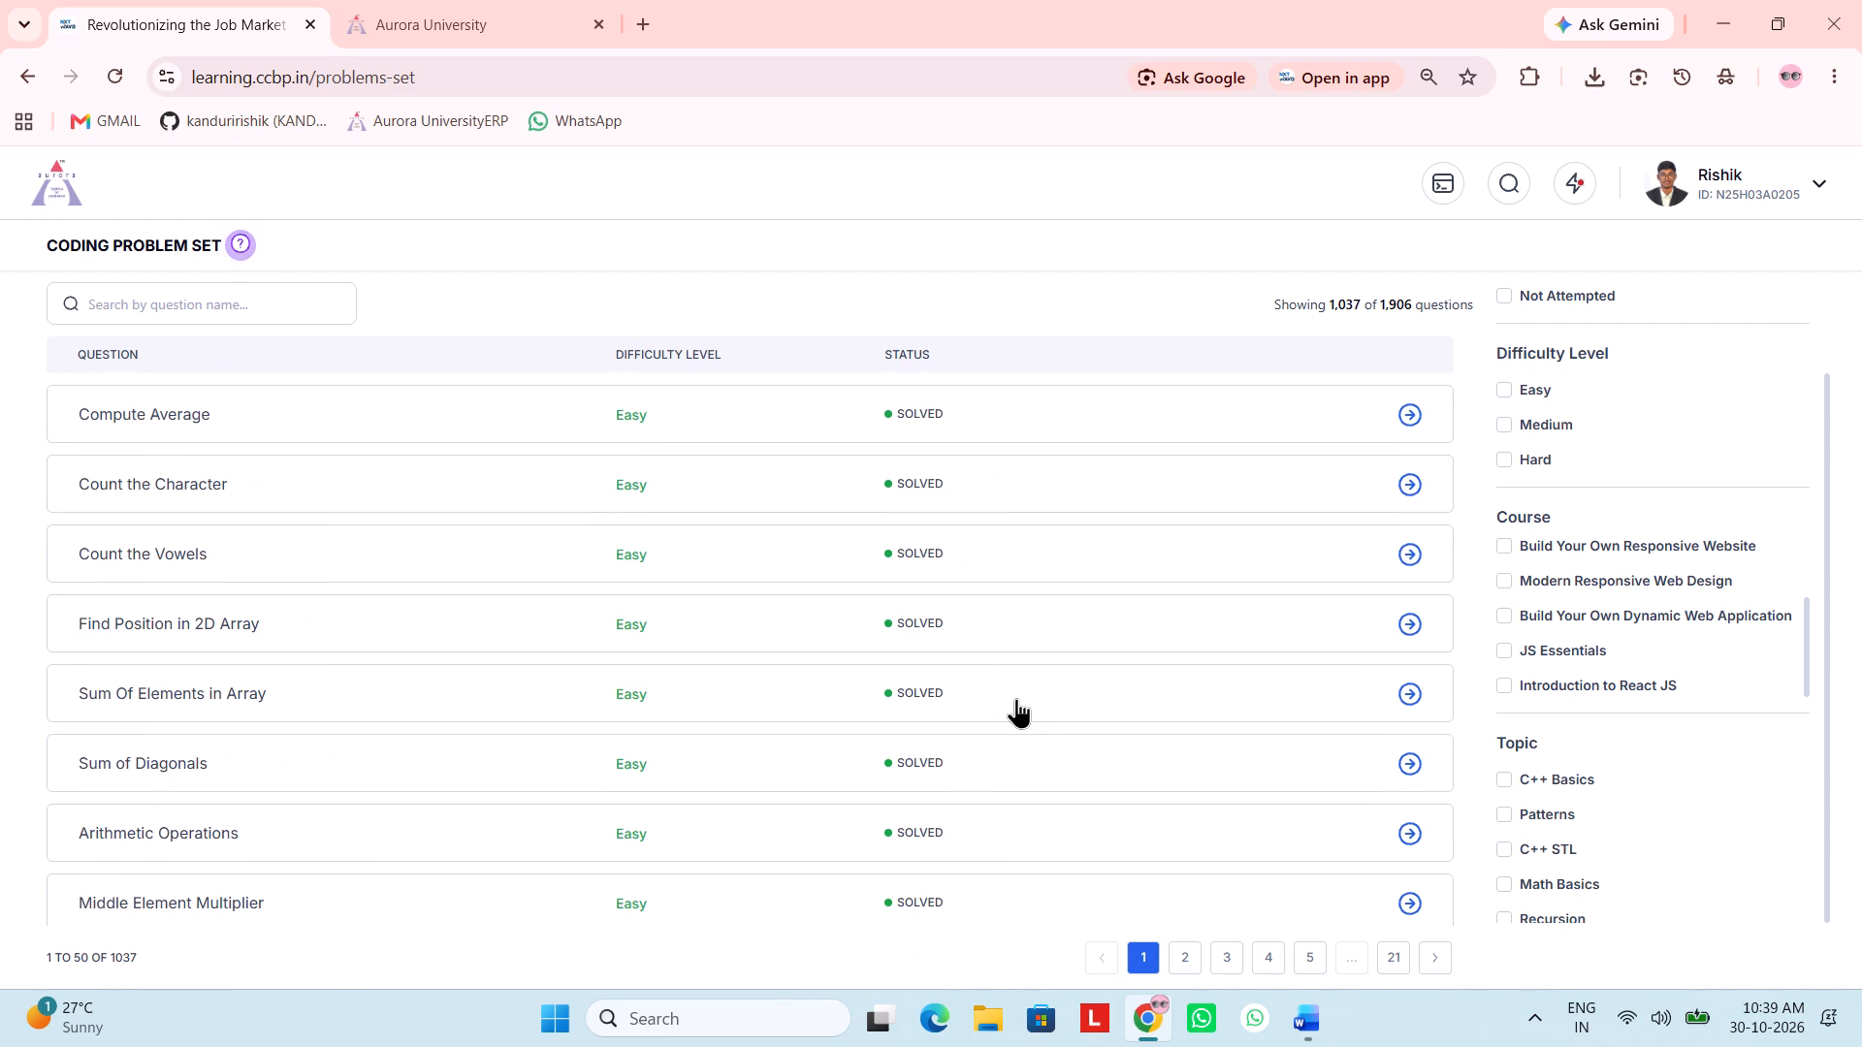
{"action": "scroll", "coordinate": [1016, 698], "scroll_direction": "up", "scroll_amount": 12}
{"action": "scroll", "coordinate": [1016, 698], "scroll_direction": "right", "scroll_amount": 11}
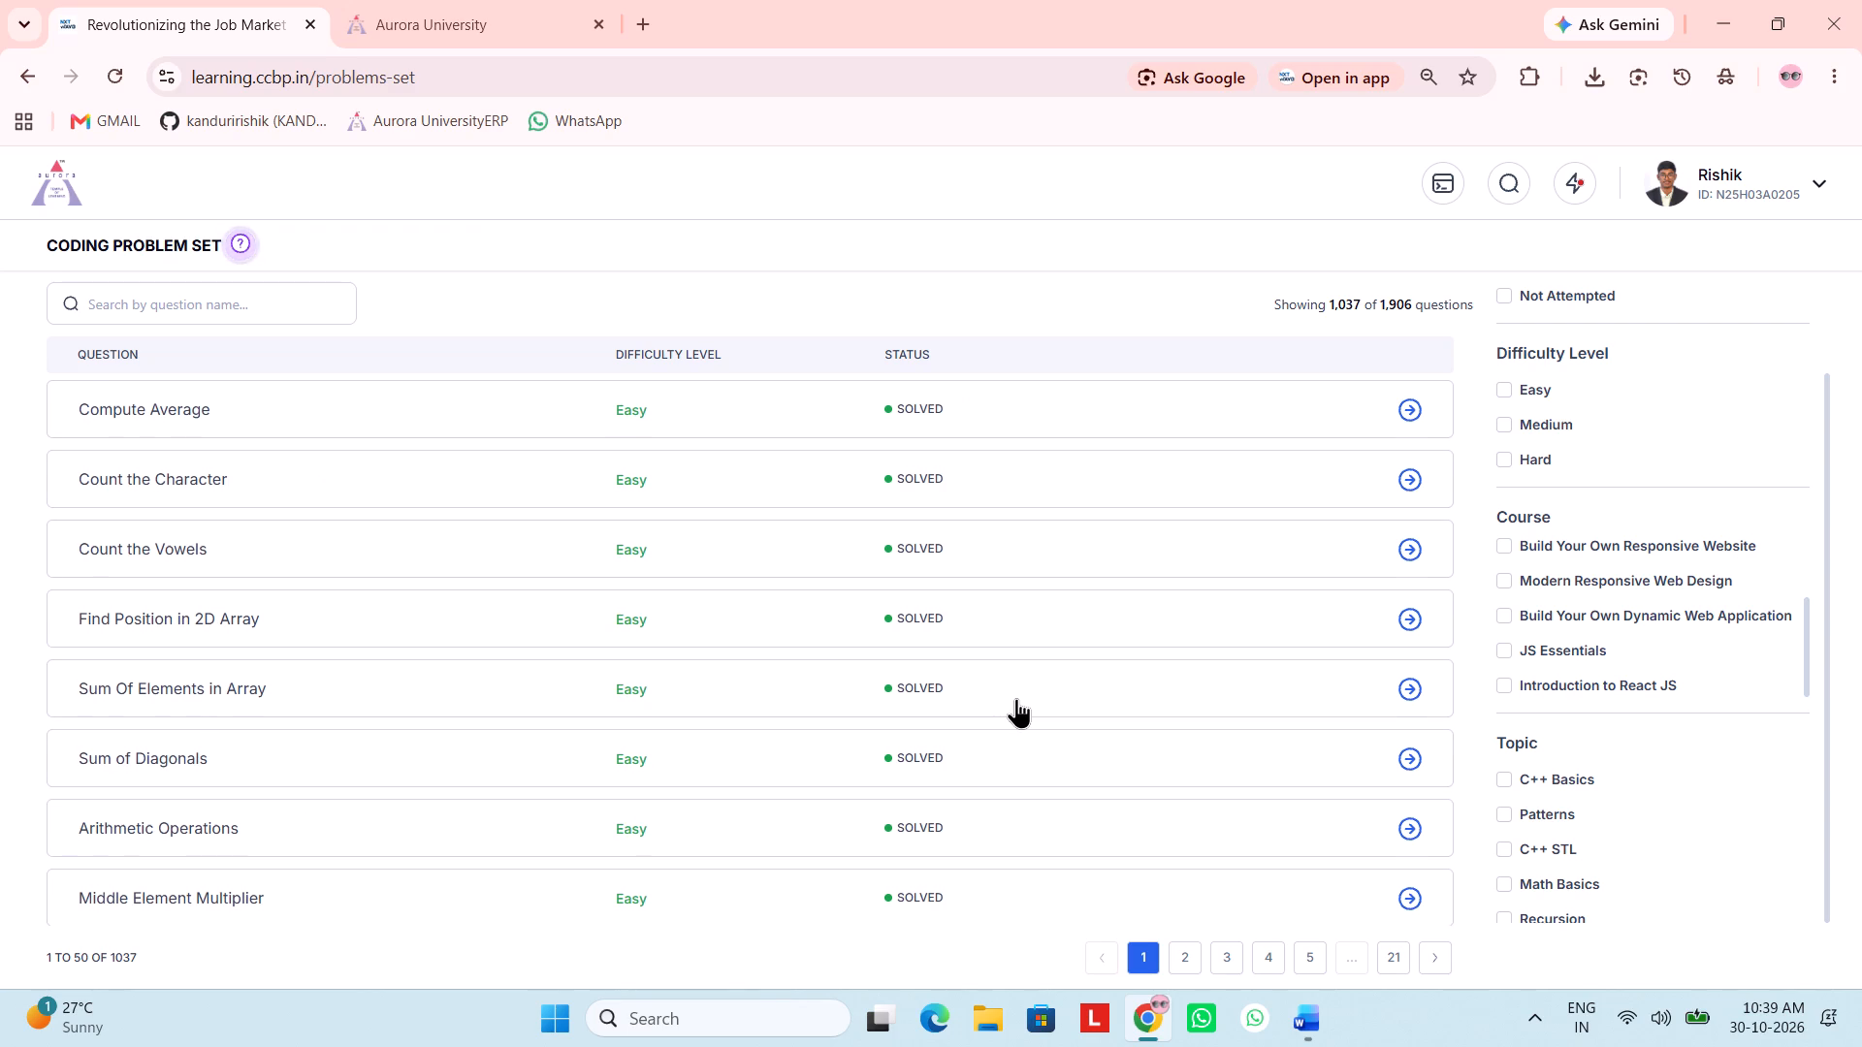
{"action": "scroll", "coordinate": [1016, 698], "scroll_direction": "right", "scroll_amount": 10}
Open the Design and Analysis of Algorithms course under Advanced Data Structures in the Year 2 - Term 2 curriculum.
{"action": "left_click", "coordinate": [69, 374]}
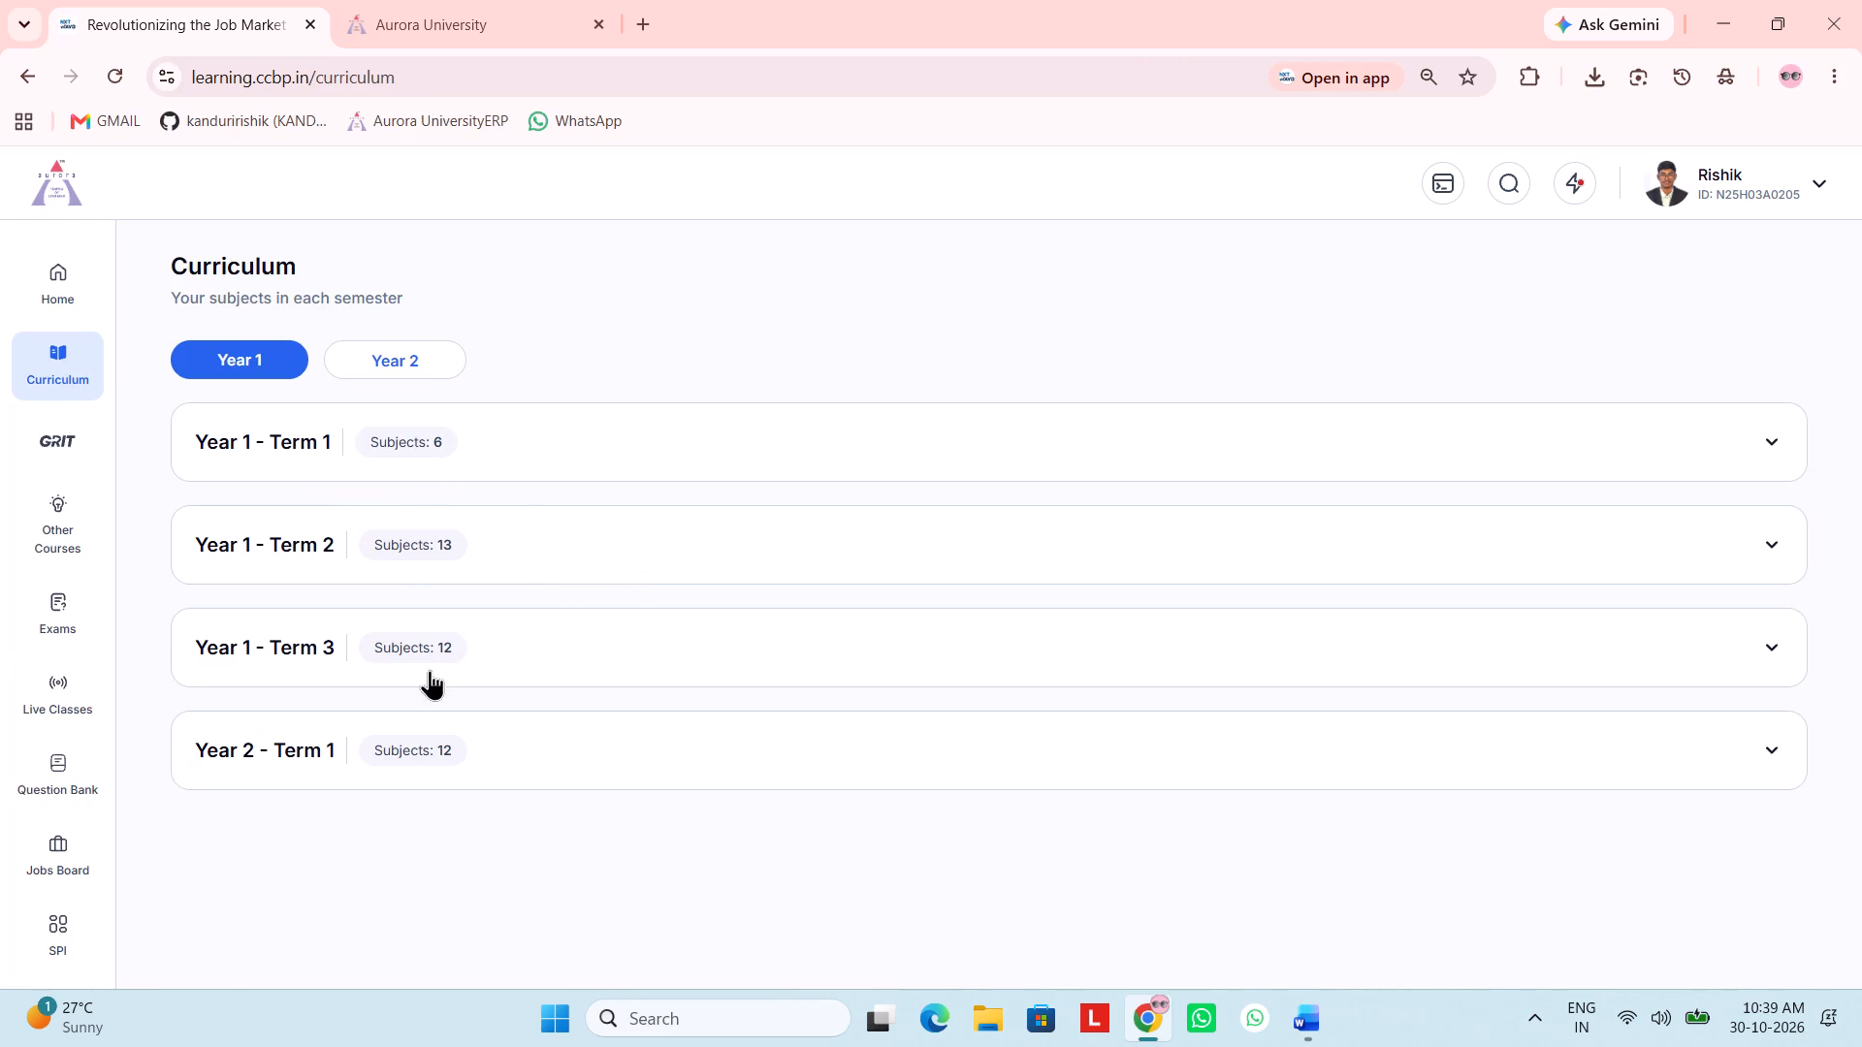
{"action": "left_click", "coordinate": [381, 355]}
{"action": "left_click", "coordinate": [445, 467]}
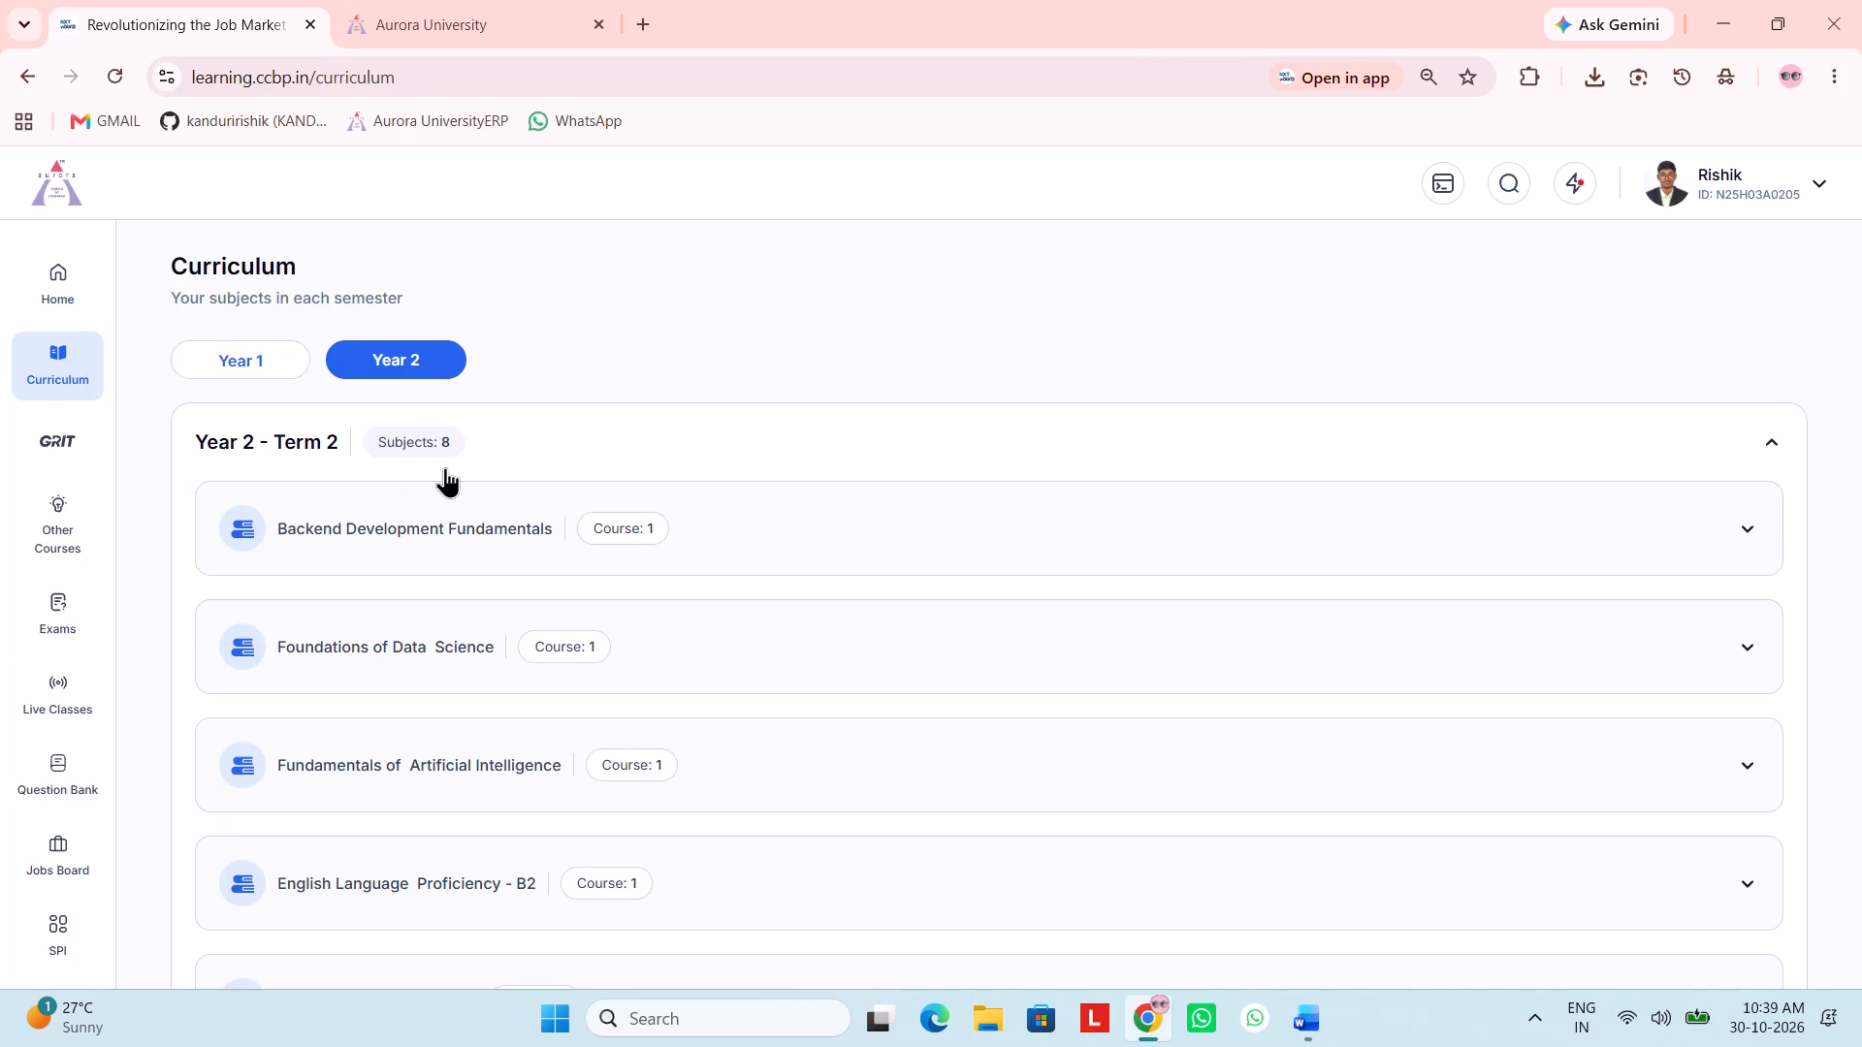
{"action": "left_click", "coordinate": [478, 637]}
{"action": "left_click", "coordinate": [478, 637]}
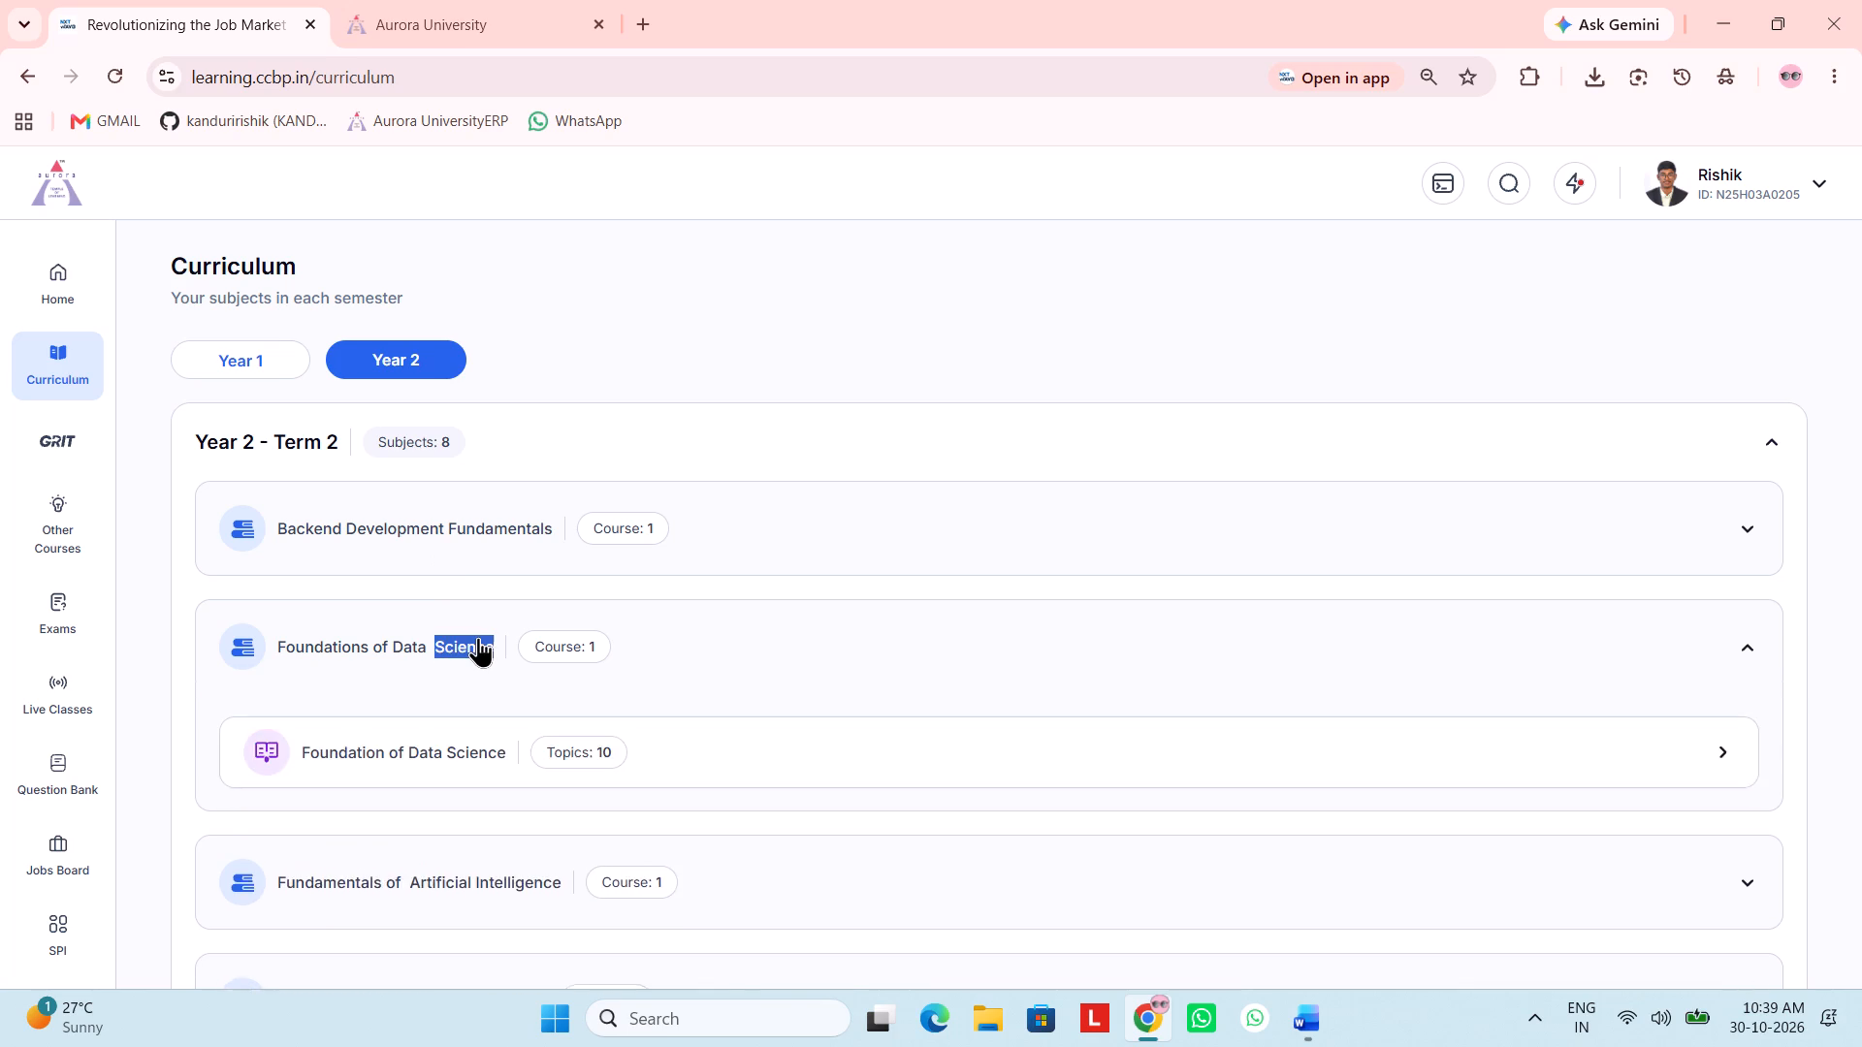
{"action": "scroll", "coordinate": [478, 637], "scroll_direction": "down", "scroll_amount": 3}
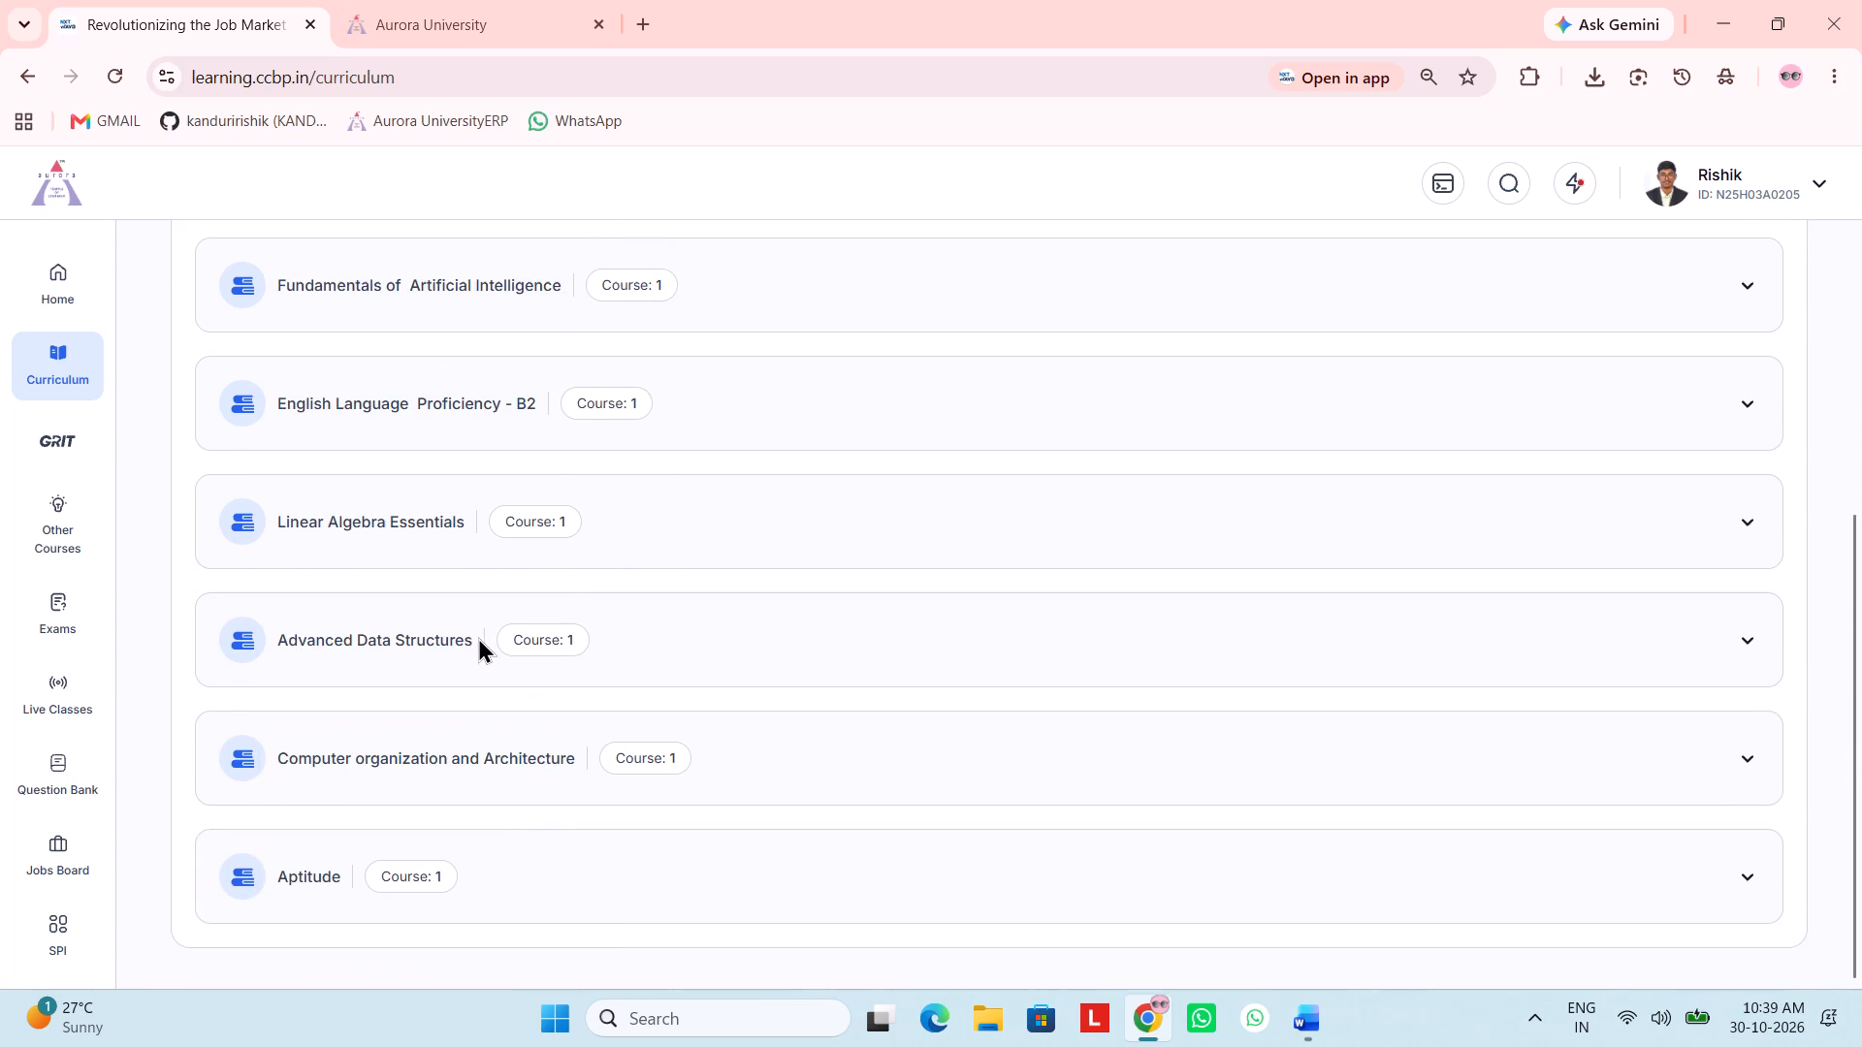
{"action": "left_click", "coordinate": [364, 633]}
{"action": "left_click", "coordinate": [367, 723]}
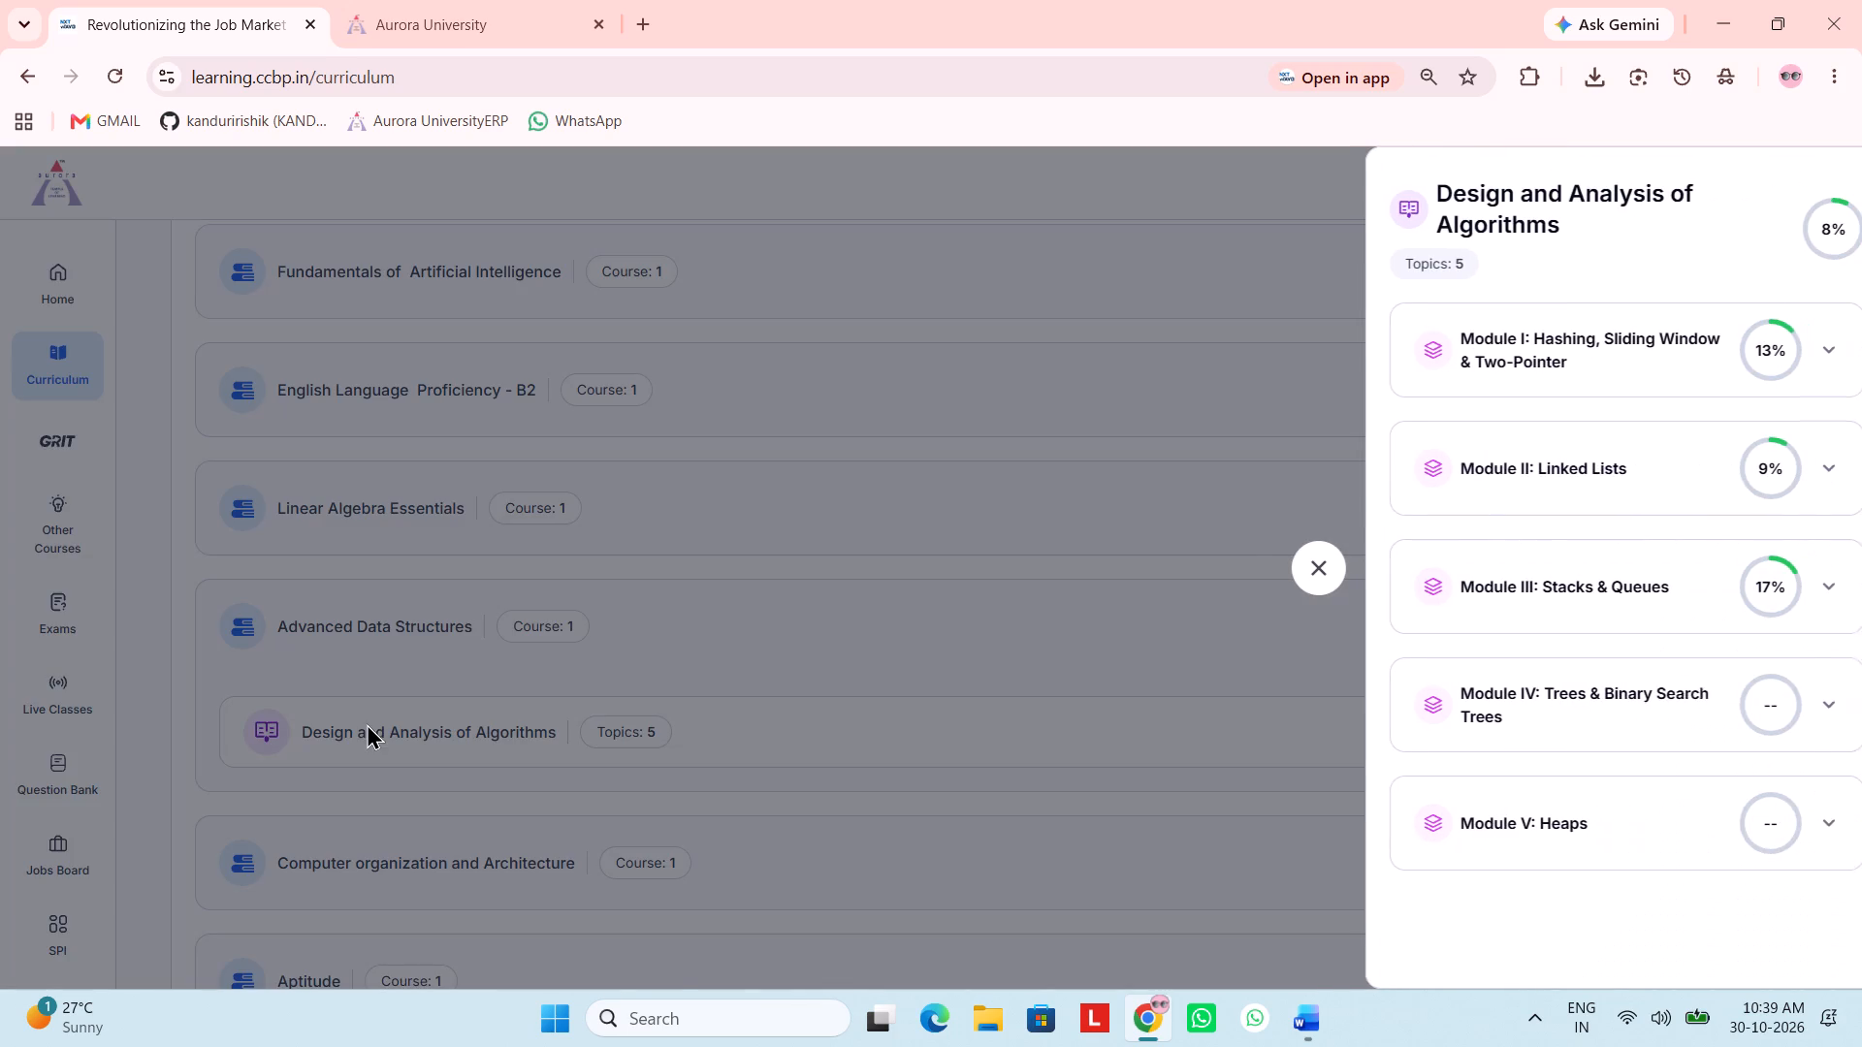
Open the first Coding Practice set of Module I: Hashing, Sliding Window & Two-Pointer and look through its questions.
{"action": "left_click", "coordinate": [1525, 368]}
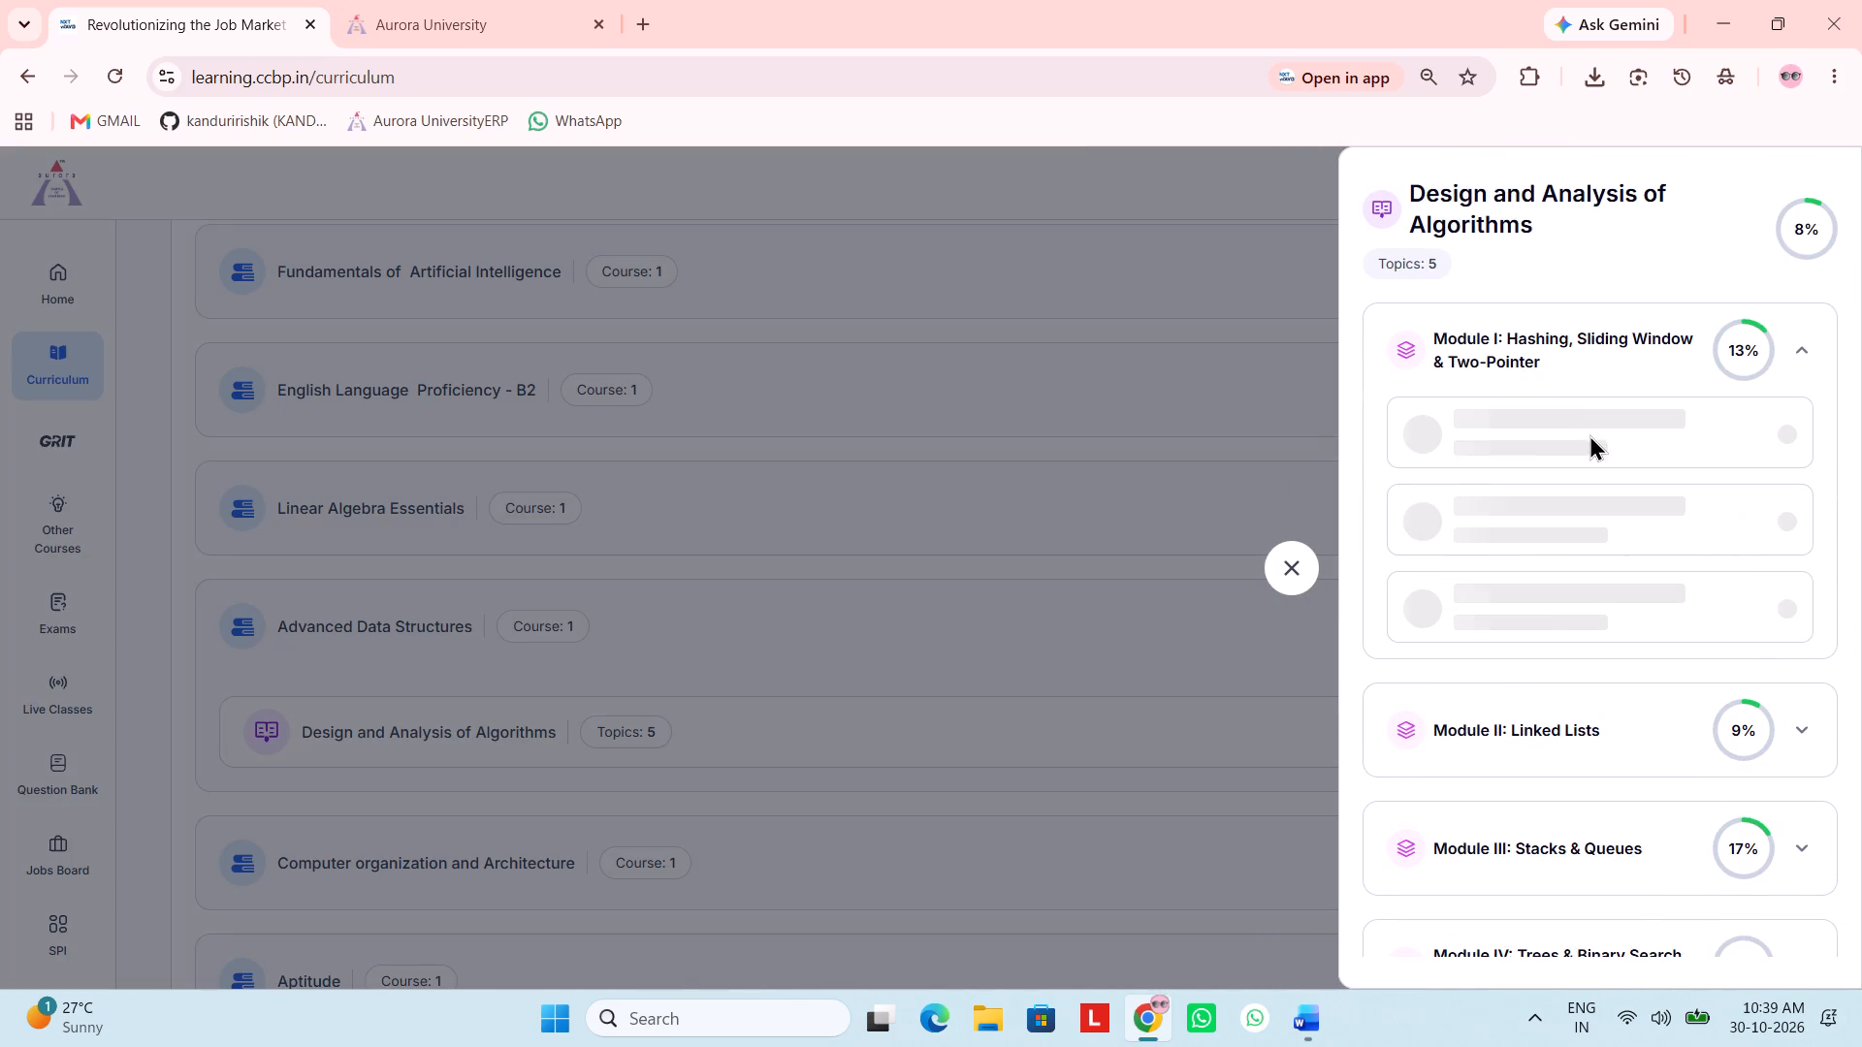
{"action": "left_click", "coordinate": [1589, 435]}
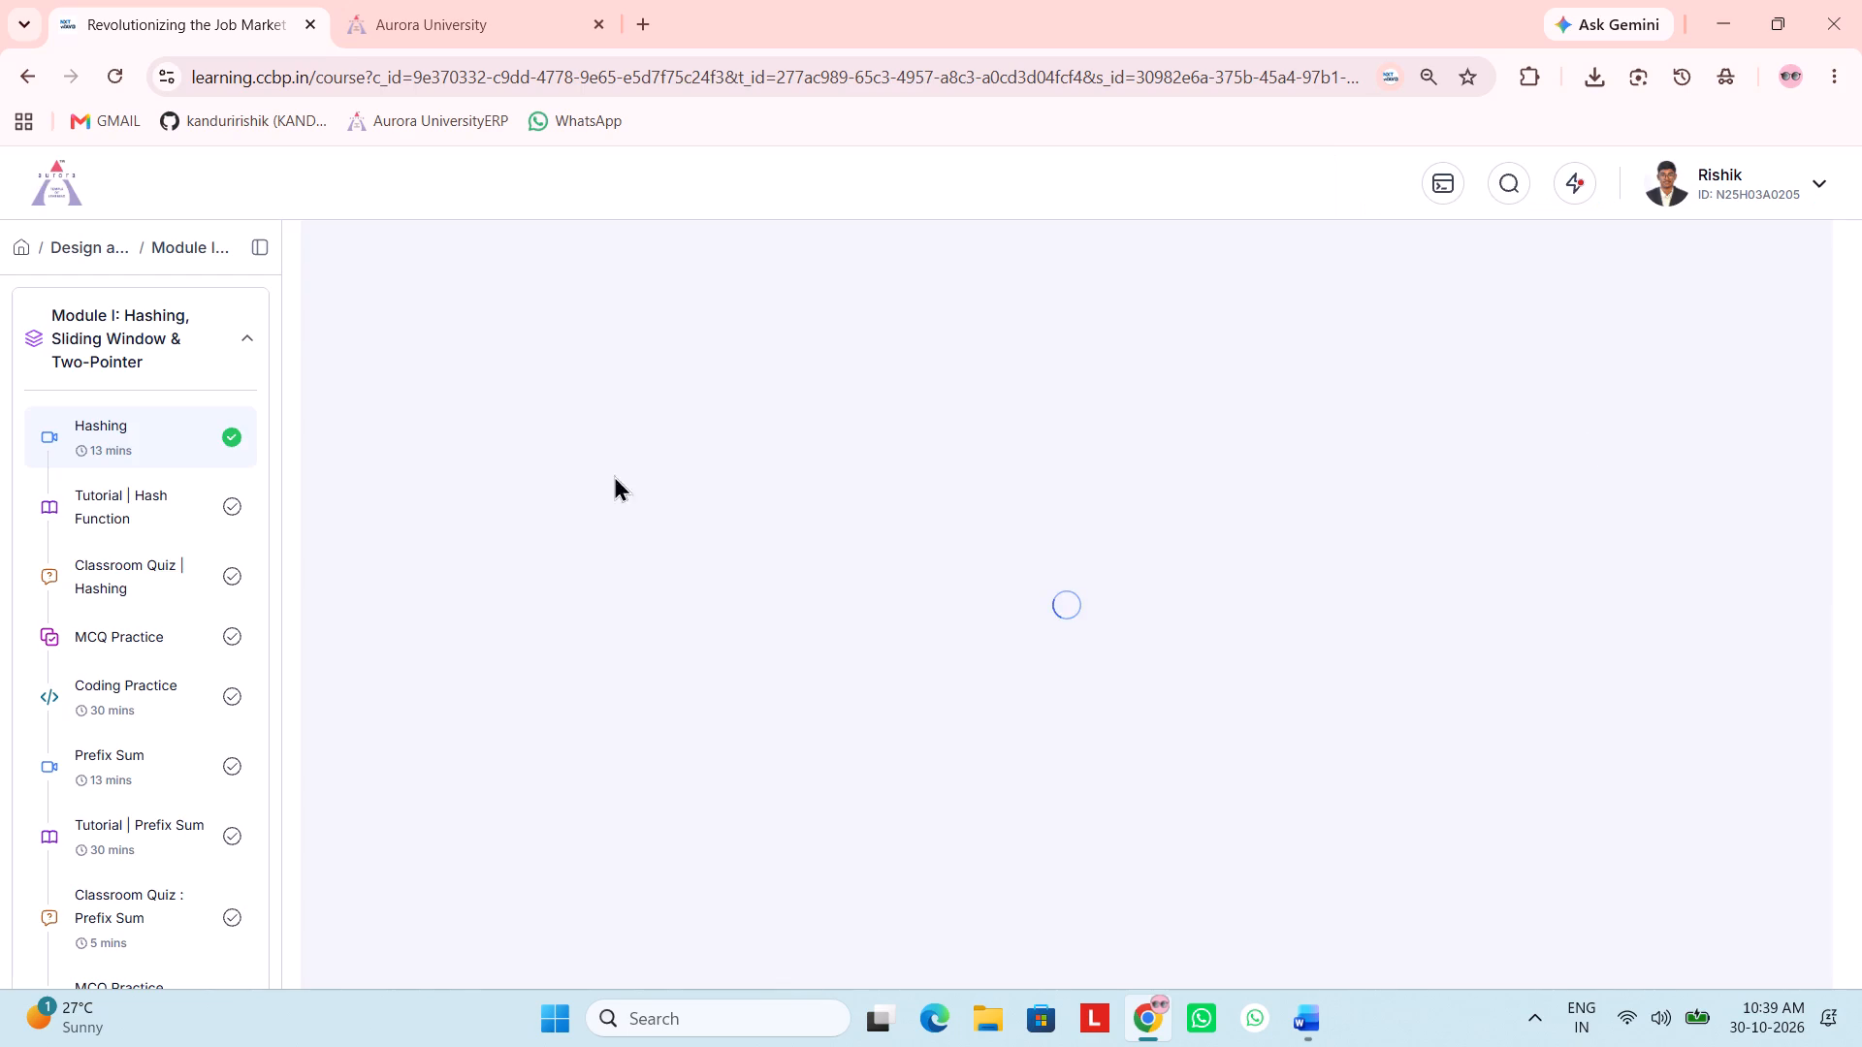
{"action": "left_click", "coordinate": [37, 252]}
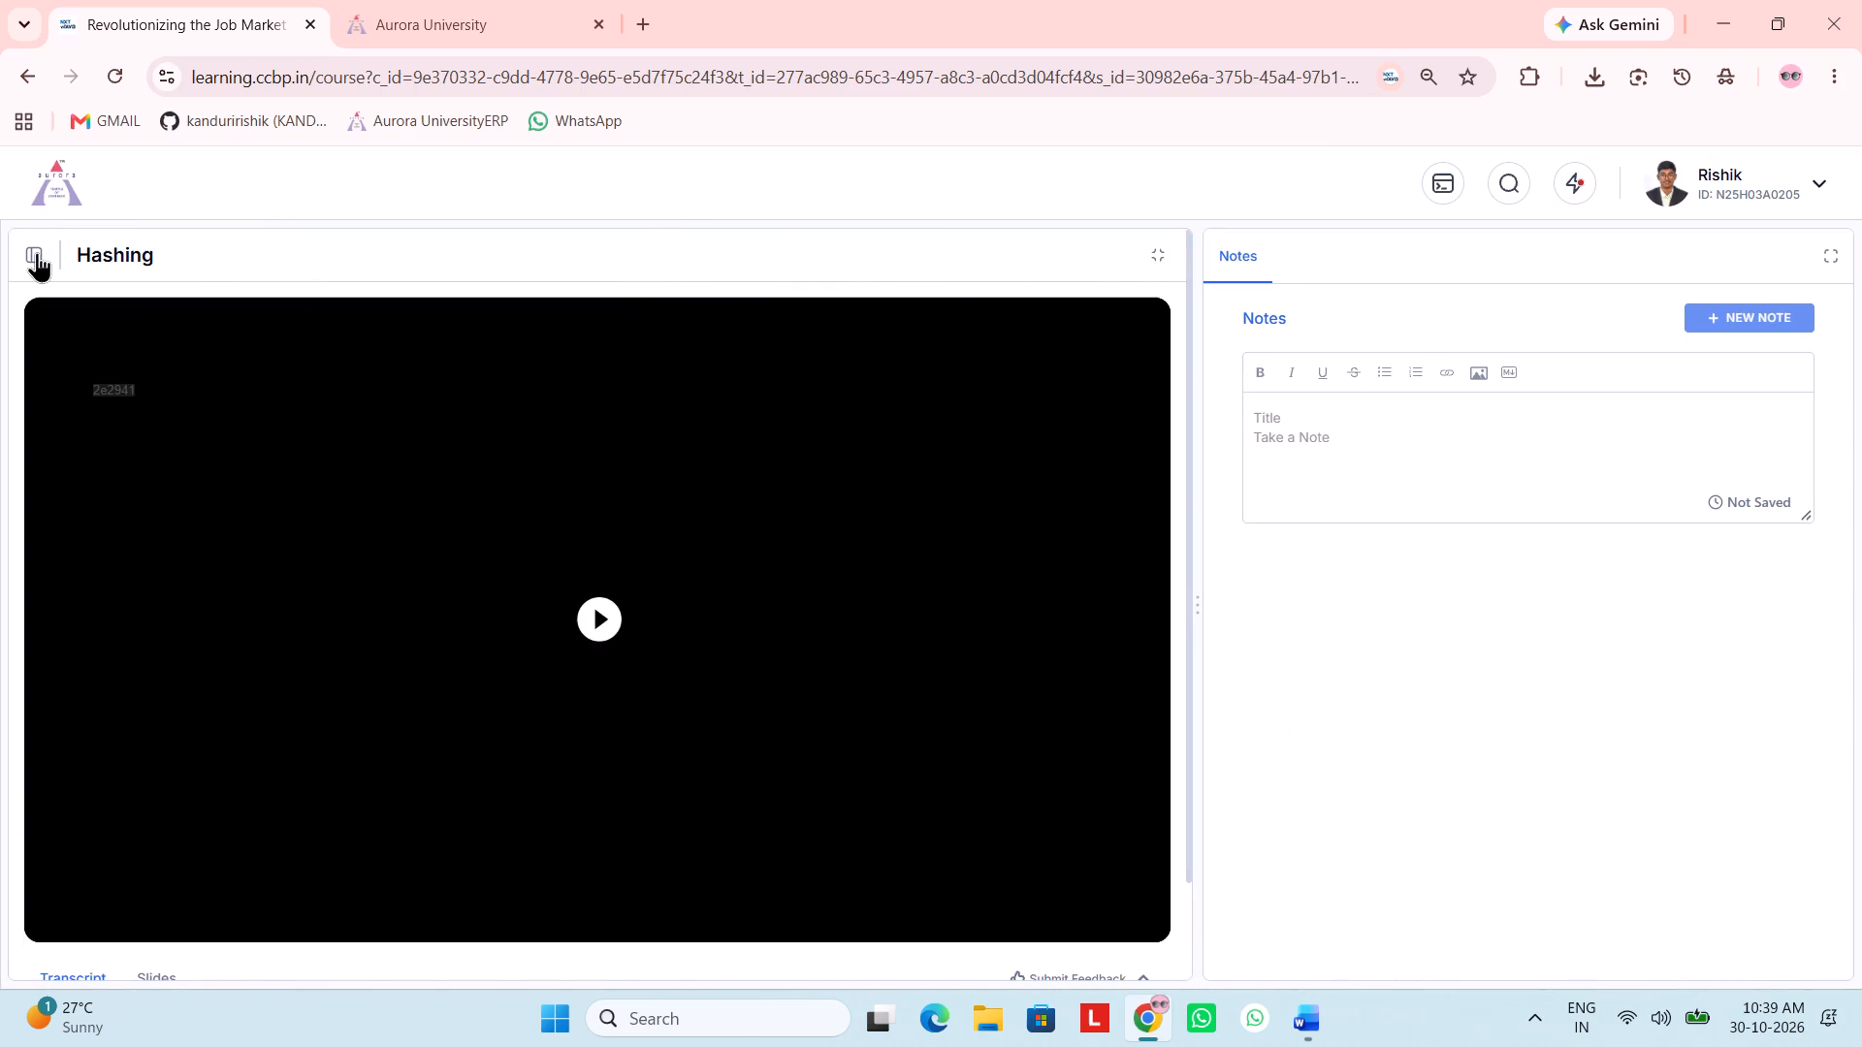
{"action": "left_click", "coordinate": [131, 694]}
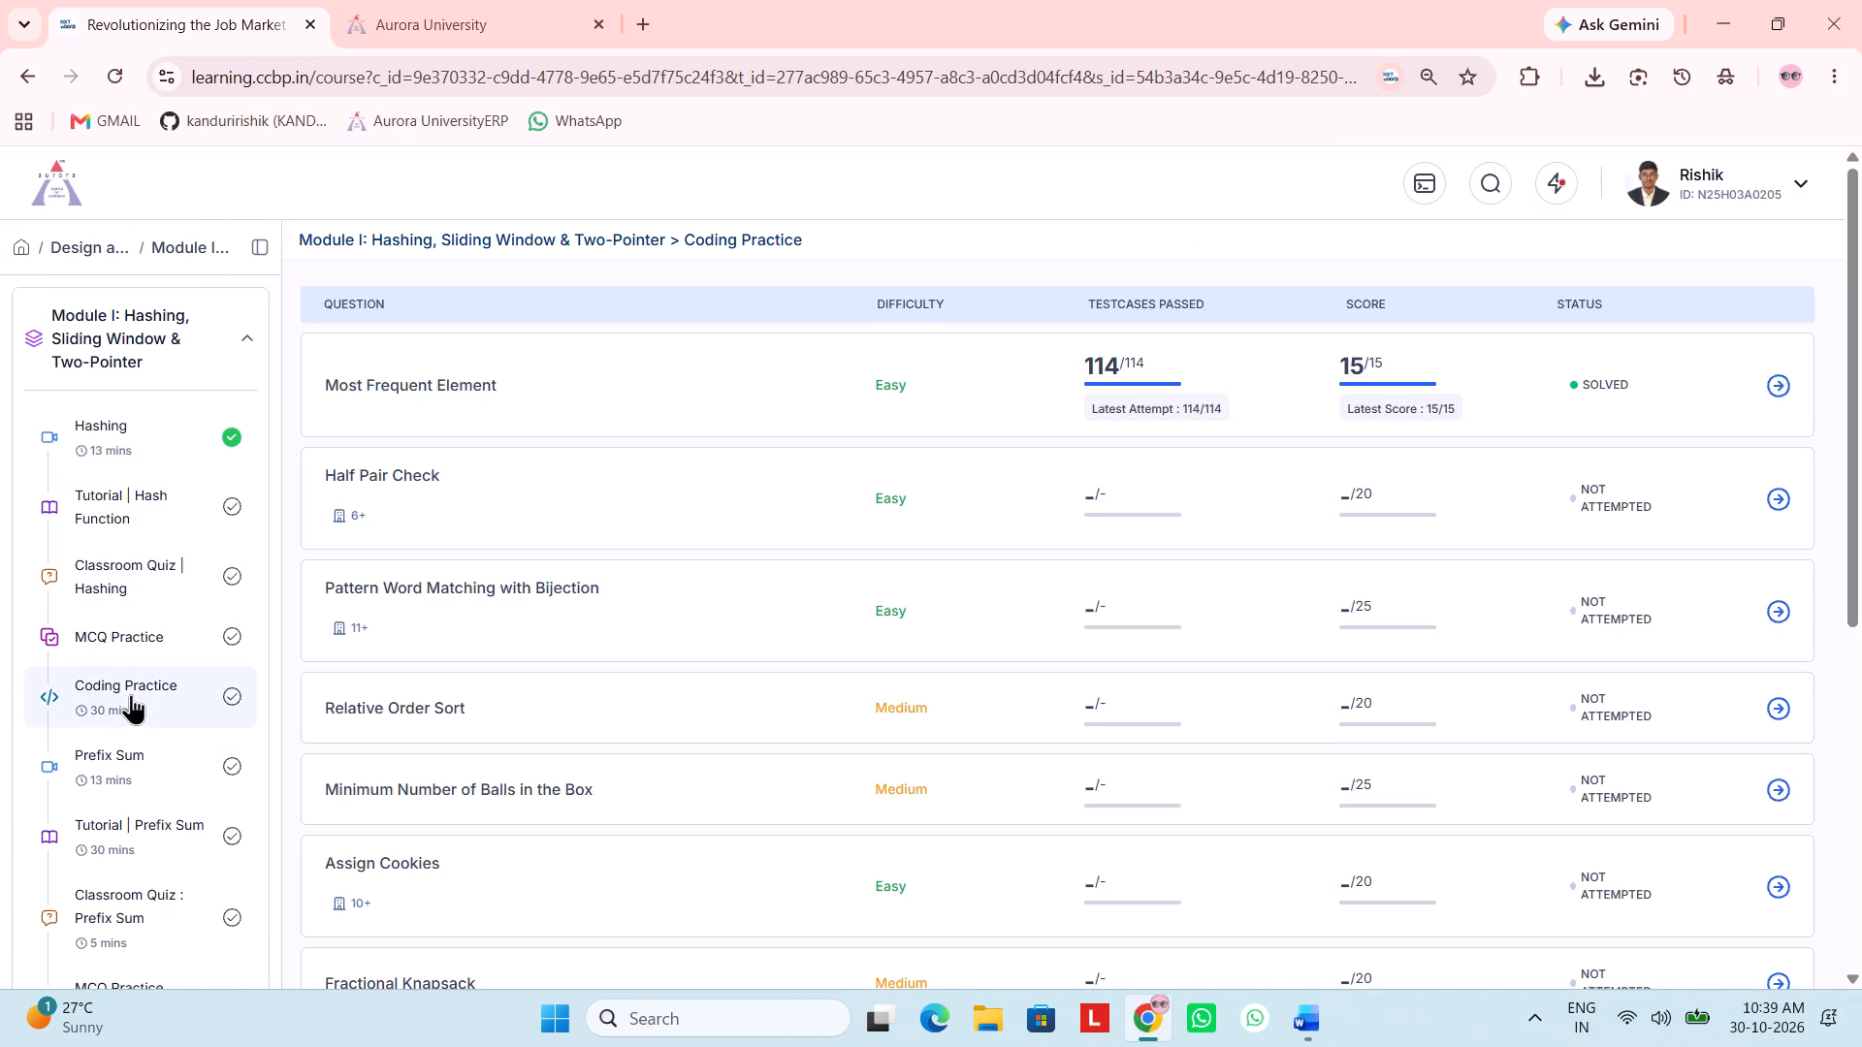
{"action": "scroll", "coordinate": [697, 610], "scroll_direction": "down", "scroll_amount": 11}
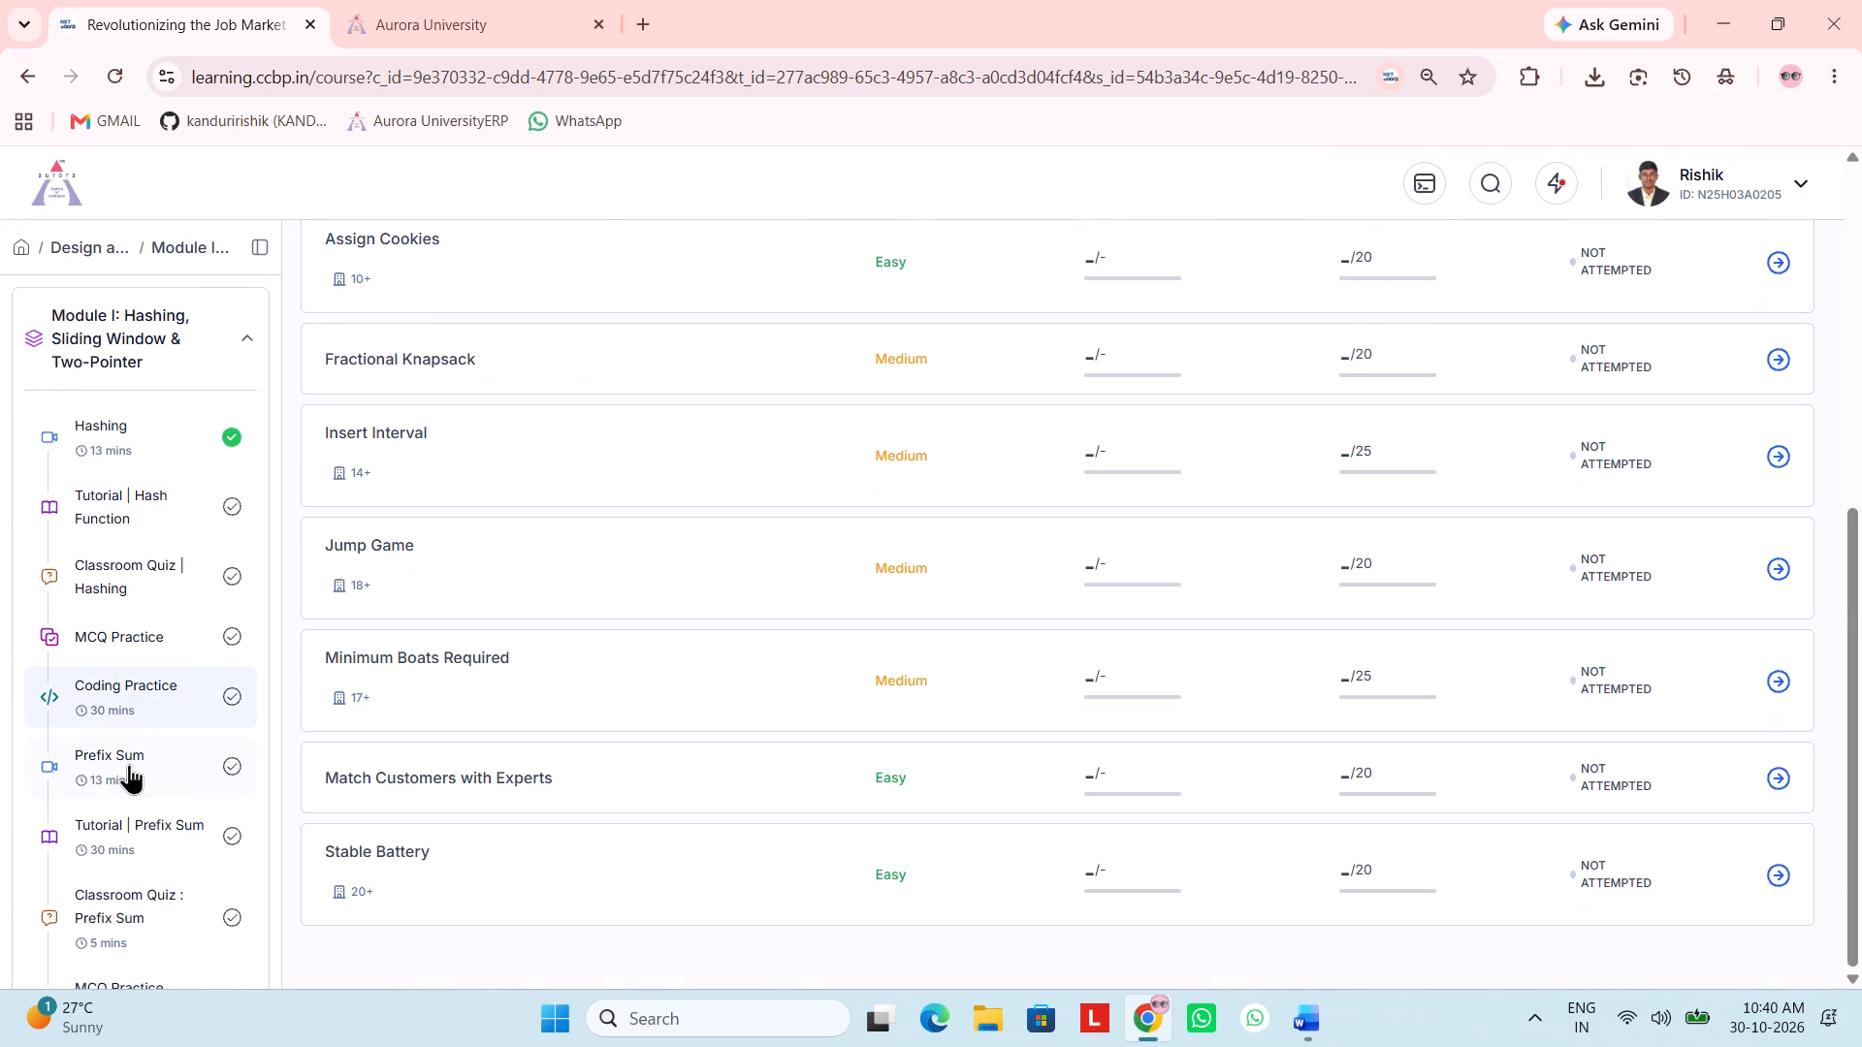
{"action": "scroll", "coordinate": [98, 764], "scroll_direction": "down", "scroll_amount": 11}
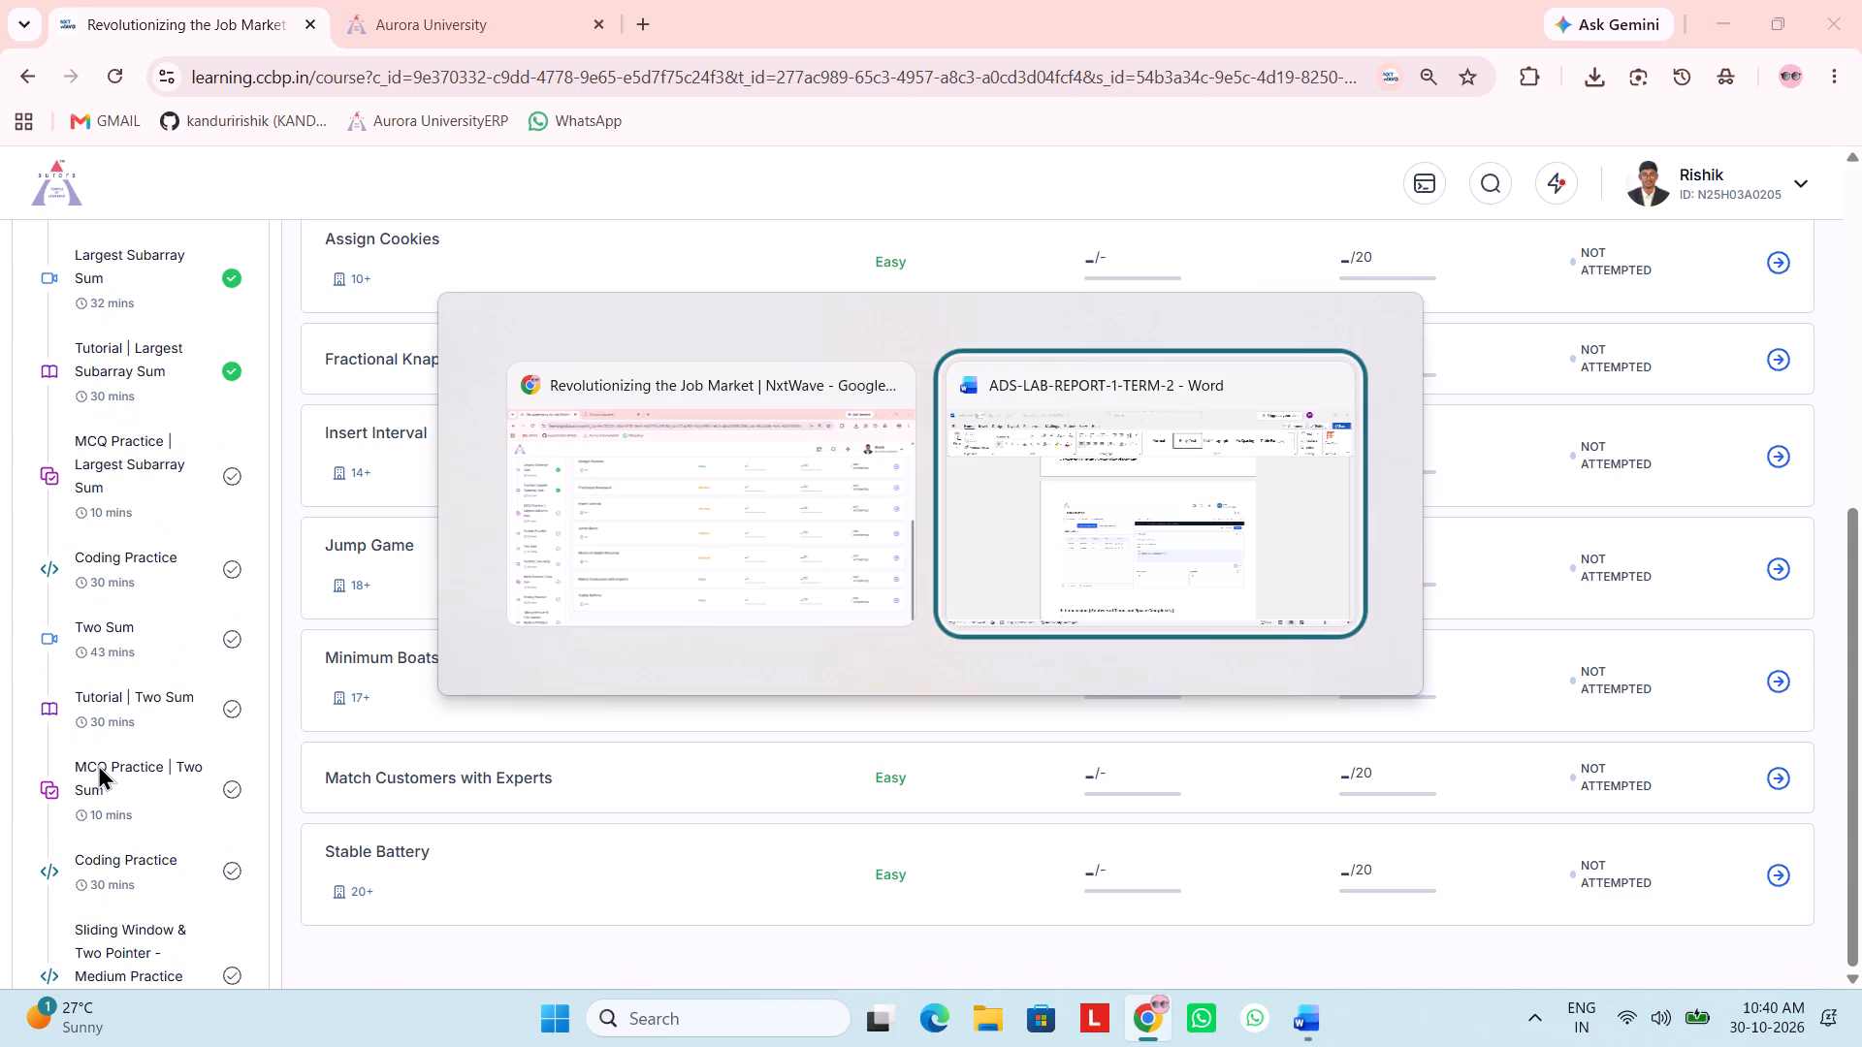
Switch to Word to review Problem Statement 1, its steps and source code, and compare them with the Module I coding practice questions in Chrome.
{"action": "scroll", "coordinate": [98, 764], "scroll_direction": "up", "scroll_amount": 4}
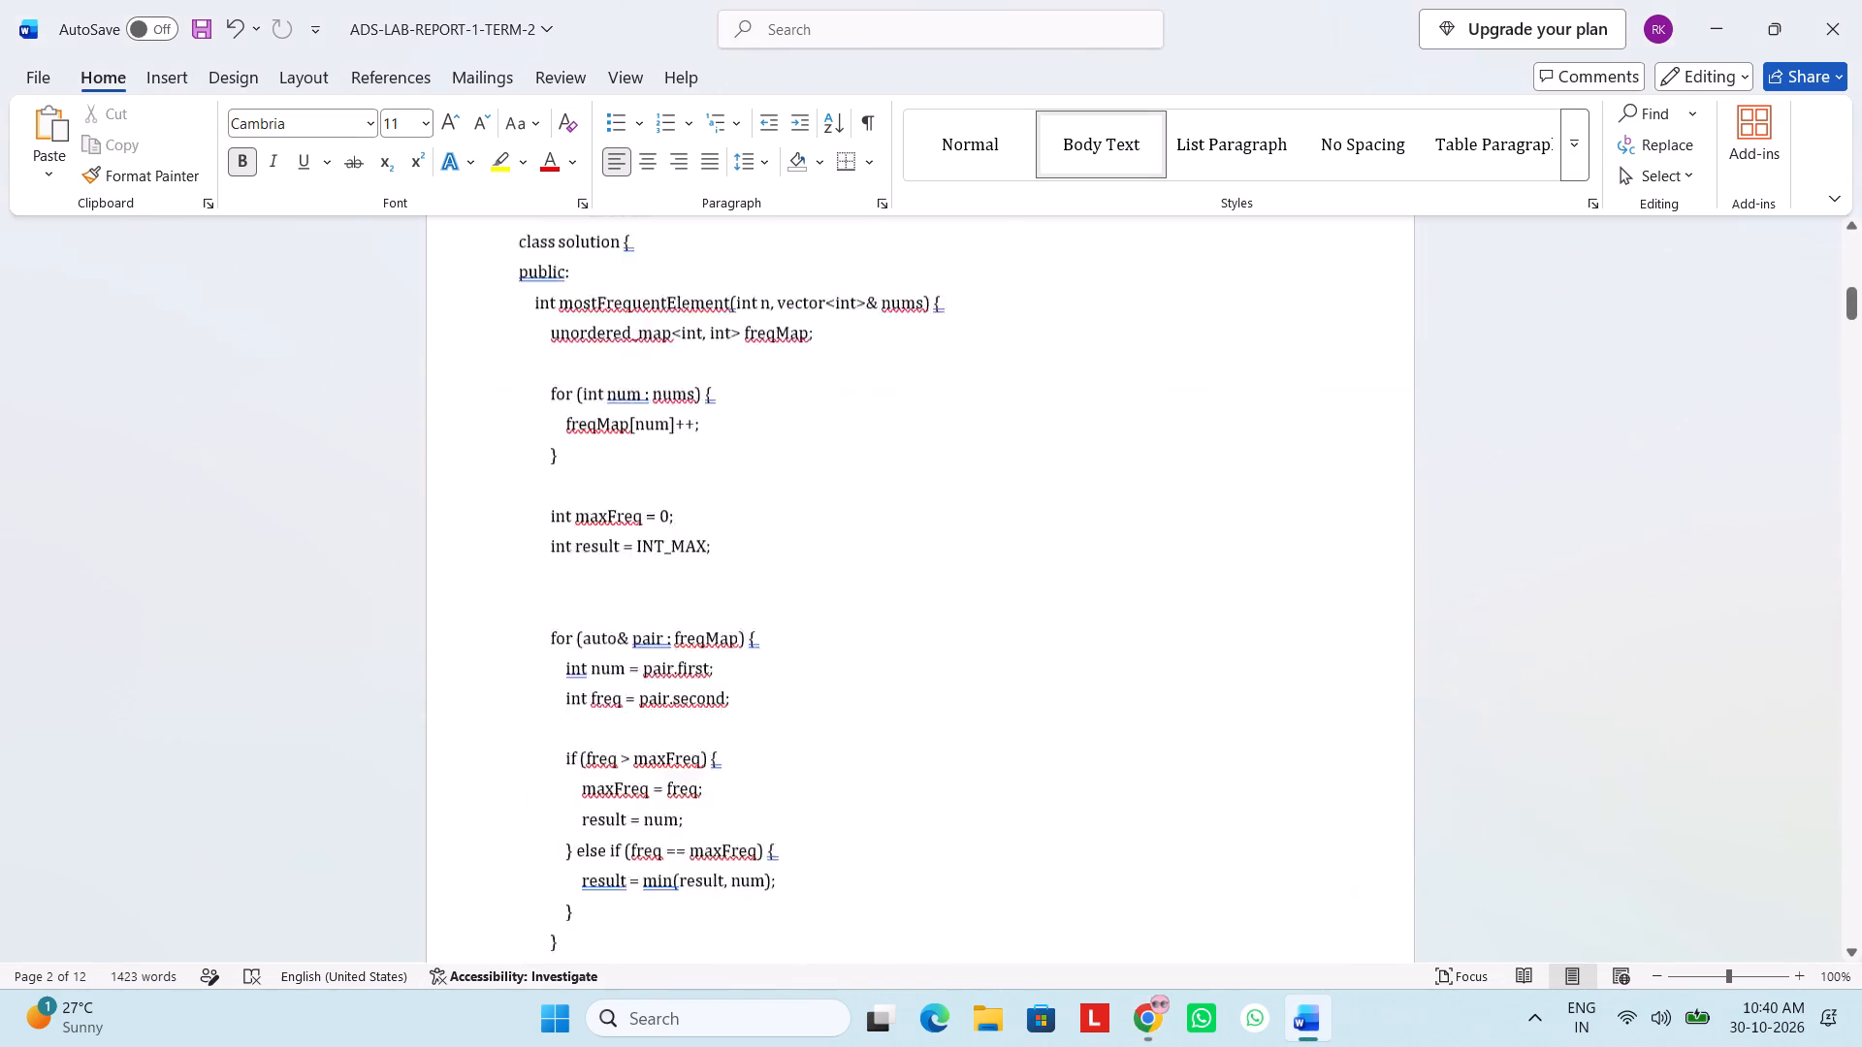
{"action": "scroll", "coordinate": [98, 764], "scroll_direction": "up", "scroll_amount": 2}
{"action": "scroll", "coordinate": [732, 750], "scroll_direction": "down", "scroll_amount": 5}
{"action": "scroll", "coordinate": [1055, 687], "scroll_direction": "up", "scroll_amount": 3}
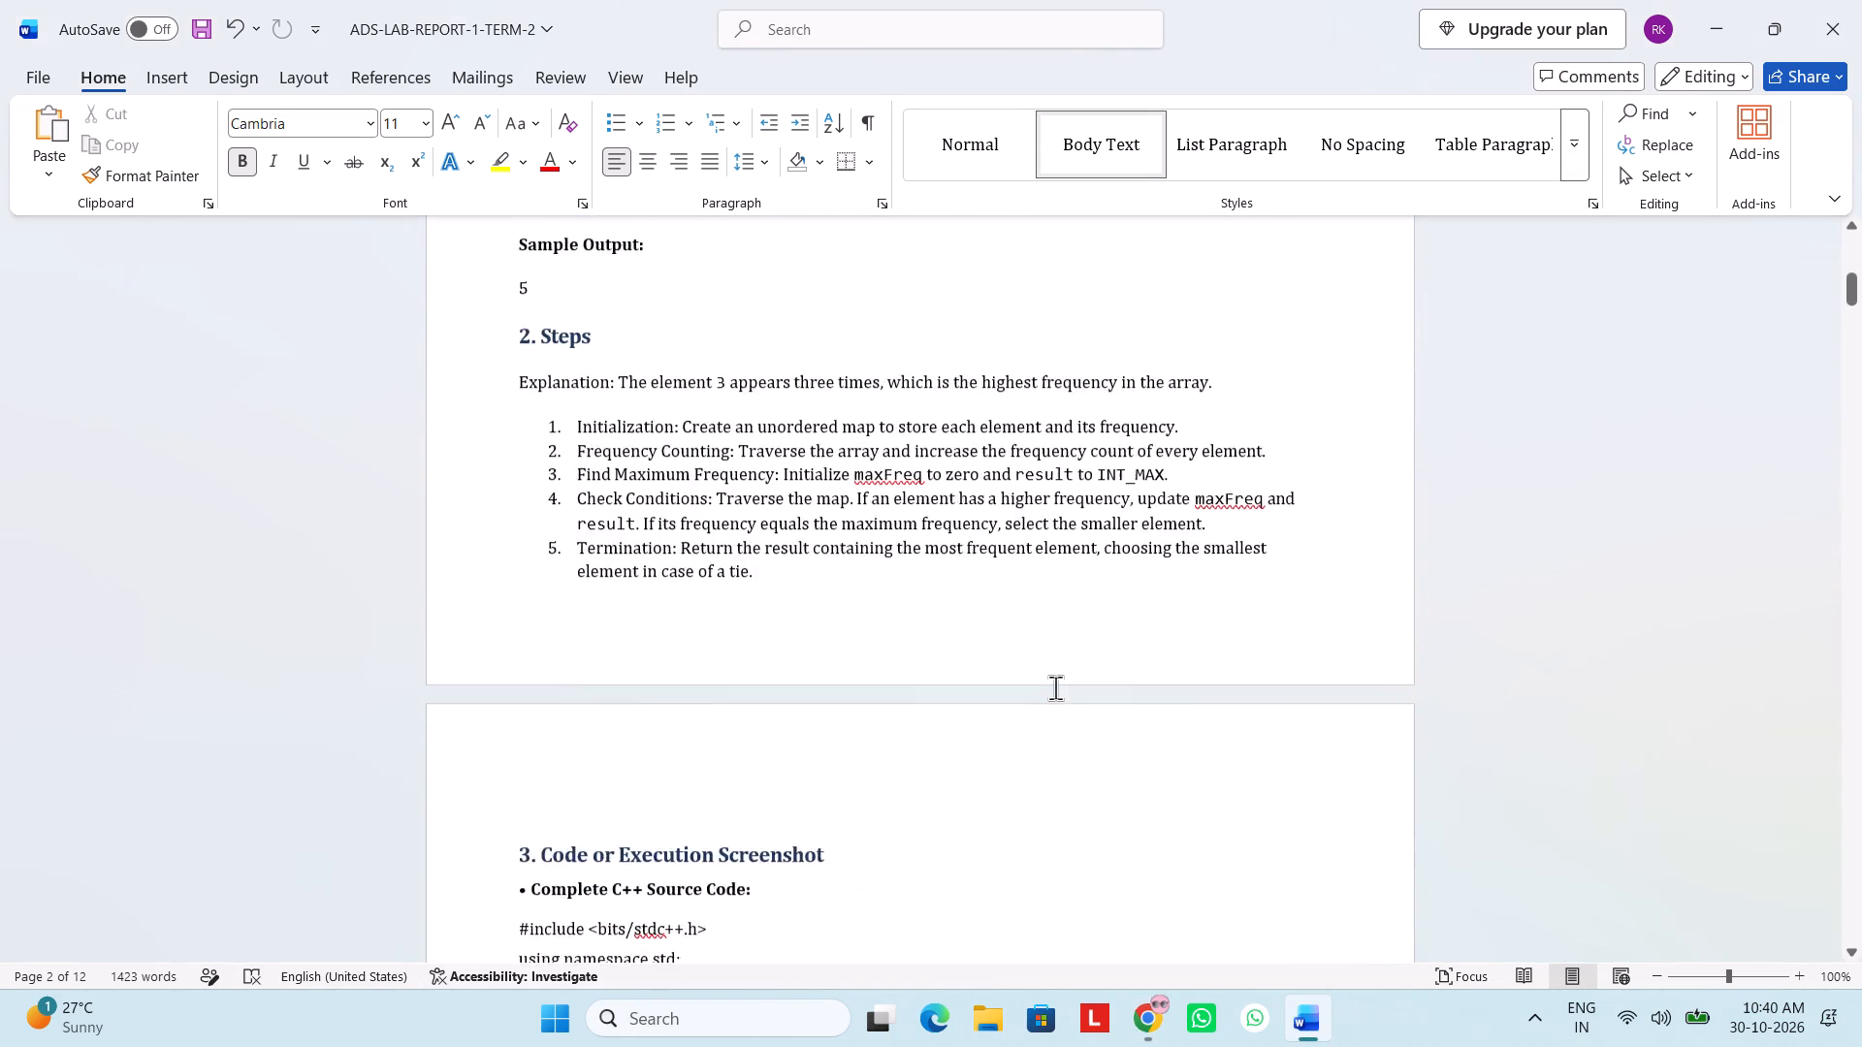
{"action": "scroll", "coordinate": [1055, 687], "scroll_direction": "down", "scroll_amount": 1}
{"action": "scroll", "coordinate": [1055, 687], "scroll_direction": "up", "scroll_amount": 1}
{"action": "scroll", "coordinate": [1055, 687], "scroll_direction": "down", "scroll_amount": 1}
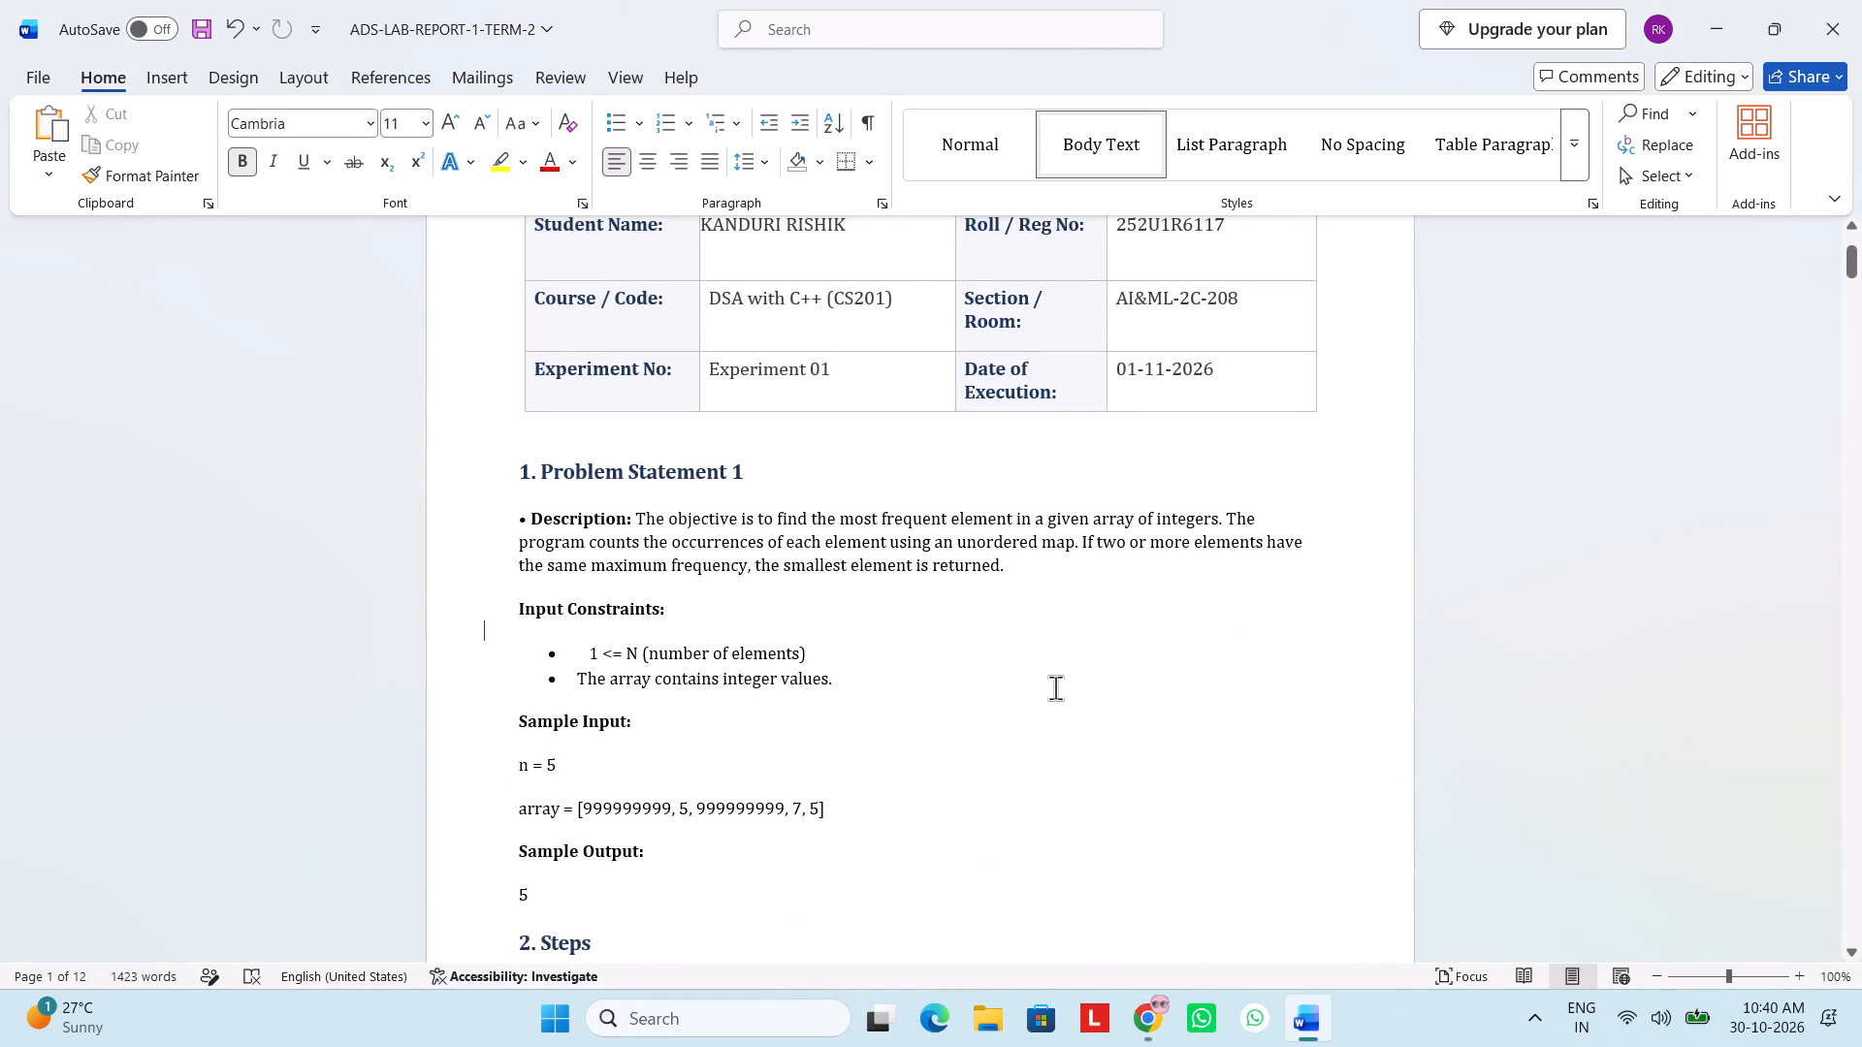
{"action": "scroll", "coordinate": [1055, 687], "scroll_direction": "down", "scroll_amount": 1}
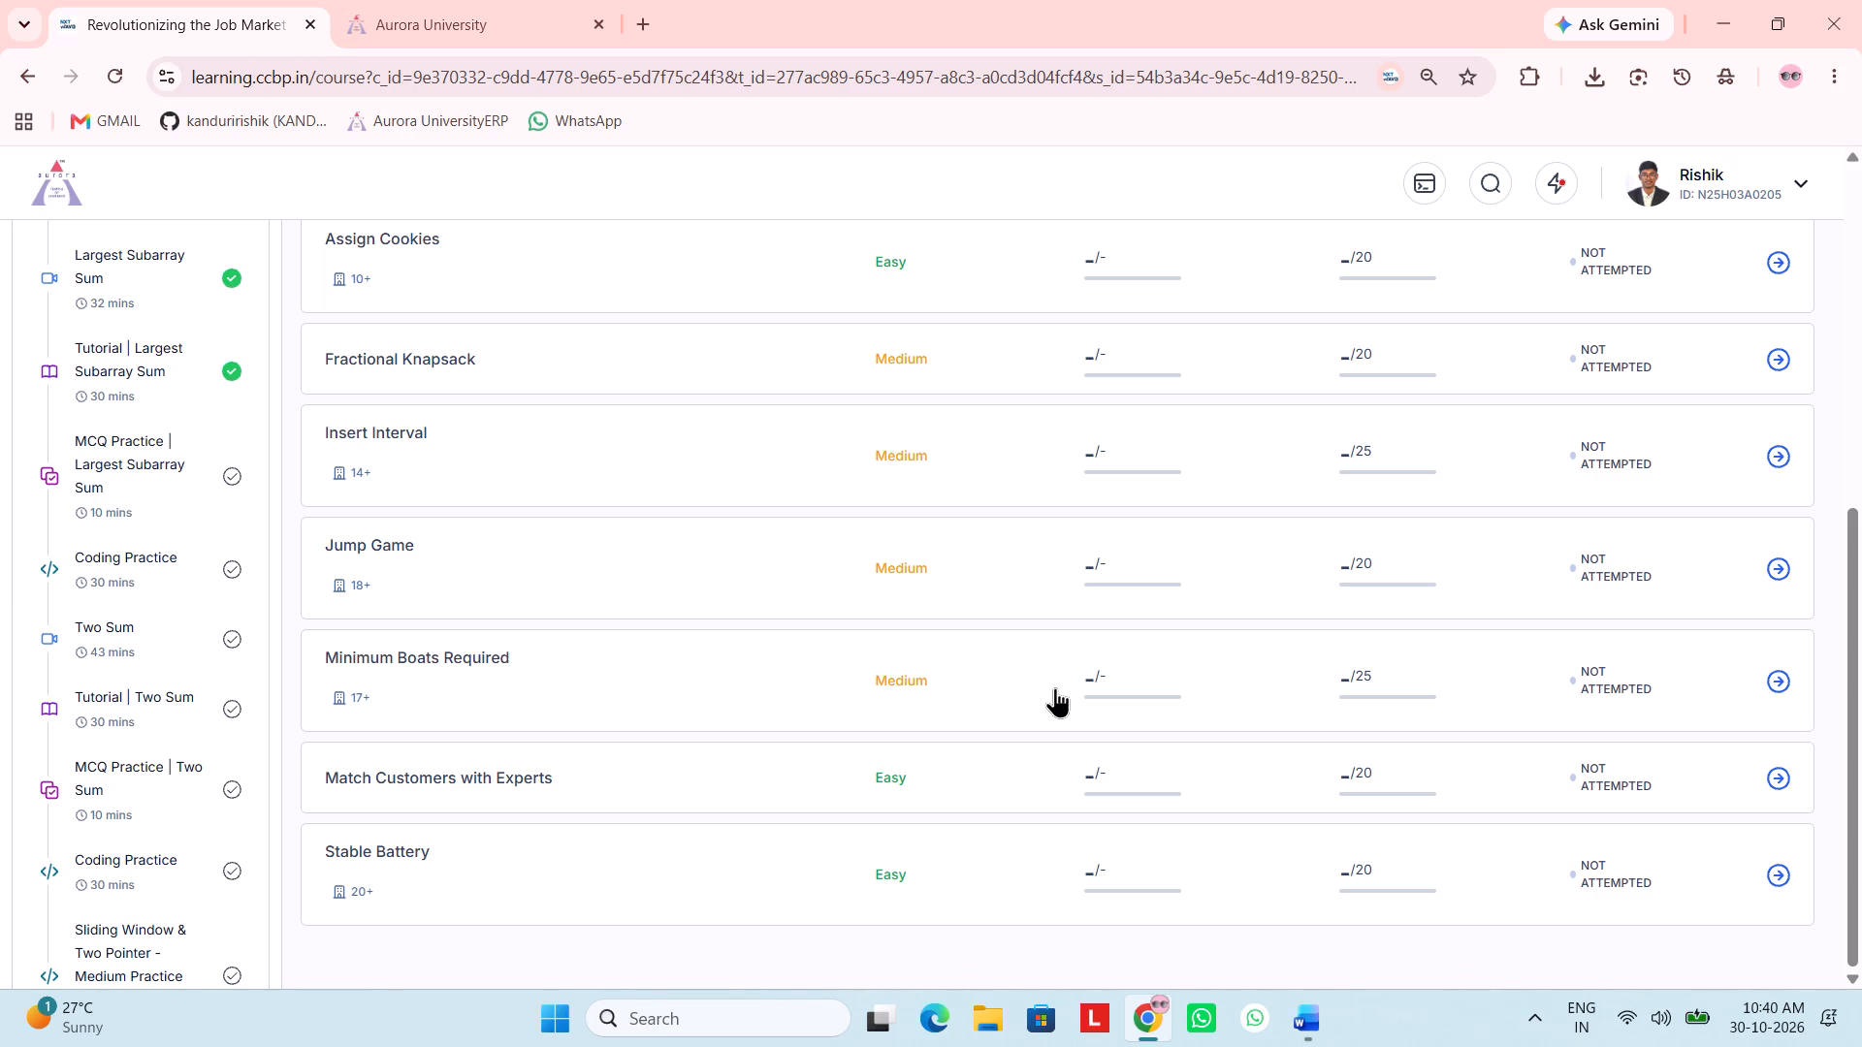
{"action": "scroll", "coordinate": [1055, 687], "scroll_direction": "up", "scroll_amount": 5}
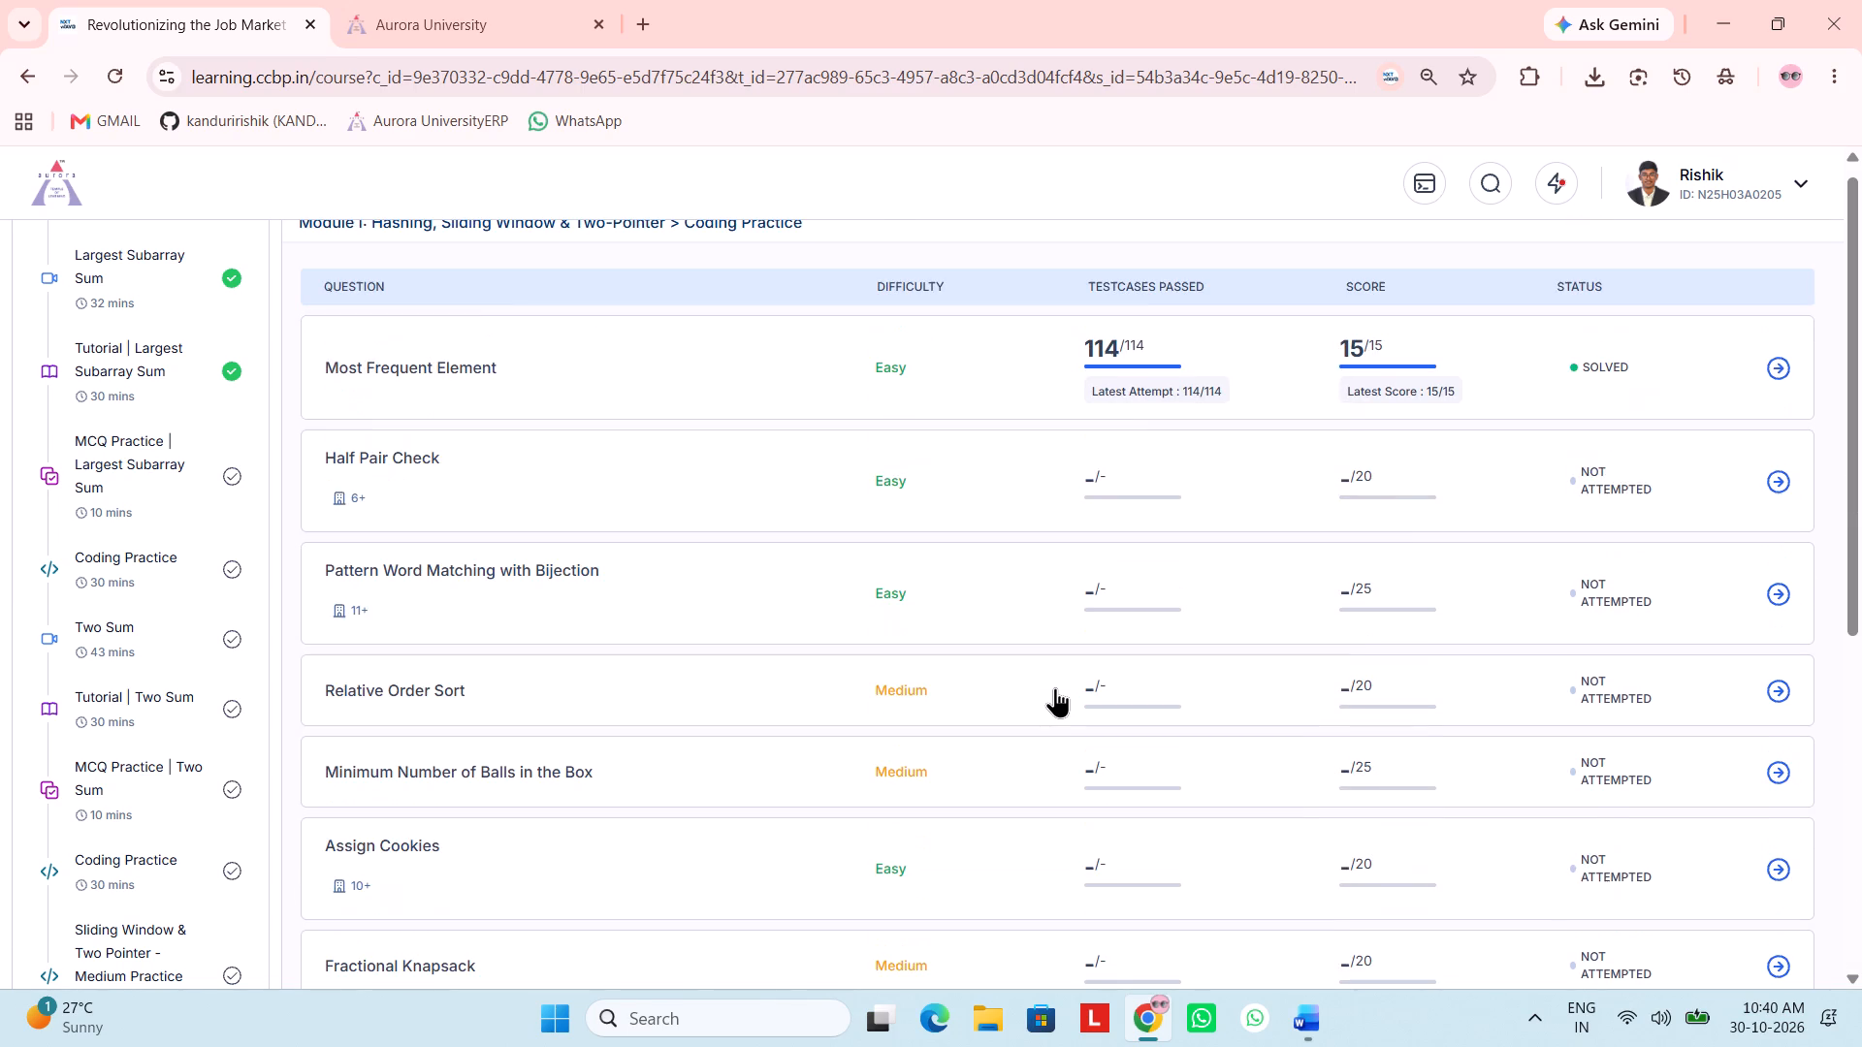
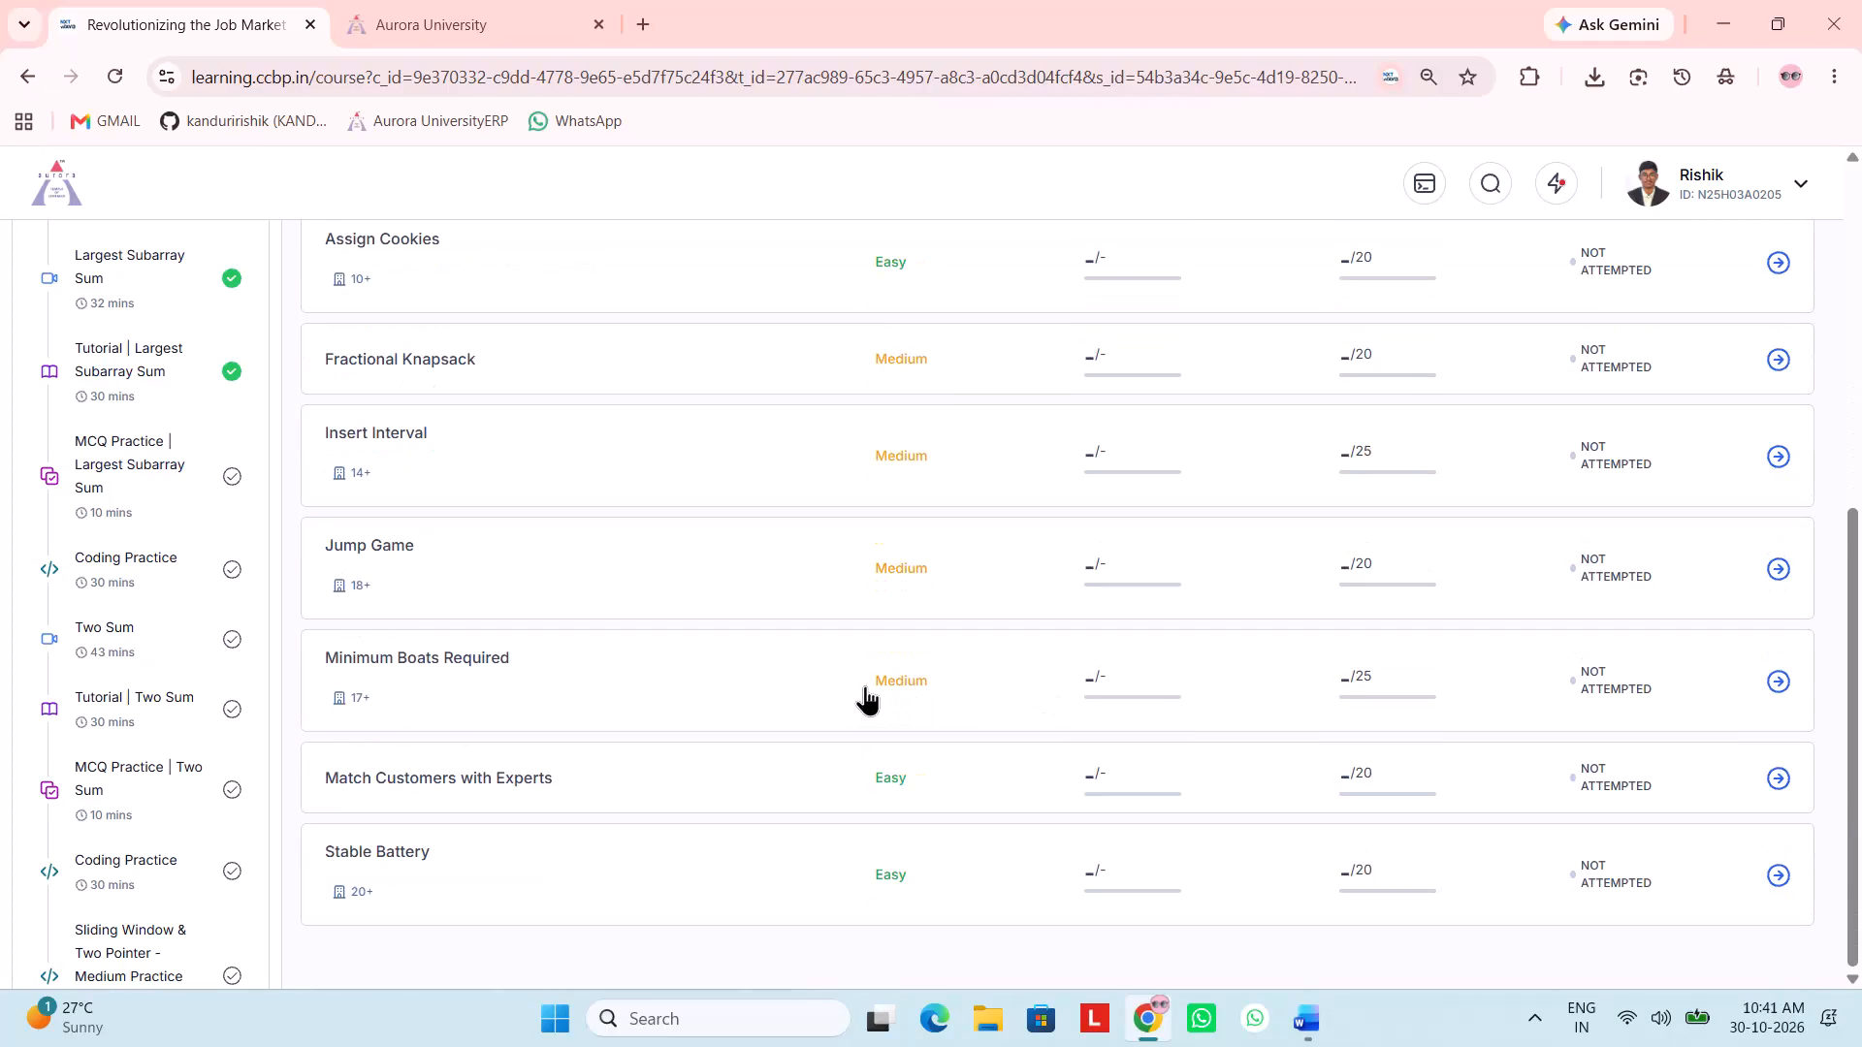
Look back through the coding practice question list for the problem described in the lab report.
{"action": "scroll", "coordinate": [865, 685], "scroll_direction": "up", "scroll_amount": 1}
{"action": "scroll", "coordinate": [870, 855], "scroll_direction": "up", "scroll_amount": 2}
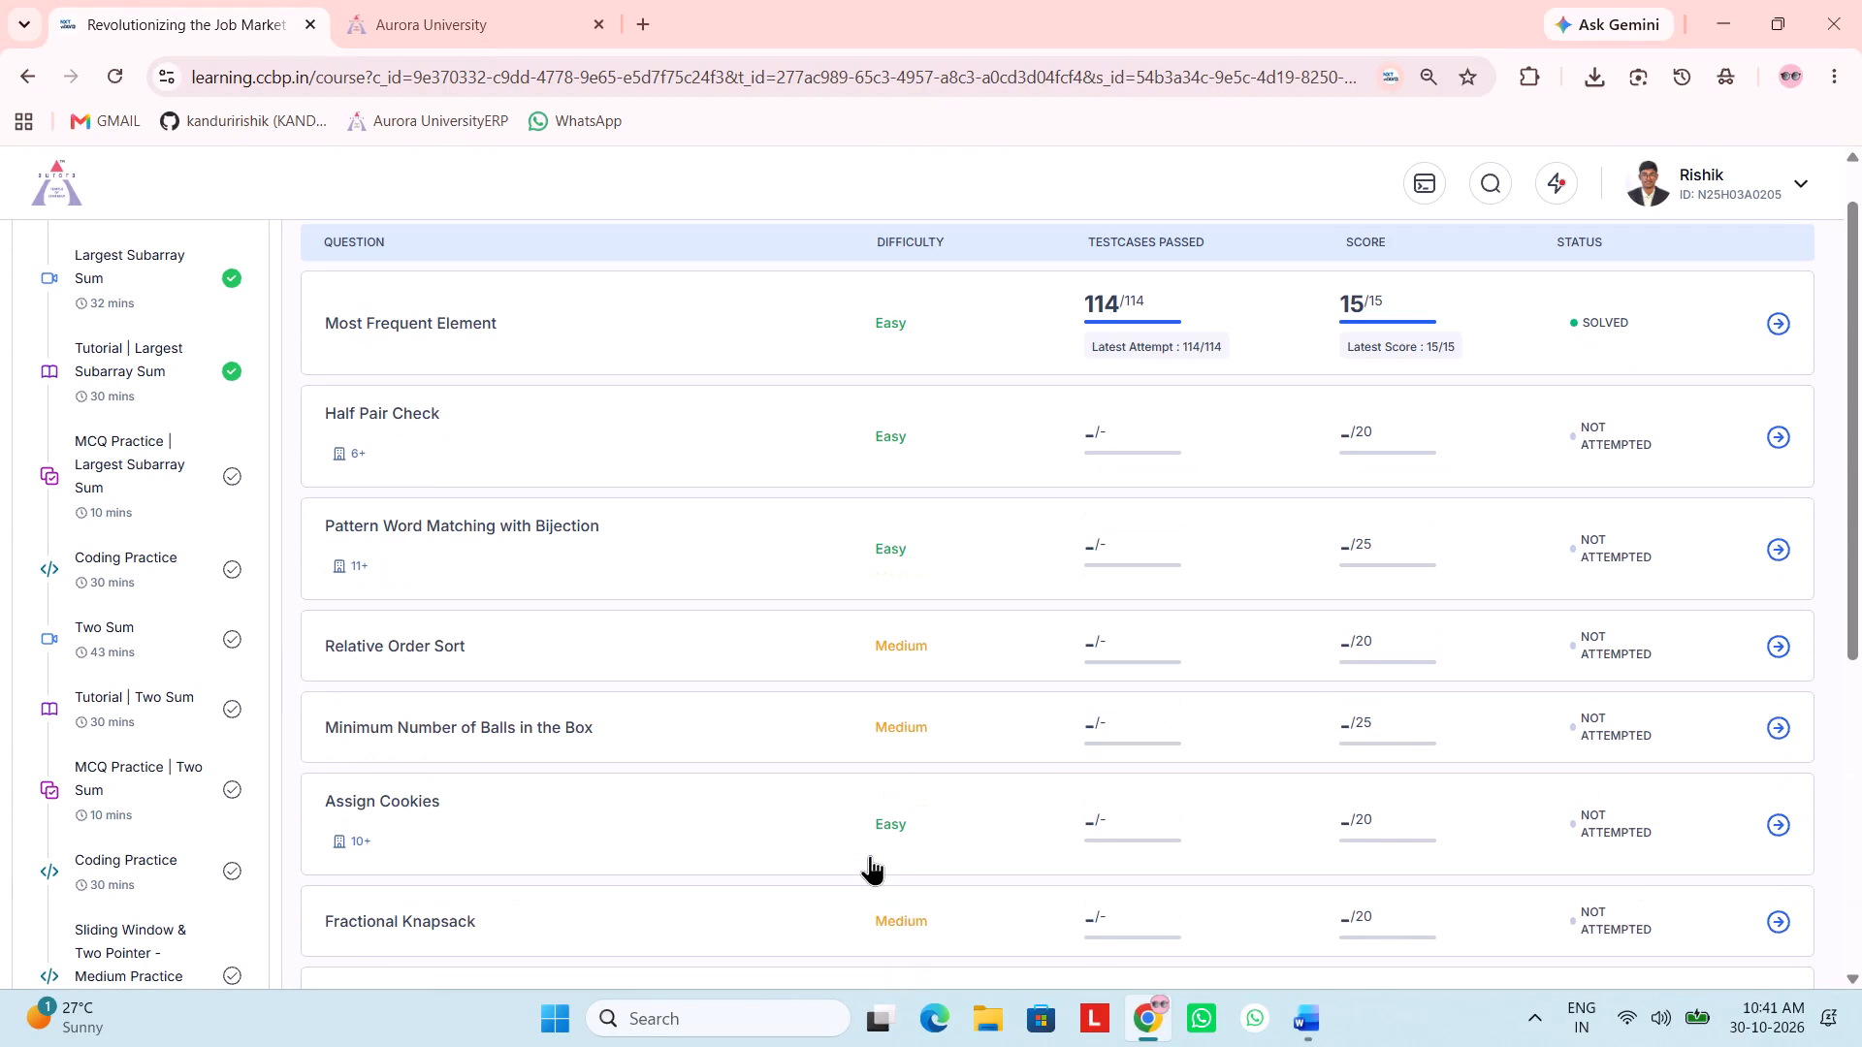
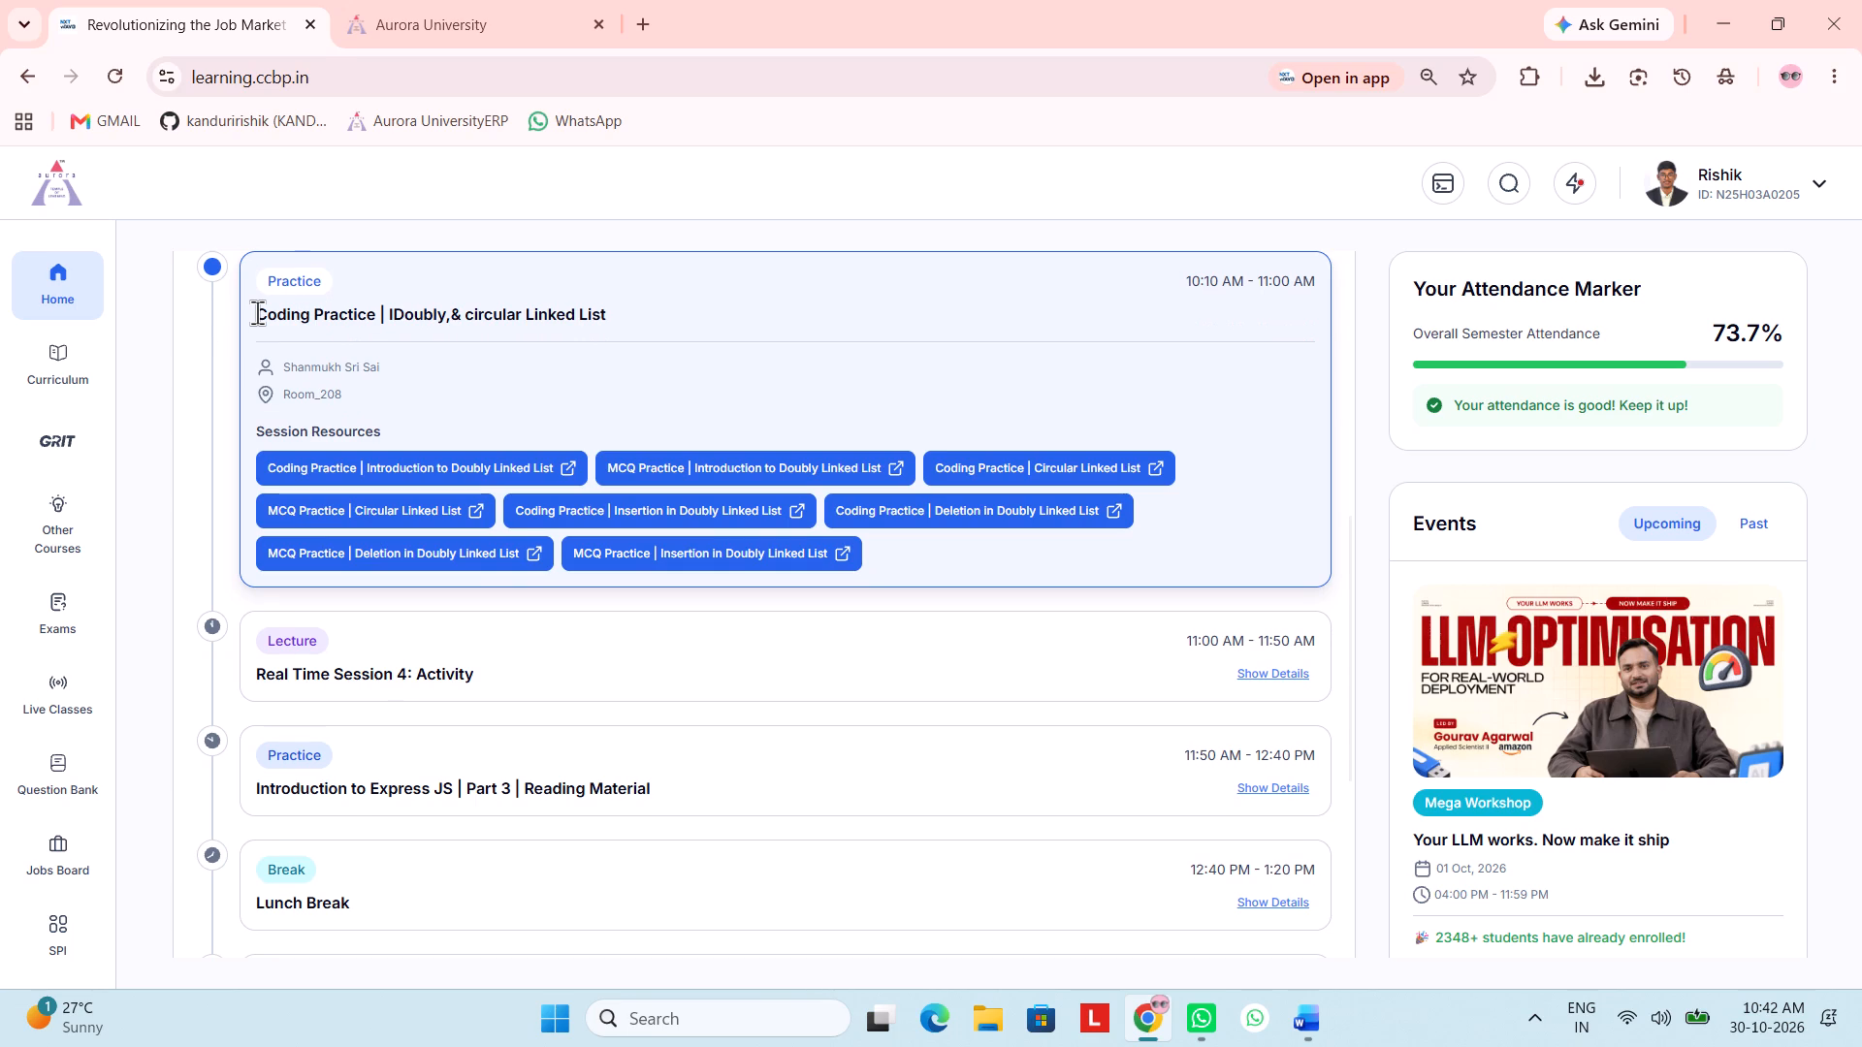
Search the question bank for Most Frequent Element and open that problem.
{"action": "left_click", "coordinate": [96, 752]}
{"action": "left_click", "coordinate": [206, 301]}
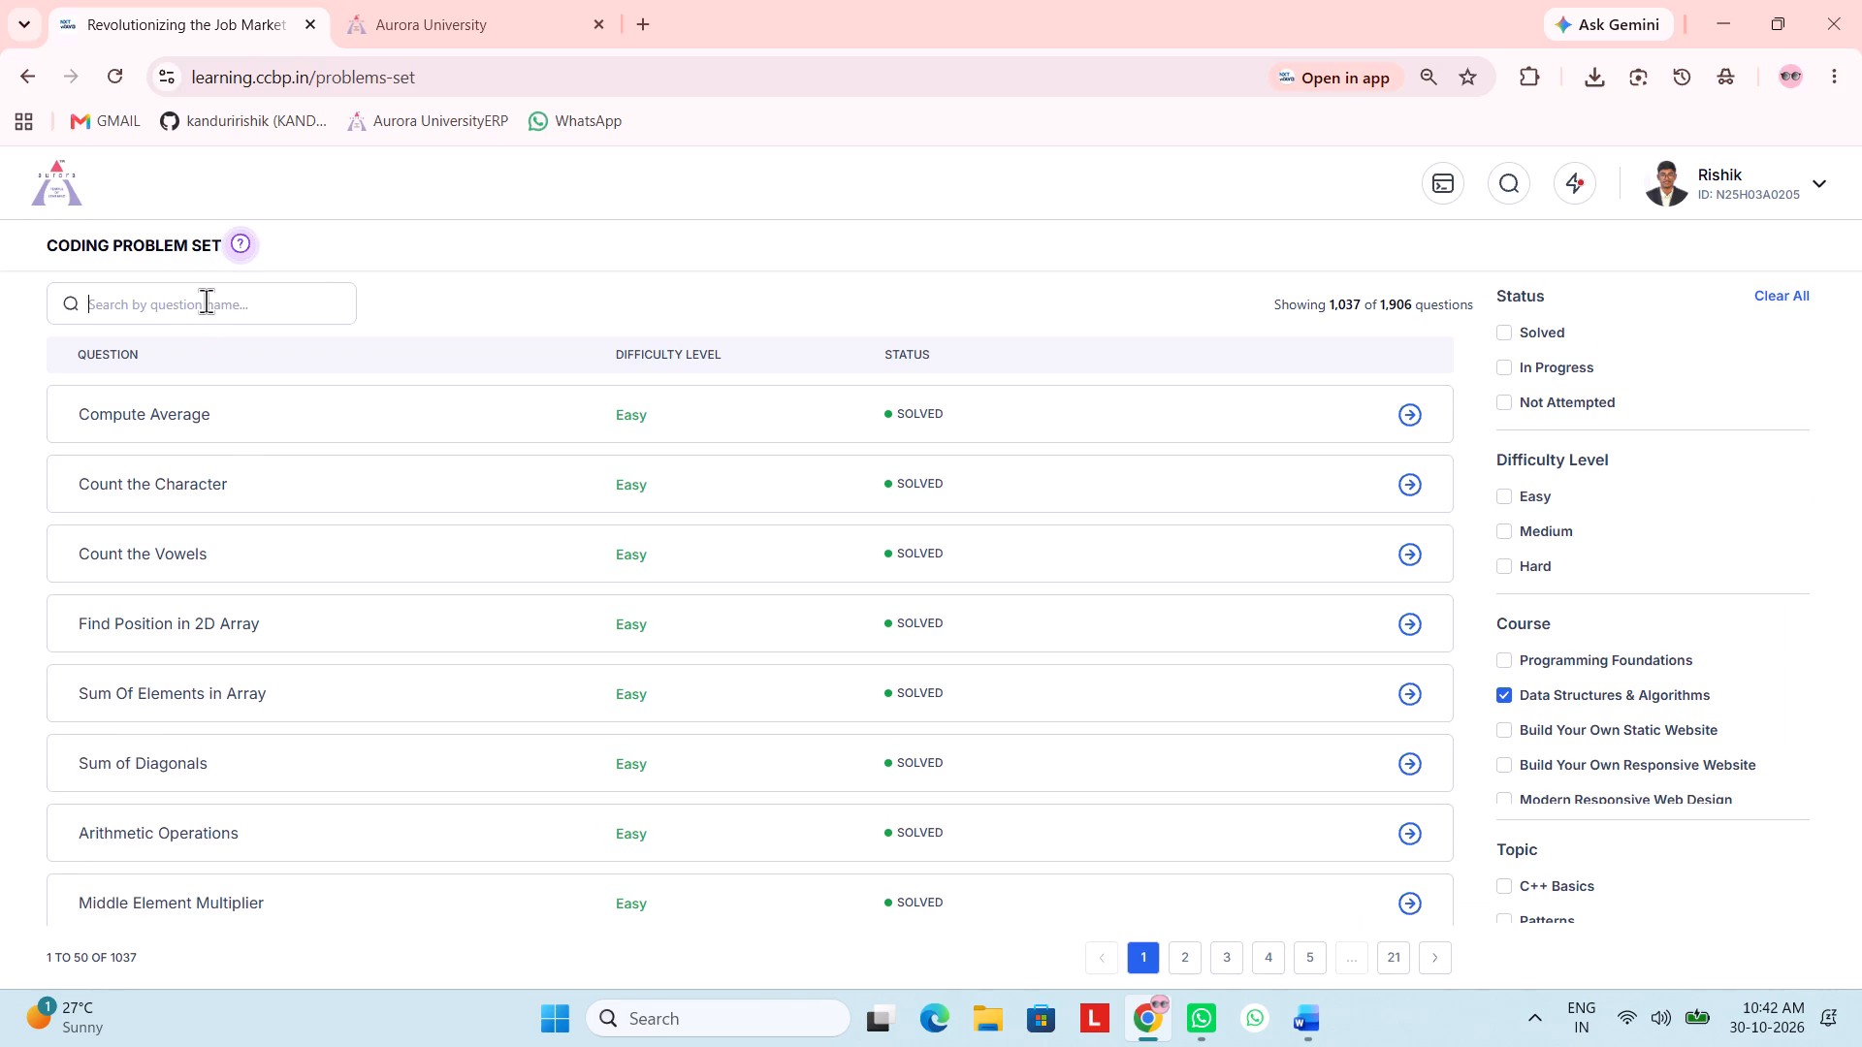
{"action": "key", "text": "ctrl+v"}
{"action": "left_click", "coordinate": [362, 428]}
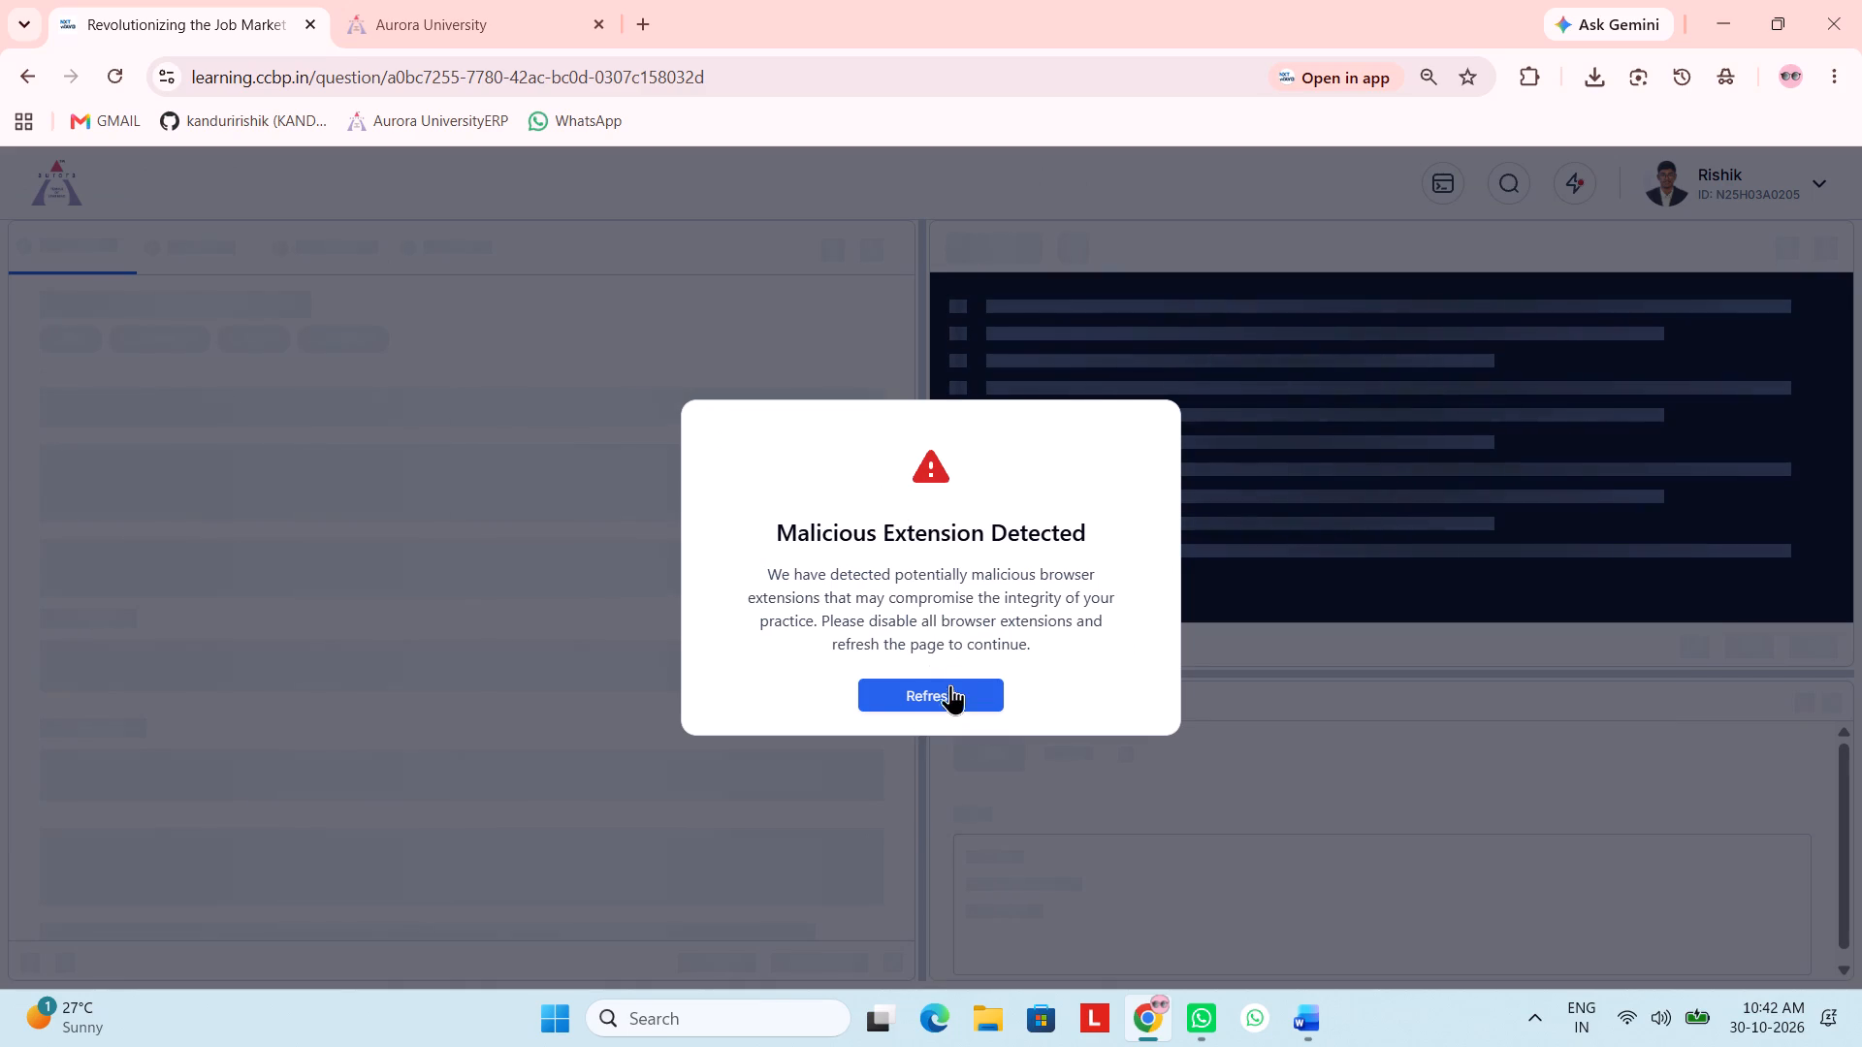
Disable the ChatGPT browser extension and reload the Most Frequent Element problem page.
{"action": "left_click", "coordinate": [950, 694]}
{"action": "left_click", "coordinate": [1051, 214]}
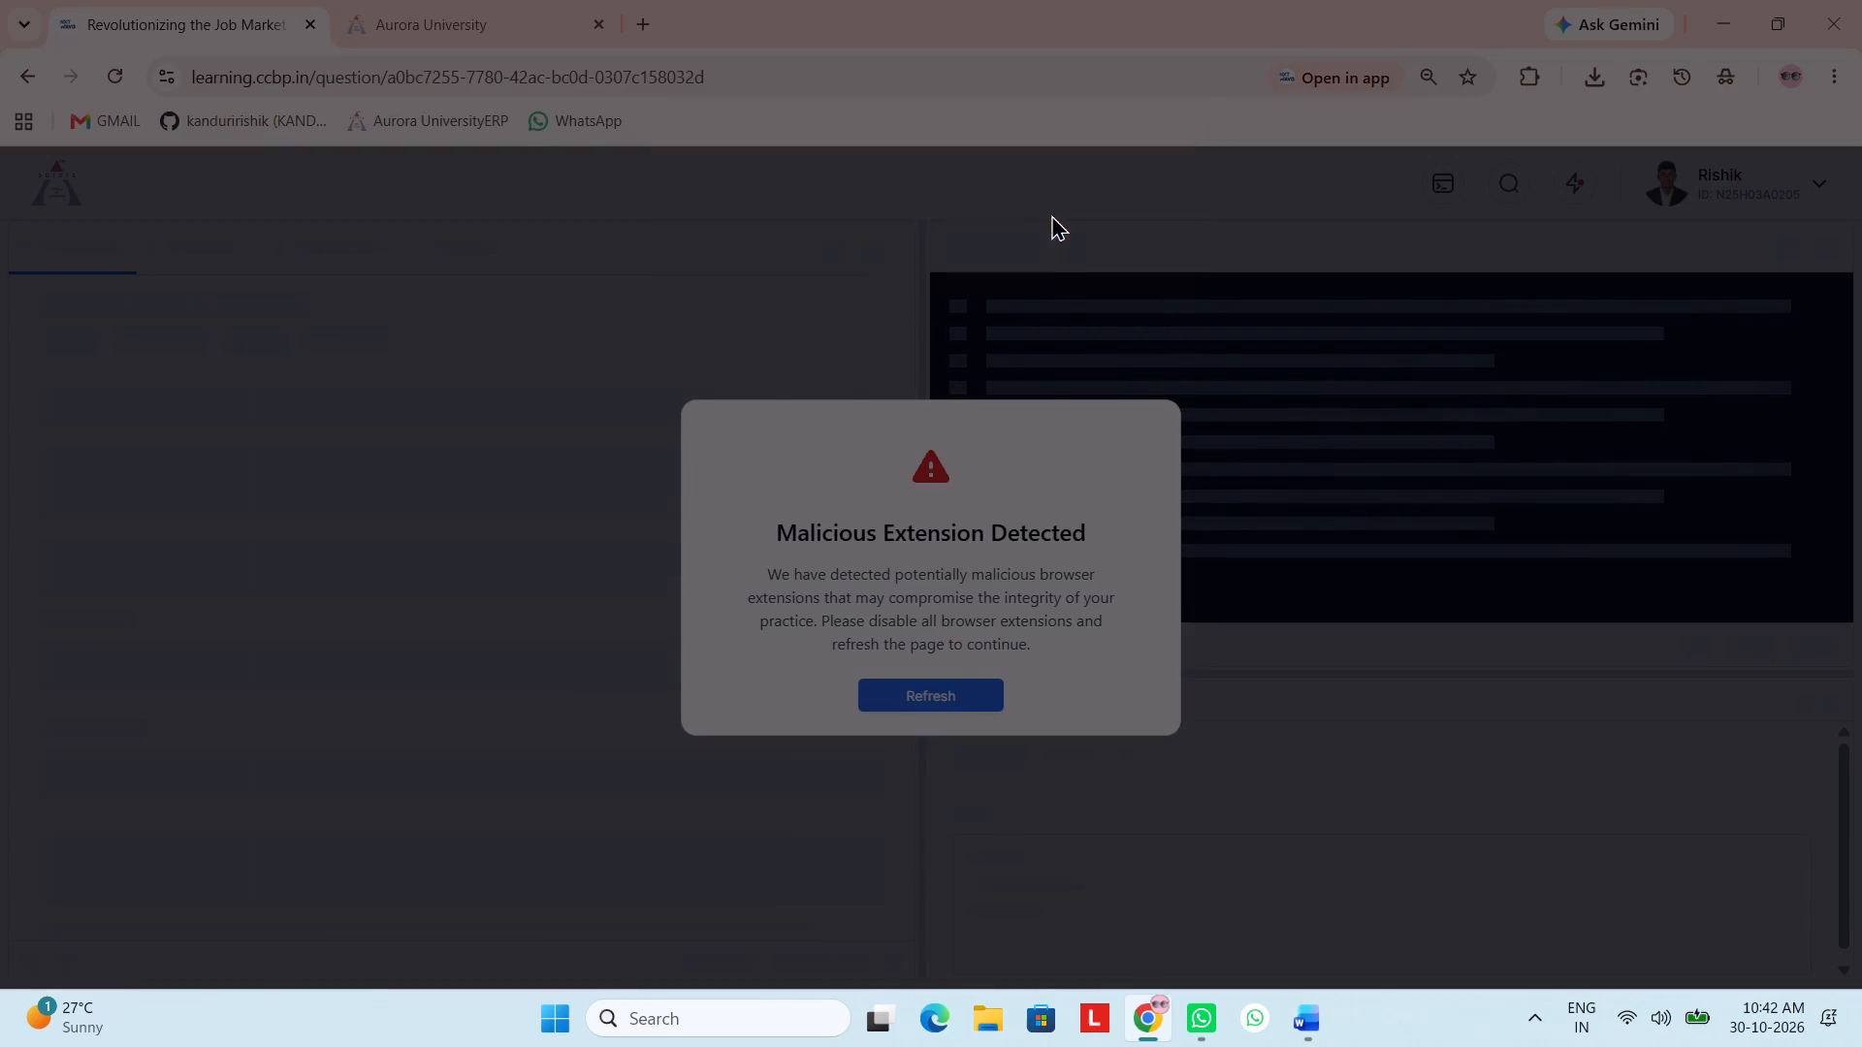
{"action": "left_click", "coordinate": [1518, 84]}
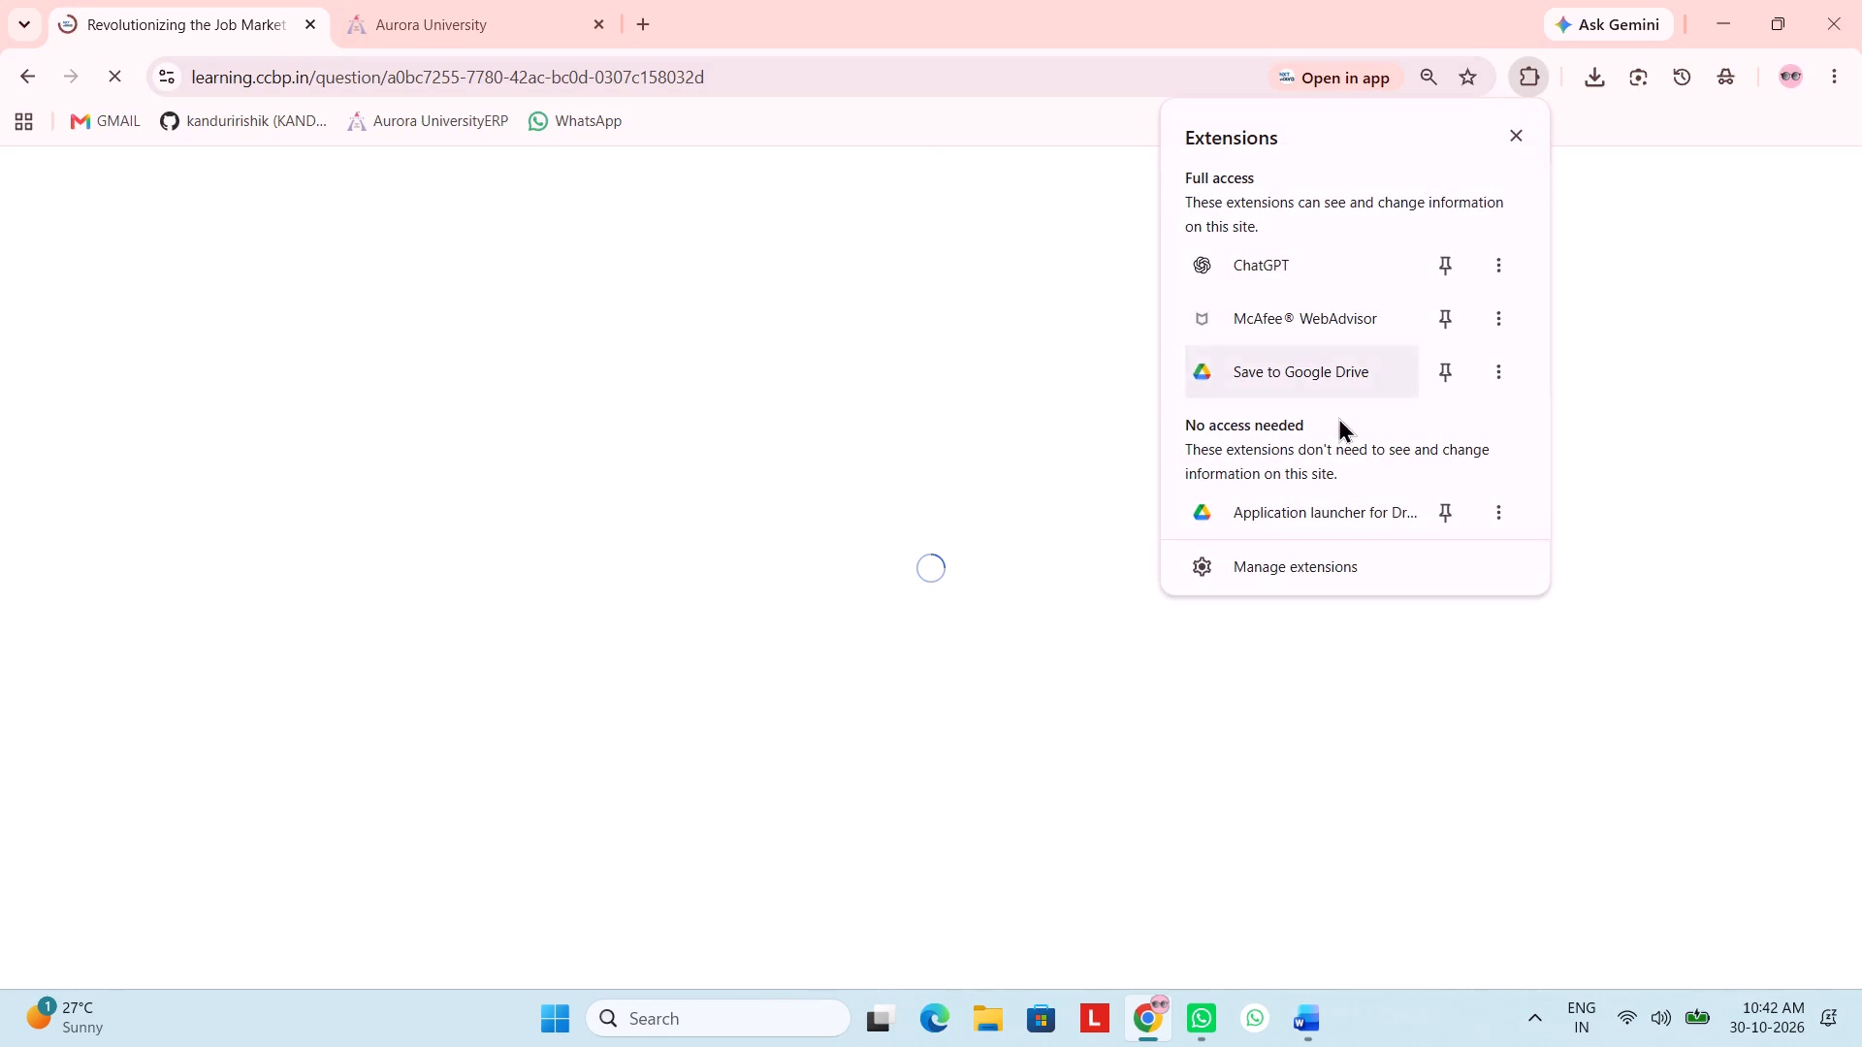
{"action": "left_click", "coordinate": [1354, 579]}
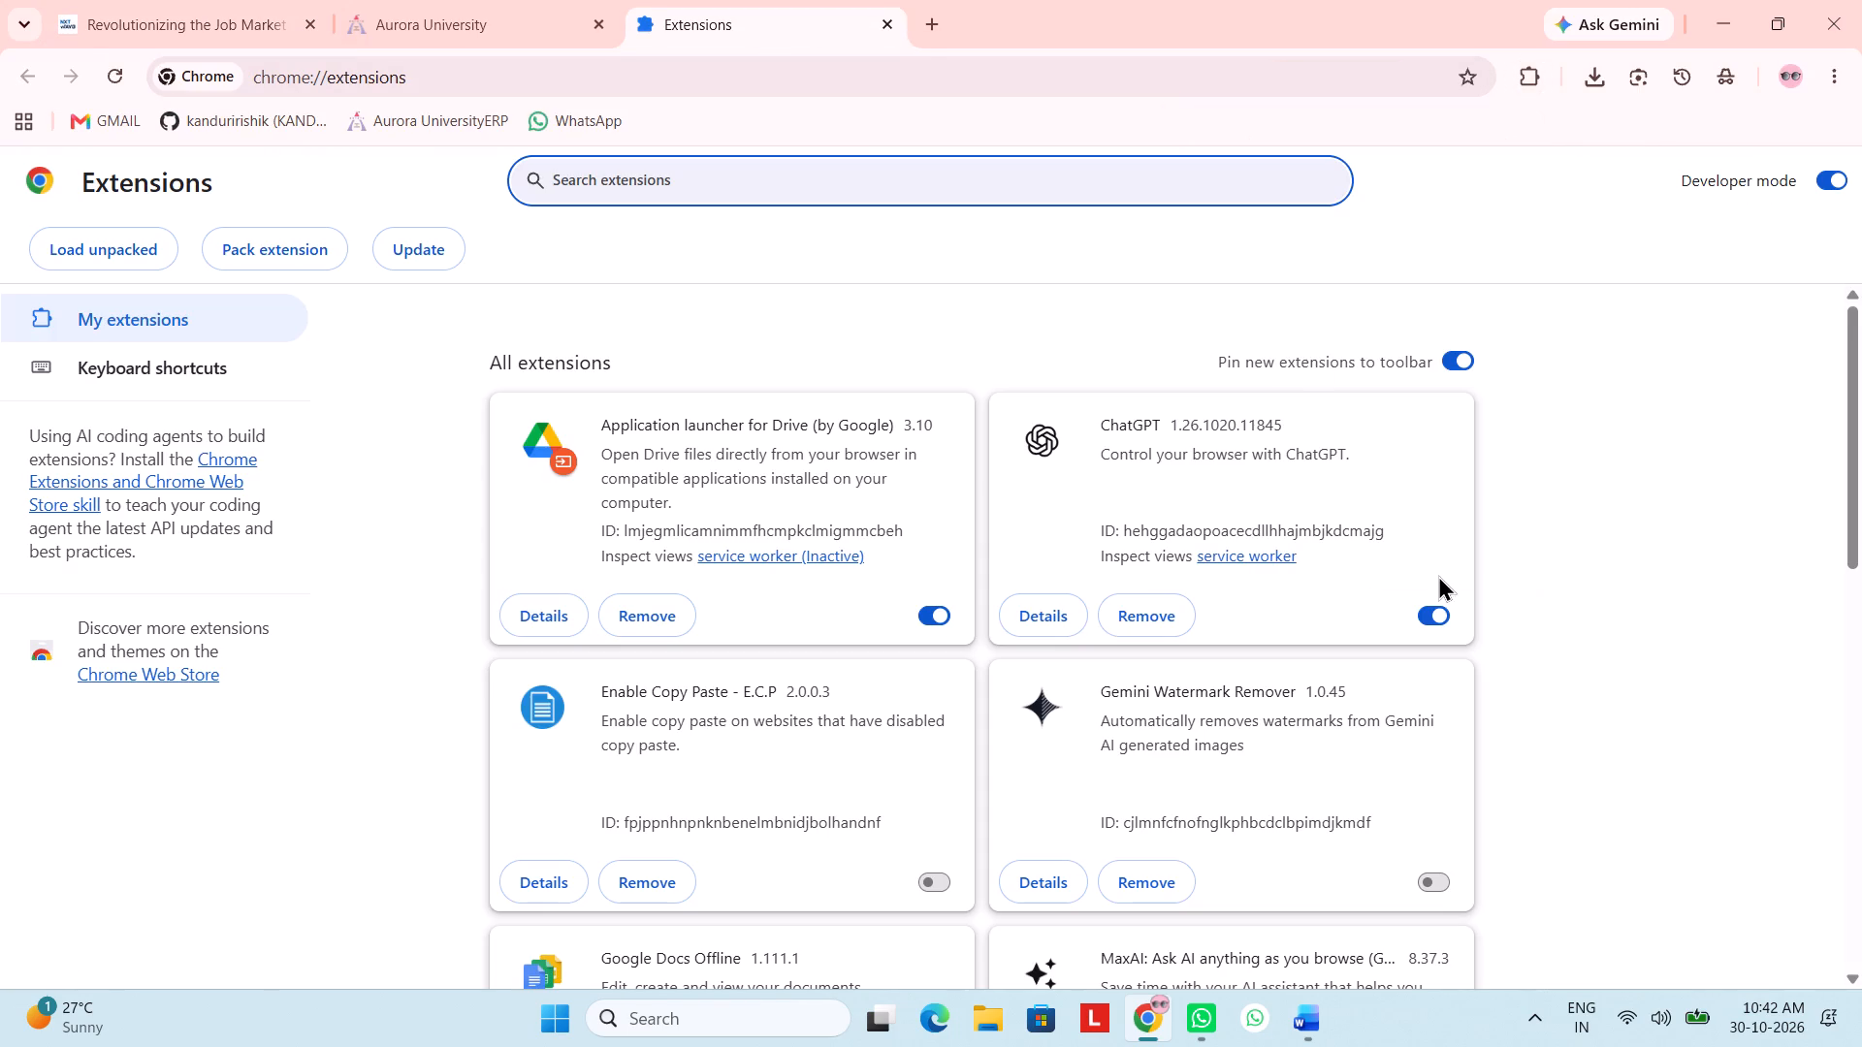
{"action": "left_click", "coordinate": [1438, 613]}
{"action": "scroll", "coordinate": [1438, 613], "scroll_direction": "down", "scroll_amount": 9}
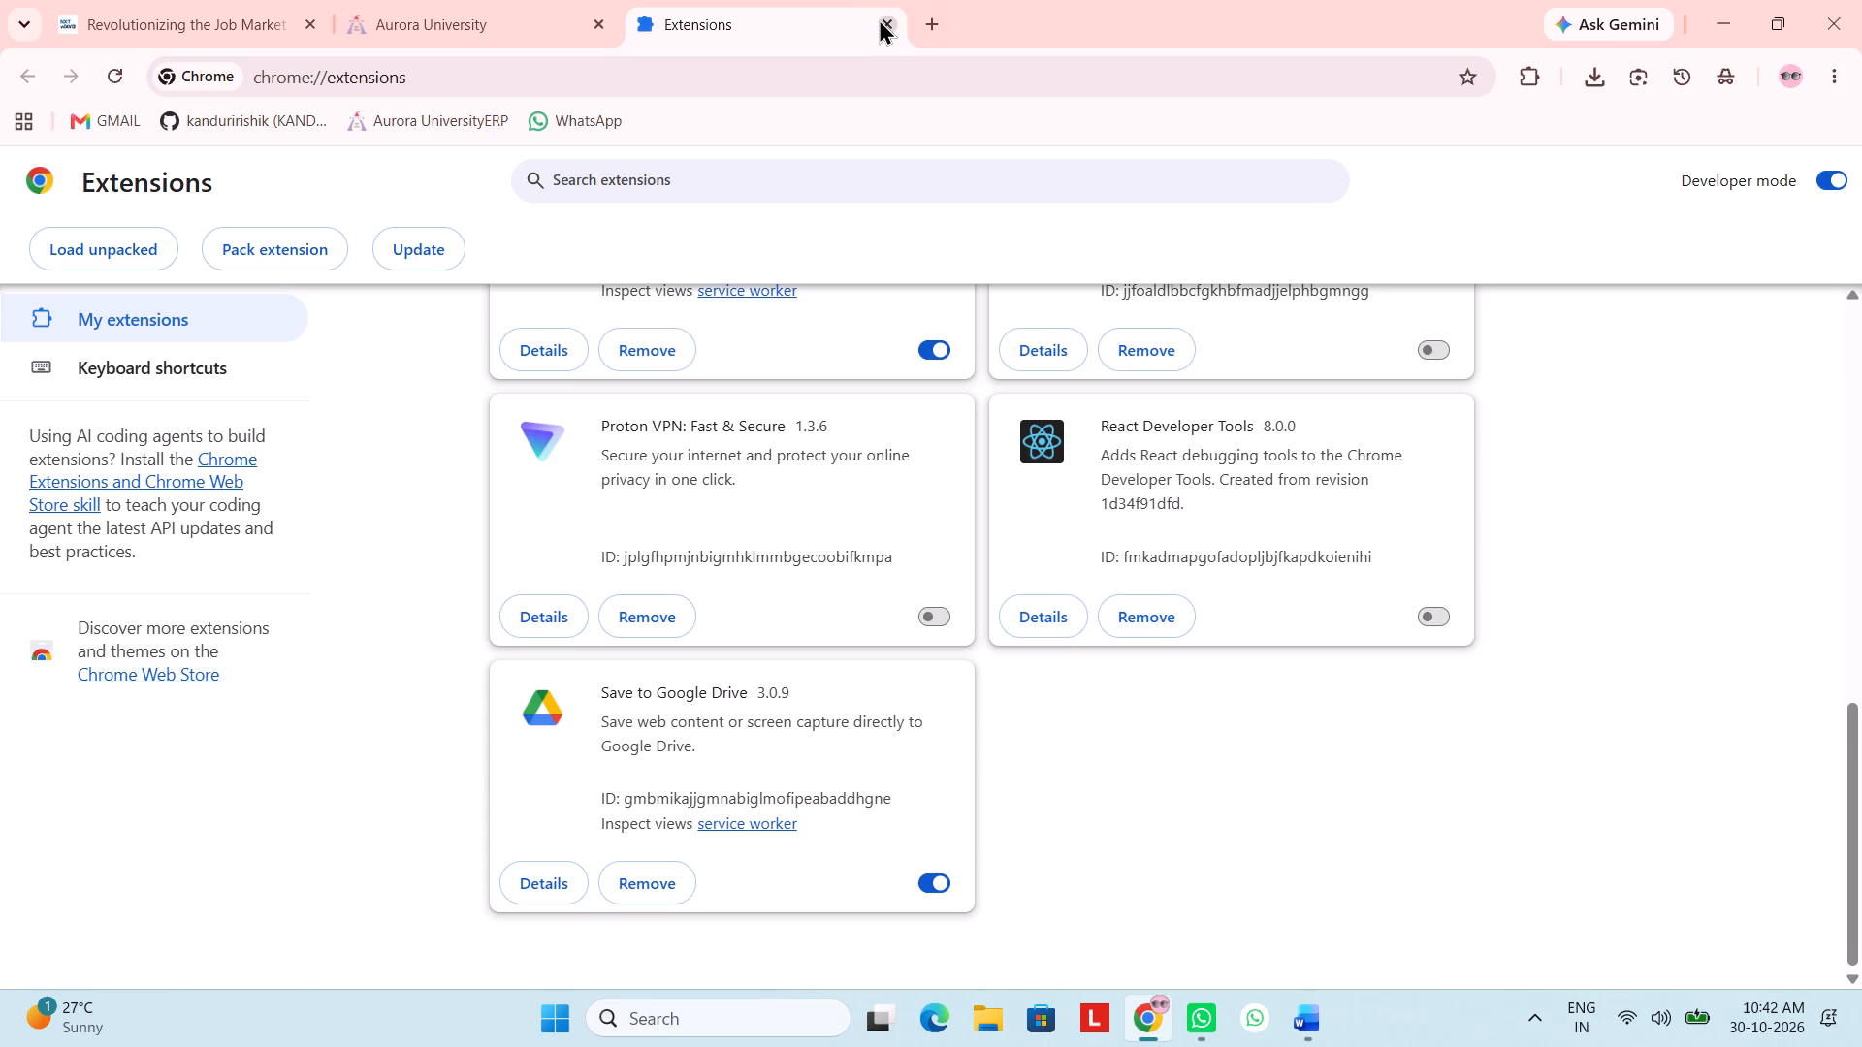
{"action": "left_click", "coordinate": [892, 28]}
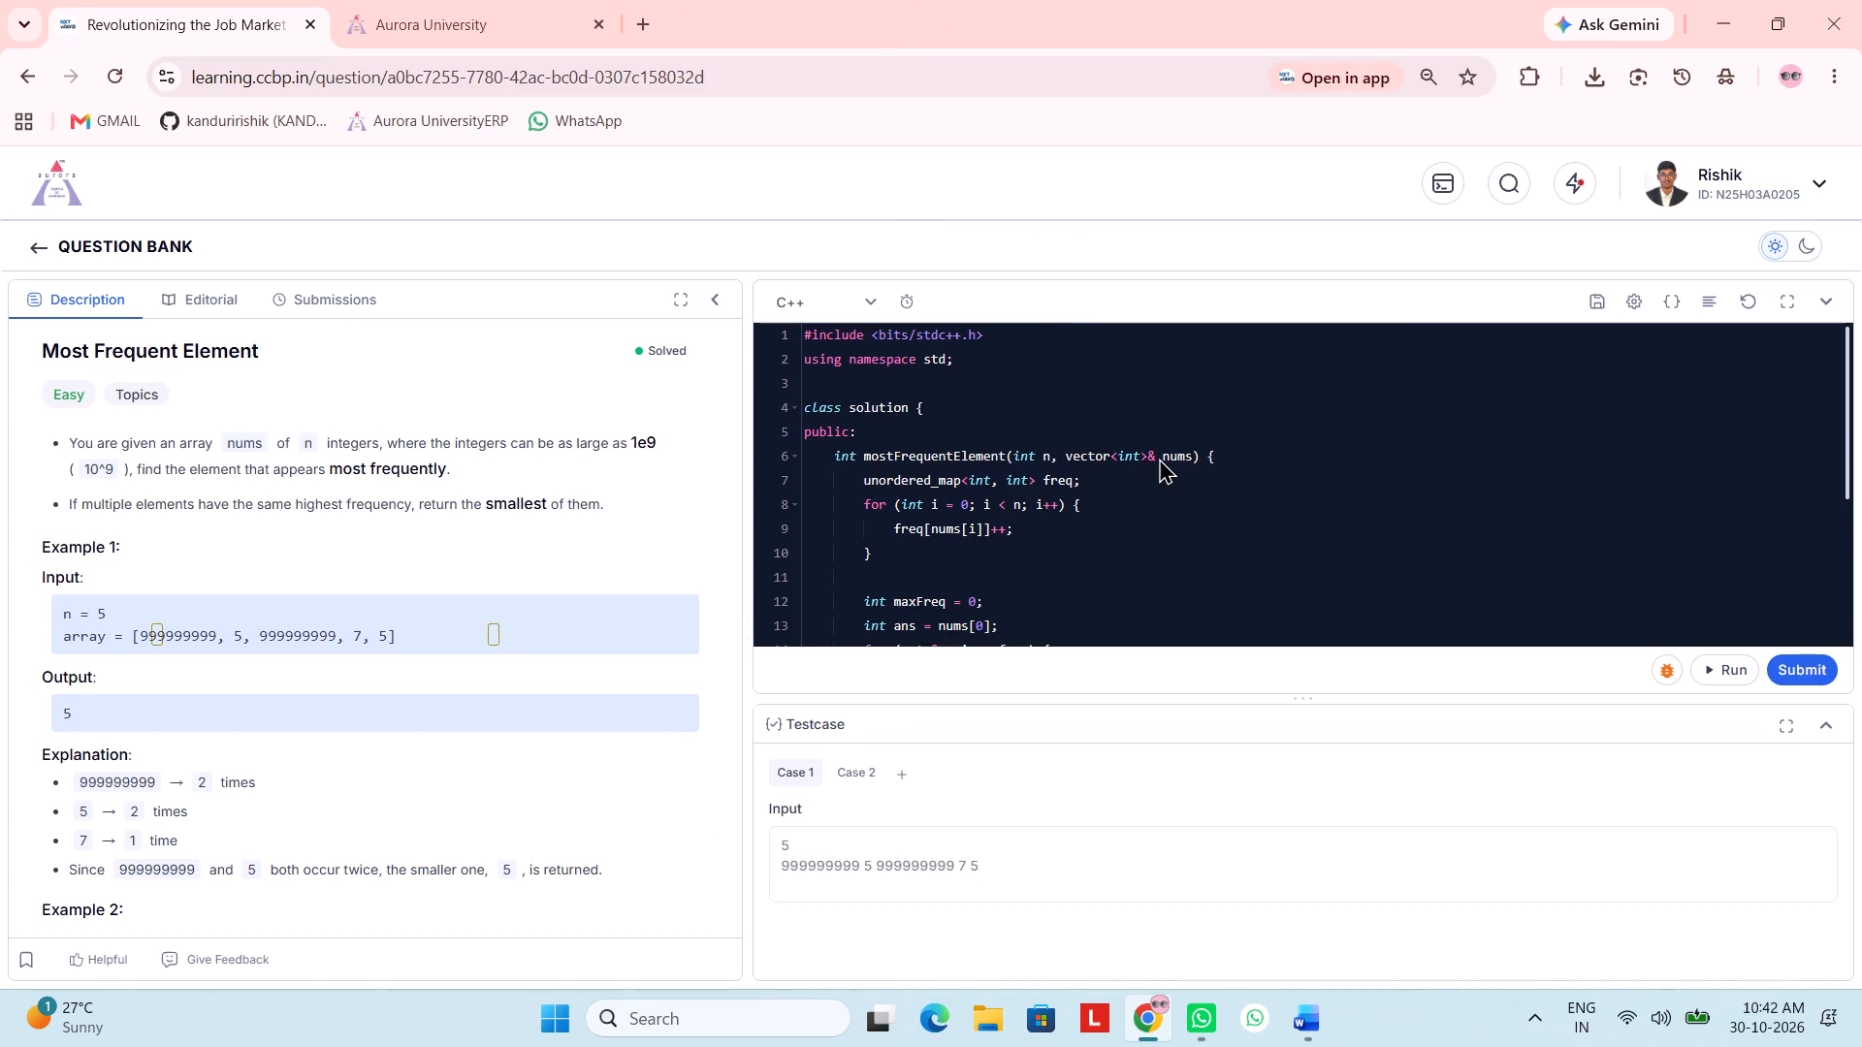
{"action": "key", "text": "ctrl+r"}
{"action": "left_click", "coordinate": [1059, 220]}
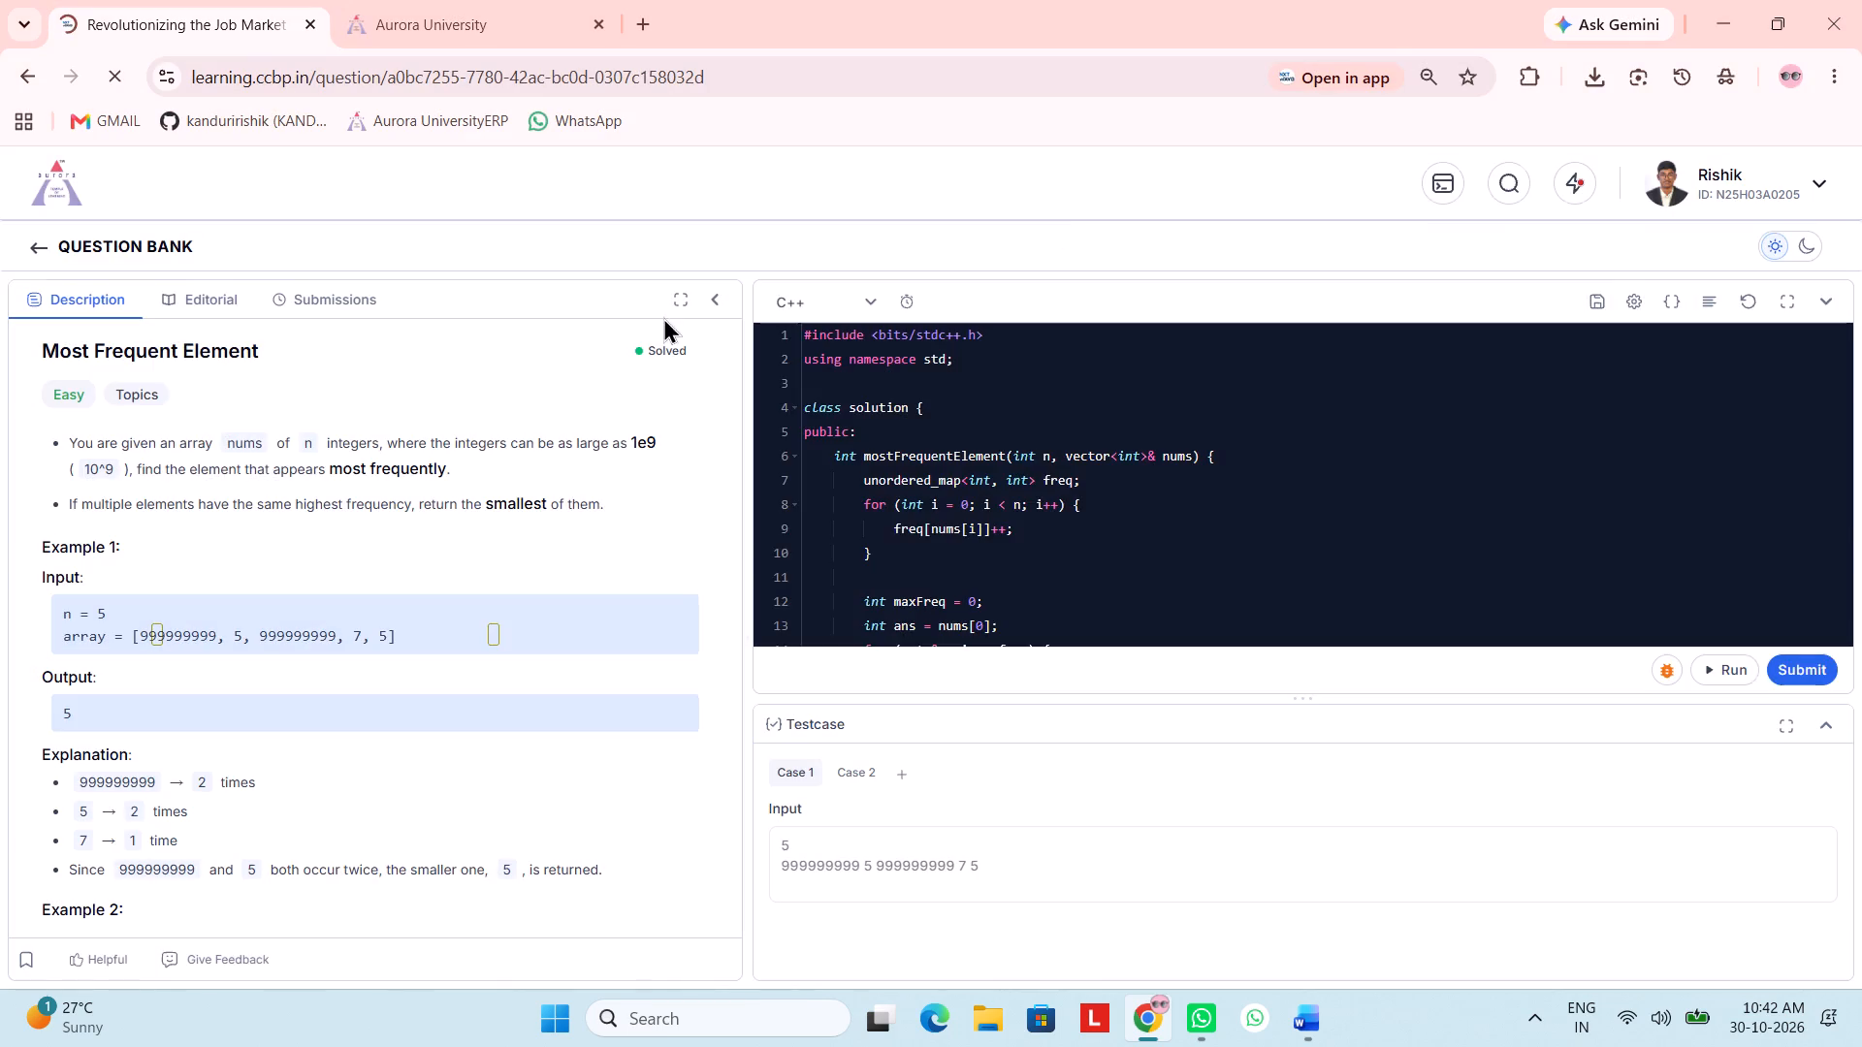
Return to the coding problem set and remove the Data Structures & Algorithms course filter.
{"action": "scroll", "coordinate": [818, 621], "scroll_direction": "right", "scroll_amount": 8}
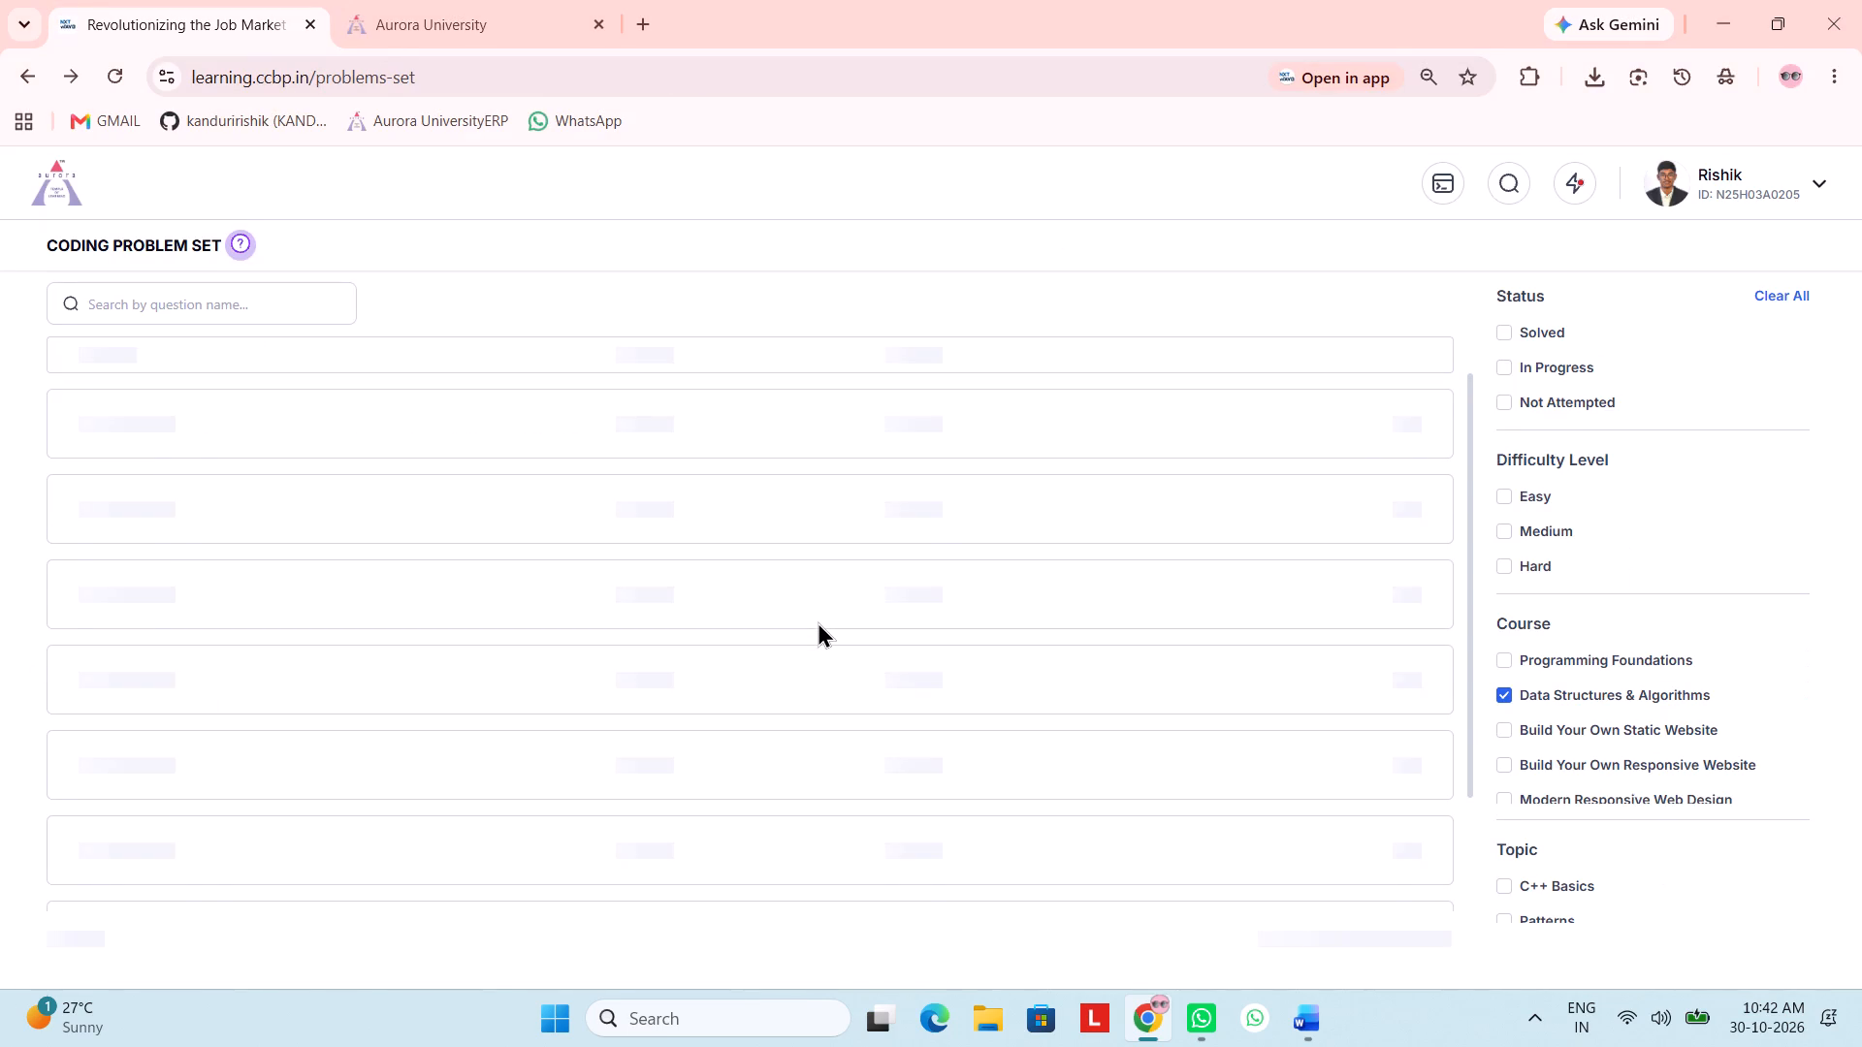
{"action": "left_click", "coordinate": [1512, 699]}
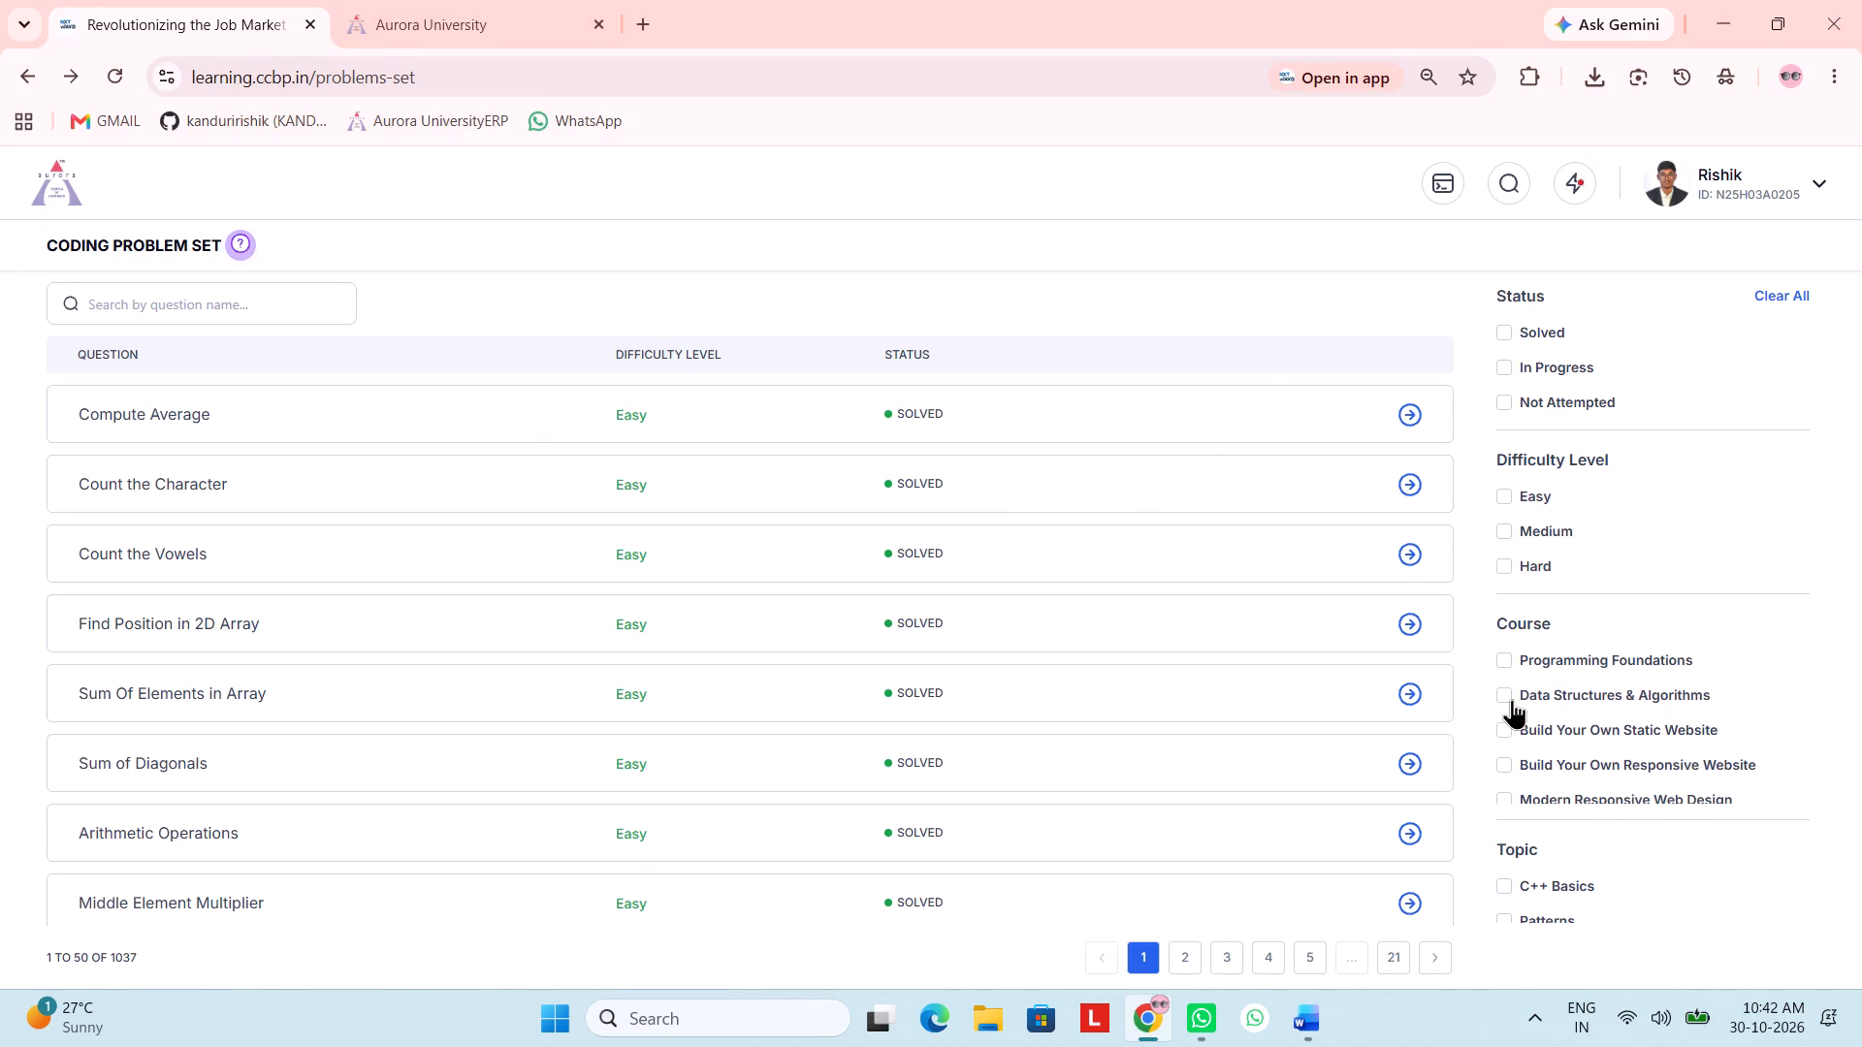
Look through the available course filters and the unfiltered list of coding questions.
{"action": "scroll", "coordinate": [1512, 699], "scroll_direction": "down", "scroll_amount": 5}
{"action": "scroll", "coordinate": [1600, 756], "scroll_direction": "down", "scroll_amount": 2}
{"action": "scroll", "coordinate": [1600, 756], "scroll_direction": "up", "scroll_amount": 2}
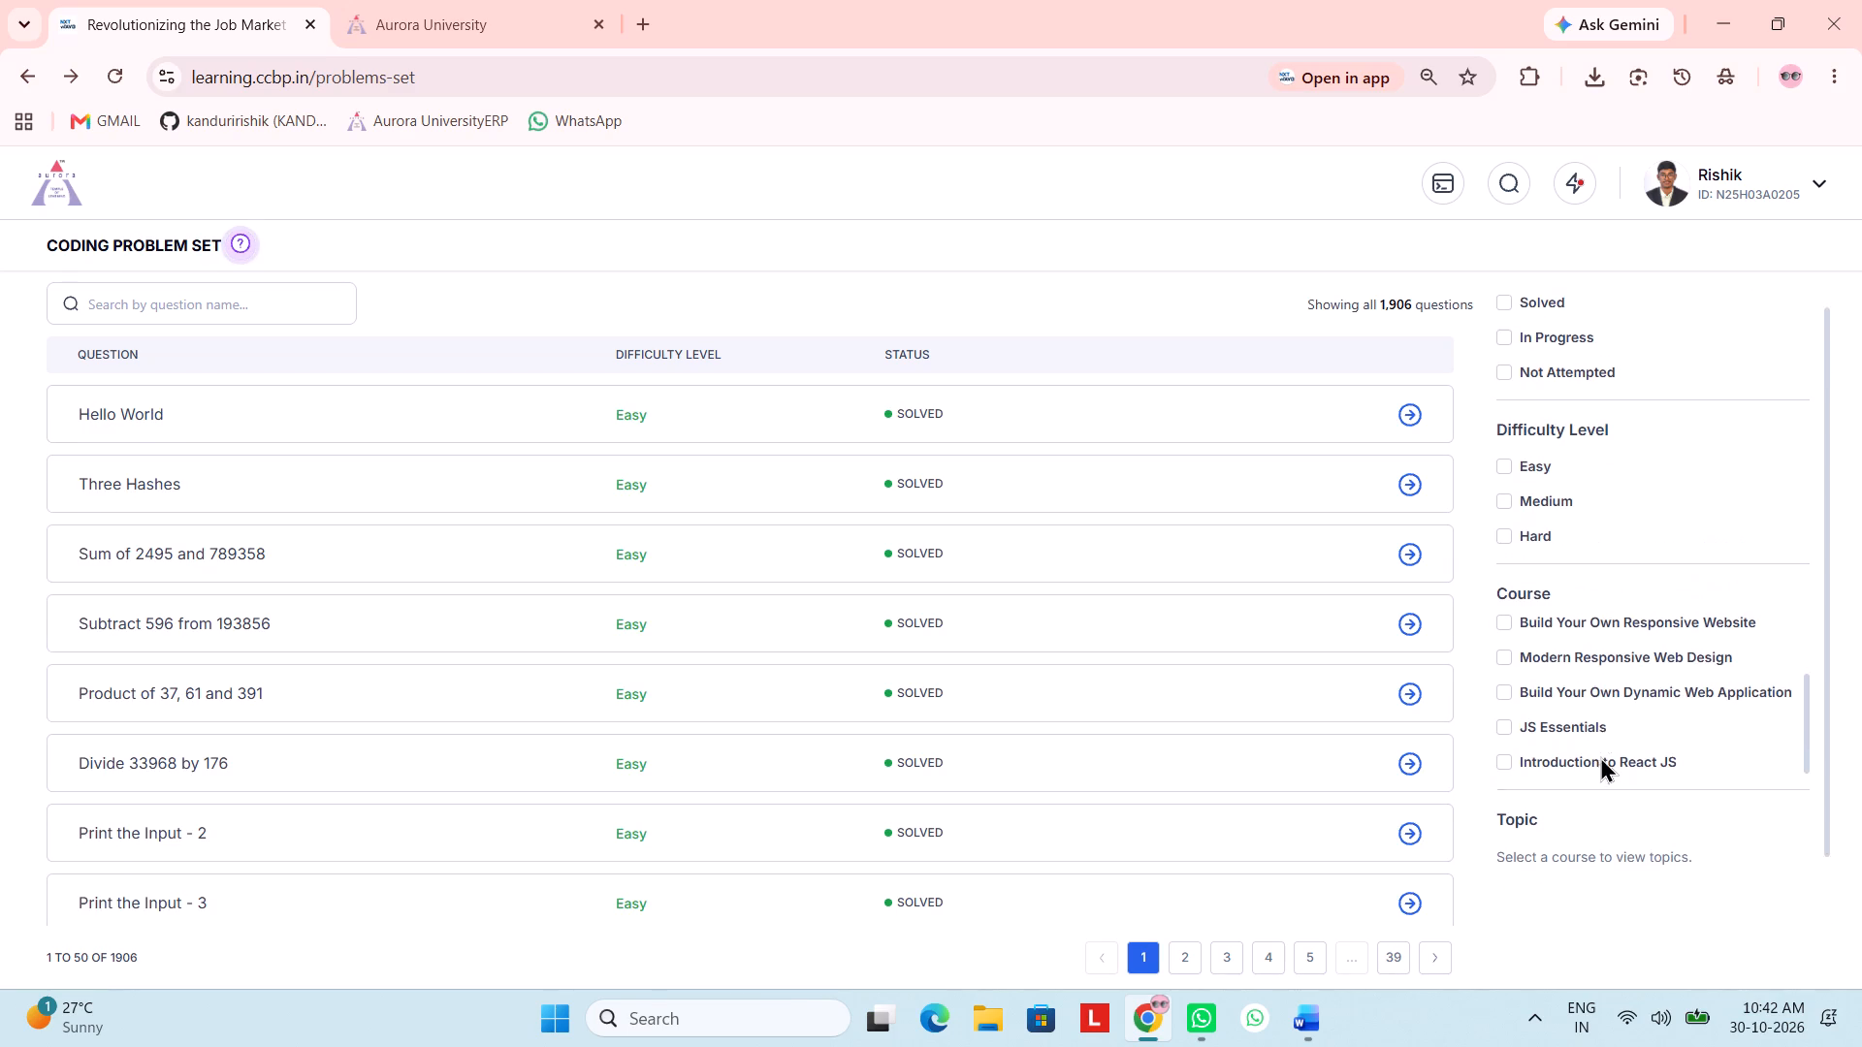
{"action": "scroll", "coordinate": [1600, 756], "scroll_direction": "up", "scroll_amount": 2}
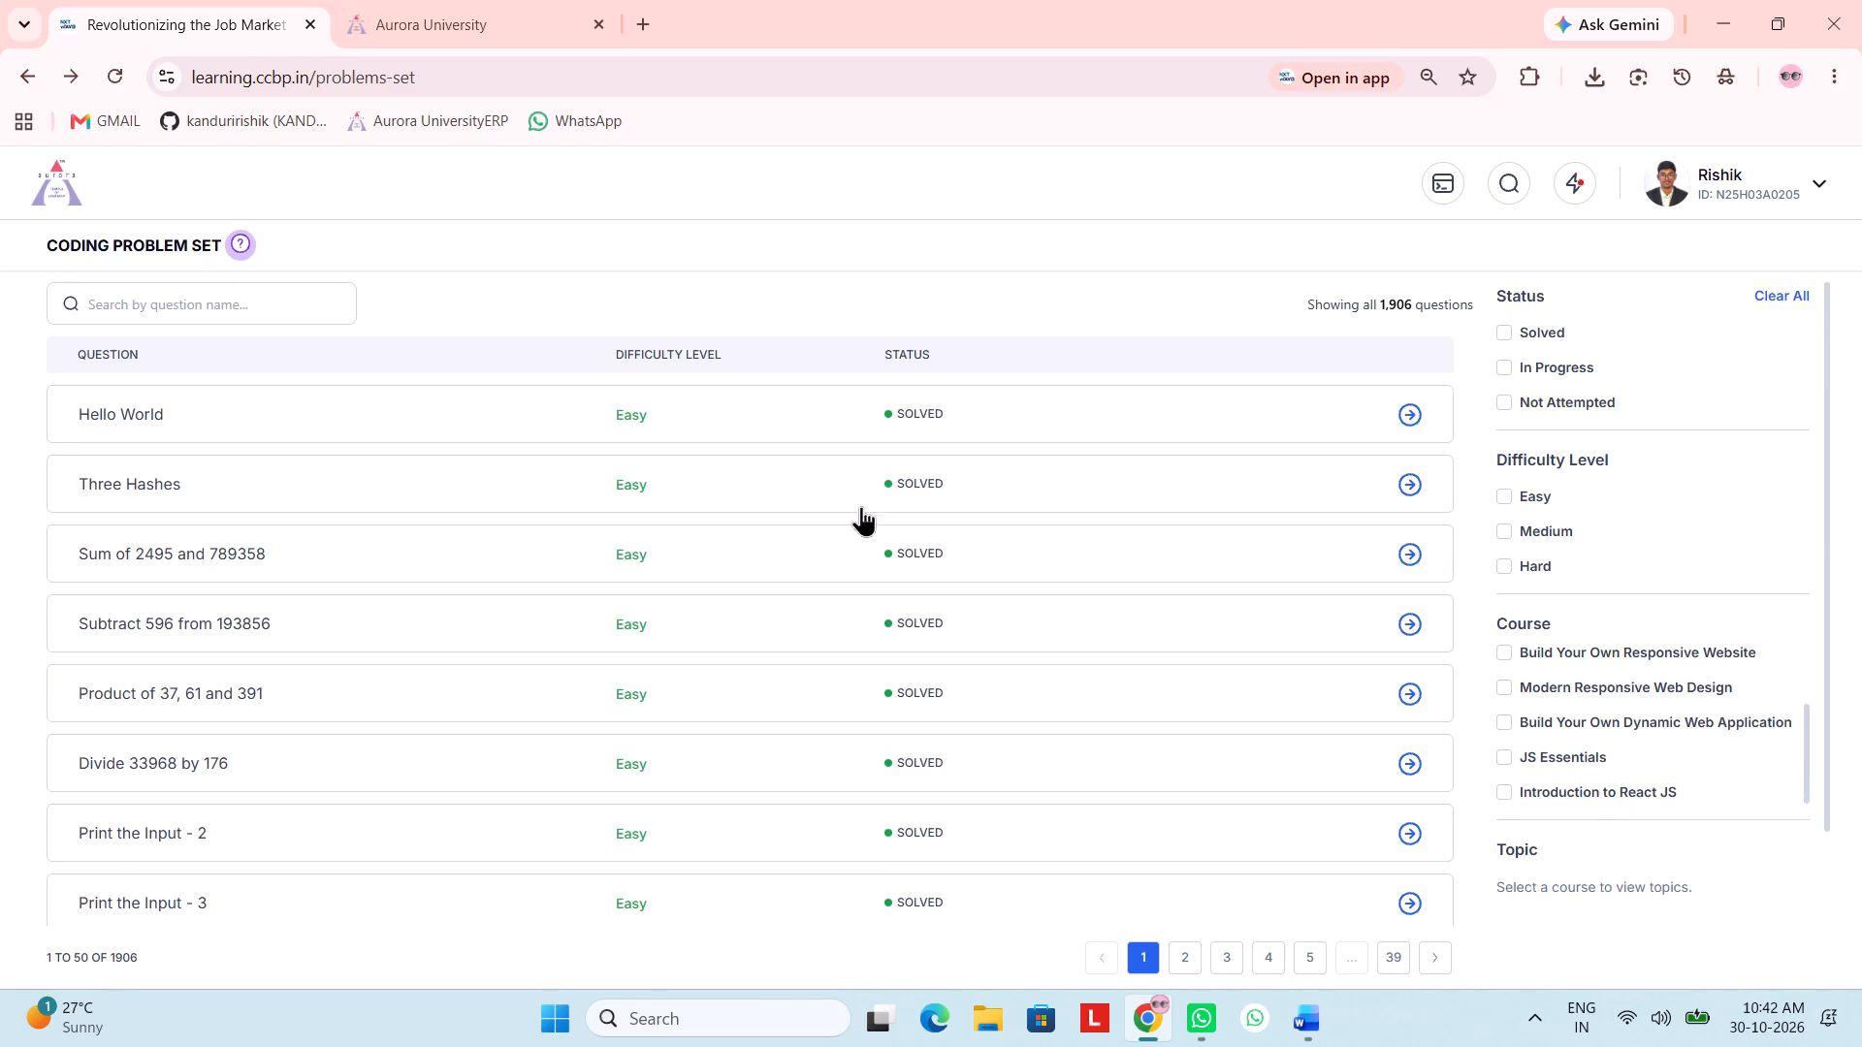
{"action": "scroll", "coordinate": [752, 457], "scroll_direction": "up", "scroll_amount": 6}
{"action": "scroll", "coordinate": [1621, 452], "scroll_direction": "down", "scroll_amount": 8}
{"action": "scroll", "coordinate": [1621, 452], "scroll_direction": "up", "scroll_amount": 6}
{"action": "scroll", "coordinate": [1621, 452], "scroll_direction": "down", "scroll_amount": 7}
{"action": "scroll", "coordinate": [1621, 452], "scroll_direction": "up", "scroll_amount": 8}
{"action": "scroll", "coordinate": [511, 541], "scroll_direction": "down", "scroll_amount": 10}
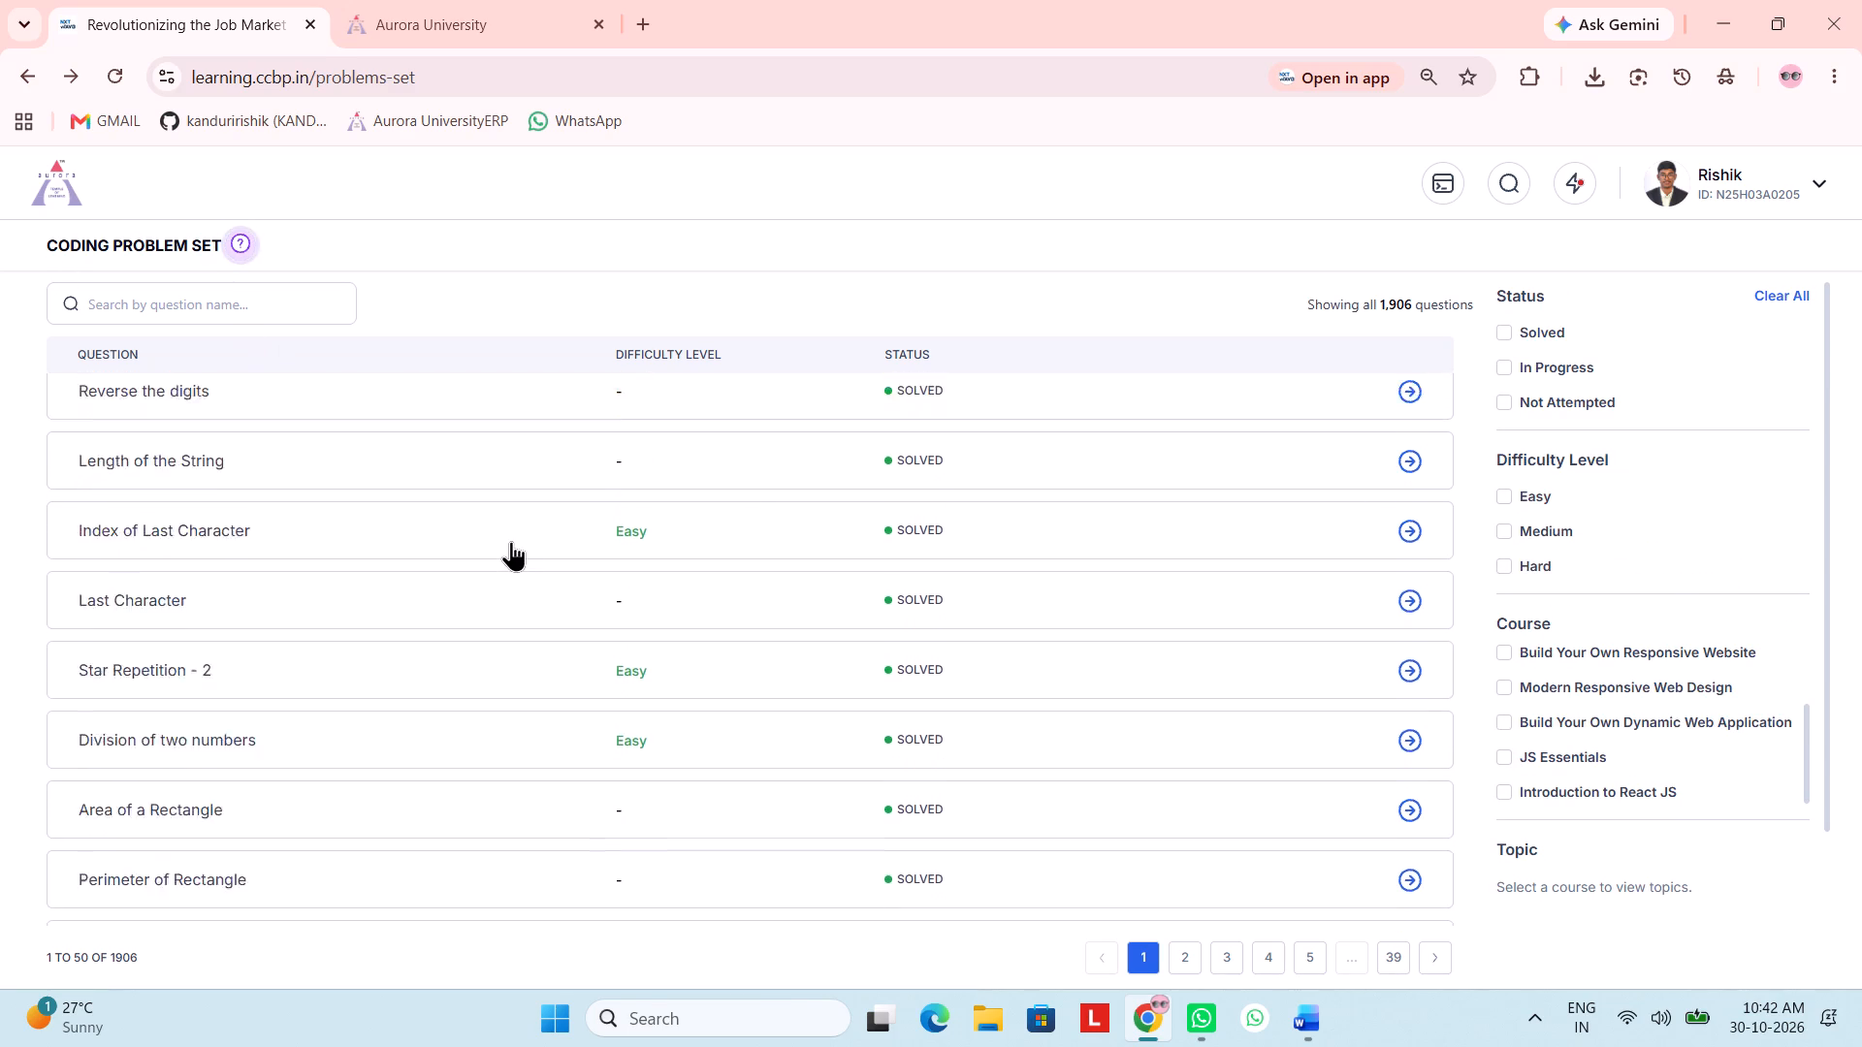
{"action": "scroll", "coordinate": [511, 541], "scroll_direction": "down", "scroll_amount": 20}
{"action": "scroll", "coordinate": [511, 541], "scroll_direction": "down", "scroll_amount": 1}
{"action": "scroll", "coordinate": [511, 541], "scroll_direction": "up", "scroll_amount": 16}
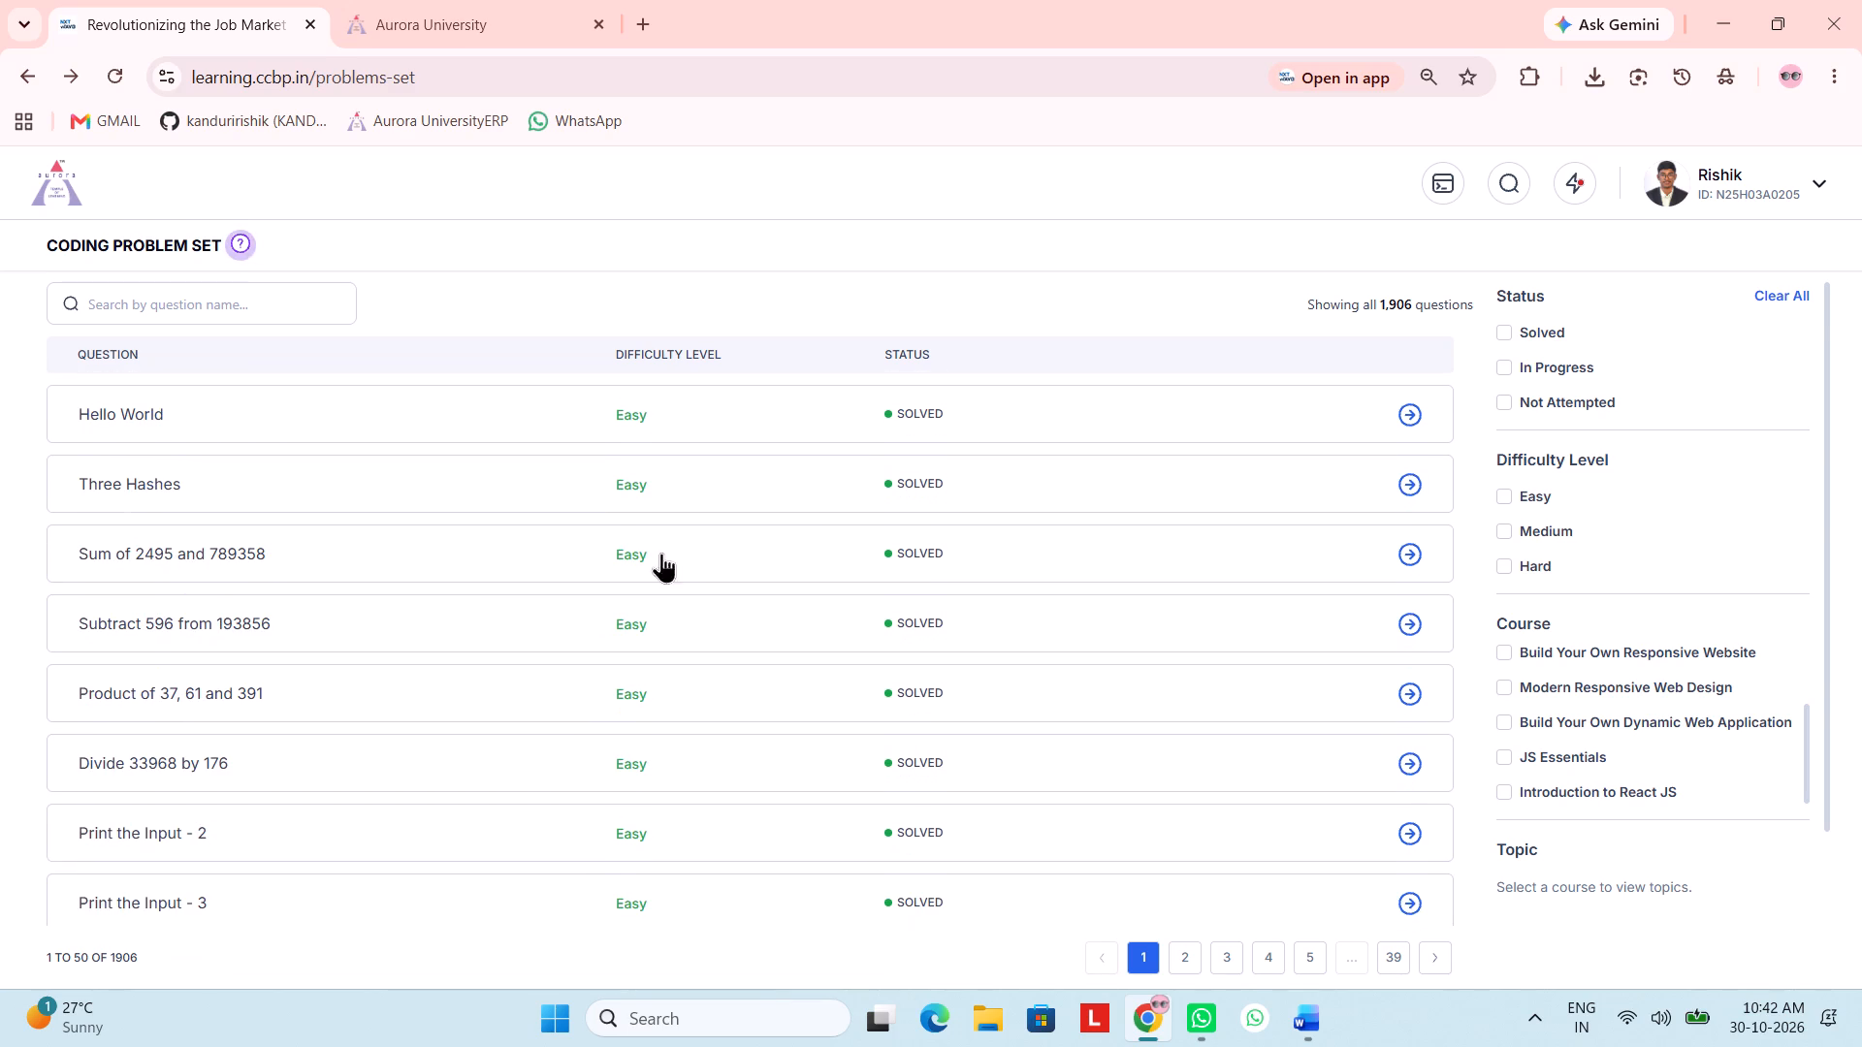
{"action": "scroll", "coordinate": [1615, 555], "scroll_direction": "up", "scroll_amount": 5}
Filter the problem set to Not Attempted questions and search it for Most Frequent Element.
{"action": "left_click", "coordinate": [1525, 402]}
{"action": "left_click", "coordinate": [266, 295]}
{"action": "key", "text": "ctrl+v"}
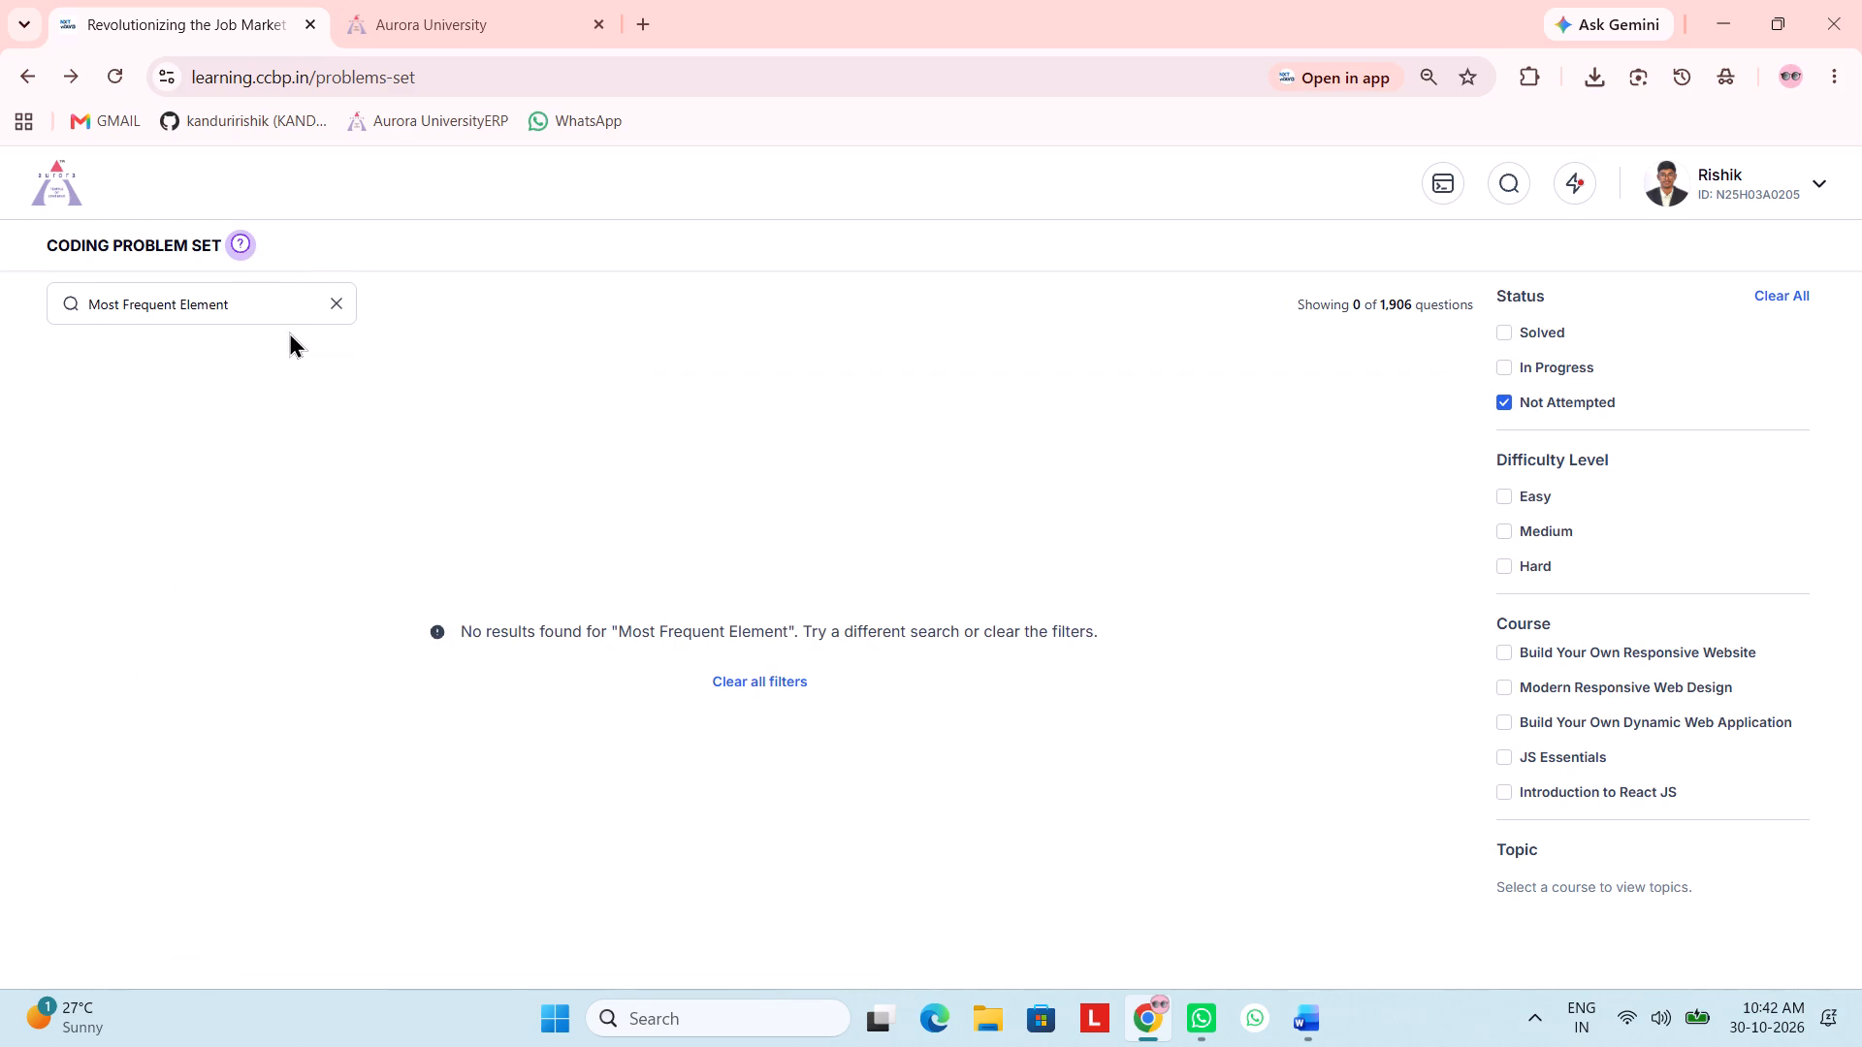
Clear the search and all filters, look over the question list, and show only Not Attempted questions.
{"action": "left_click", "coordinate": [795, 680]}
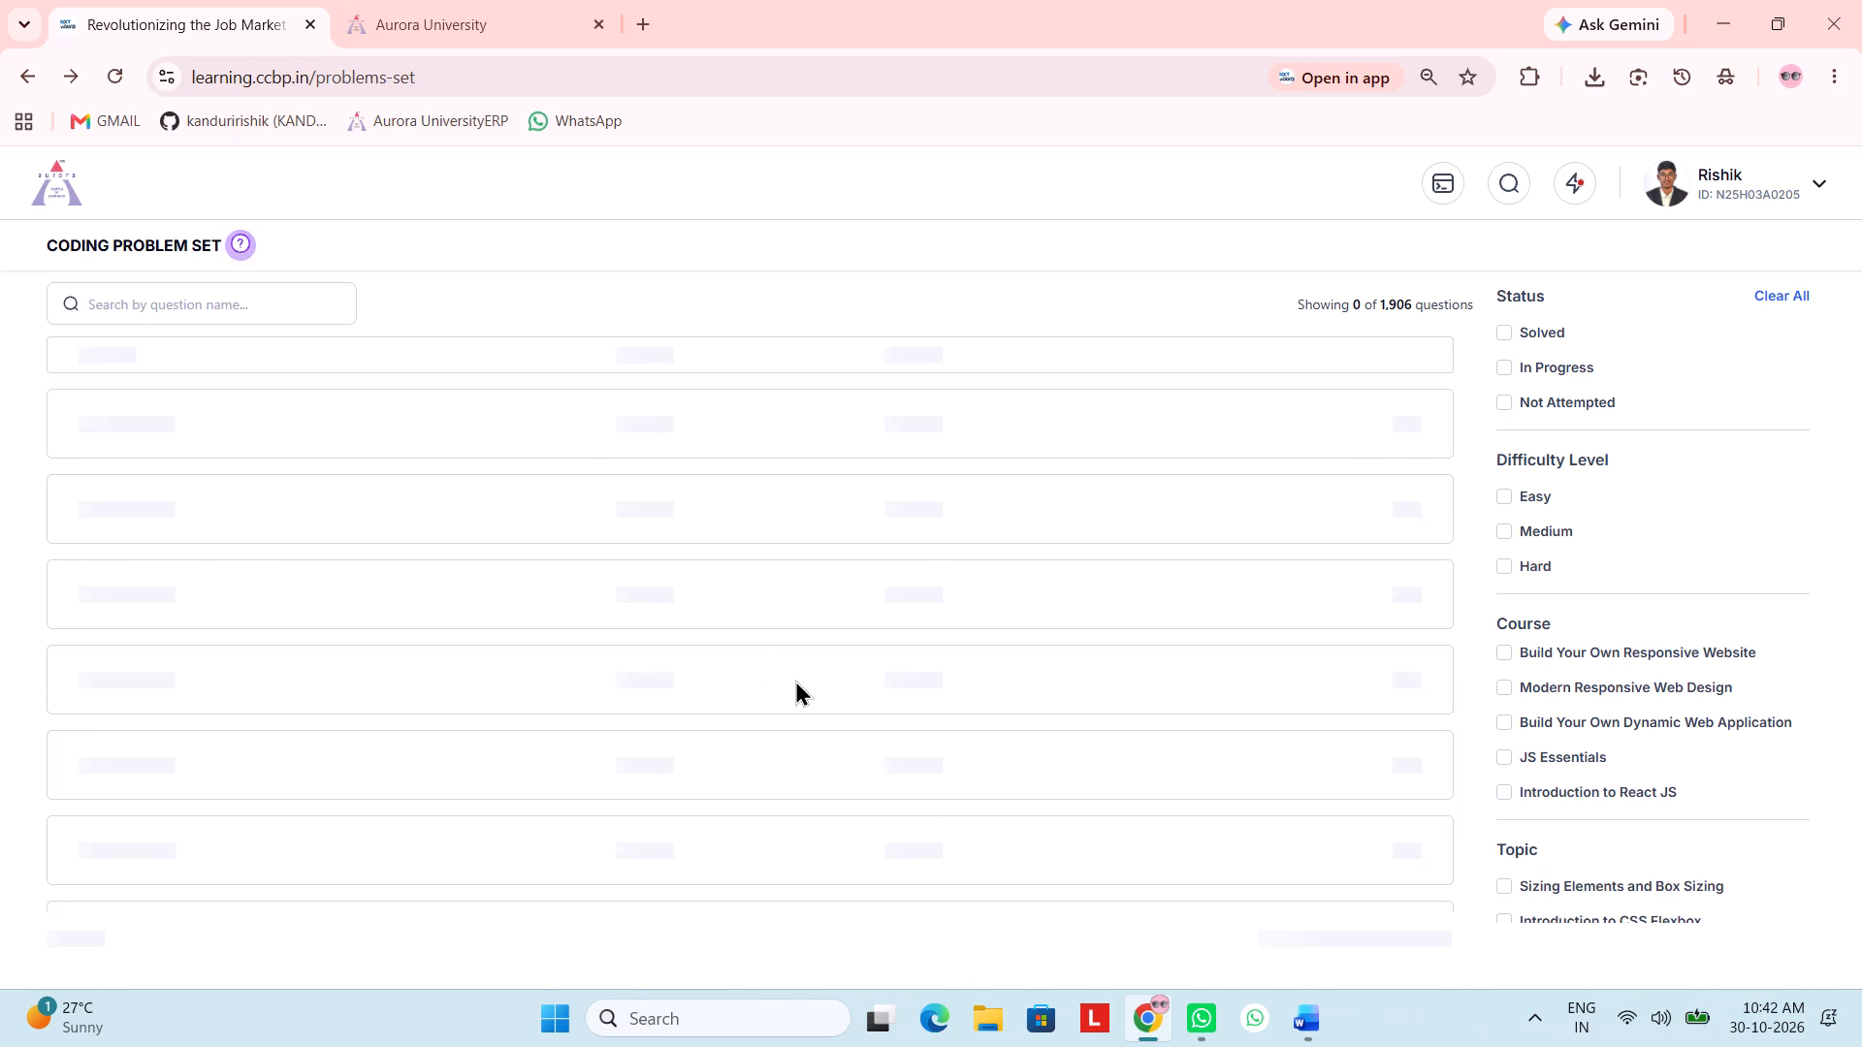
{"action": "scroll", "coordinate": [795, 680], "scroll_direction": "down", "scroll_amount": 18}
{"action": "scroll", "coordinate": [795, 680], "scroll_direction": "up", "scroll_amount": 8}
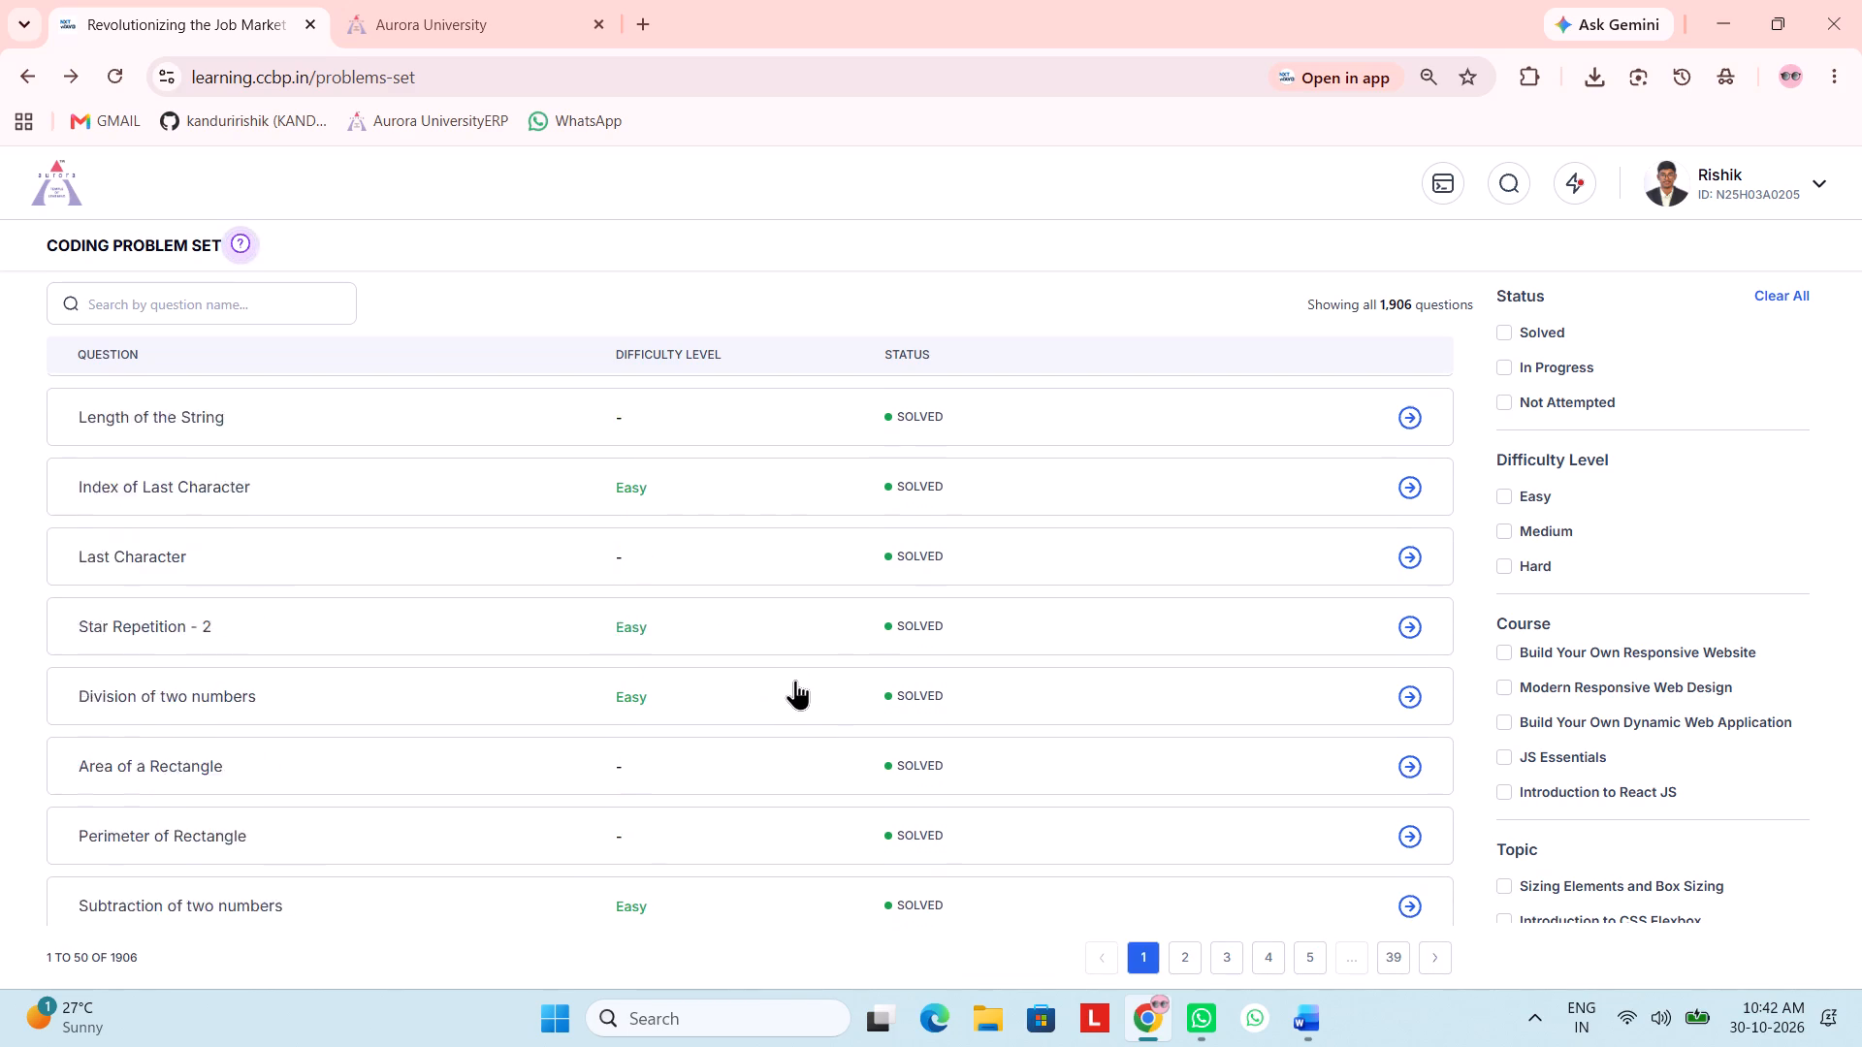
{"action": "left_click", "coordinate": [1514, 397]}
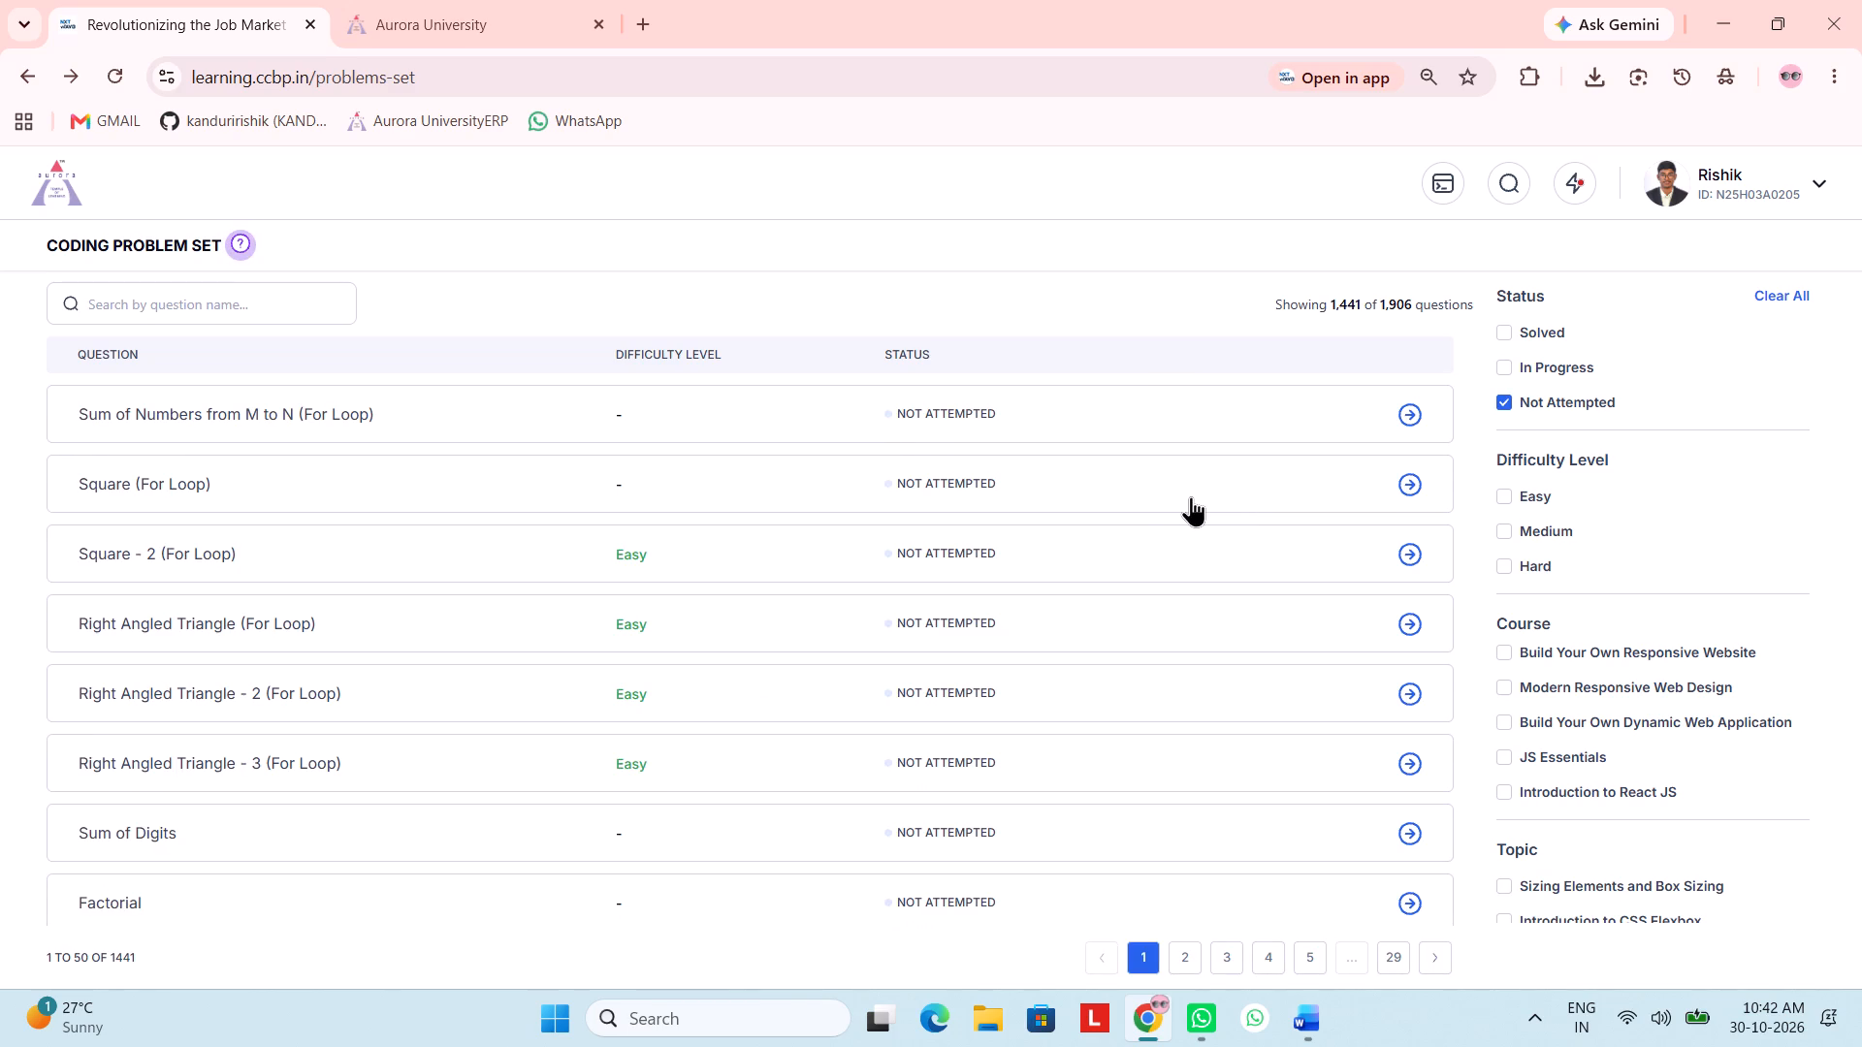
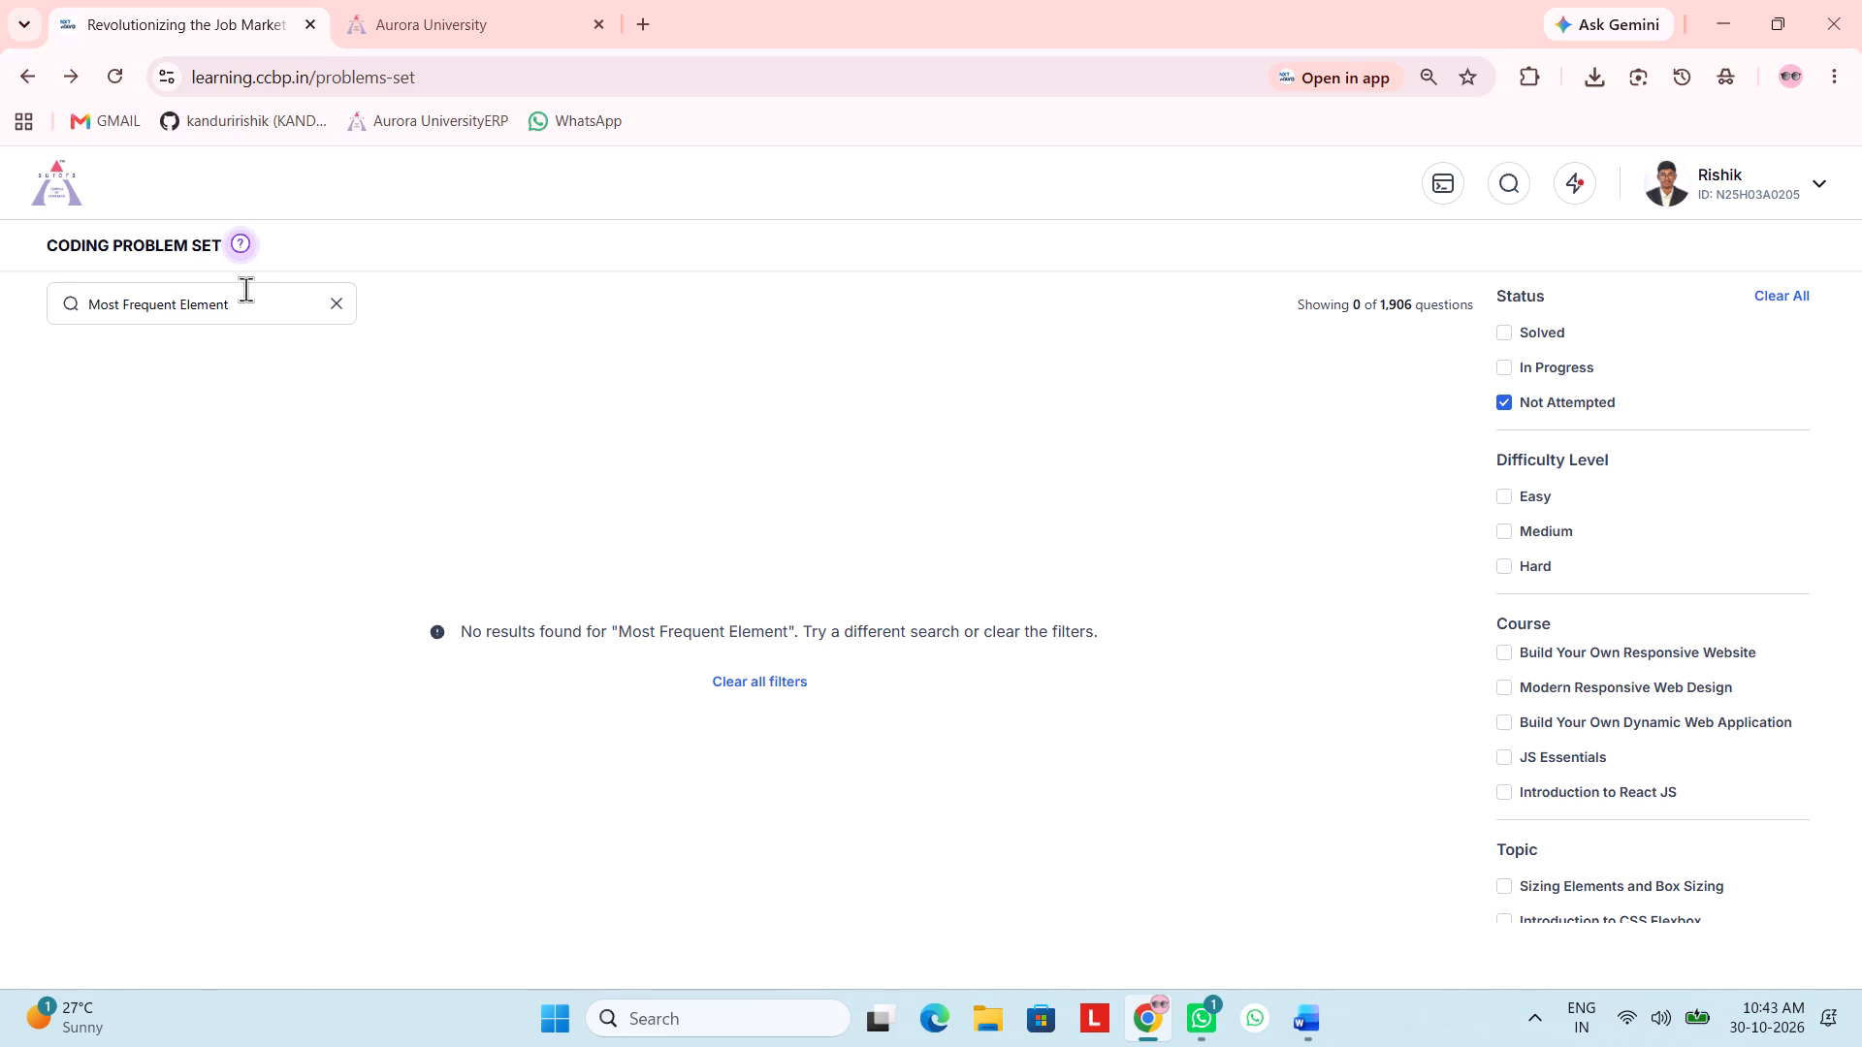
Open the Design and Analysis of Algorithms course under Advanced Data Structures in the Year 2 - Term 2 curriculum.
{"action": "left_click", "coordinate": [486, 5]}
{"action": "left_click", "coordinate": [218, 0]}
{"action": "left_click", "coordinate": [50, 204]}
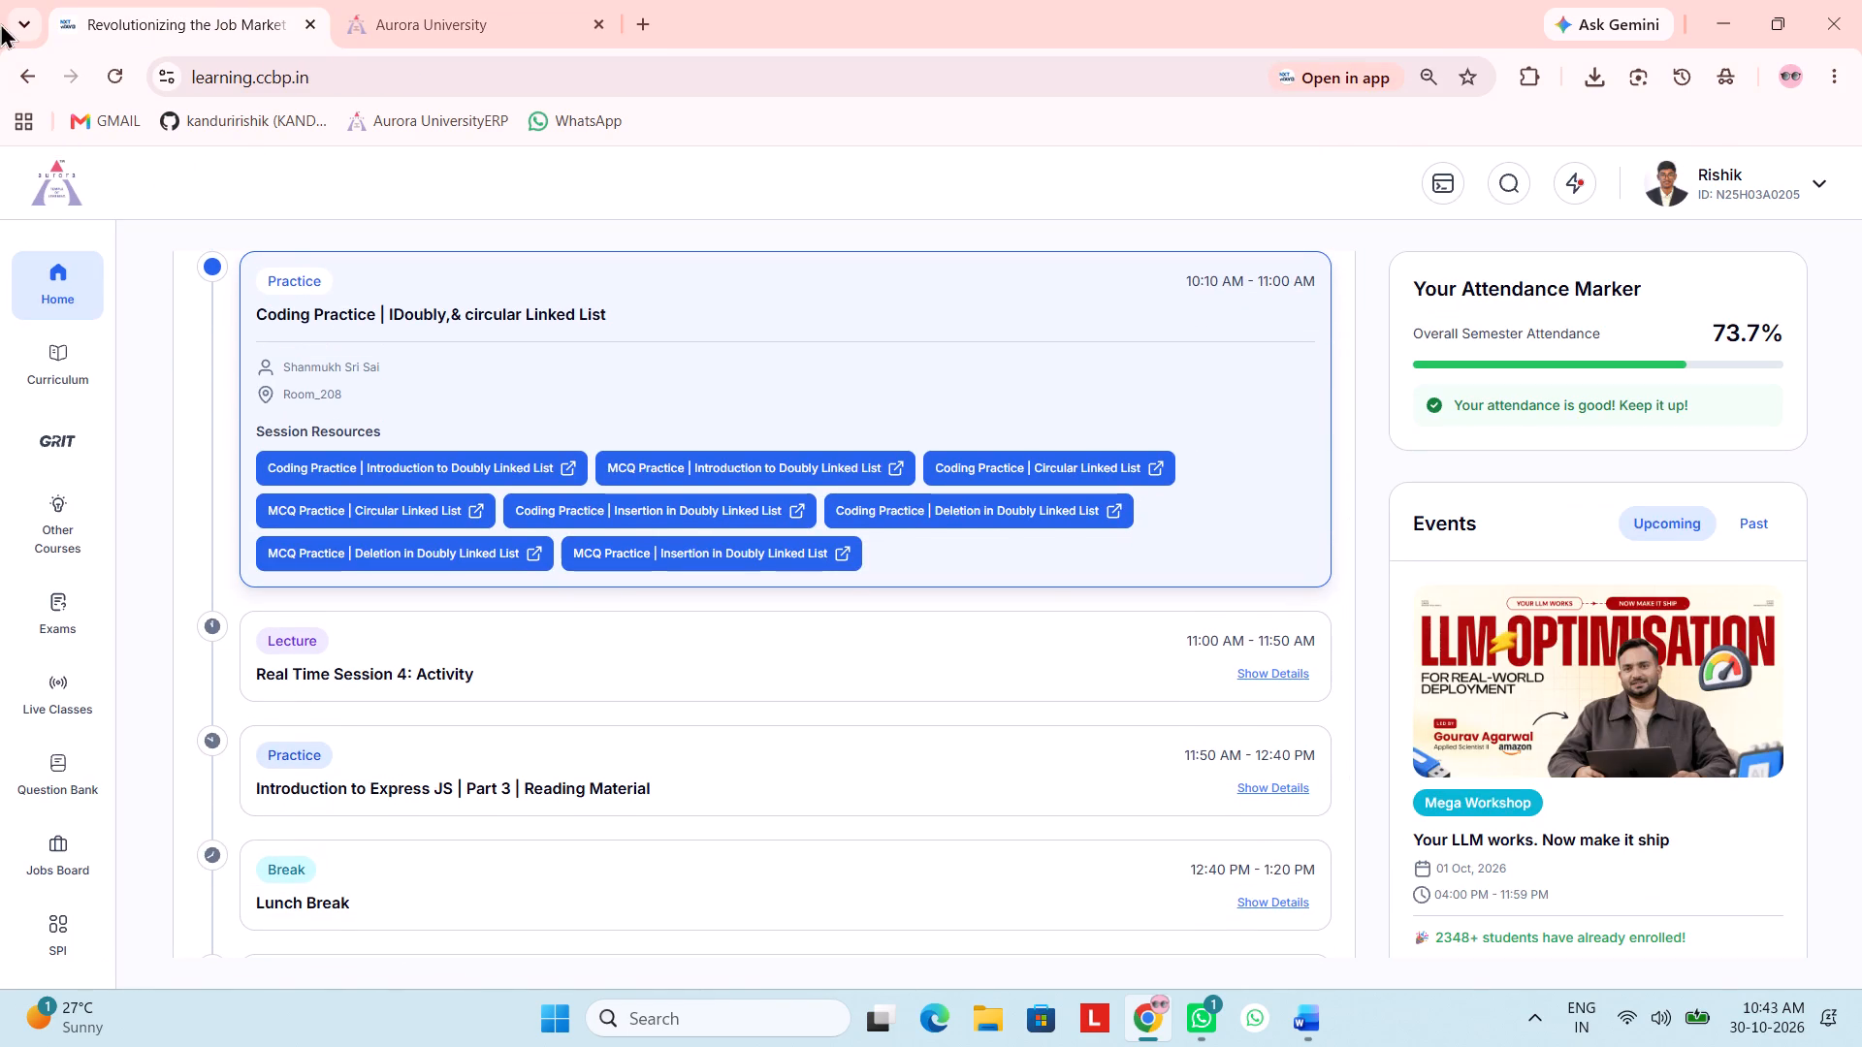
{"action": "left_click", "coordinate": [90, 352]}
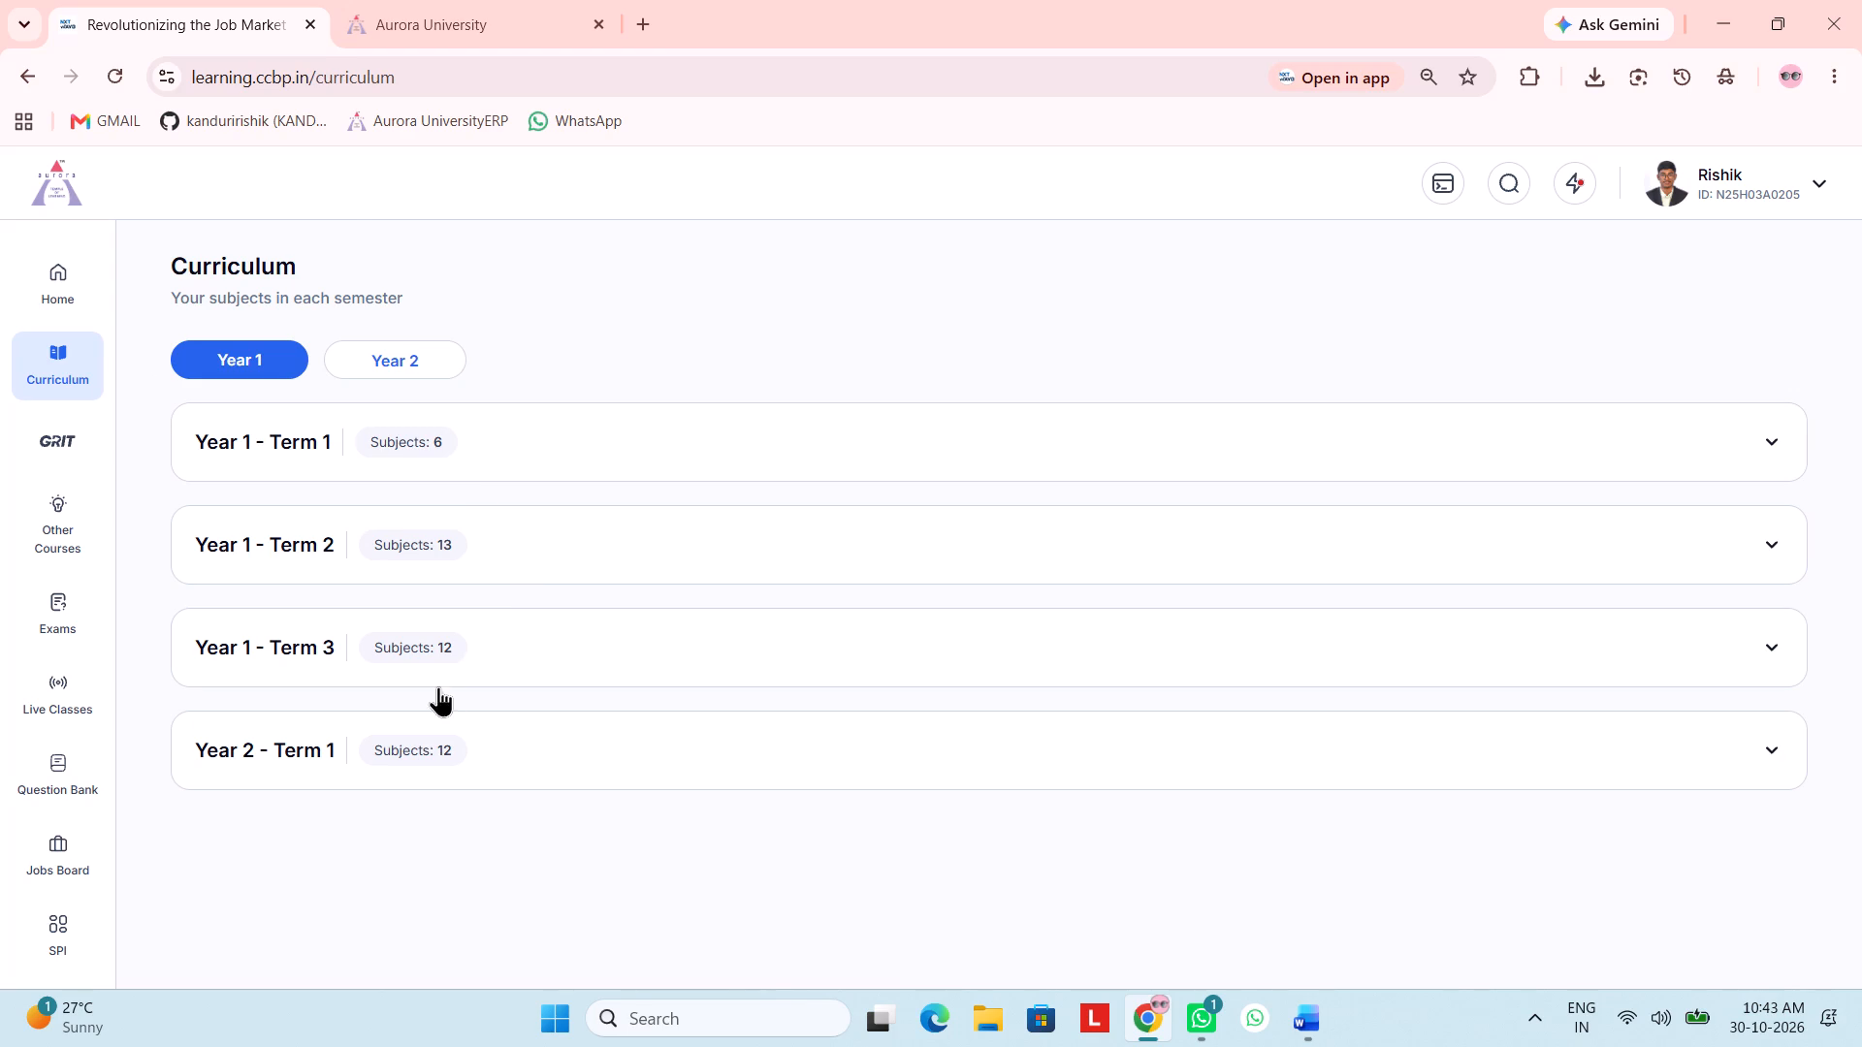
{"action": "left_click", "coordinate": [447, 374]}
{"action": "left_click", "coordinate": [400, 431]}
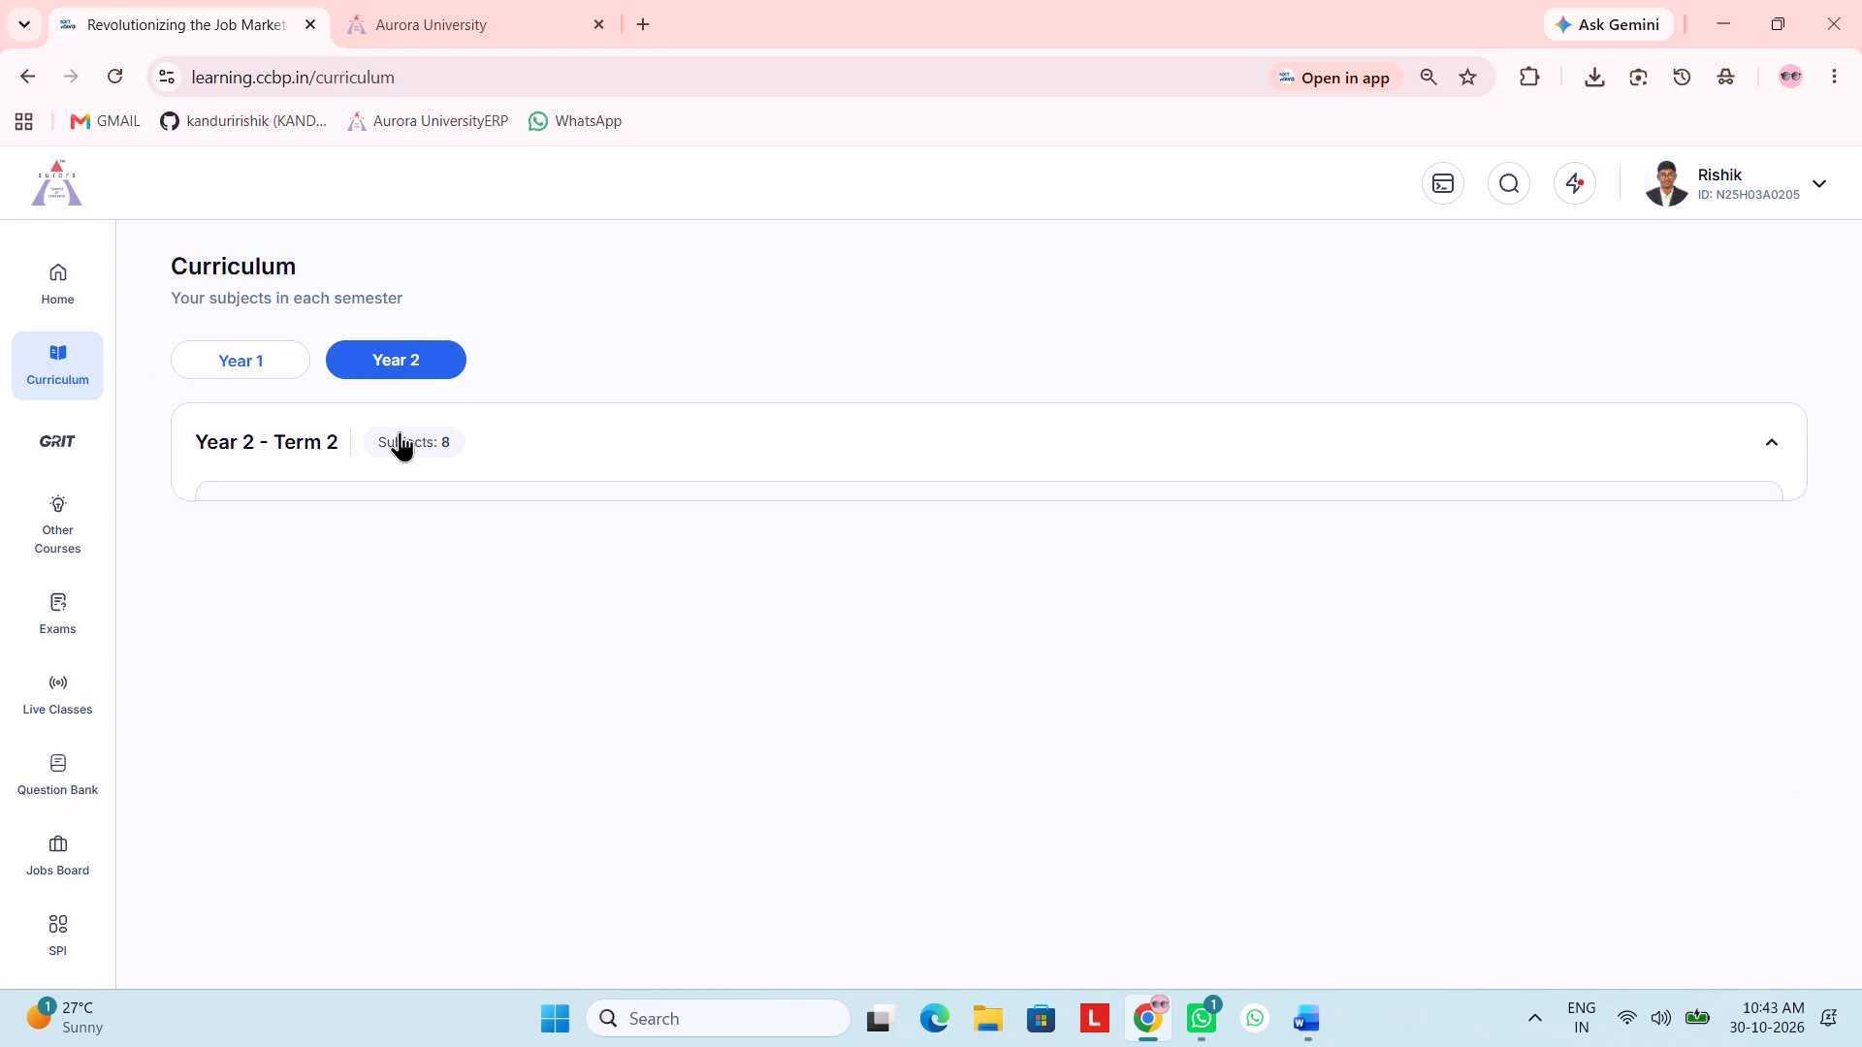
{"action": "scroll", "coordinate": [436, 721], "scroll_direction": "down", "scroll_amount": 6}
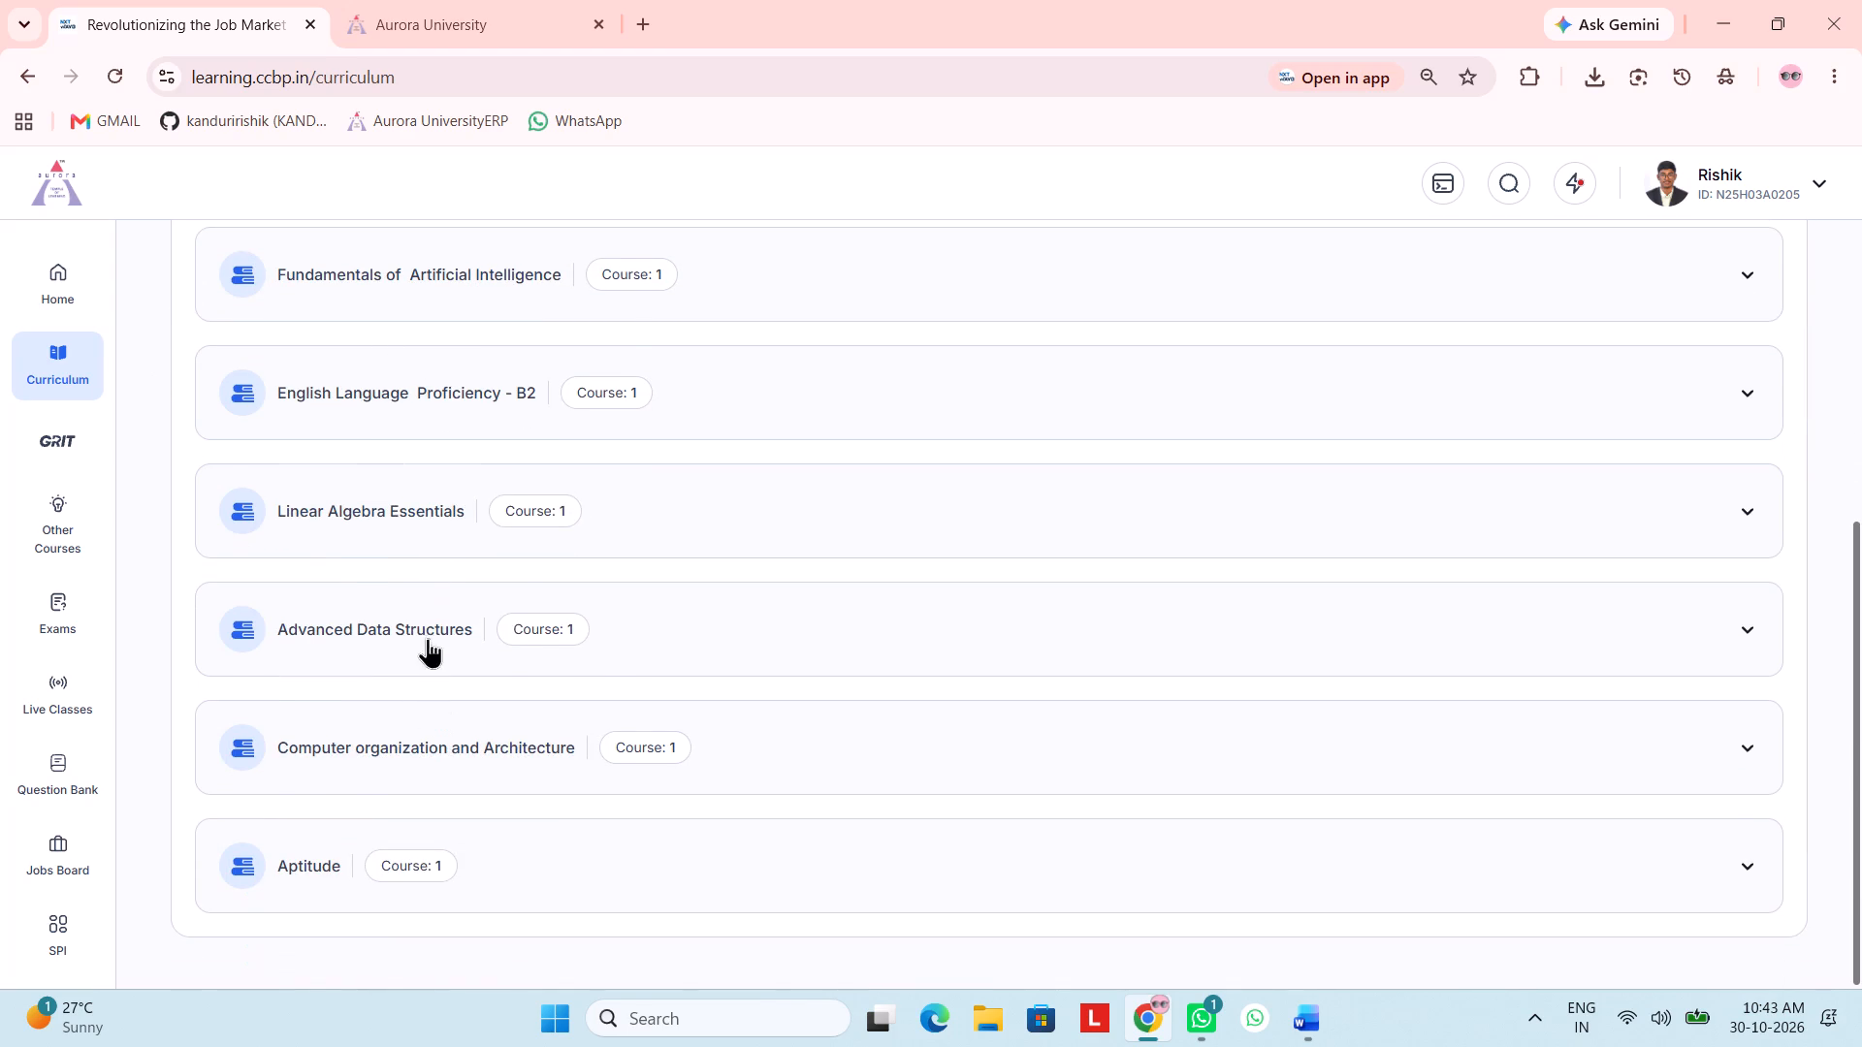
{"action": "scroll", "coordinate": [433, 409], "scroll_direction": "up", "scroll_amount": 1}
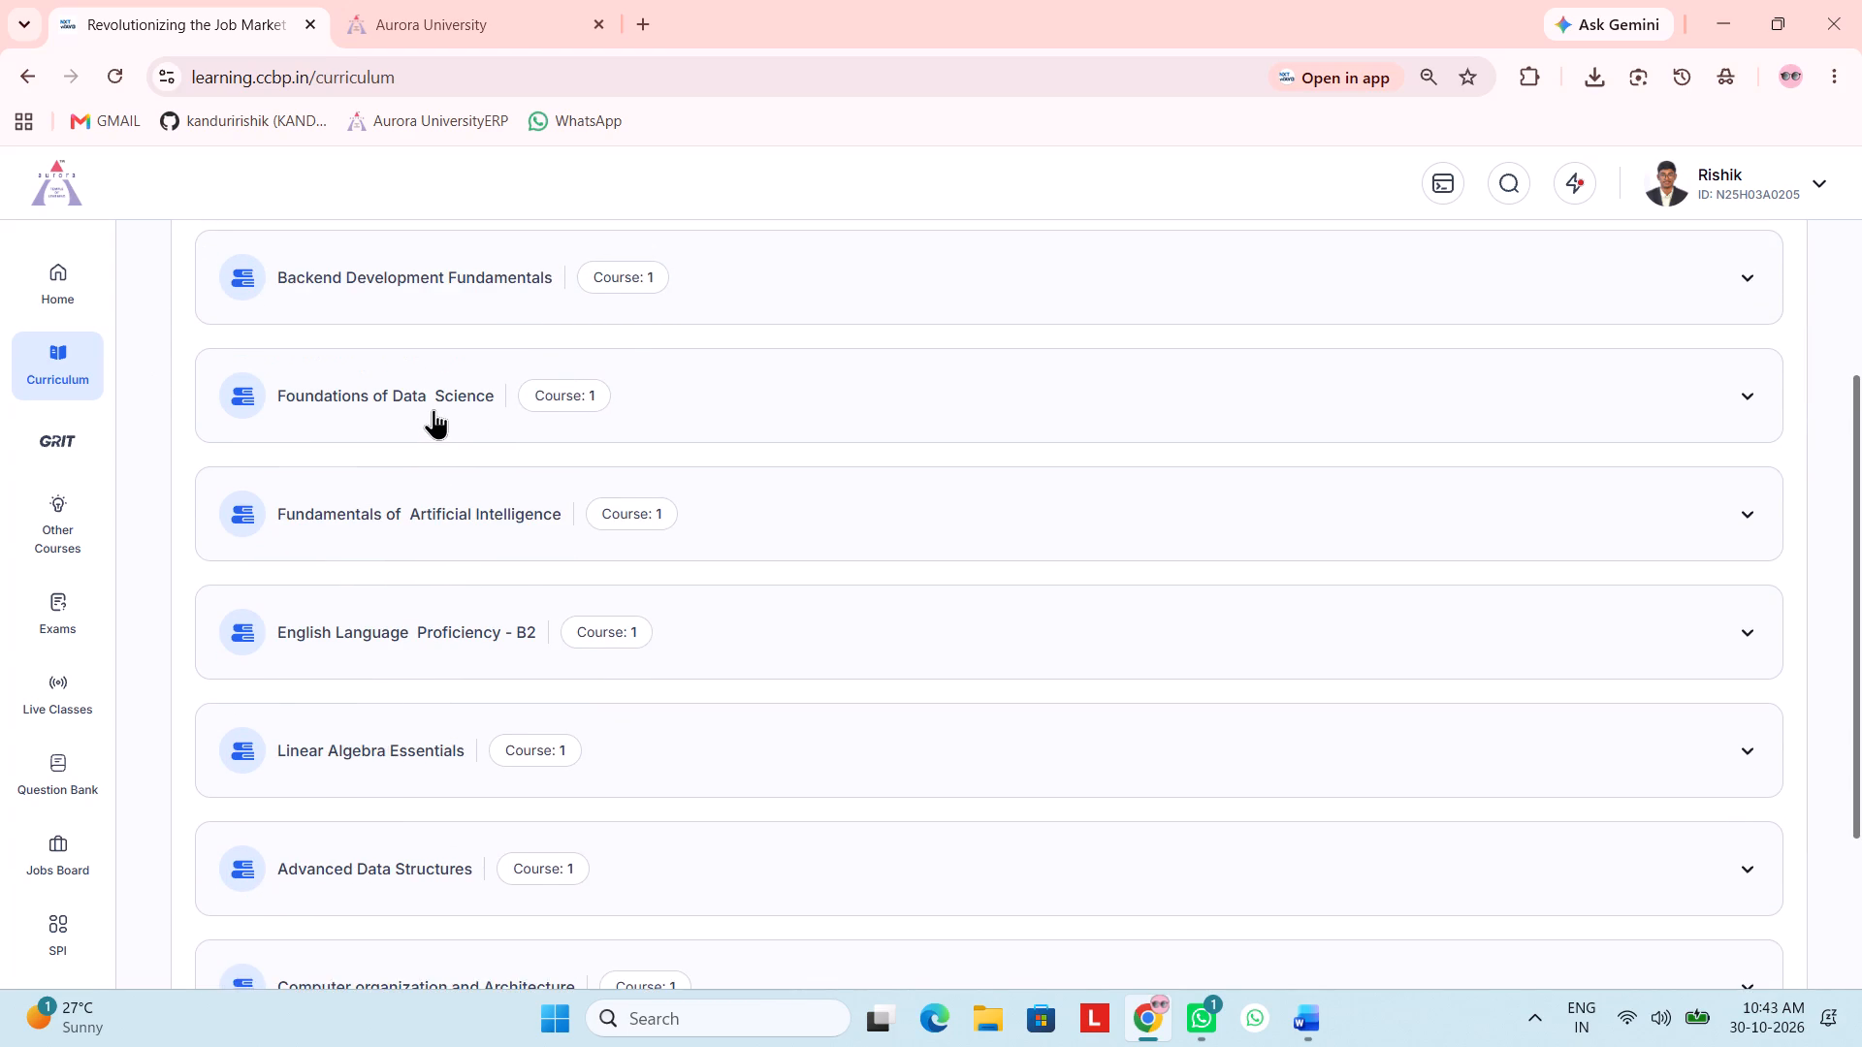
{"action": "scroll", "coordinate": [433, 409], "scroll_direction": "up", "scroll_amount": 6}
{"action": "scroll", "coordinate": [433, 409], "scroll_direction": "down", "scroll_amount": 3}
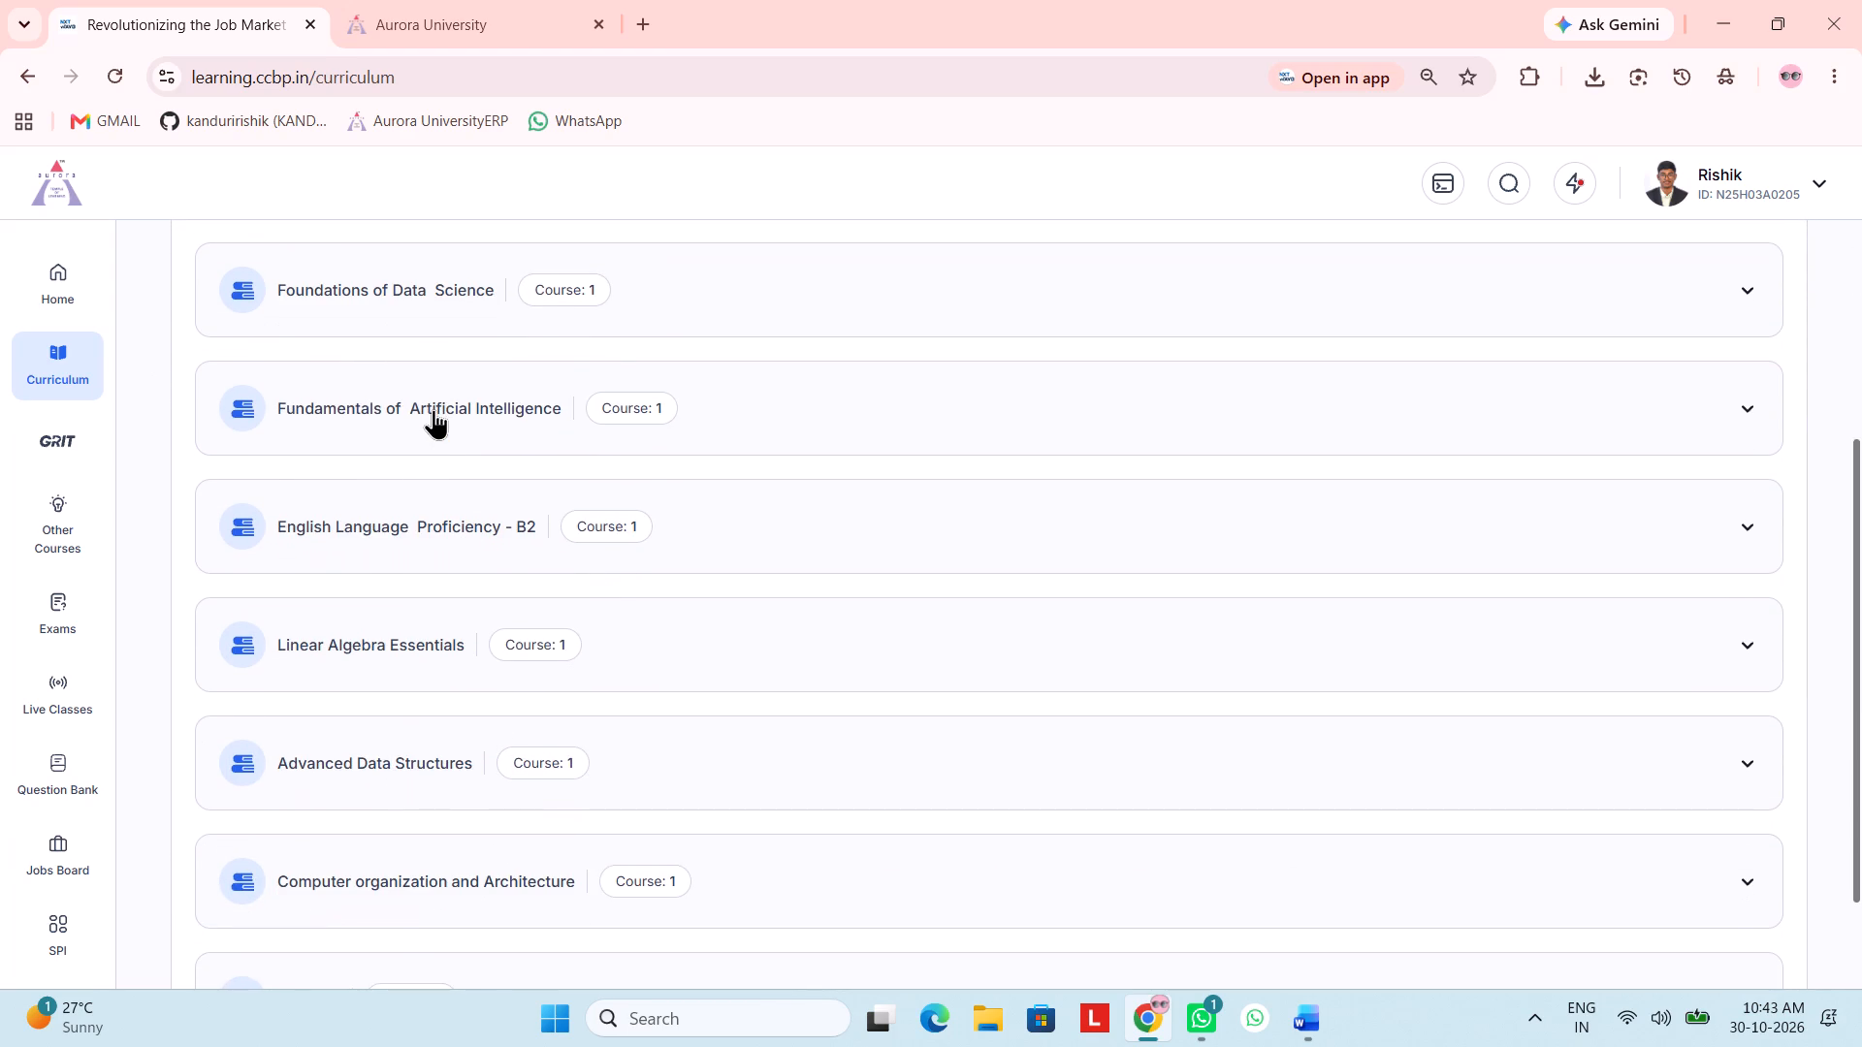
{"action": "scroll", "coordinate": [433, 409], "scroll_direction": "down", "scroll_amount": 1}
{"action": "left_click", "coordinate": [370, 643]}
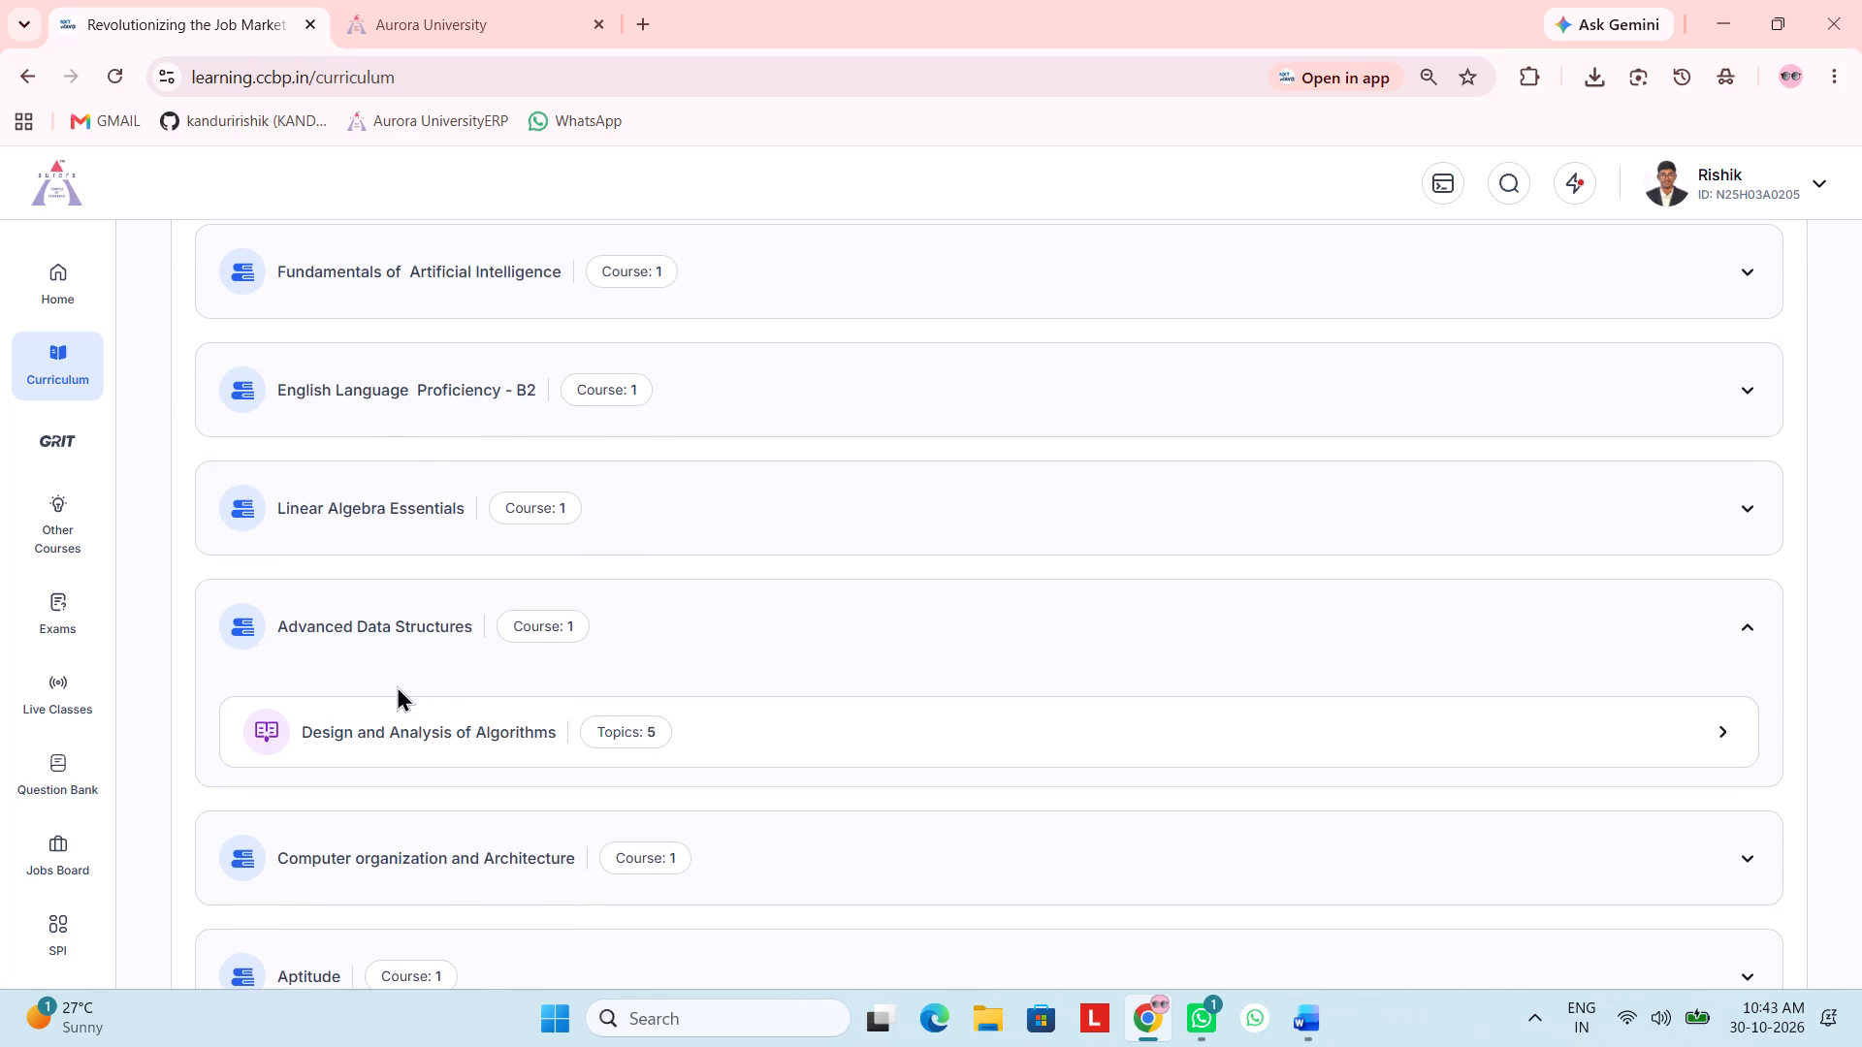
{"action": "left_click", "coordinate": [409, 721]}
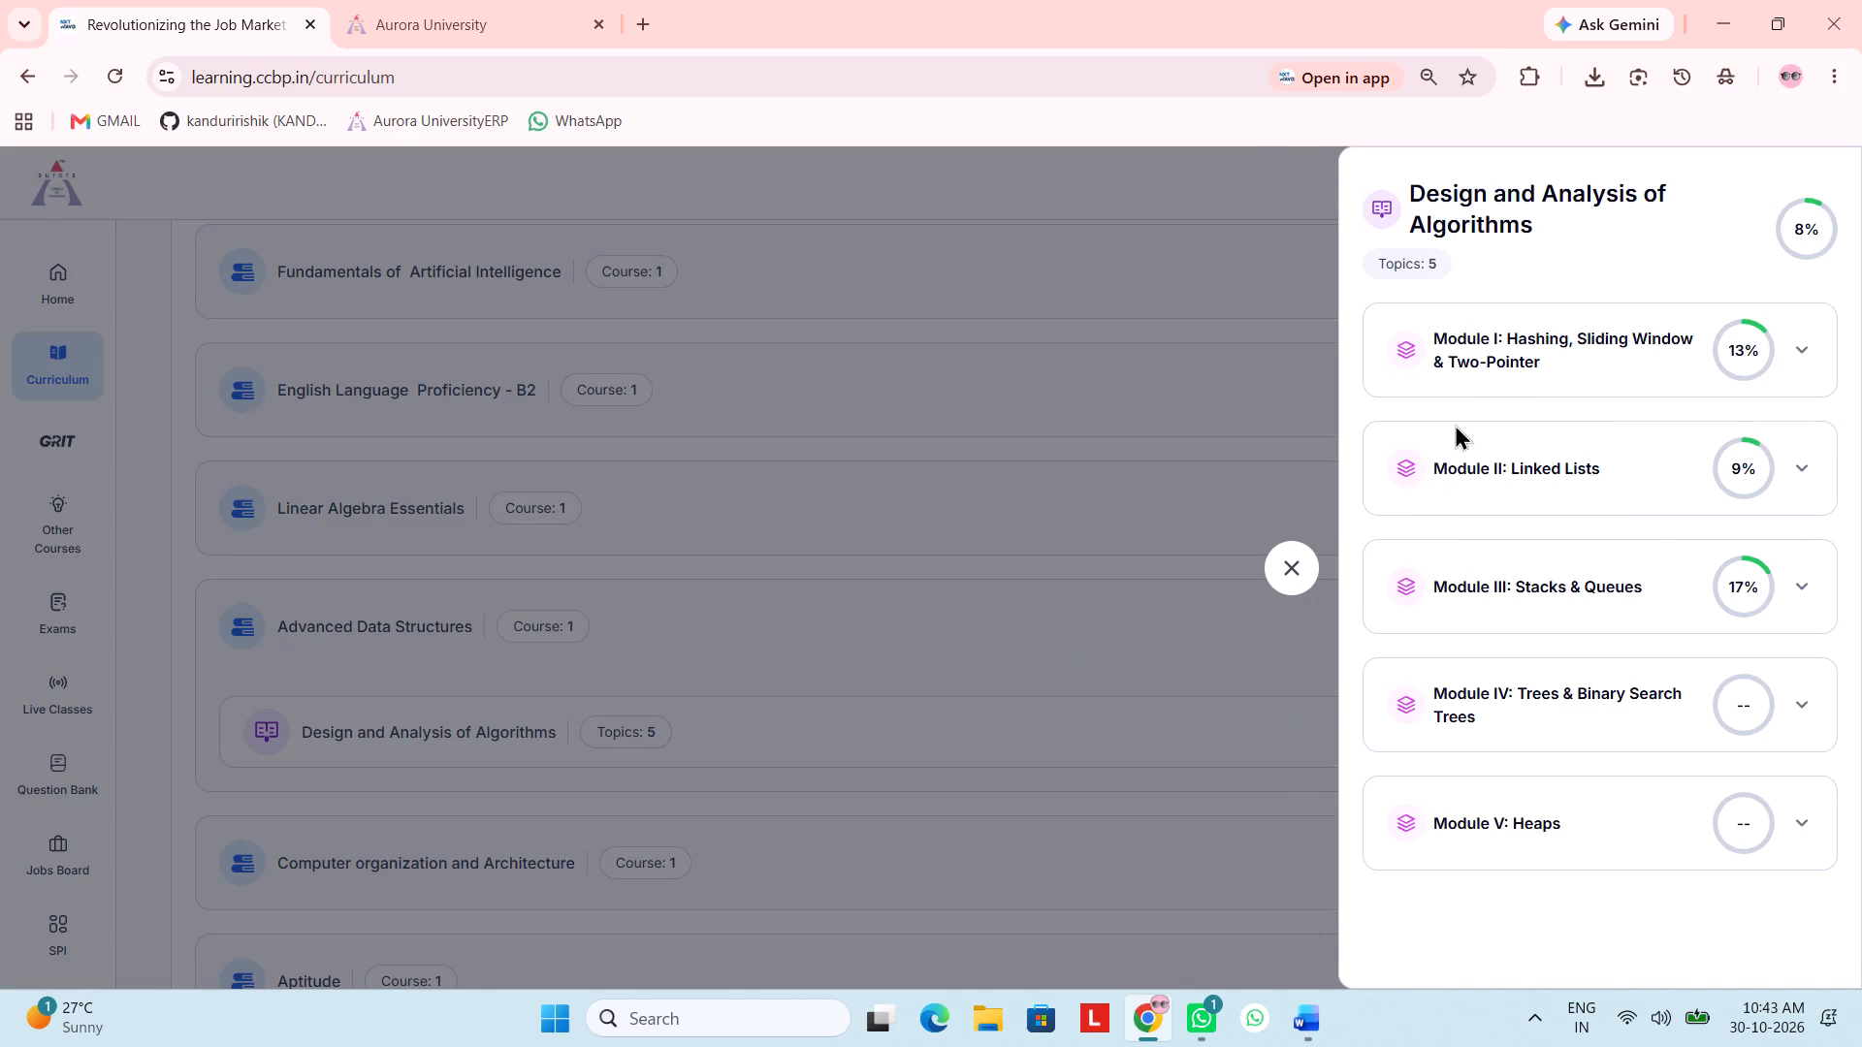
Open the first Coding Practice set in Module I: Hashing, Sliding Window & Two-Pointer.
{"action": "left_click", "coordinate": [1500, 381]}
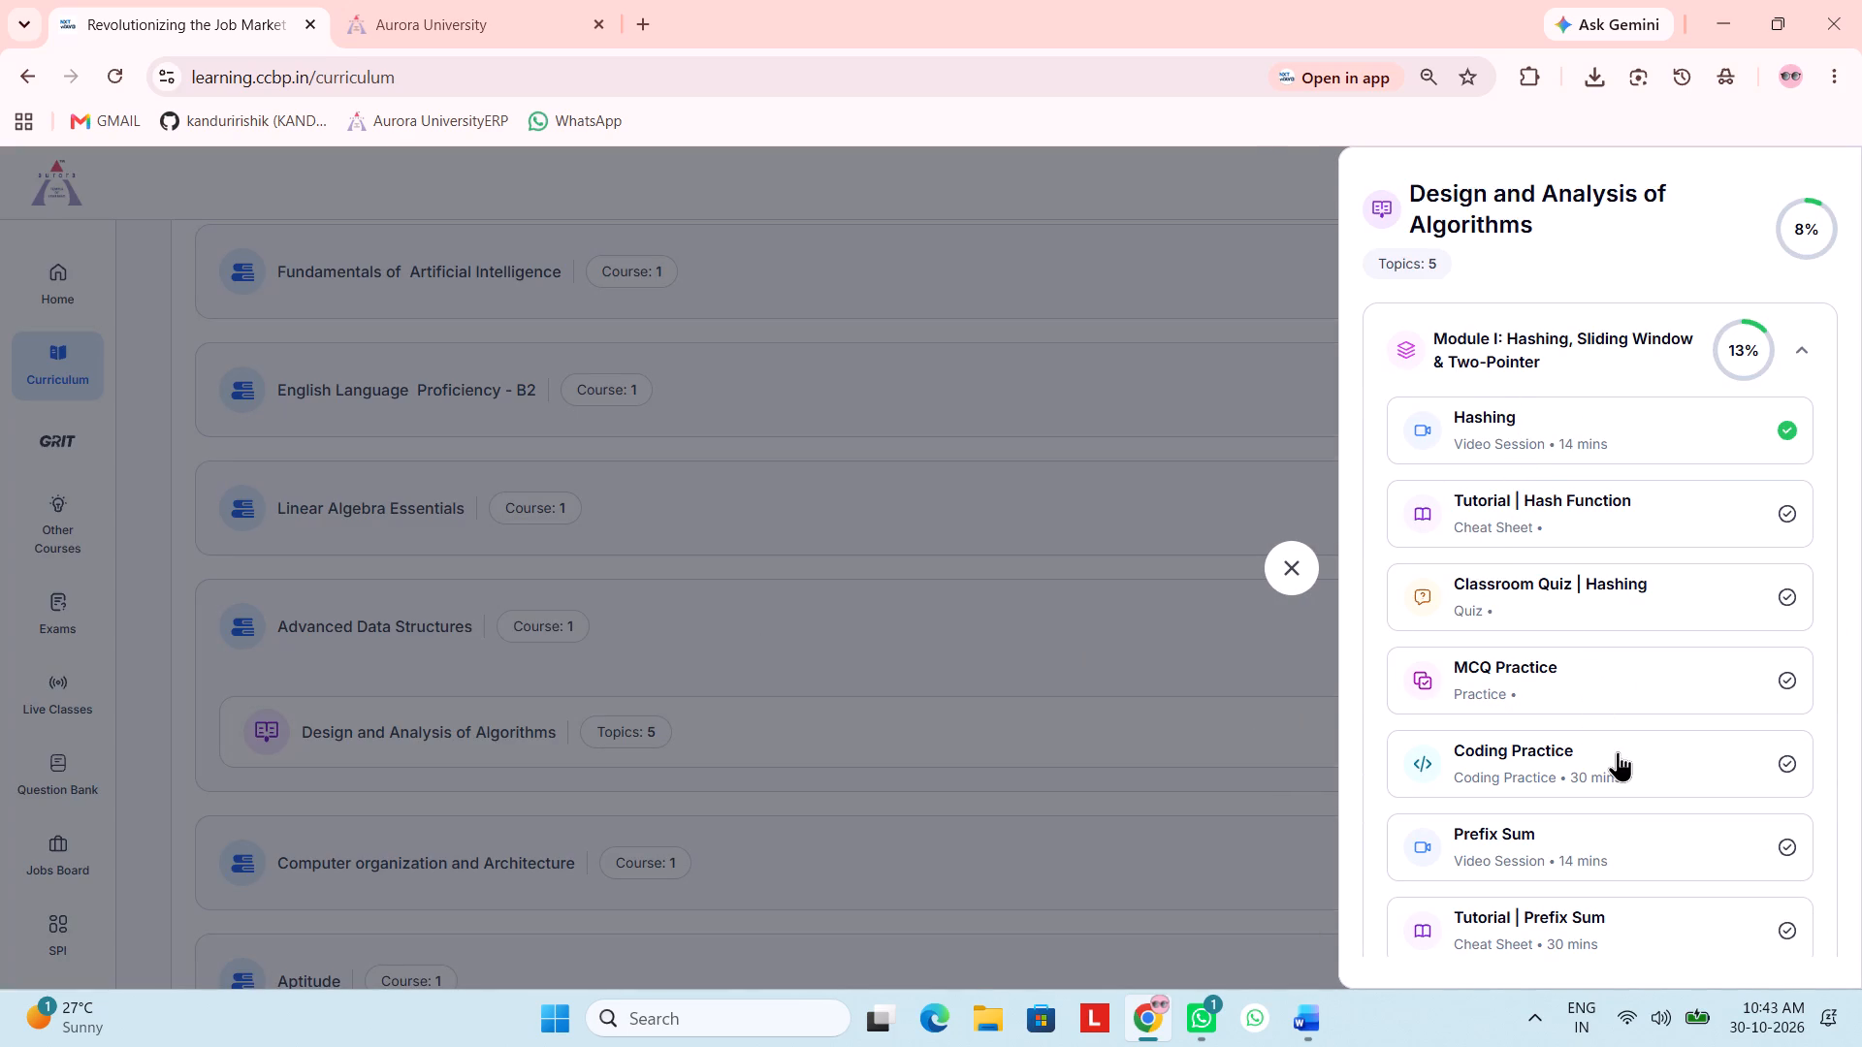
{"action": "left_click", "coordinate": [1618, 751]}
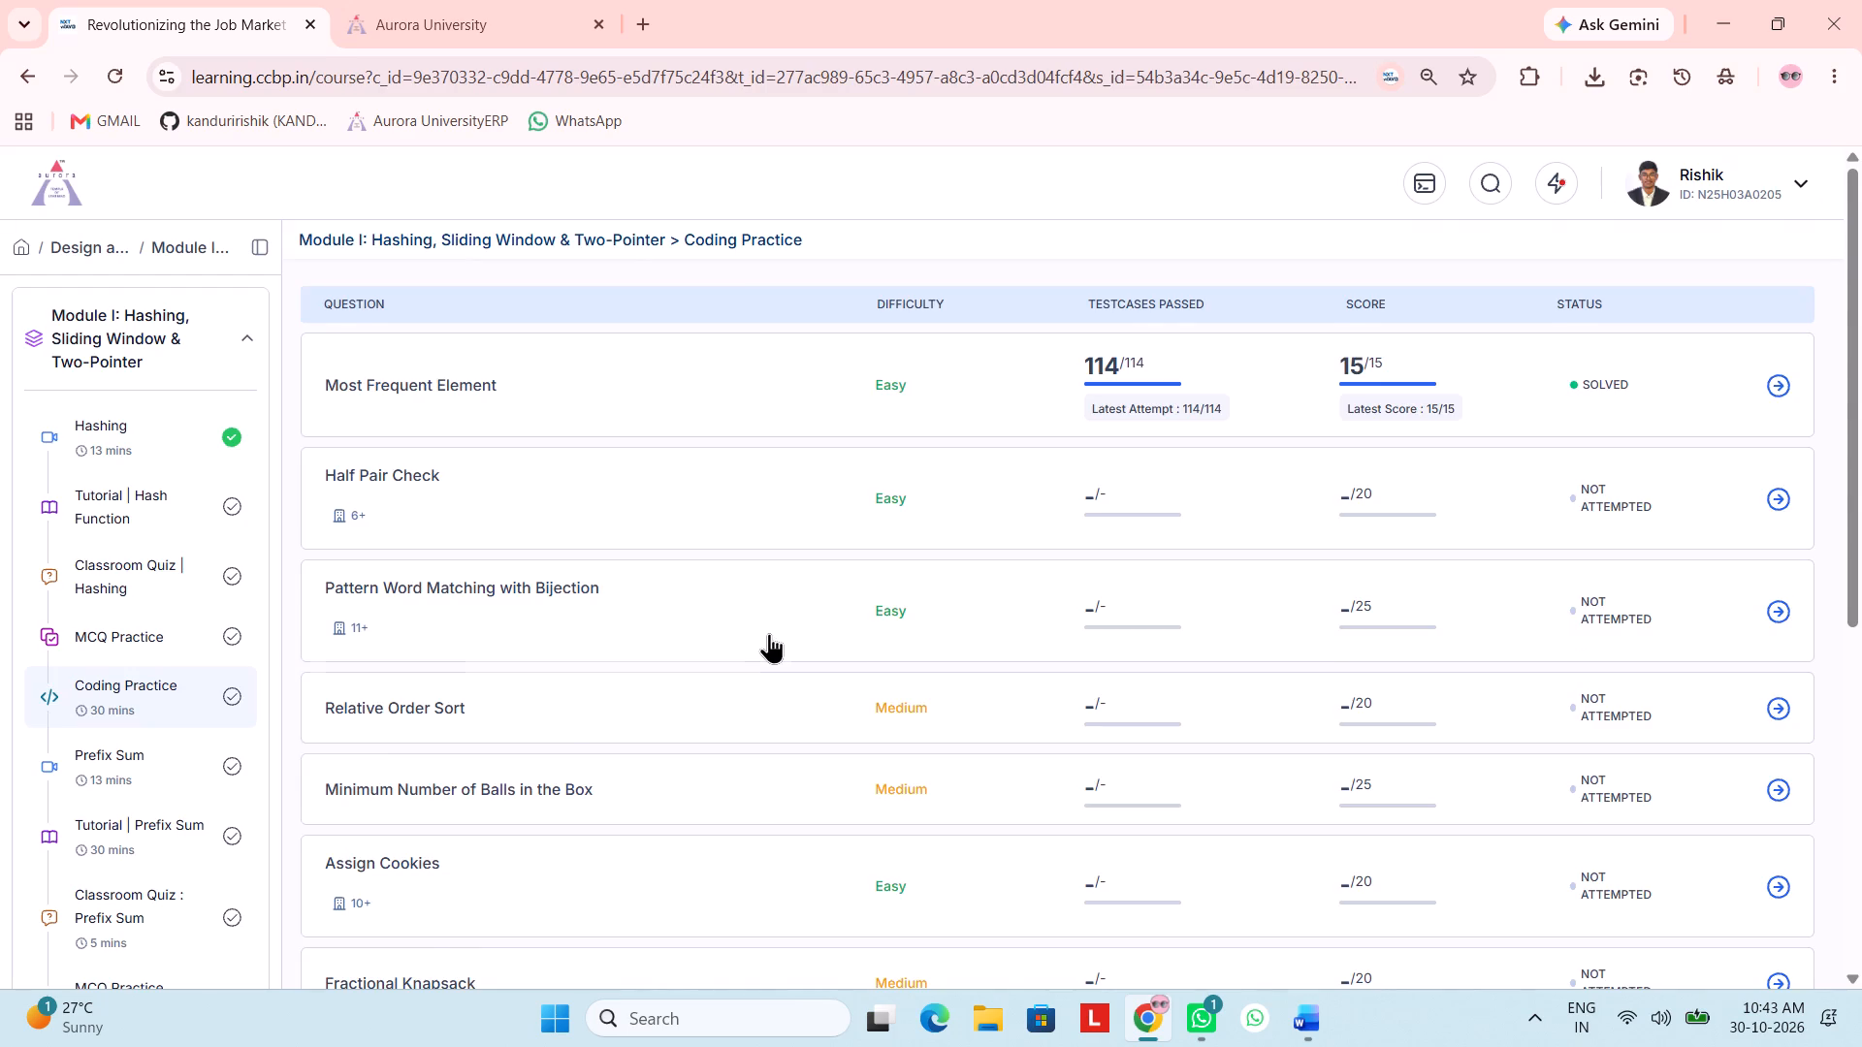
Look over the practice questions, view the Most Frequent Element problem, and return to the question list.
{"action": "scroll", "coordinate": [769, 633], "scroll_direction": "down", "scroll_amount": 7}
{"action": "scroll", "coordinate": [769, 633], "scroll_direction": "up", "scroll_amount": 7}
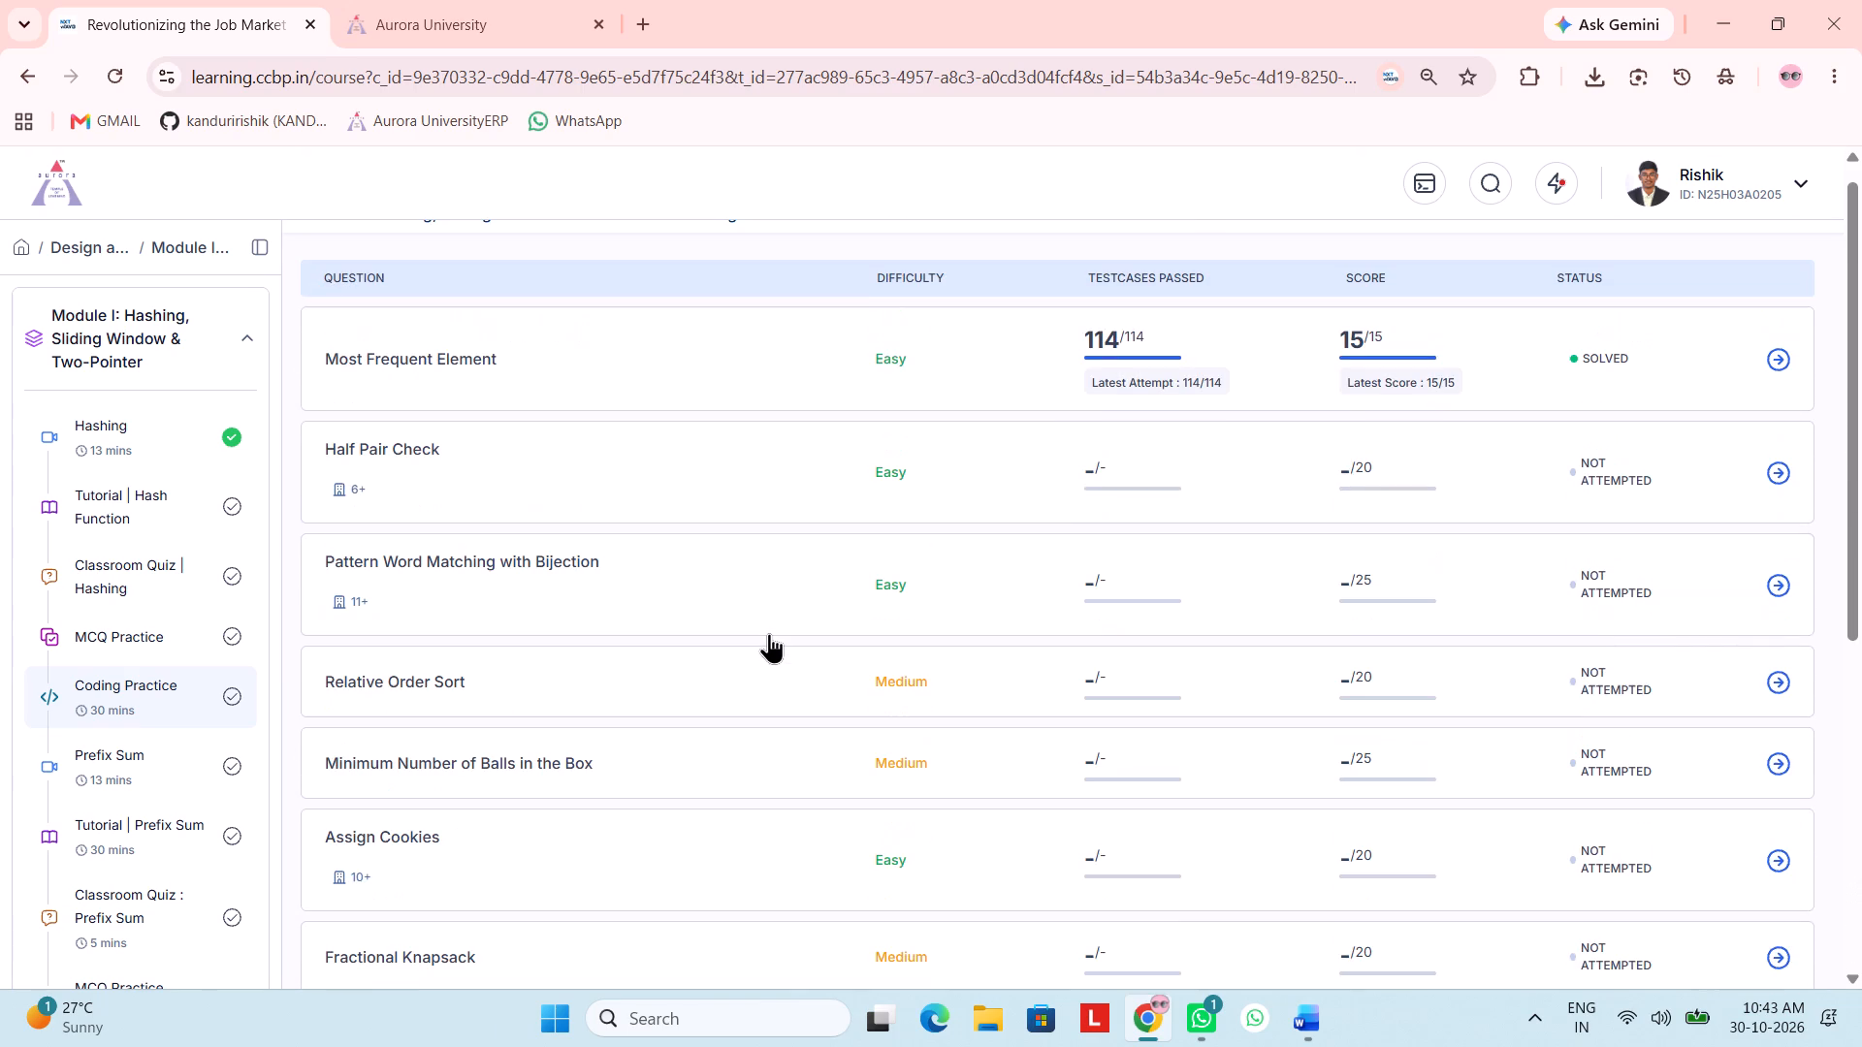
{"action": "left_click", "coordinate": [589, 389]}
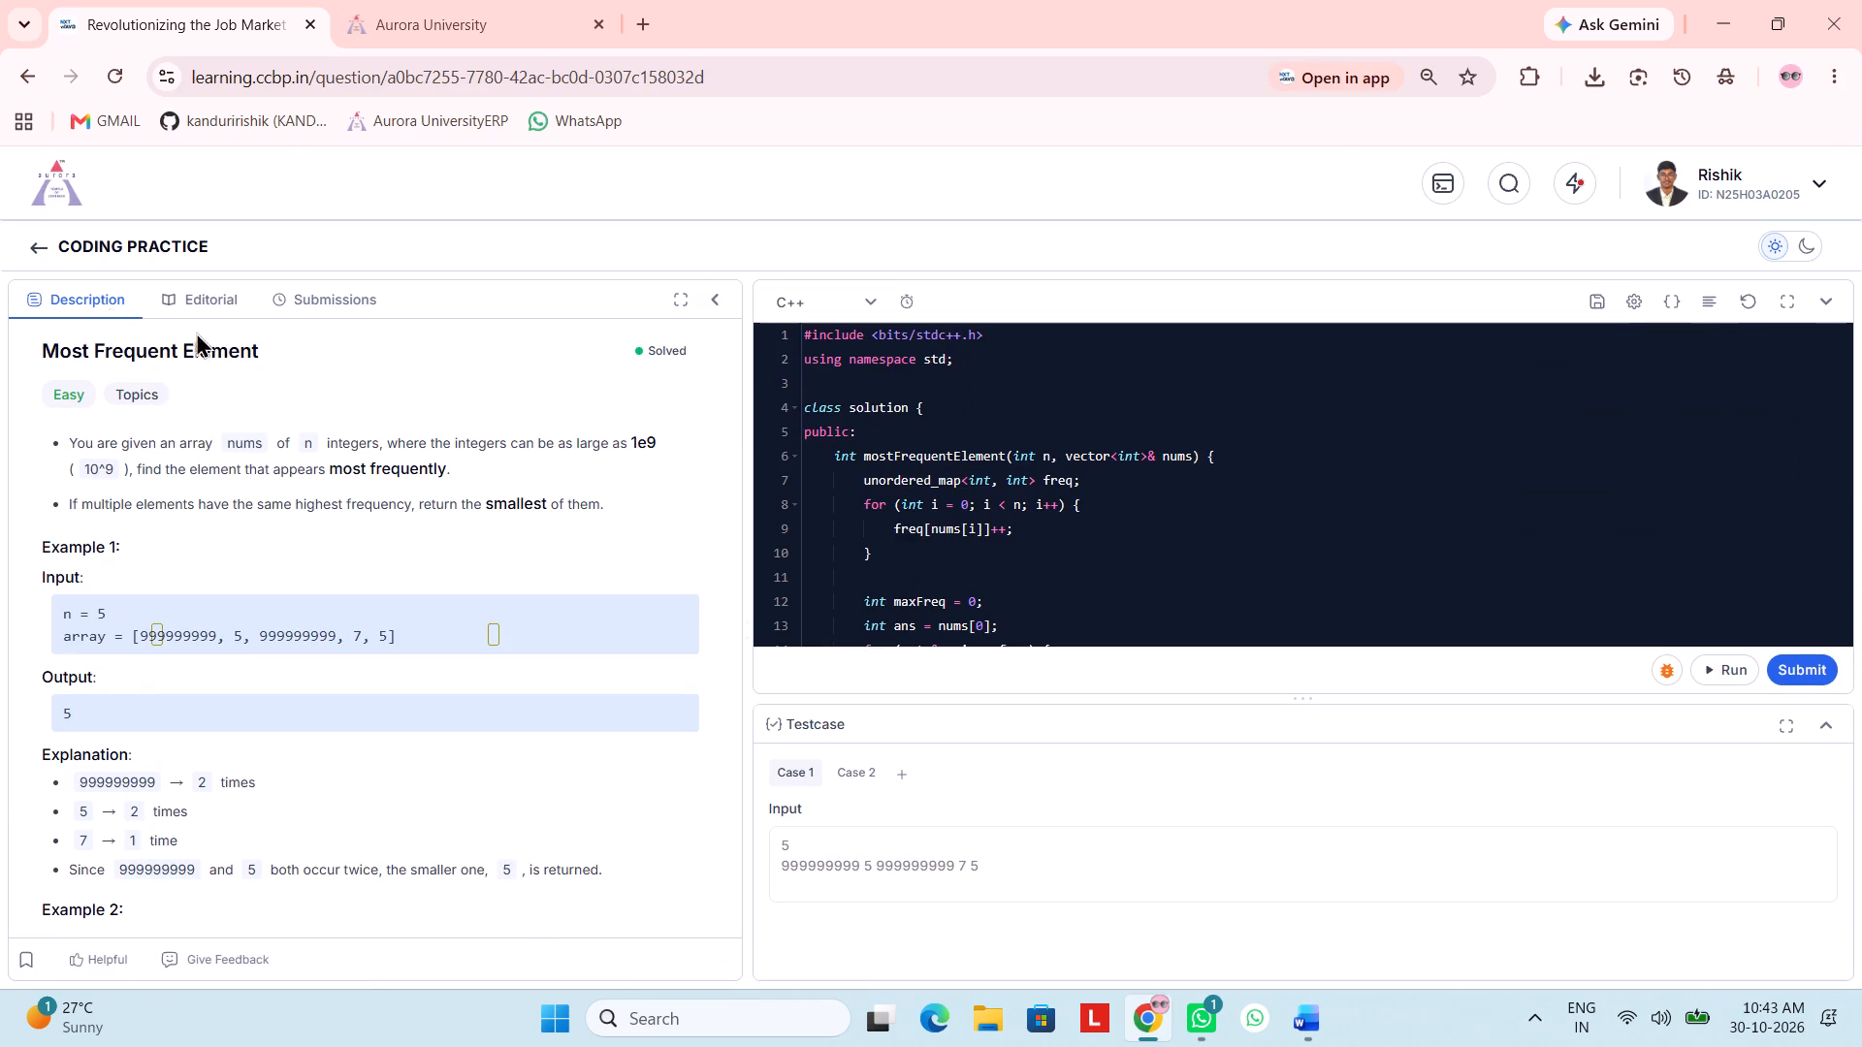
{"action": "left_click", "coordinate": [34, 245]}
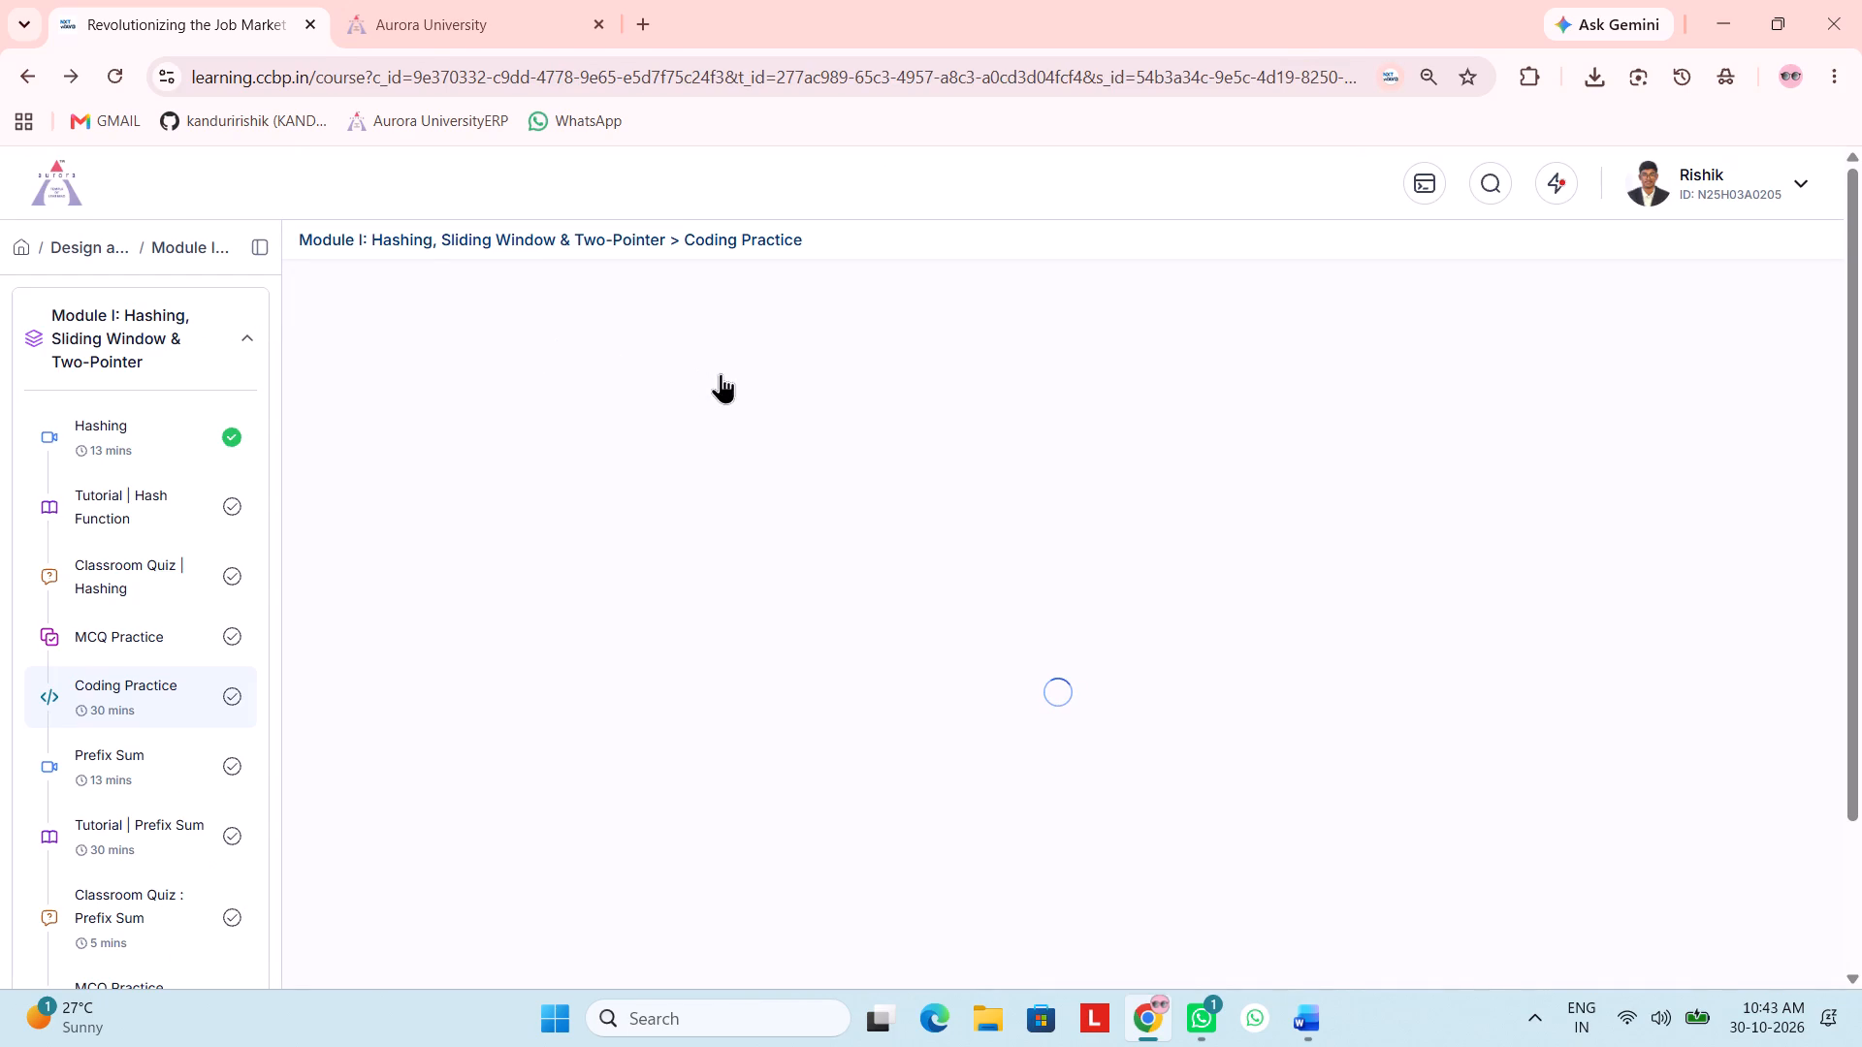
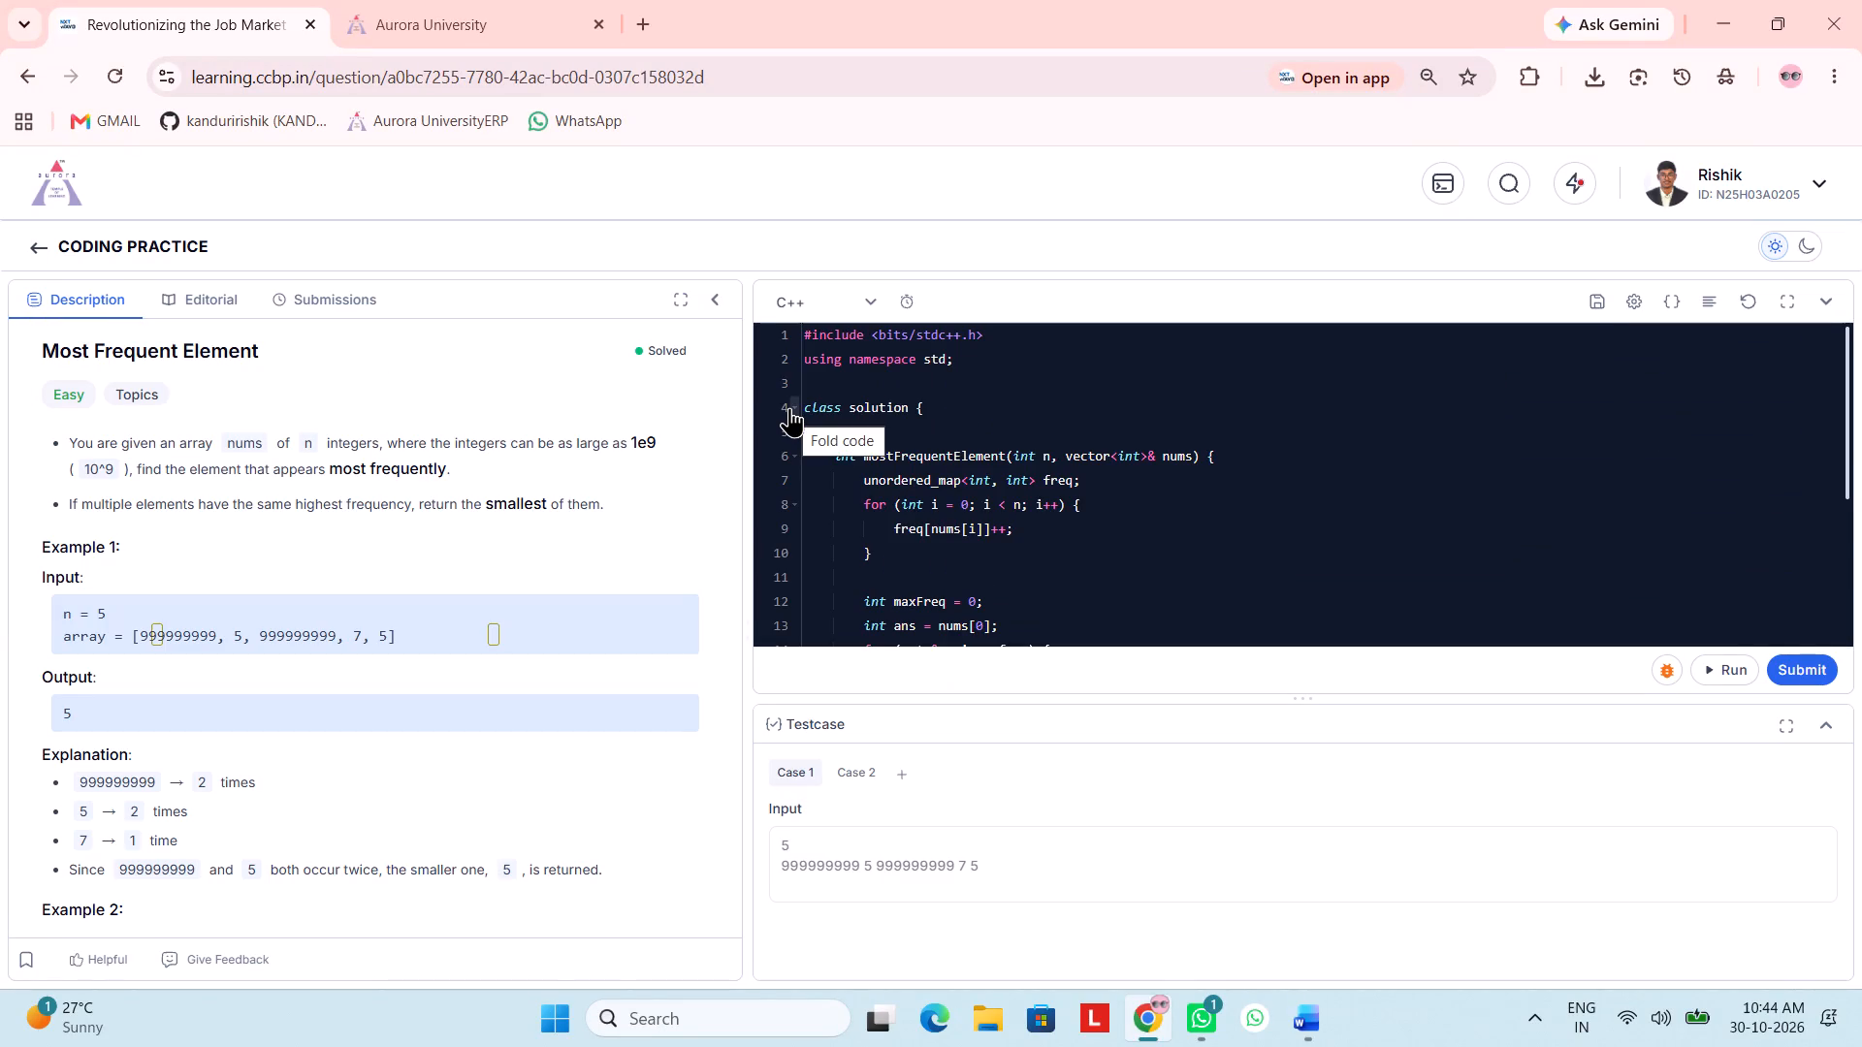
Review the Most Frequent Element problem description and open its editorial.
{"action": "scroll", "coordinate": [547, 541], "scroll_direction": "down", "scroll_amount": 12}
{"action": "scroll", "coordinate": [547, 541], "scroll_direction": "up", "scroll_amount": 7}
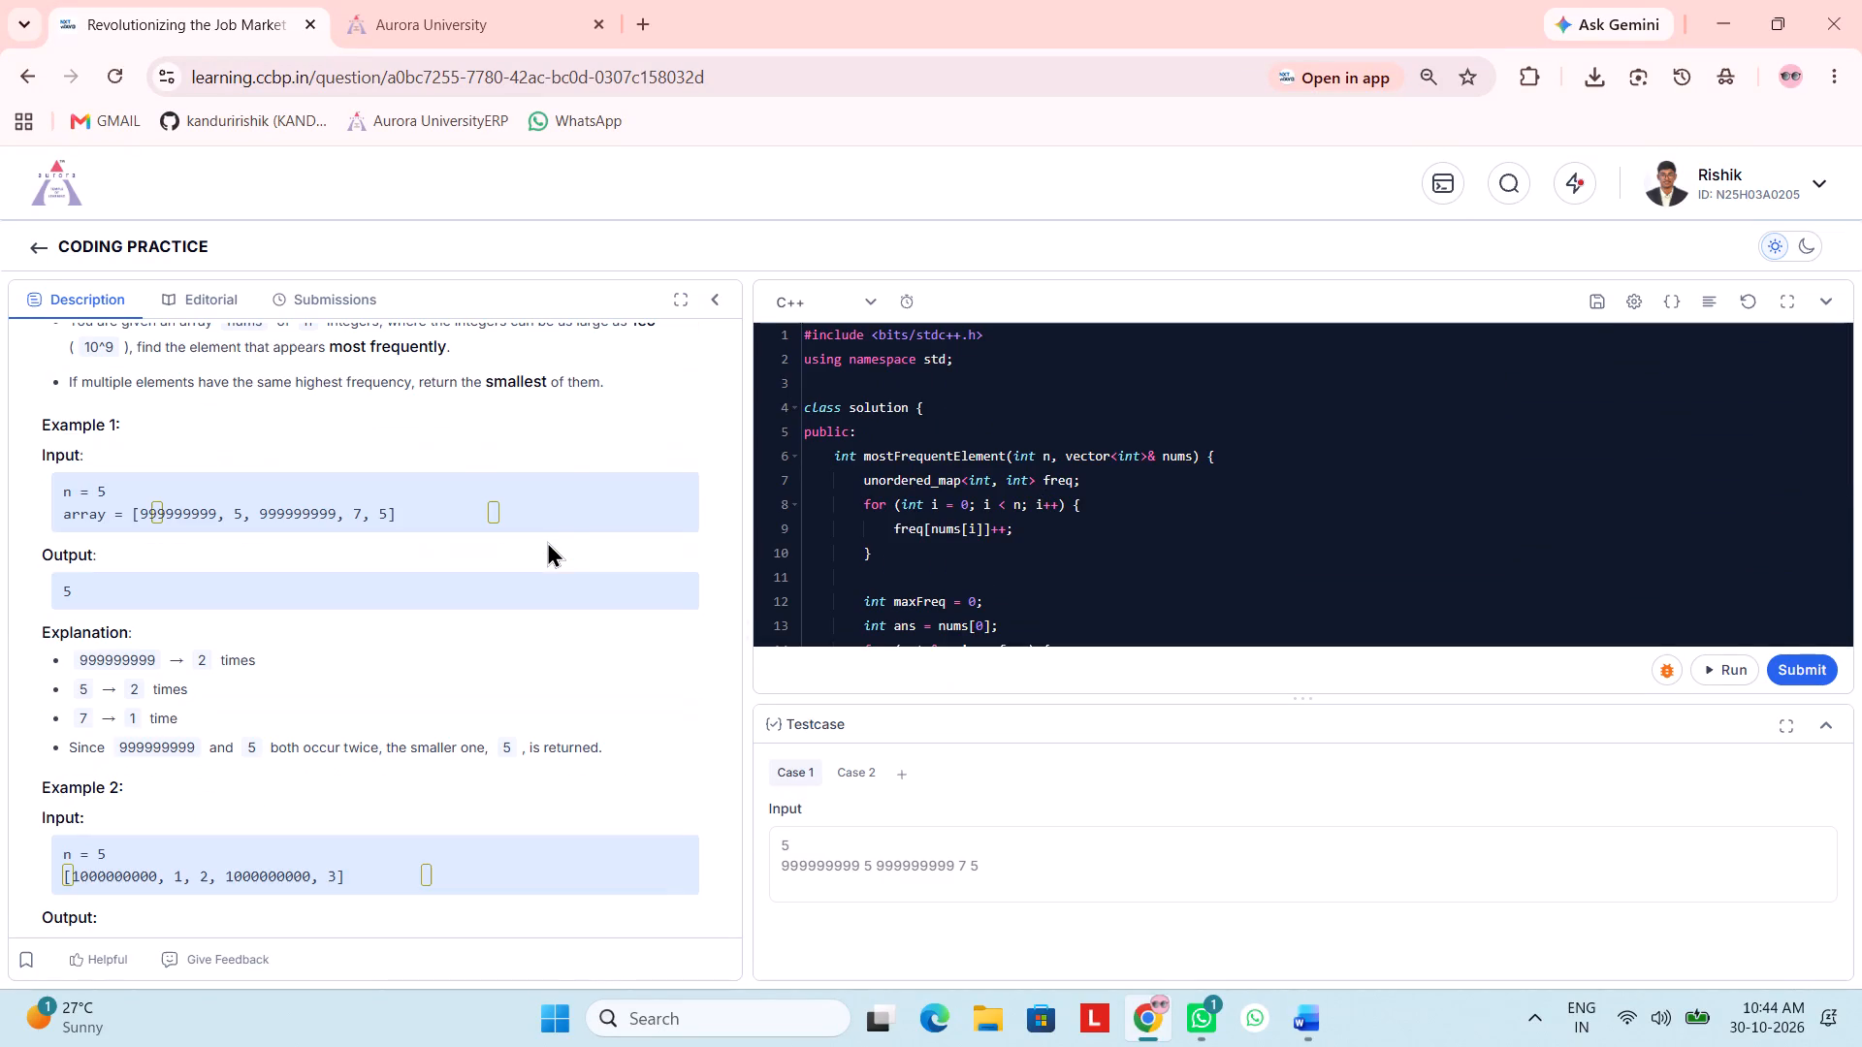
{"action": "left_click", "coordinate": [218, 307]}
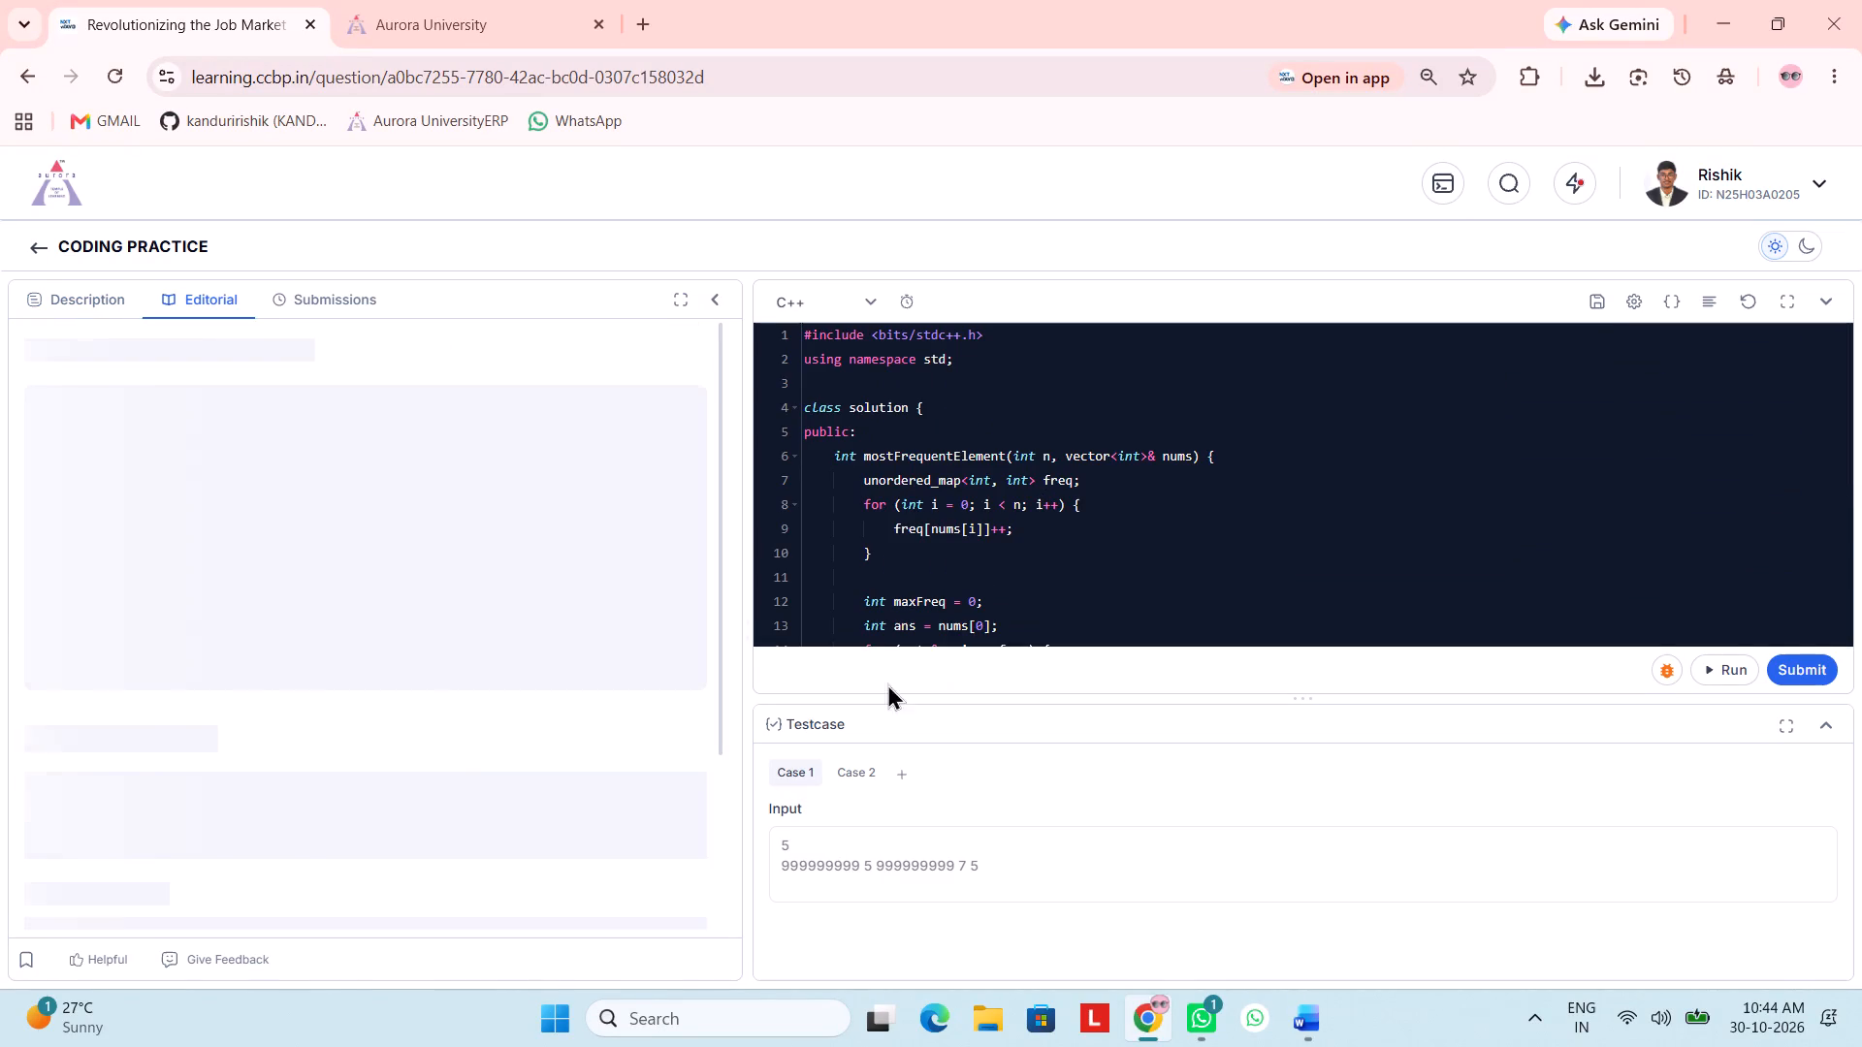
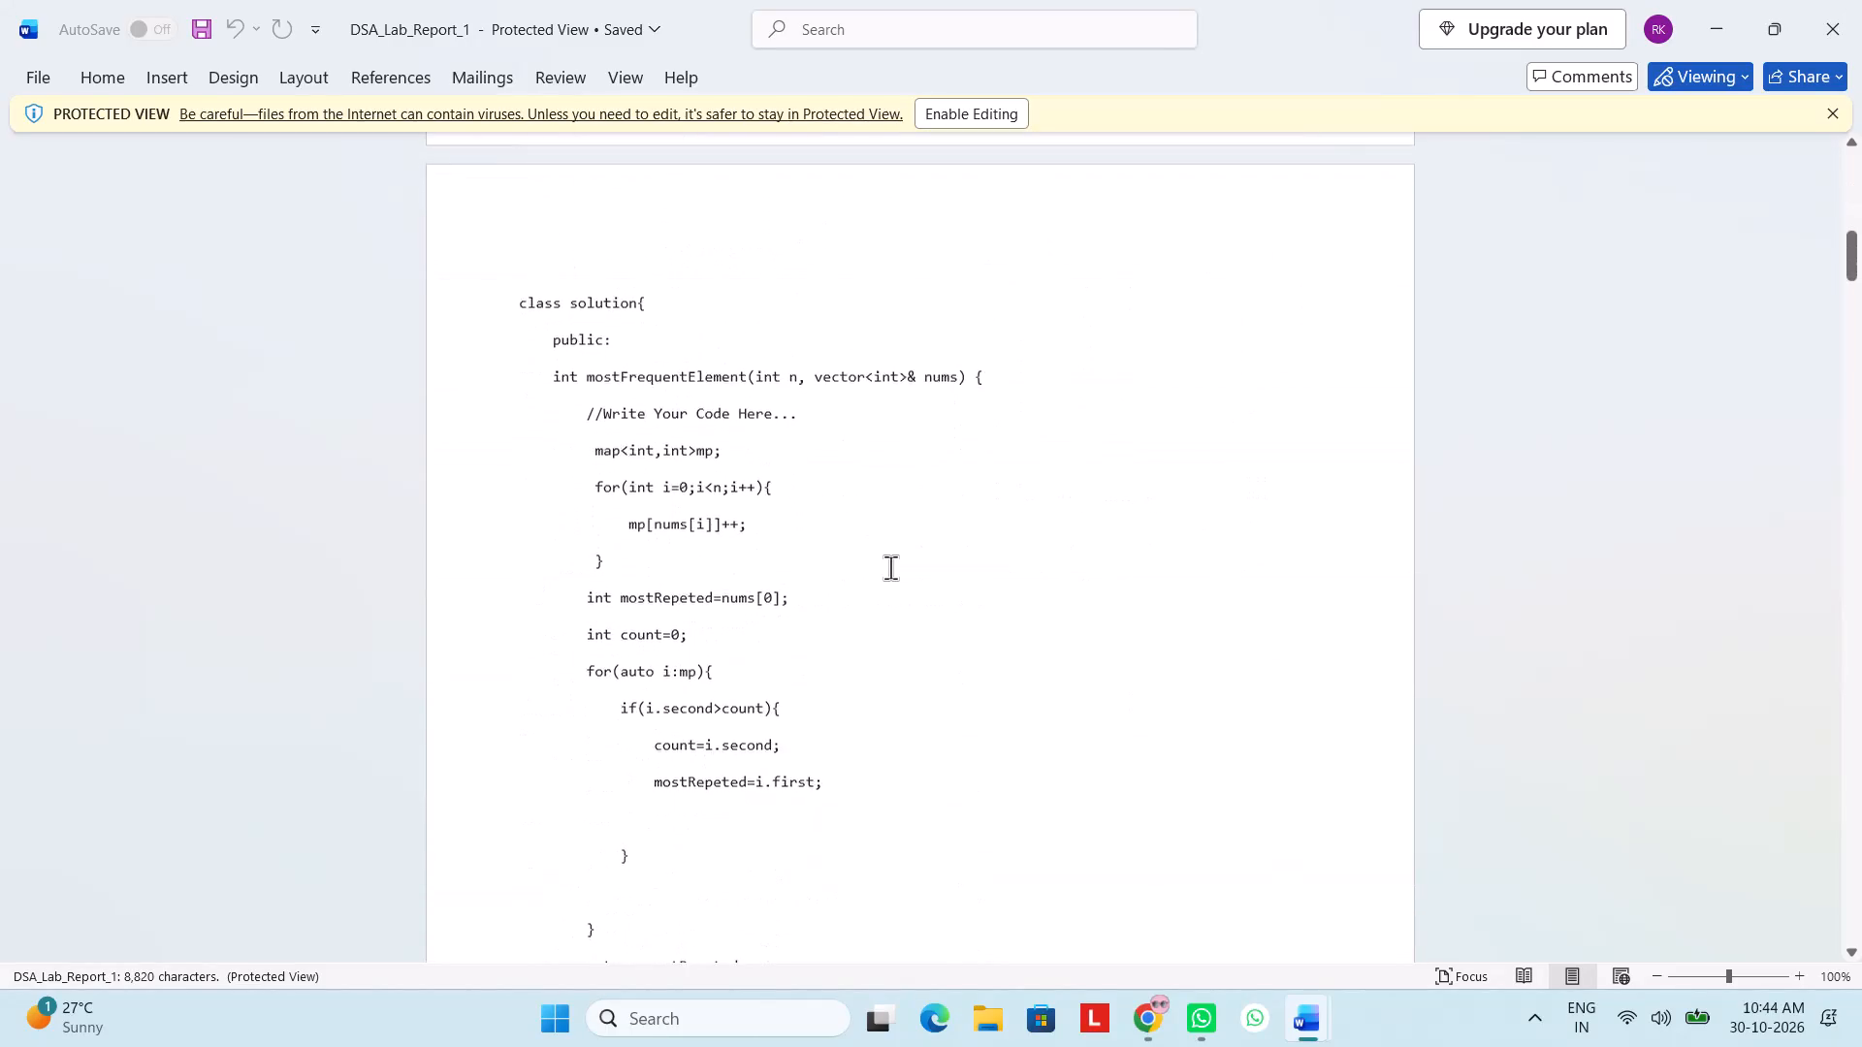
Review the problem statements, solution steps, code and complexity sections in the rest of DSA_Lab_Report_1, and close that document.
{"action": "scroll", "coordinate": [890, 567], "scroll_direction": "down", "scroll_amount": 3}
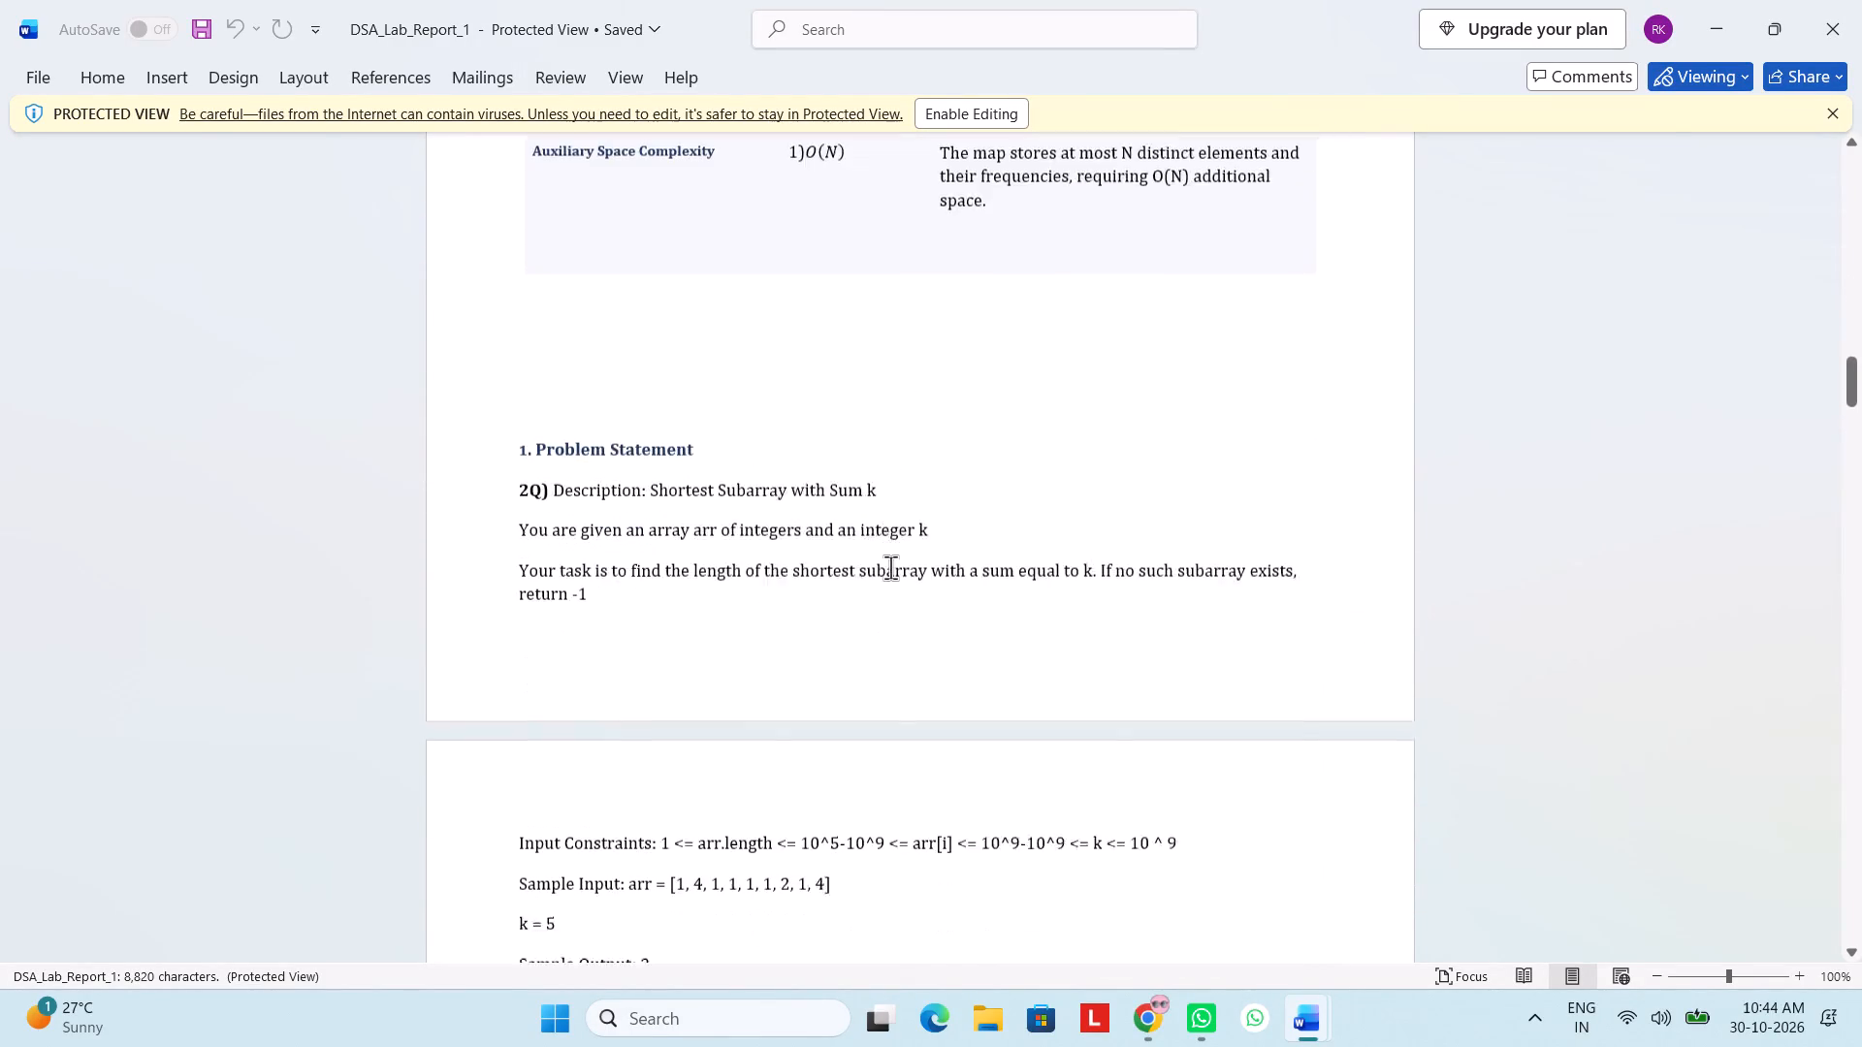
{"action": "scroll", "coordinate": [890, 567], "scroll_direction": "right", "scroll_amount": 1}
{"action": "scroll", "coordinate": [890, 567], "scroll_direction": "down", "scroll_amount": 3}
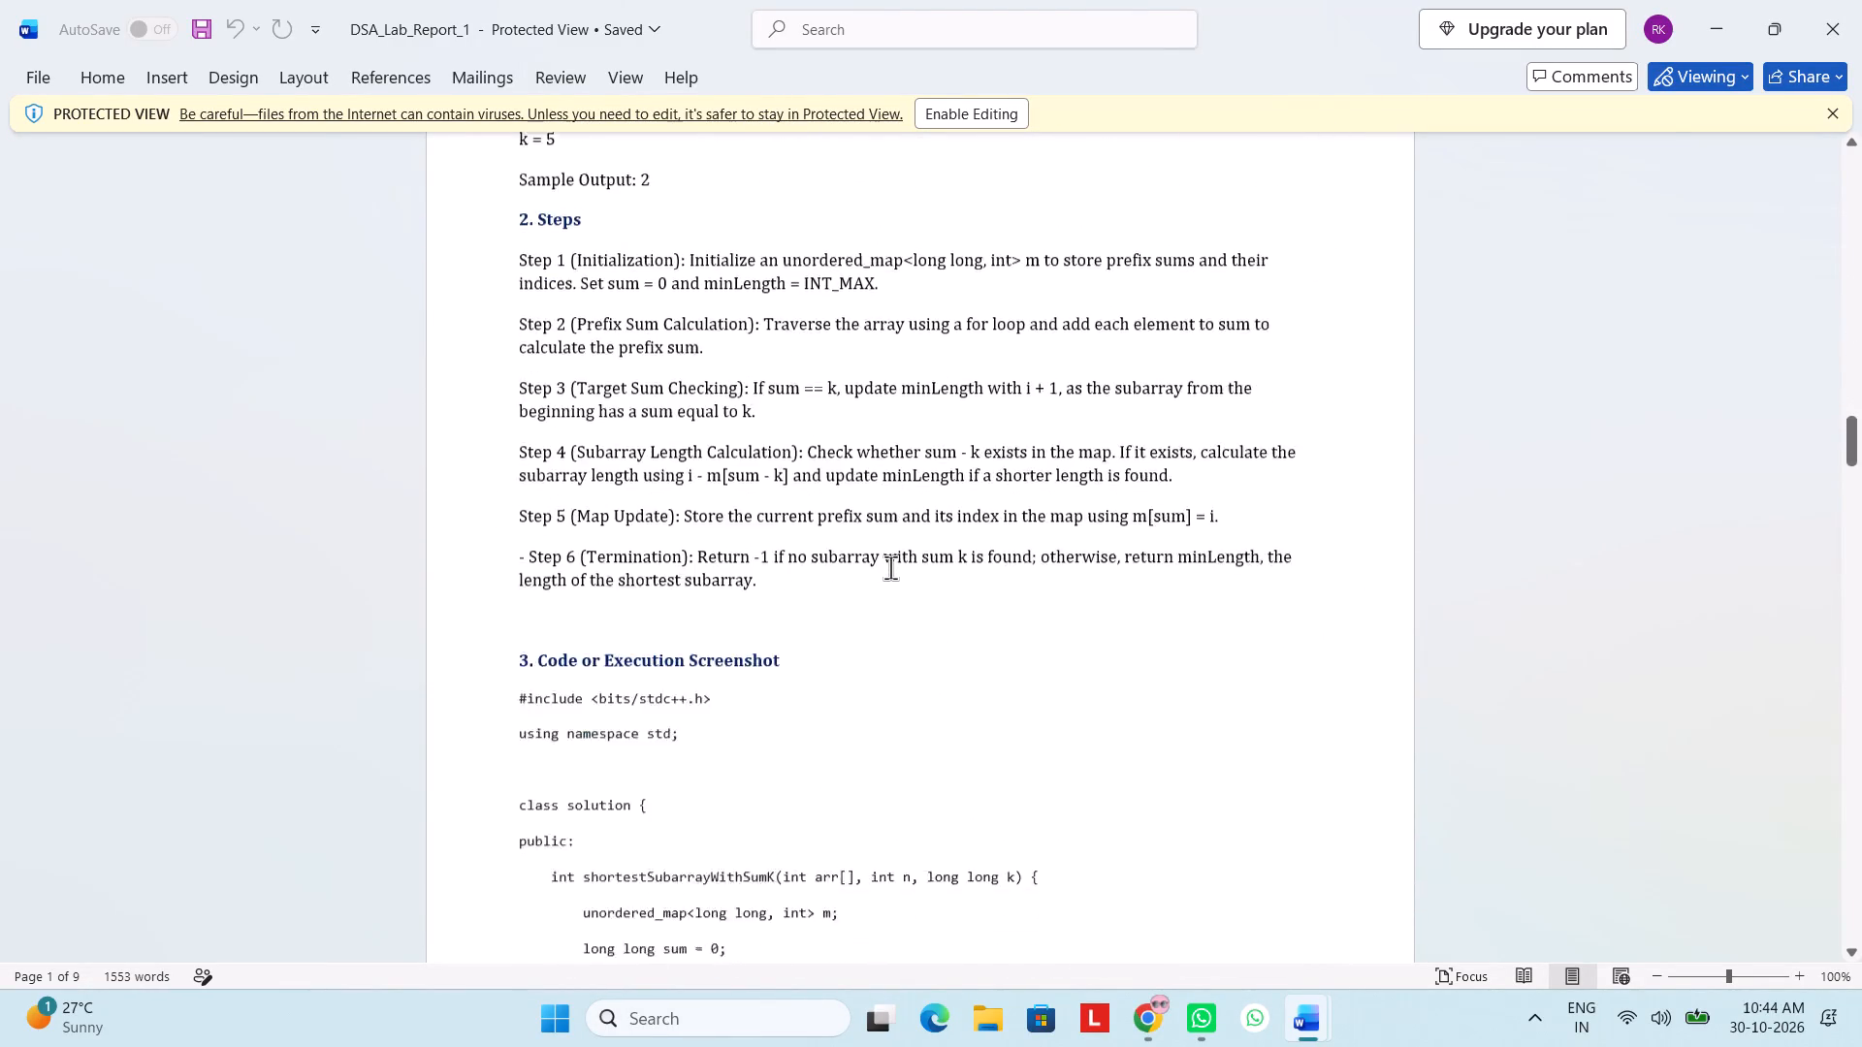
{"action": "scroll", "coordinate": [890, 567], "scroll_direction": "down", "scroll_amount": 6}
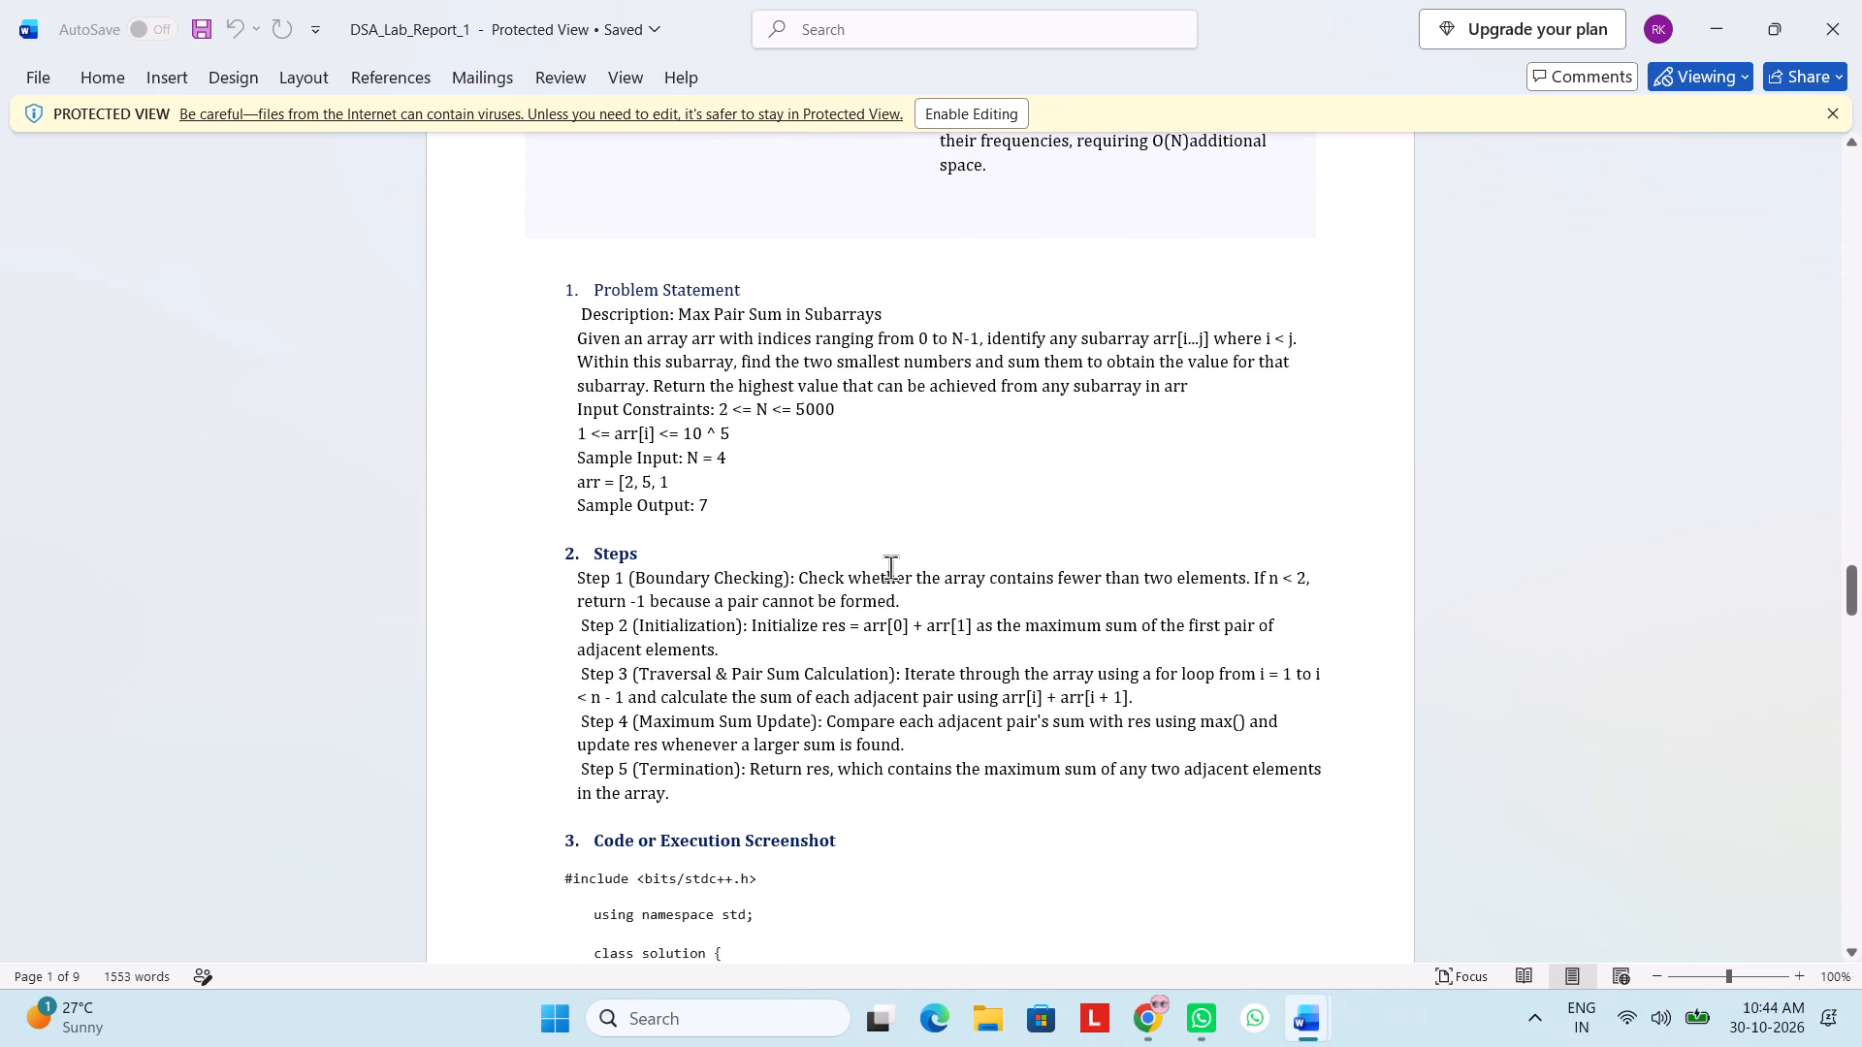
{"action": "scroll", "coordinate": [890, 567], "scroll_direction": "down", "scroll_amount": 7}
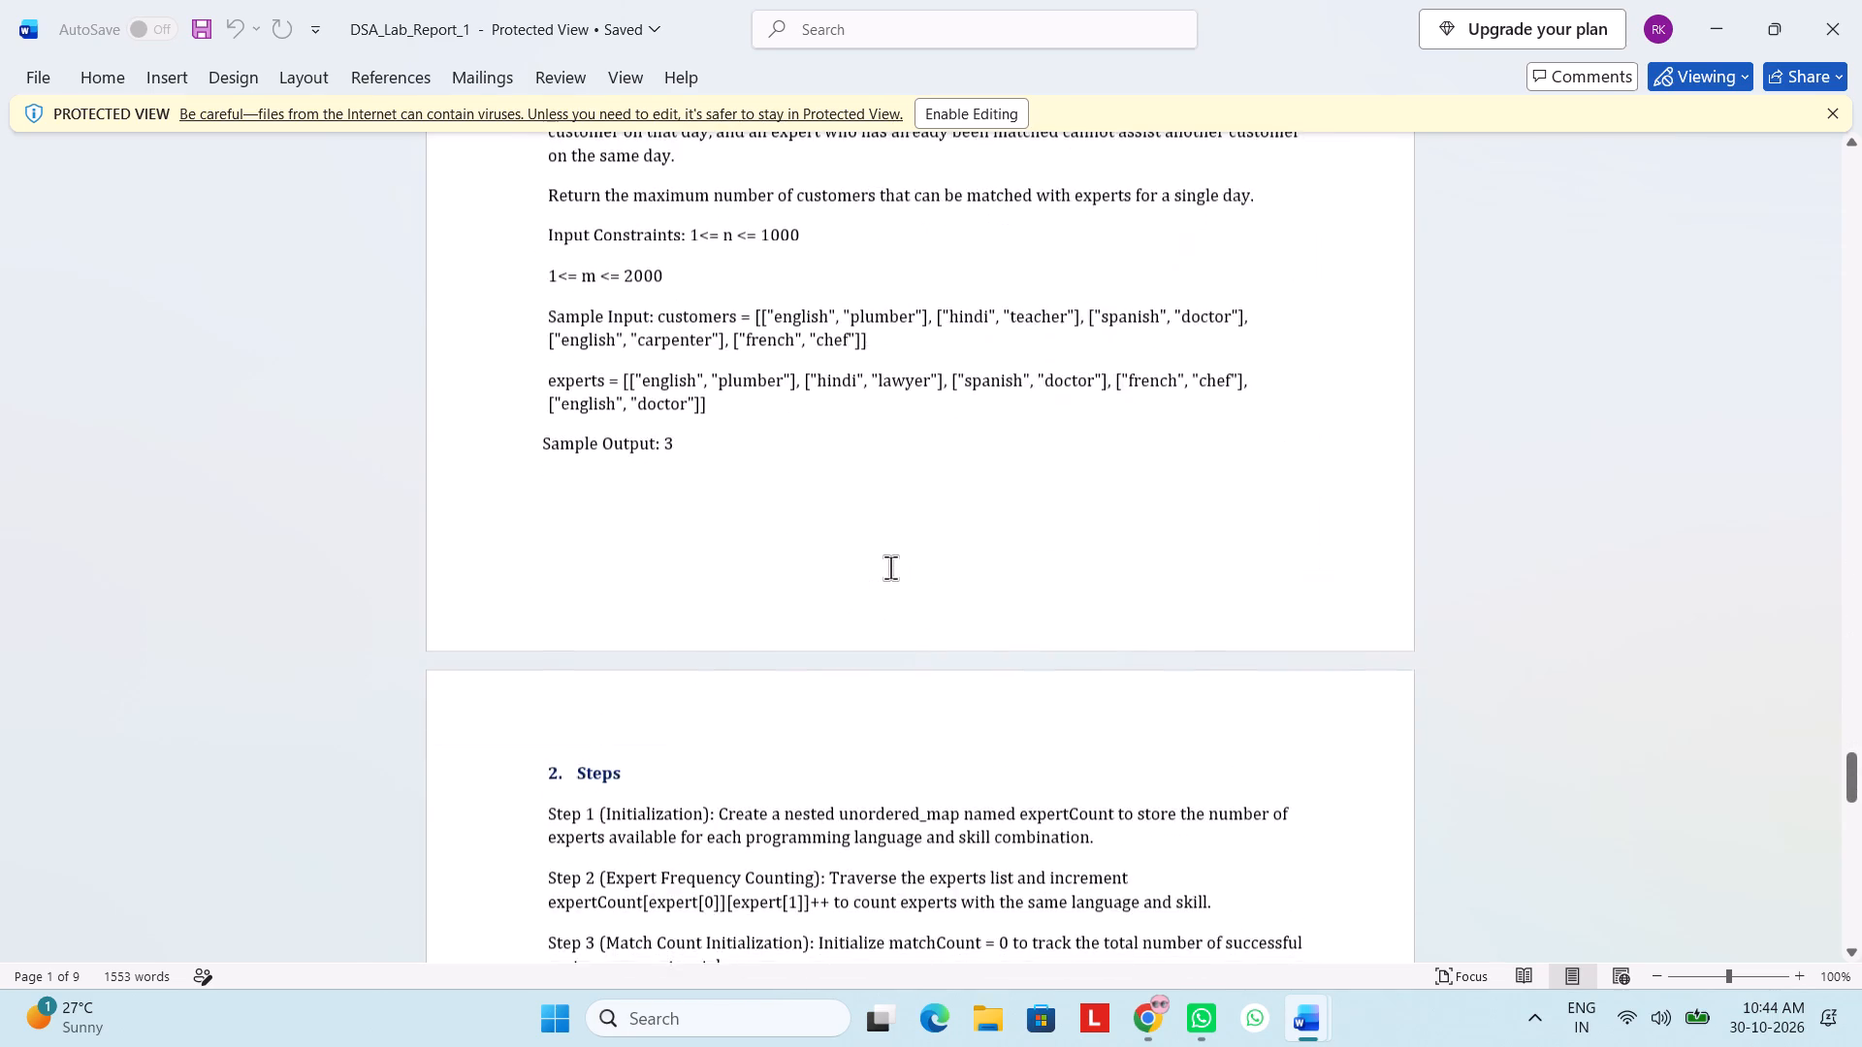
{"action": "scroll", "coordinate": [890, 567], "scroll_direction": "down", "scroll_amount": 5}
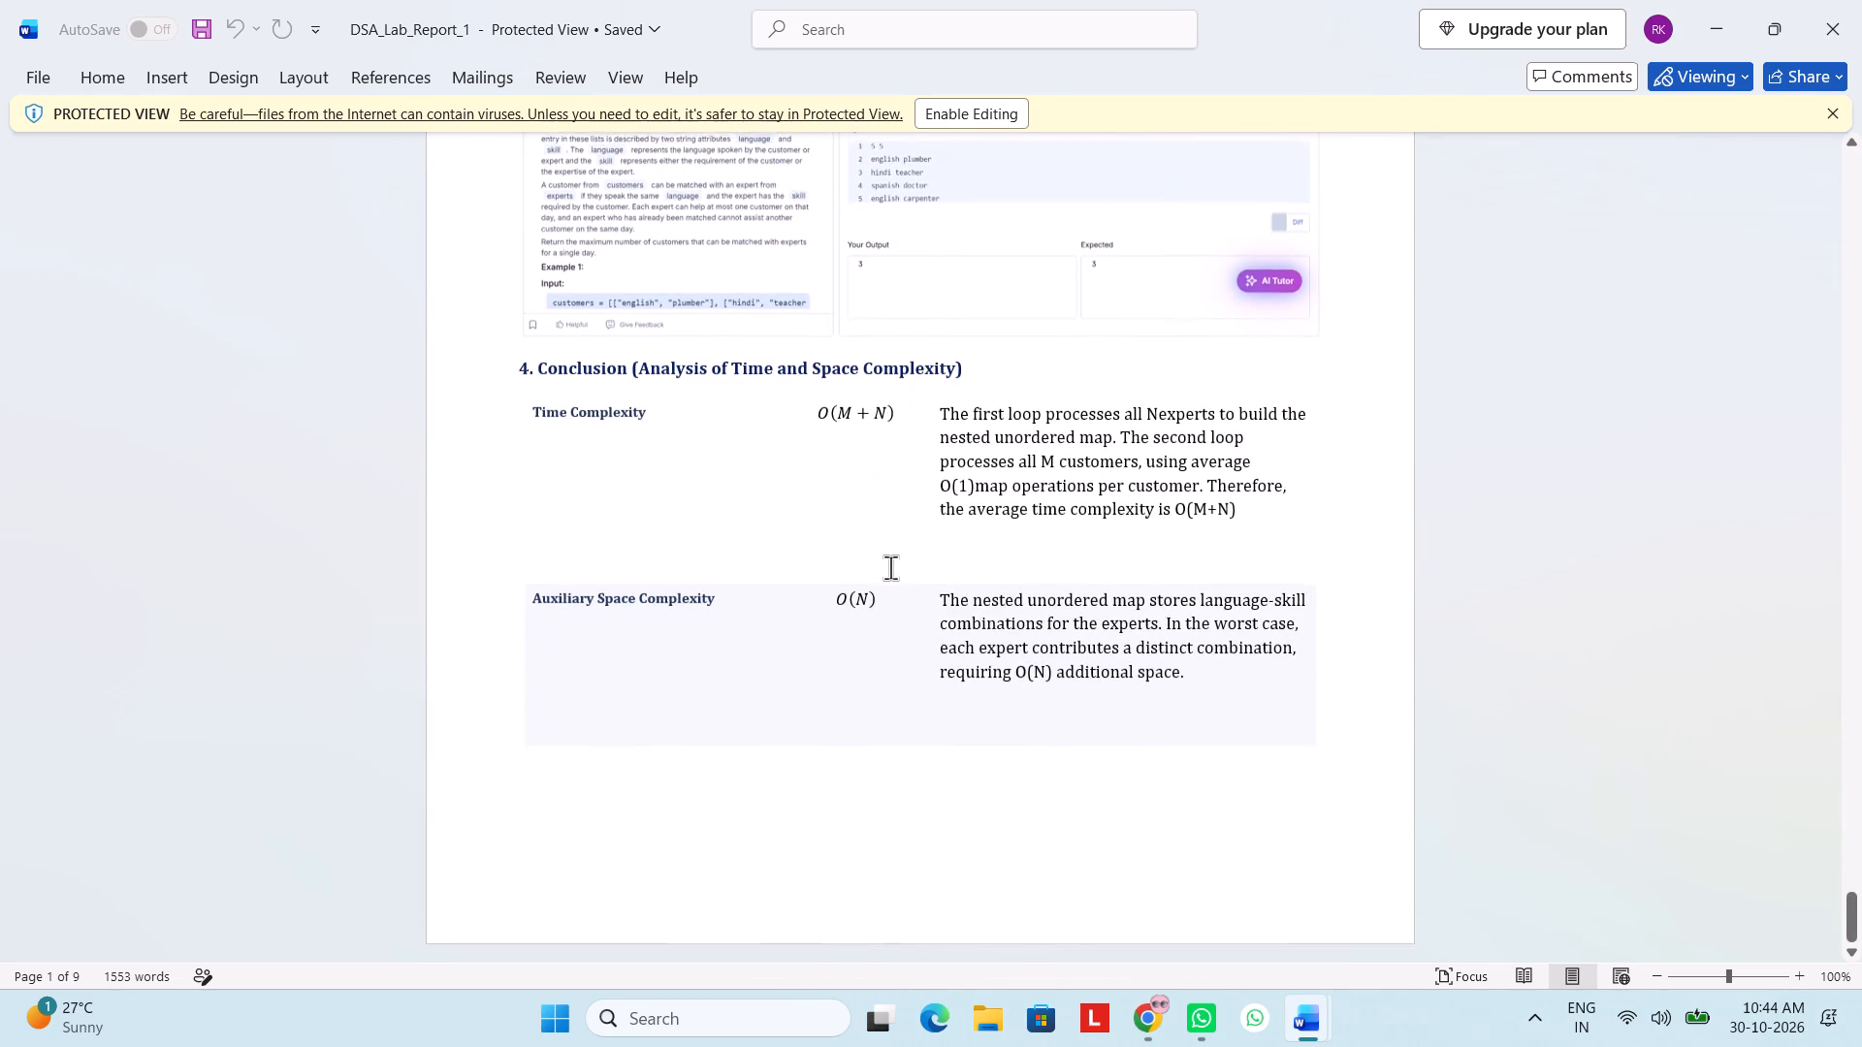
{"action": "scroll", "coordinate": [890, 567], "scroll_direction": "down", "scroll_amount": 1}
{"action": "left_click", "coordinate": [1861, 0]}
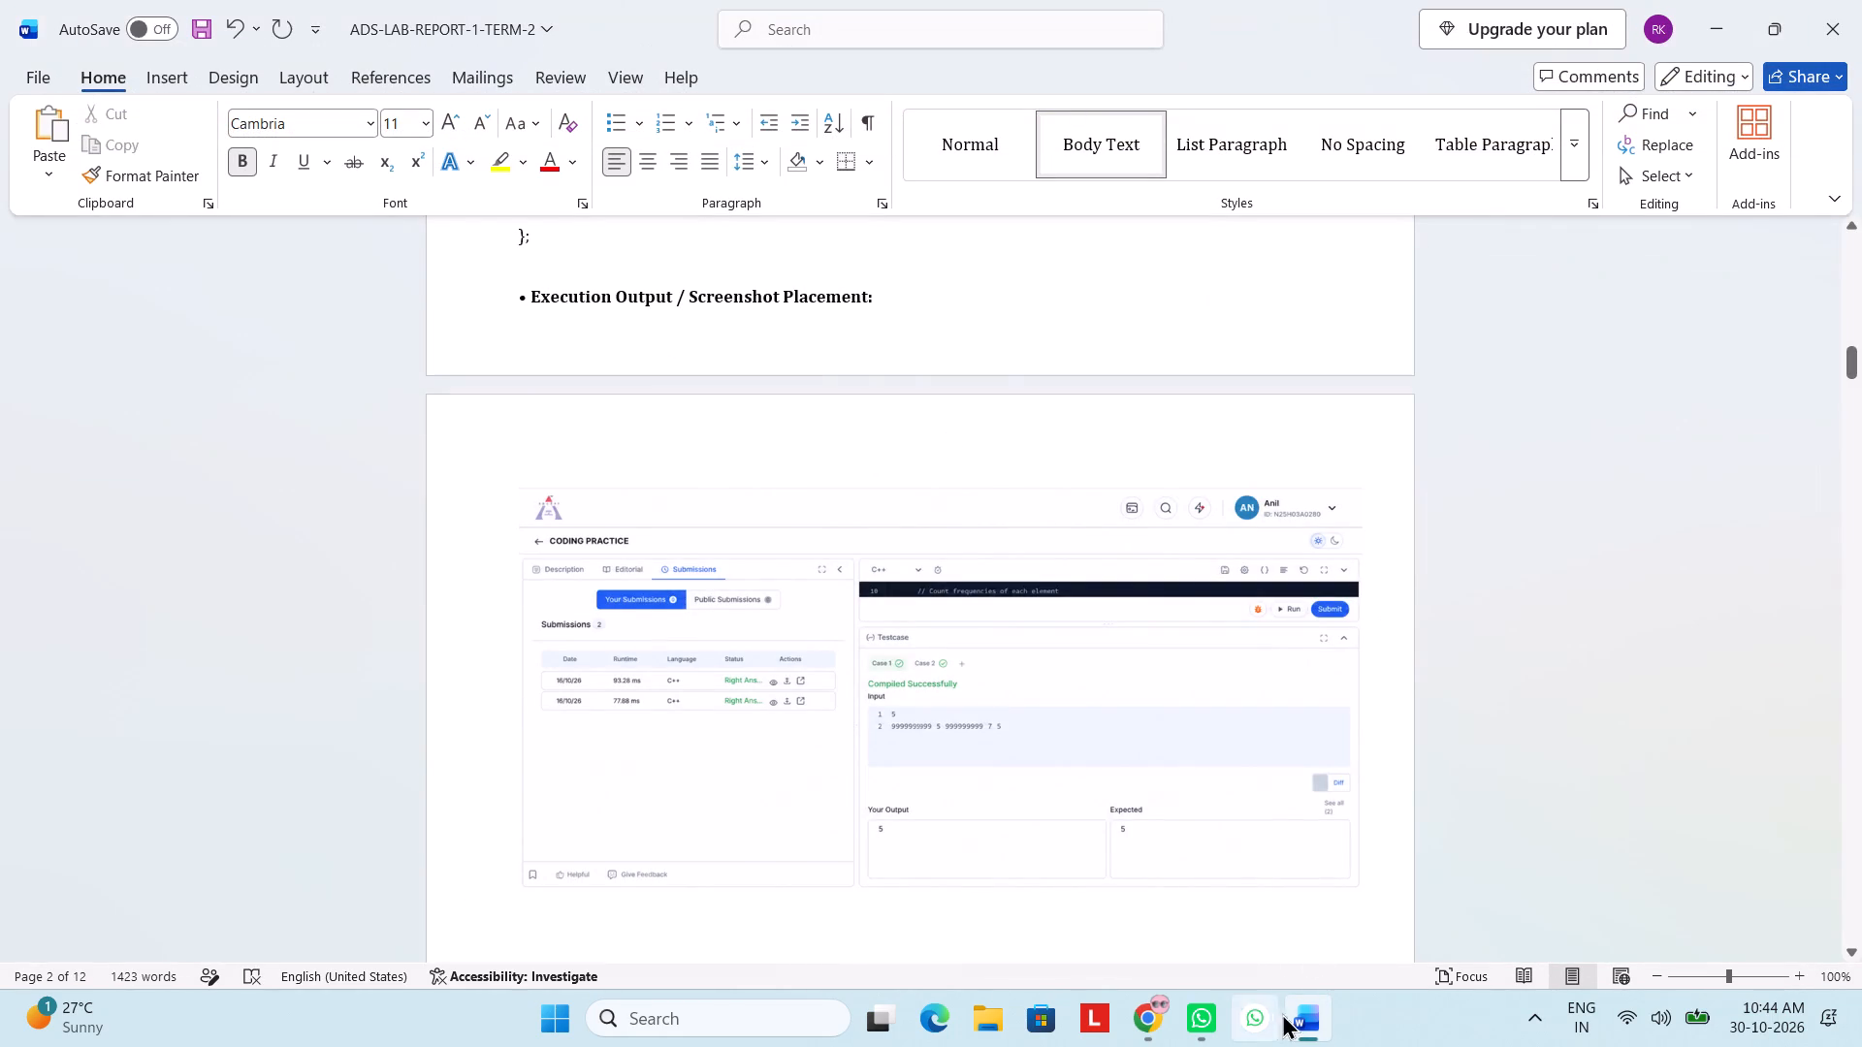
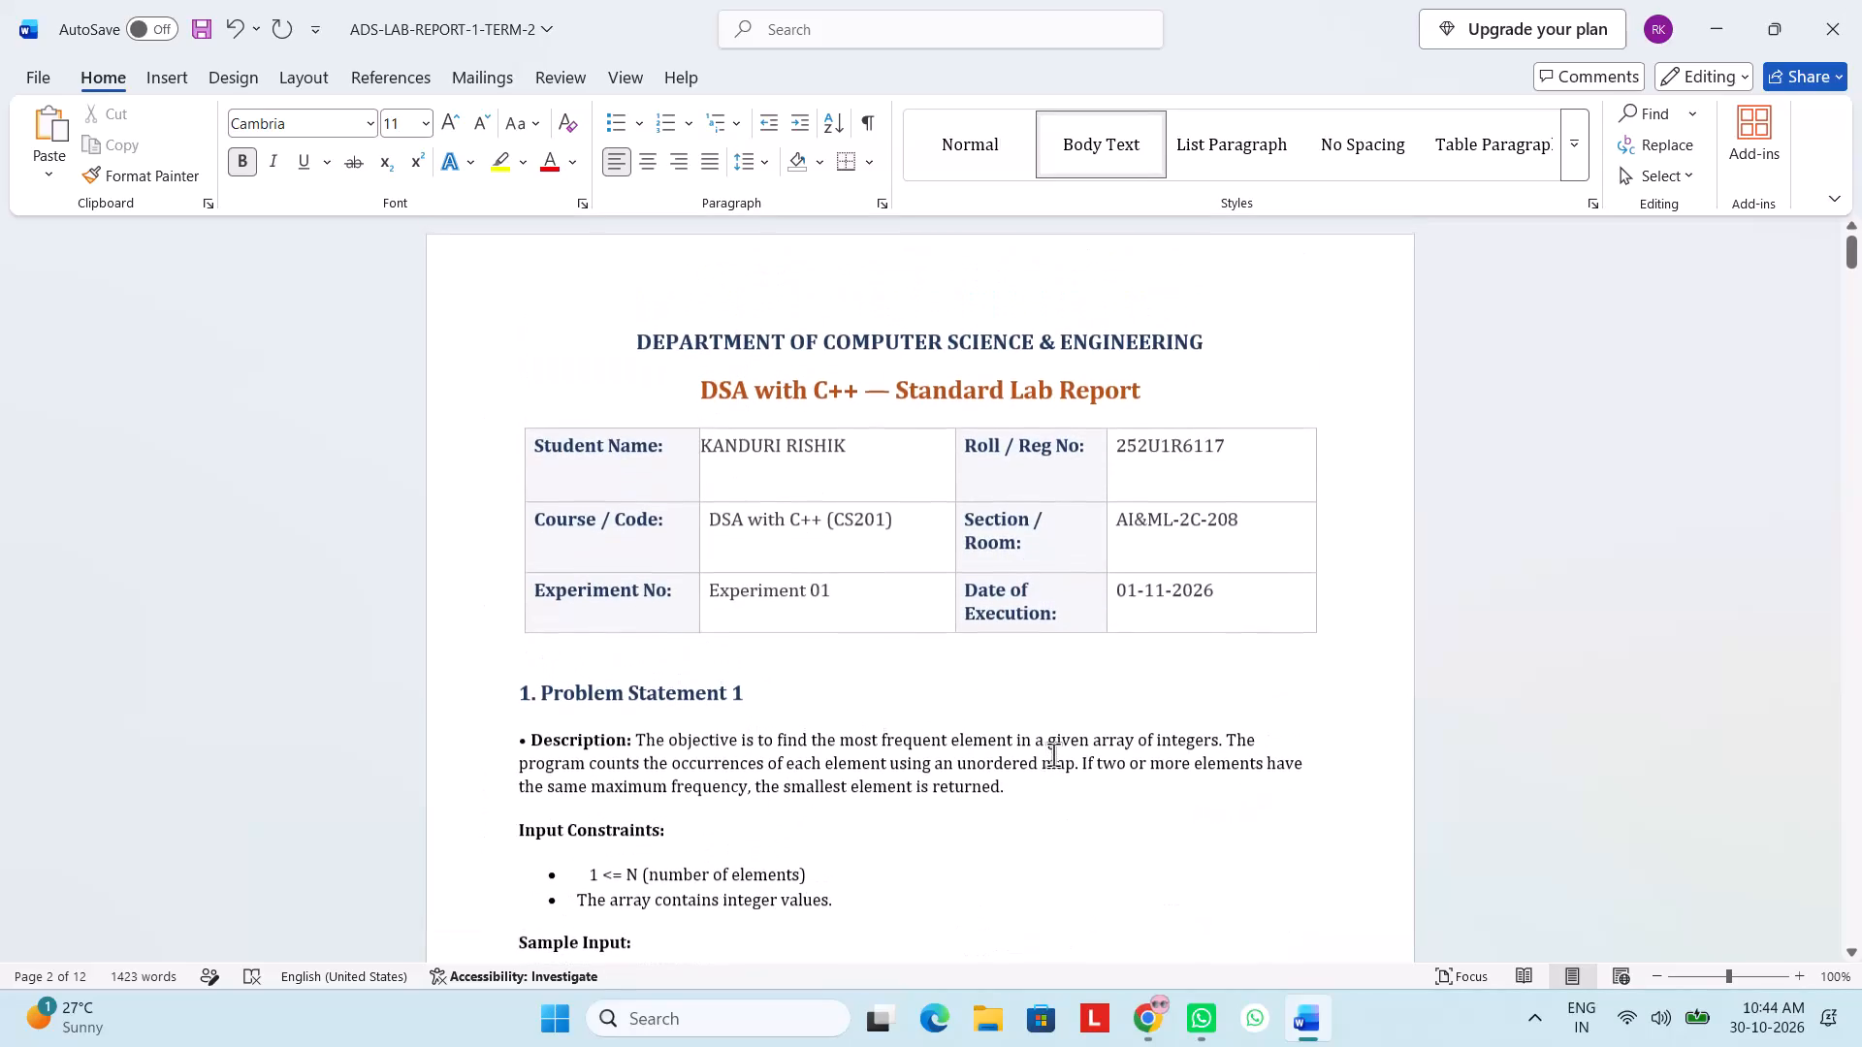
Make the student name and the roll number values in the report's header table bold.
{"action": "scroll", "coordinate": [1053, 754], "scroll_direction": "right", "scroll_amount": 1}
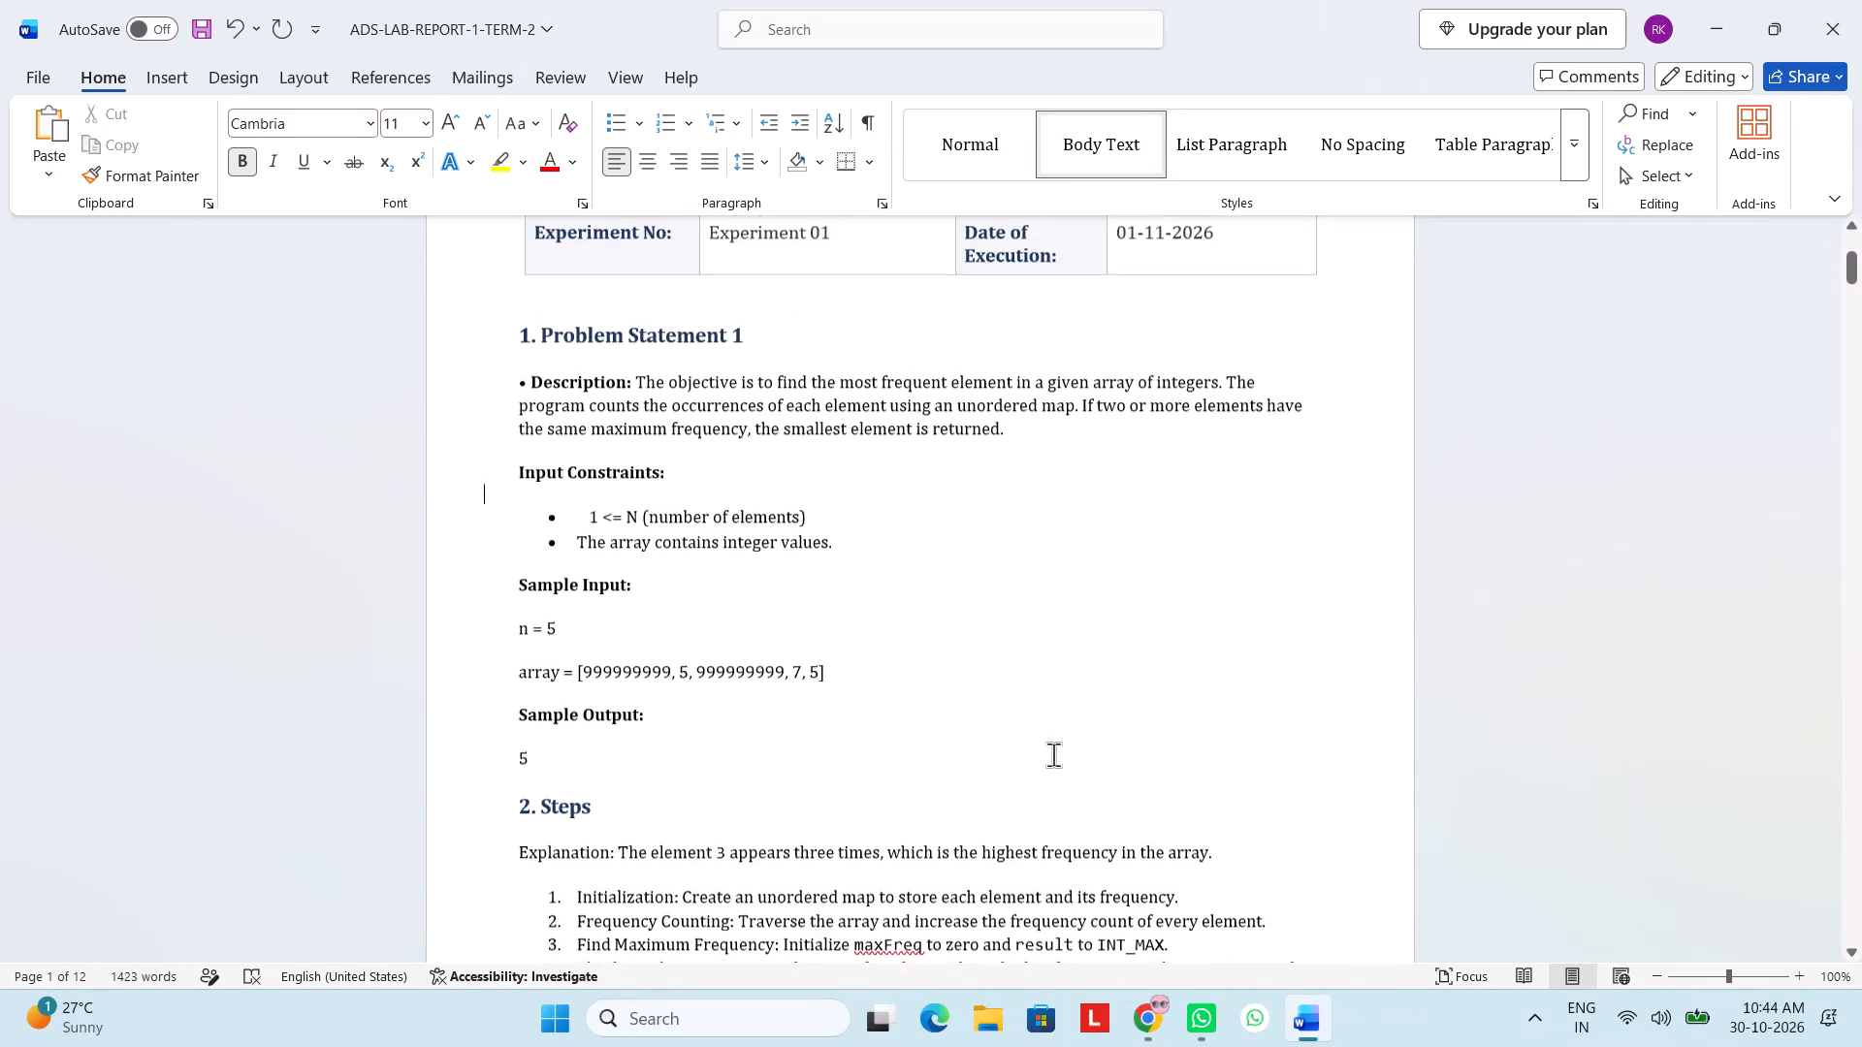
{"action": "scroll", "coordinate": [935, 484], "scroll_direction": "up", "scroll_amount": 4}
{"action": "left_click_drag", "start_coordinate": [883, 453], "coordinate": [716, 460]}
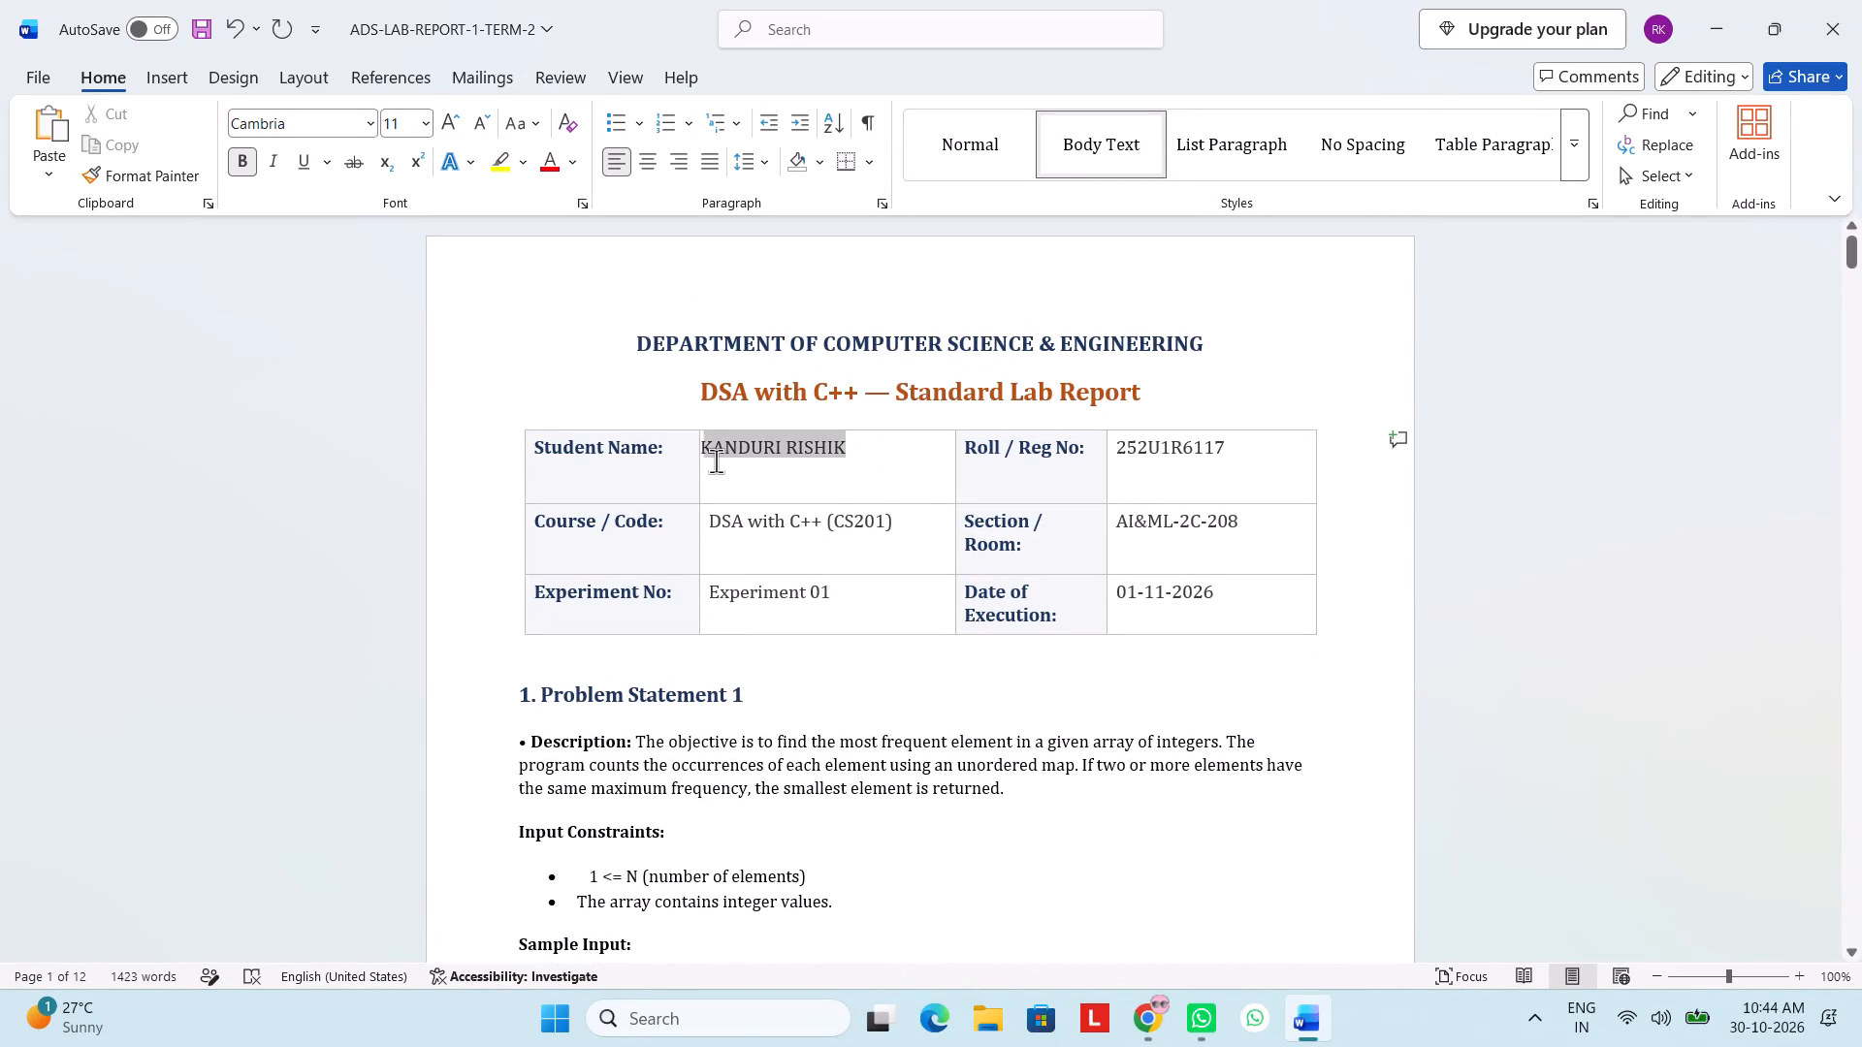
{"action": "left_click_drag", "start_coordinate": [716, 460], "coordinate": [709, 462]}
{"action": "left_click", "coordinate": [734, 535]}
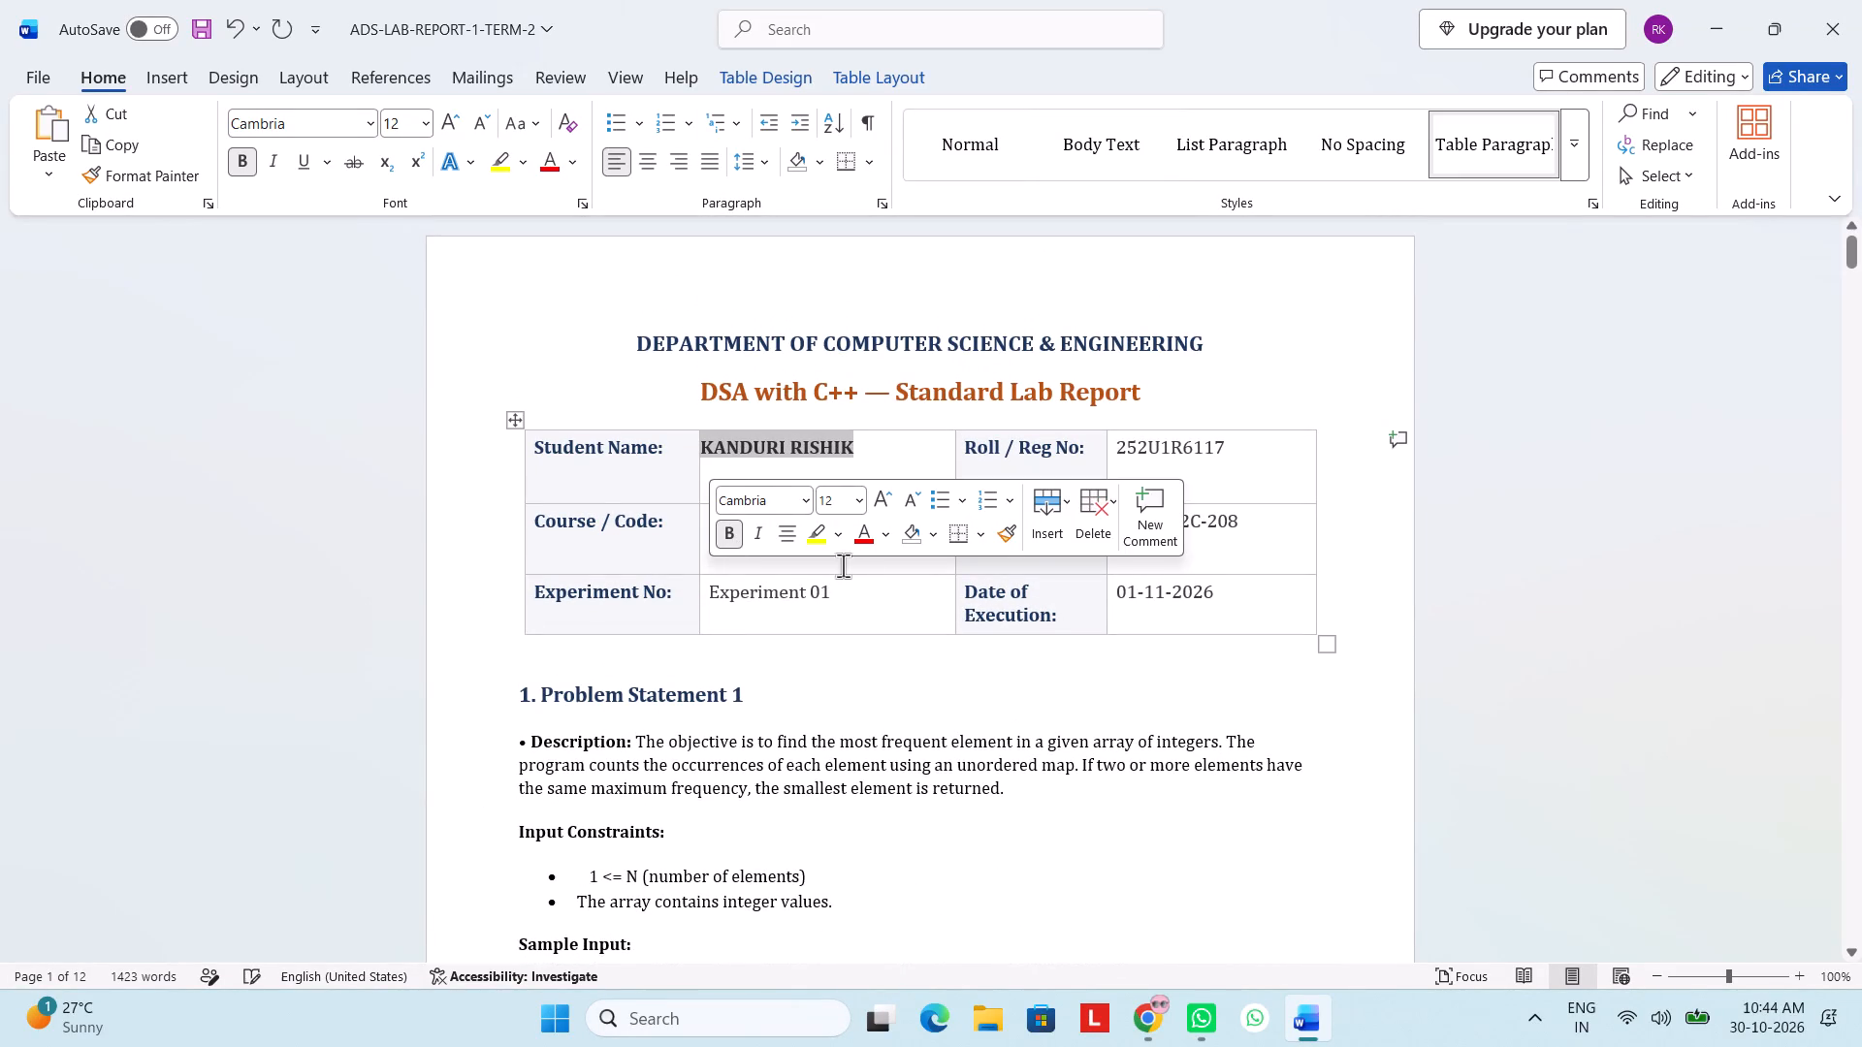
{"action": "left_click", "coordinate": [1055, 664]}
{"action": "left_click_drag", "start_coordinate": [1237, 453], "coordinate": [1113, 459]}
{"action": "left_click", "coordinate": [1143, 533]}
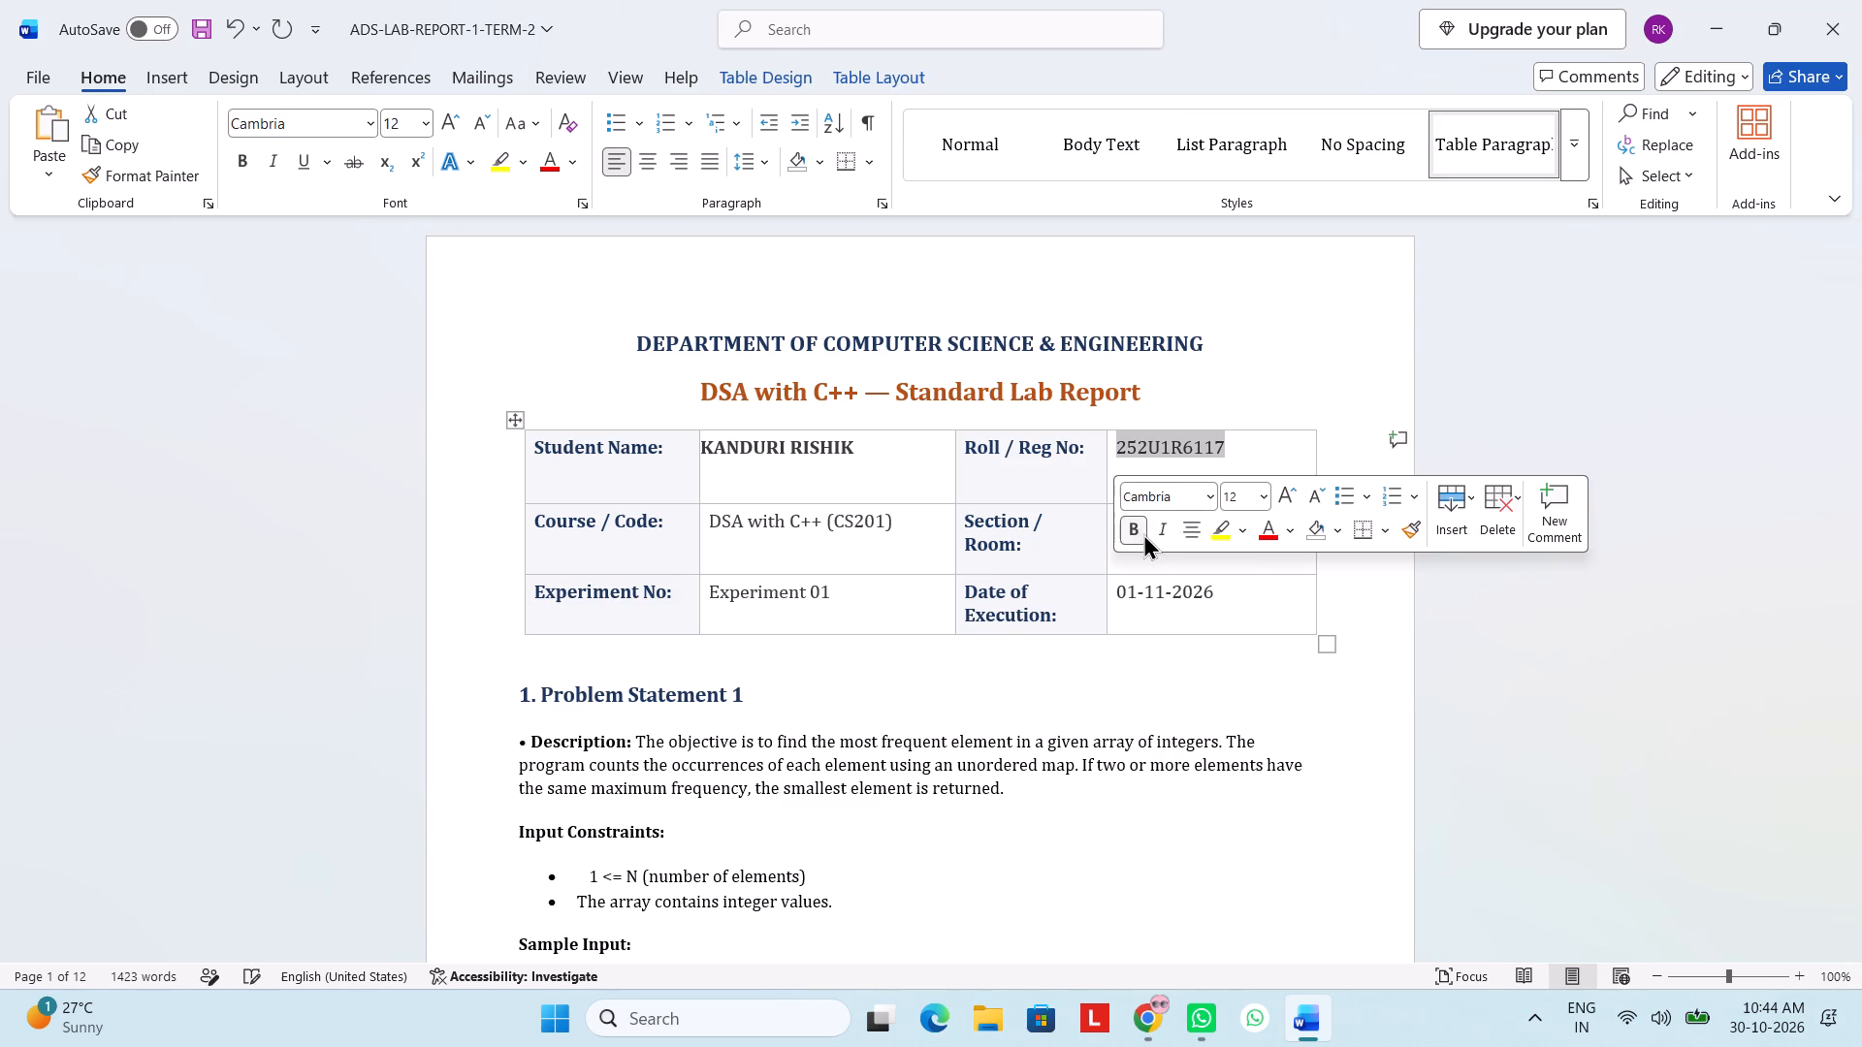
{"action": "left_click", "coordinate": [1255, 680]}
Select the coding practice screenshot placed under Problem Statement 1's execution output heading.
{"action": "scroll", "coordinate": [1255, 680], "scroll_direction": "down", "scroll_amount": 6}
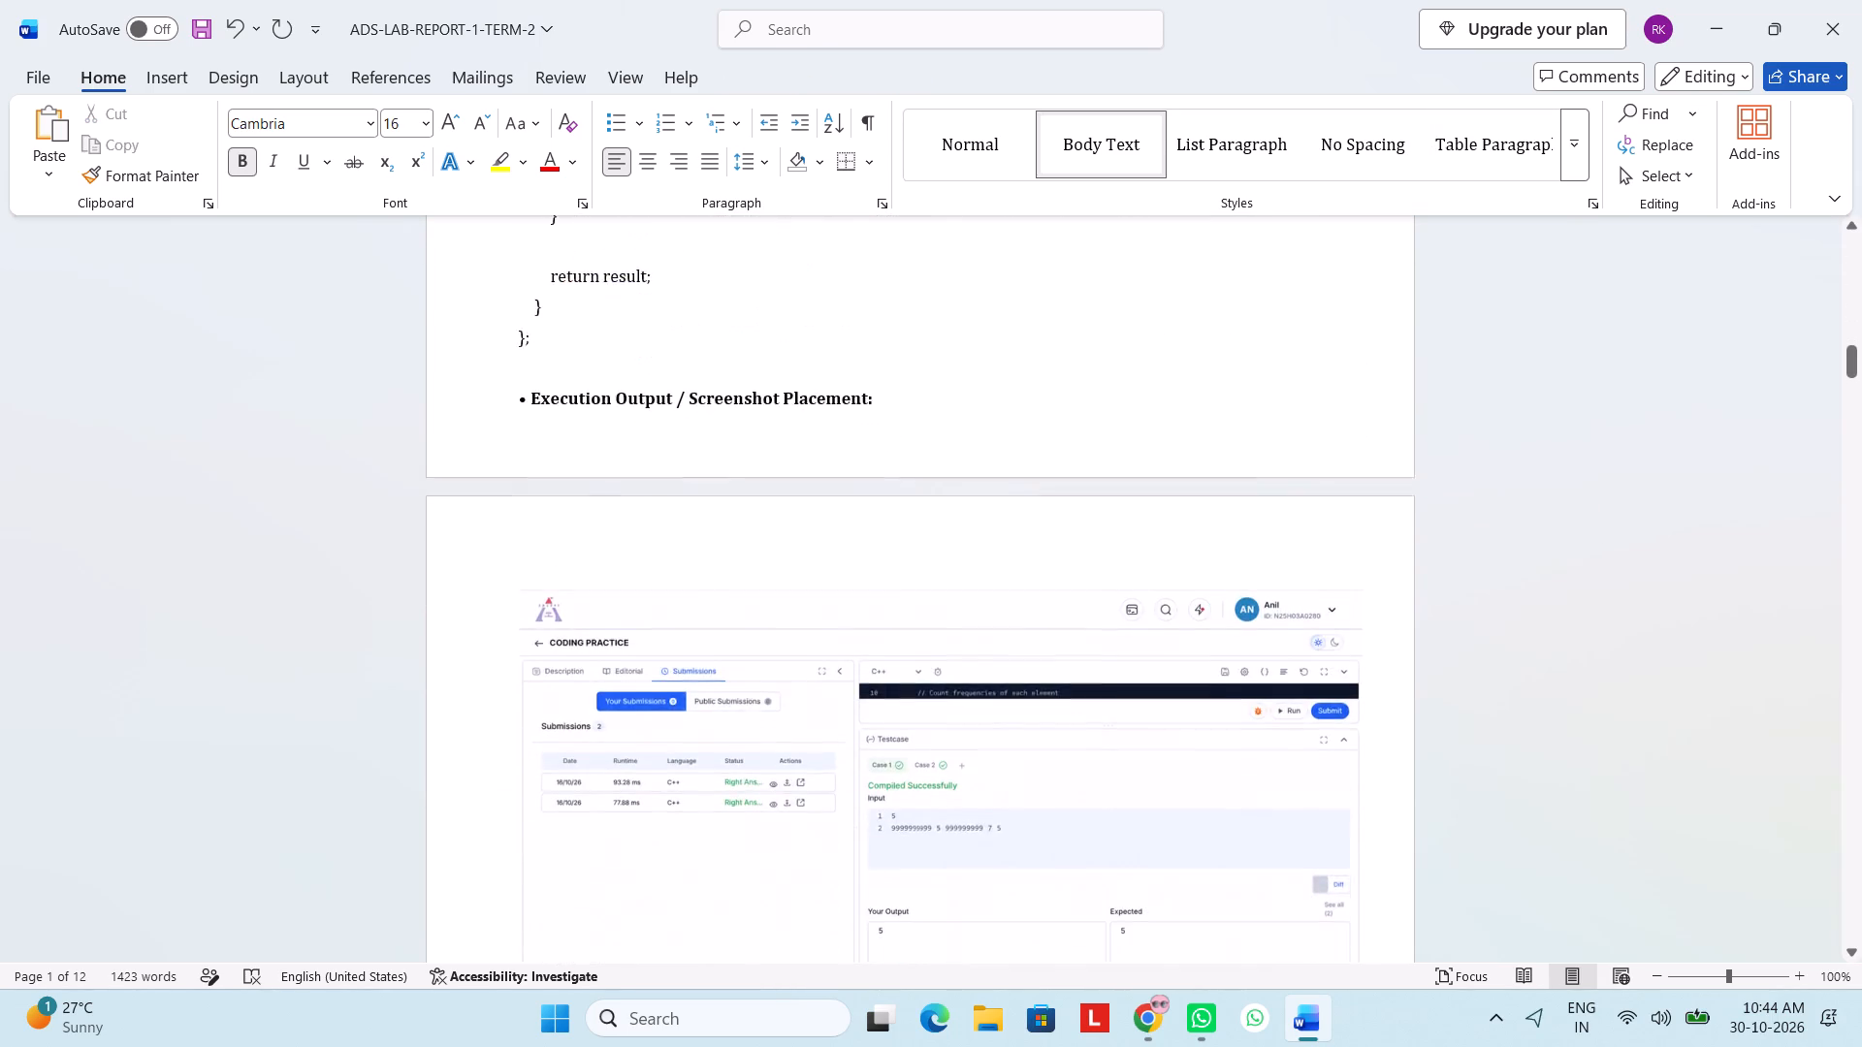
{"action": "scroll", "coordinate": [1255, 680], "scroll_direction": "down", "scroll_amount": 2}
{"action": "left_click", "coordinate": [1101, 676]}
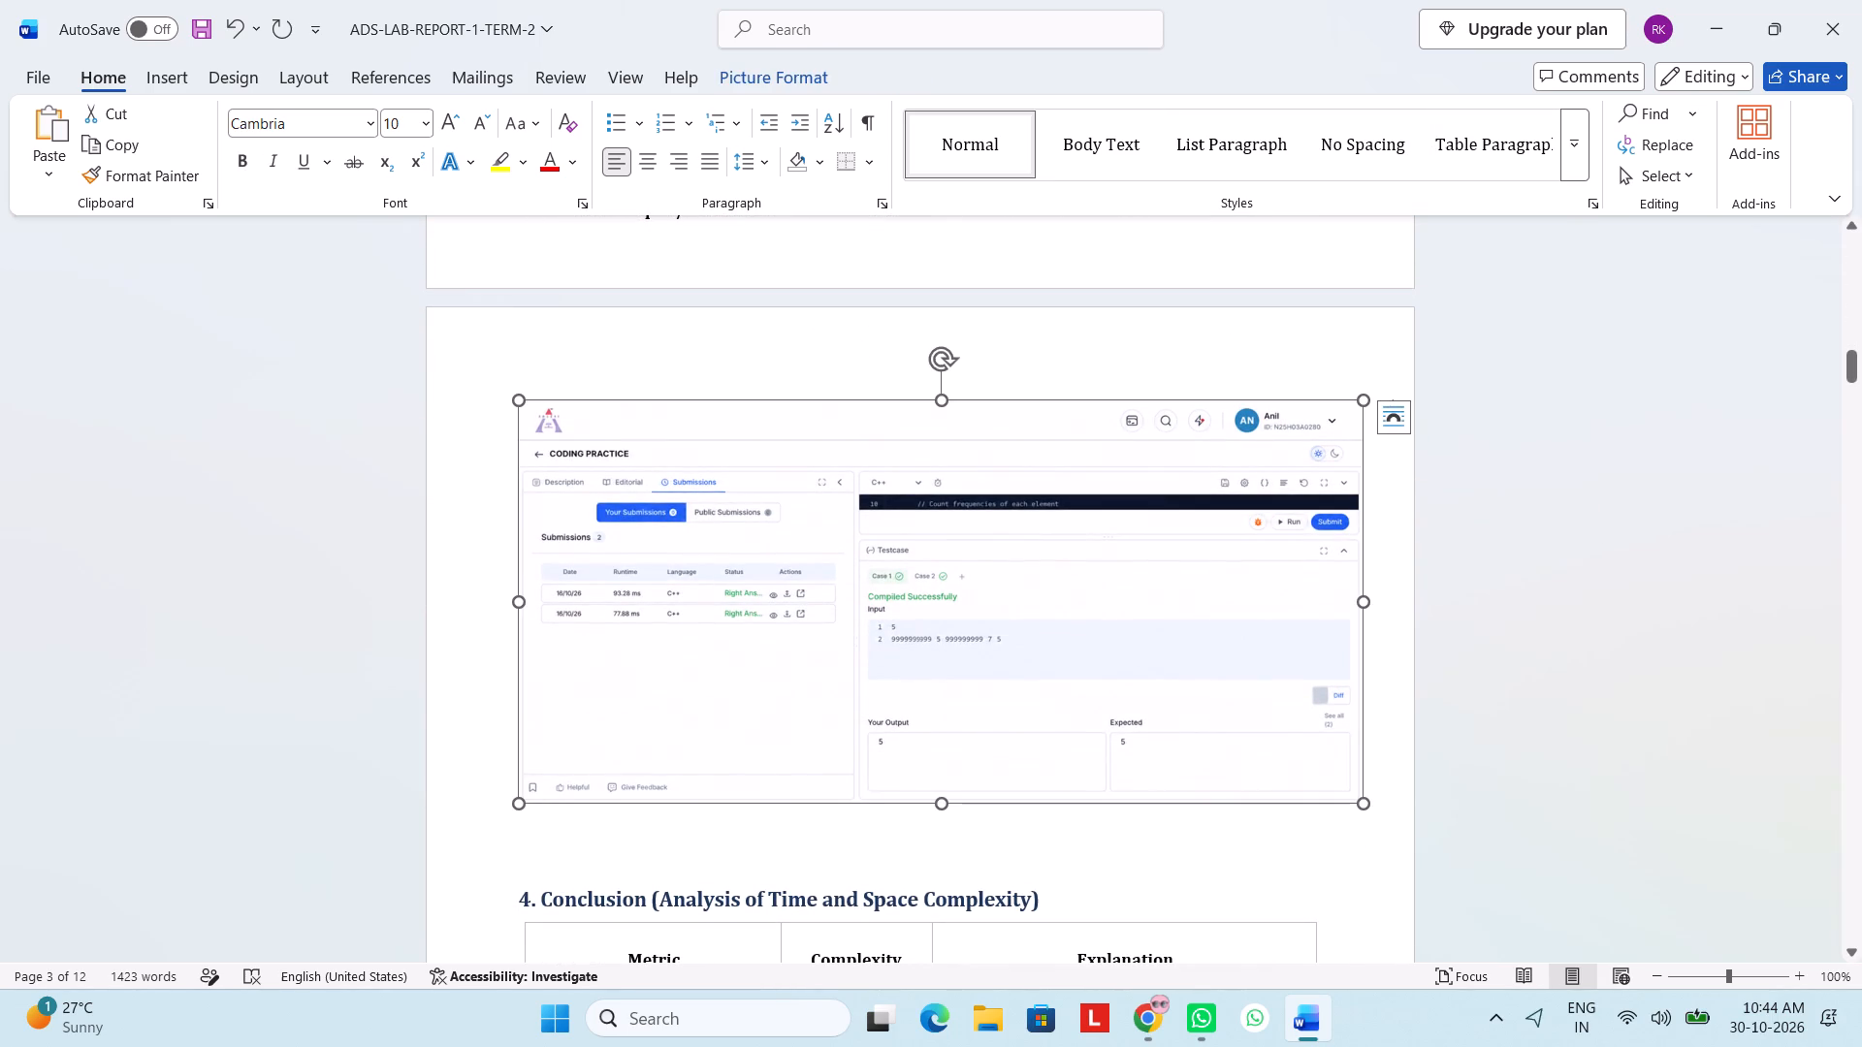
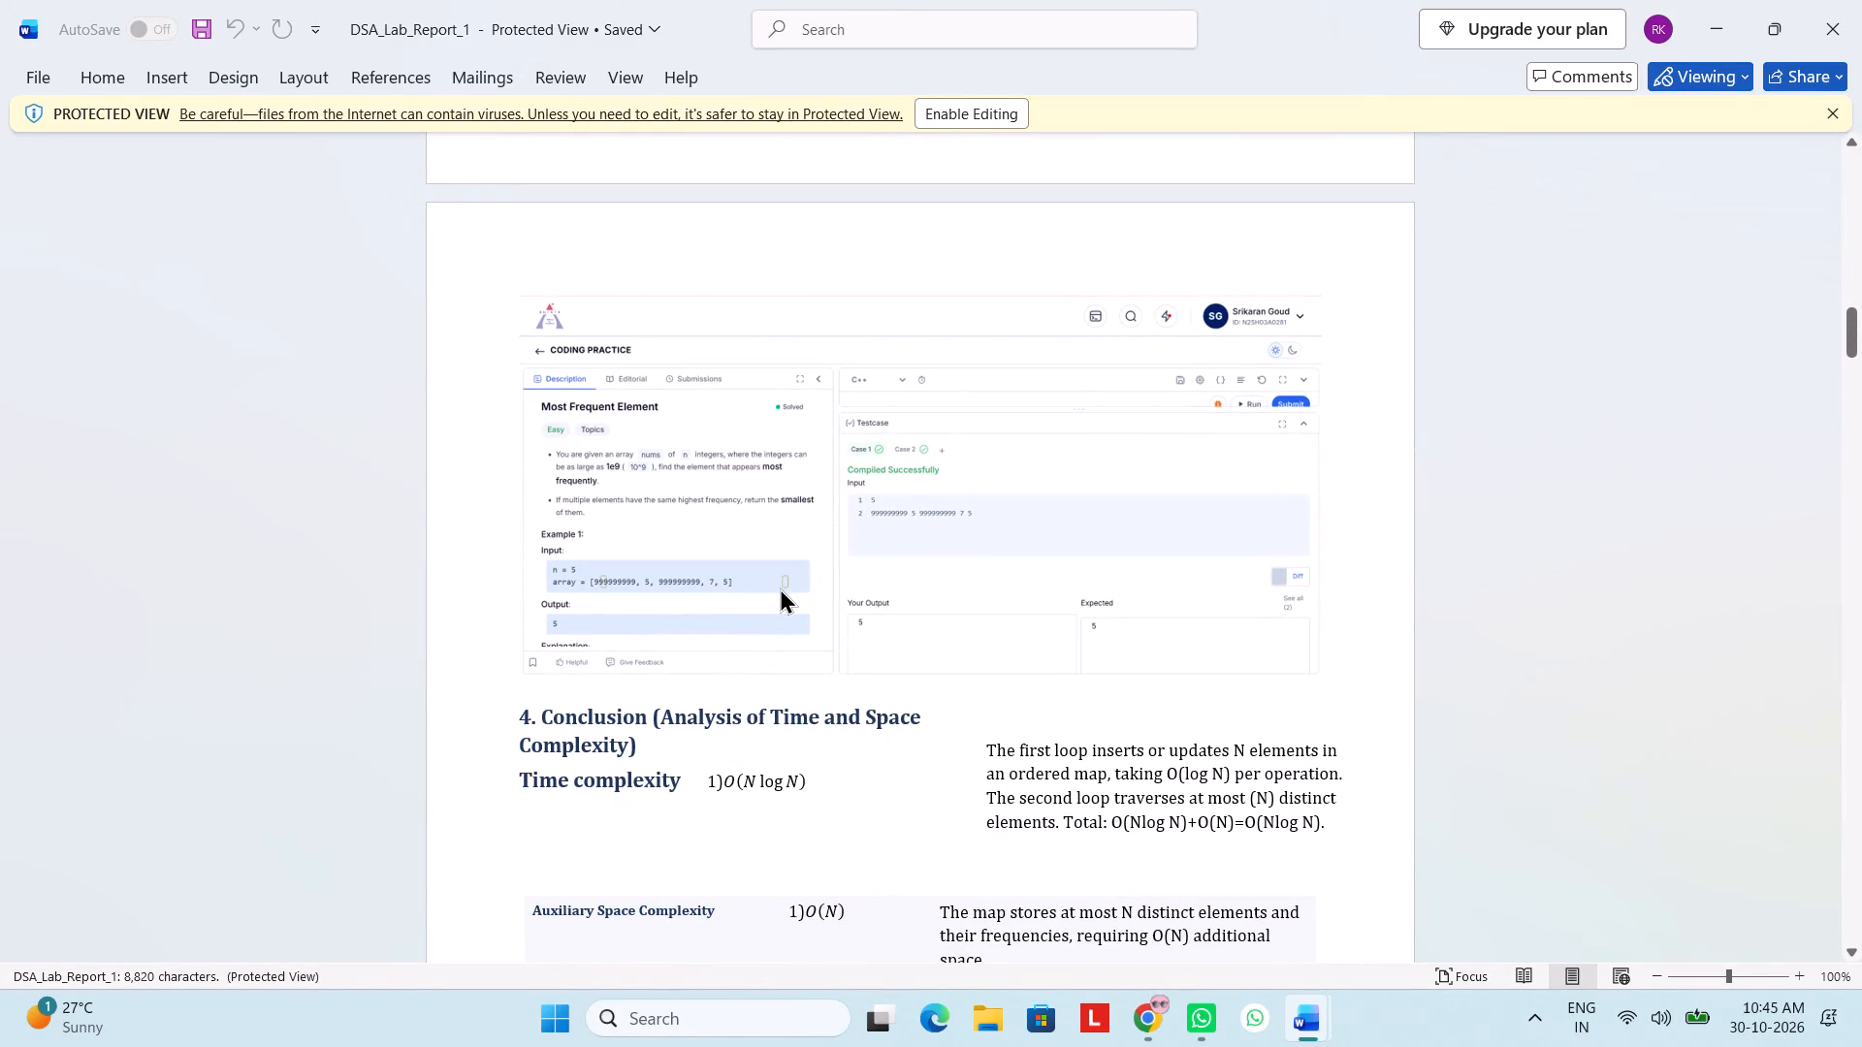
Review the execution output and conclusion in the reference report DSA_Lab_Report_1, and close it to return to ADS-LAB-REPORT-1-TERM-2.
{"action": "scroll", "coordinate": [780, 587], "scroll_direction": "right", "scroll_amount": 1}
{"action": "scroll", "coordinate": [780, 587], "scroll_direction": "up", "scroll_amount": 2}
{"action": "scroll", "coordinate": [780, 587], "scroll_direction": "right", "scroll_amount": 1}
{"action": "scroll", "coordinate": [780, 587], "scroll_direction": "up", "scroll_amount": 1}
{"action": "scroll", "coordinate": [780, 587], "scroll_direction": "right", "scroll_amount": 1}
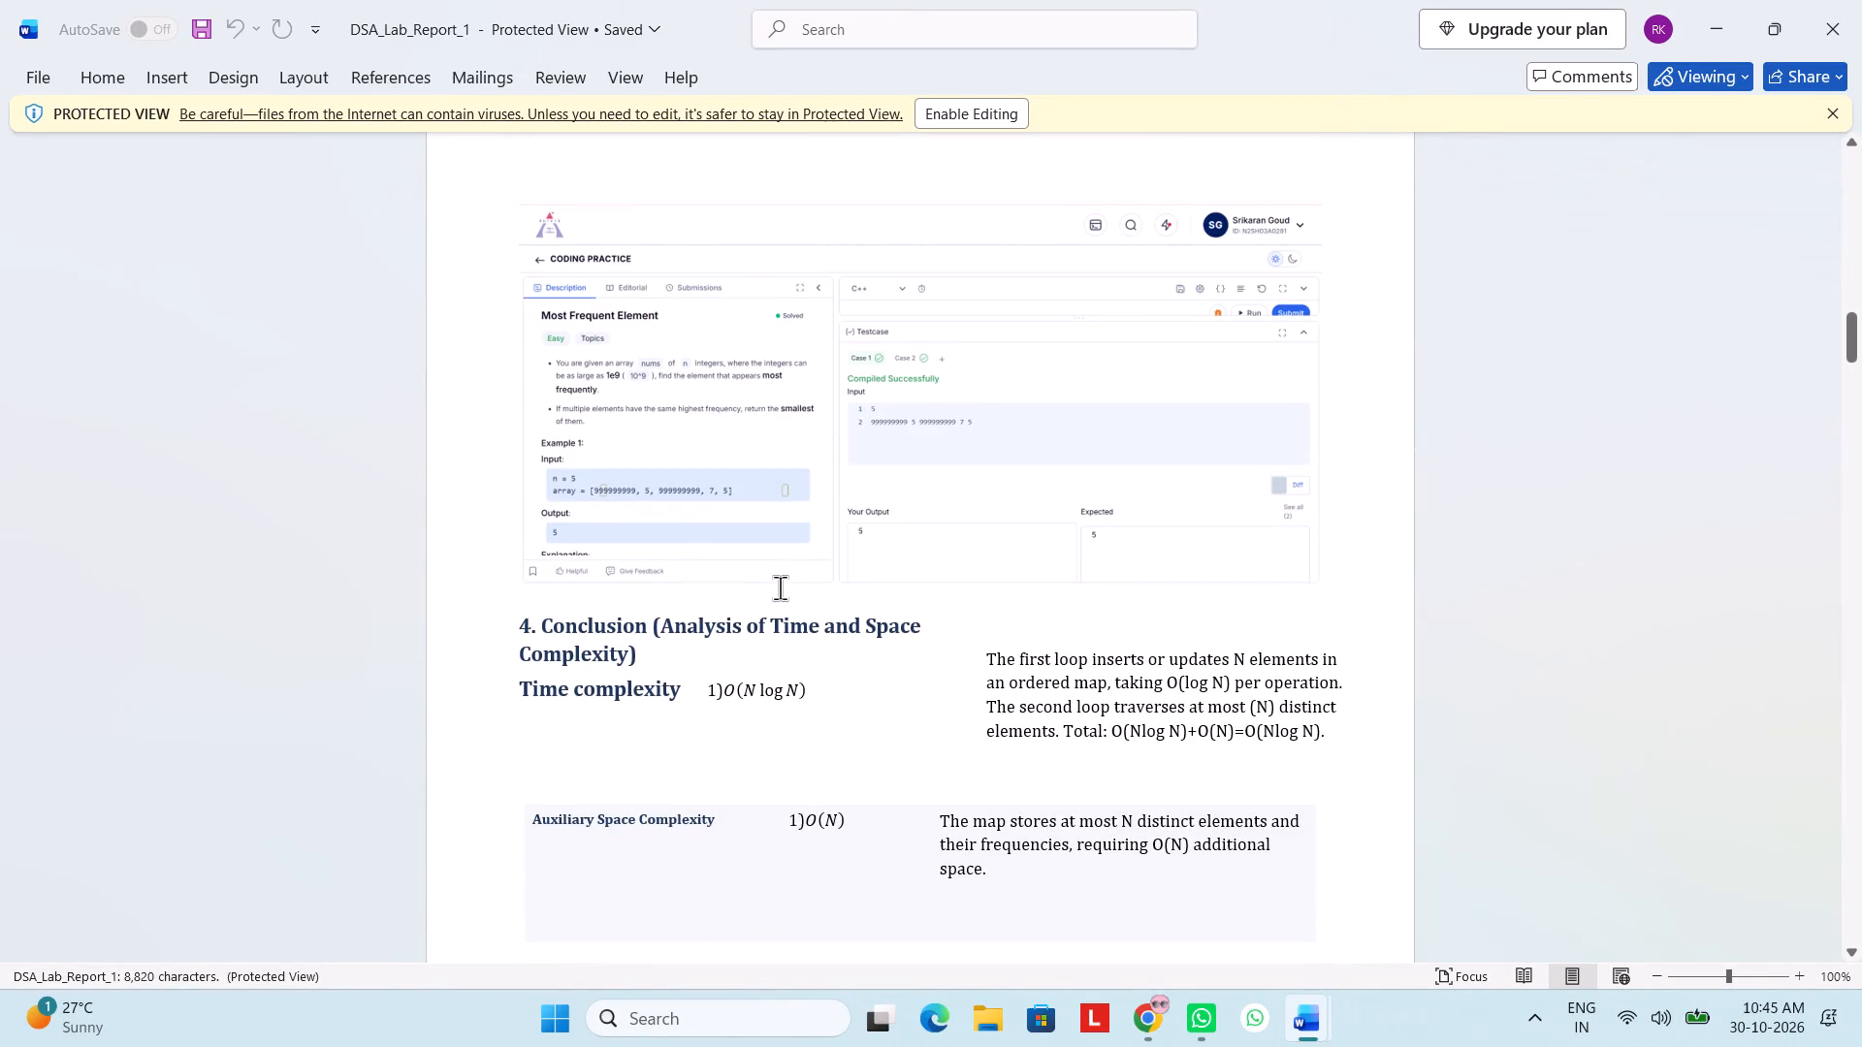
{"action": "left_click", "coordinate": [1861, 4]}
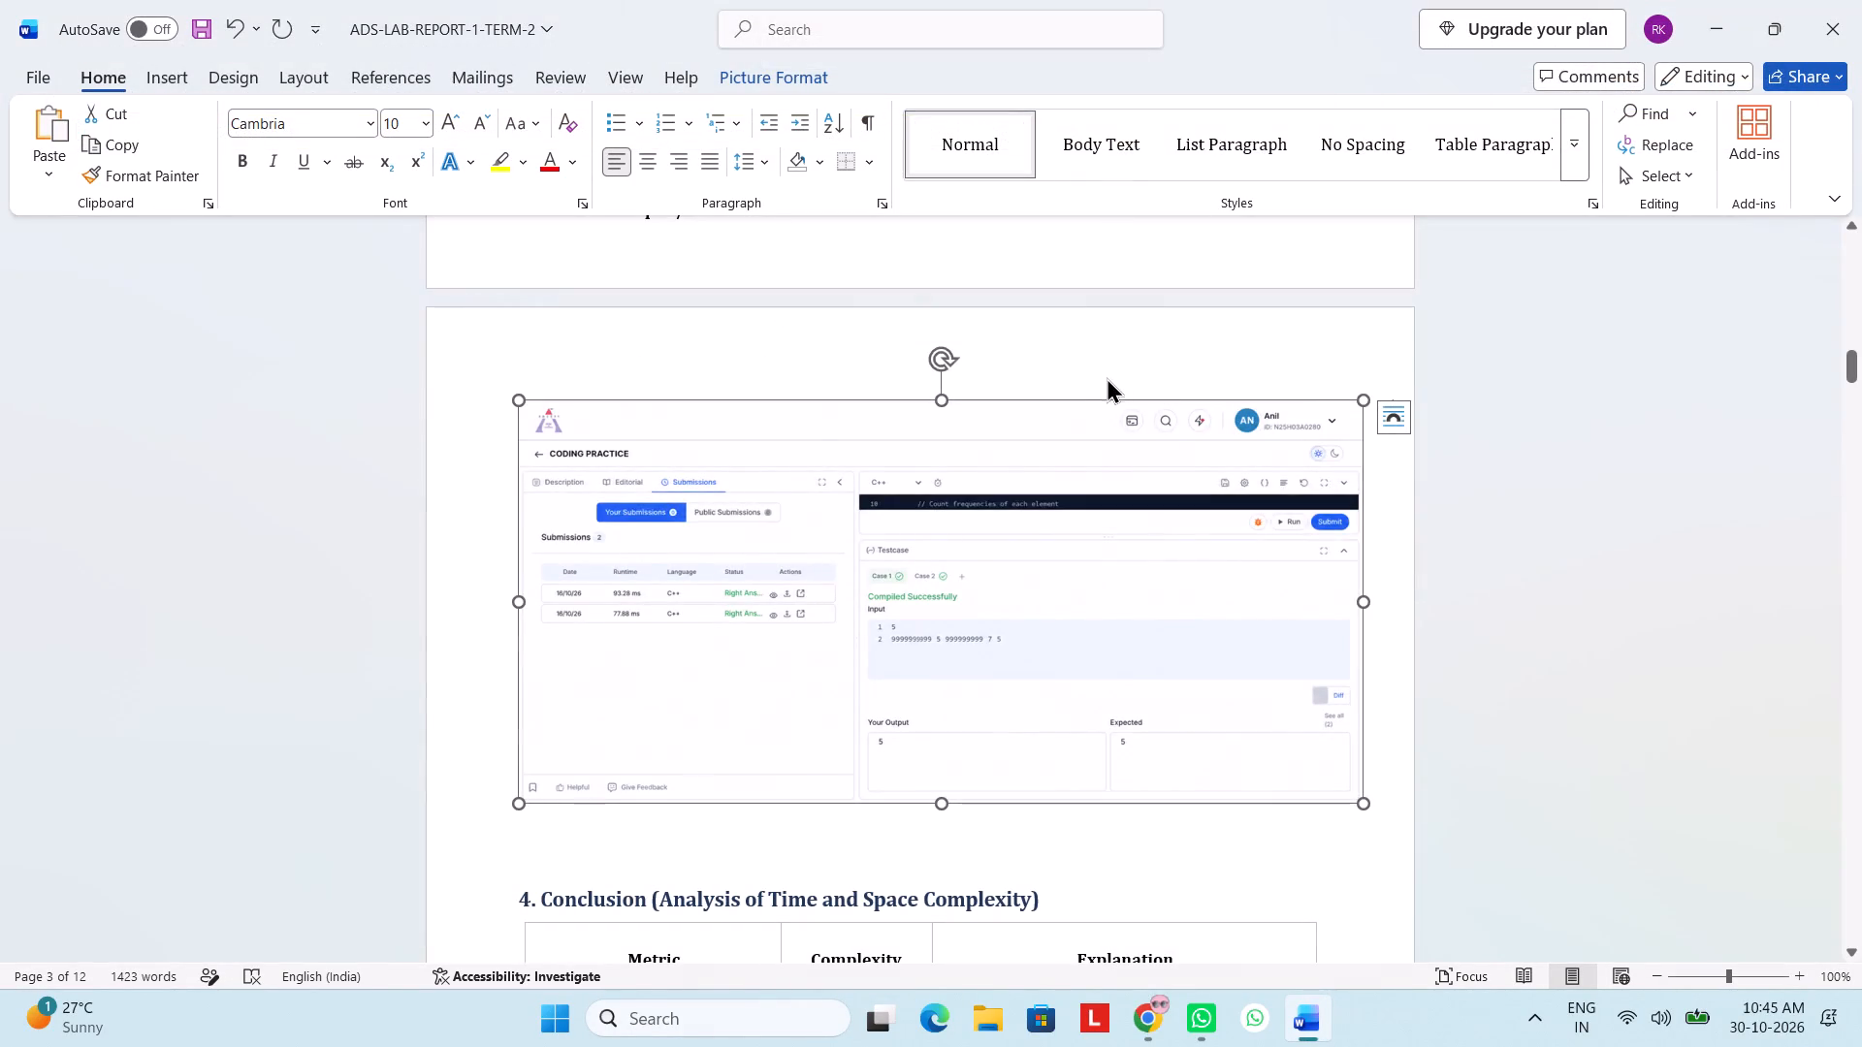
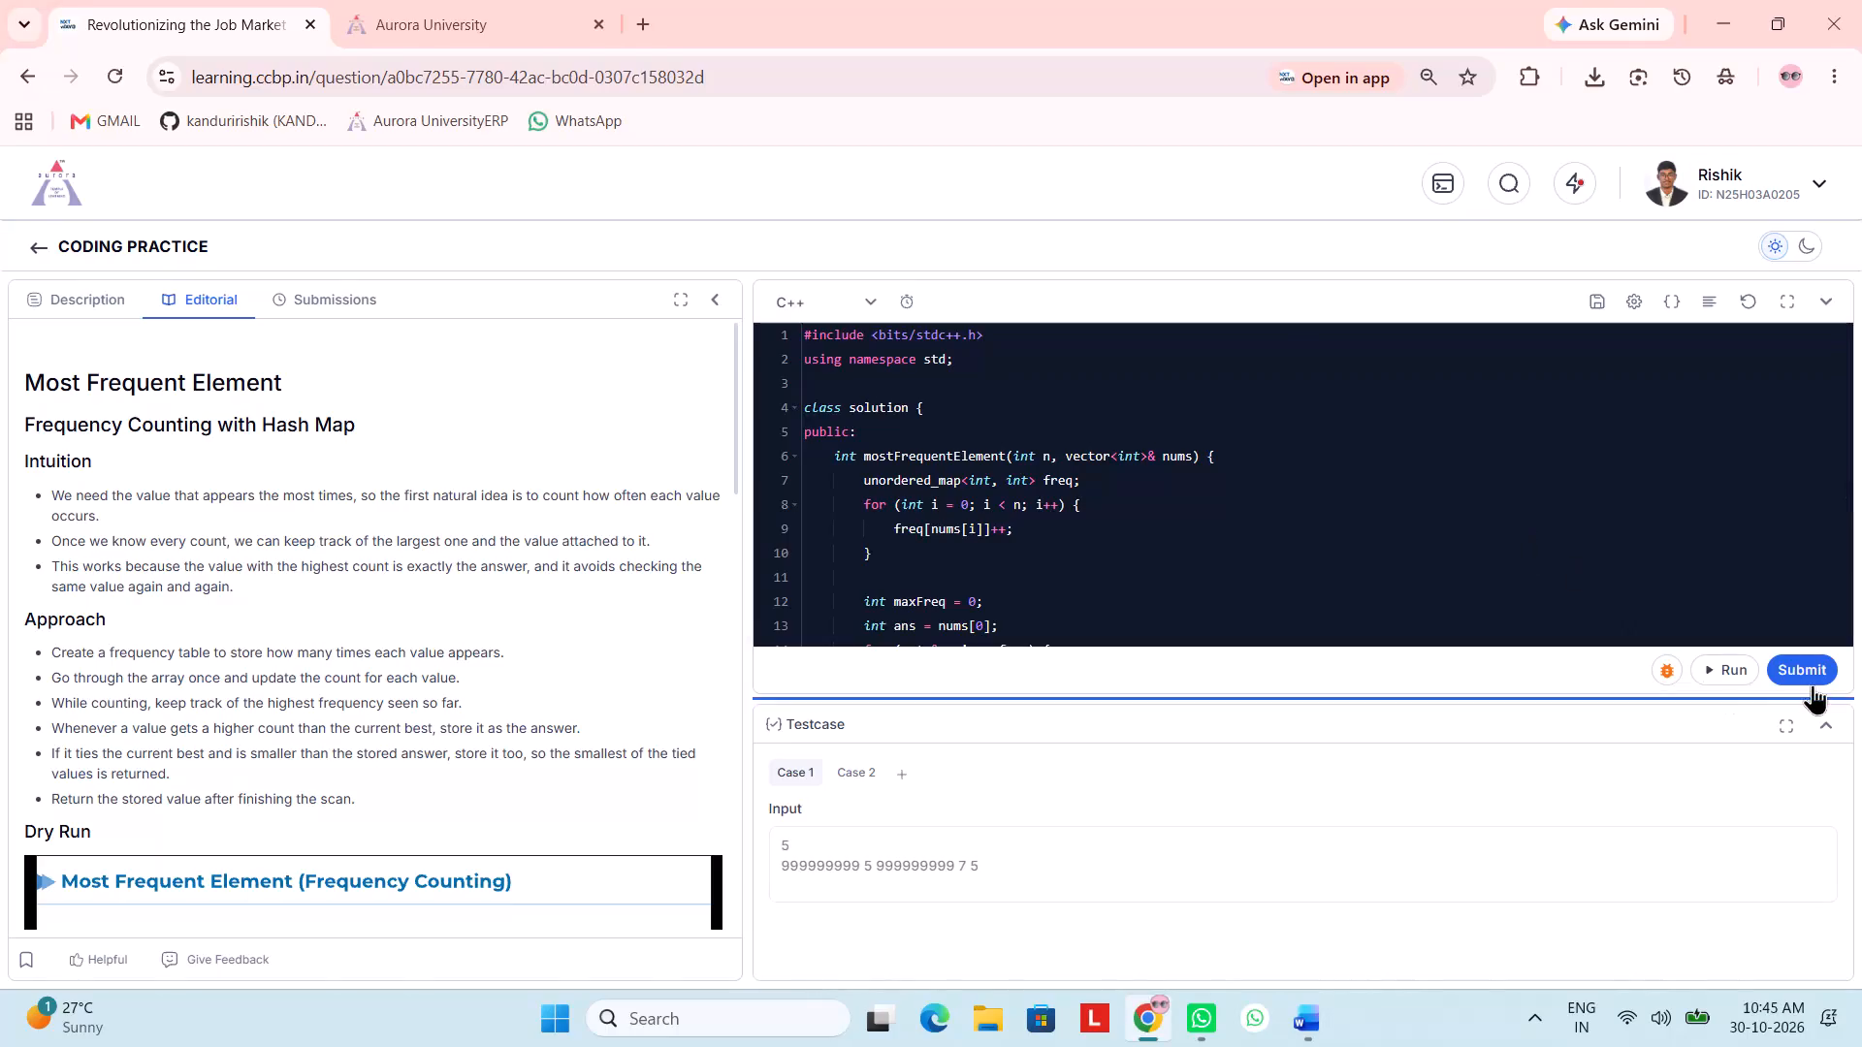
Submit the C++ solution to the Most Frequent Element coding practice question.
{"action": "left_click", "coordinate": [1813, 680]}
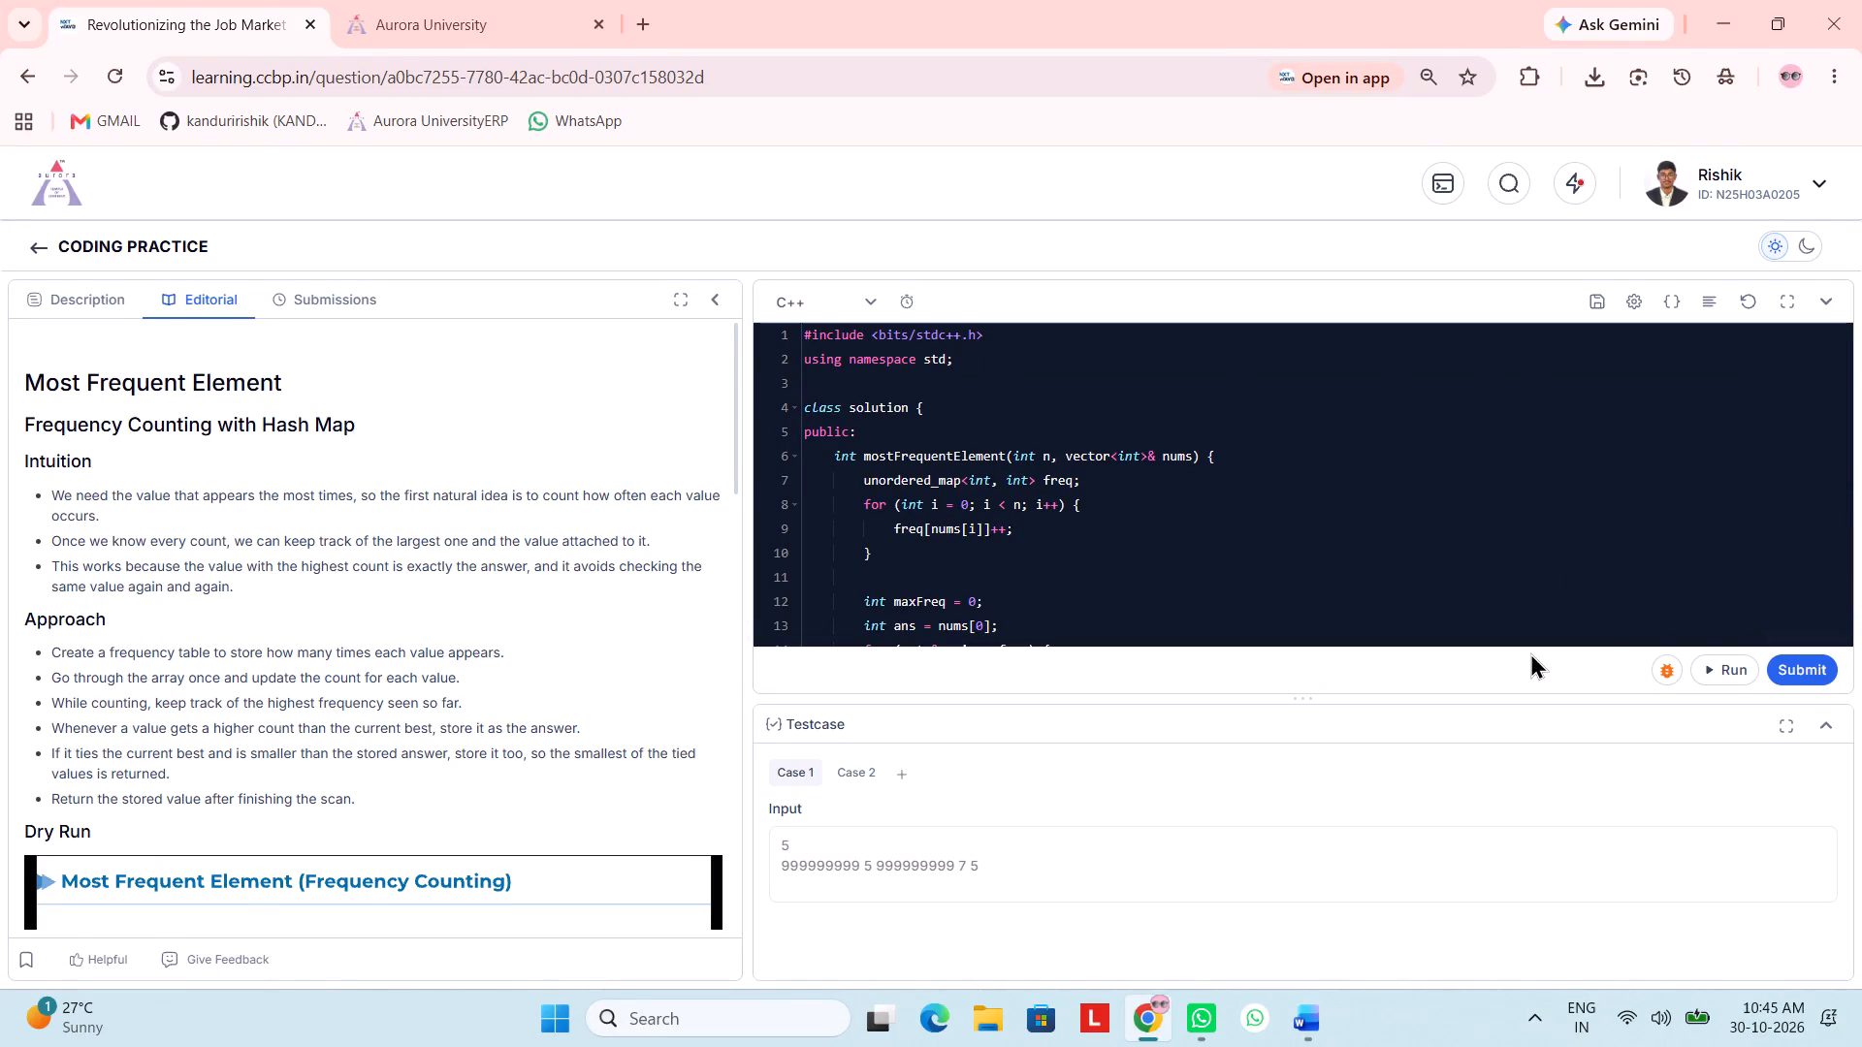
{"action": "left_click", "coordinate": [1800, 679]}
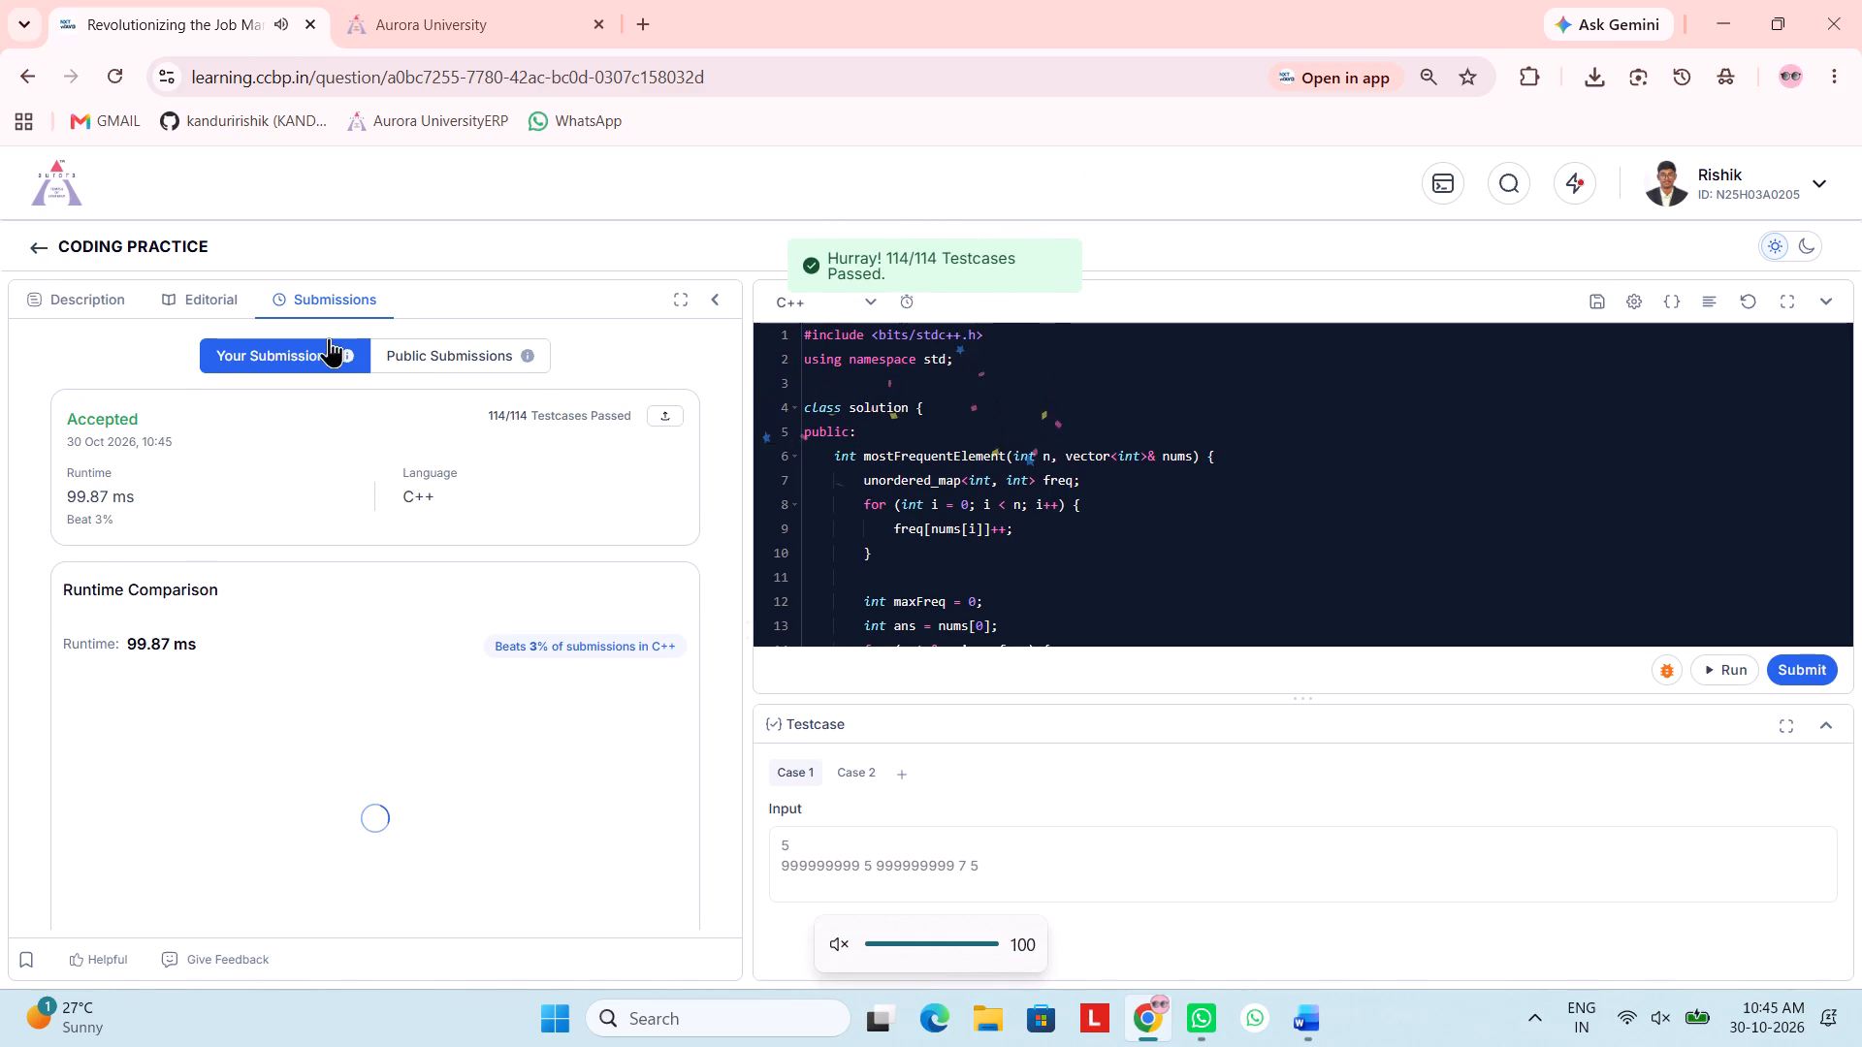
{"action": "scroll", "coordinate": [444, 451], "scroll_direction": "down", "scroll_amount": 4}
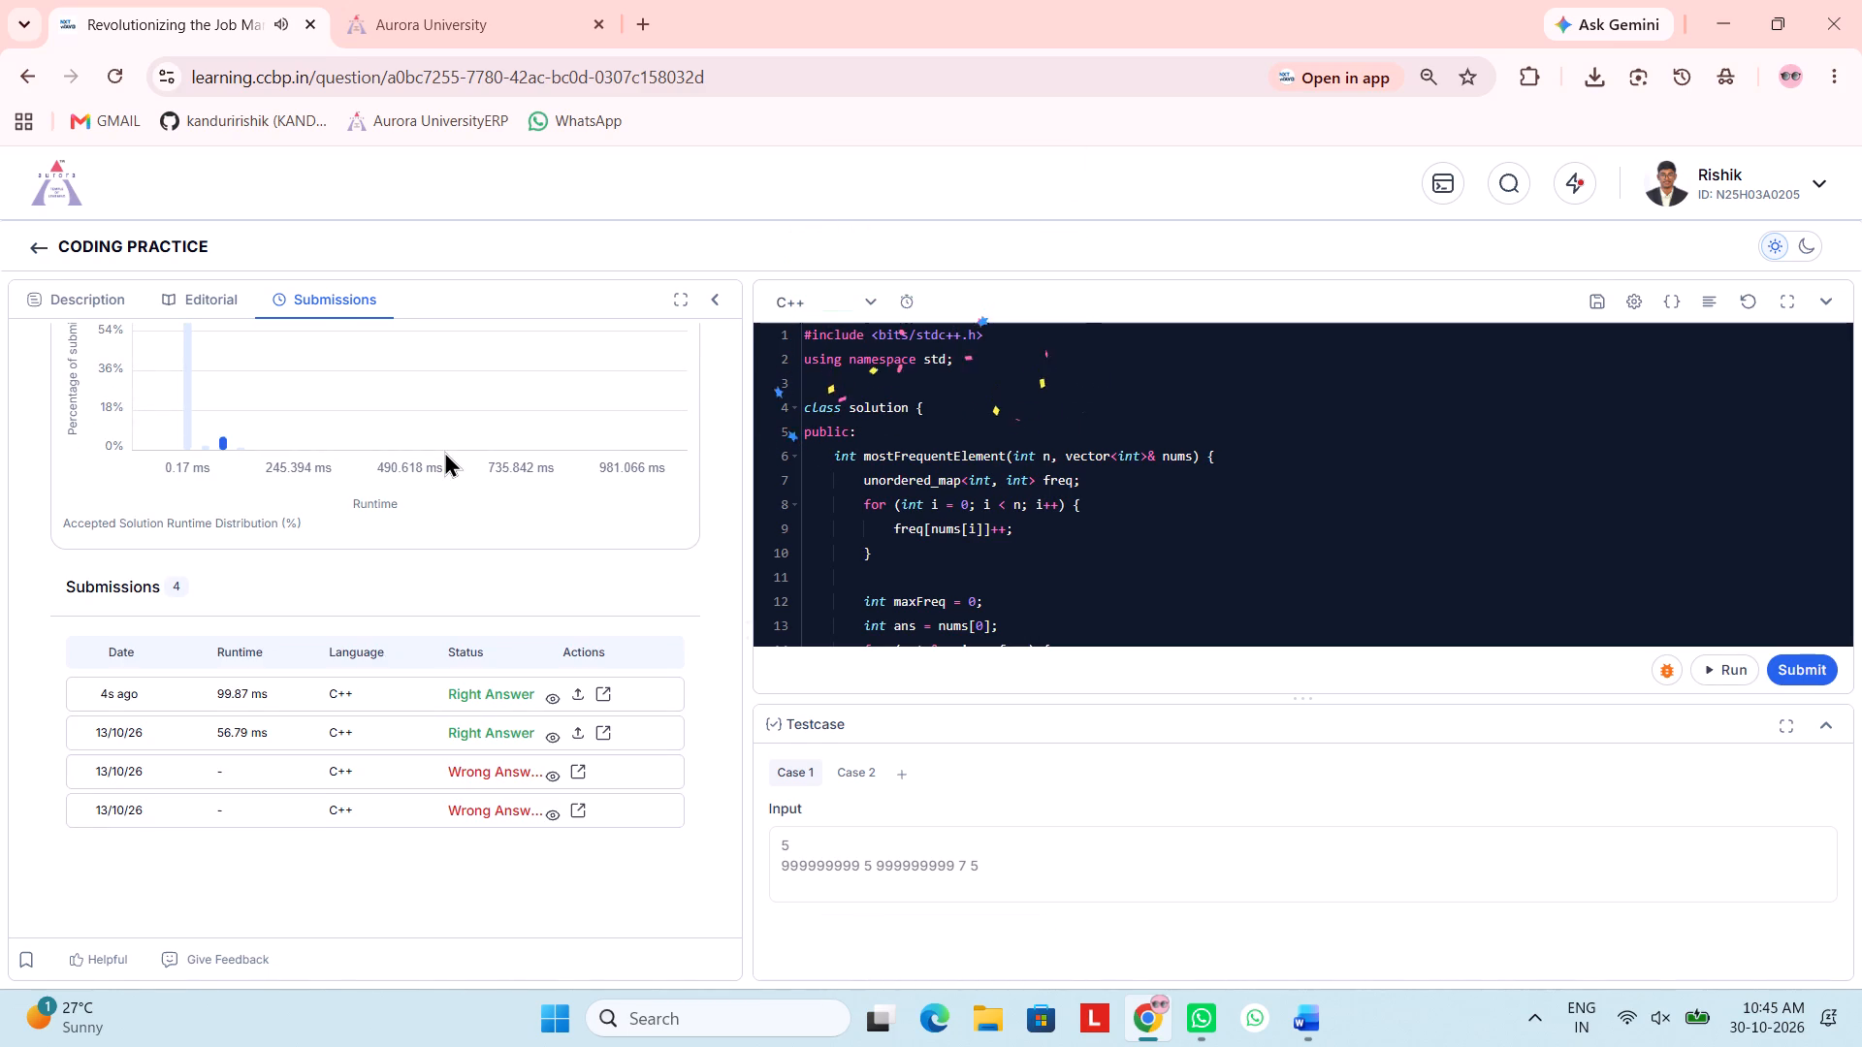
Return to the question description and run the Most Frequent Element code against the sample test cases.
{"action": "left_click", "coordinate": [91, 288]}
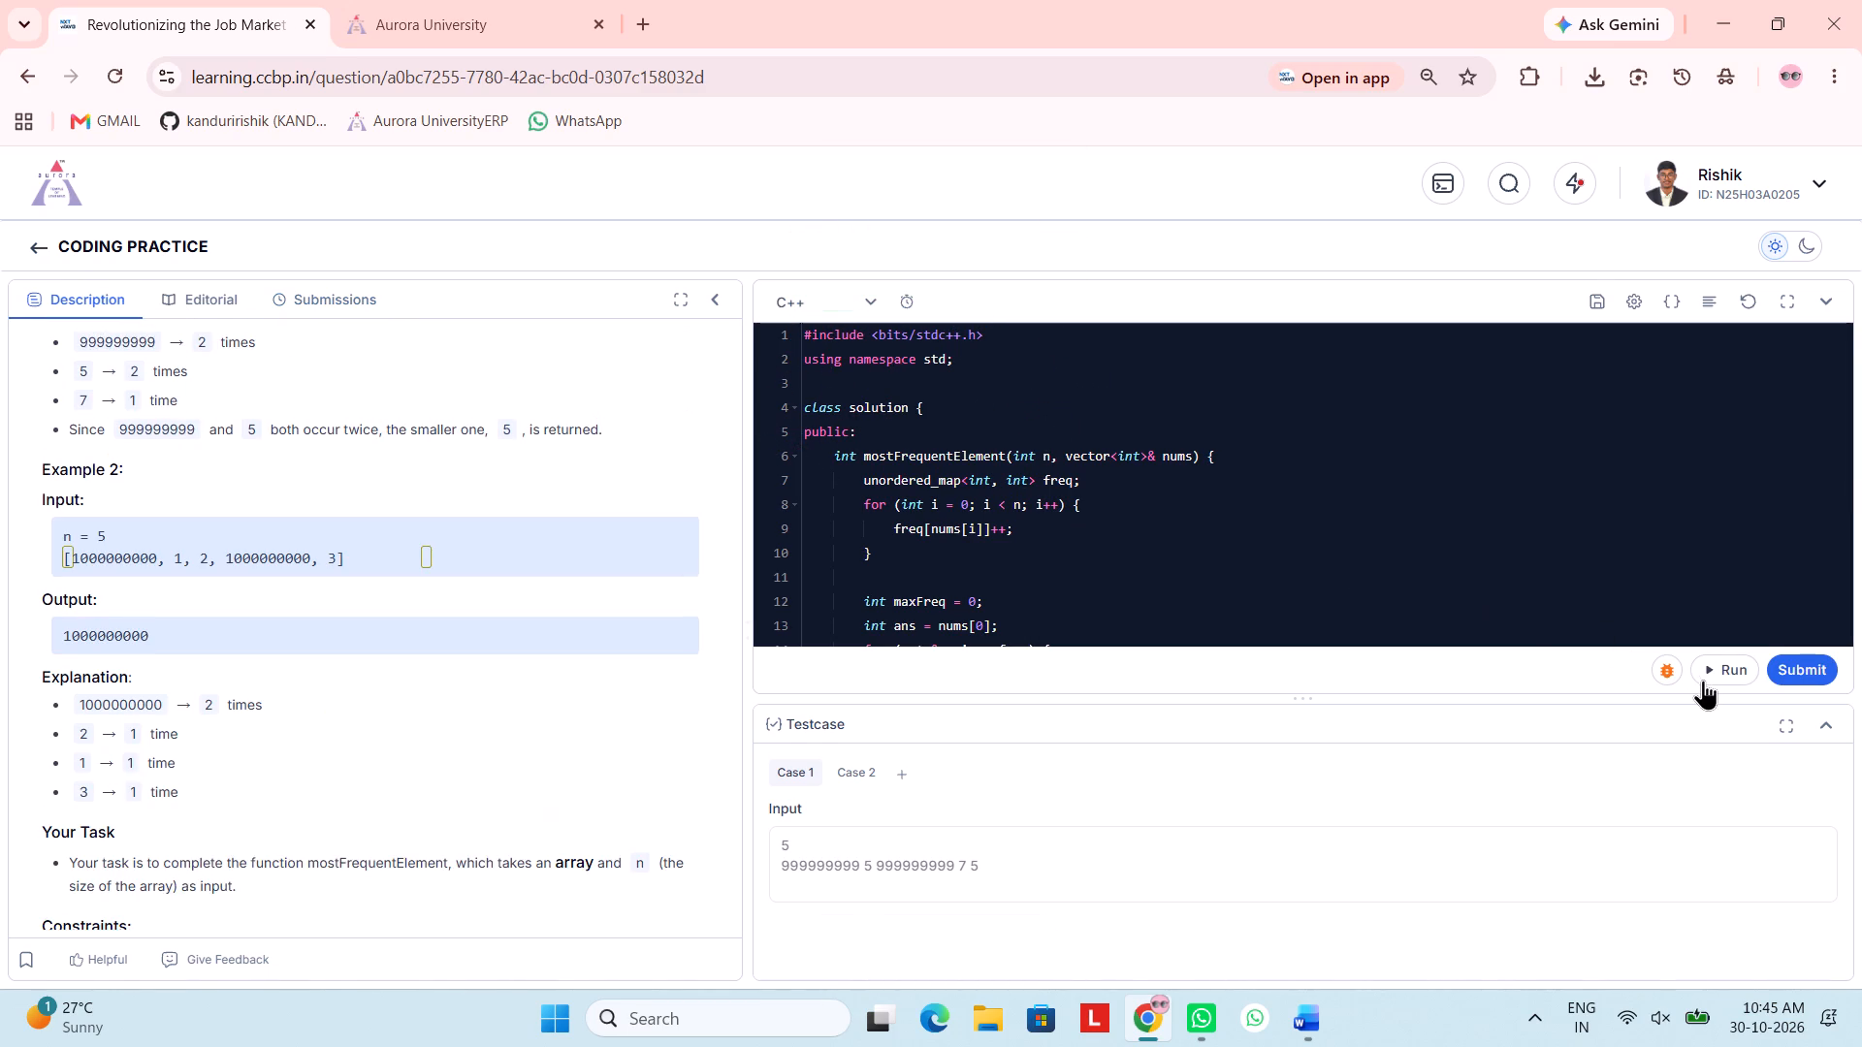
{"action": "left_click", "coordinate": [1717, 679]}
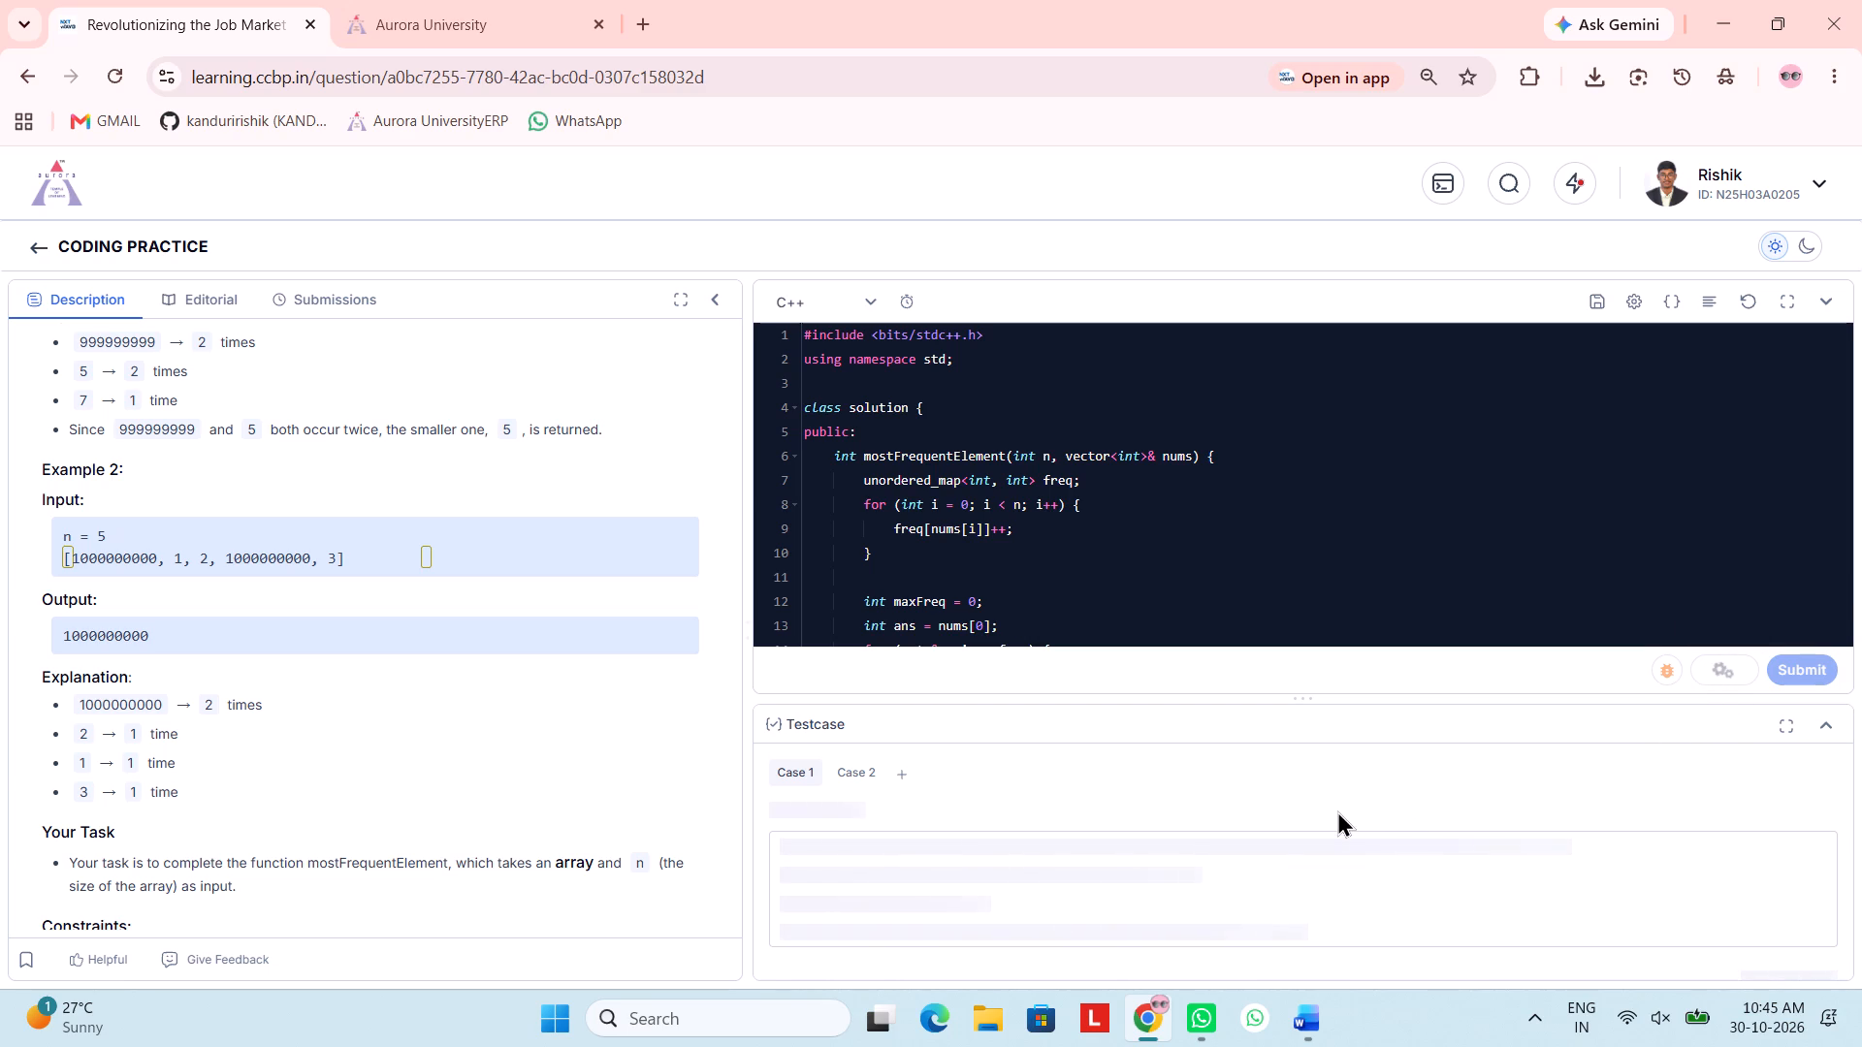
{"action": "scroll", "coordinate": [1337, 810], "scroll_direction": "down", "scroll_amount": 7}
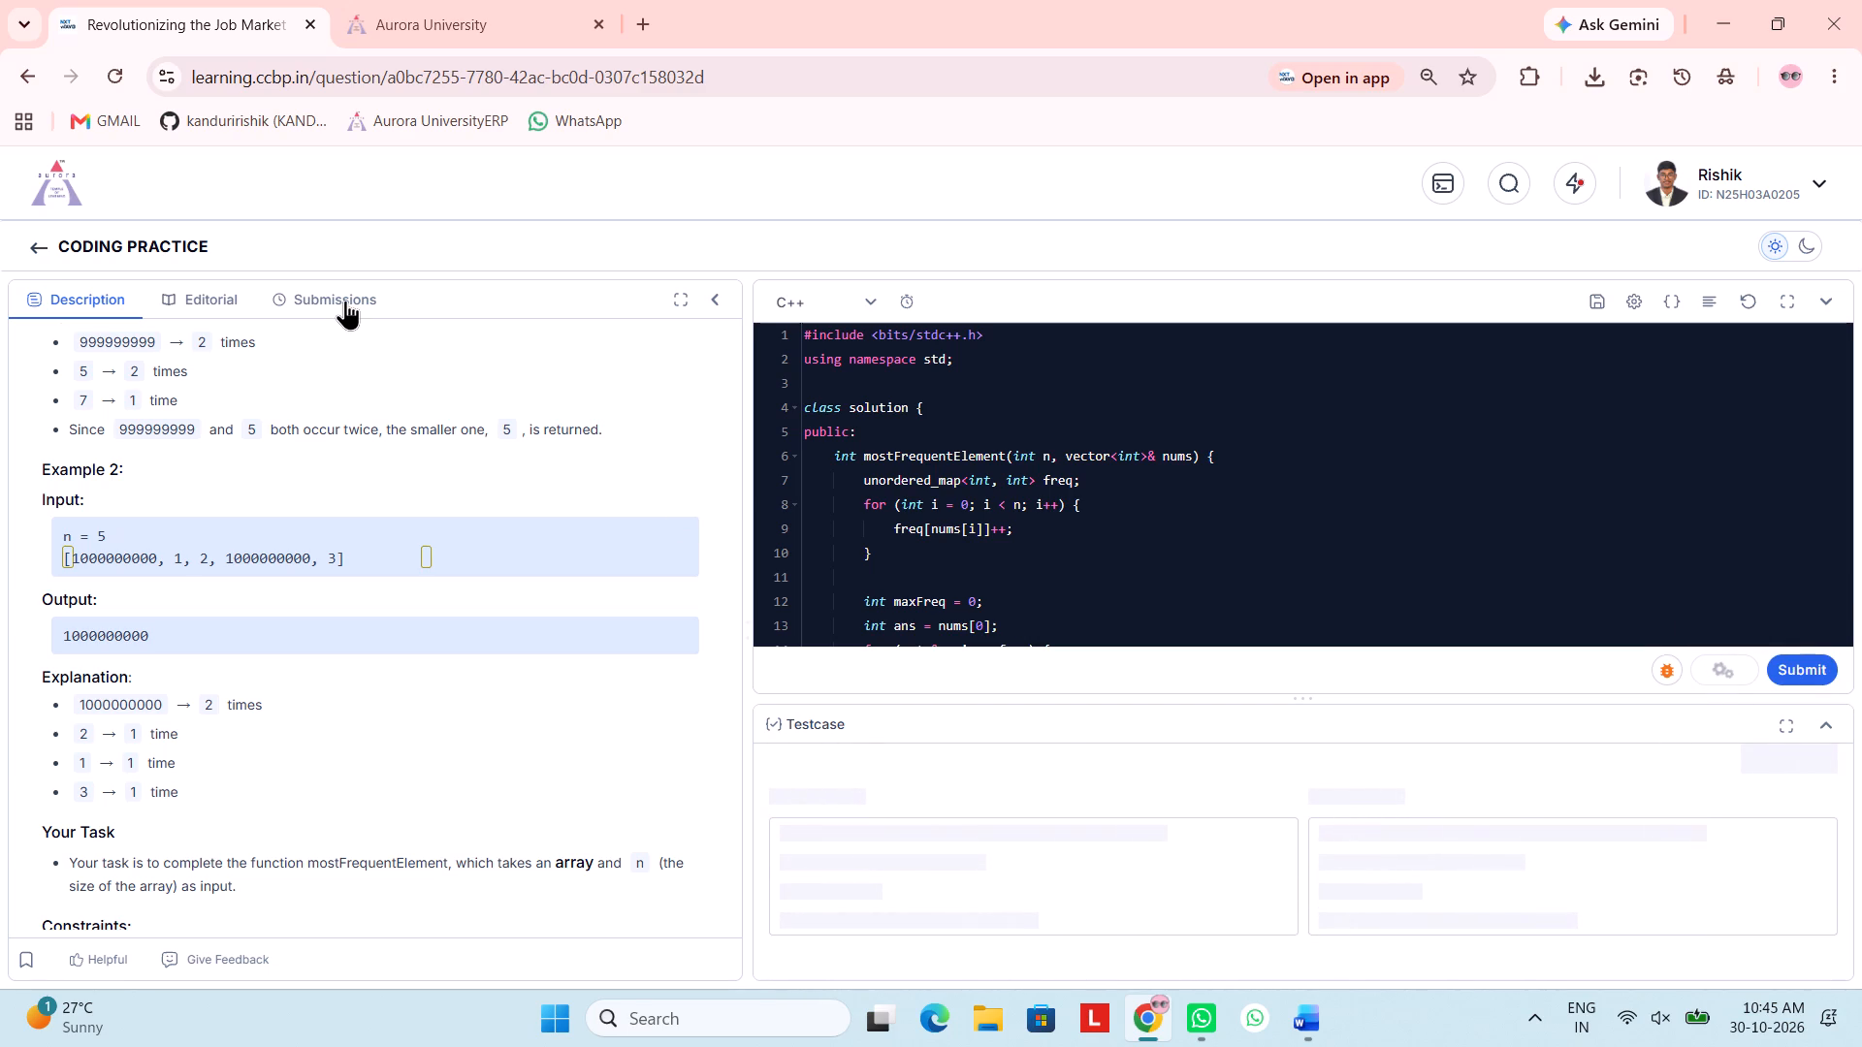
Capture a screenshot of the full coding practice page, showing the accepted submission beside the code and compiled Case 1 input.
{"action": "left_click", "coordinate": [345, 300]}
{"action": "scroll", "coordinate": [592, 609], "scroll_direction": "up", "scroll_amount": 3}
{"action": "scroll", "coordinate": [592, 609], "scroll_direction": "down", "scroll_amount": 1}
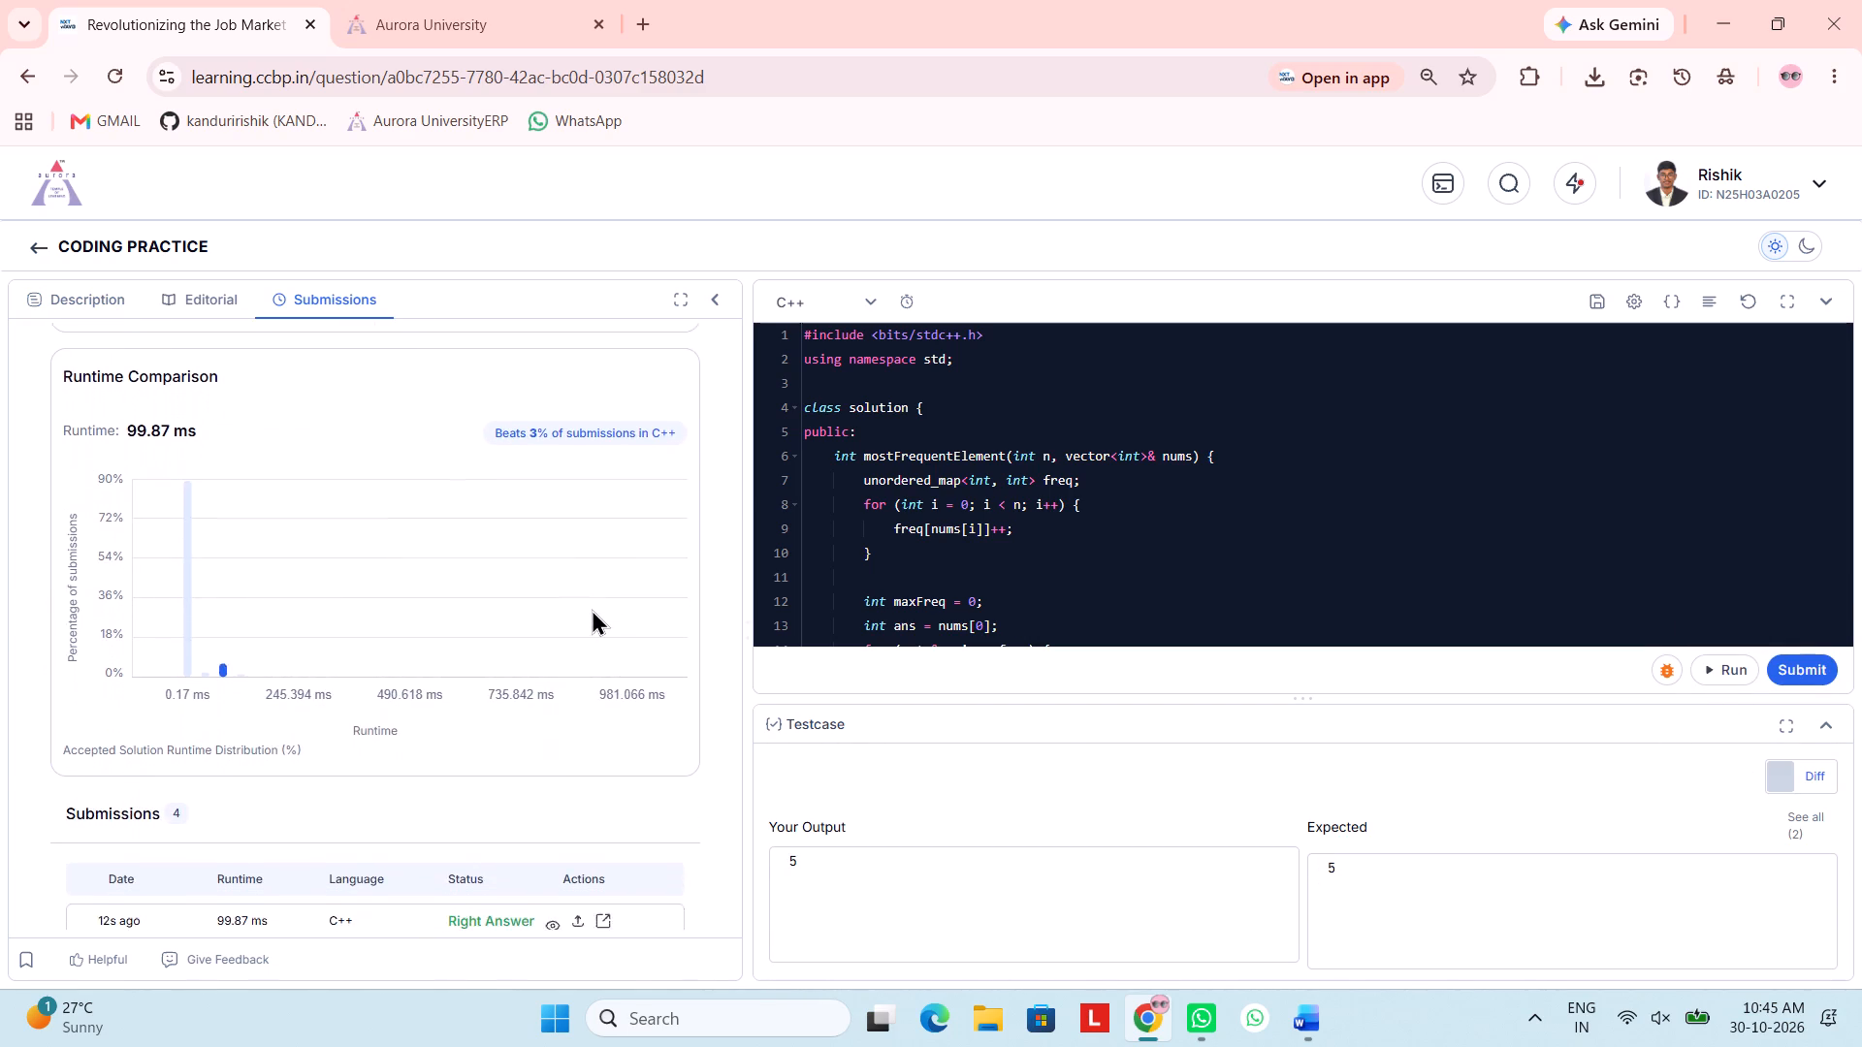
{"action": "scroll", "coordinate": [592, 609], "scroll_direction": "down", "scroll_amount": 1}
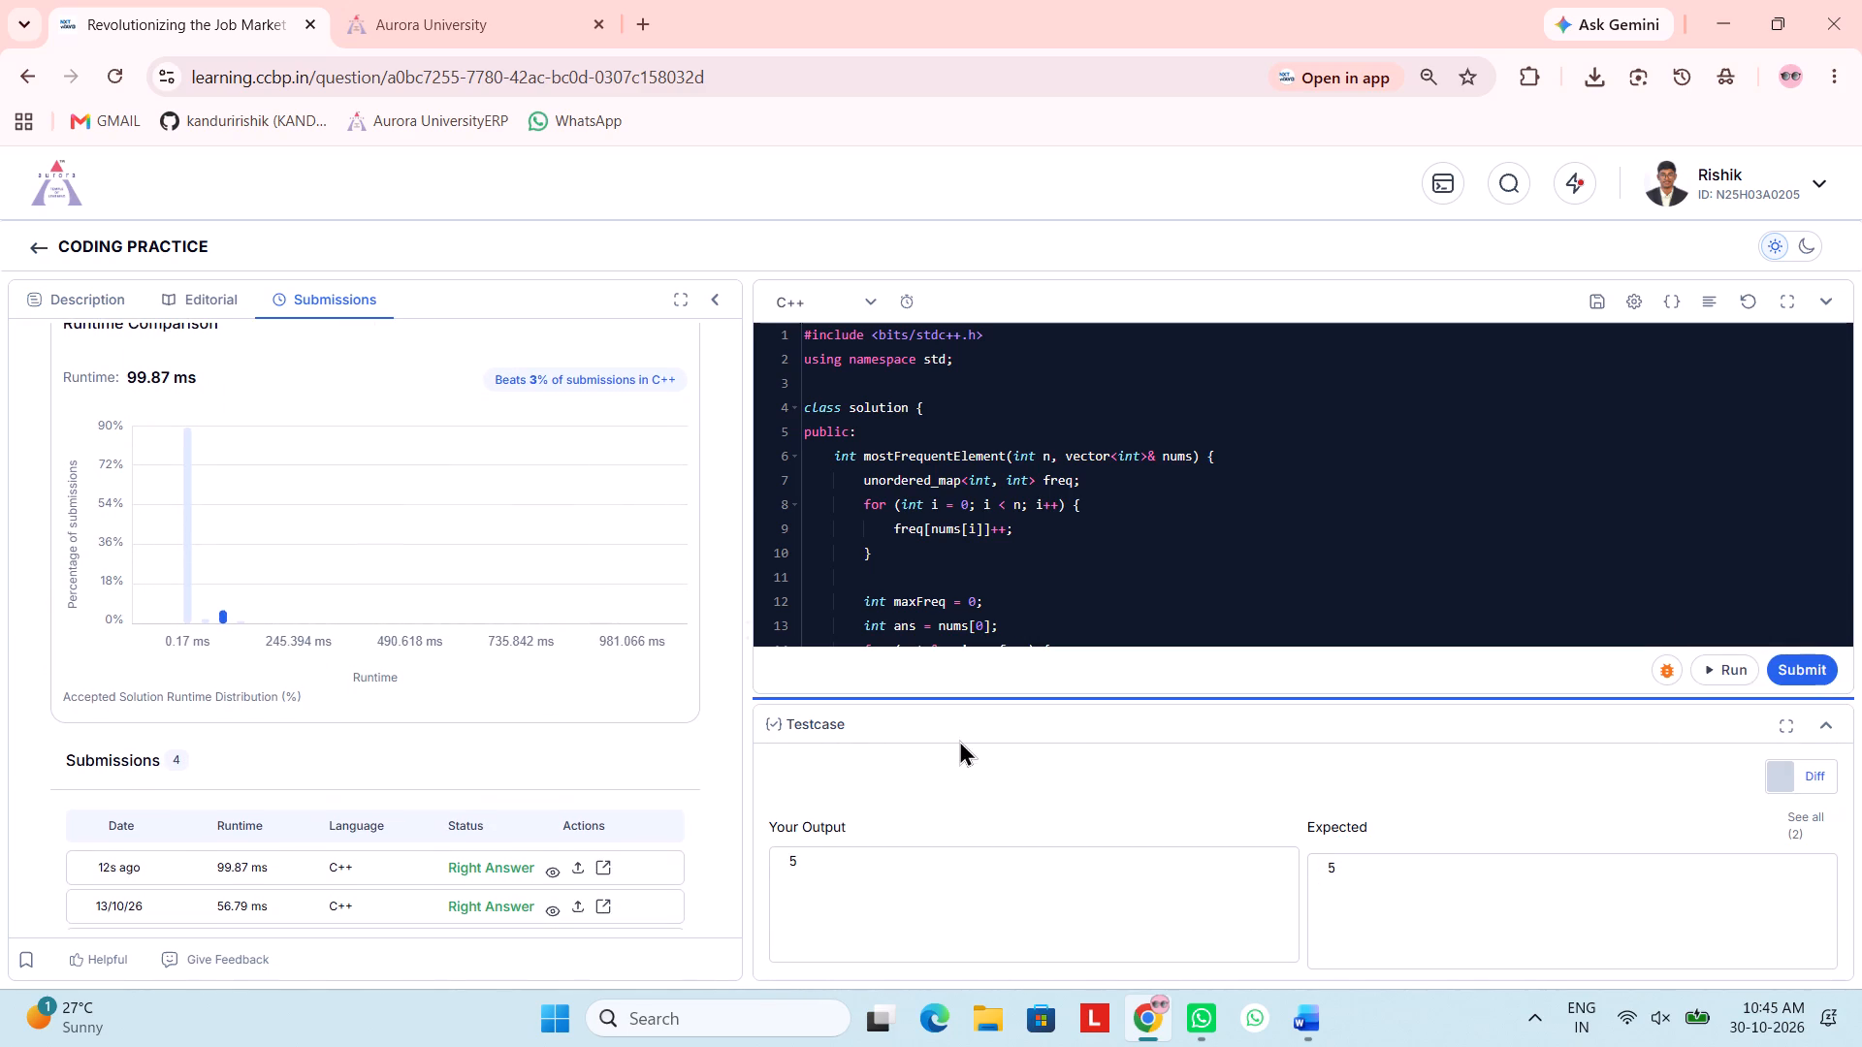
{"action": "scroll", "coordinate": [987, 758], "scroll_direction": "up", "scroll_amount": 4}
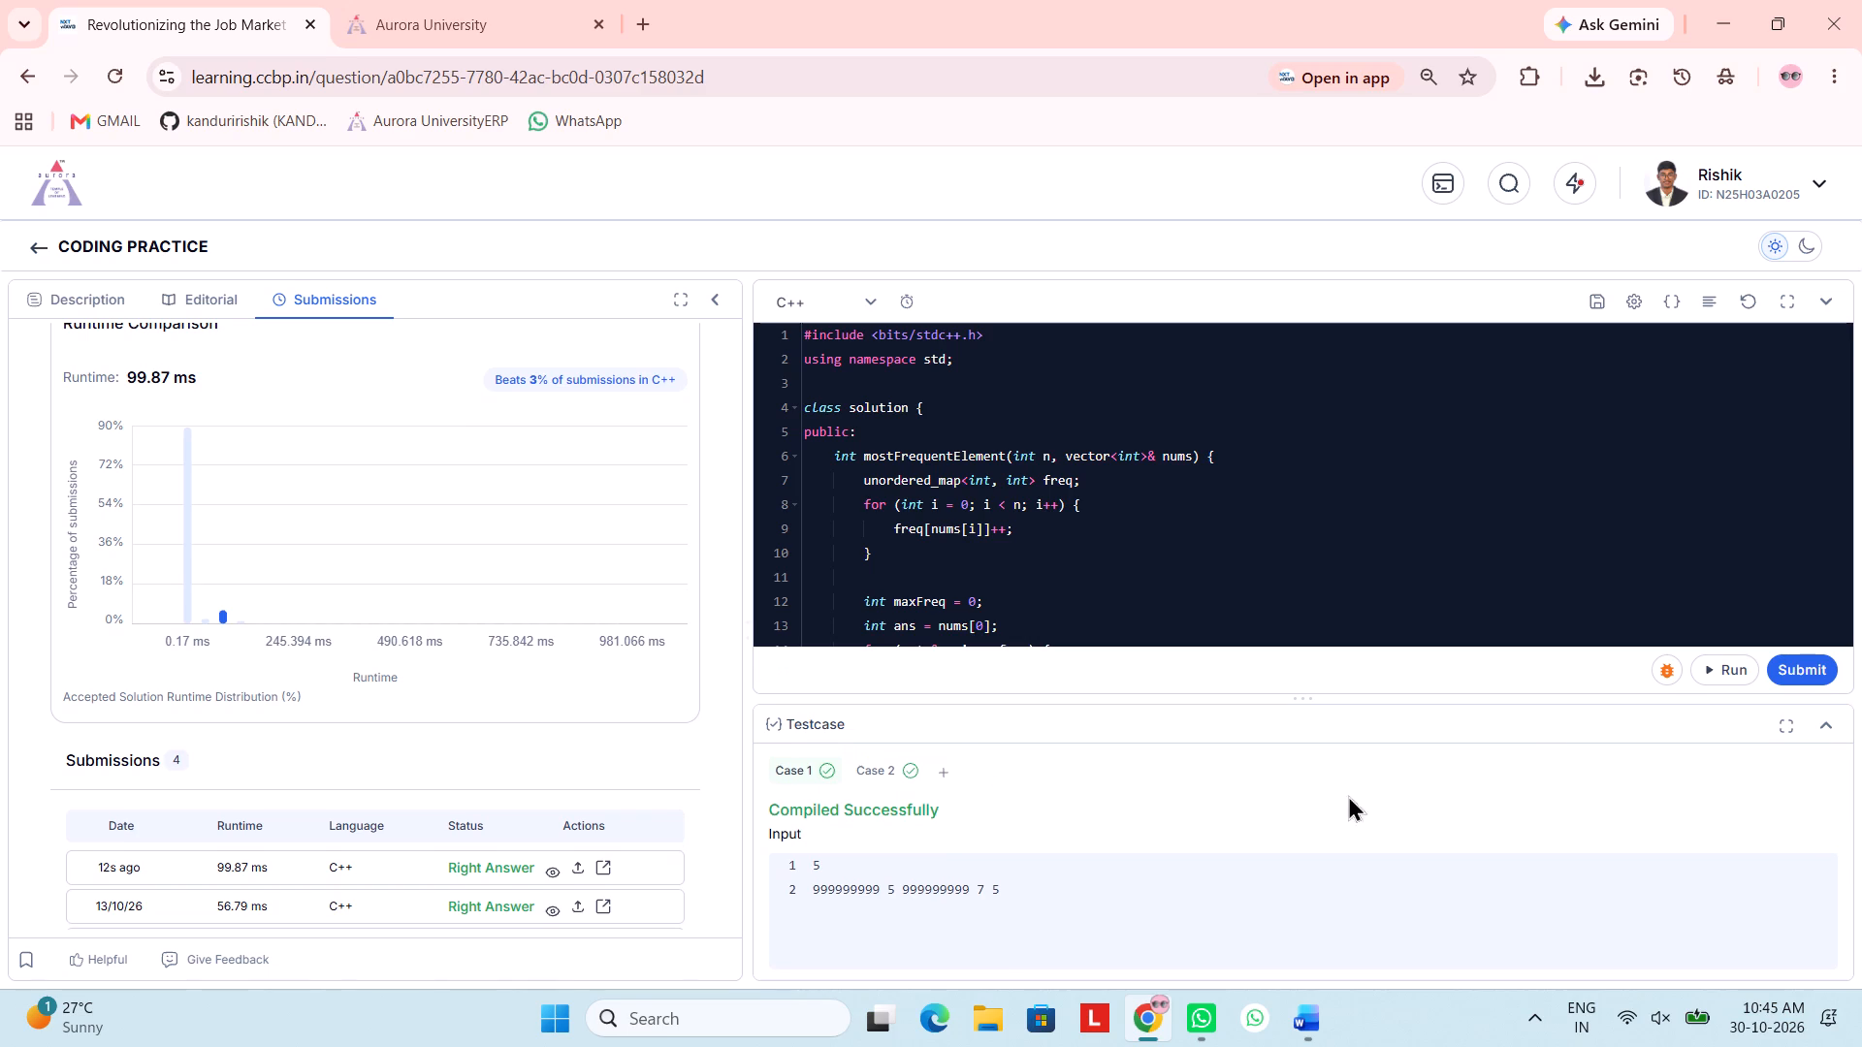
{"action": "scroll", "coordinate": [518, 447], "scroll_direction": "up", "scroll_amount": 1}
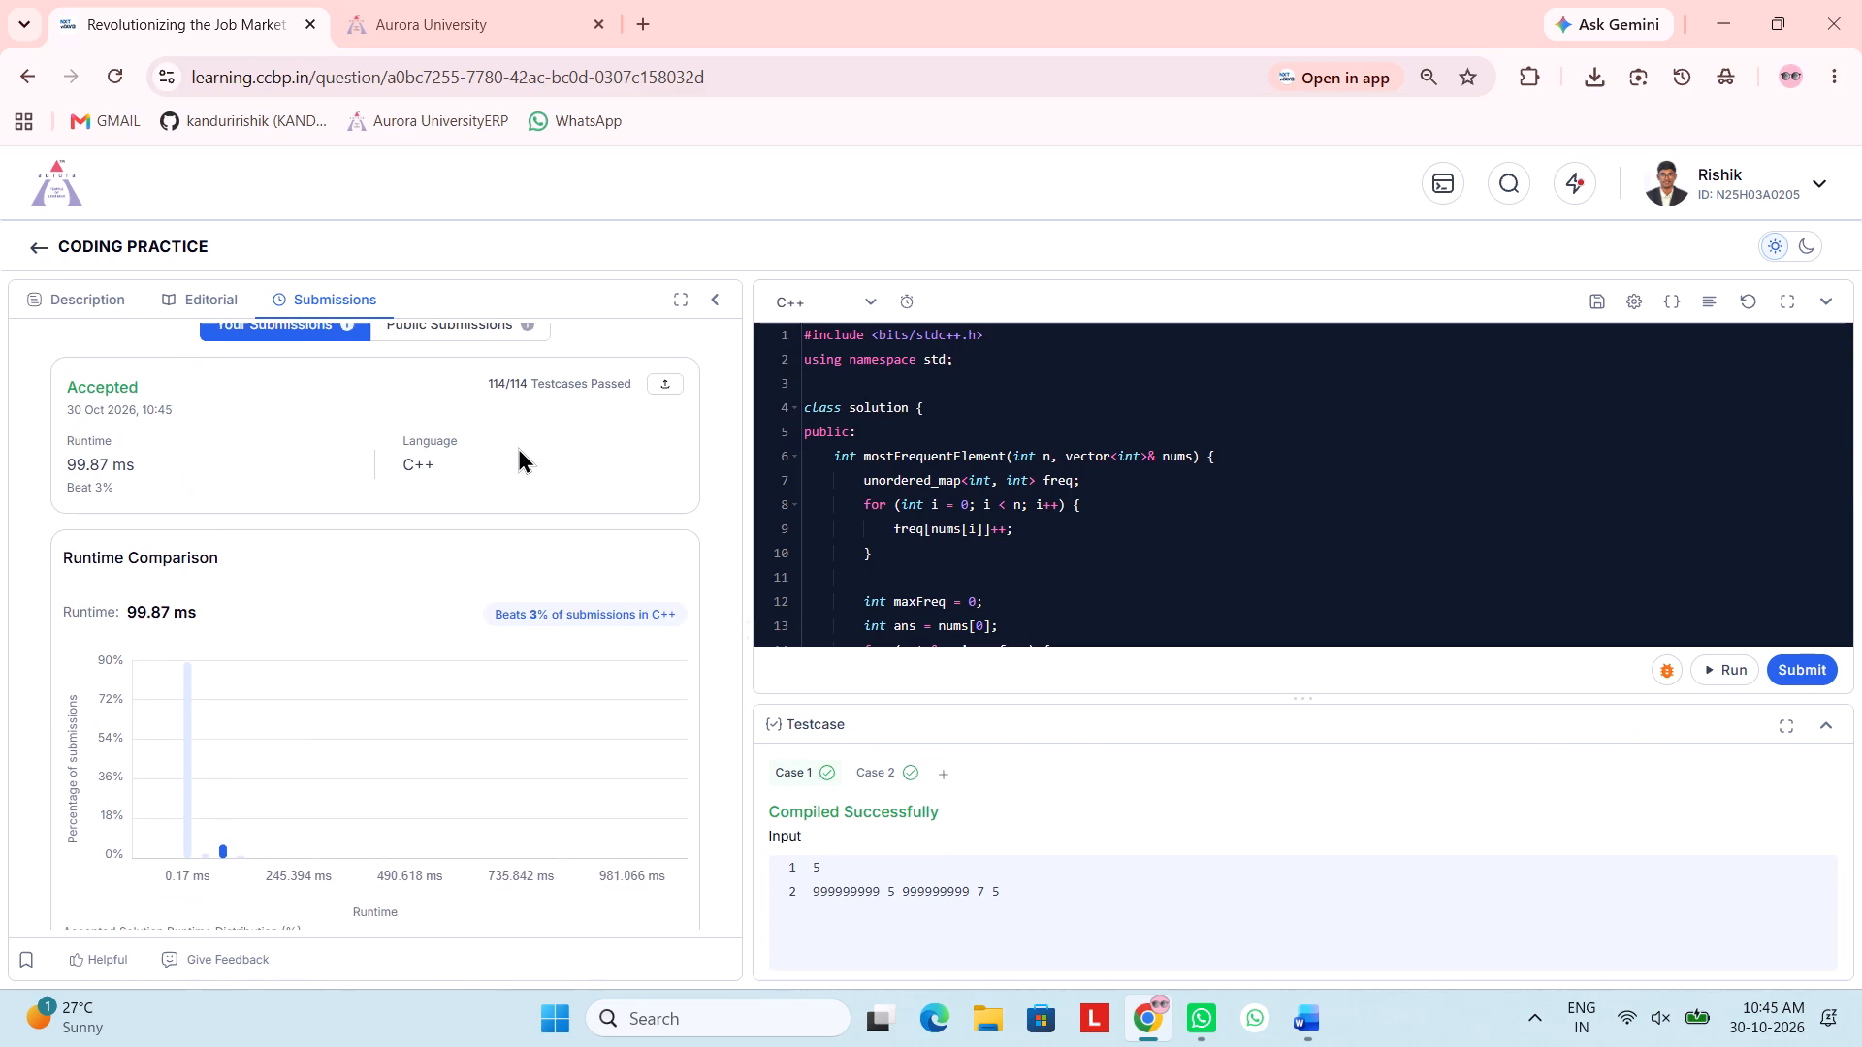
{"action": "scroll", "coordinate": [518, 447], "scroll_direction": "up", "scroll_amount": 2}
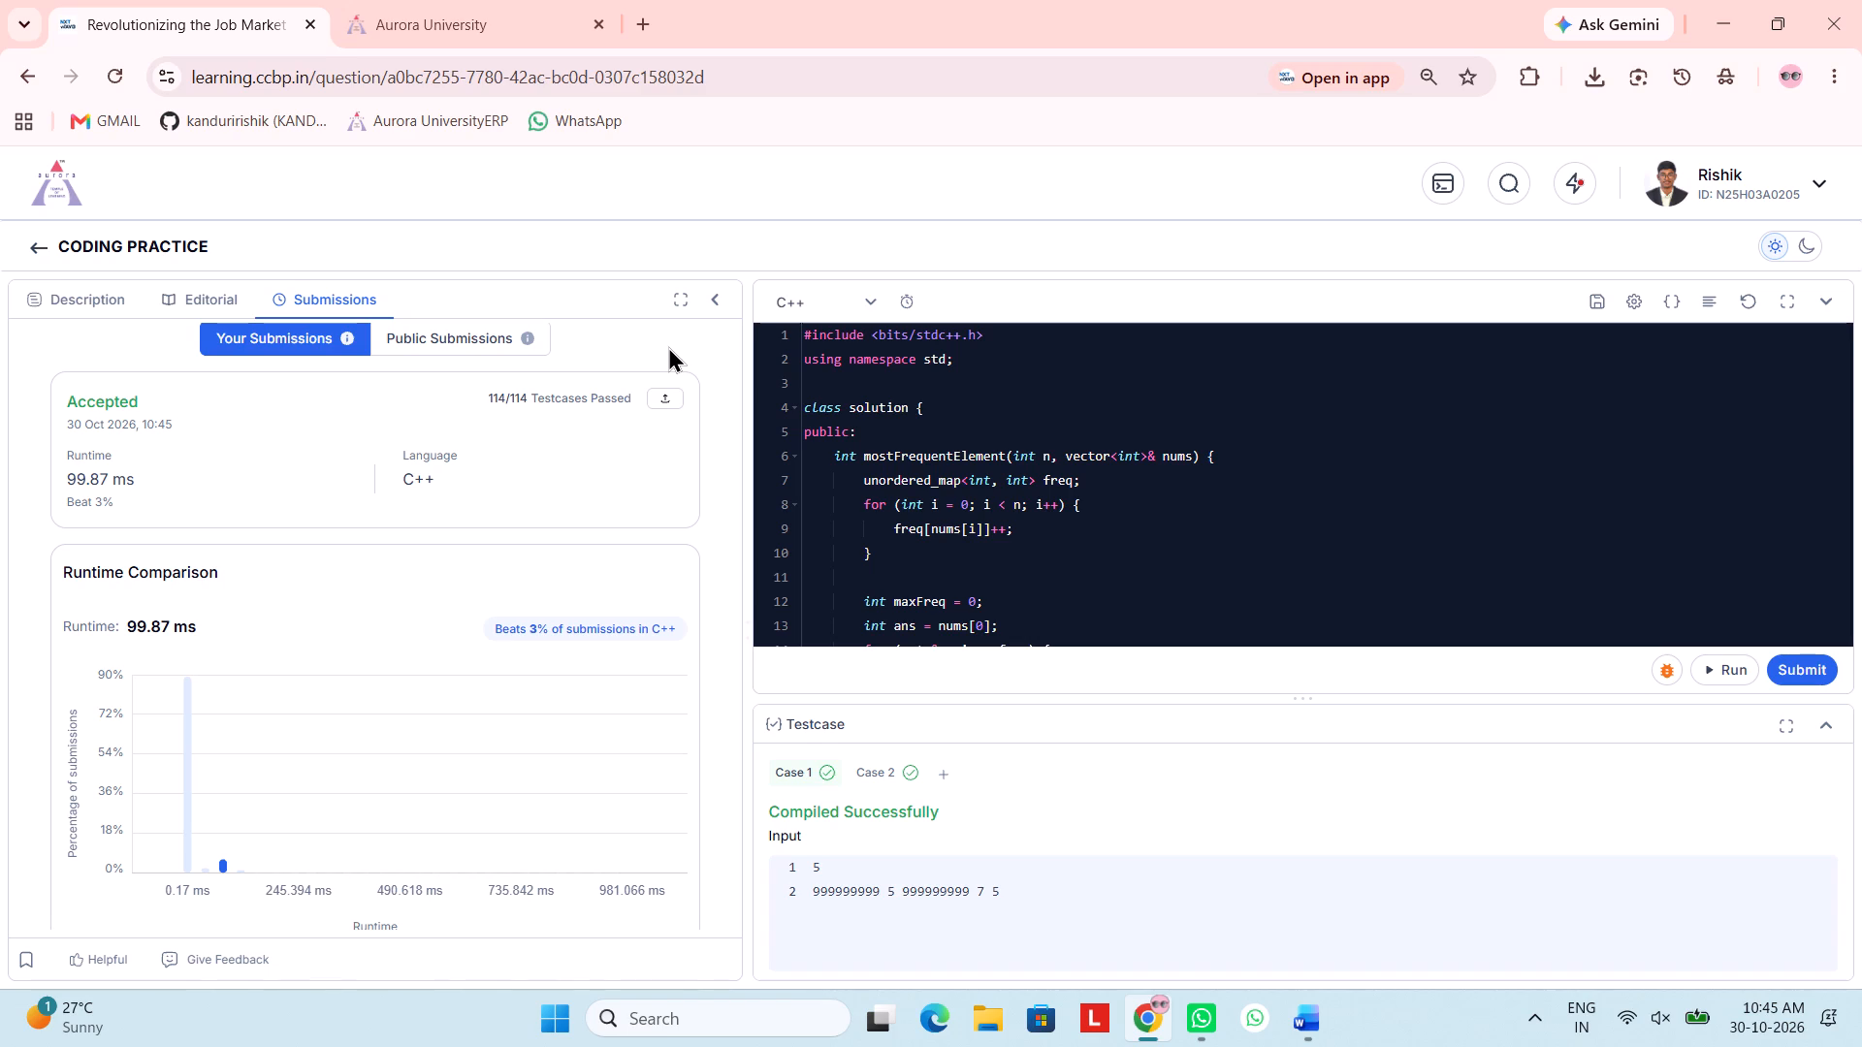
{"action": "key", "text": "Print"}
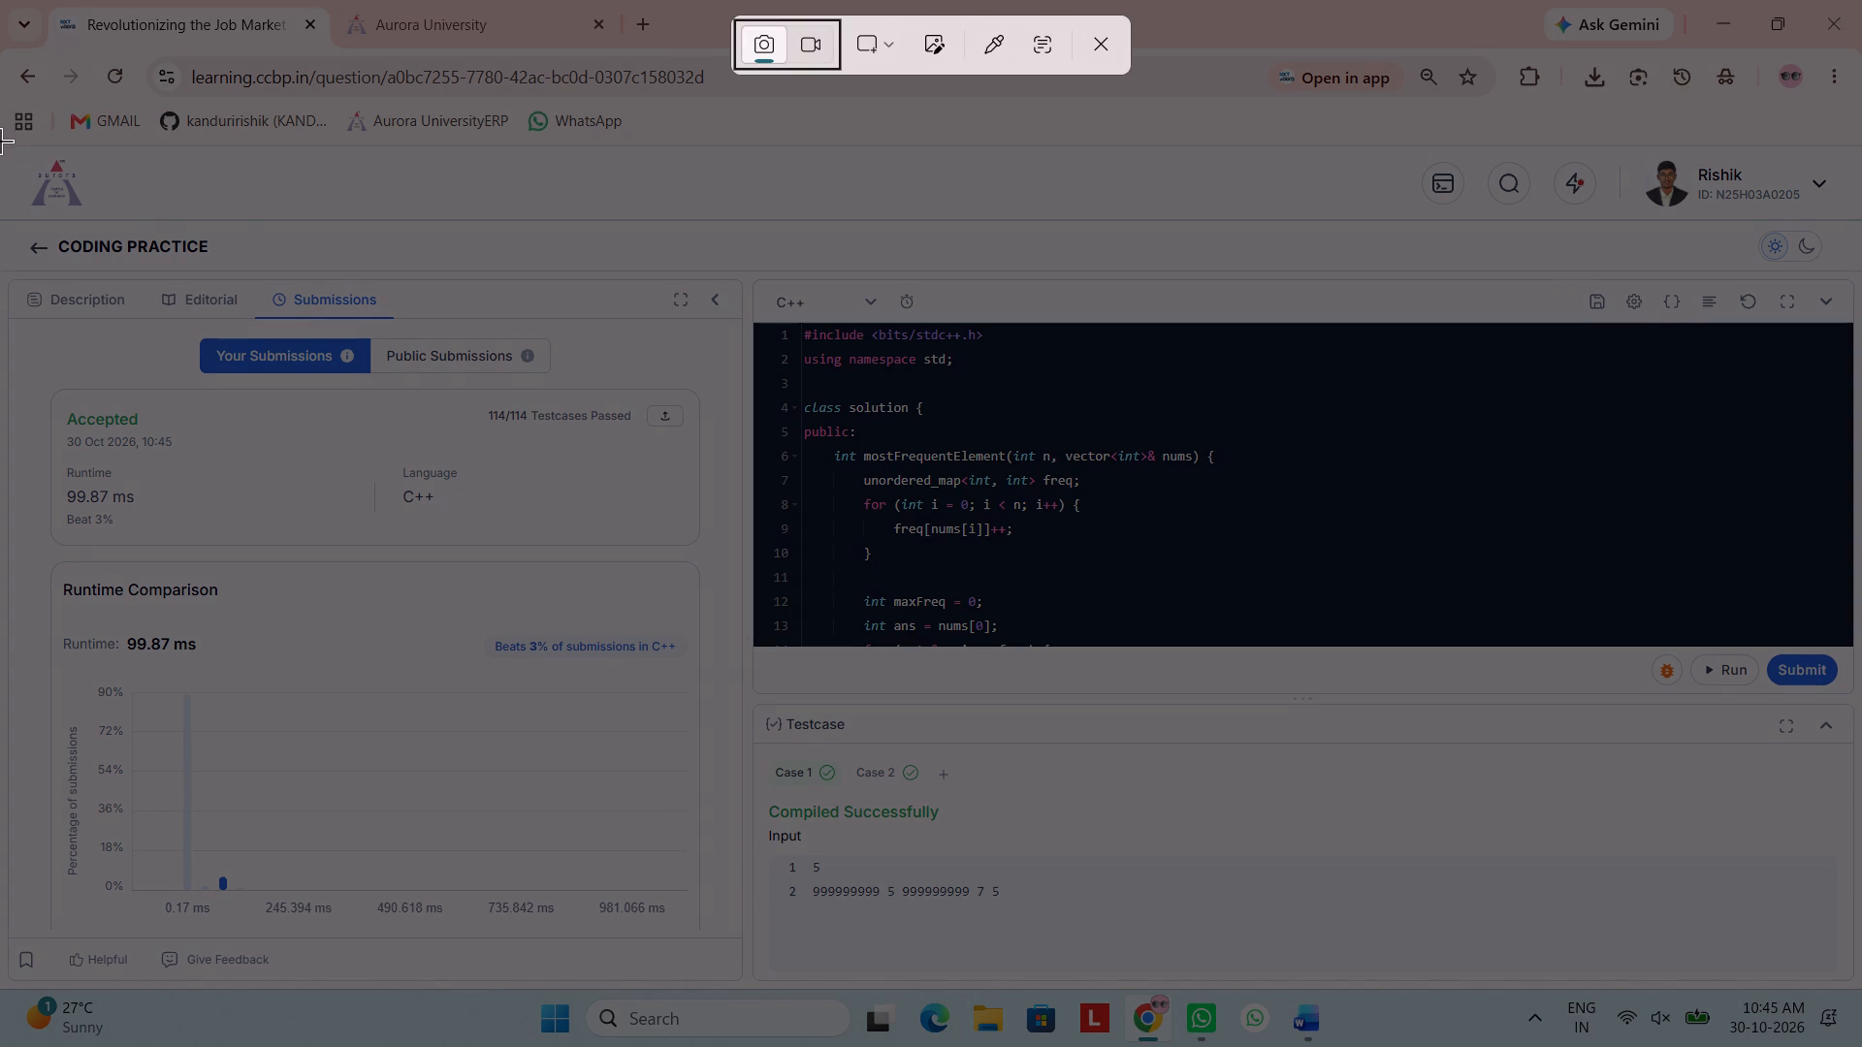
{"action": "left_click_drag", "start_coordinate": [2, 143], "coordinate": [1861, 844]}
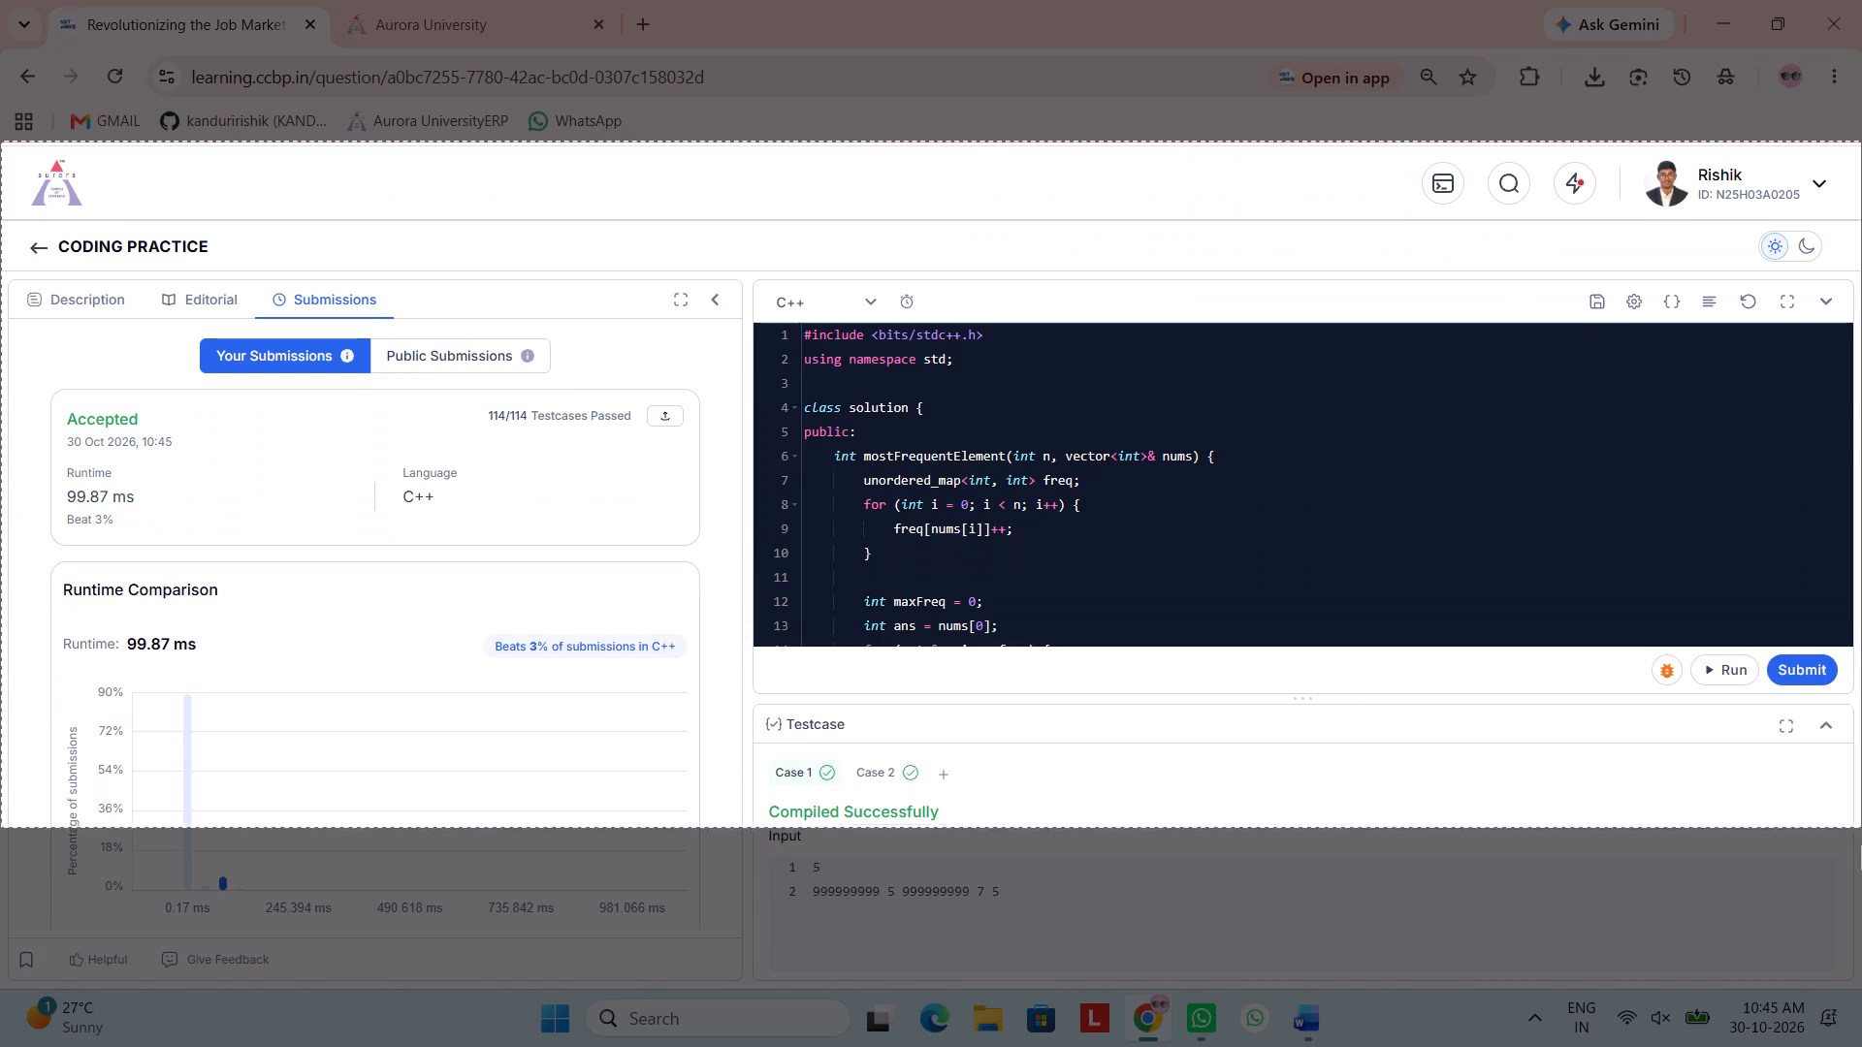
{"action": "left_click_drag", "start_coordinate": [1861, 844], "coordinate": [1861, 986]}
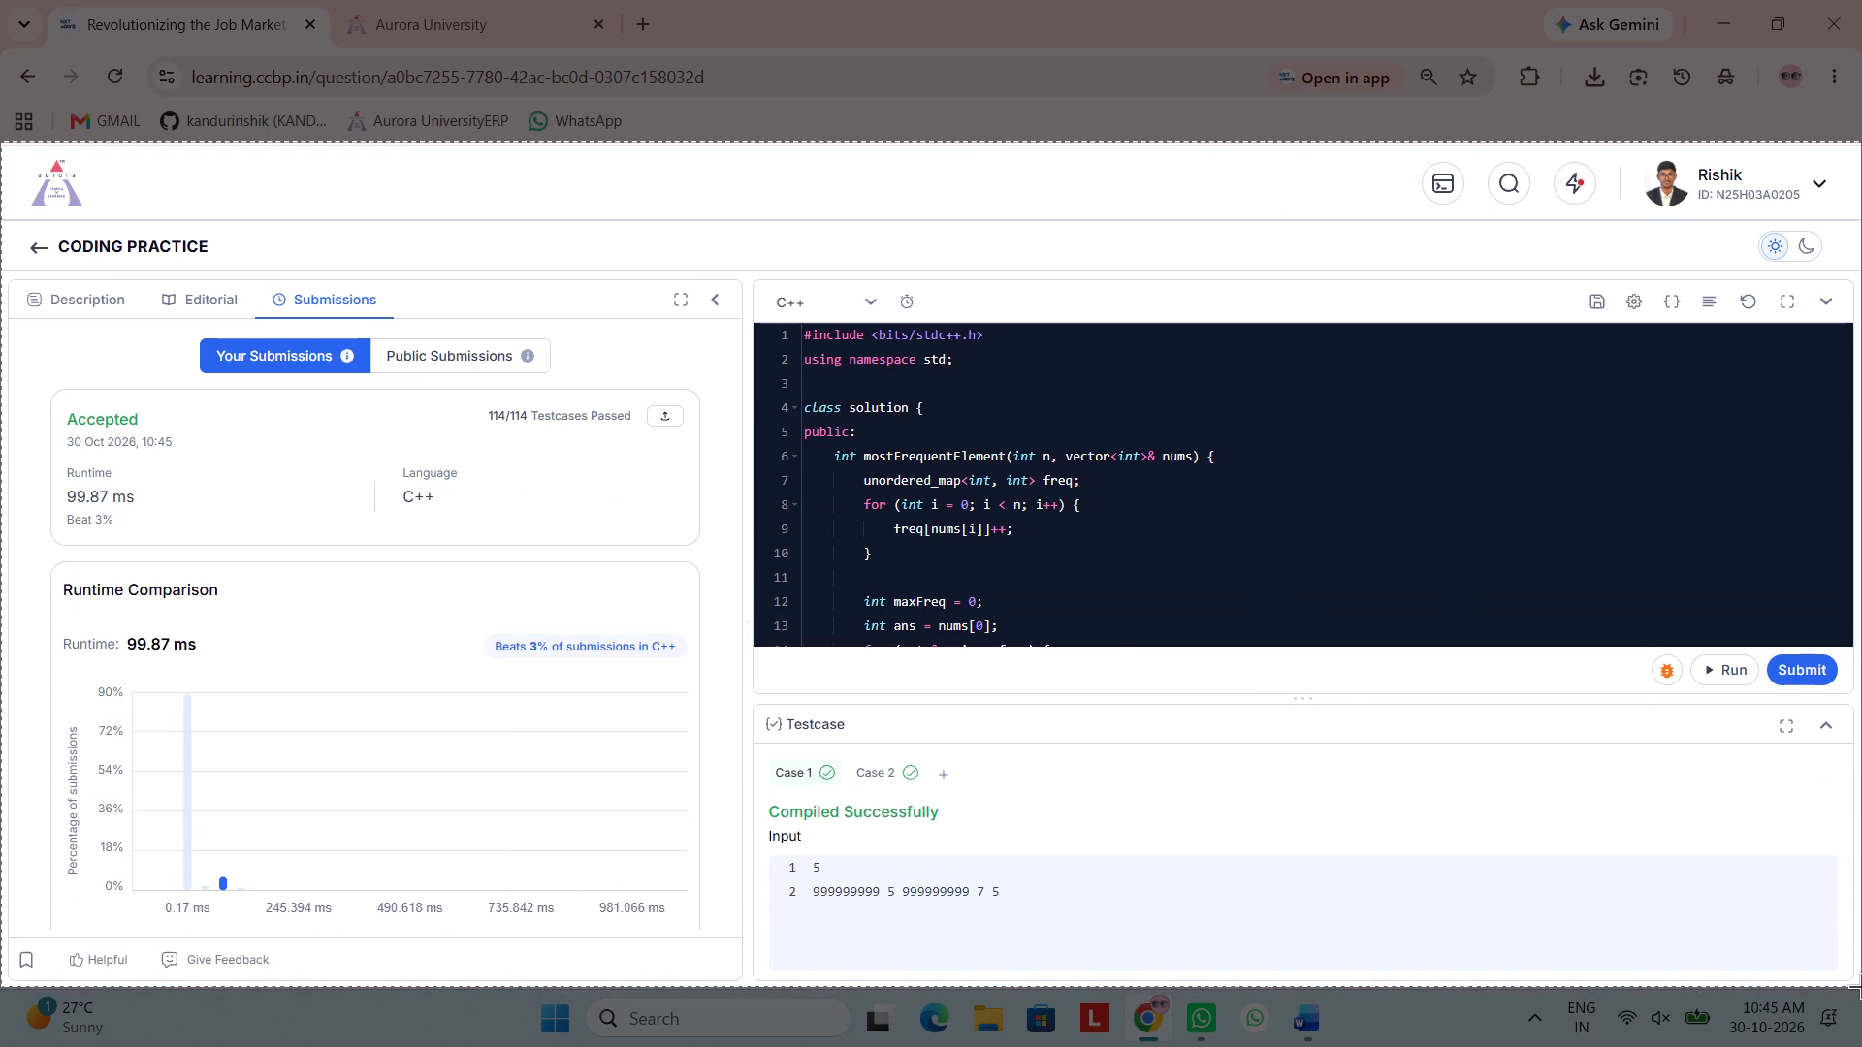
{"action": "left_click_drag", "start_coordinate": [1861, 986], "coordinate": [1861, 987]}
Switch to the ADS-LAB-REPORT-1-TERM-2 document and replace Problem Statement 1's execution screenshot with the newly captured one.
{"action": "key", "text": "alt+Tab"}
{"action": "key", "text": "alt+Tab"}
{"action": "left_click", "coordinate": [988, 647]}
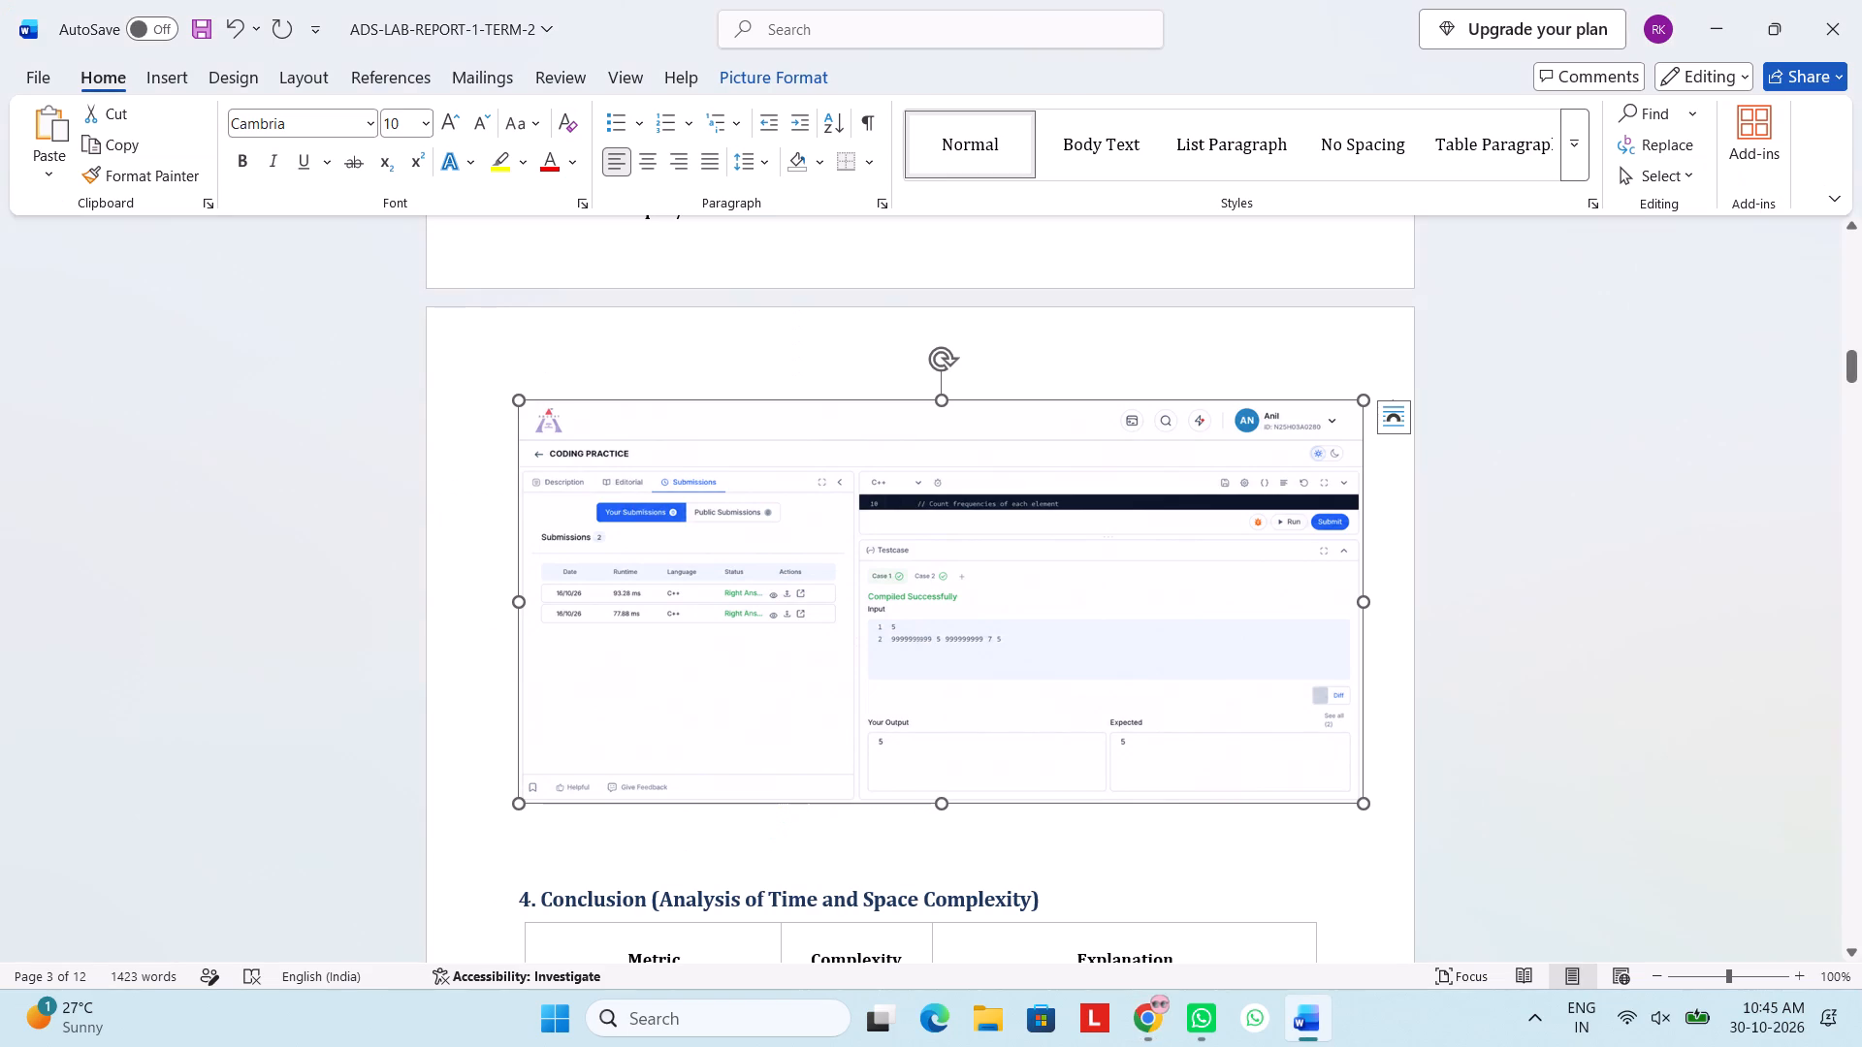
{"action": "key", "text": "Delete"}
{"action": "key", "text": "ctrl+v"}
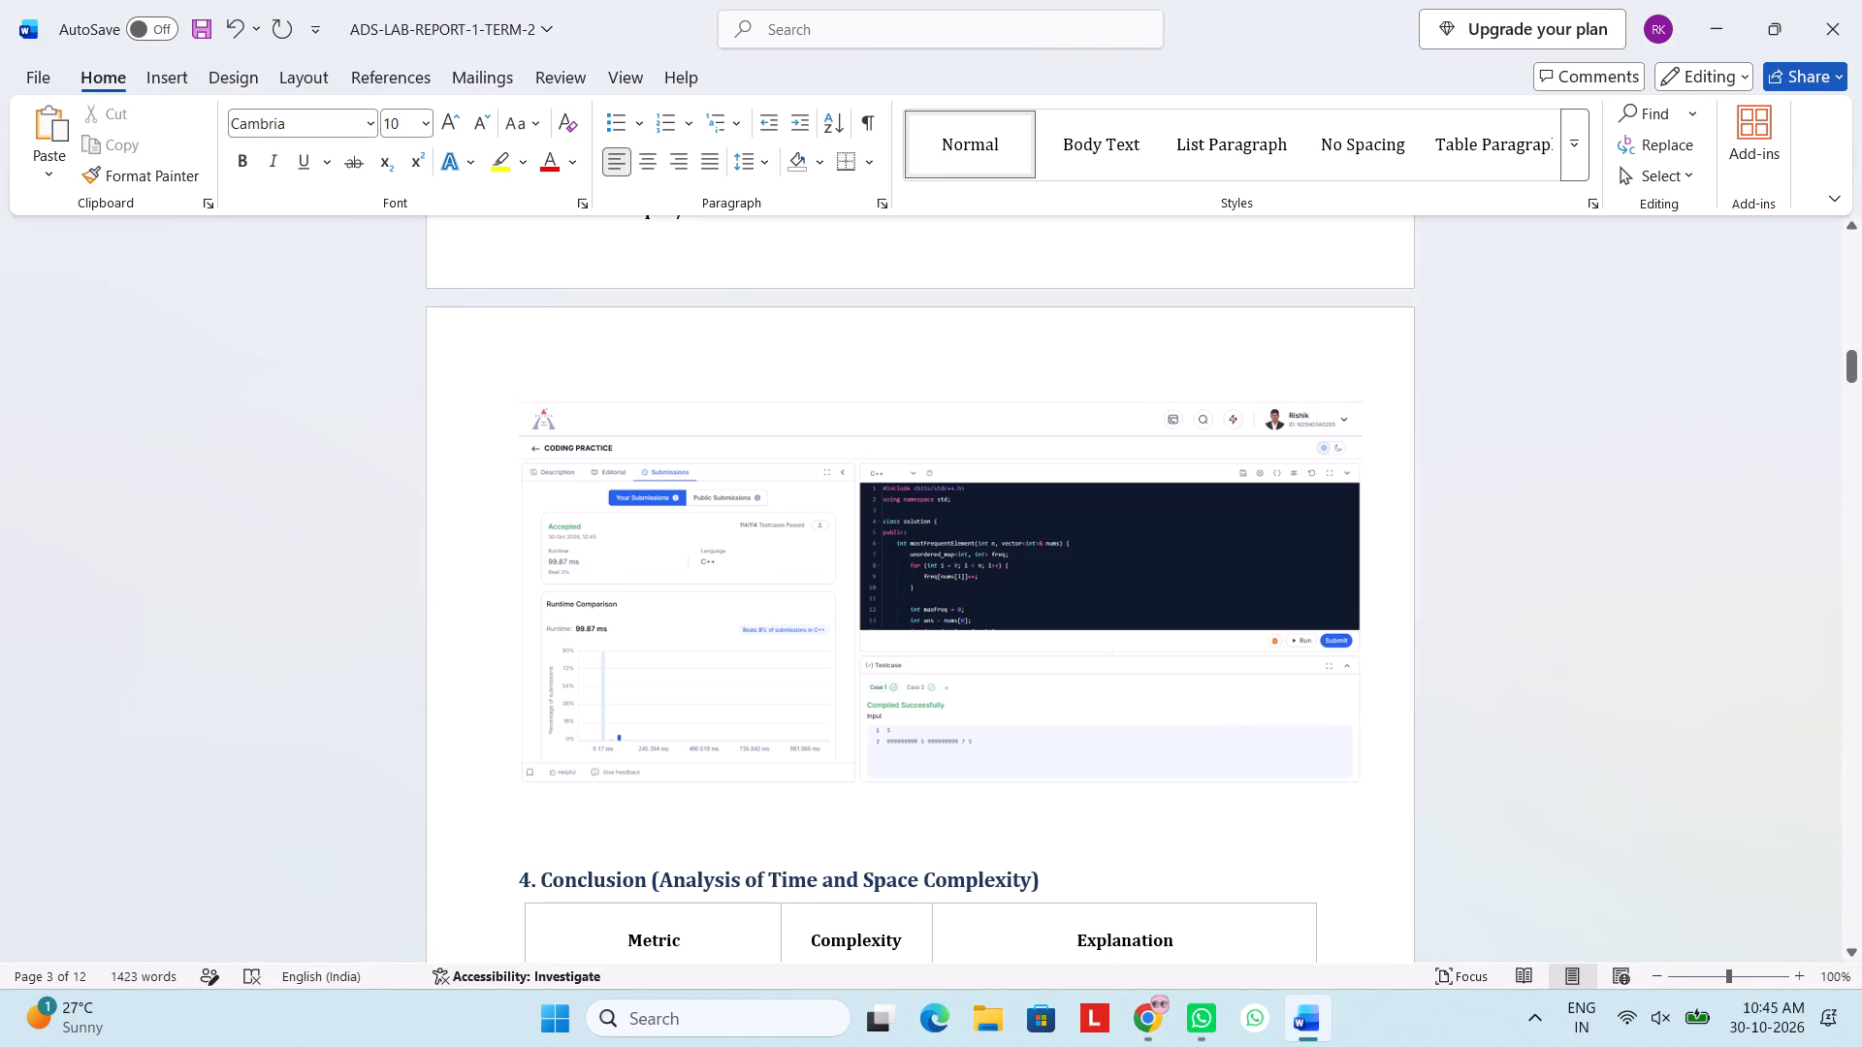
Look through the report's three problem statements, examining their steps, code, execution screenshots and complexity conclusions.
{"action": "scroll", "coordinate": [988, 647], "scroll_direction": "down", "scroll_amount": 3}
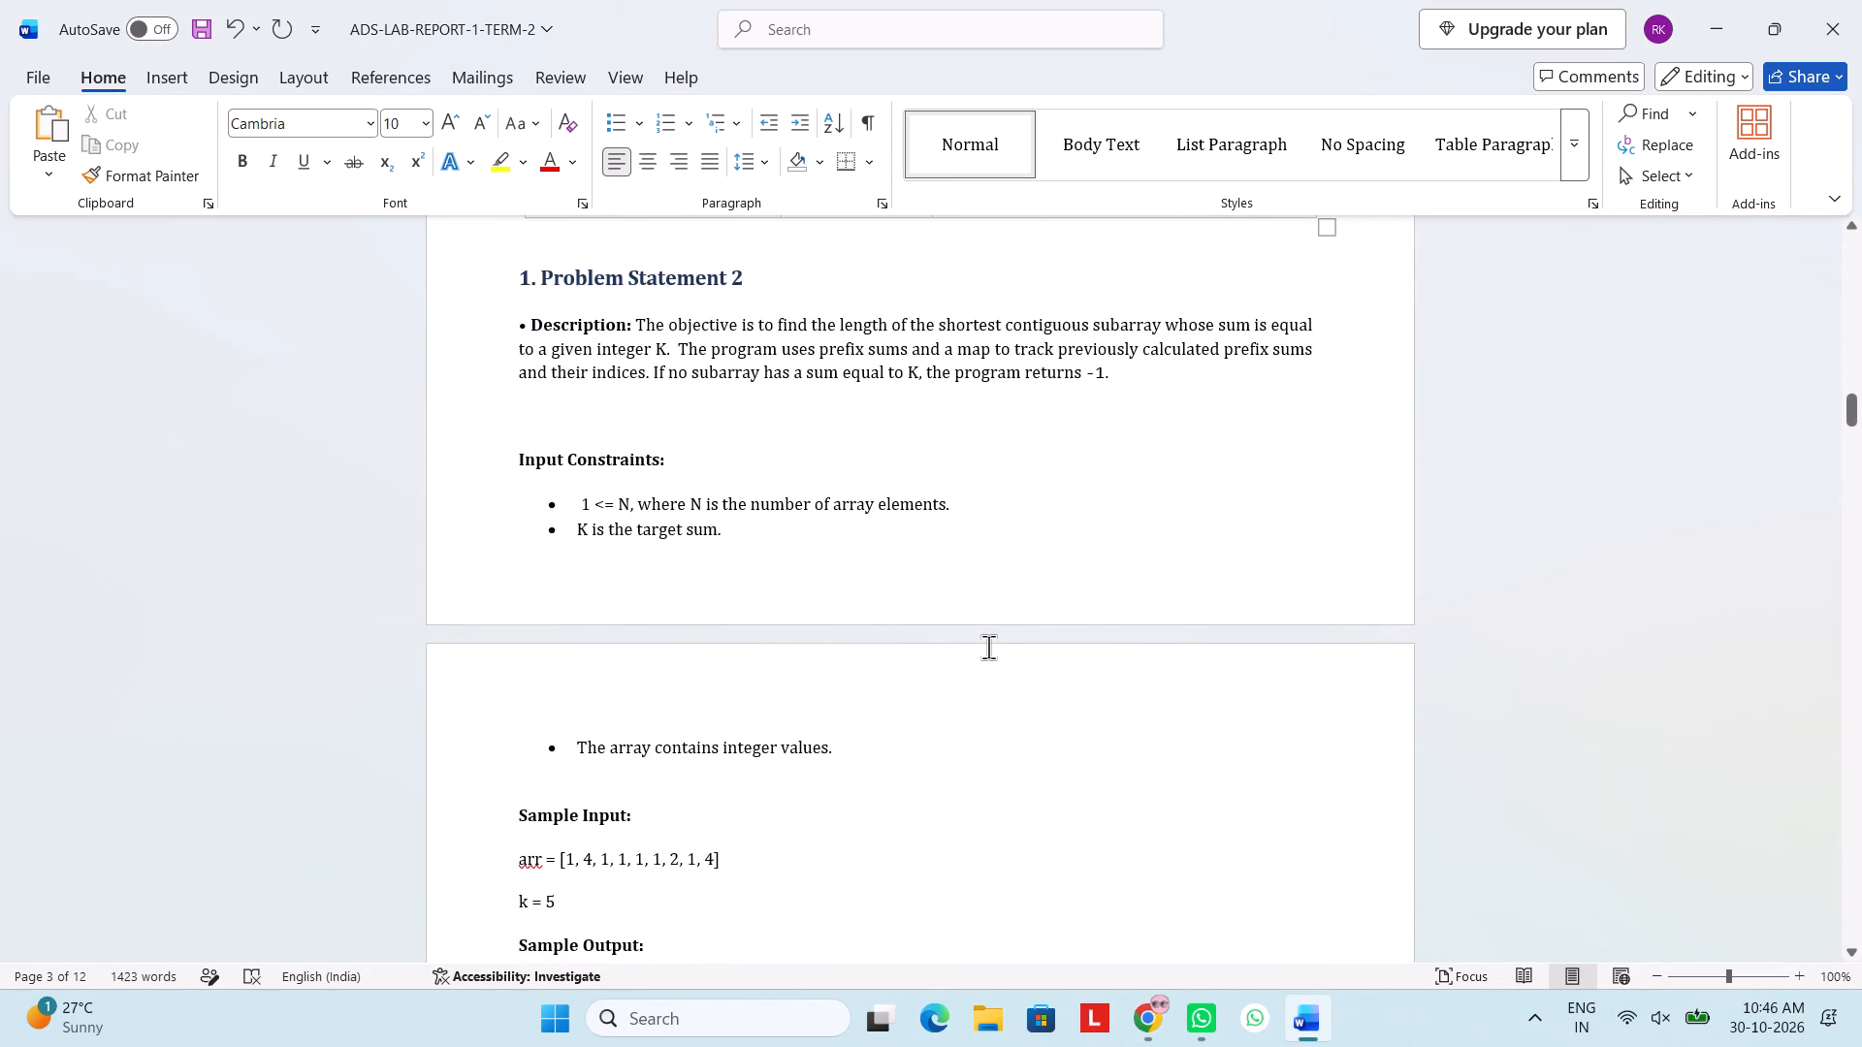
{"action": "scroll", "coordinate": [988, 647], "scroll_direction": "down", "scroll_amount": 4}
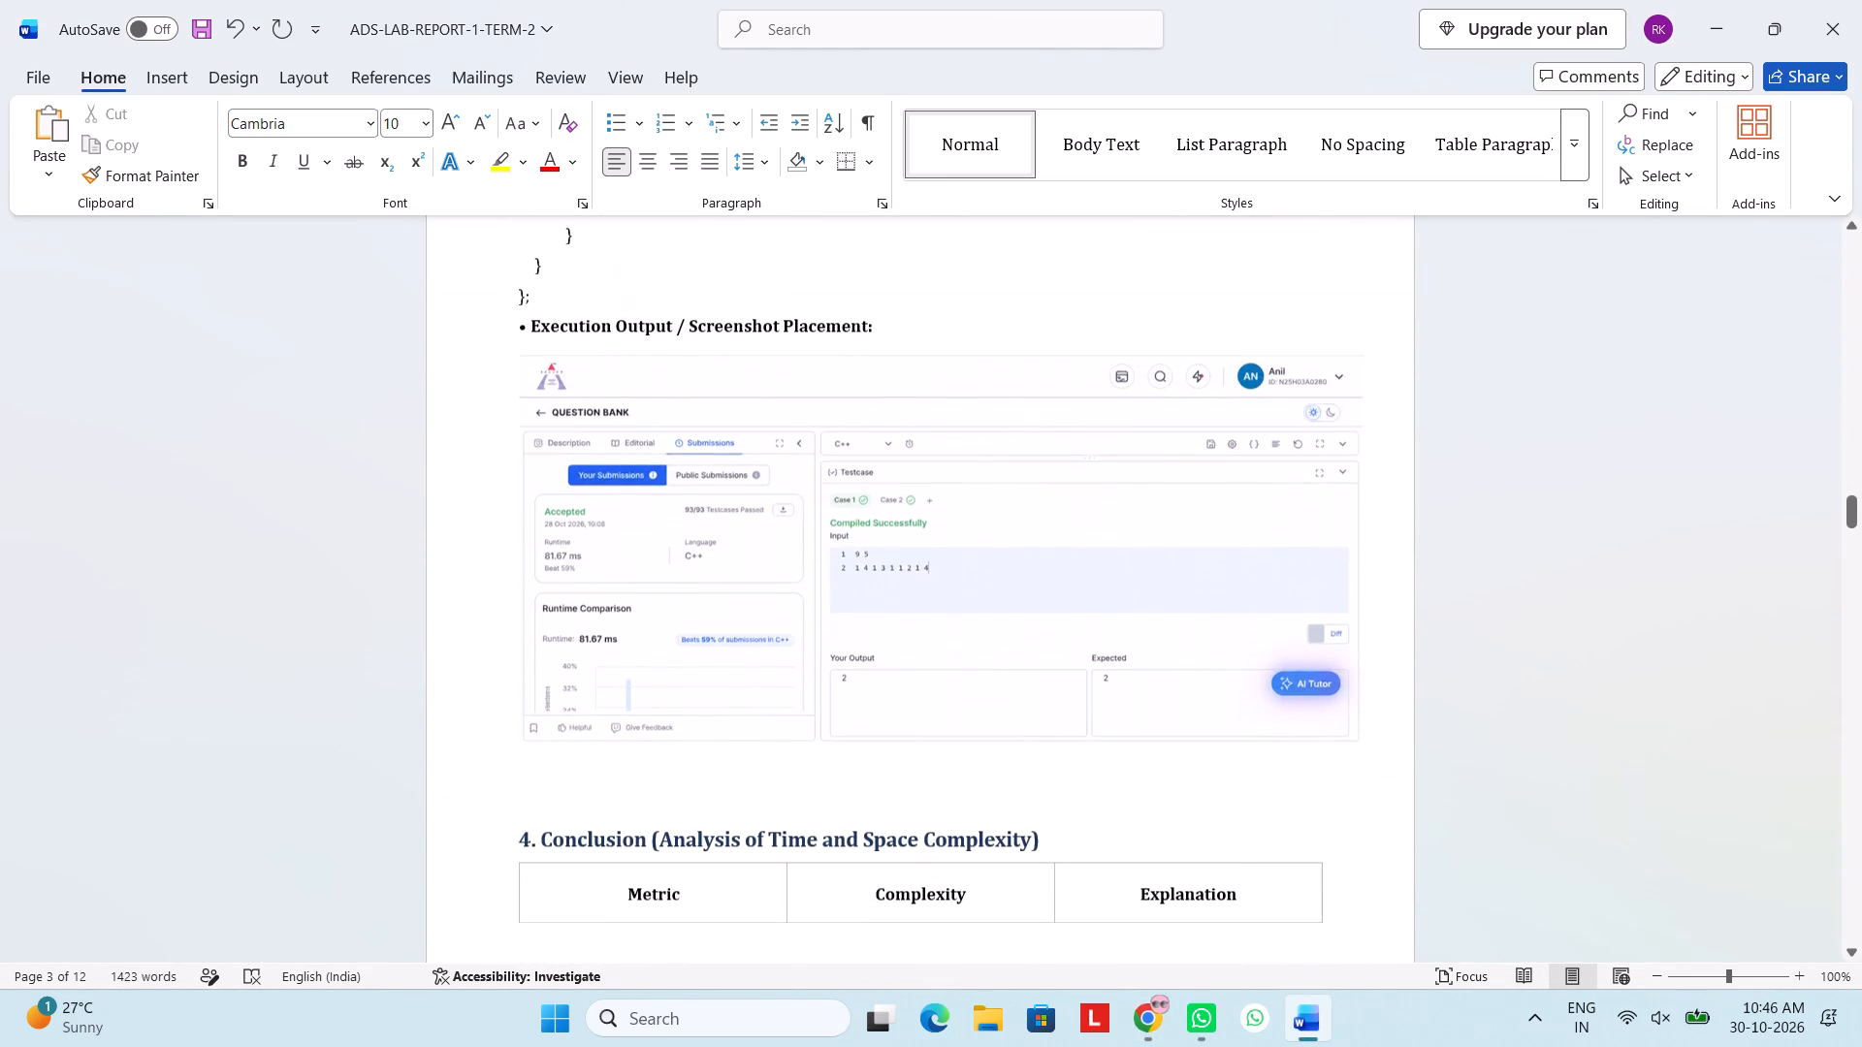
{"action": "scroll", "coordinate": [988, 647], "scroll_direction": "up", "scroll_amount": 6}
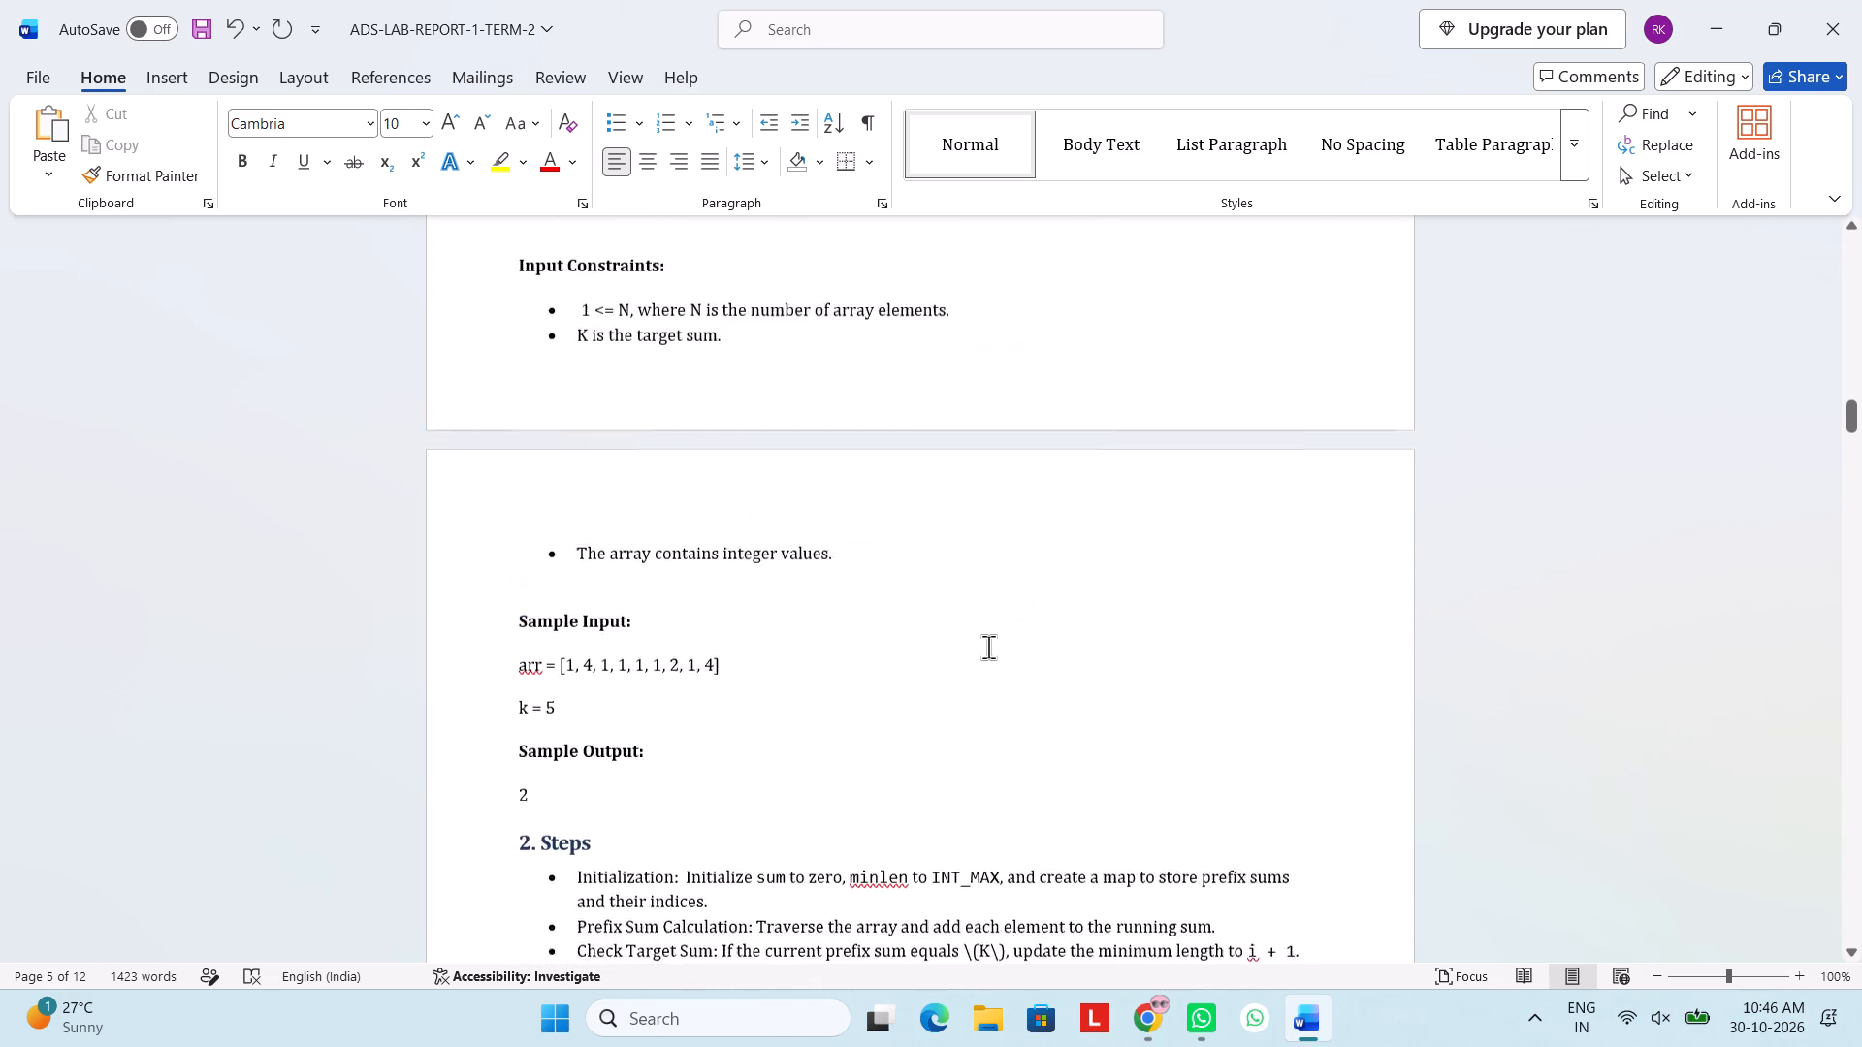
{"action": "scroll", "coordinate": [988, 647], "scroll_direction": "up", "scroll_amount": 4}
{"action": "scroll", "coordinate": [988, 647], "scroll_direction": "down", "scroll_amount": 2}
{"action": "scroll", "coordinate": [988, 647], "scroll_direction": "up", "scroll_amount": 1}
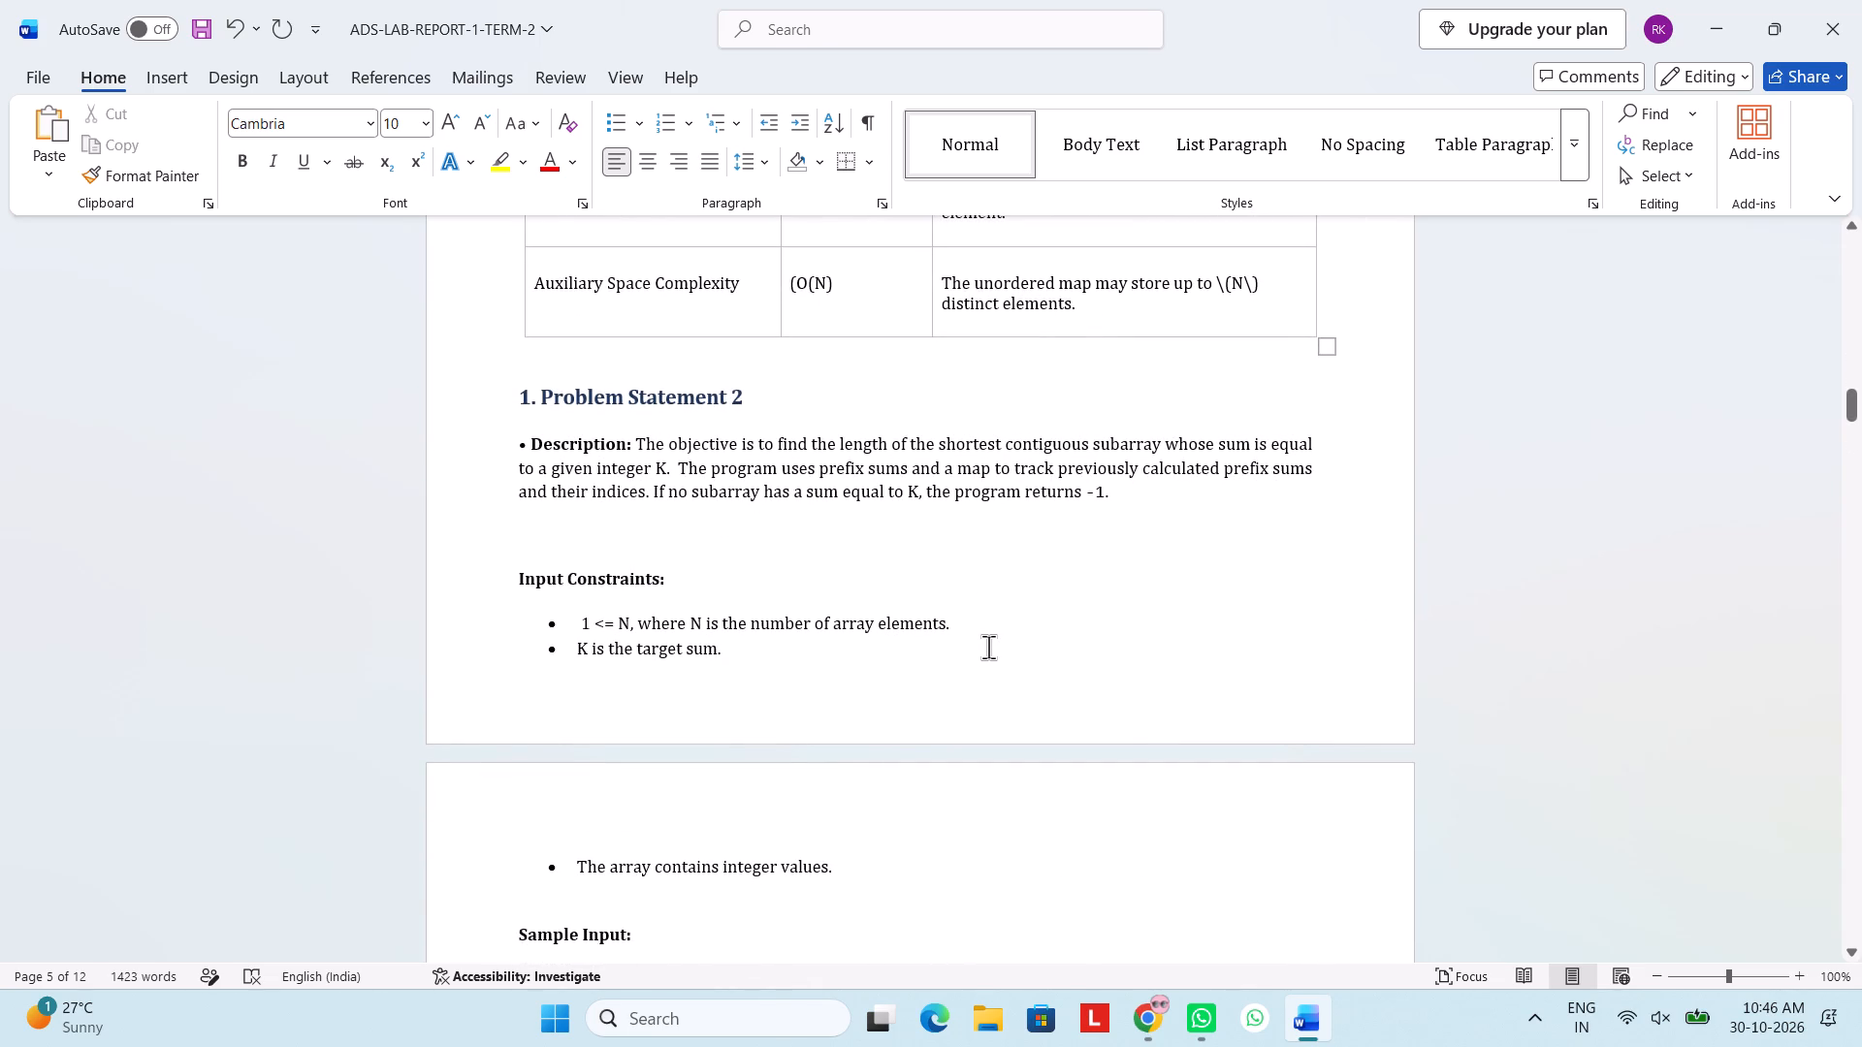
{"action": "scroll", "coordinate": [988, 647], "scroll_direction": "up", "scroll_amount": 1}
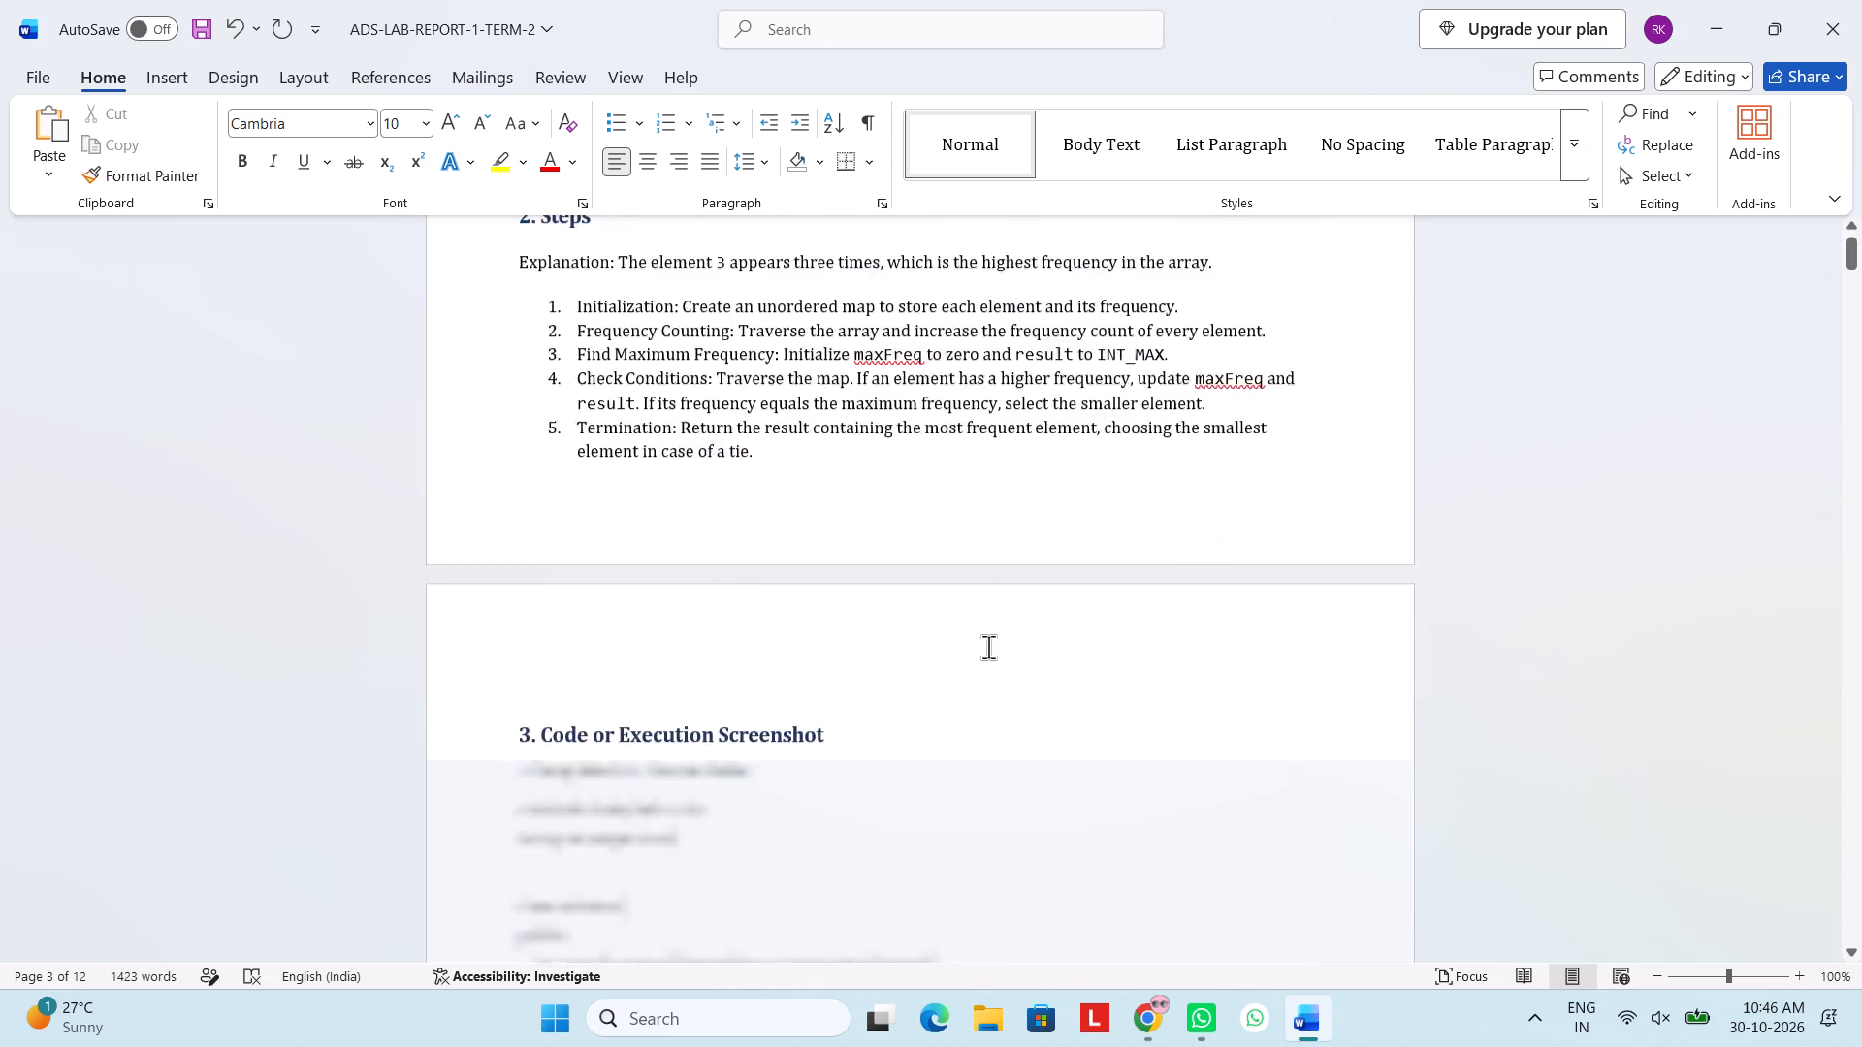
{"action": "scroll", "coordinate": [988, 647], "scroll_direction": "up", "scroll_amount": 1}
{"action": "scroll", "coordinate": [988, 647], "scroll_direction": "down", "scroll_amount": 4}
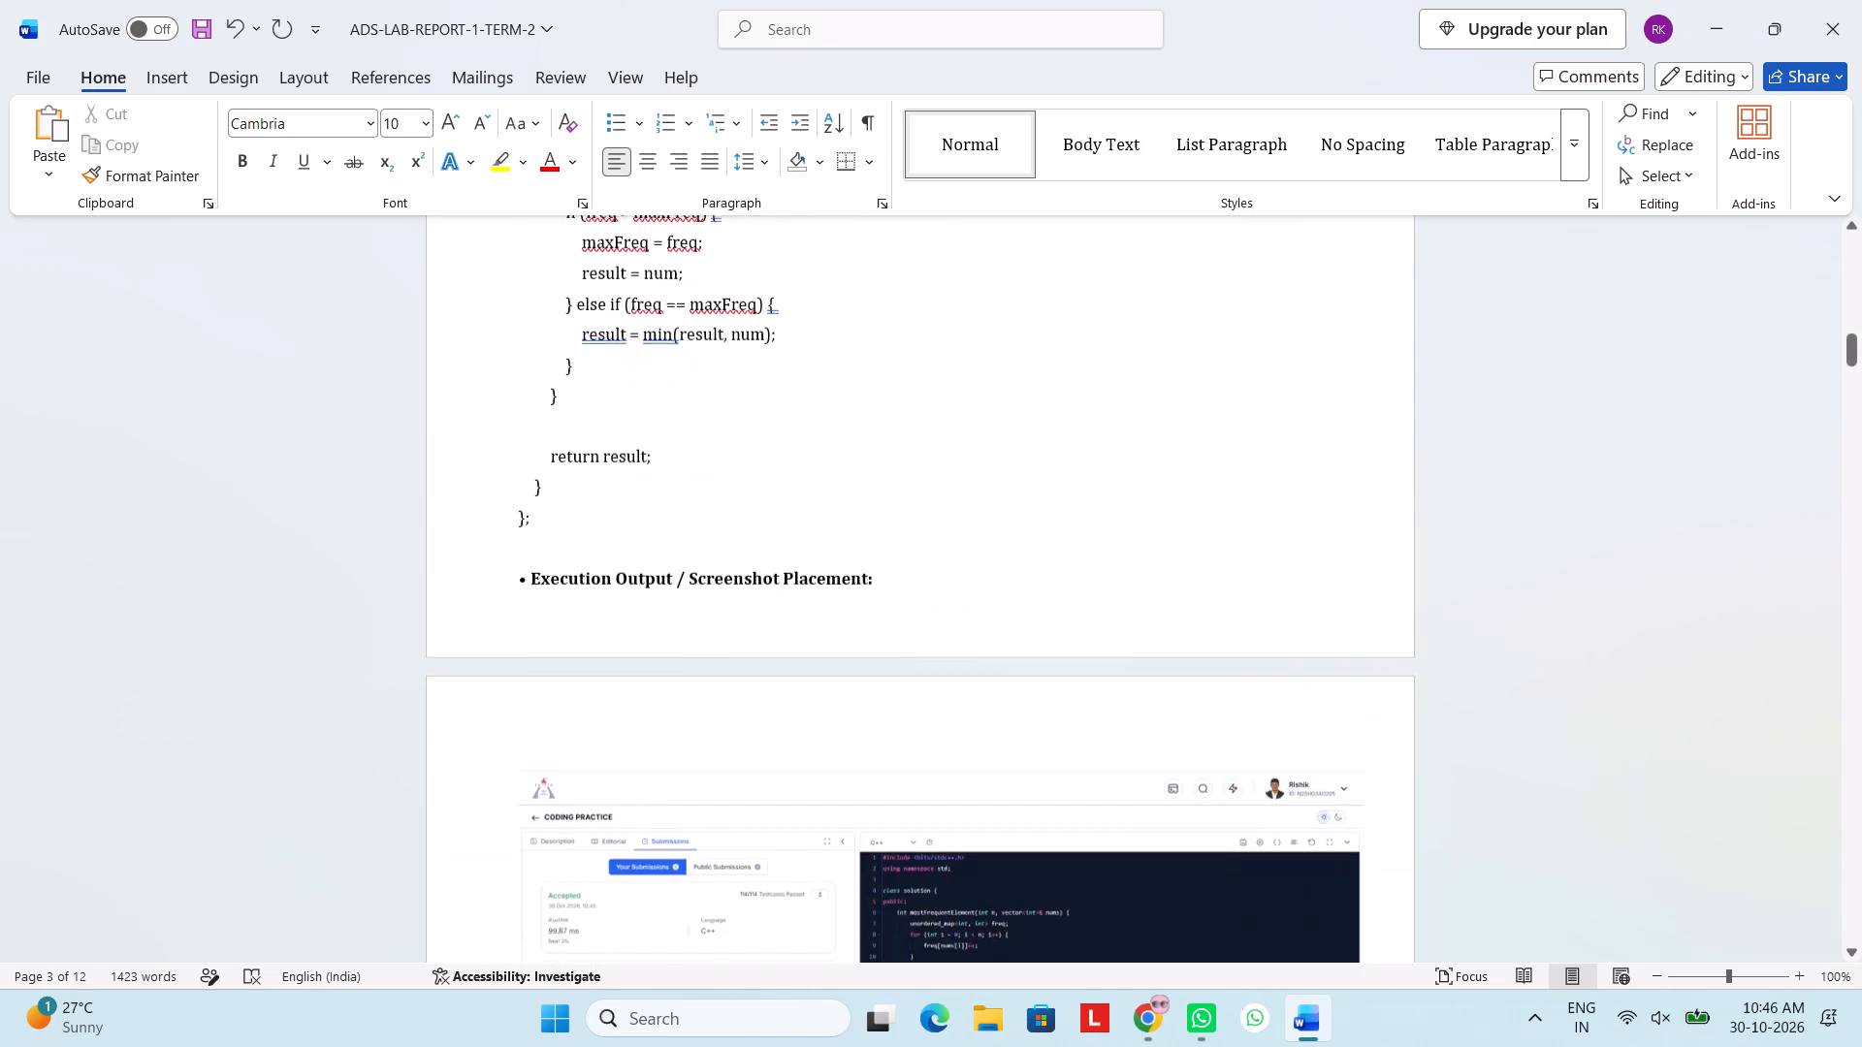
{"action": "scroll", "coordinate": [988, 647], "scroll_direction": "down", "scroll_amount": 6}
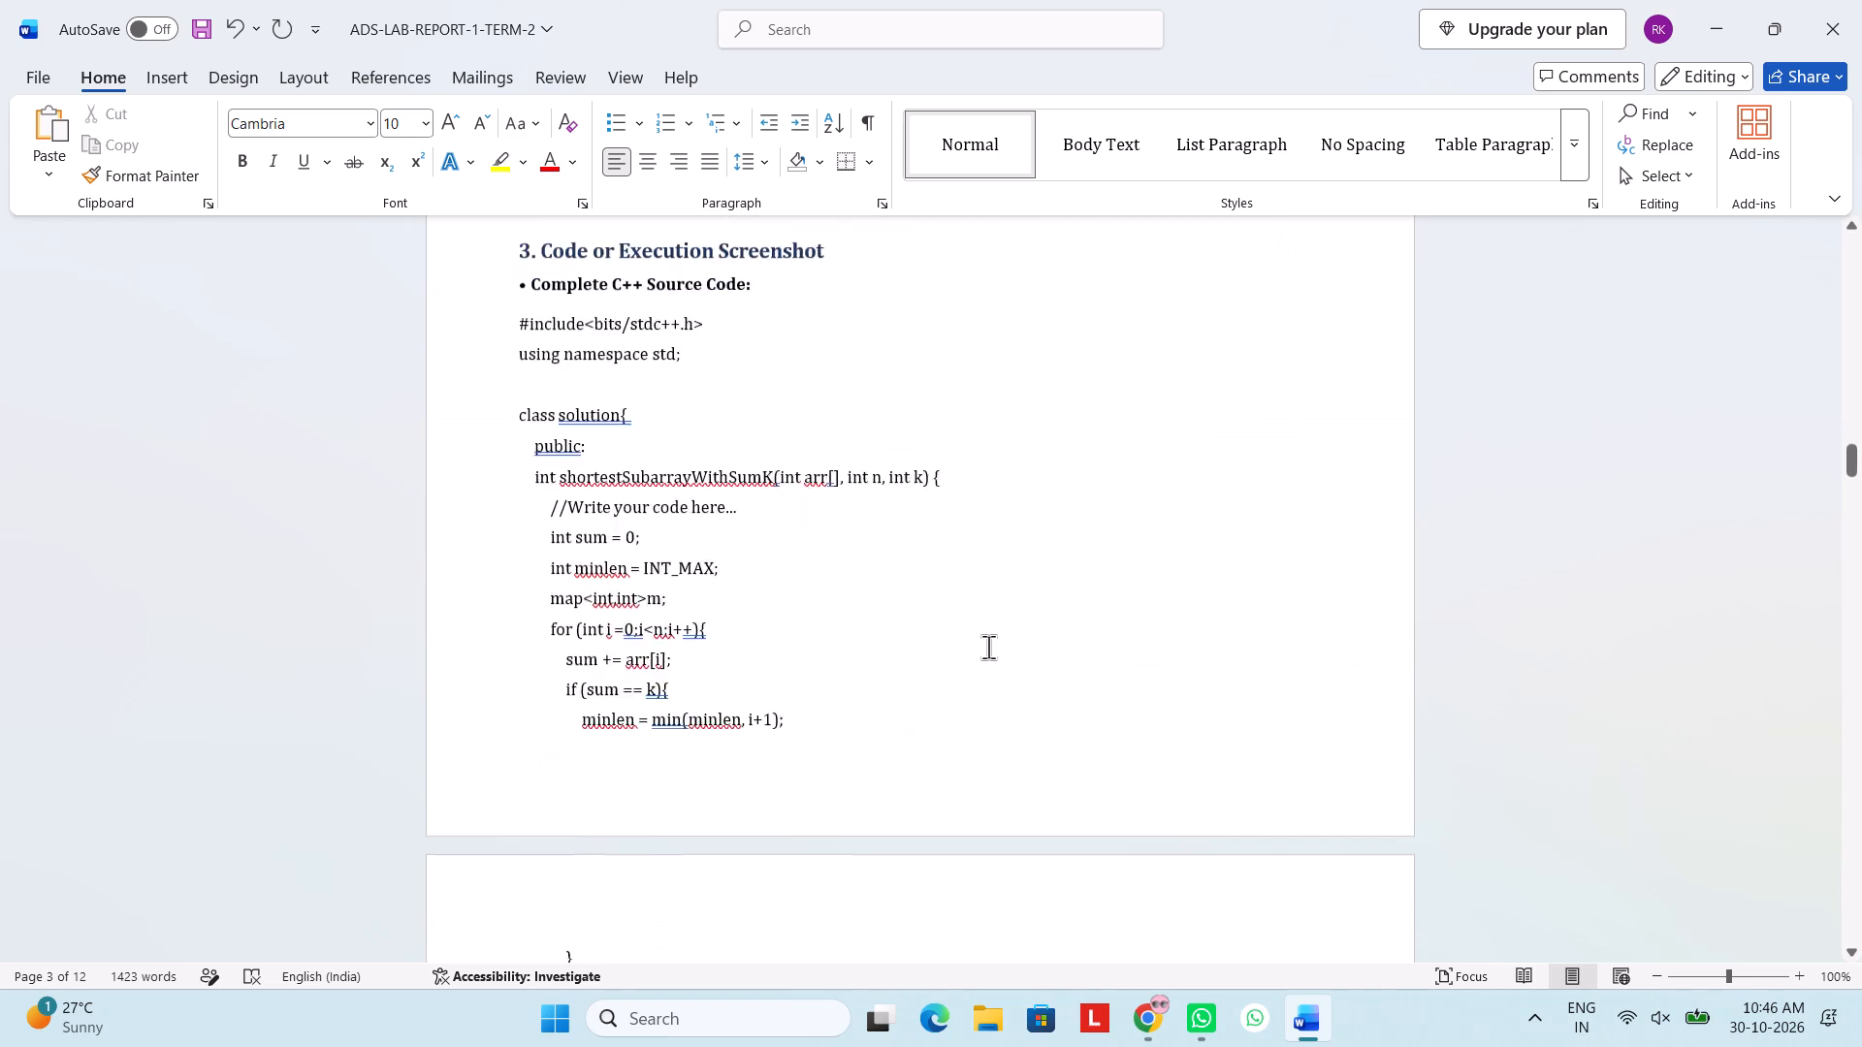
{"action": "scroll", "coordinate": [988, 647], "scroll_direction": "down", "scroll_amount": 4}
{"action": "scroll", "coordinate": [988, 647], "scroll_direction": "up", "scroll_amount": 2}
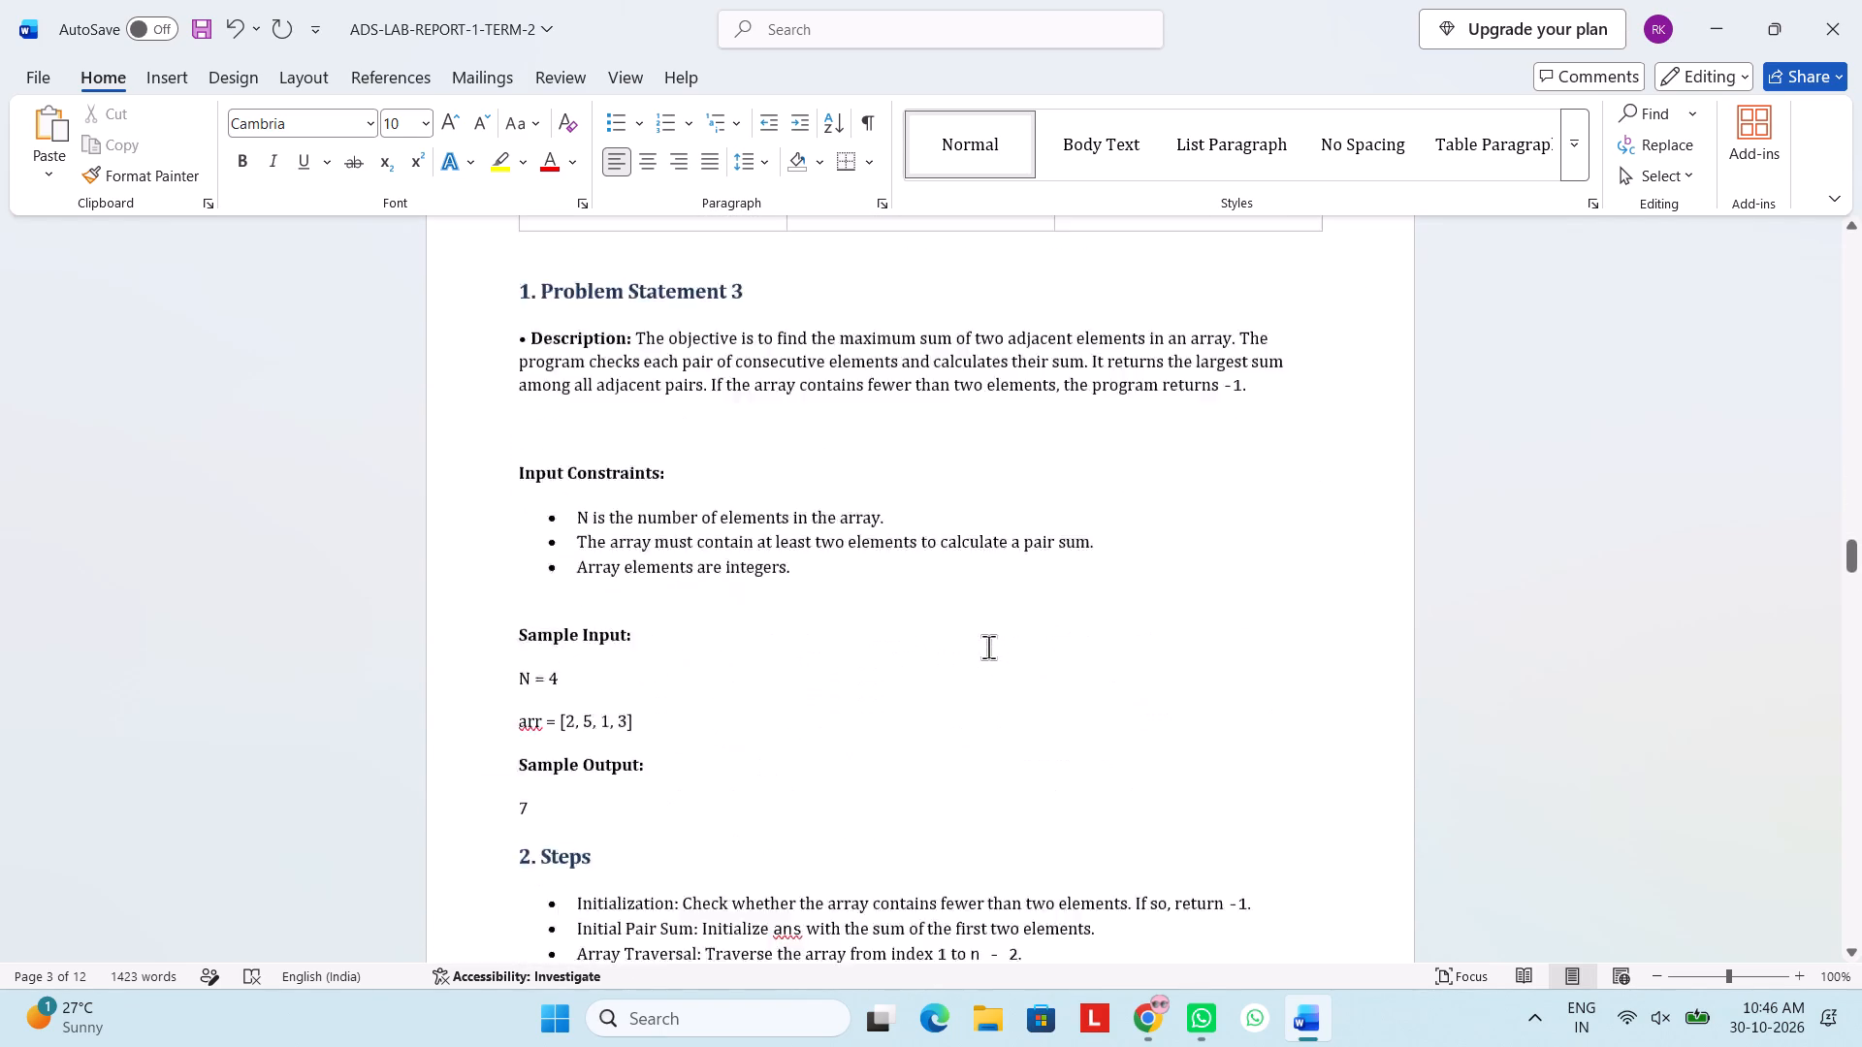
{"action": "scroll", "coordinate": [988, 647], "scroll_direction": "up", "scroll_amount": 14}
{"action": "scroll", "coordinate": [988, 647], "scroll_direction": "down", "scroll_amount": 5}
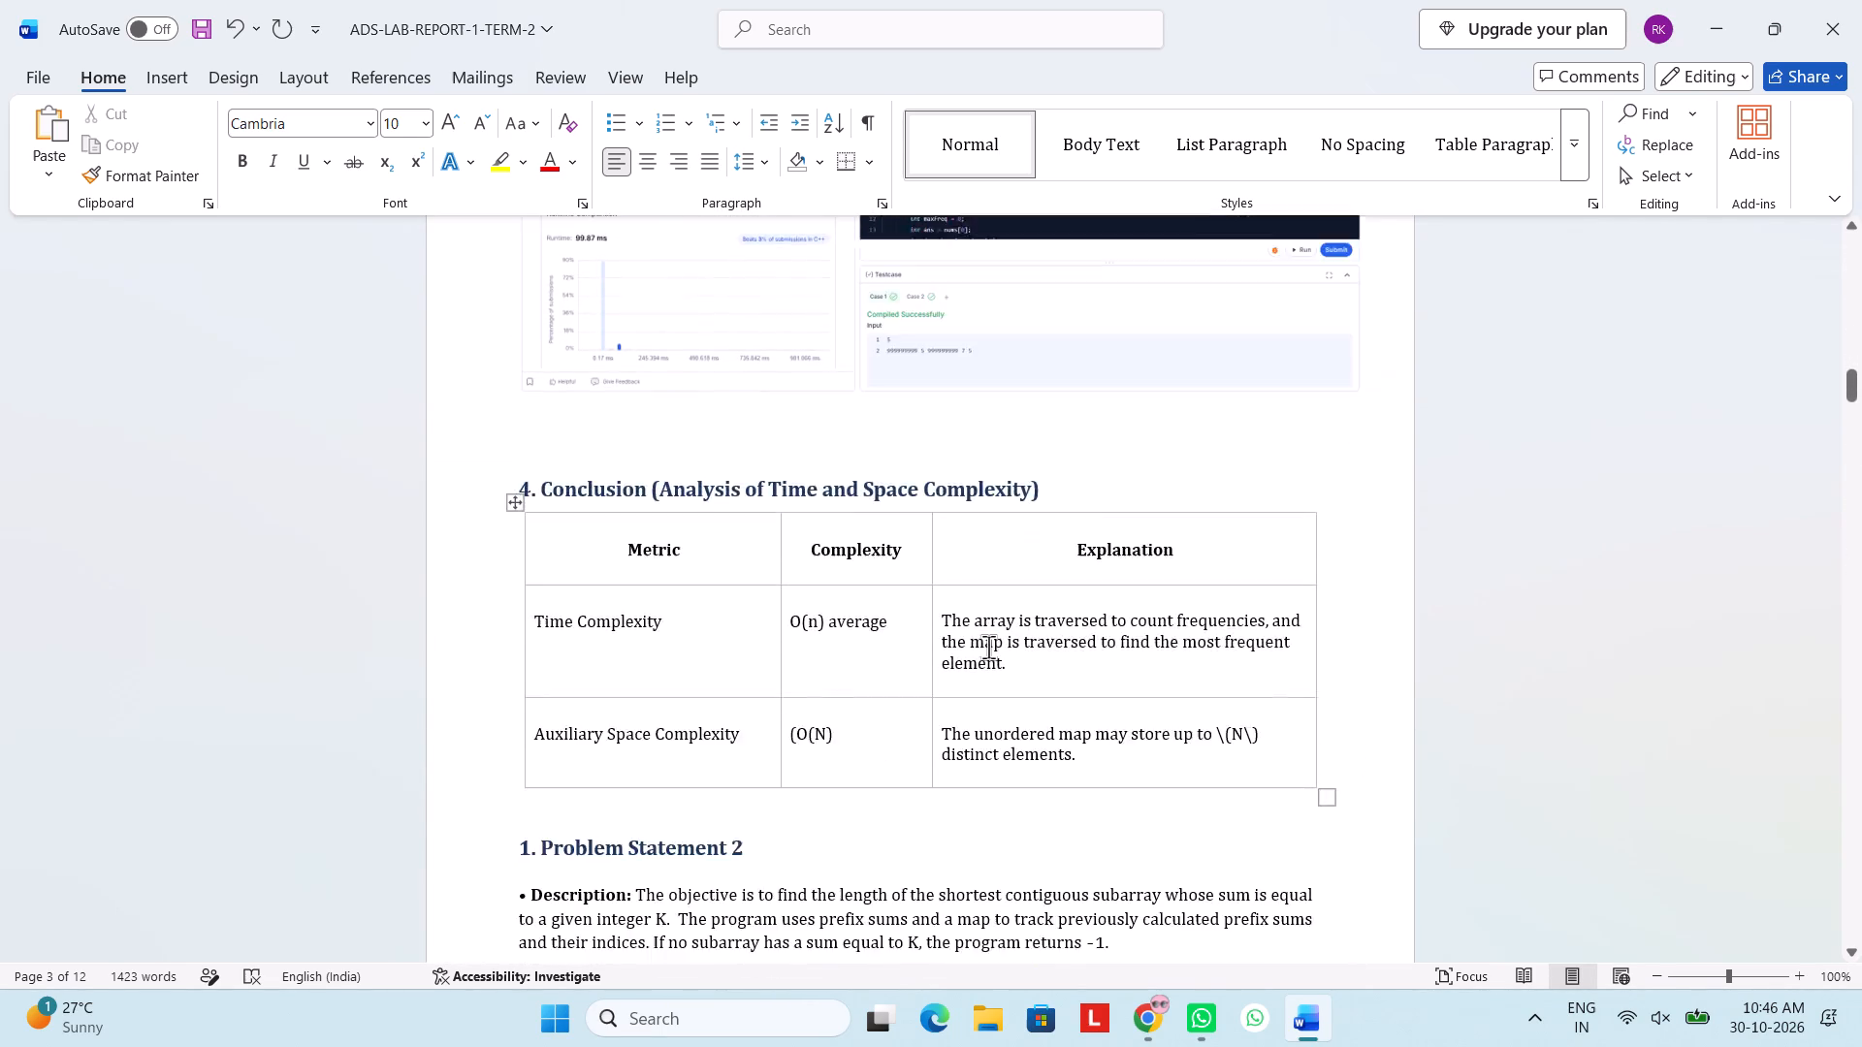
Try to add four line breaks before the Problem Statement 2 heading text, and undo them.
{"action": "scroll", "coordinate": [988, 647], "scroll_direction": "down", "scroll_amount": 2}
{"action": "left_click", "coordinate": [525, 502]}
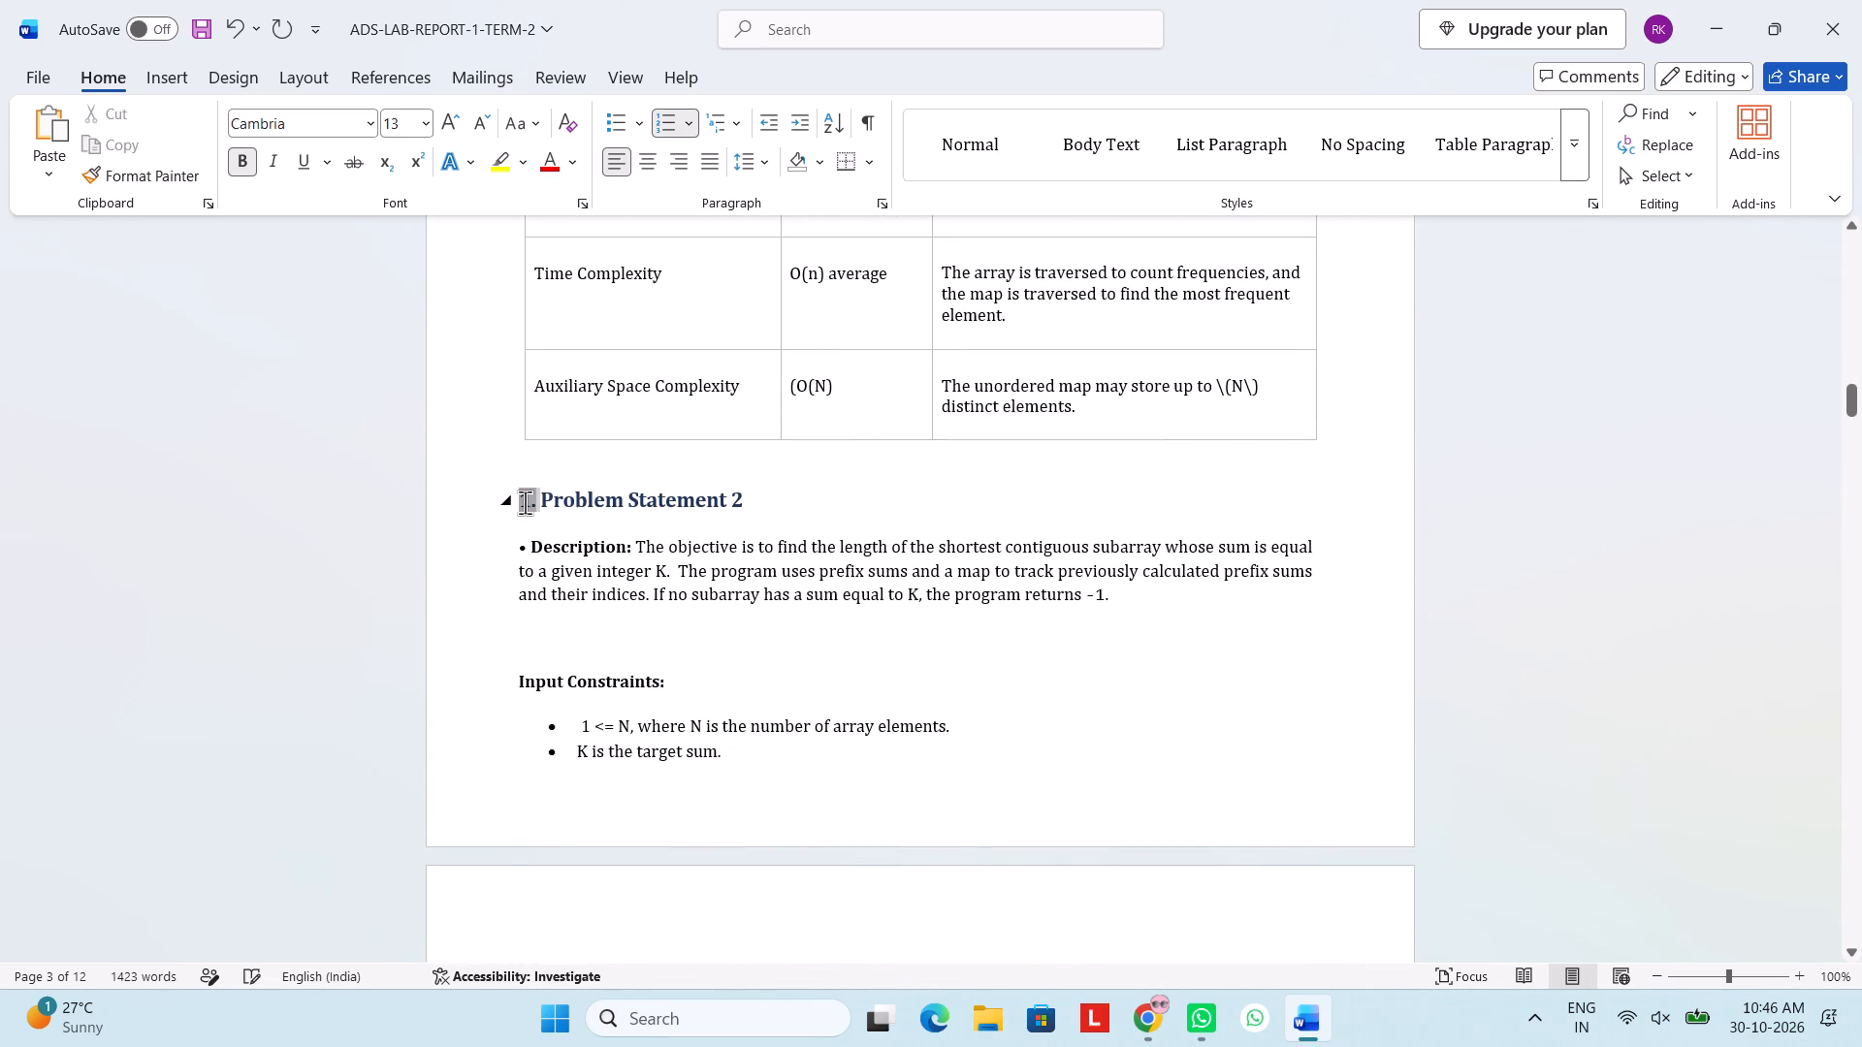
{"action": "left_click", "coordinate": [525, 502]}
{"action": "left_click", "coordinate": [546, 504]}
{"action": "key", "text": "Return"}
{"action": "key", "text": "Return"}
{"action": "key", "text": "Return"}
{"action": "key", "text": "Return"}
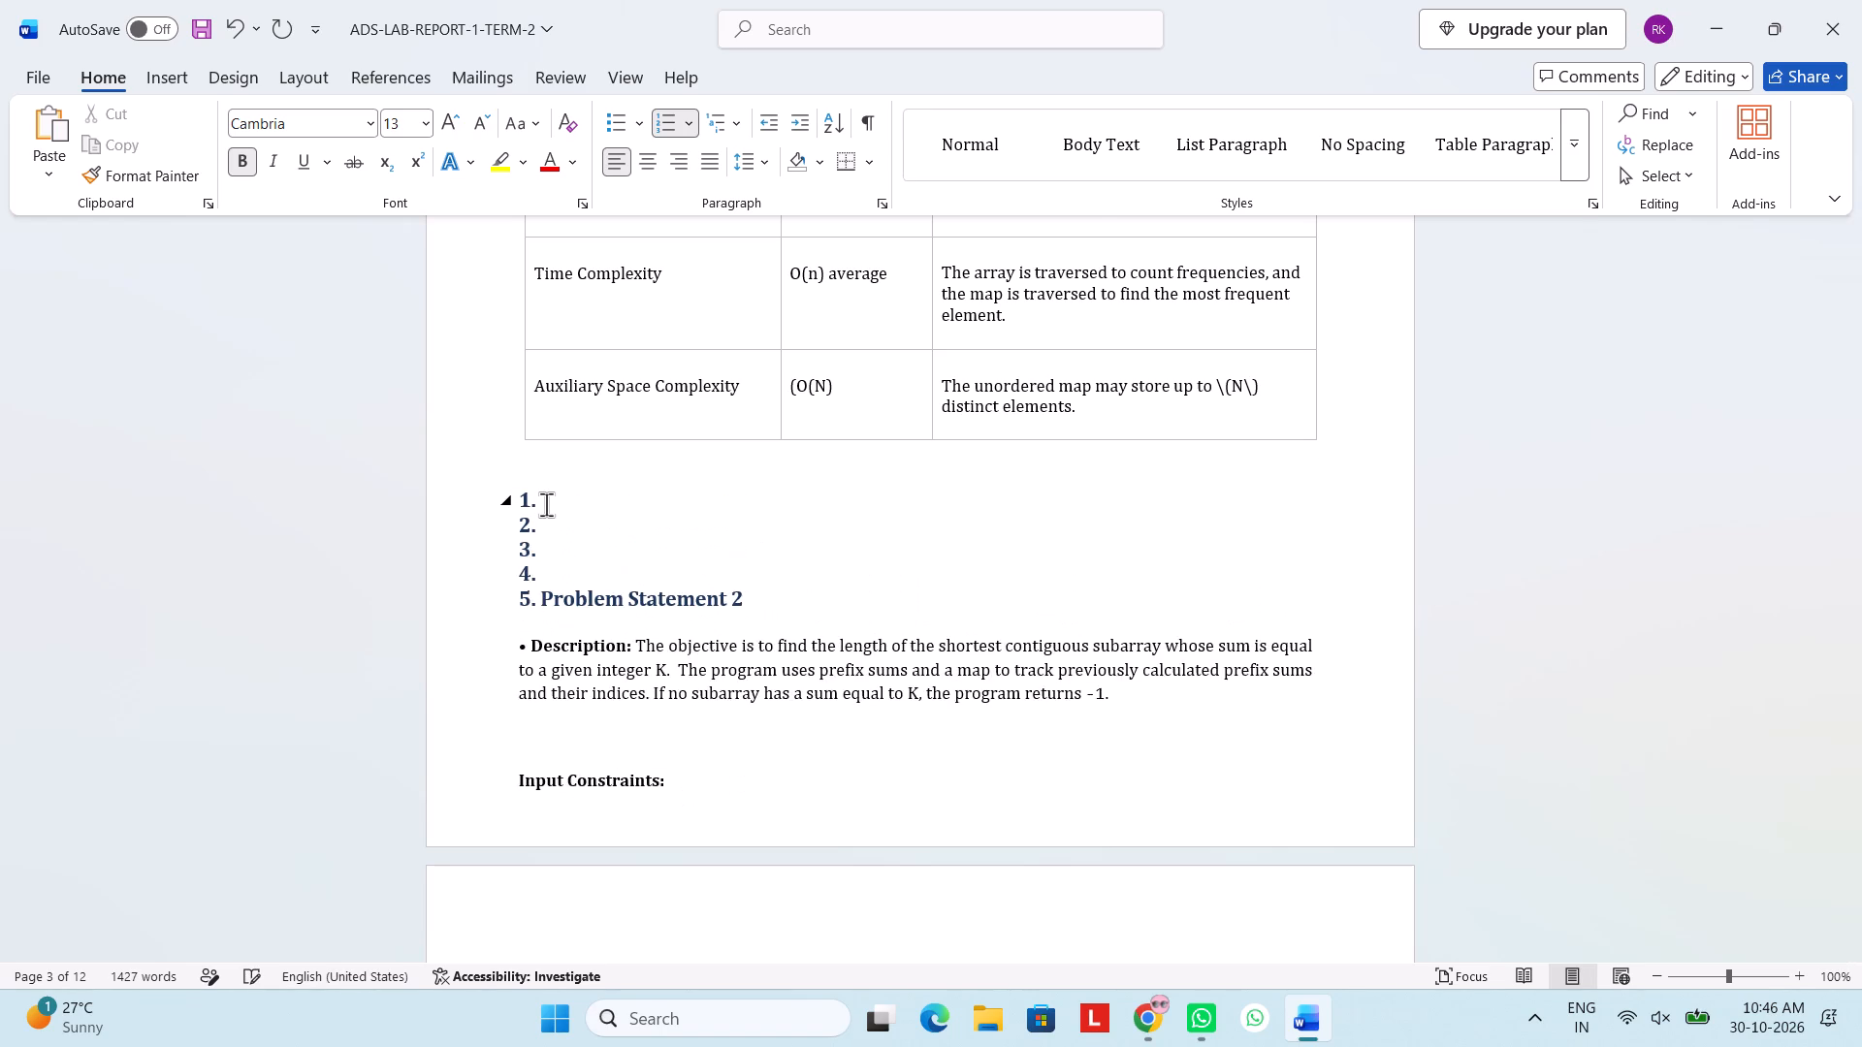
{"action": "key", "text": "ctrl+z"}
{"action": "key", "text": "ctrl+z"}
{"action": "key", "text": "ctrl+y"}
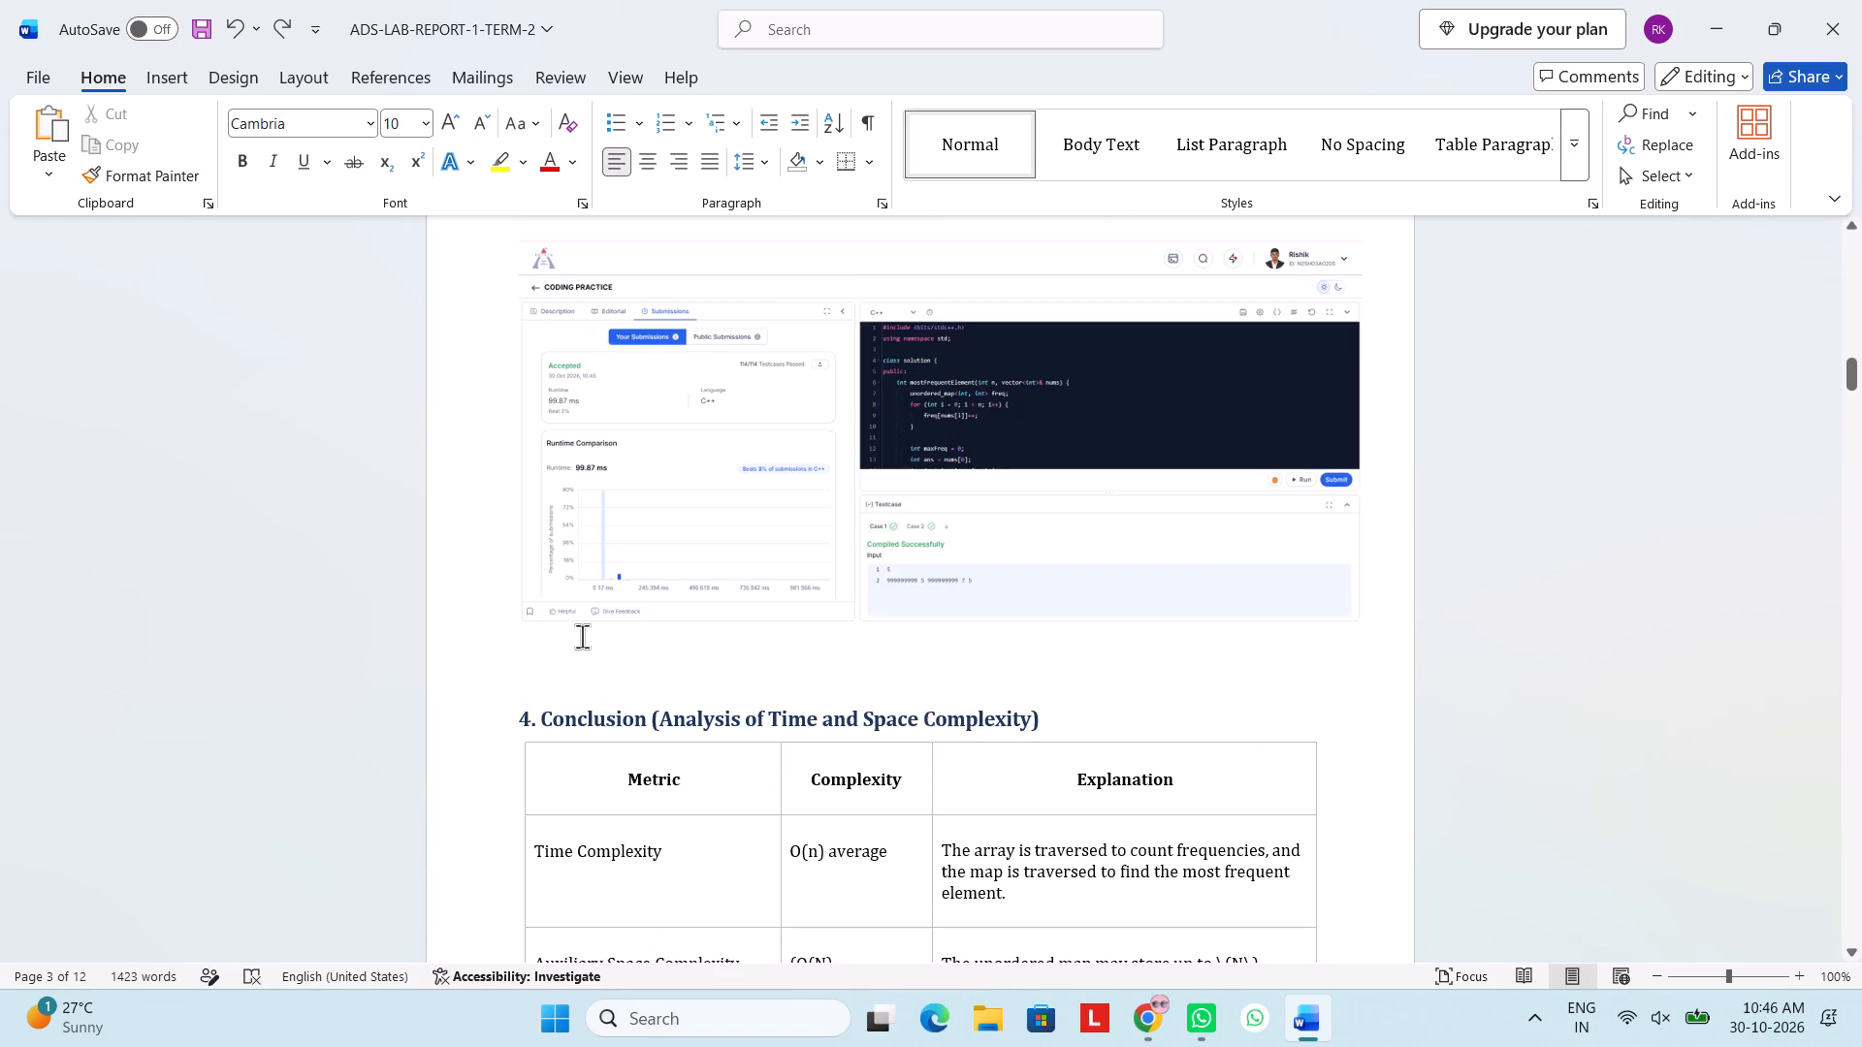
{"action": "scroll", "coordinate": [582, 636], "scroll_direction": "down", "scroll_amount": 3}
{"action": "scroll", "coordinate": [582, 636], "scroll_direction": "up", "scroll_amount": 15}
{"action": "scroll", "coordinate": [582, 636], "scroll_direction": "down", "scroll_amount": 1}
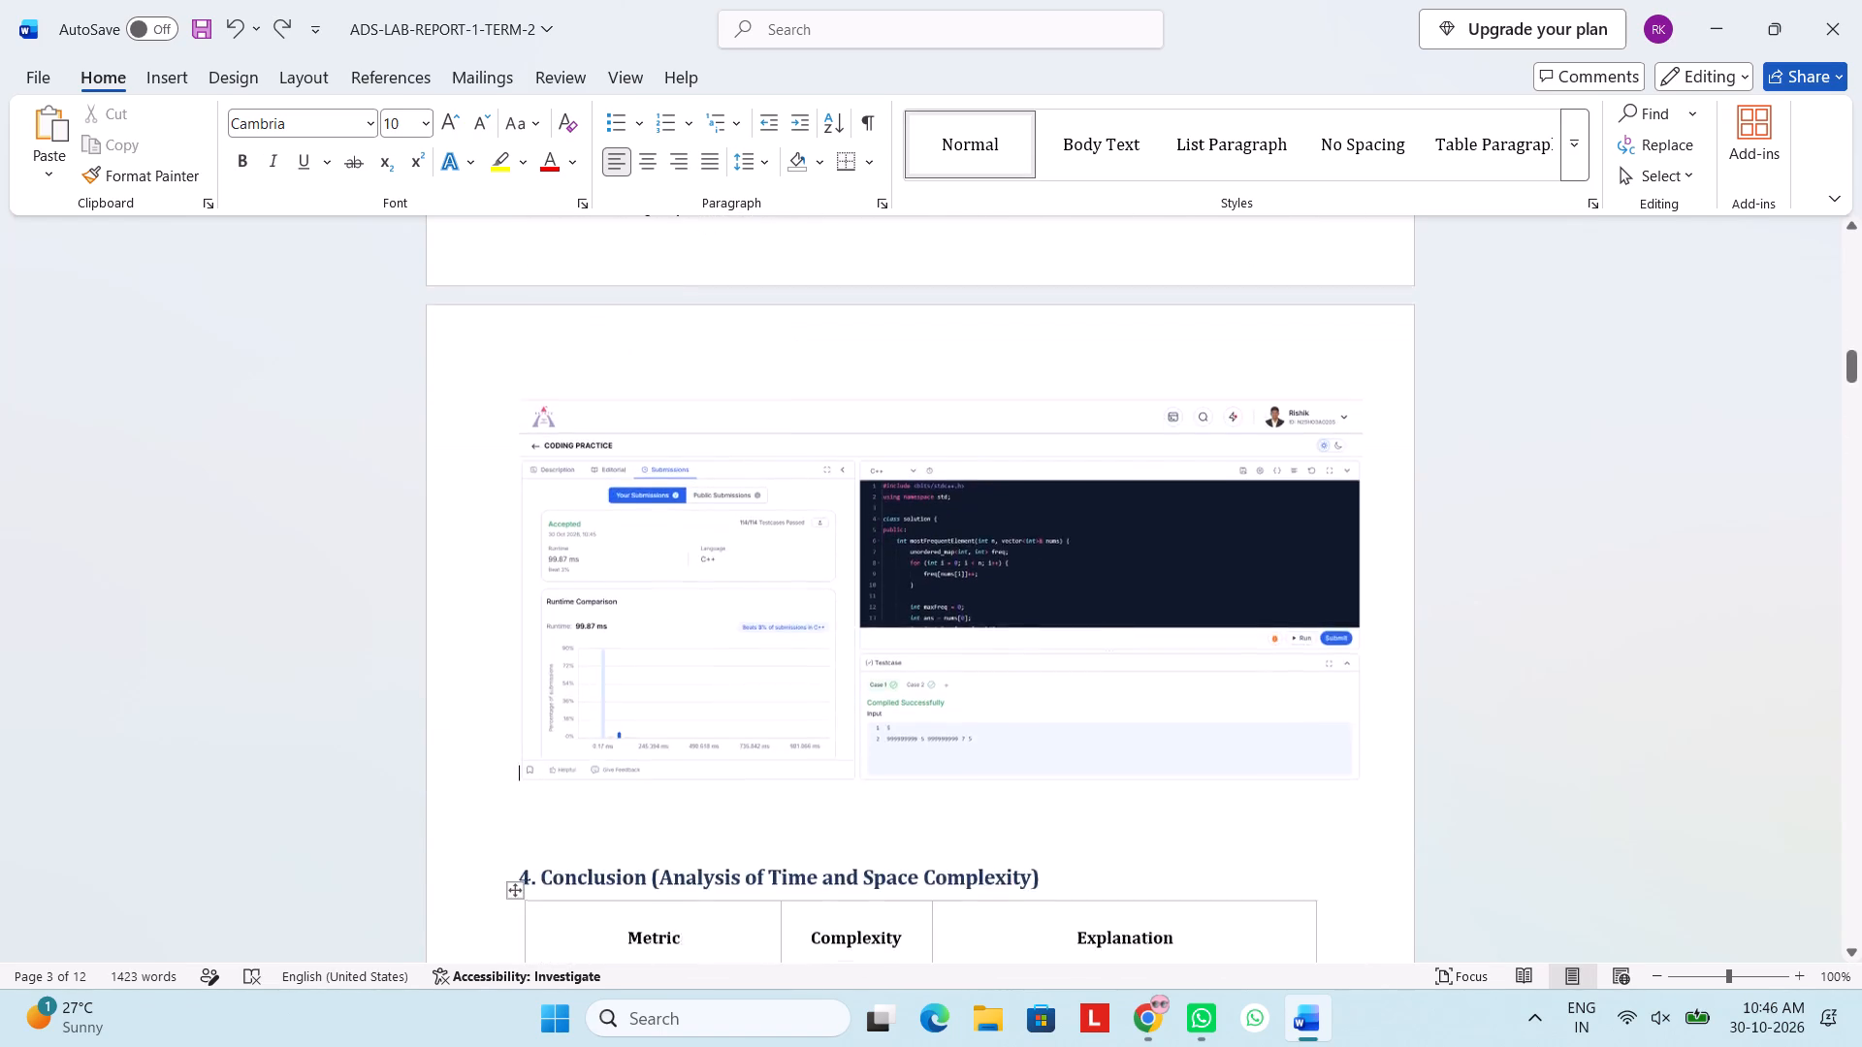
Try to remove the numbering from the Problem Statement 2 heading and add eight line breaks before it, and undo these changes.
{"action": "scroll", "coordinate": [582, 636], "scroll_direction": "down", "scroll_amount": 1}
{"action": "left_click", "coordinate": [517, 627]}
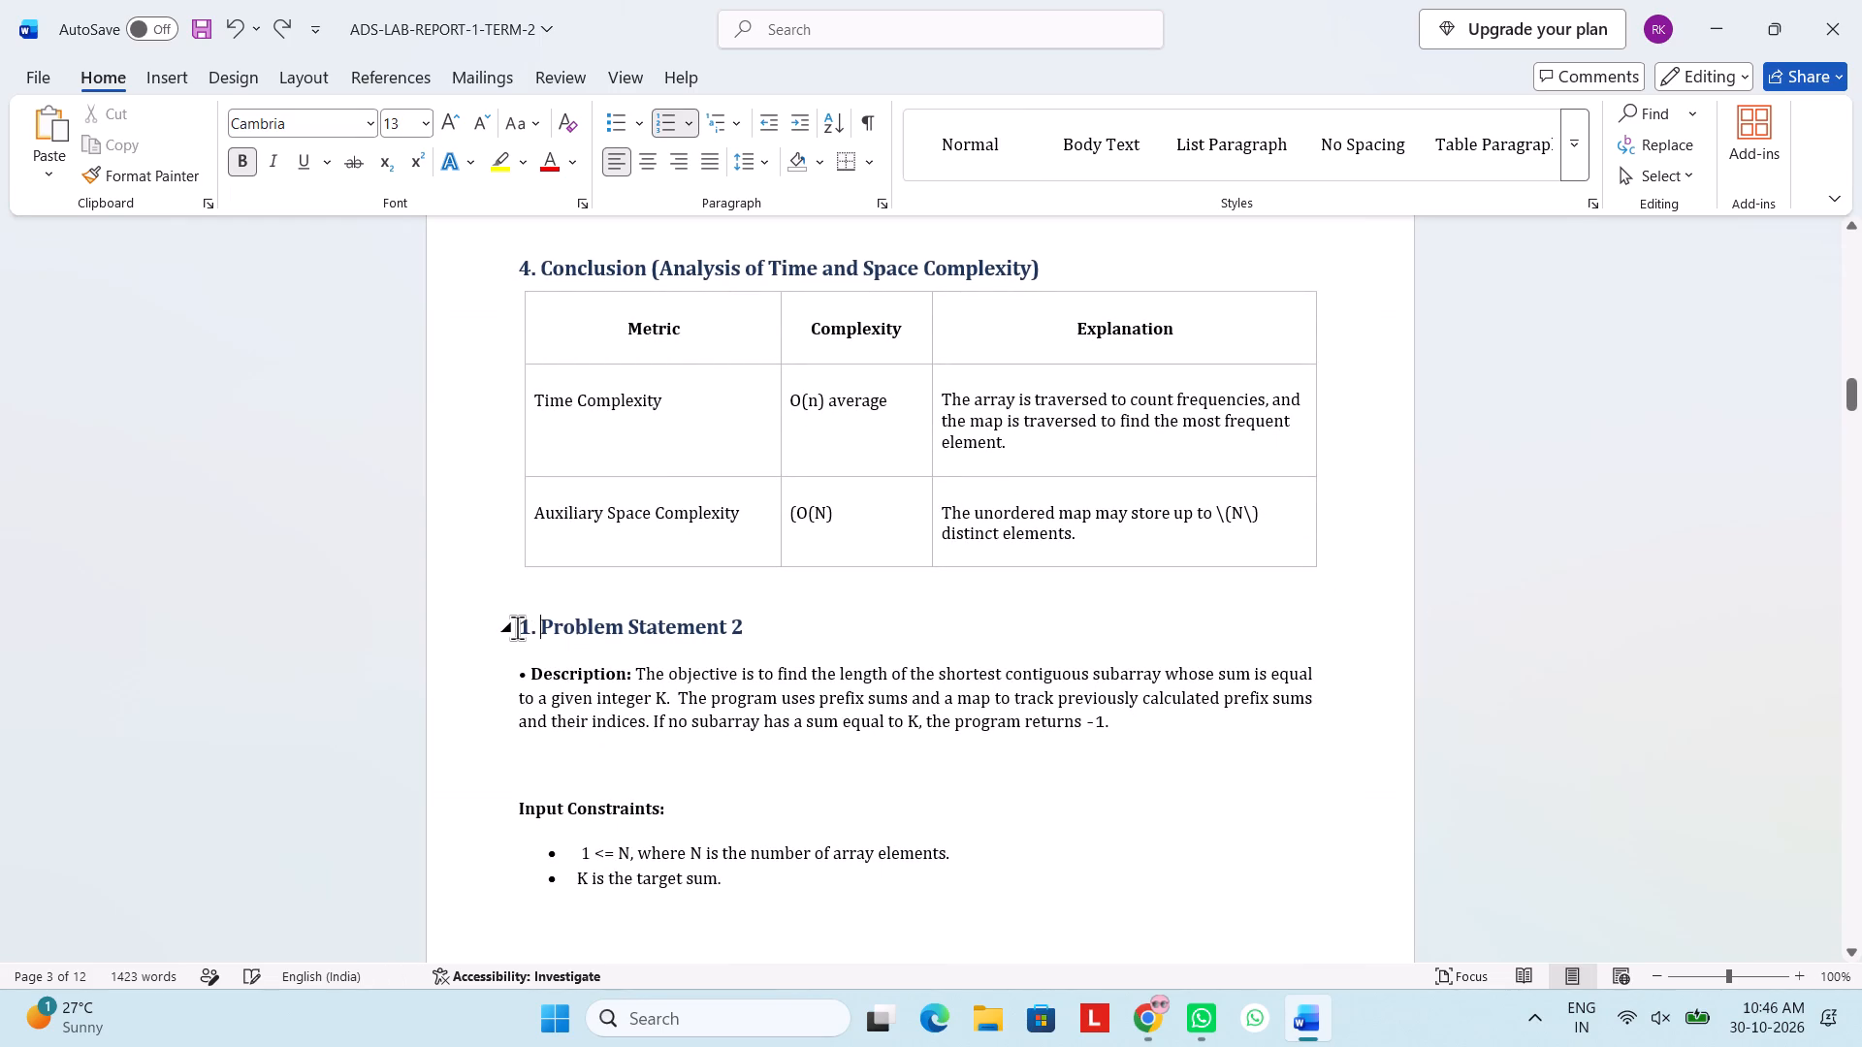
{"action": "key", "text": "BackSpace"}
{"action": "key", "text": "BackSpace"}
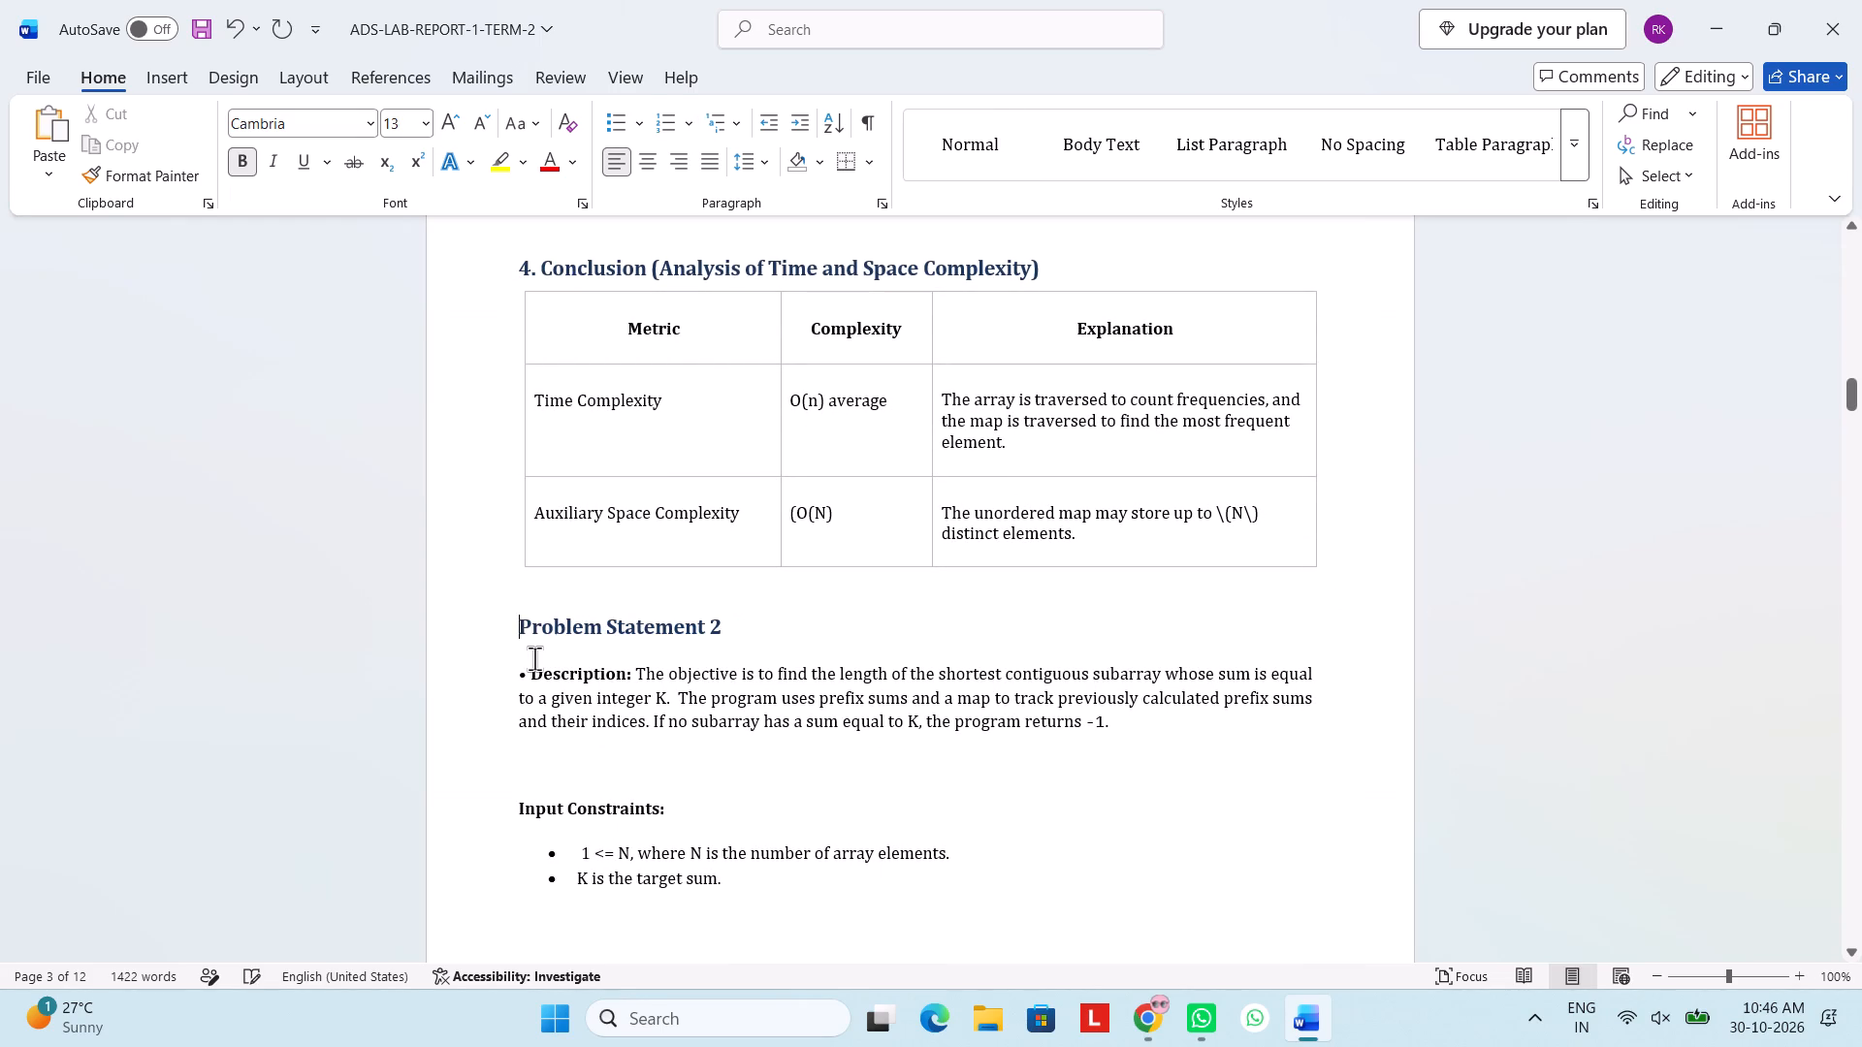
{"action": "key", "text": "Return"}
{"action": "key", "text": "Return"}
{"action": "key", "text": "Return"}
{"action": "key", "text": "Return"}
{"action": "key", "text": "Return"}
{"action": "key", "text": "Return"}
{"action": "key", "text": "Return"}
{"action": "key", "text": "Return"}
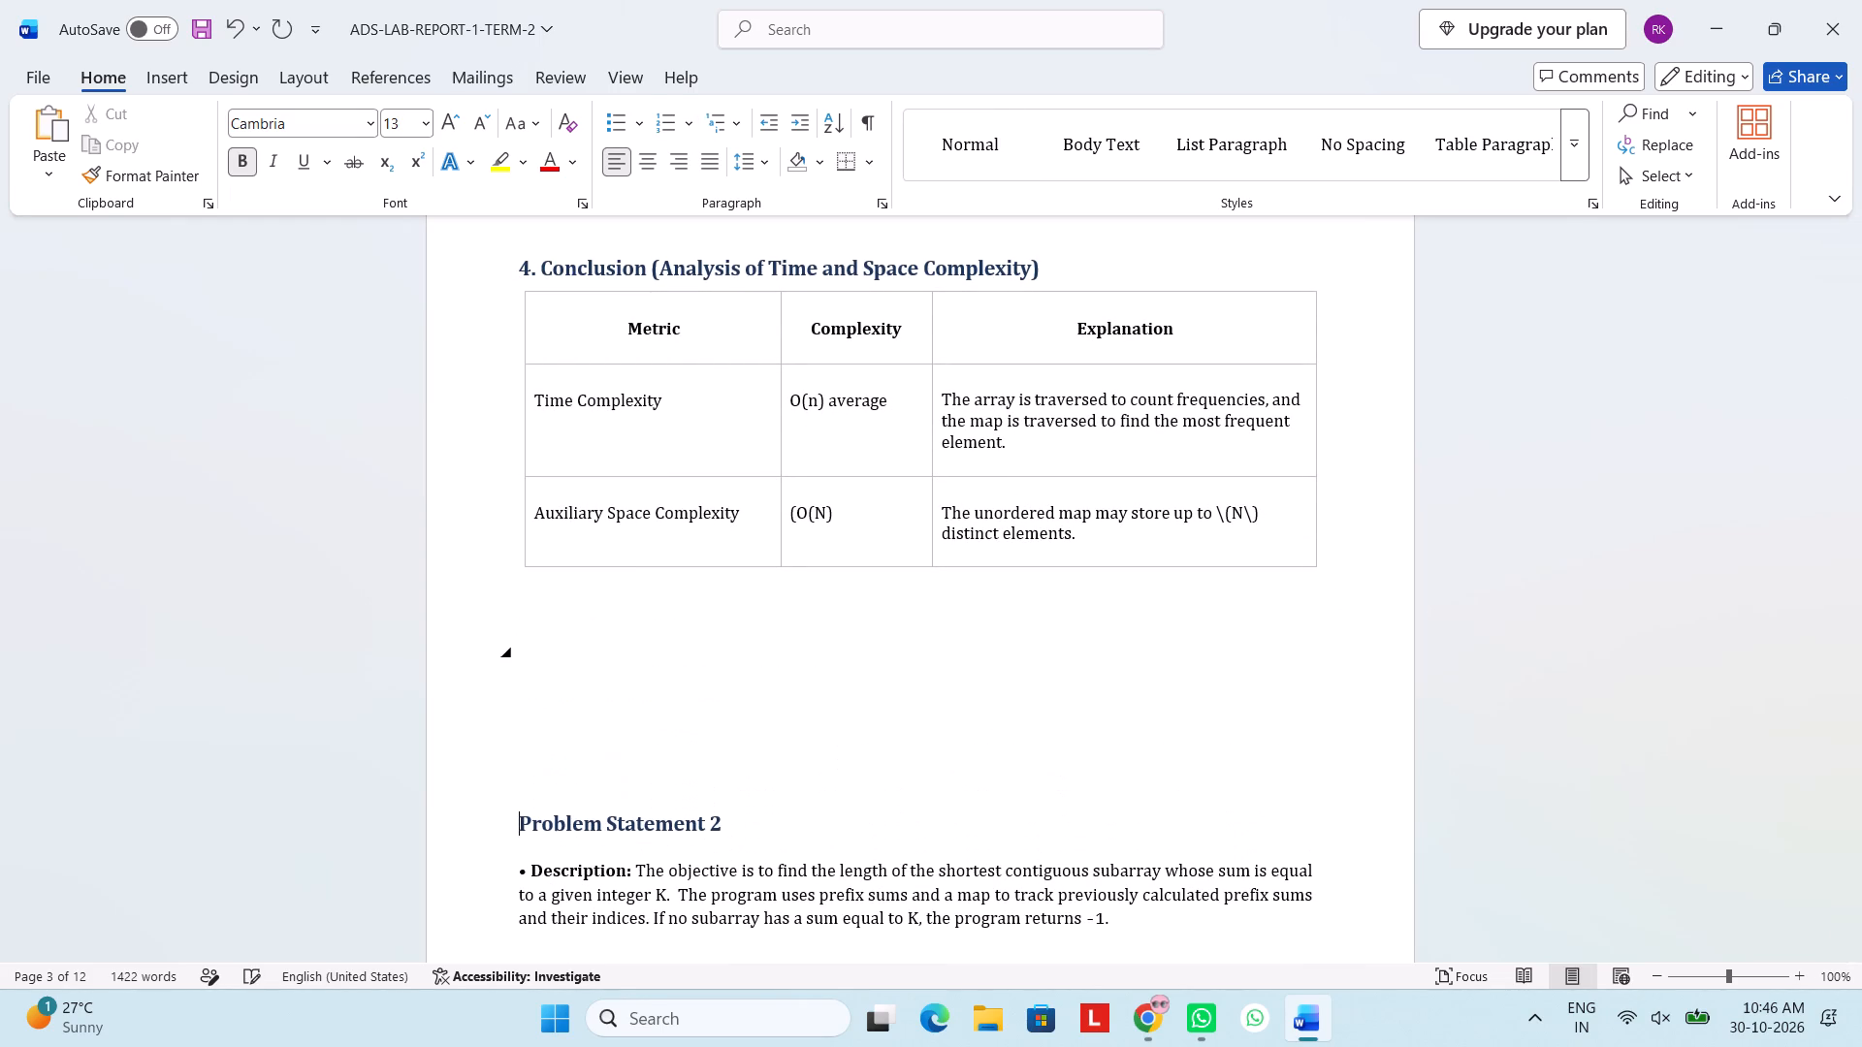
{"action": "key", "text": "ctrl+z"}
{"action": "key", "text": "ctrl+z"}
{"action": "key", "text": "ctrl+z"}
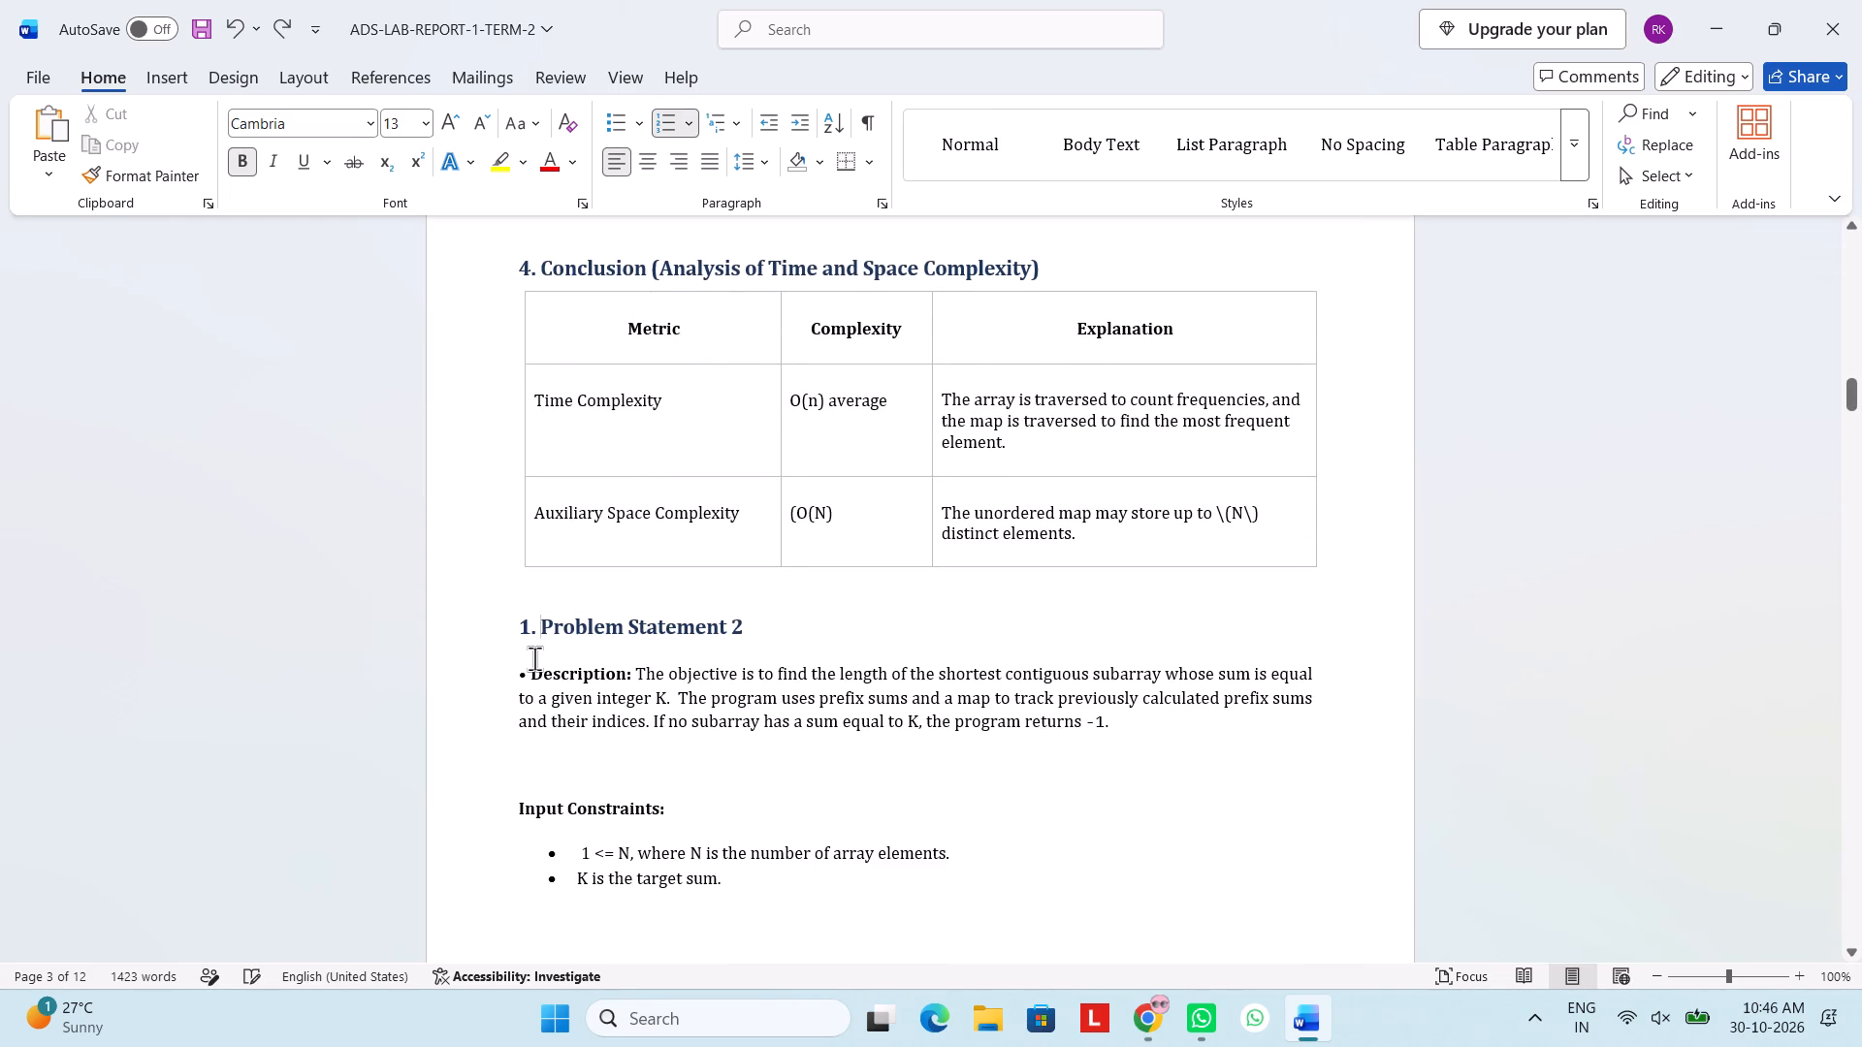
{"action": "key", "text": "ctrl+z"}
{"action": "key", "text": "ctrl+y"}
Check Problem Statement 2's description and C++ source code in the report, and switch to the coding practice page in Chrome.
{"action": "scroll", "coordinate": [783, 705], "scroll_direction": "down", "scroll_amount": 2}
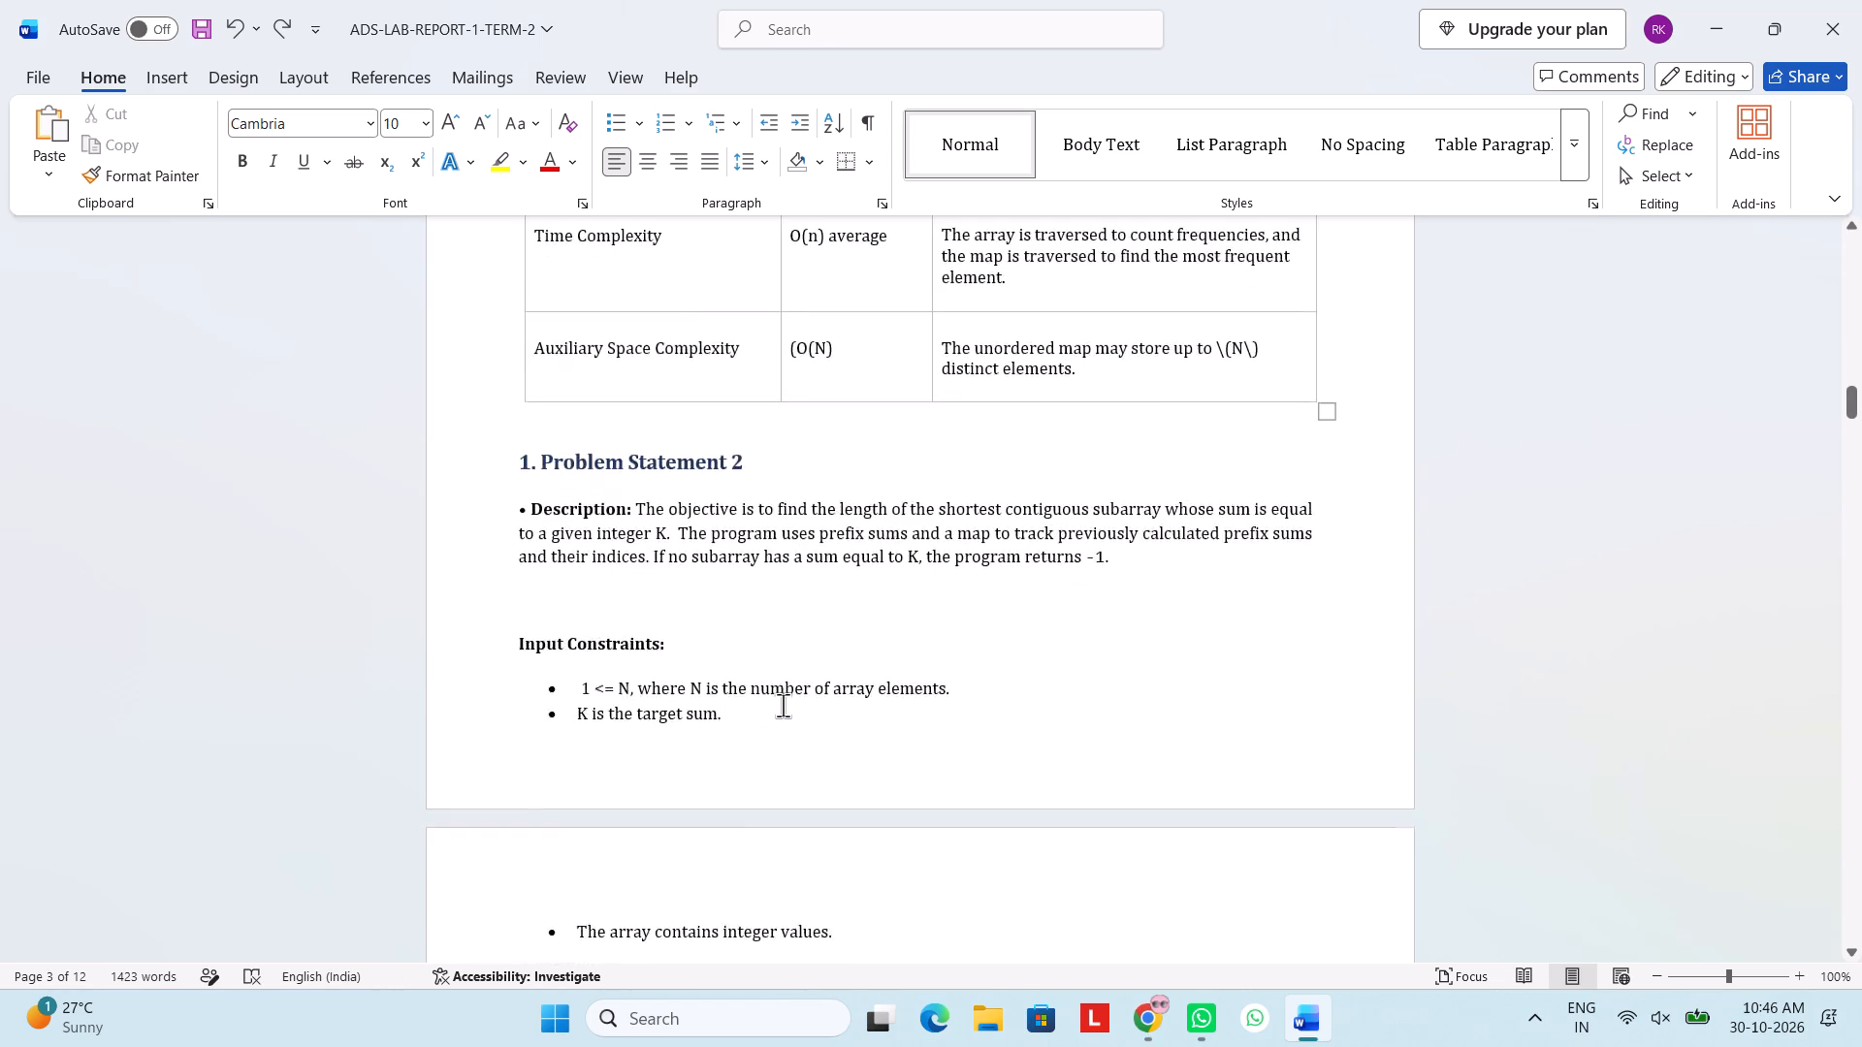
{"action": "scroll", "coordinate": [783, 705], "scroll_direction": "down", "scroll_amount": 4}
{"action": "scroll", "coordinate": [783, 705], "scroll_direction": "up", "scroll_amount": 3}
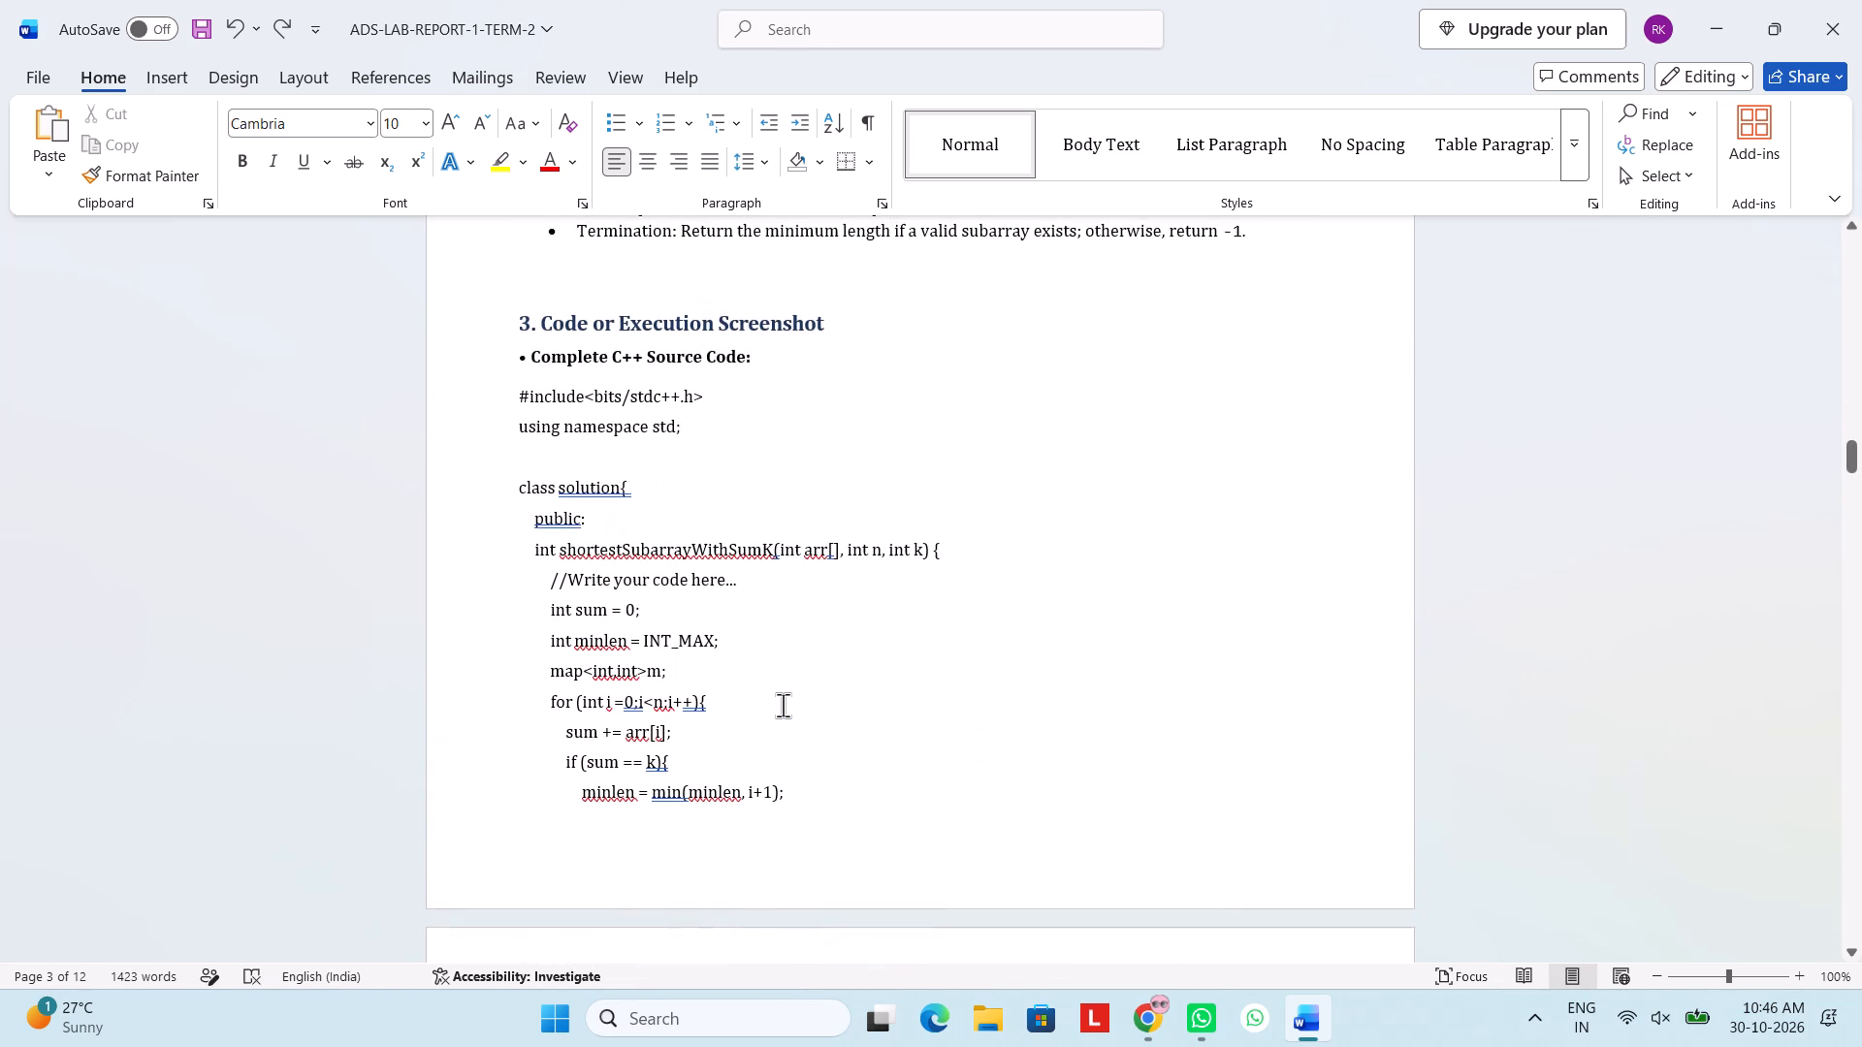
{"action": "key", "text": "alt+Tab"}
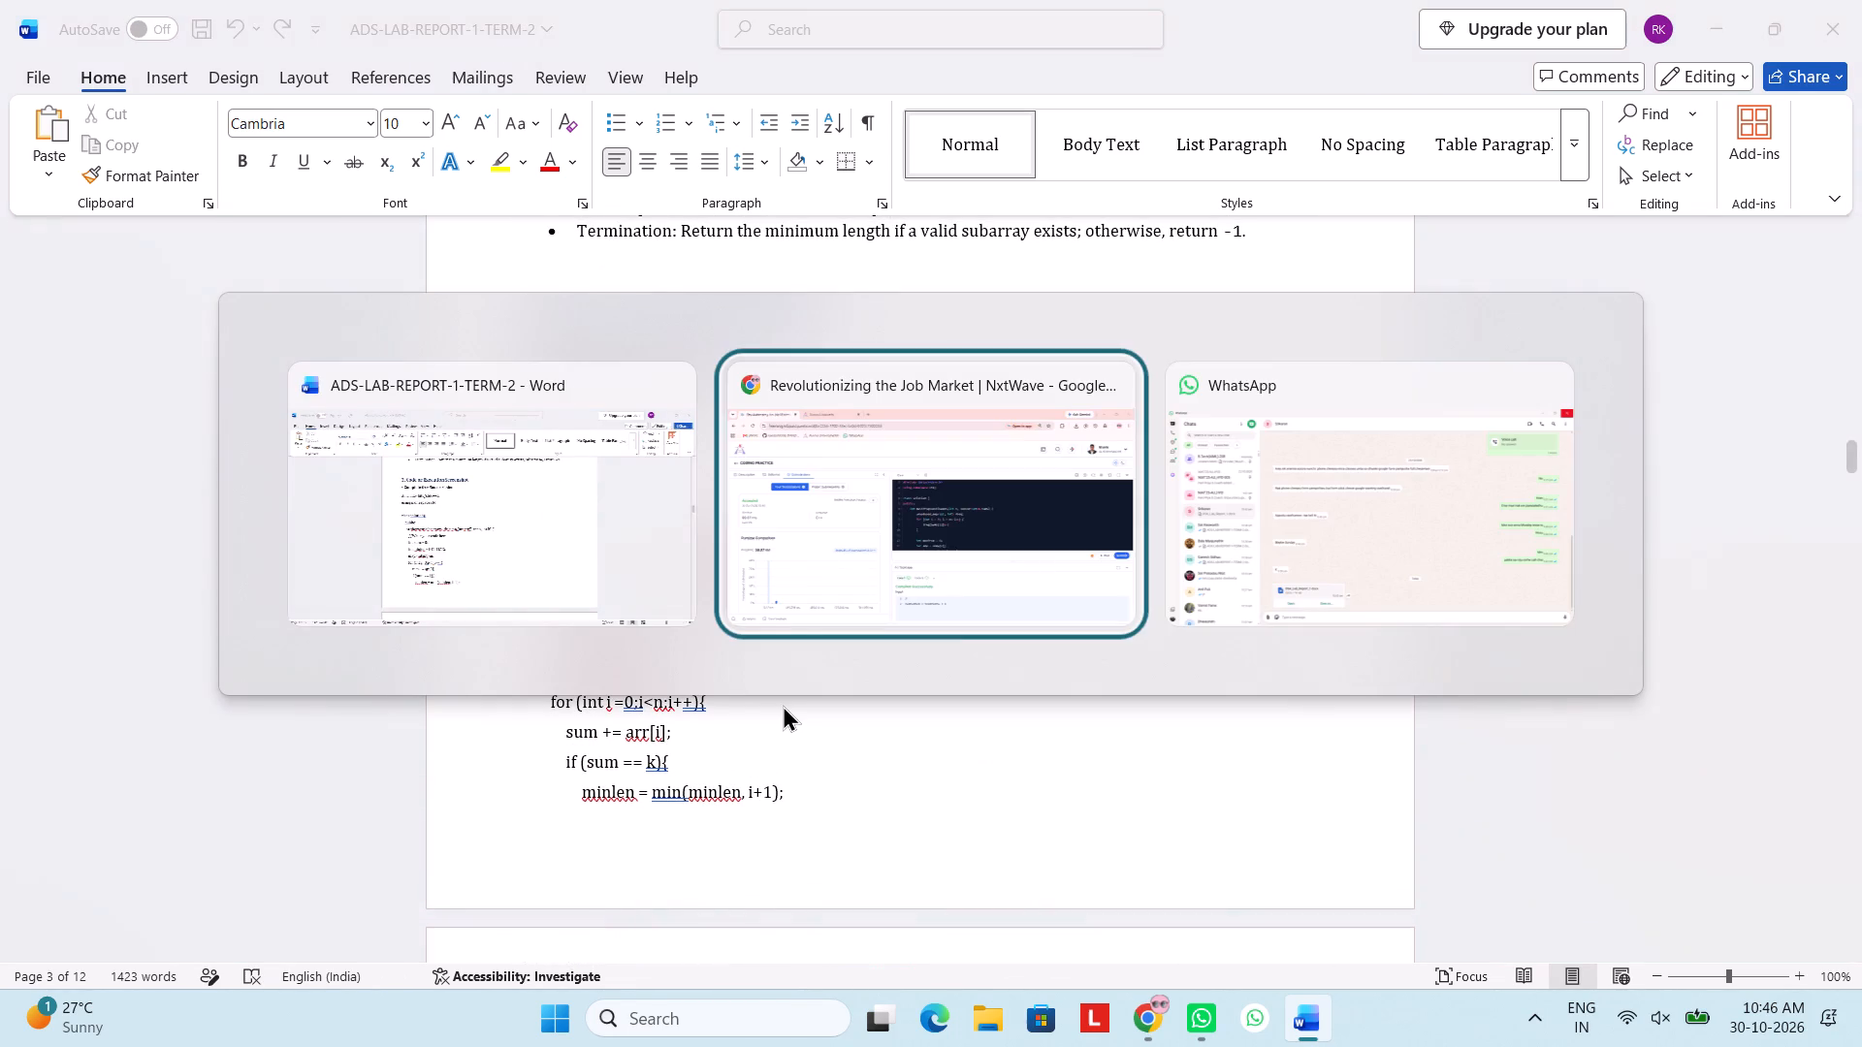
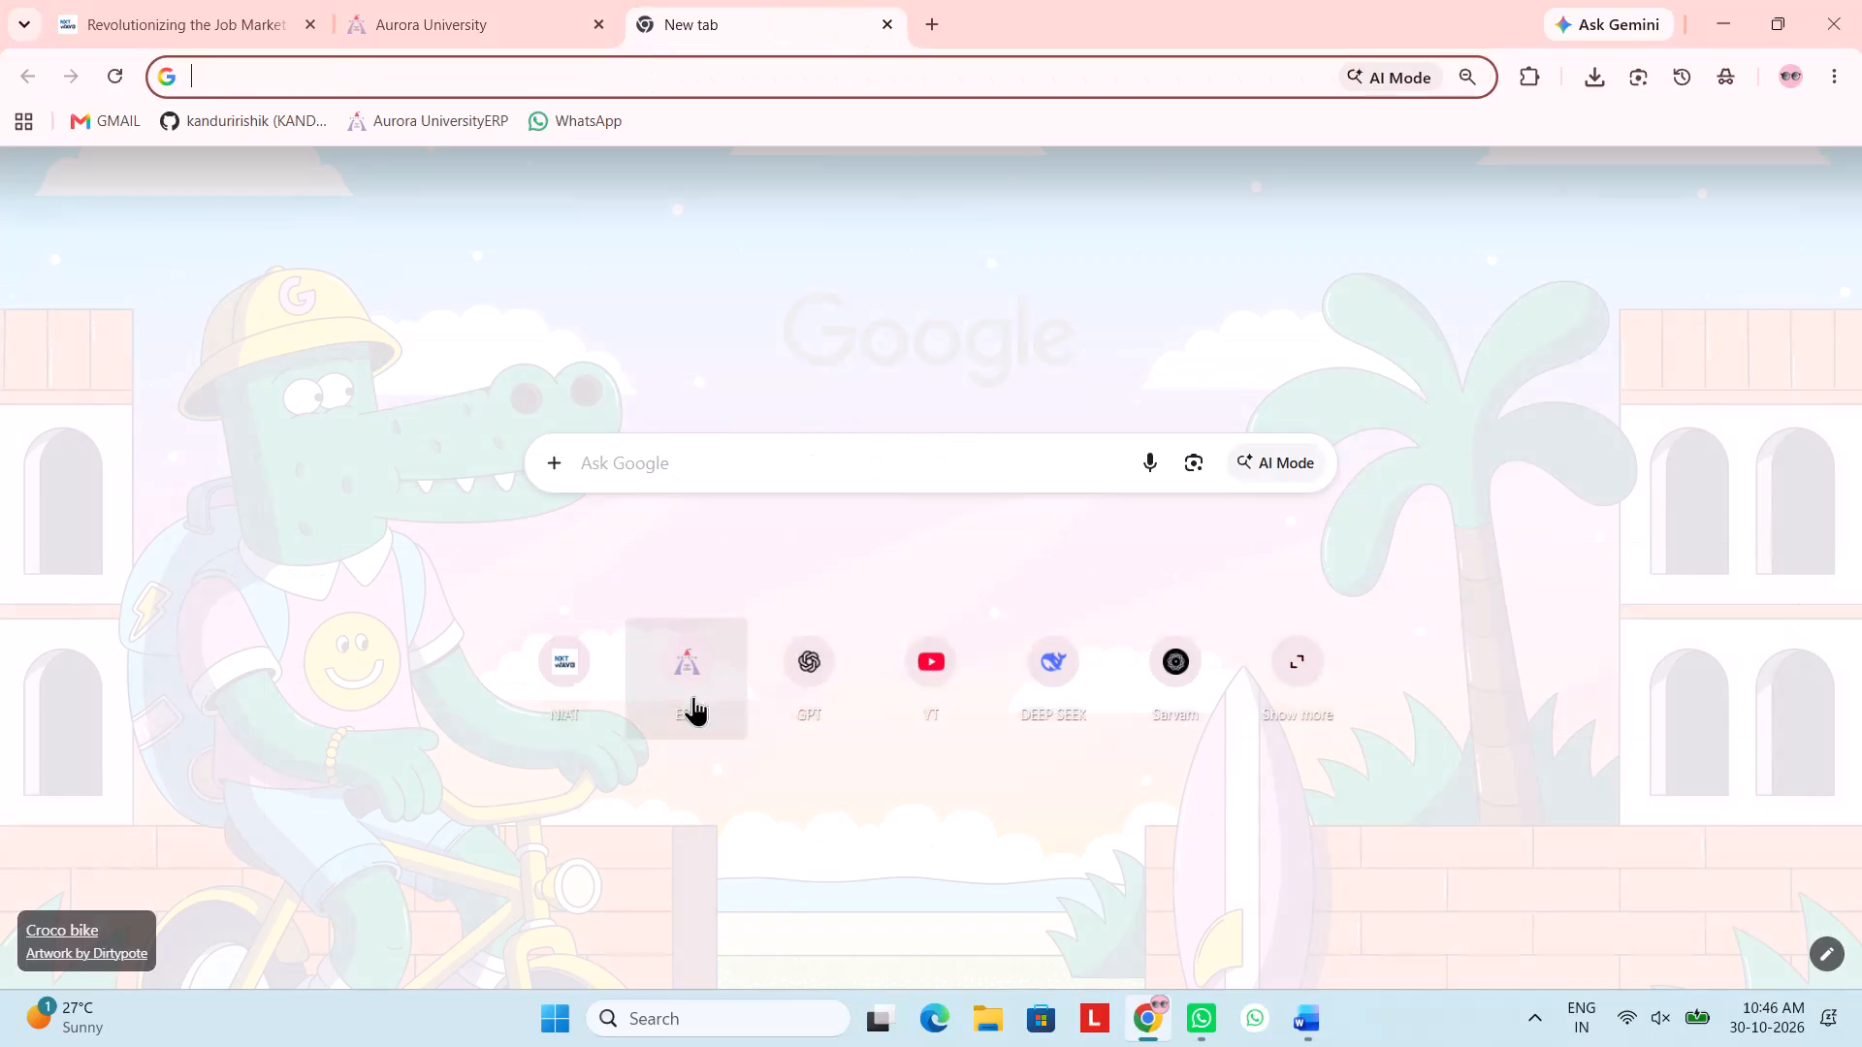
Open the learning.ccbp.in site's Question Bank and start a search of the coding problem set by question name.
{"action": "left_click", "coordinate": [589, 698]}
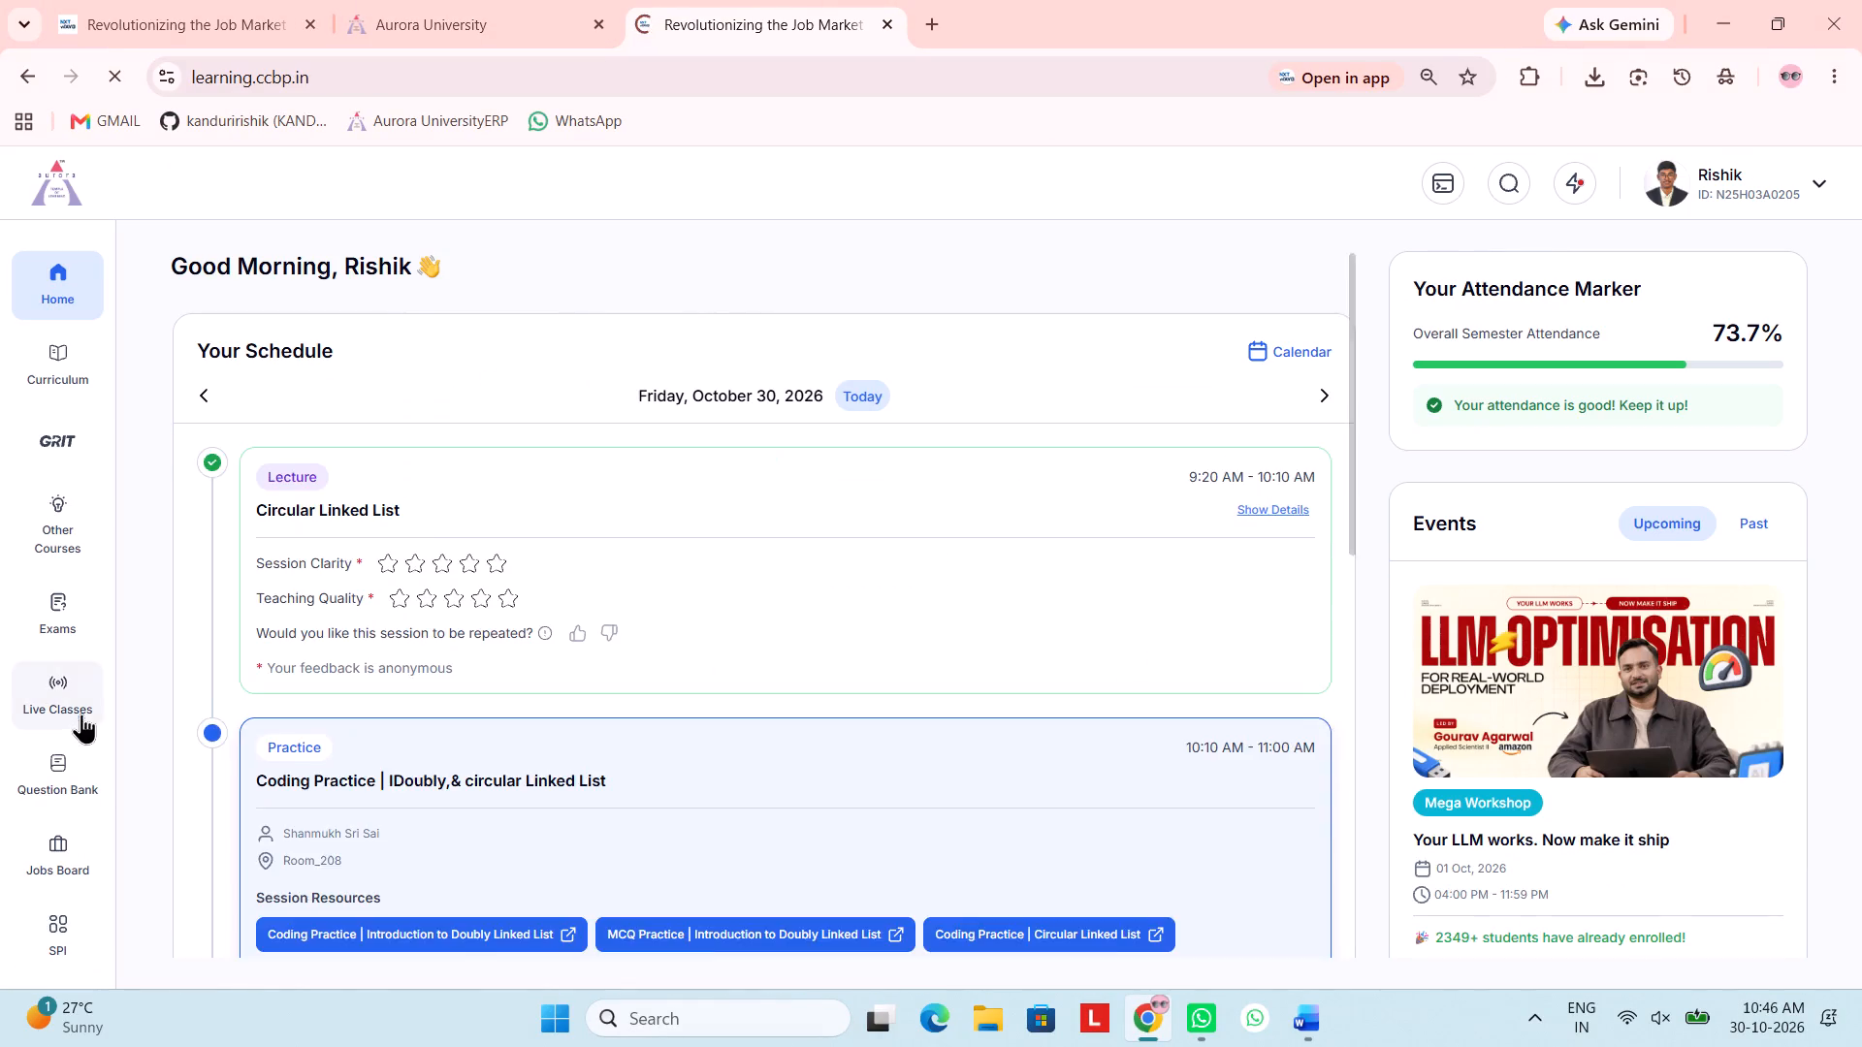
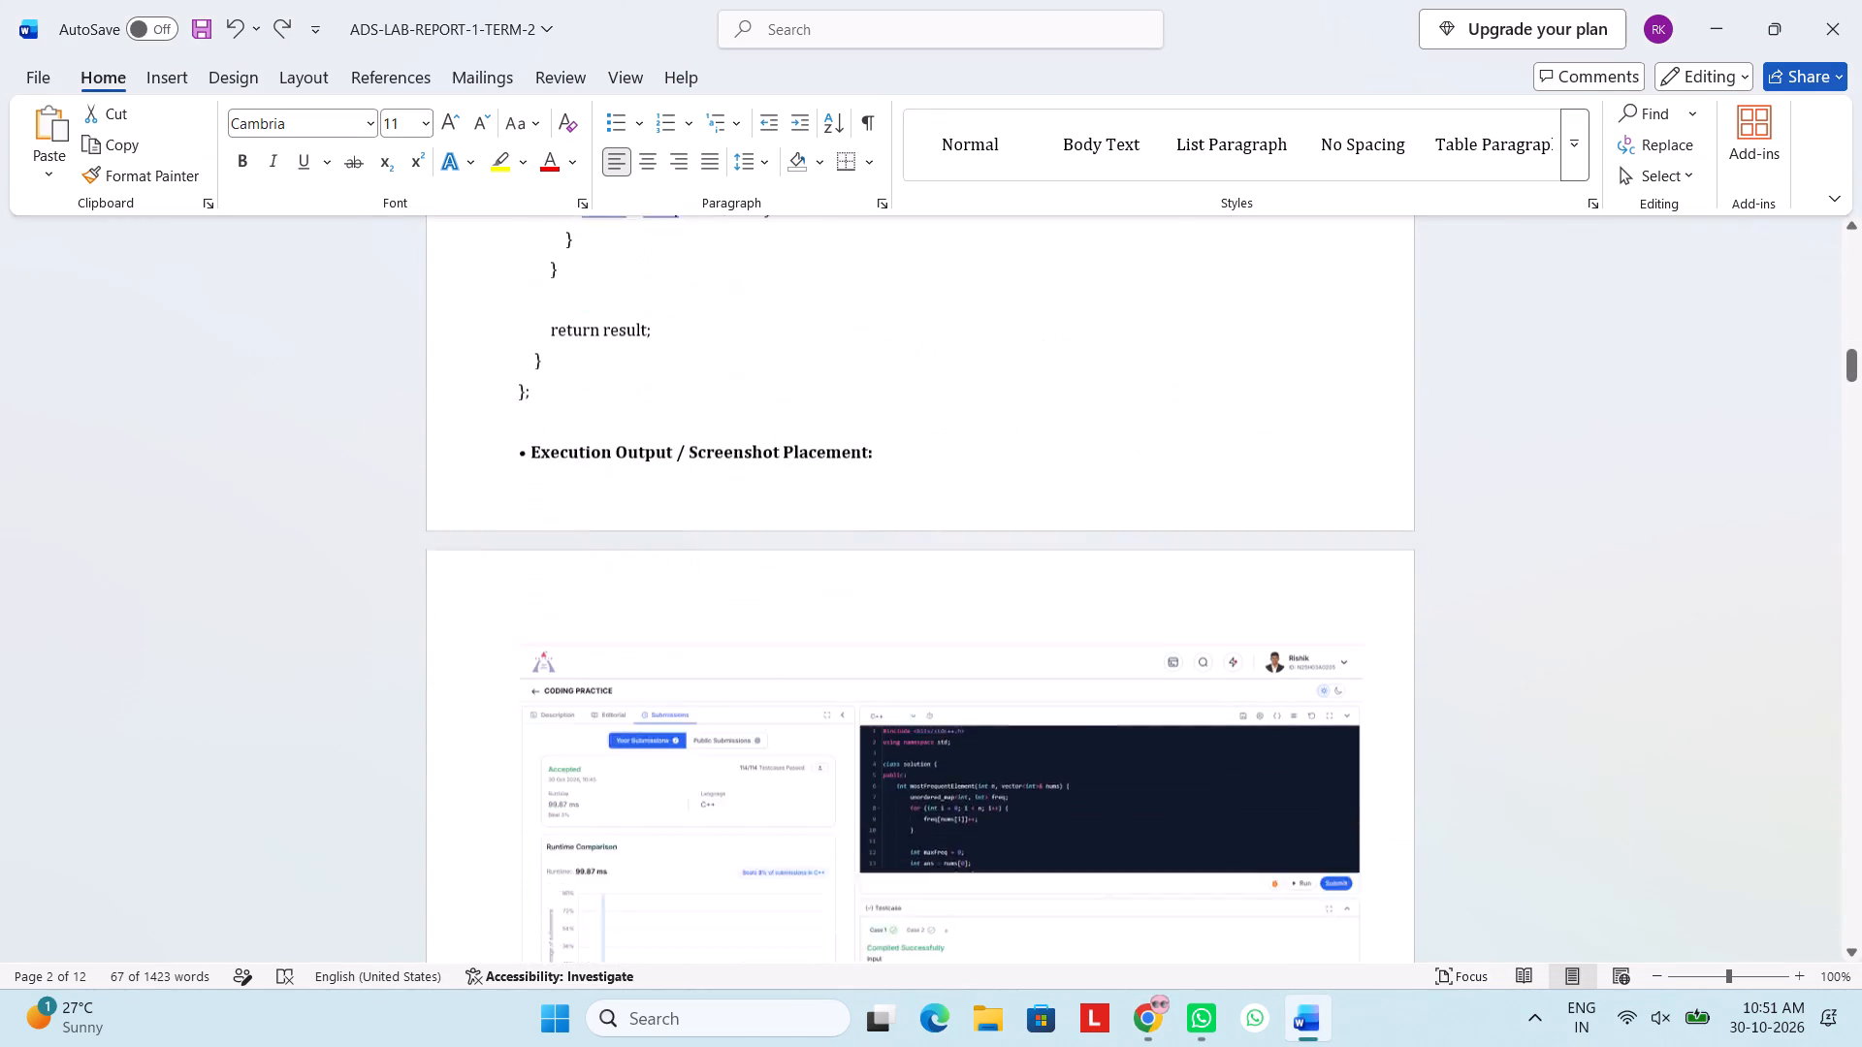
{"action": "scroll", "coordinate": [894, 440], "scroll_direction": "down", "scroll_amount": 4}
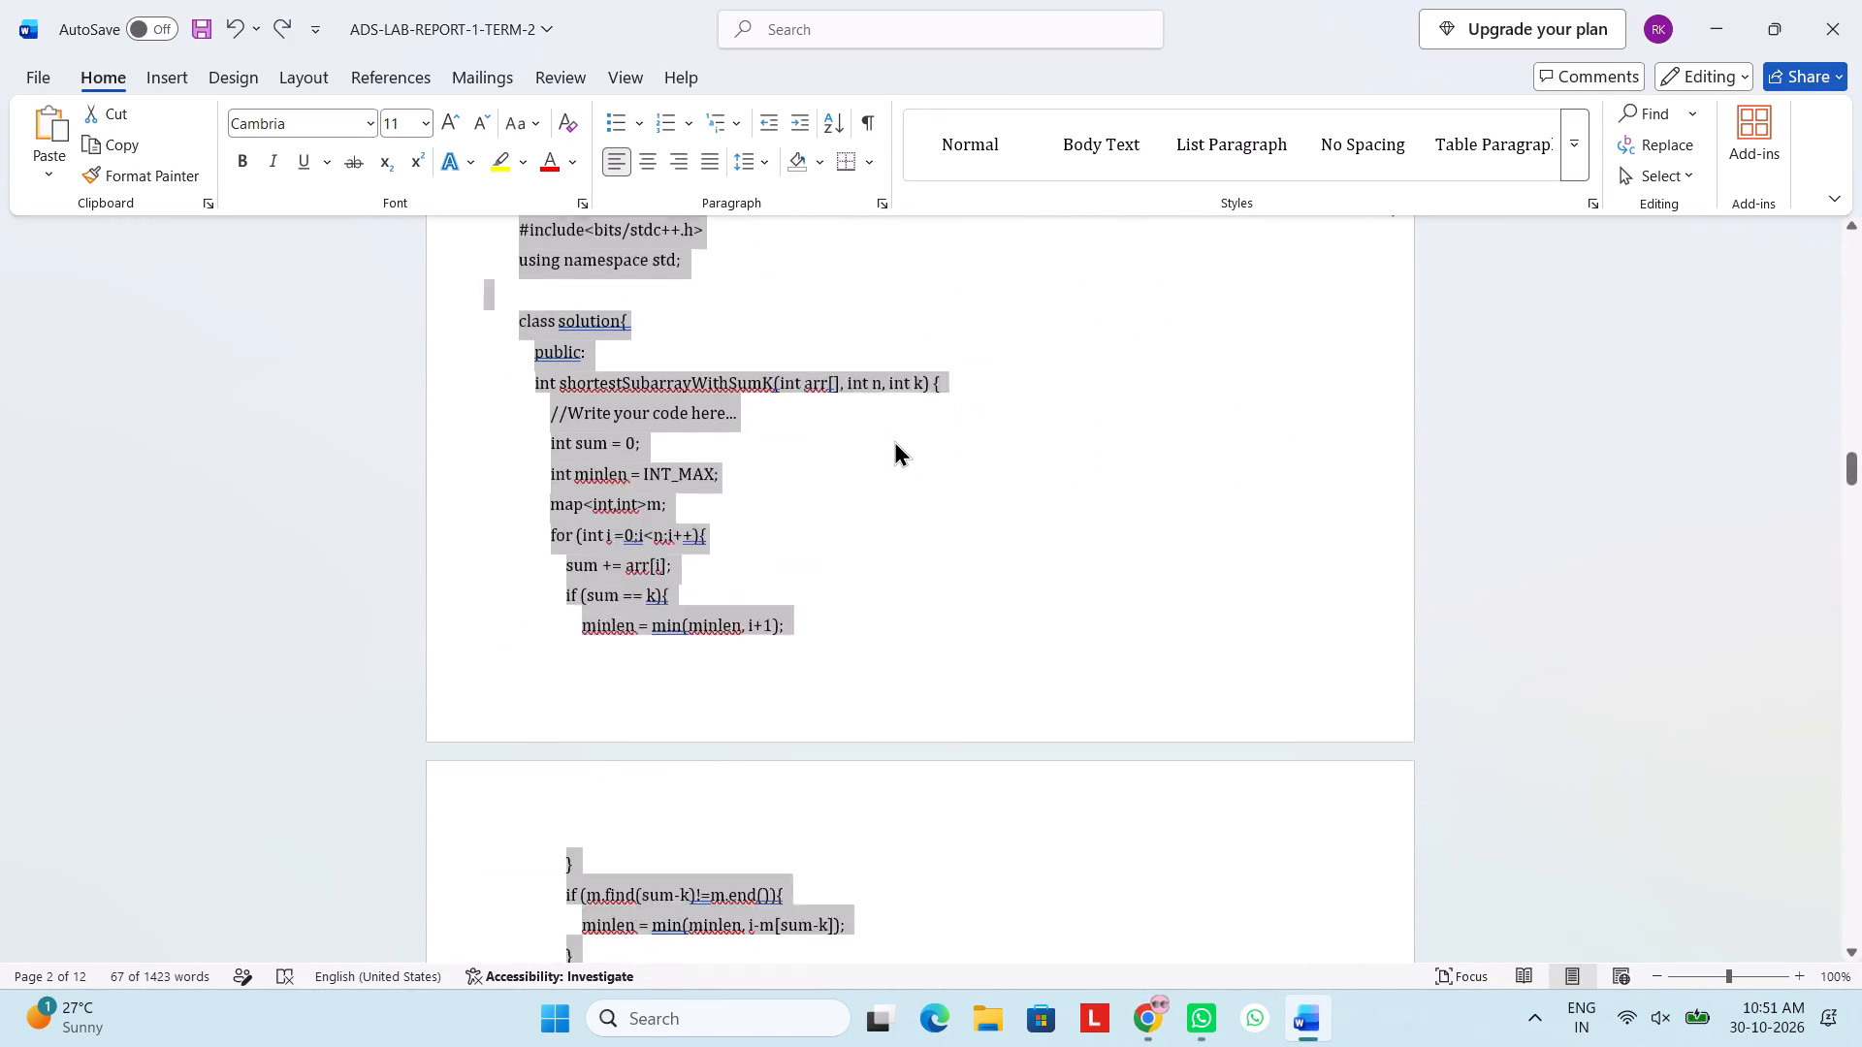
{"action": "scroll", "coordinate": [894, 440], "scroll_direction": "down", "scroll_amount": 4}
{"action": "left_click", "coordinate": [894, 440]}
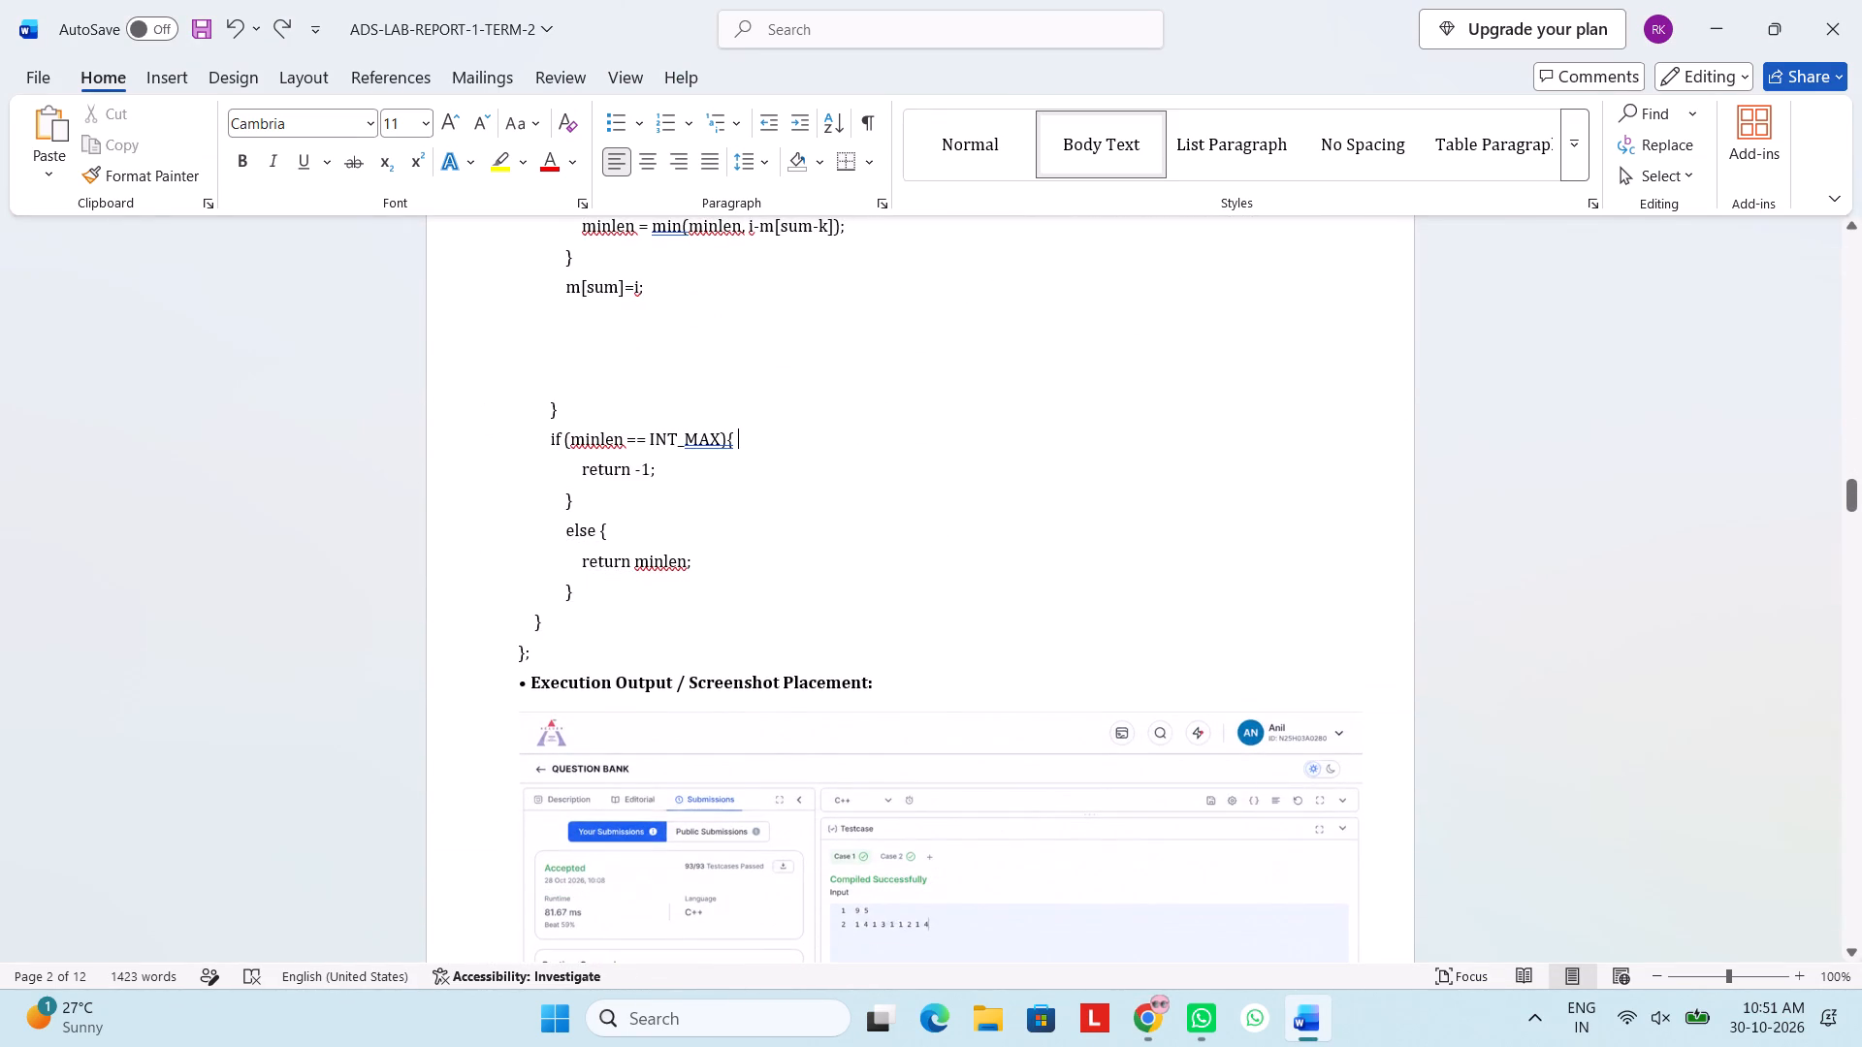
{"action": "scroll", "coordinate": [1055, 788], "scroll_direction": "up", "scroll_amount": 18}
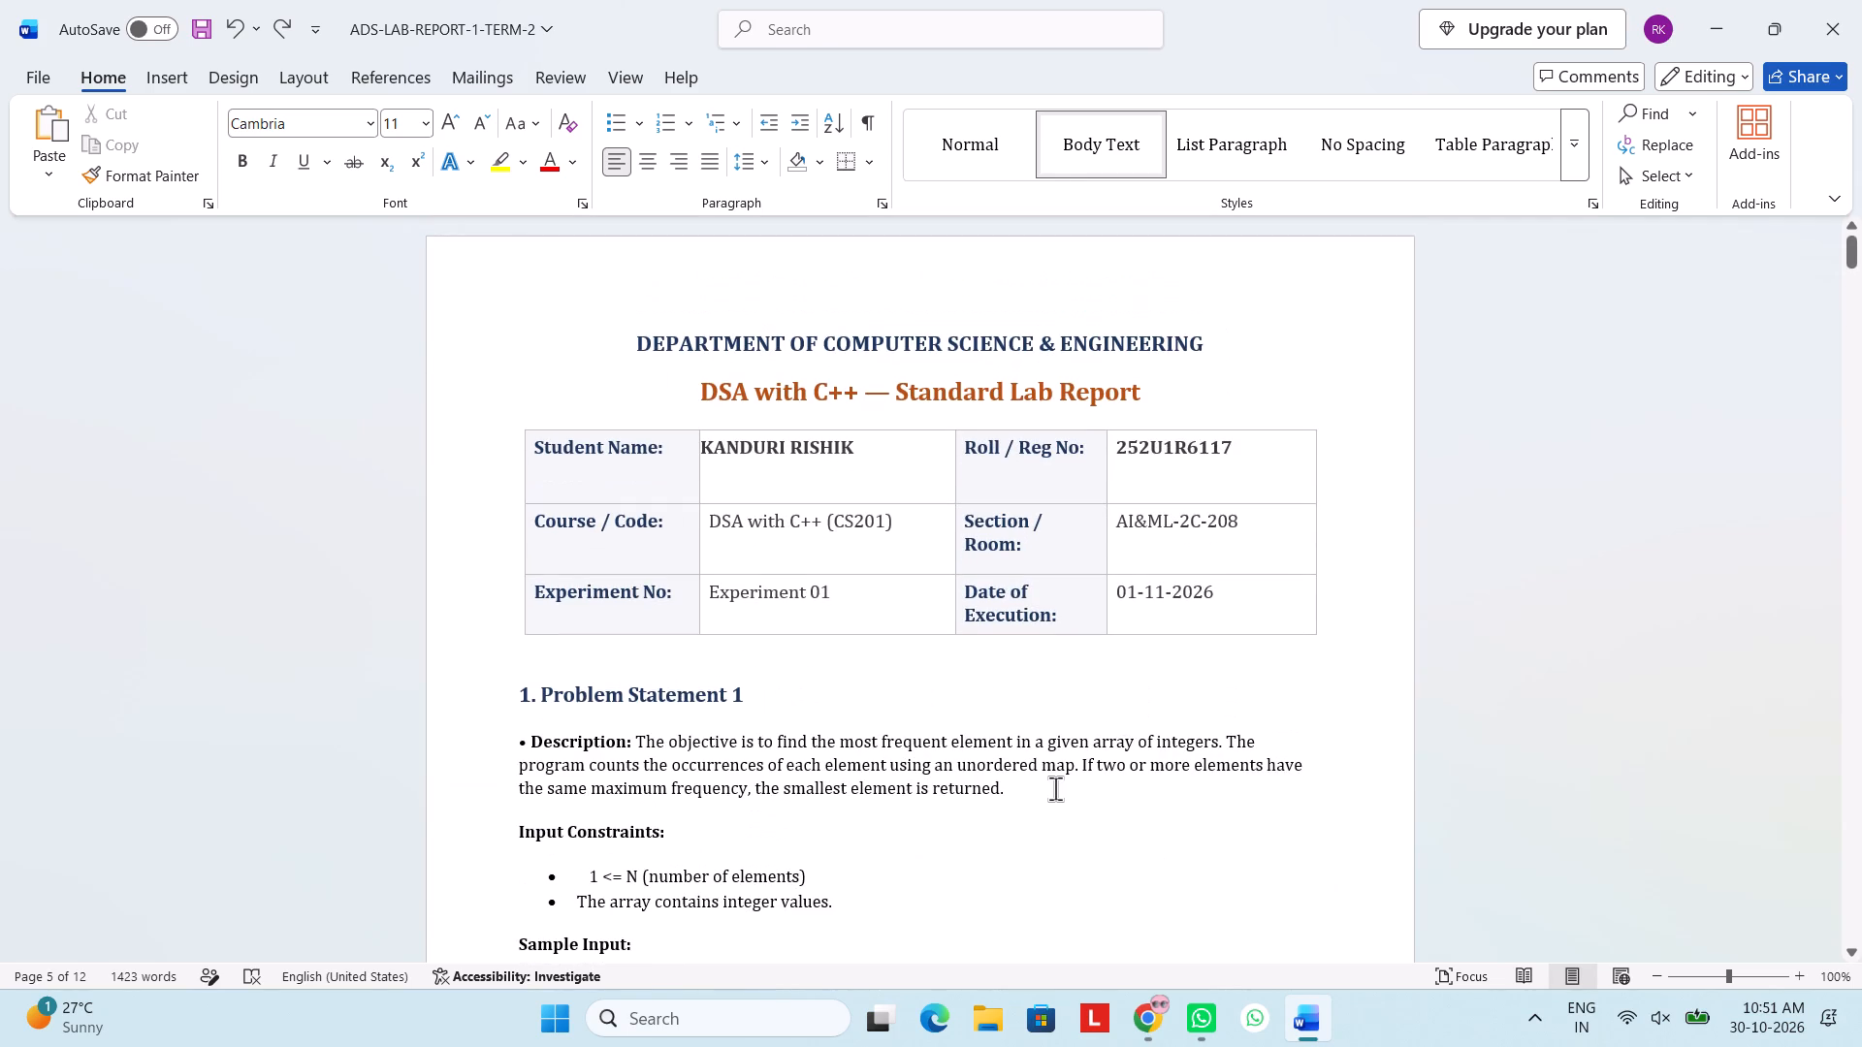
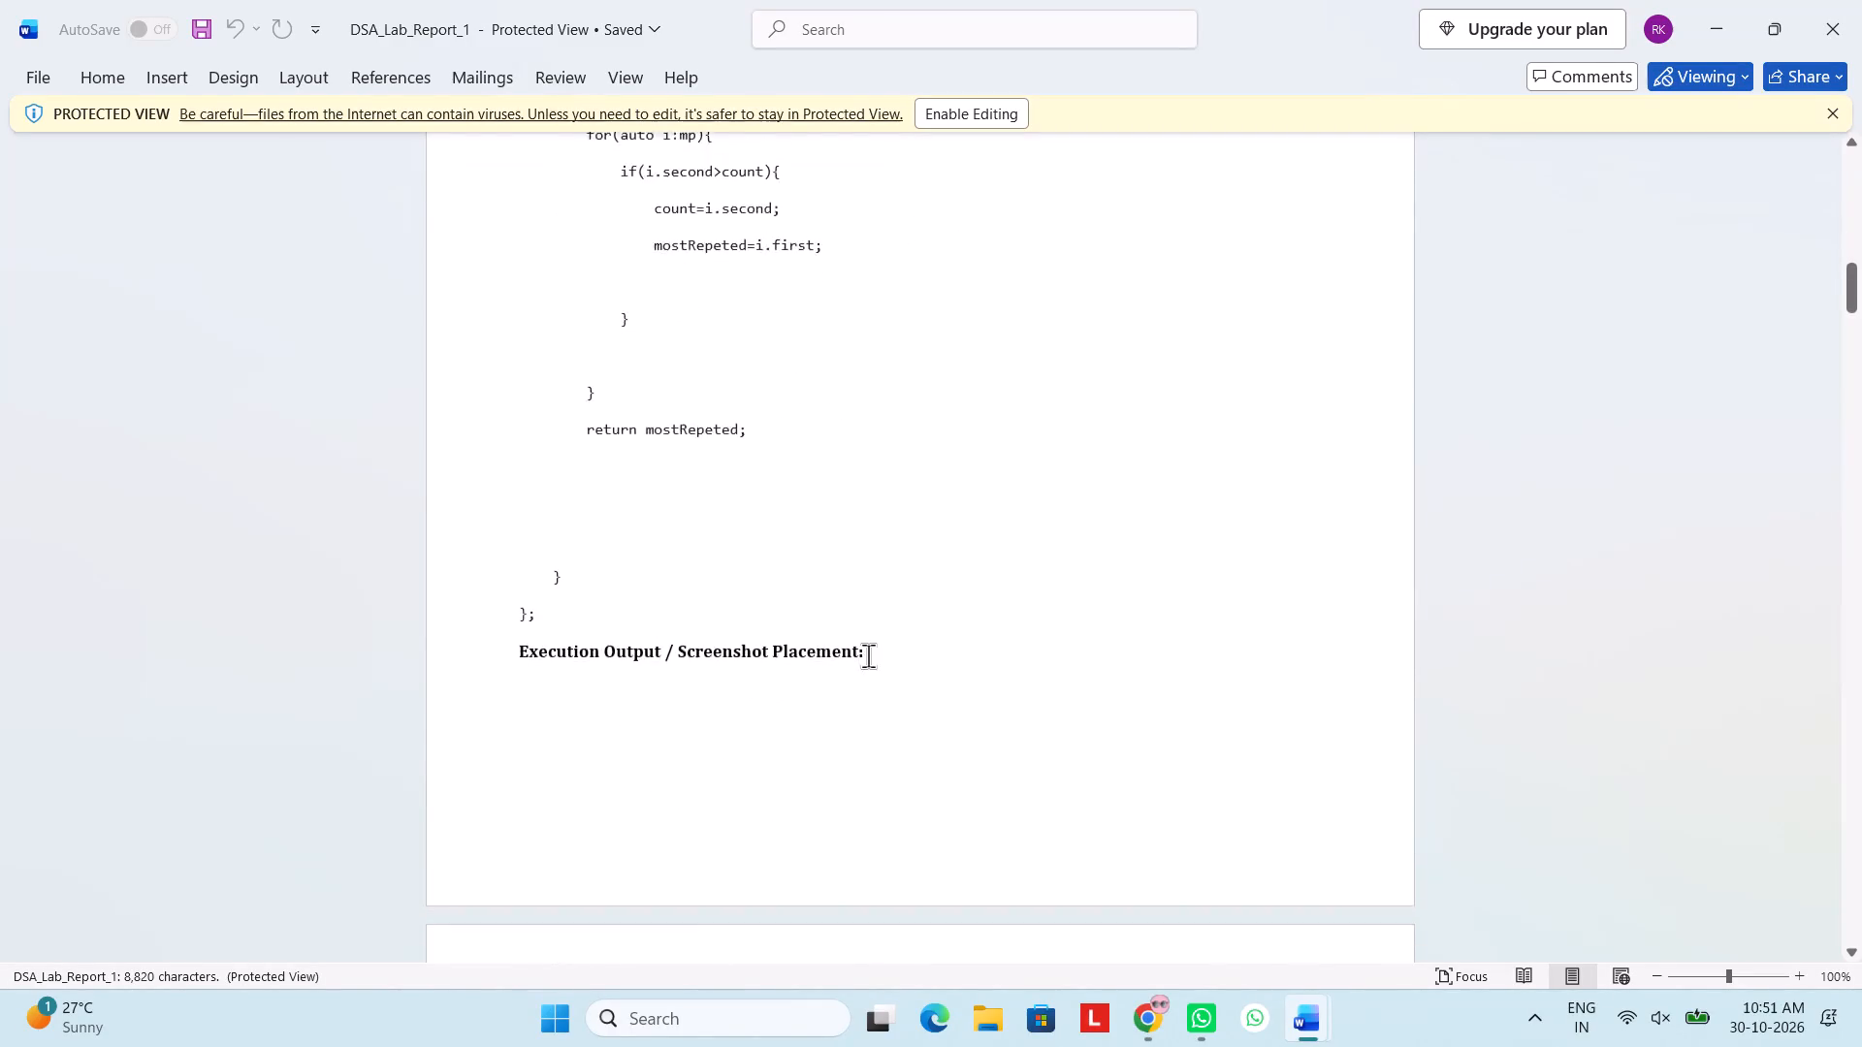
Copy the complete C++ source code for Shortest Subarray with Sum k from DSA_Lab_Report_1, from #include to the class's closing brace.
{"action": "scroll", "coordinate": [868, 655], "scroll_direction": "down", "scroll_amount": 2}
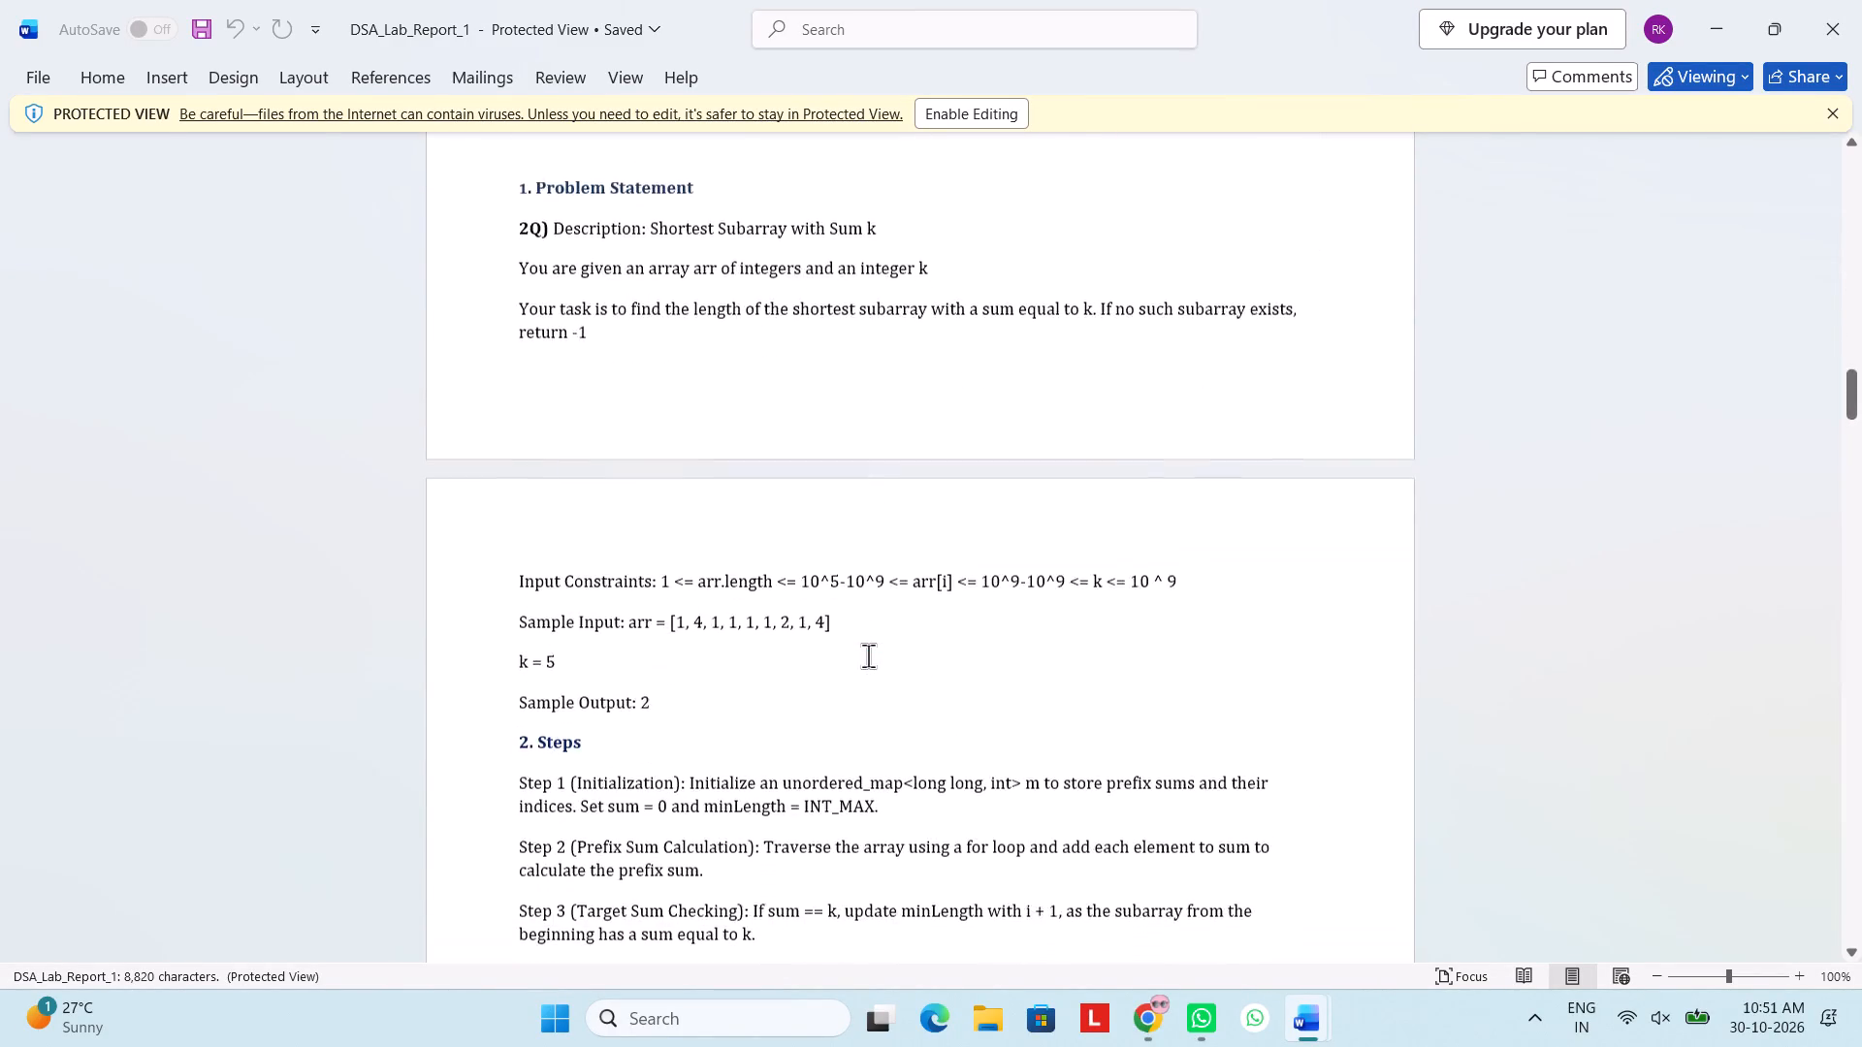
{"action": "scroll", "coordinate": [868, 655], "scroll_direction": "down", "scroll_amount": 2}
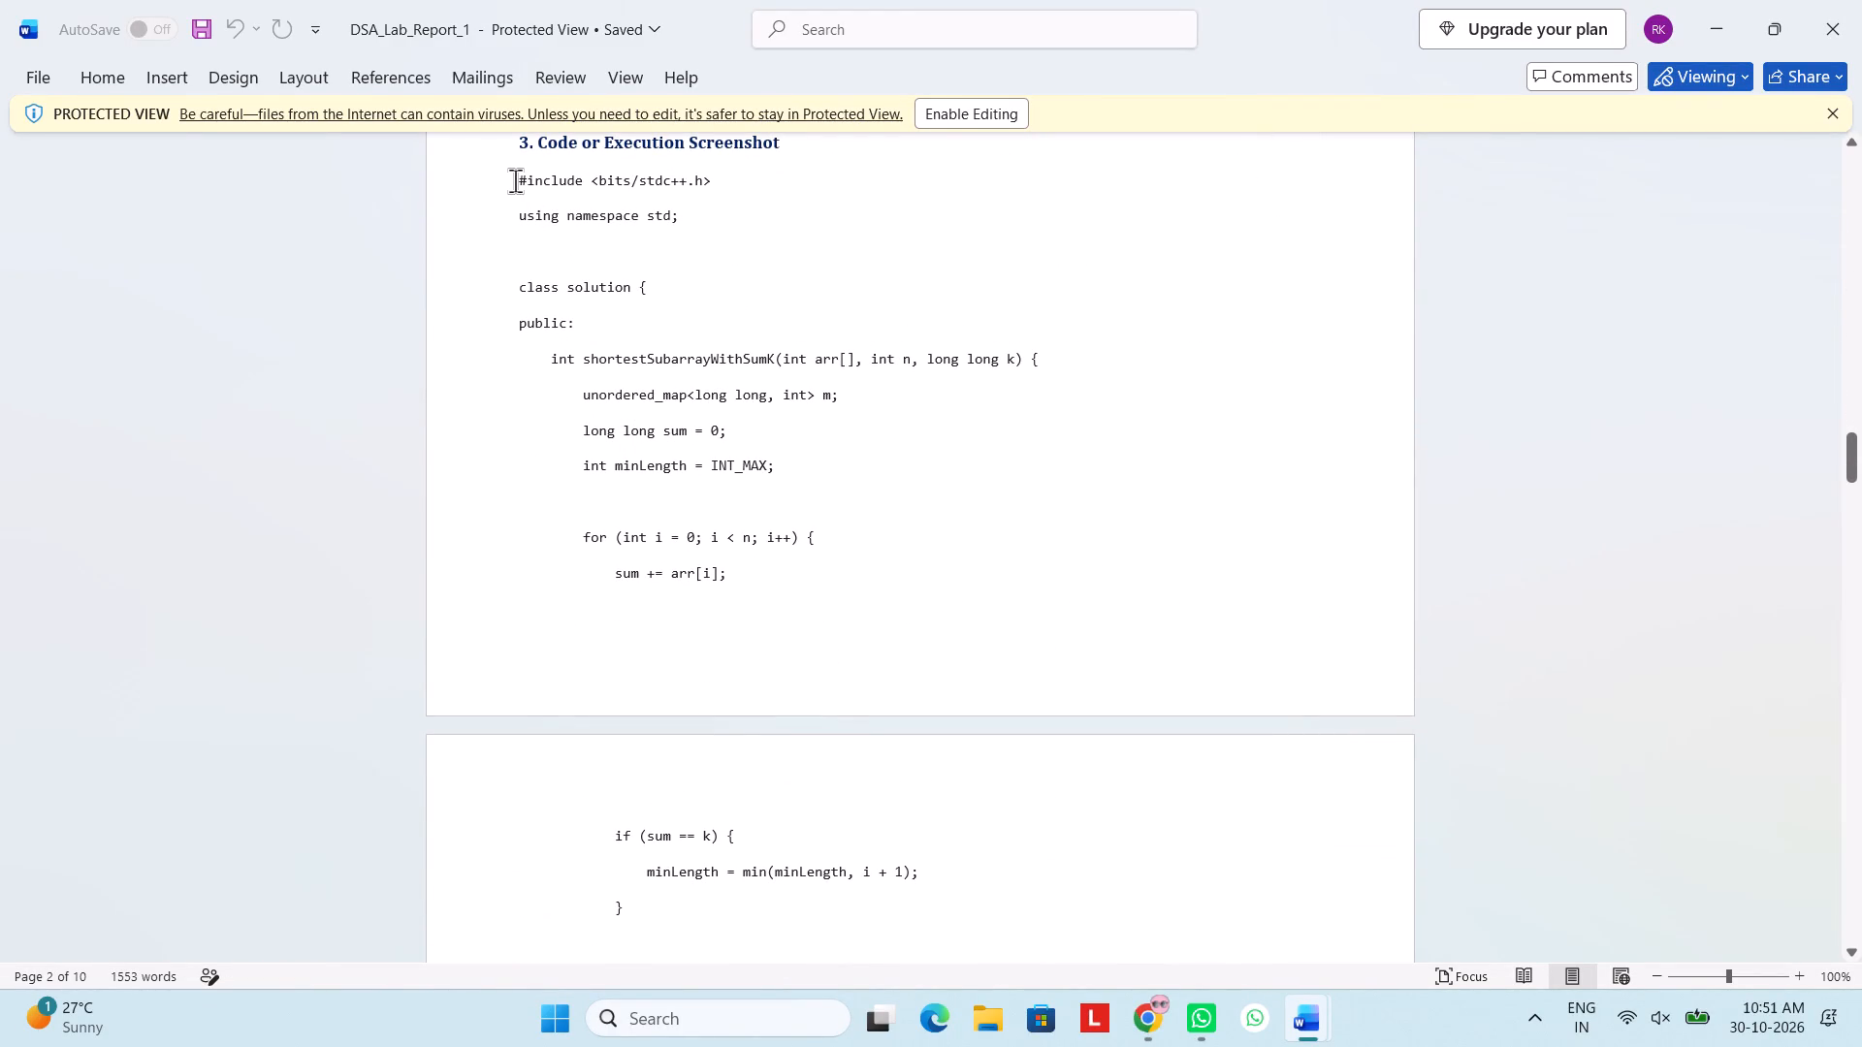
{"action": "left_click_drag", "start_coordinate": [515, 180], "coordinate": [816, 1041]}
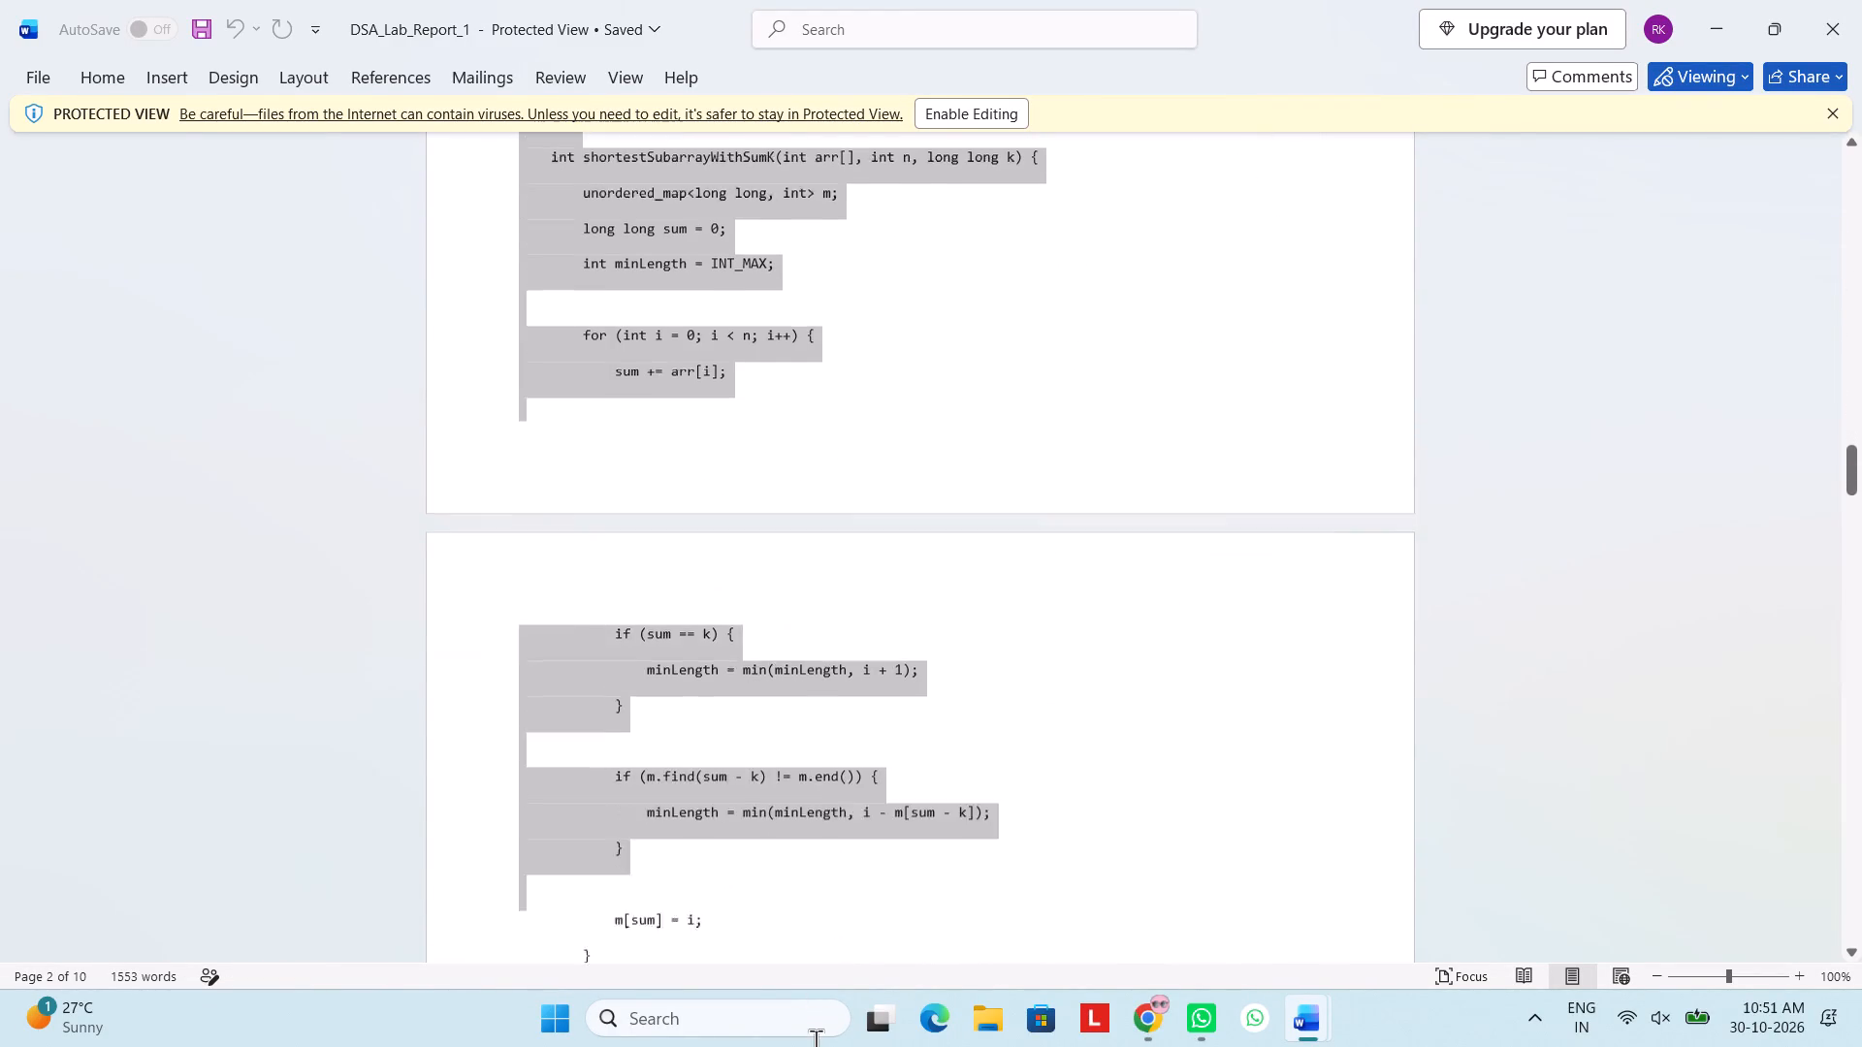
{"action": "left_click_drag", "start_coordinate": [816, 1041], "coordinate": [796, 587]}
{"action": "key", "text": "ctrl+c"}
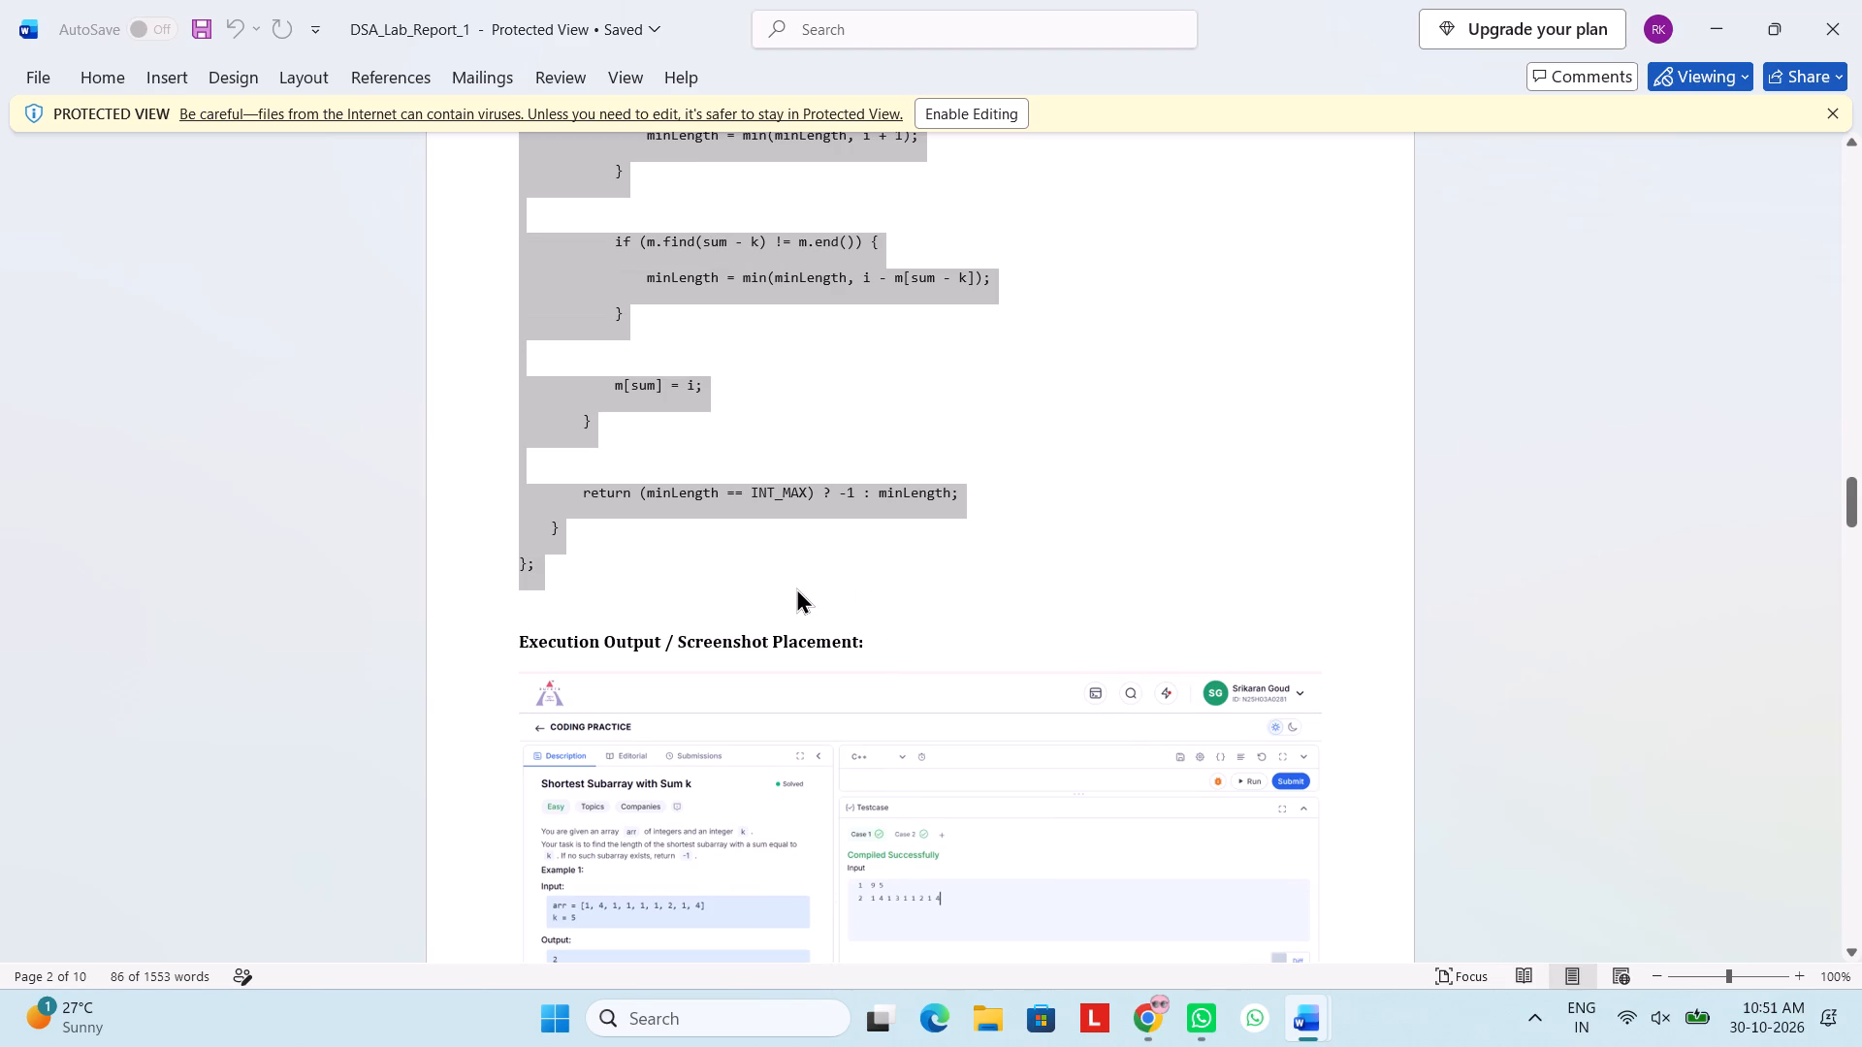
Switch to Chrome, replace all the editor code with the copied shortest-subarray program, submit it, and review the submission result and runtime comparison.
{"action": "key", "text": "alt+Tab"}
{"action": "key", "text": "alt+Tab"}
{"action": "key", "text": "alt+Tab"}
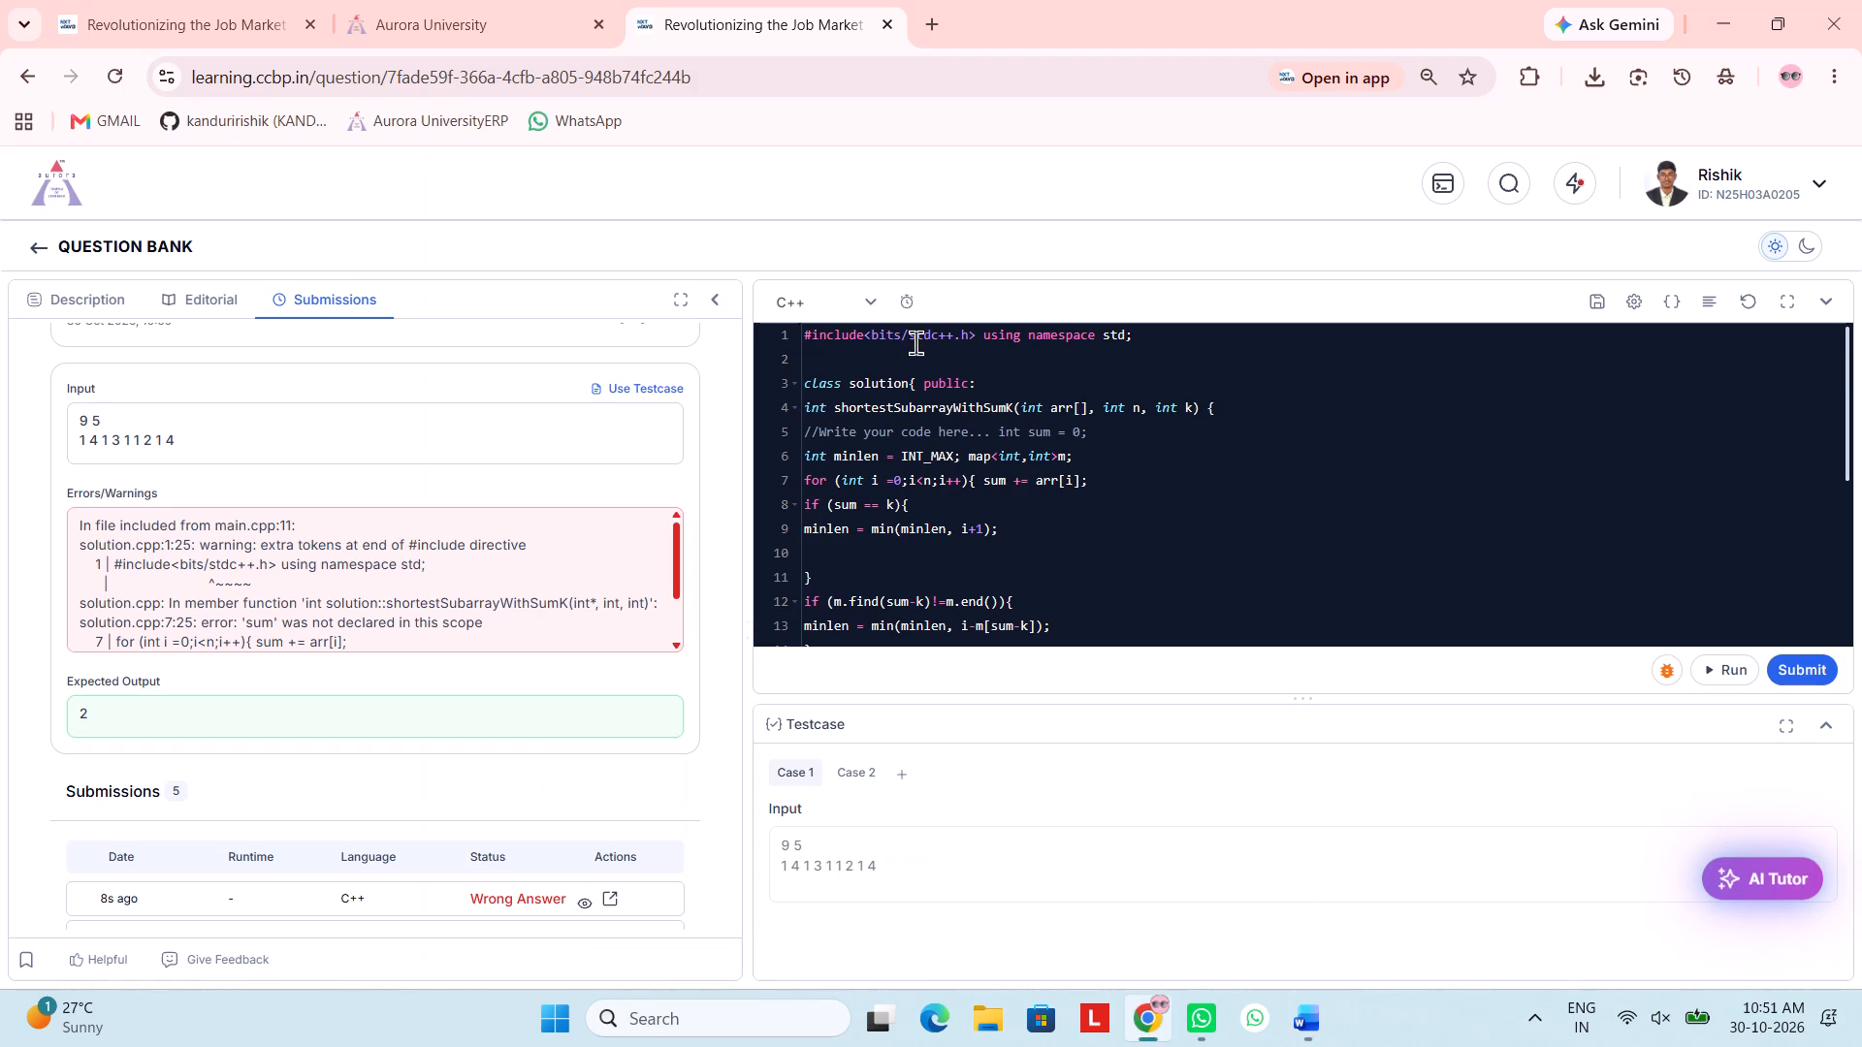
{"action": "left_click", "coordinate": [1021, 500], "text": "ctrl"}
{"action": "key", "text": "ctrl+a"}
{"action": "key", "text": "BackSpace"}
{"action": "key", "text": "ctrl+v"}
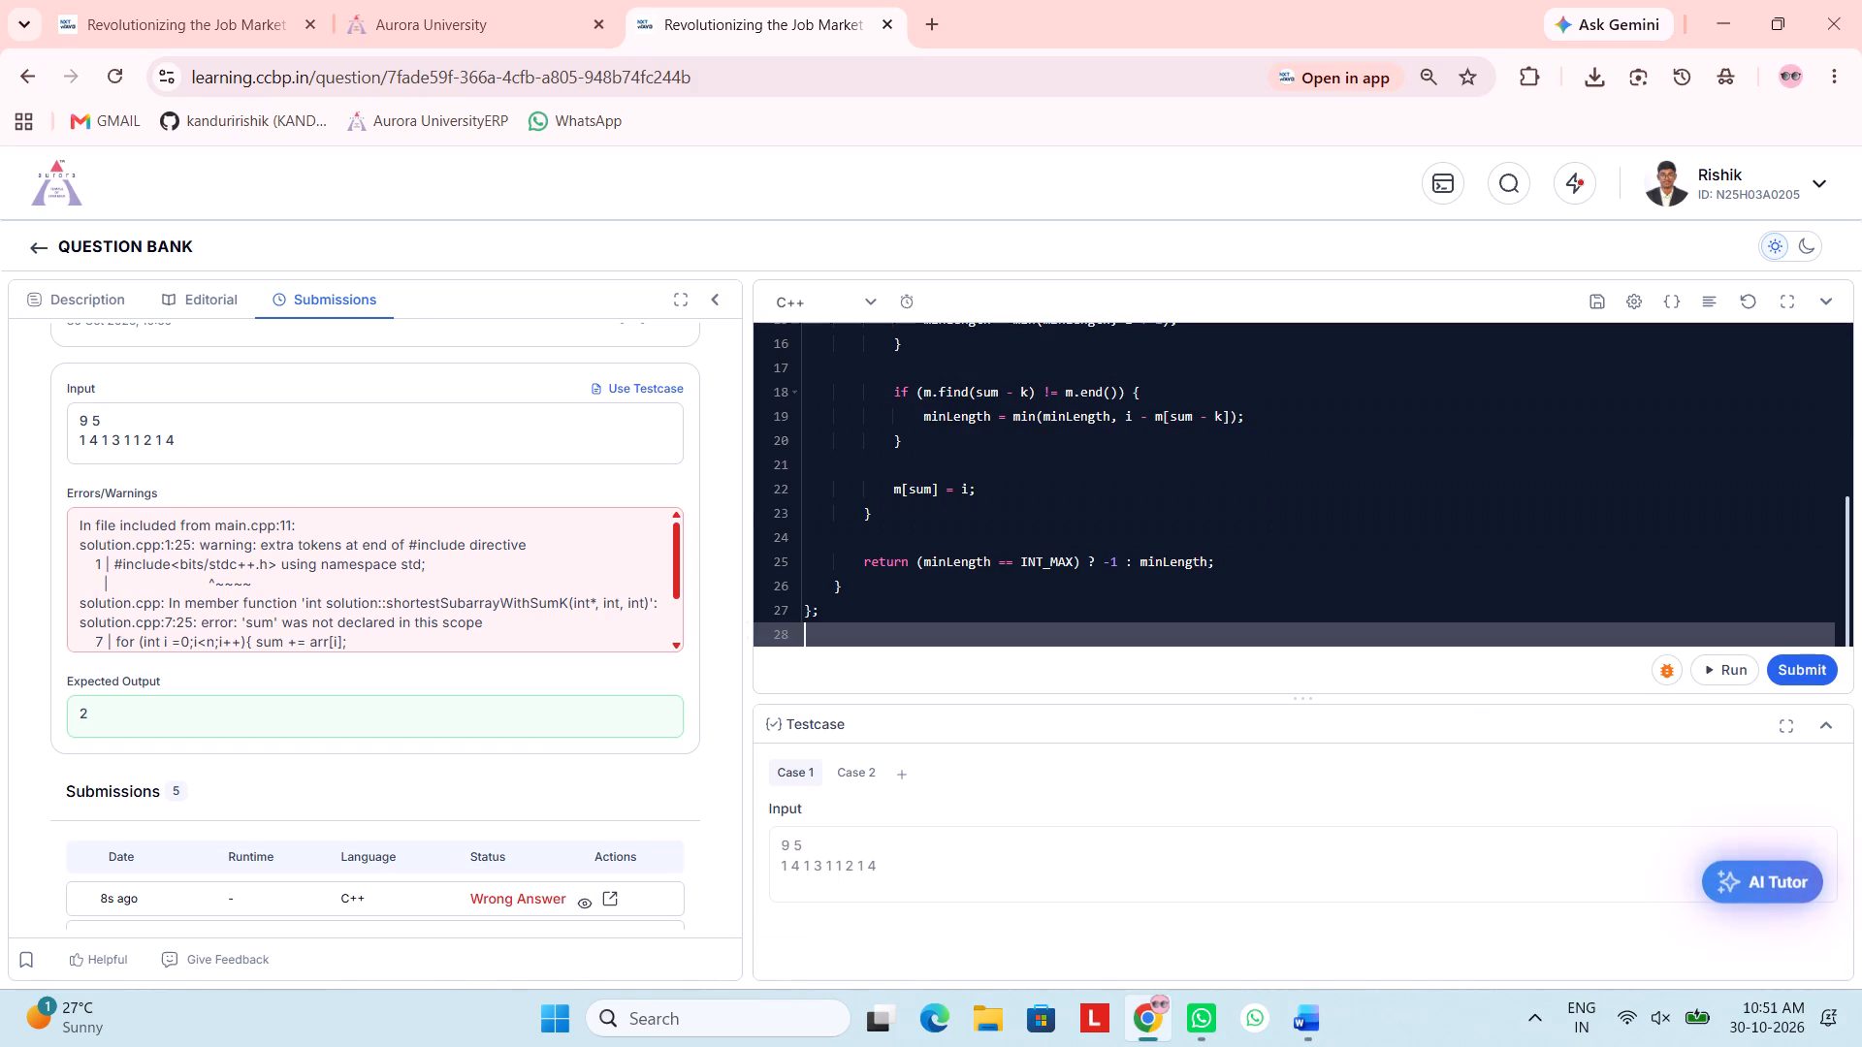
{"action": "left_click", "coordinate": [1805, 667]}
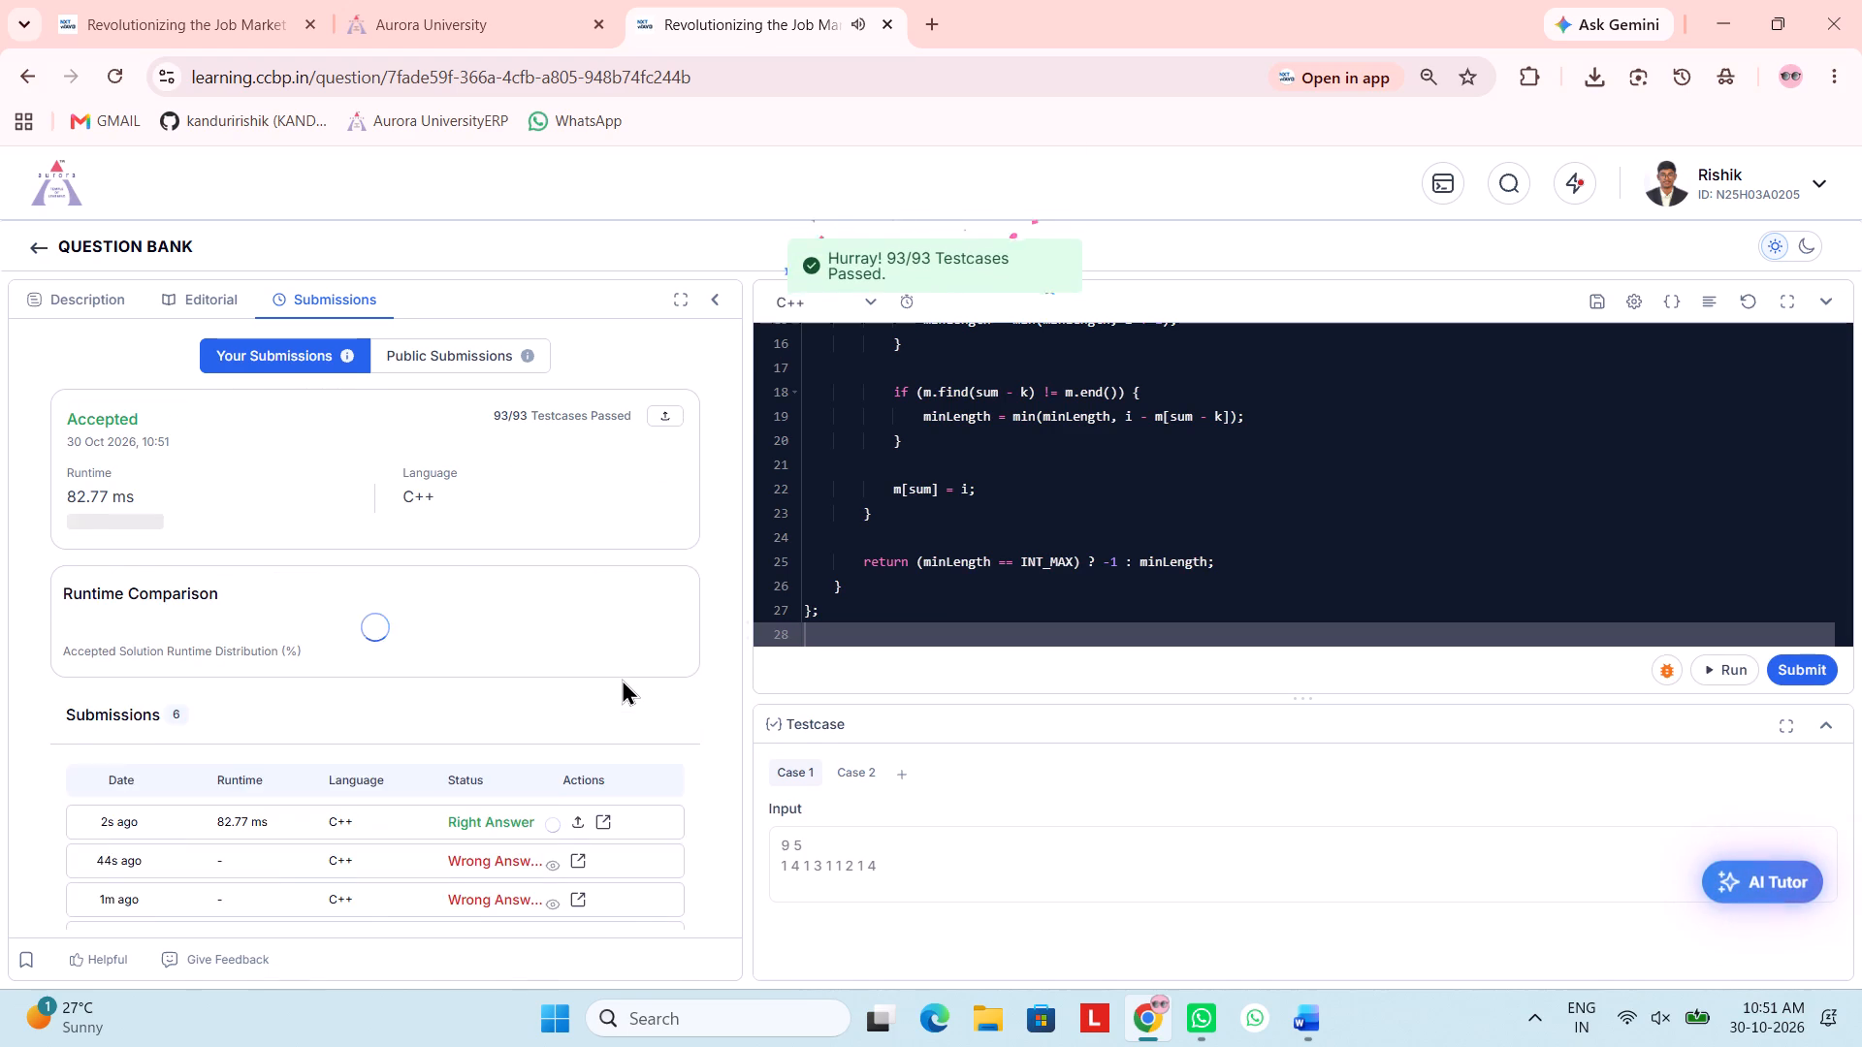
{"action": "scroll", "coordinate": [395, 685], "scroll_direction": "right", "scroll_amount": 1}
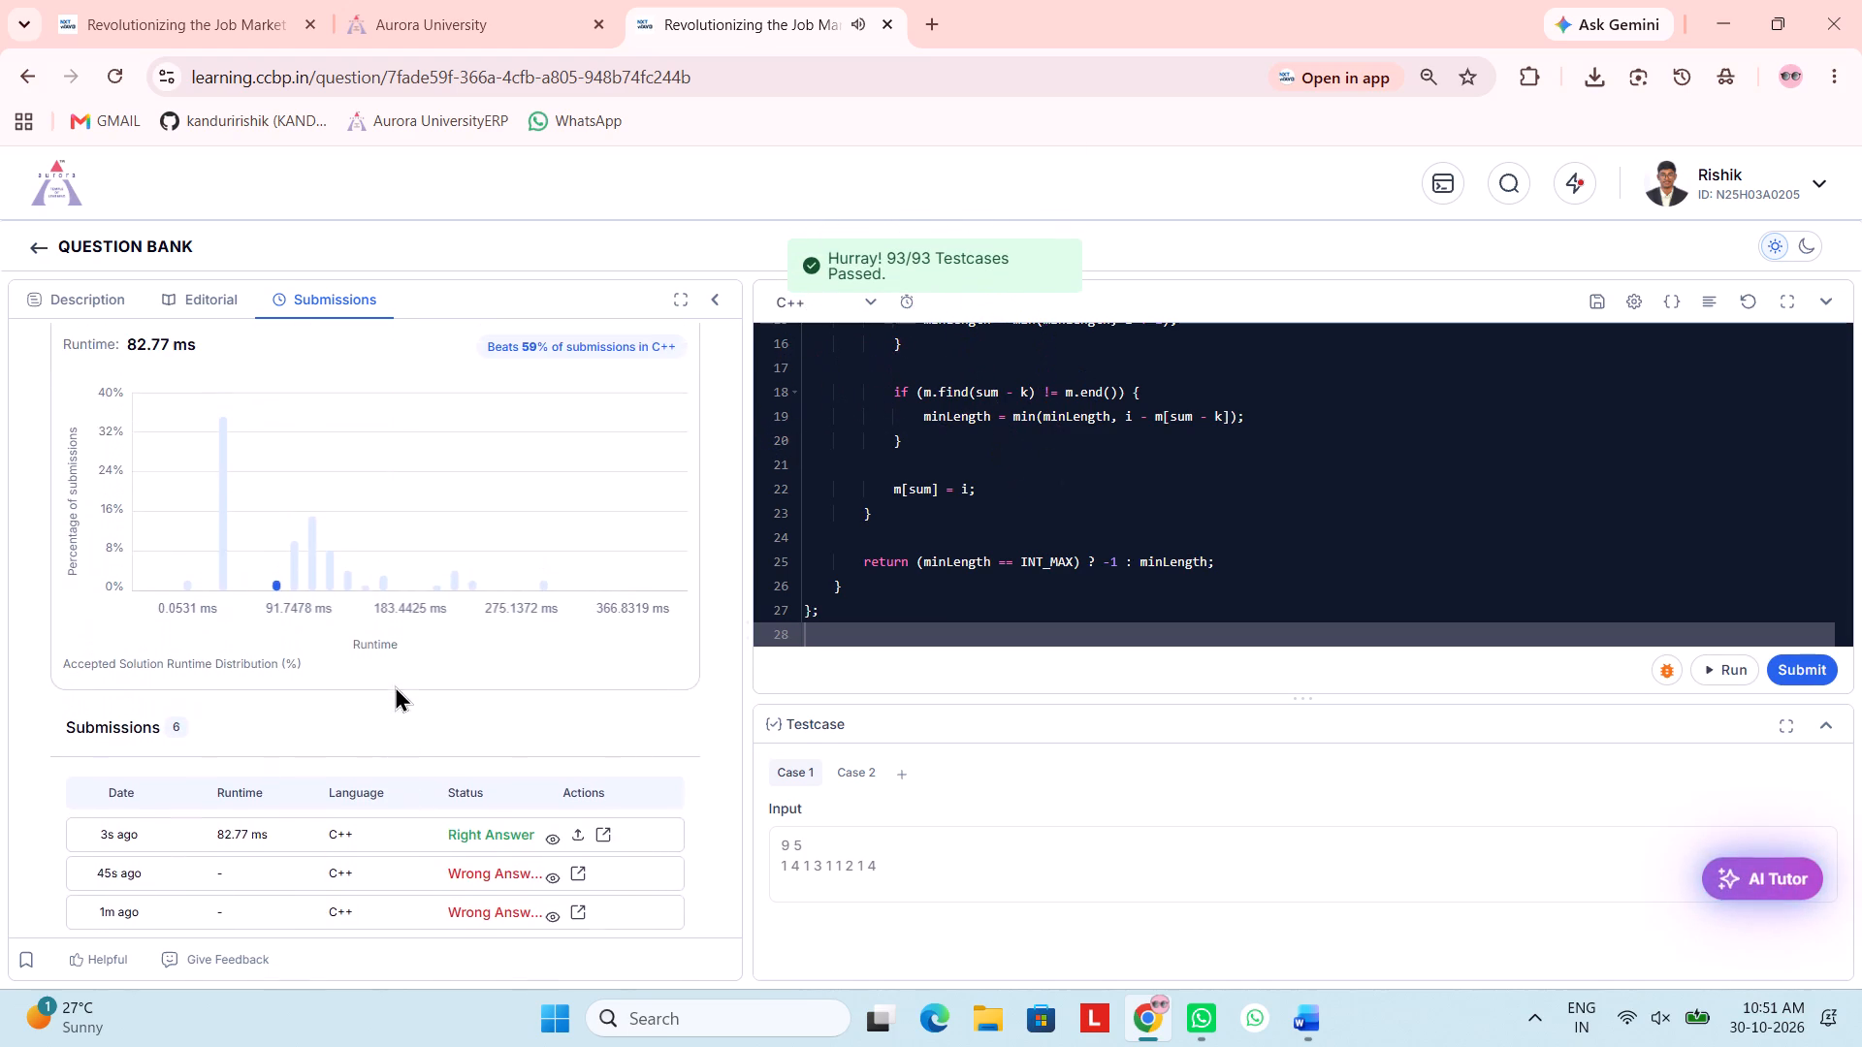
{"action": "scroll", "coordinate": [395, 685], "scroll_direction": "right", "scroll_amount": 1}
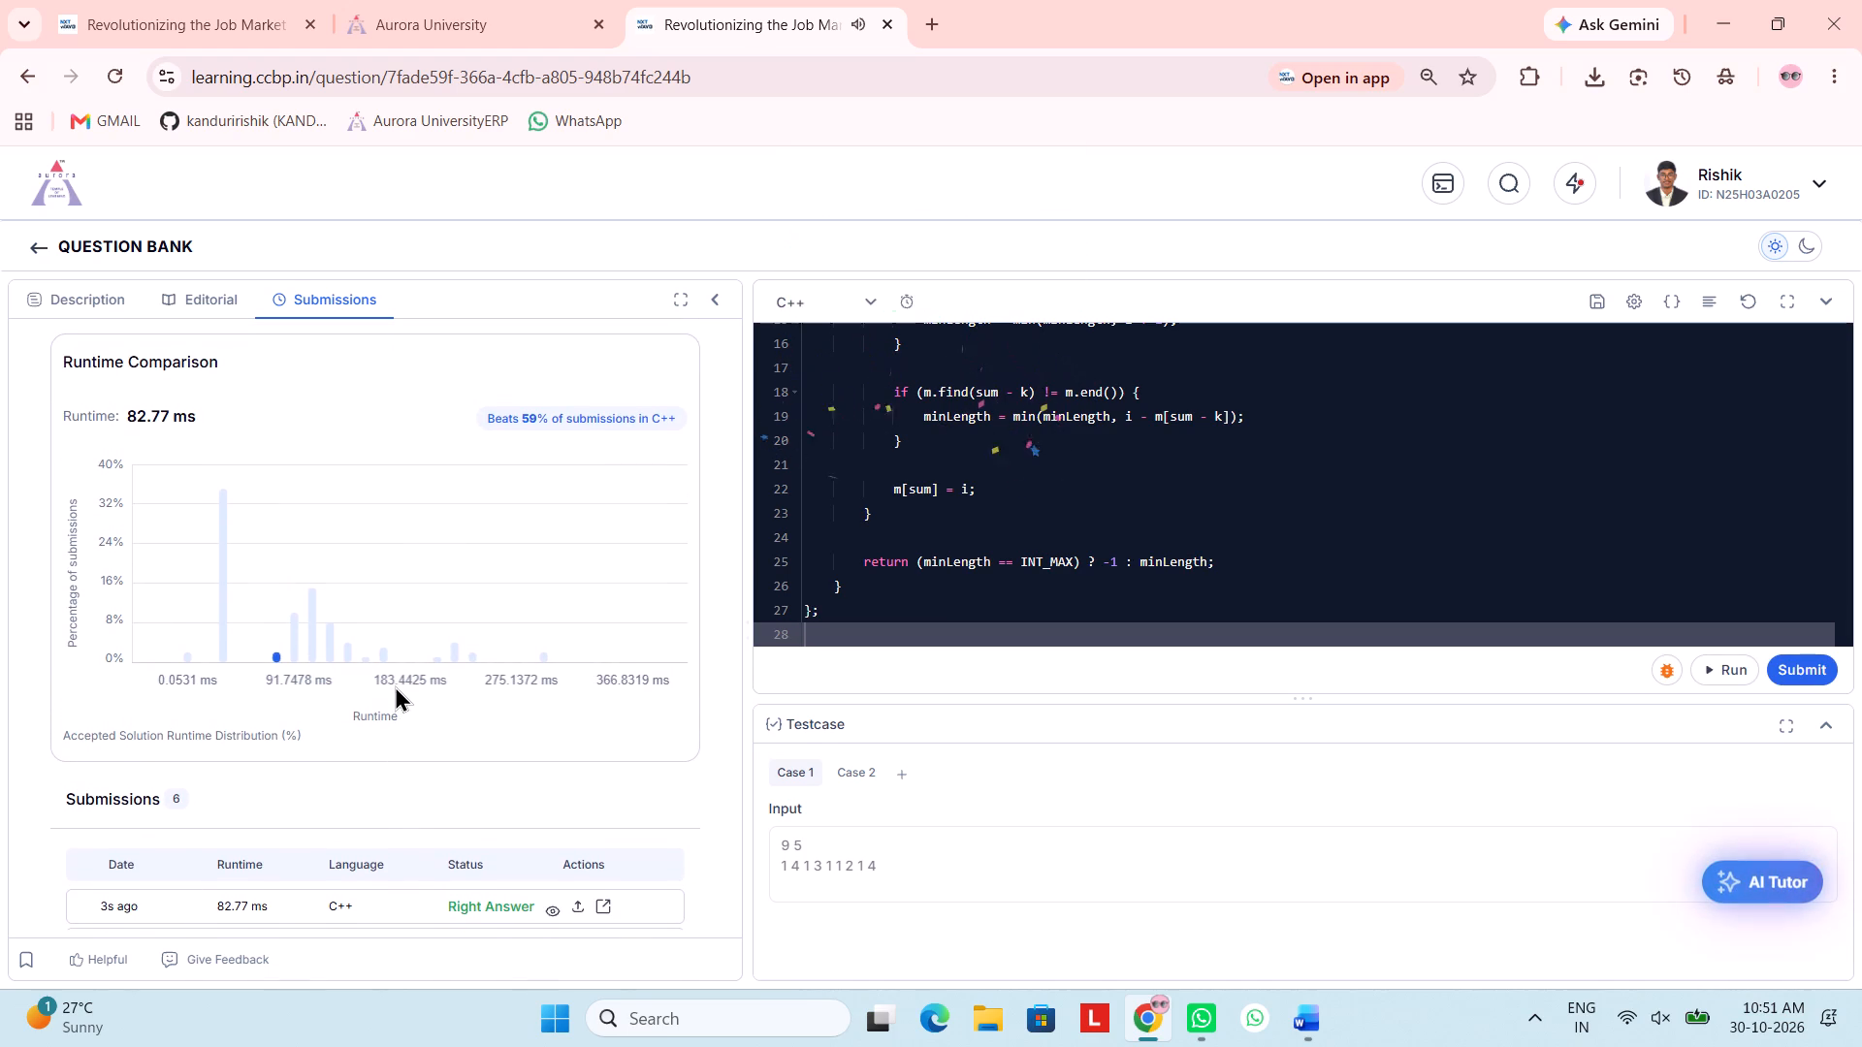
{"action": "scroll", "coordinate": [395, 685], "scroll_direction": "right", "scroll_amount": 1}
{"action": "scroll", "coordinate": [395, 685], "scroll_direction": "up", "scroll_amount": 4}
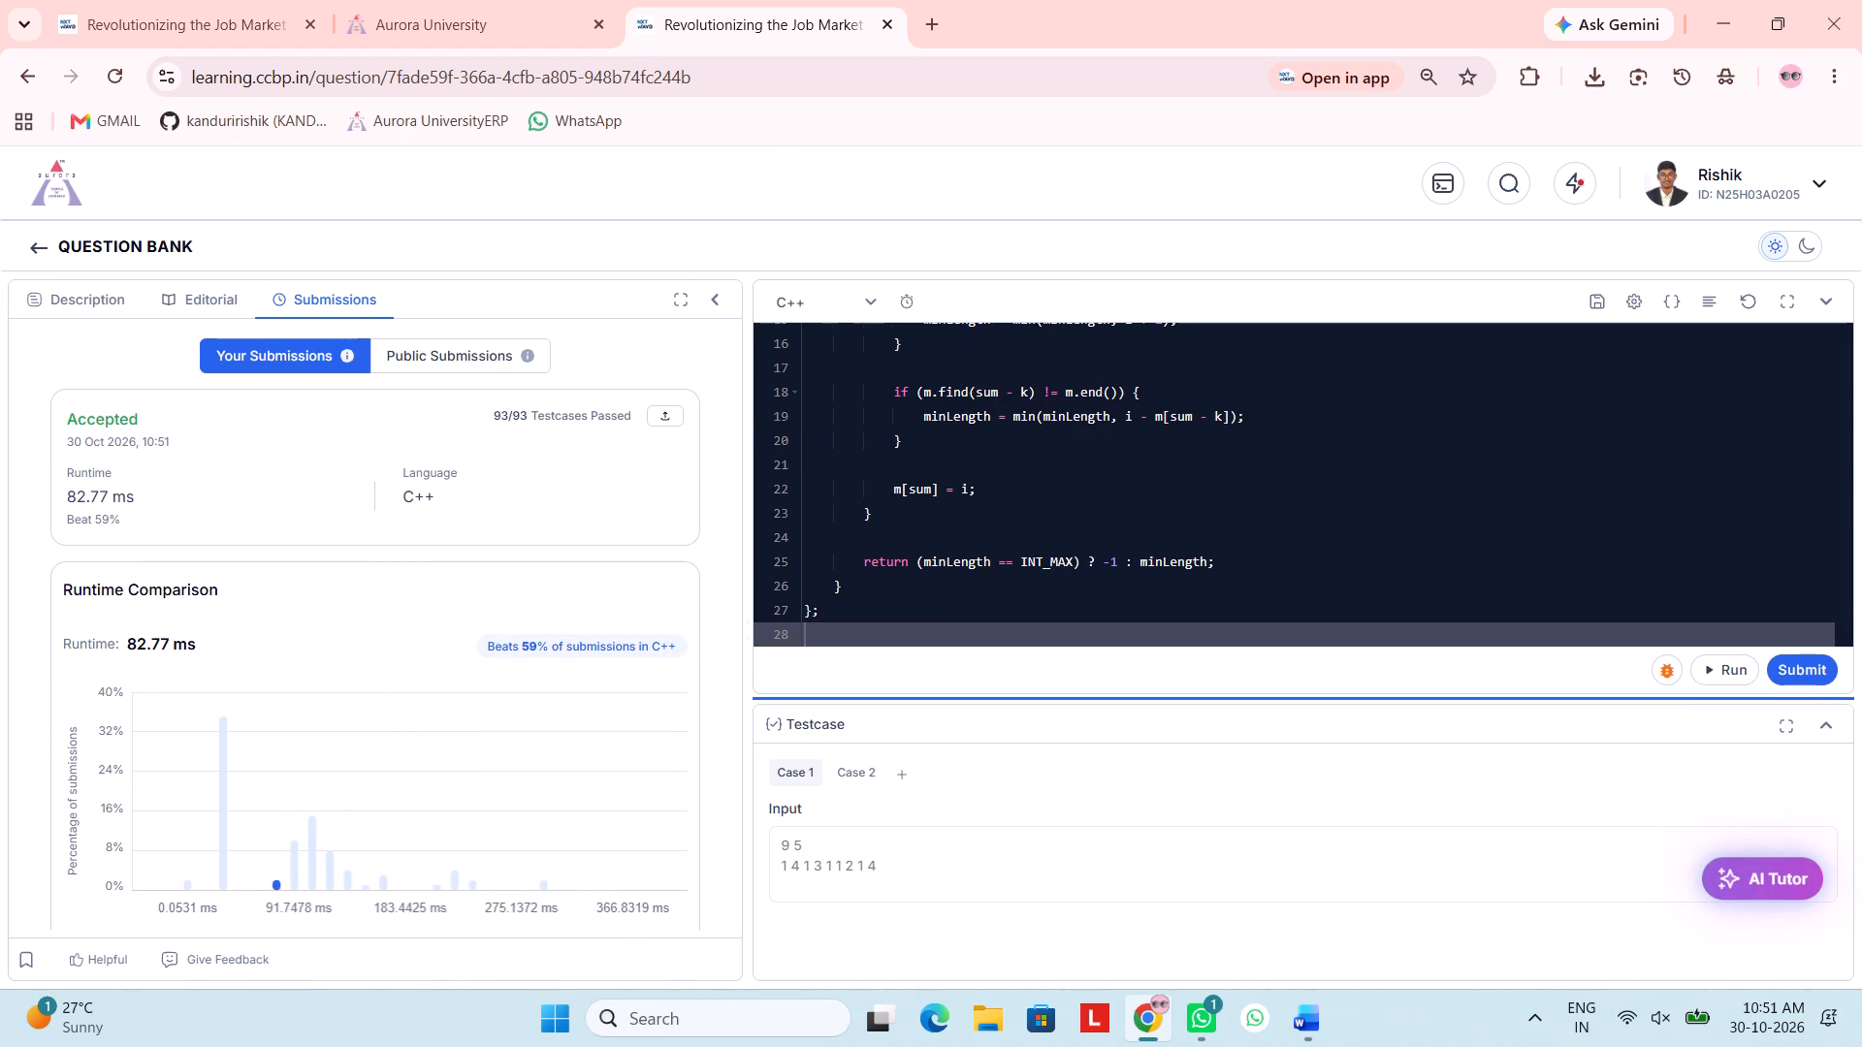
Run the code on the test cases and capture a screenshot of the submission page showing the start of the code.
{"action": "left_click", "coordinate": [1717, 677]}
{"action": "scroll", "coordinate": [1292, 500], "scroll_direction": "up", "scroll_amount": 7}
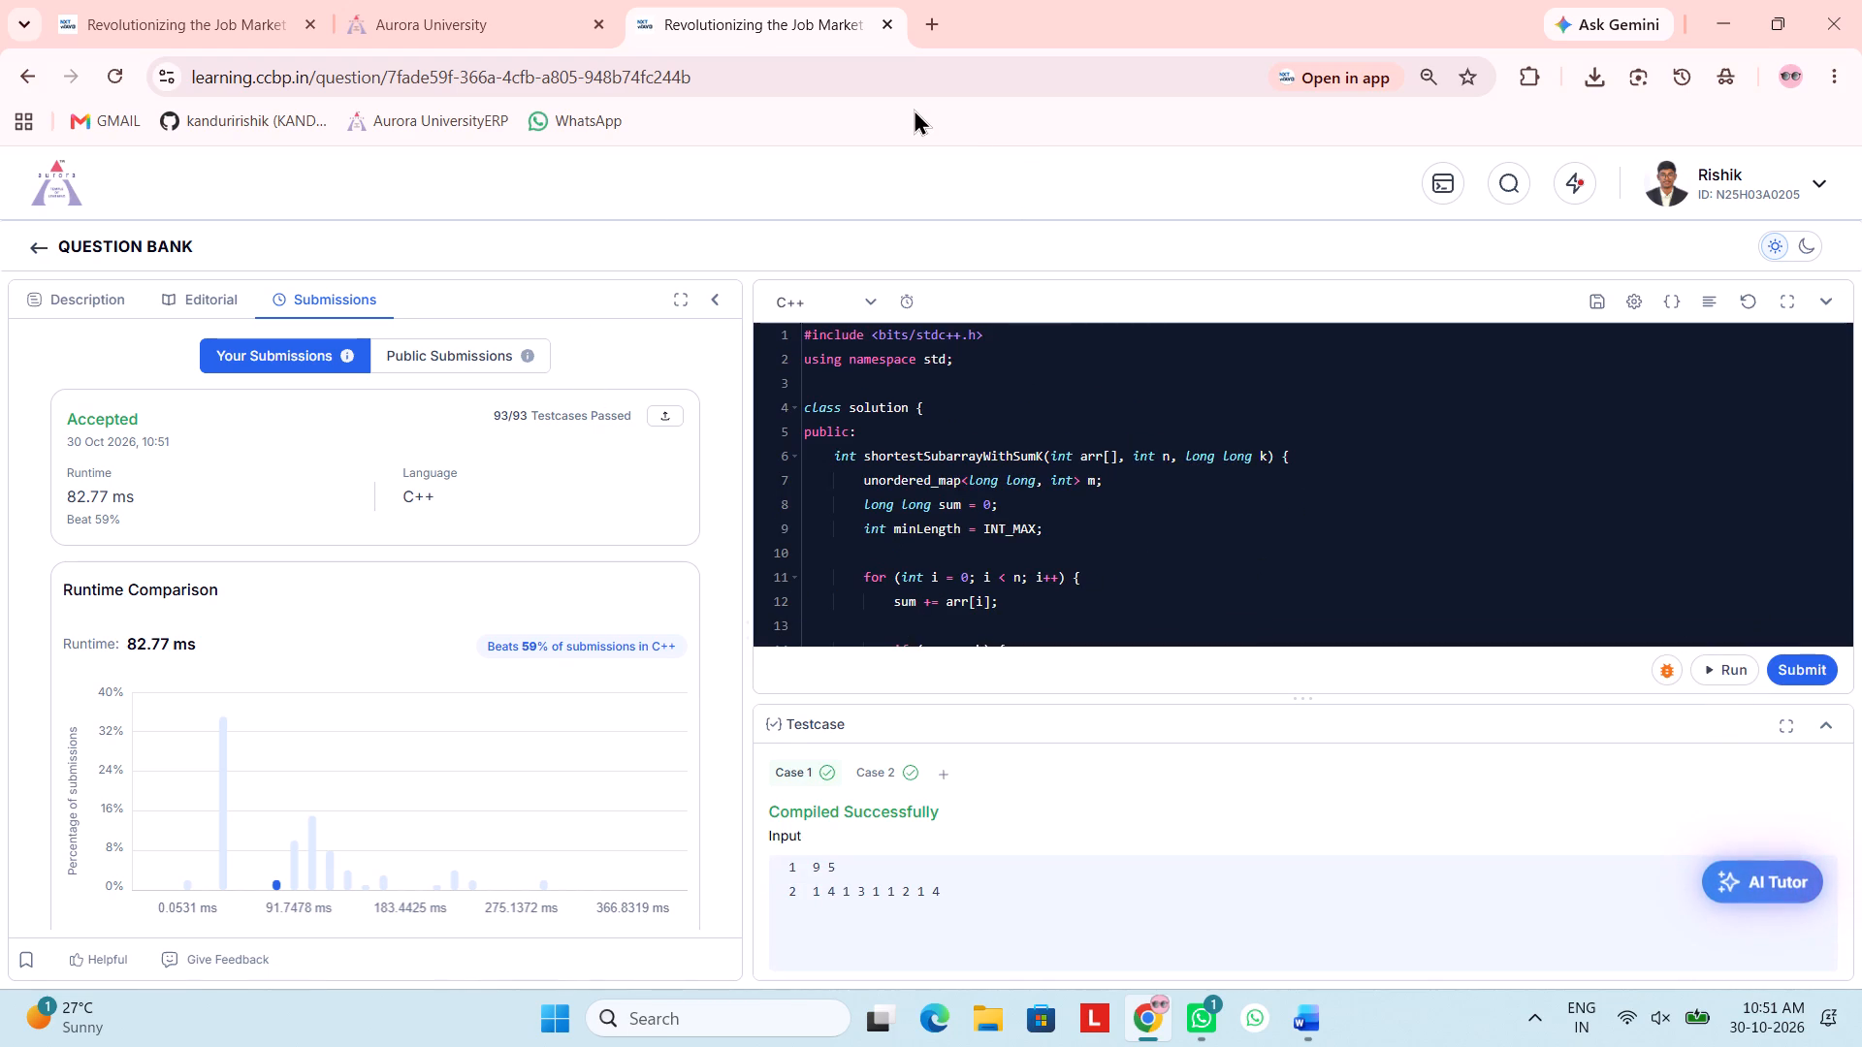
{"action": "key", "text": "Print"}
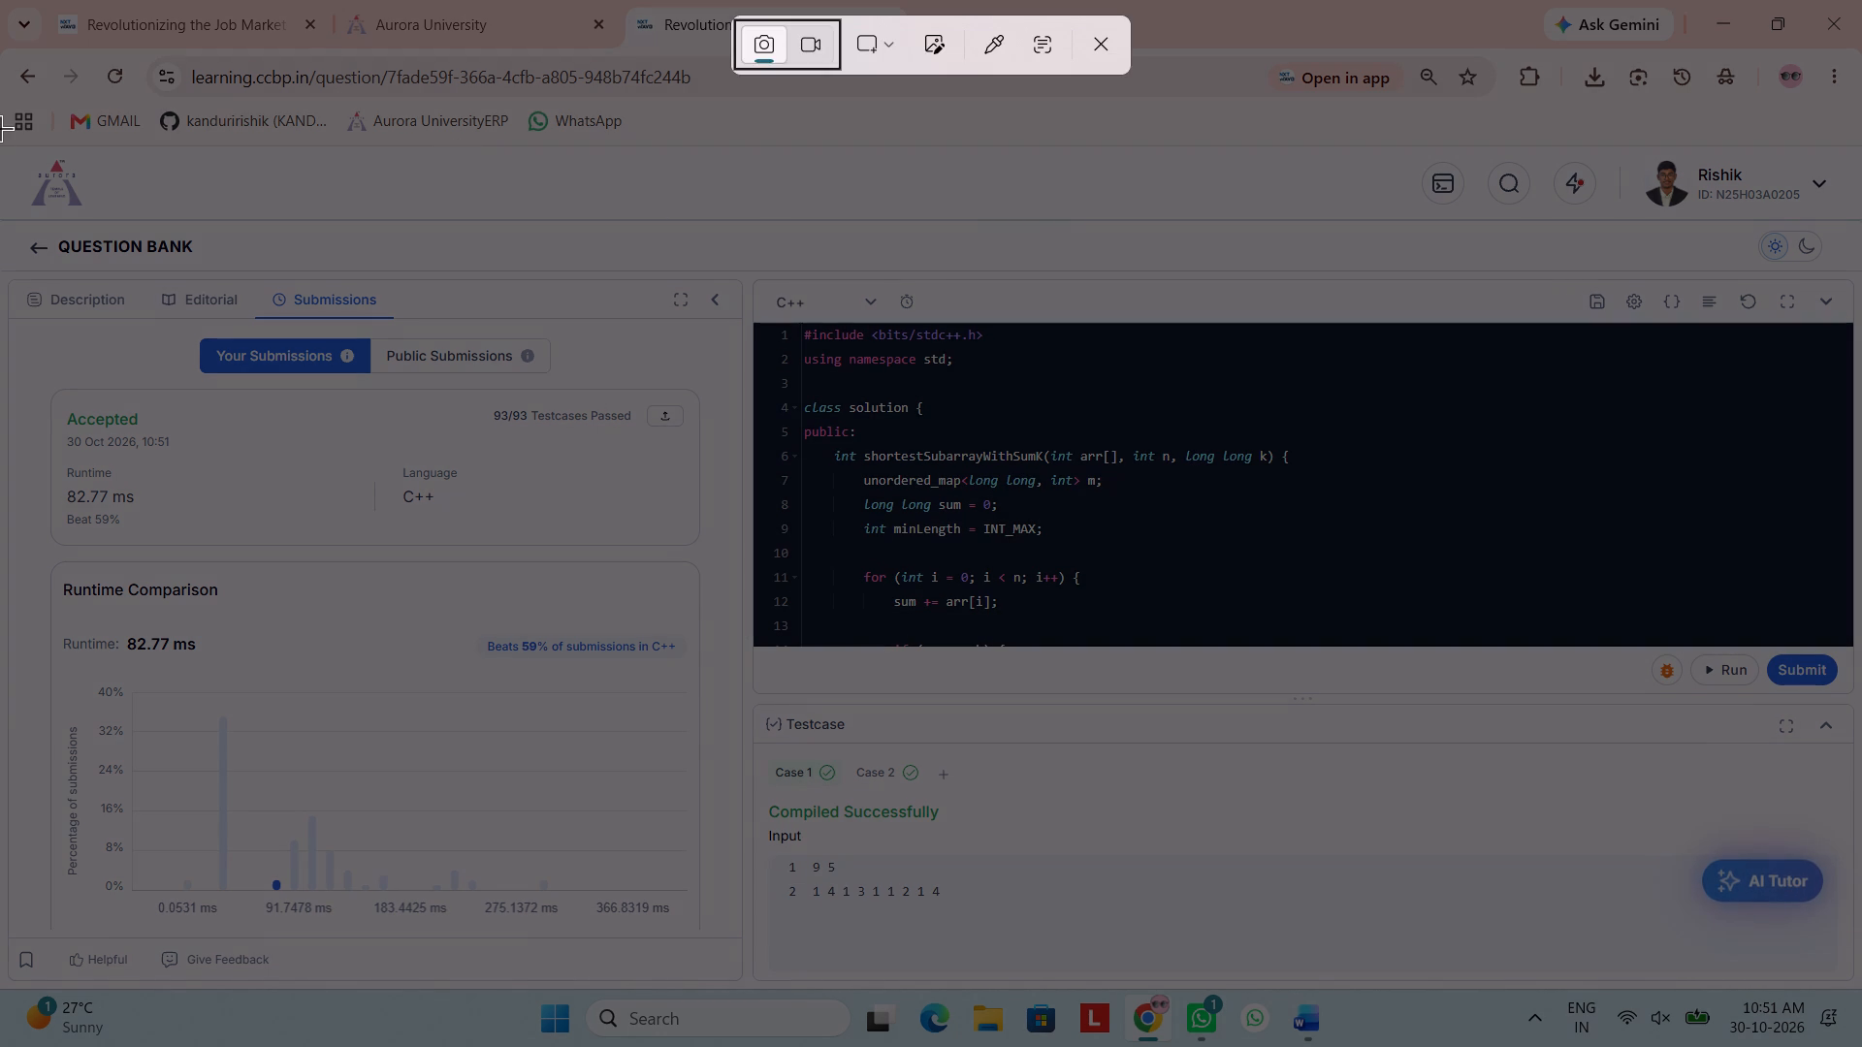
Capture a full-width screenshot of the submission page, from the site header down through the compiled test case and its input.
{"action": "left_click_drag", "start_coordinate": [0, 144], "coordinate": [1861, 873]}
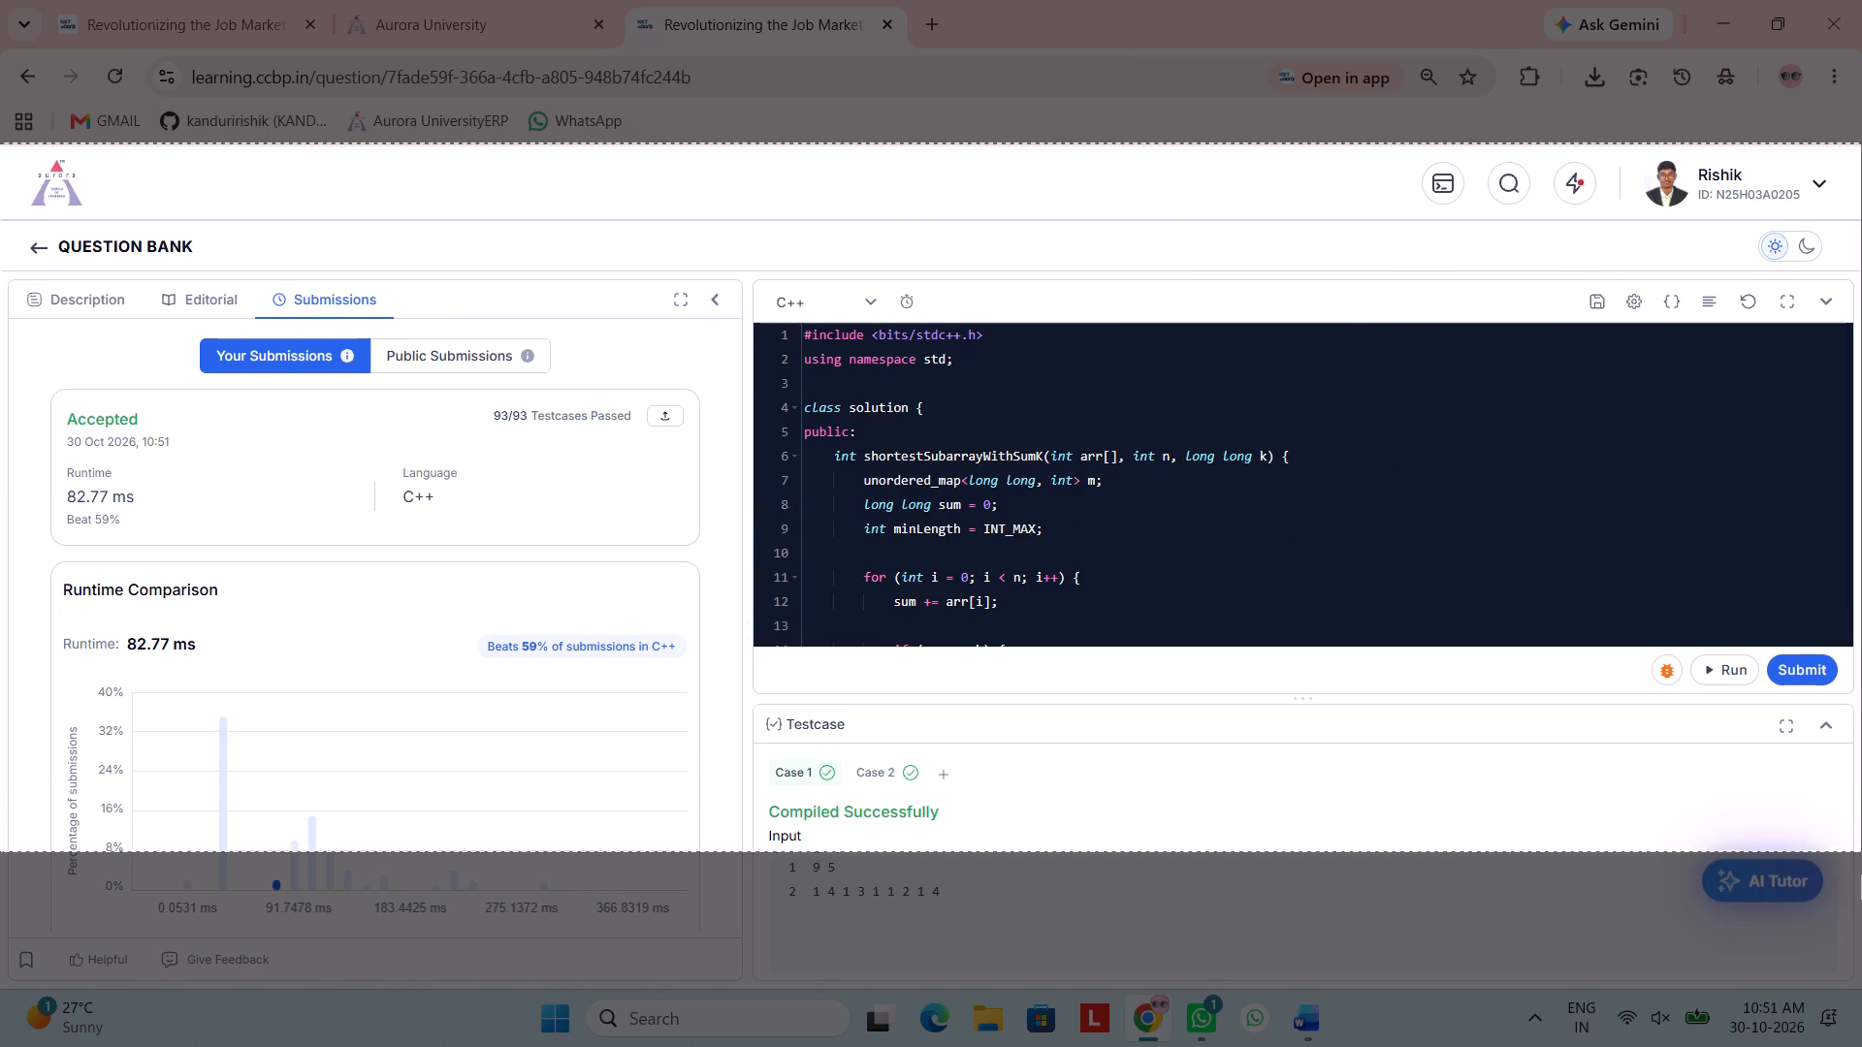
{"action": "left_click_drag", "start_coordinate": [1861, 873], "coordinate": [1861, 988]}
Switch to Word and move between ADS-LAB-REPORT-1-TERM-2 and DSA_Lab_Report_1, checking the Shortest Subarray with Sum k execution screenshot section.
{"action": "key", "text": "alt+Tab"}
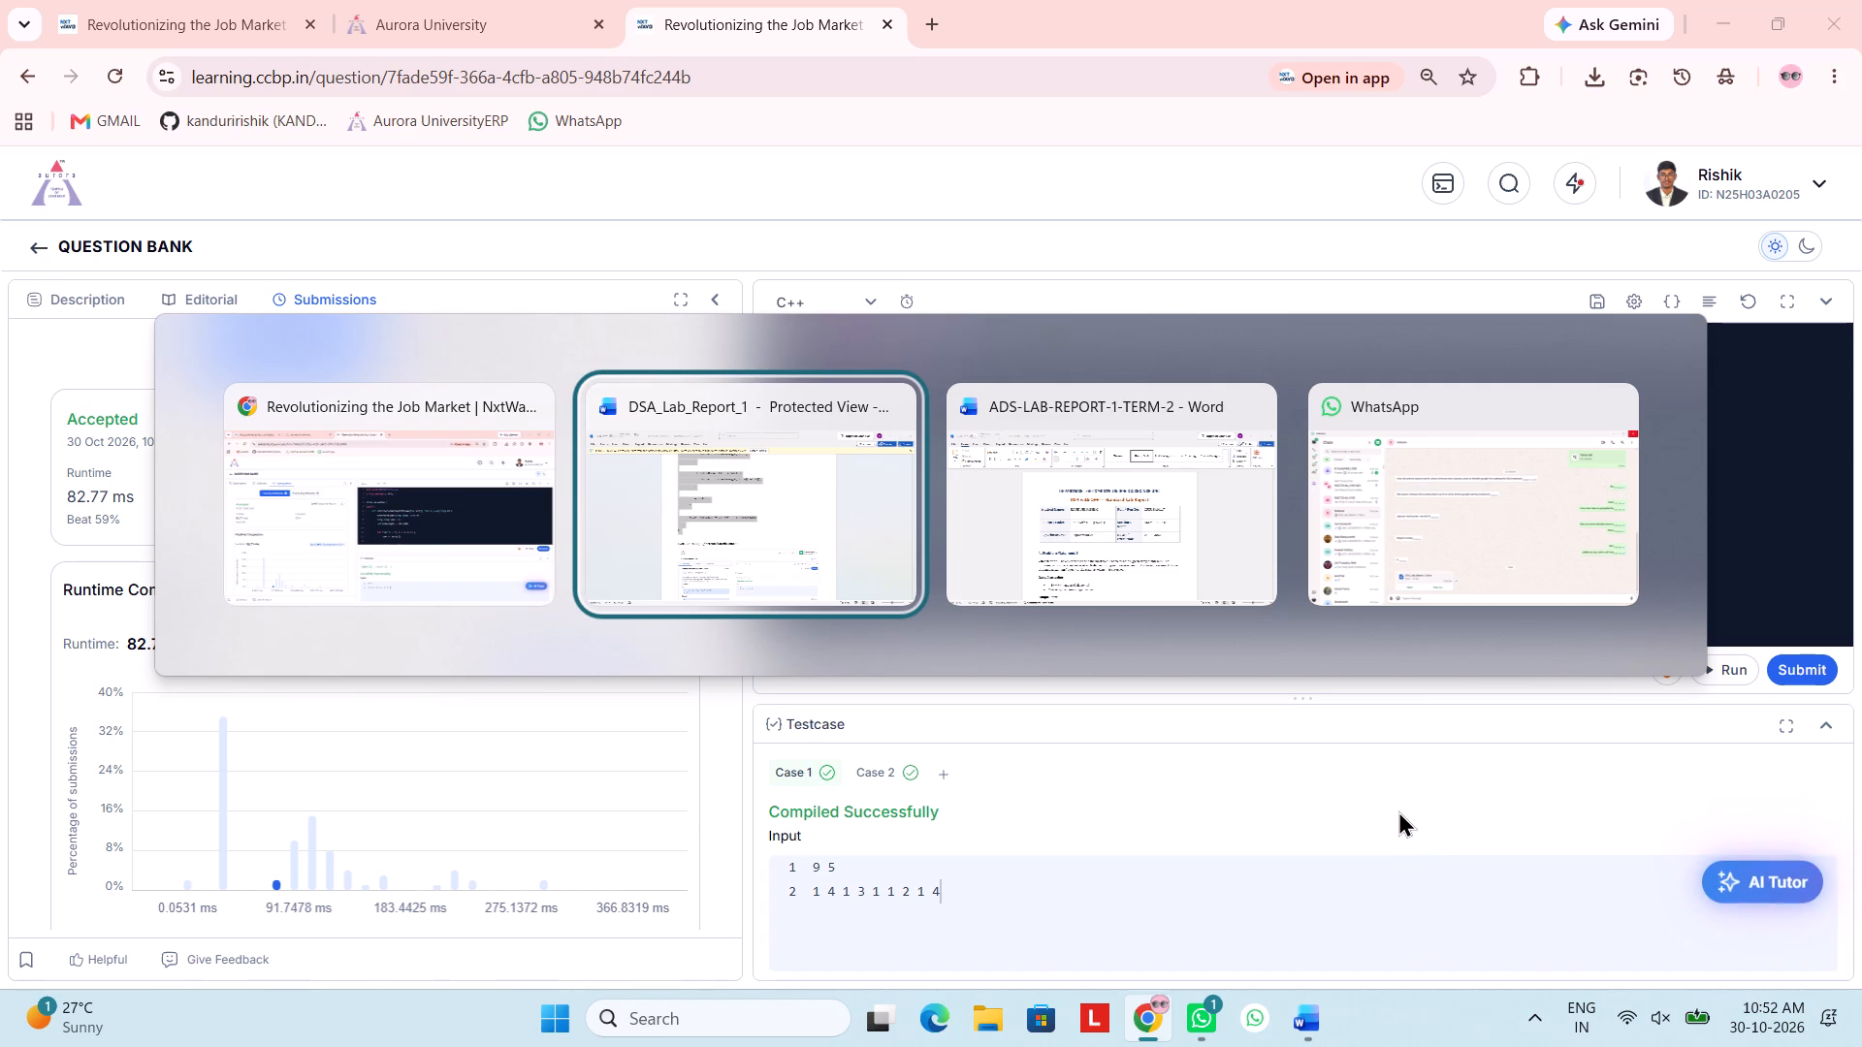
{"action": "key", "text": "alt+Tab"}
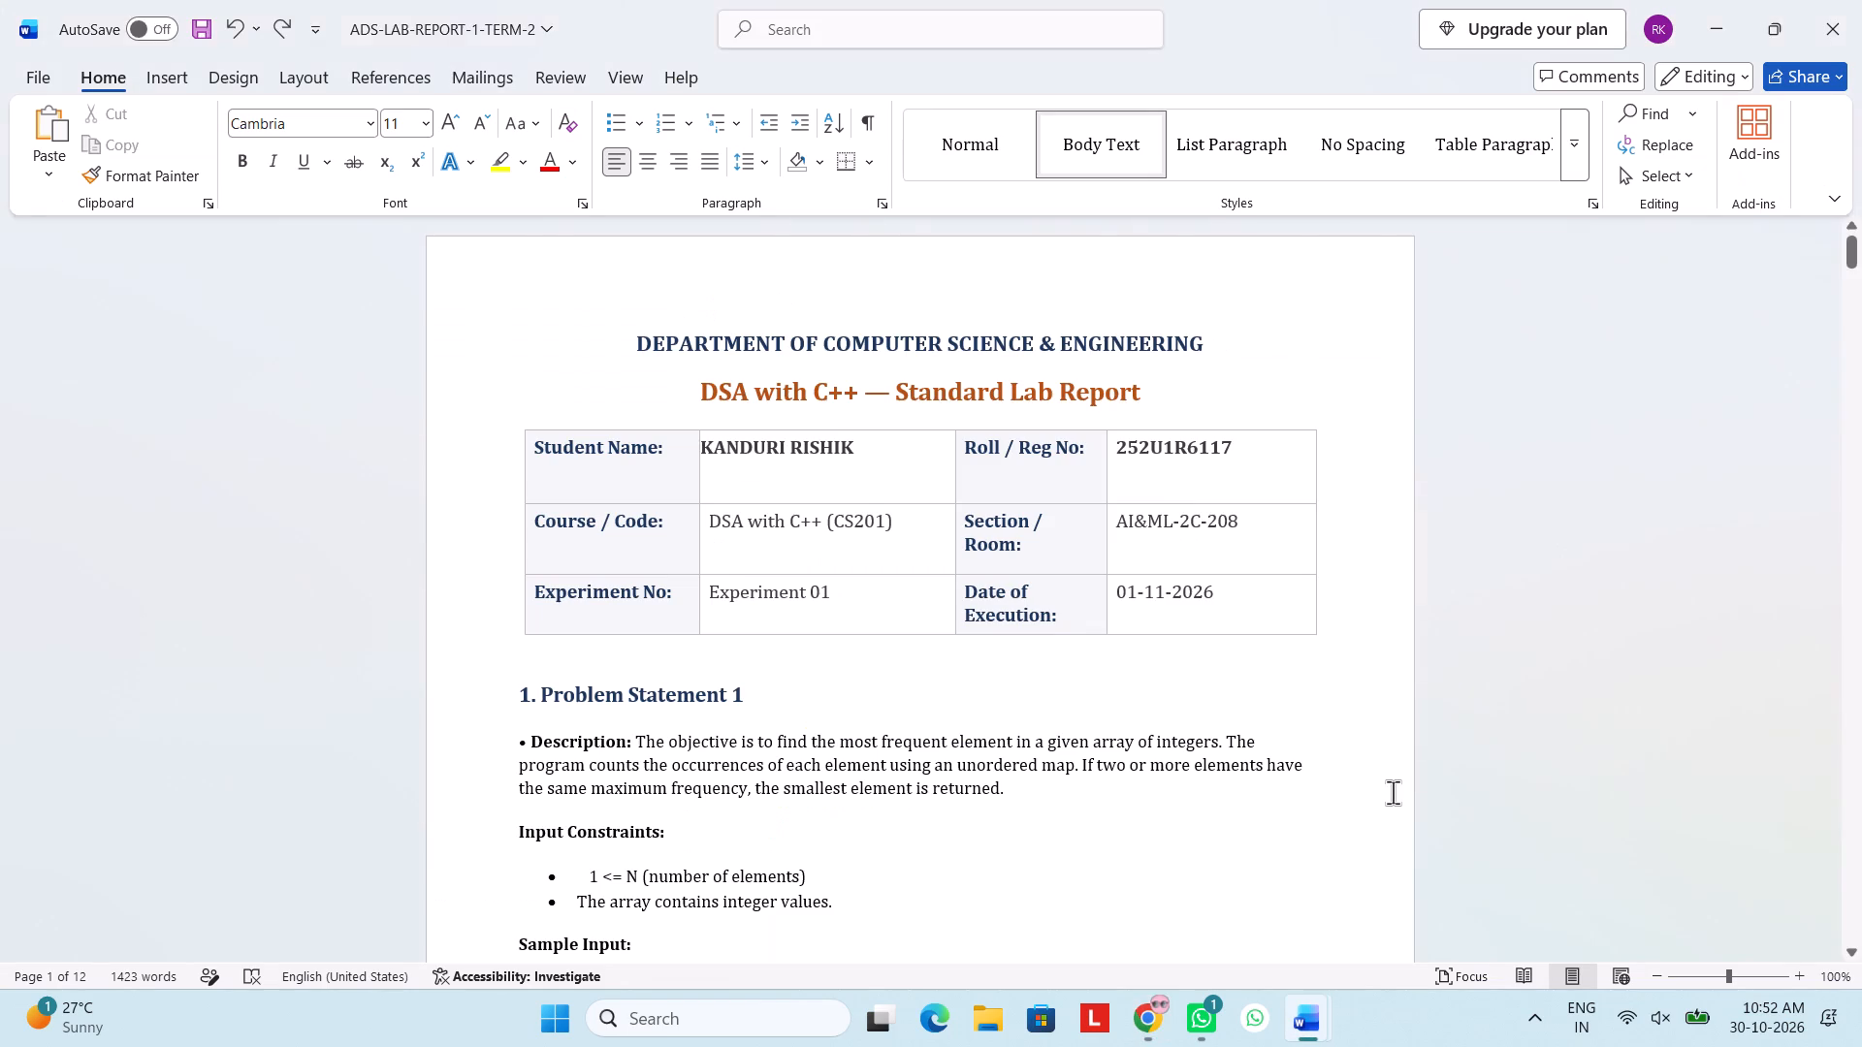
{"action": "key", "text": "alt+Tab"}
{"action": "key", "text": "alt+Tab"}
{"action": "key", "text": "alt+Tab"}
{"action": "key", "text": "alt+Tab"}
{"action": "key", "text": "alt+Tab"}
{"action": "key", "text": "alt+Tab"}
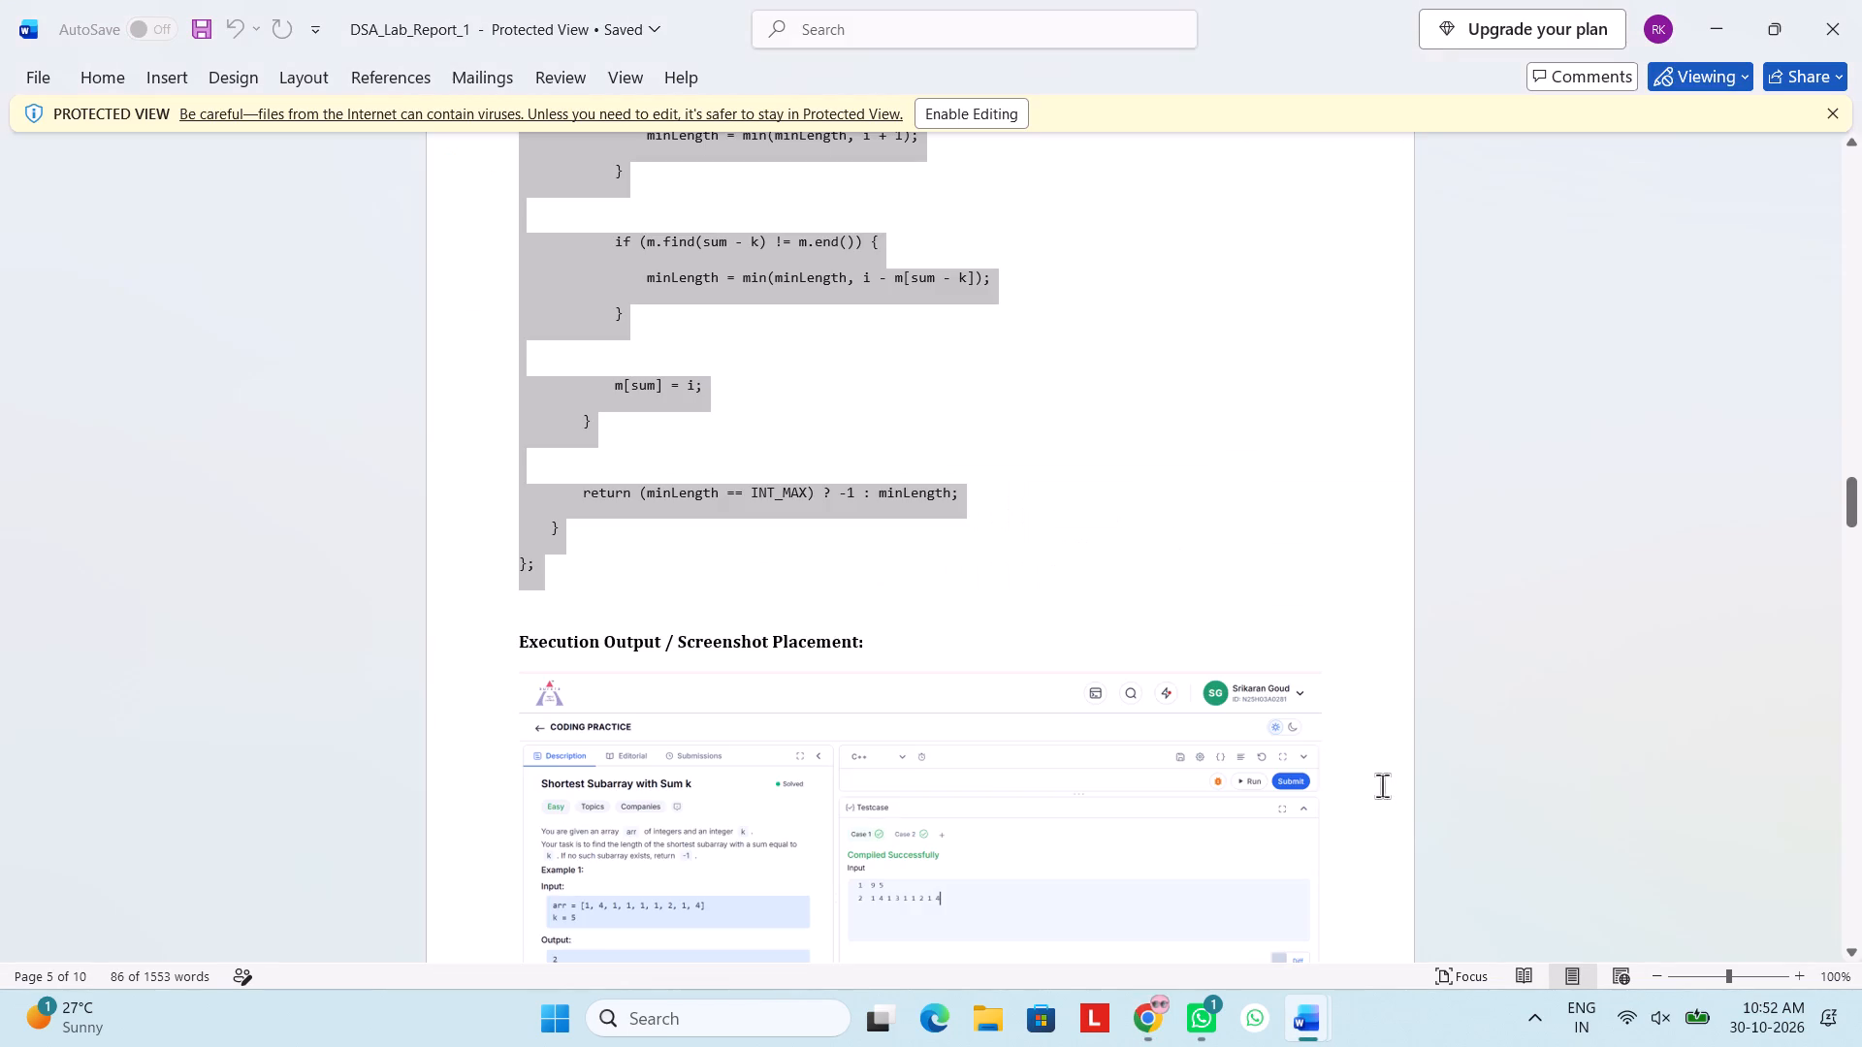
{"action": "key", "text": "alt+Tab"}
{"action": "key", "text": "alt+Tab"}
{"action": "key", "text": "alt+Tab"}
{"action": "key", "text": "alt+Tab"}
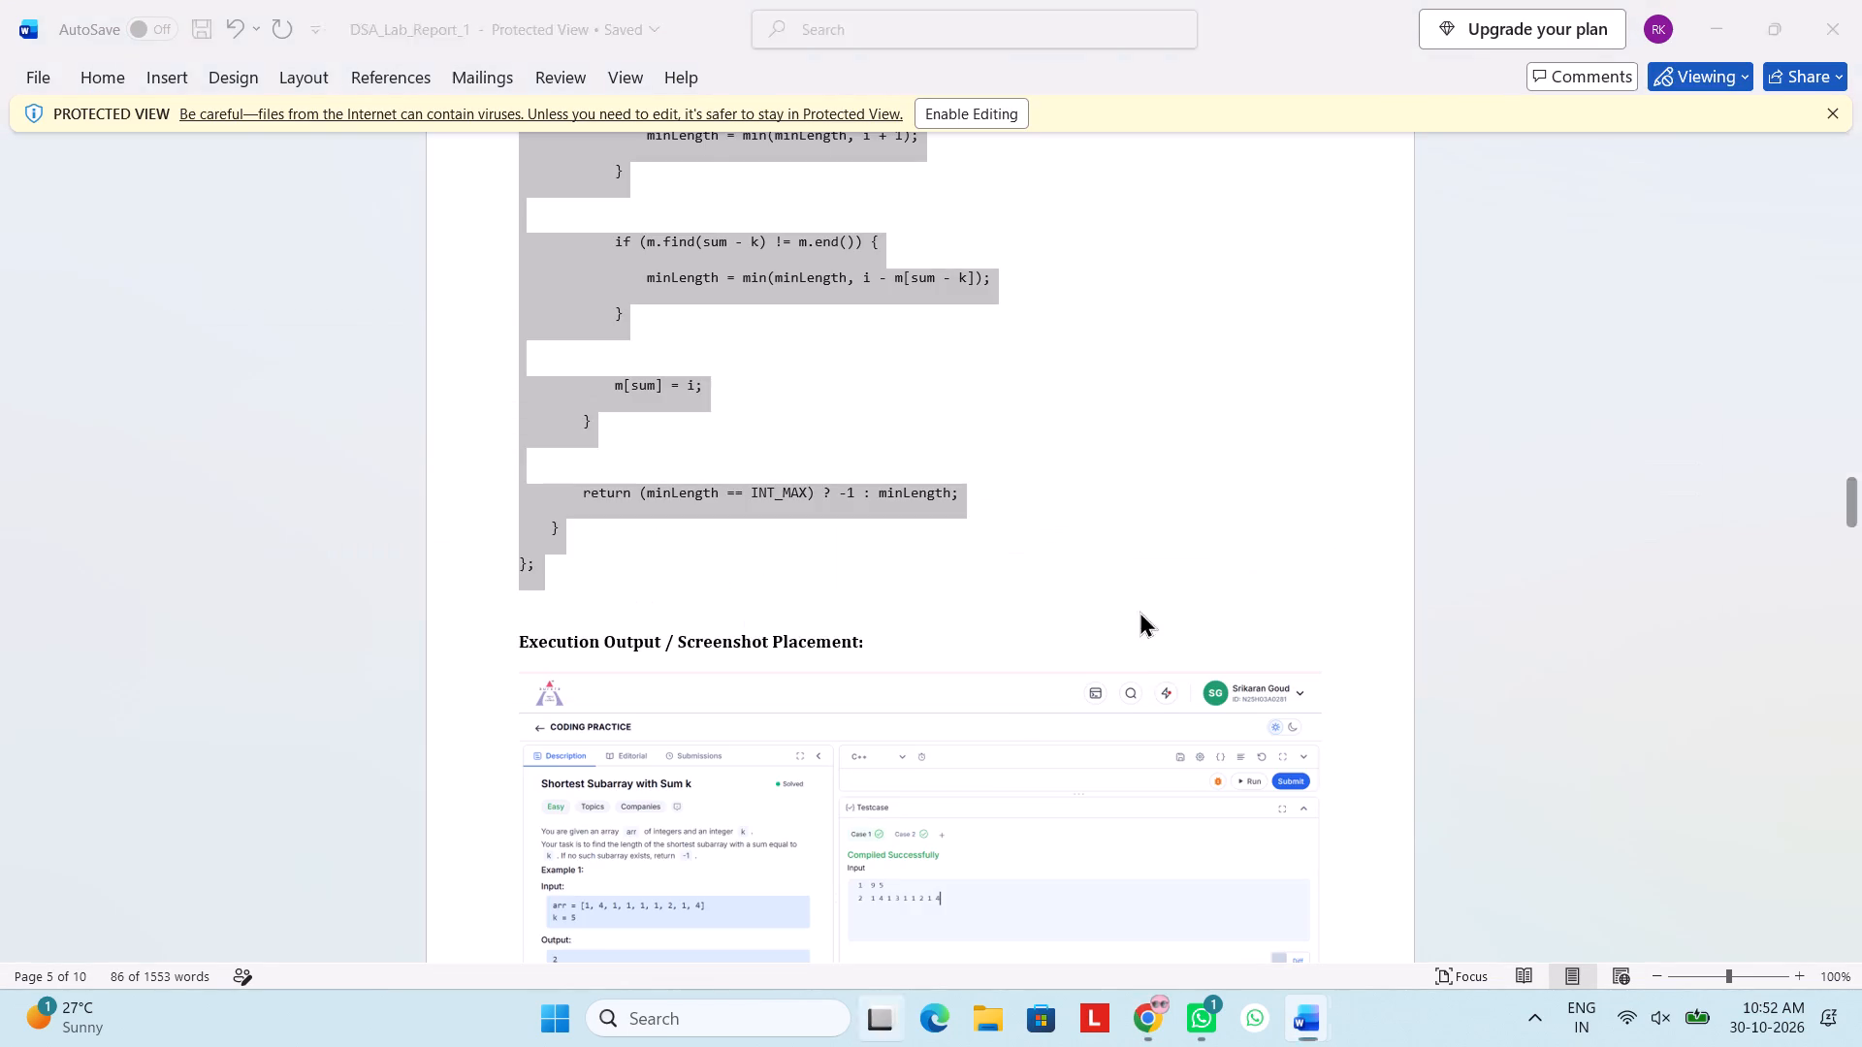
Switch to ADS-LAB-REPORT-1-TERM-2 in Word and replace Problem Statement 2's execution screenshot with the newly captured one.
{"action": "left_click", "coordinate": [1026, 347]}
{"action": "scroll", "coordinate": [1026, 347], "scroll_direction": "down", "scroll_amount": 2}
{"action": "left_click", "coordinate": [695, 299]}
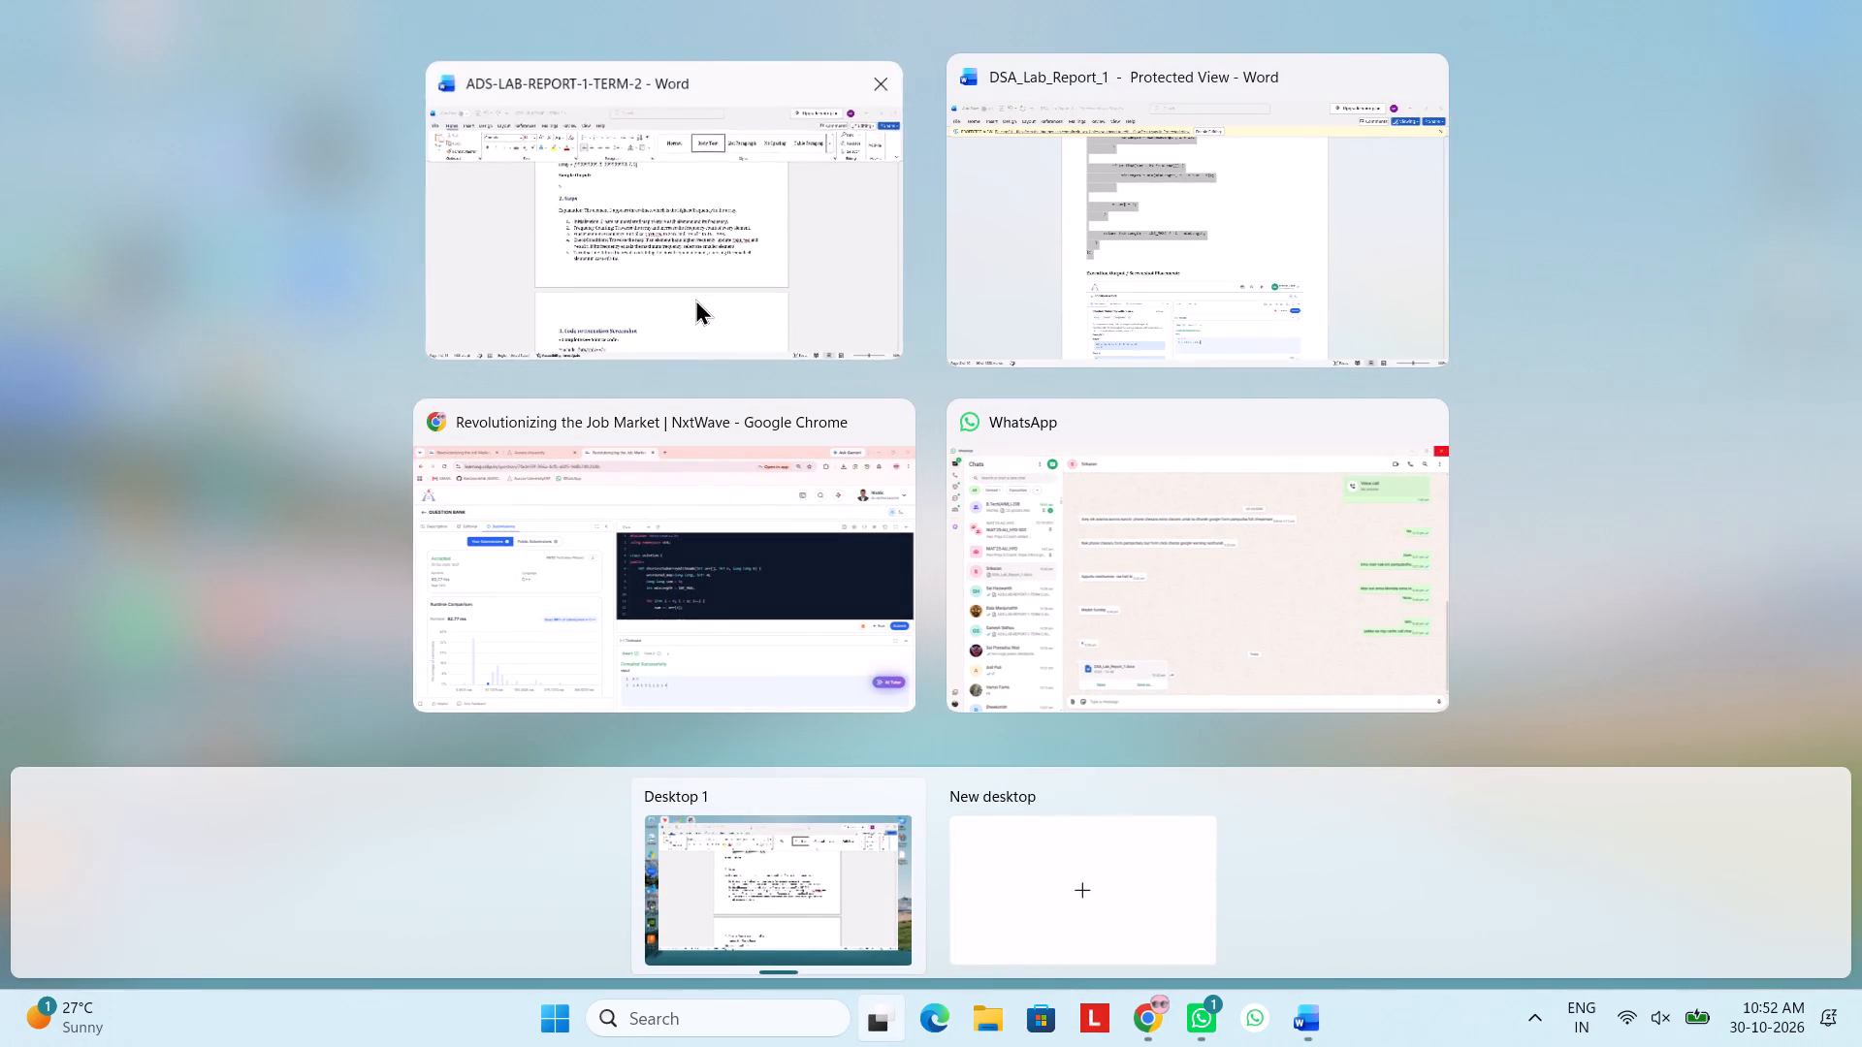
{"action": "scroll", "coordinate": [695, 299], "scroll_direction": "up", "scroll_amount": 20}
{"action": "scroll", "coordinate": [695, 299], "scroll_direction": "up", "scroll_amount": 11}
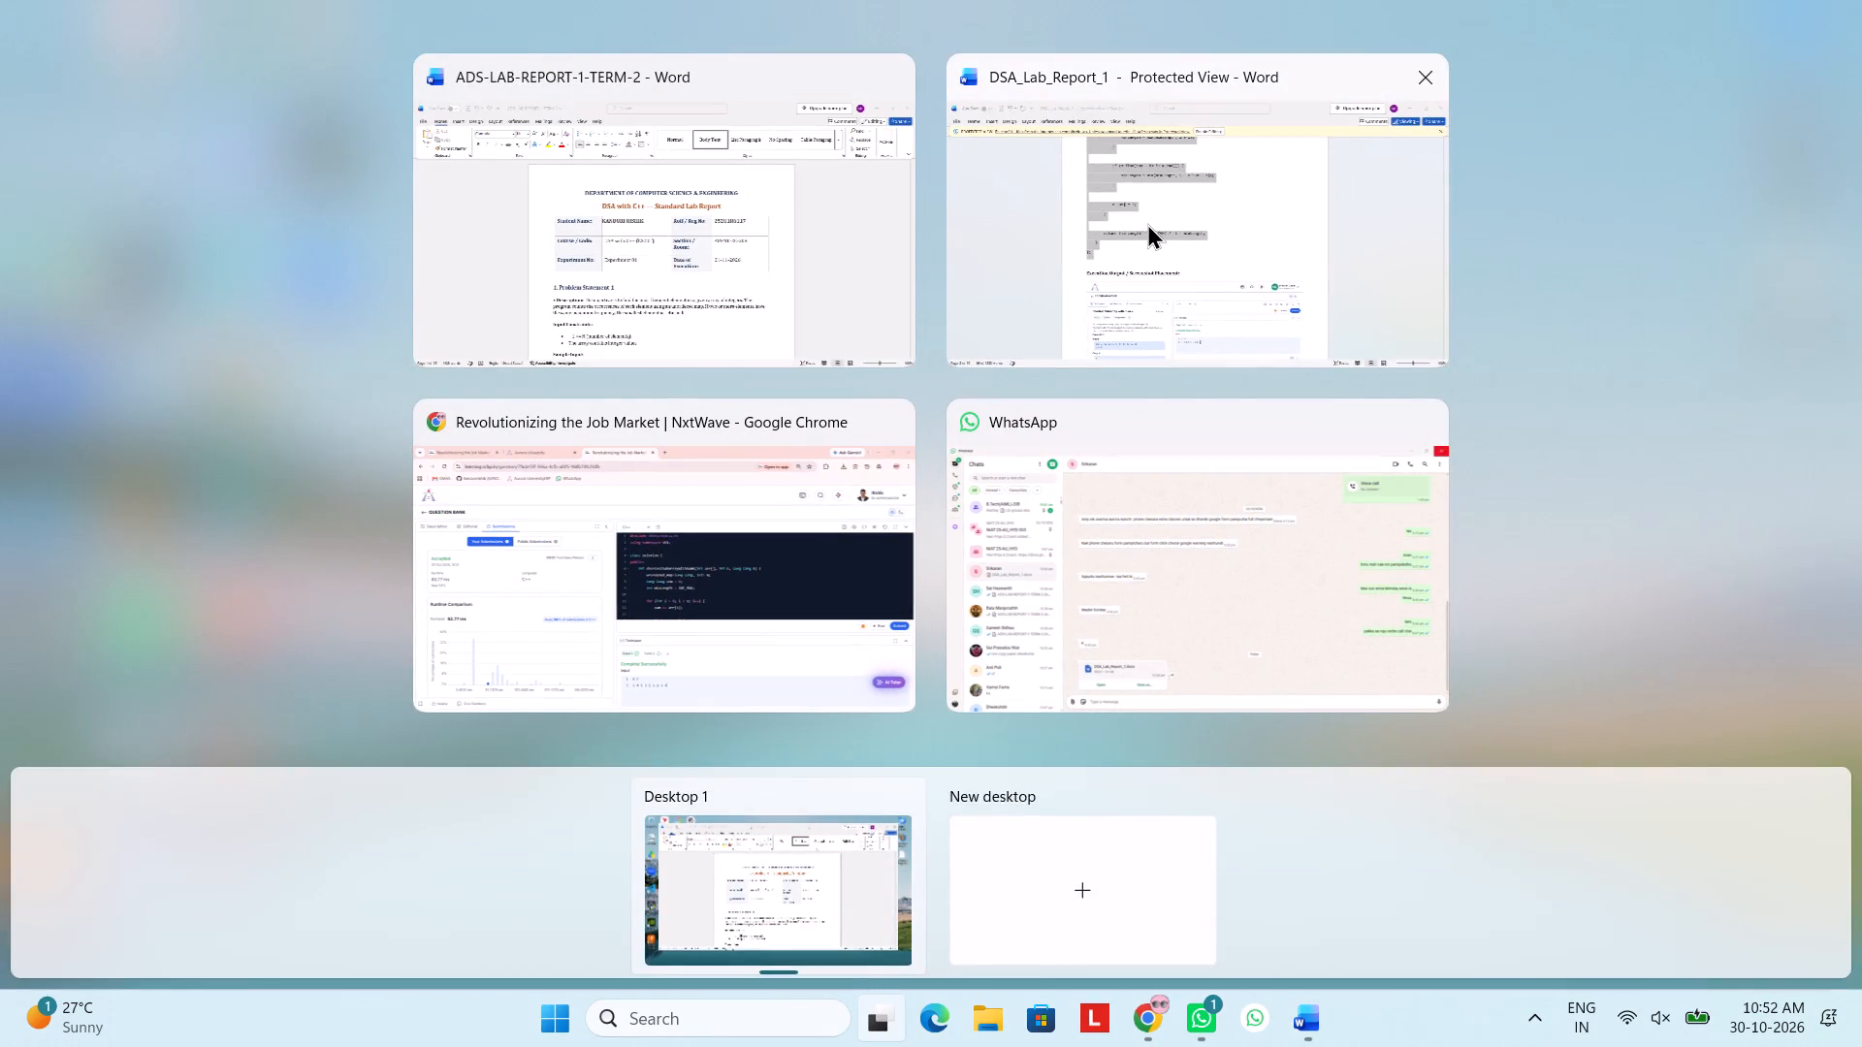
{"action": "left_click", "coordinate": [1154, 223]}
{"action": "scroll", "coordinate": [1154, 223], "scroll_direction": "up", "scroll_amount": 20}
{"action": "scroll", "coordinate": [1154, 223], "scroll_direction": "up", "scroll_amount": 11}
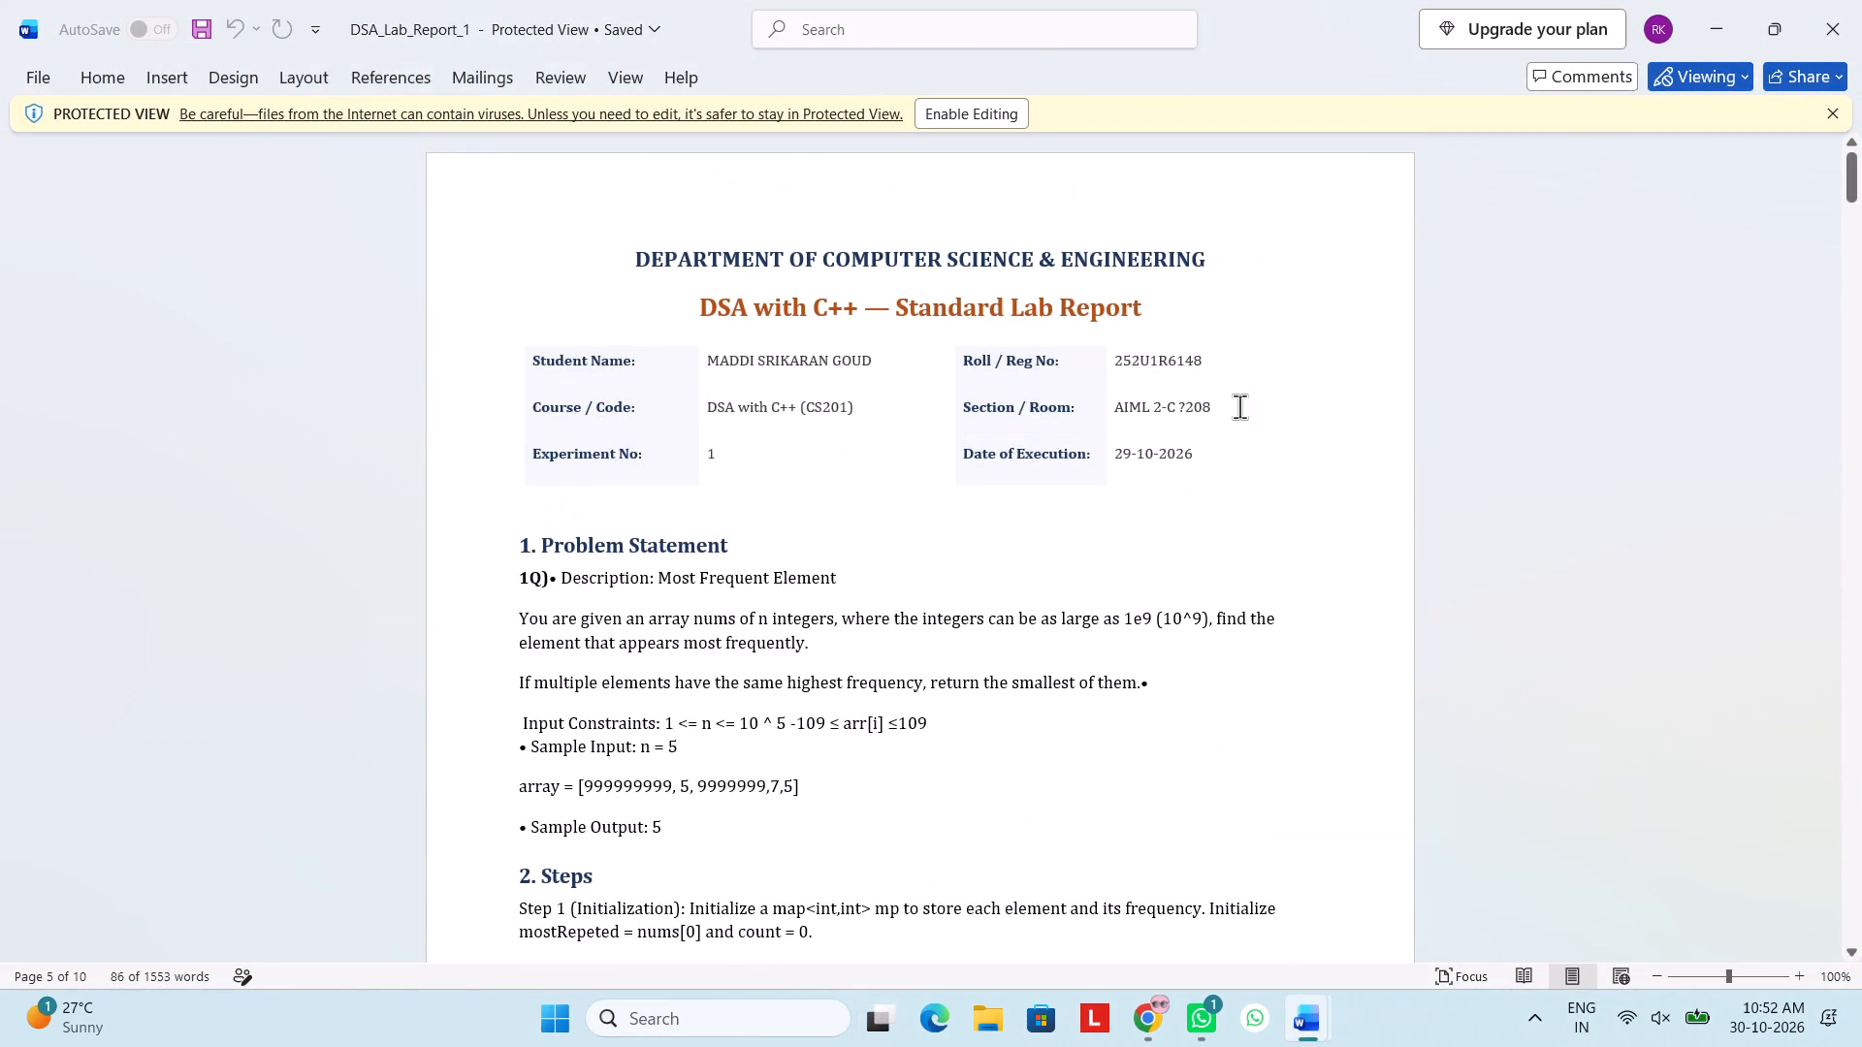
{"action": "left_click", "coordinate": [1179, 257]}
{"action": "scroll", "coordinate": [1179, 257], "scroll_direction": "down", "scroll_amount": 4}
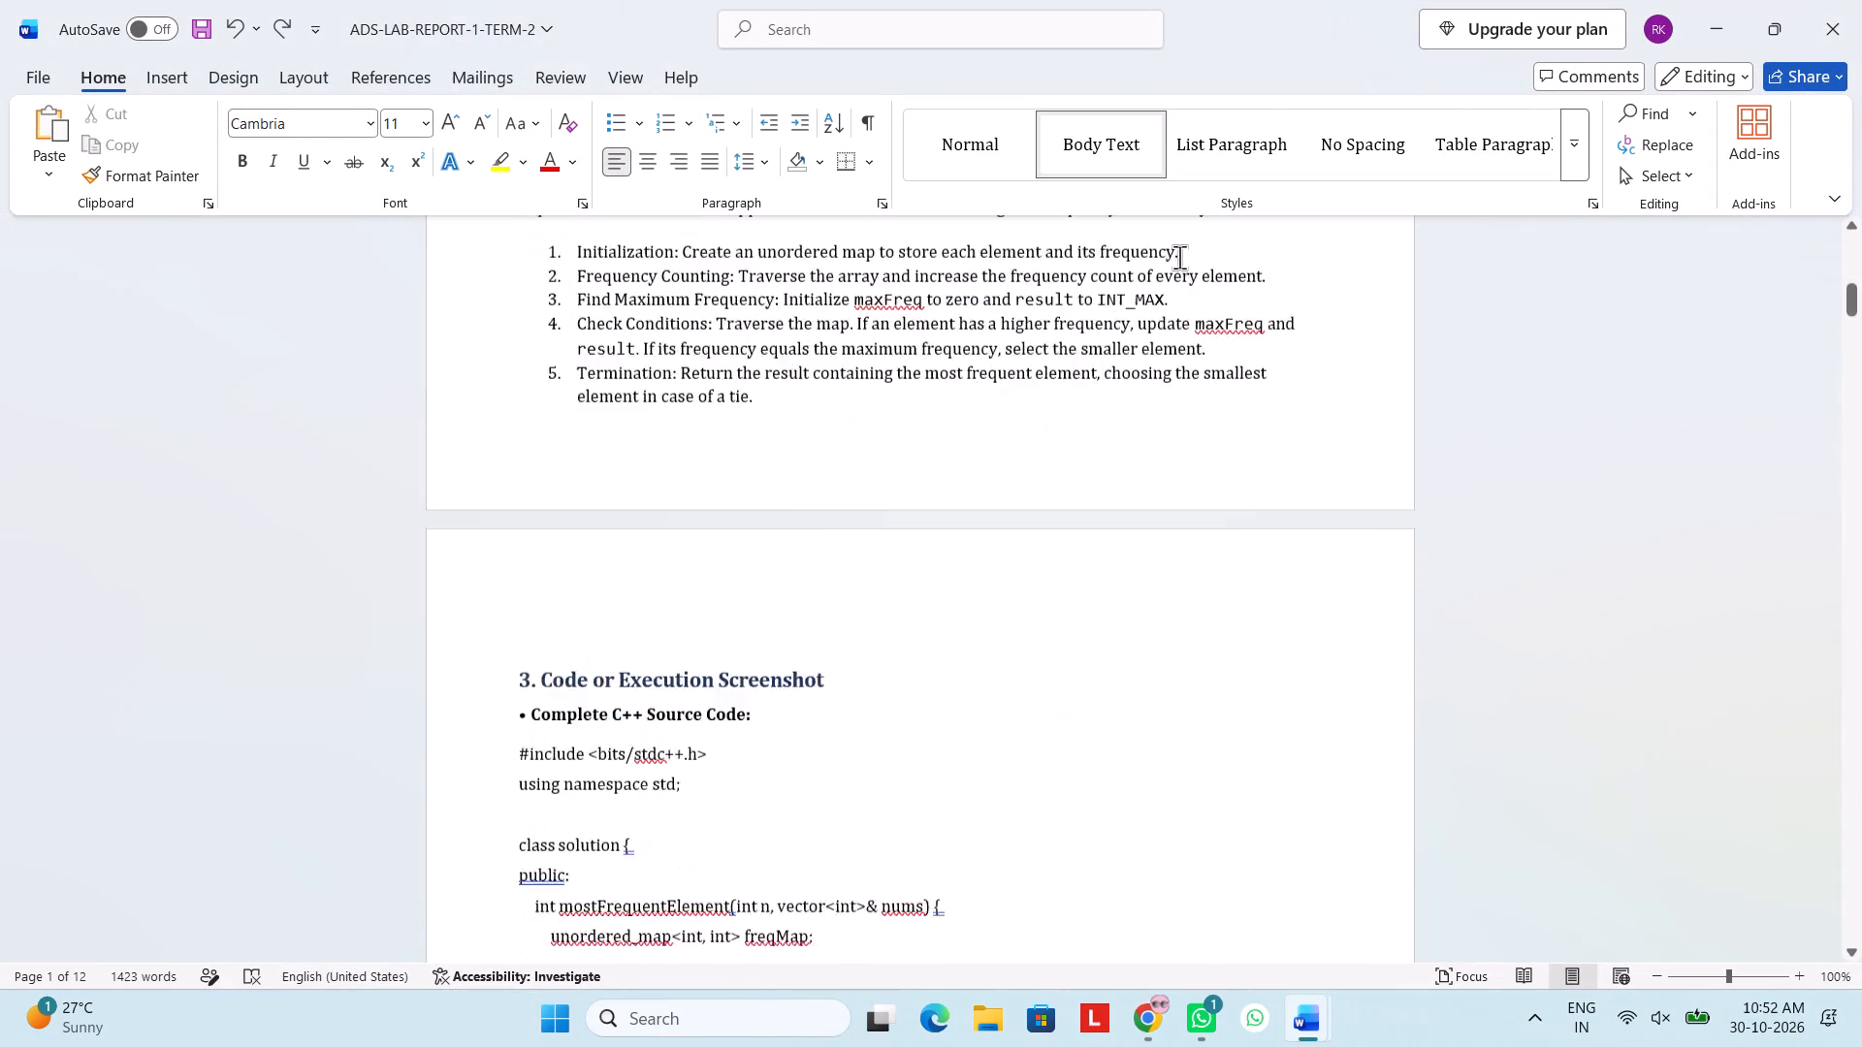
{"action": "scroll", "coordinate": [1179, 257], "scroll_direction": "down", "scroll_amount": 7}
{"action": "scroll", "coordinate": [1179, 257], "scroll_direction": "up", "scroll_amount": 1}
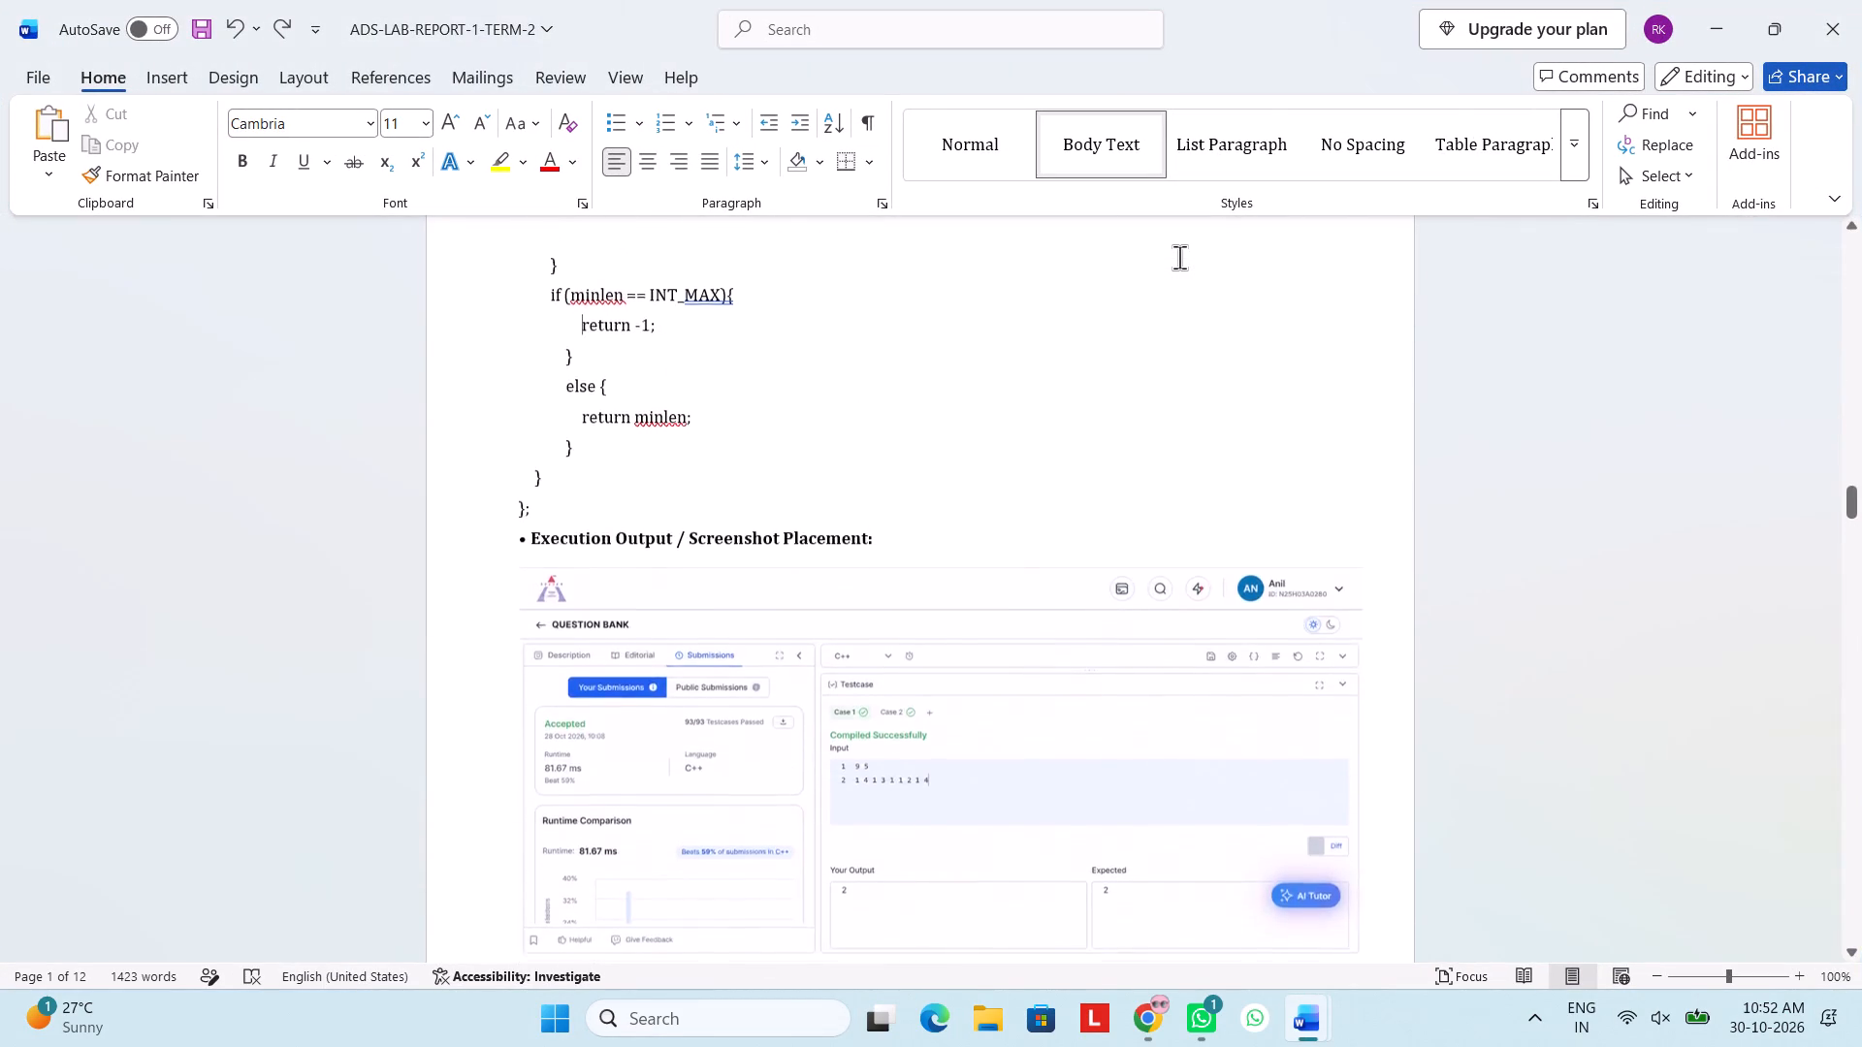
{"action": "scroll", "coordinate": [1179, 257], "scroll_direction": "up", "scroll_amount": 2}
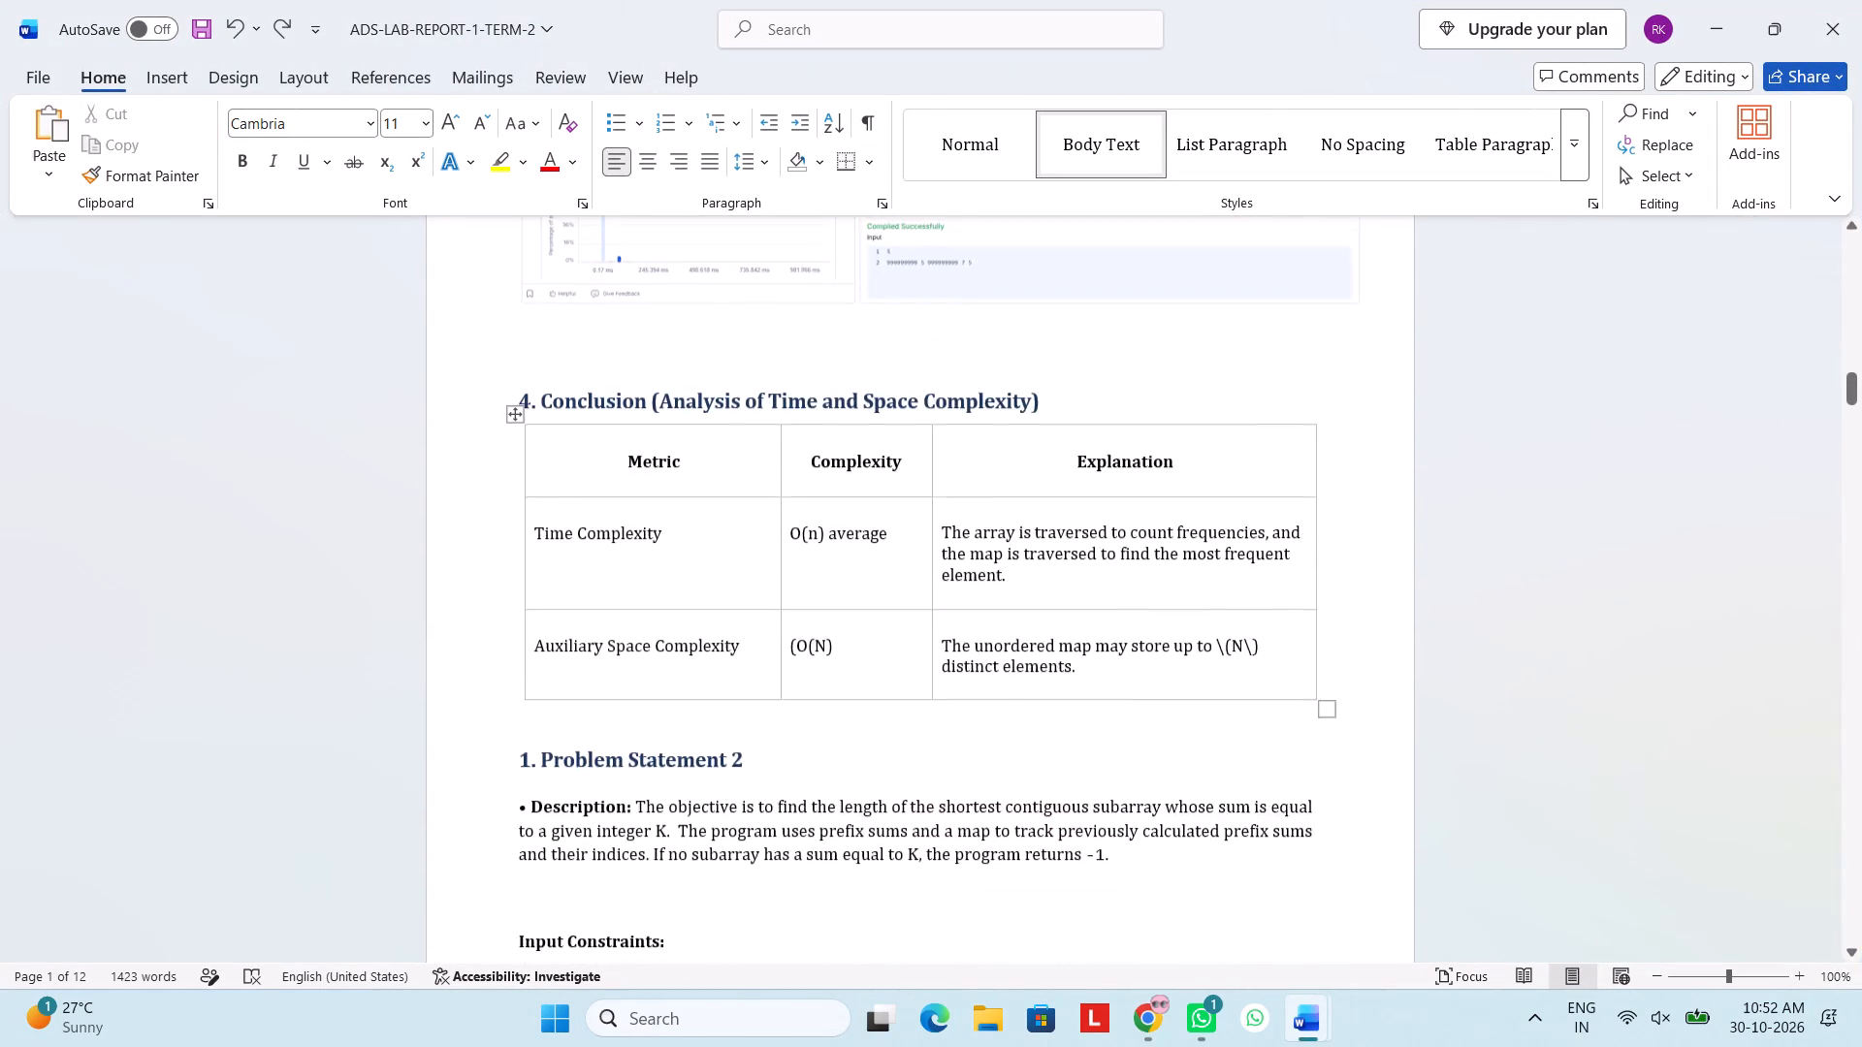
{"action": "scroll", "coordinate": [1056, 524], "scroll_direction": "down", "scroll_amount": 4}
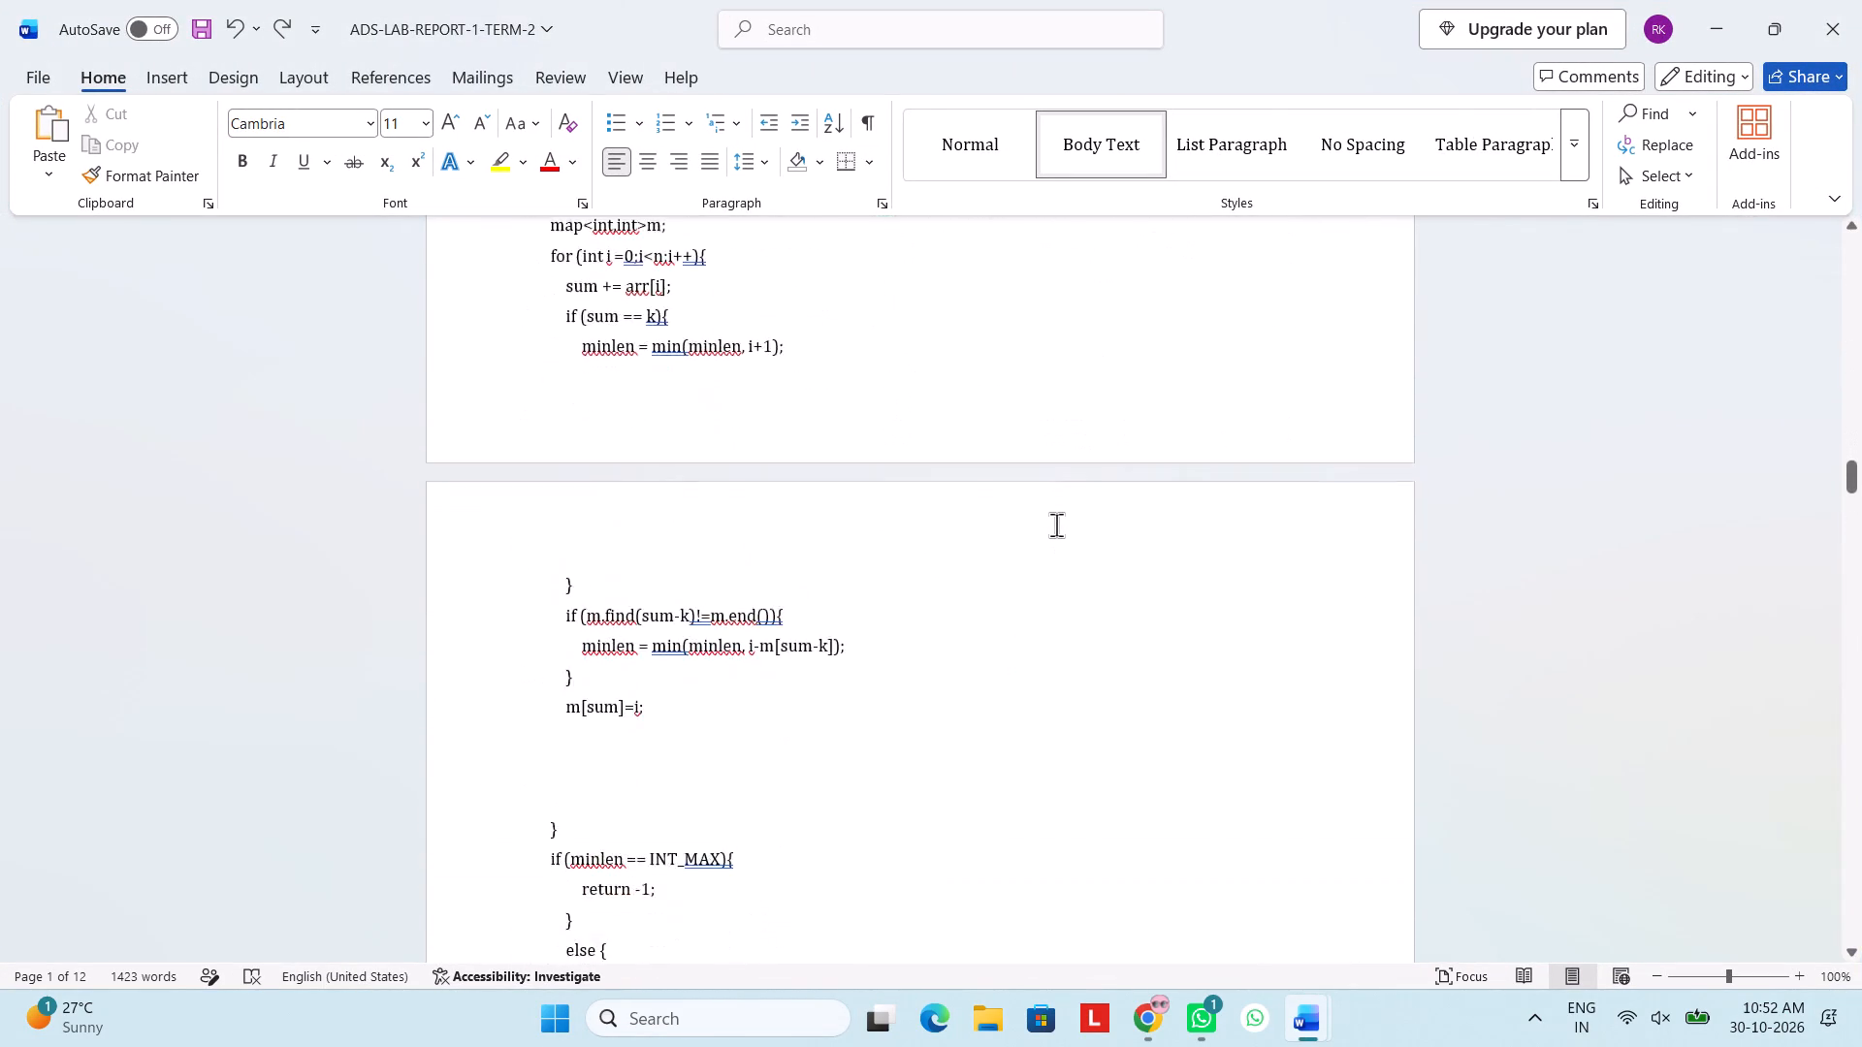
{"action": "scroll", "coordinate": [1056, 524], "scroll_direction": "down", "scroll_amount": 2}
{"action": "left_click", "coordinate": [1056, 524]}
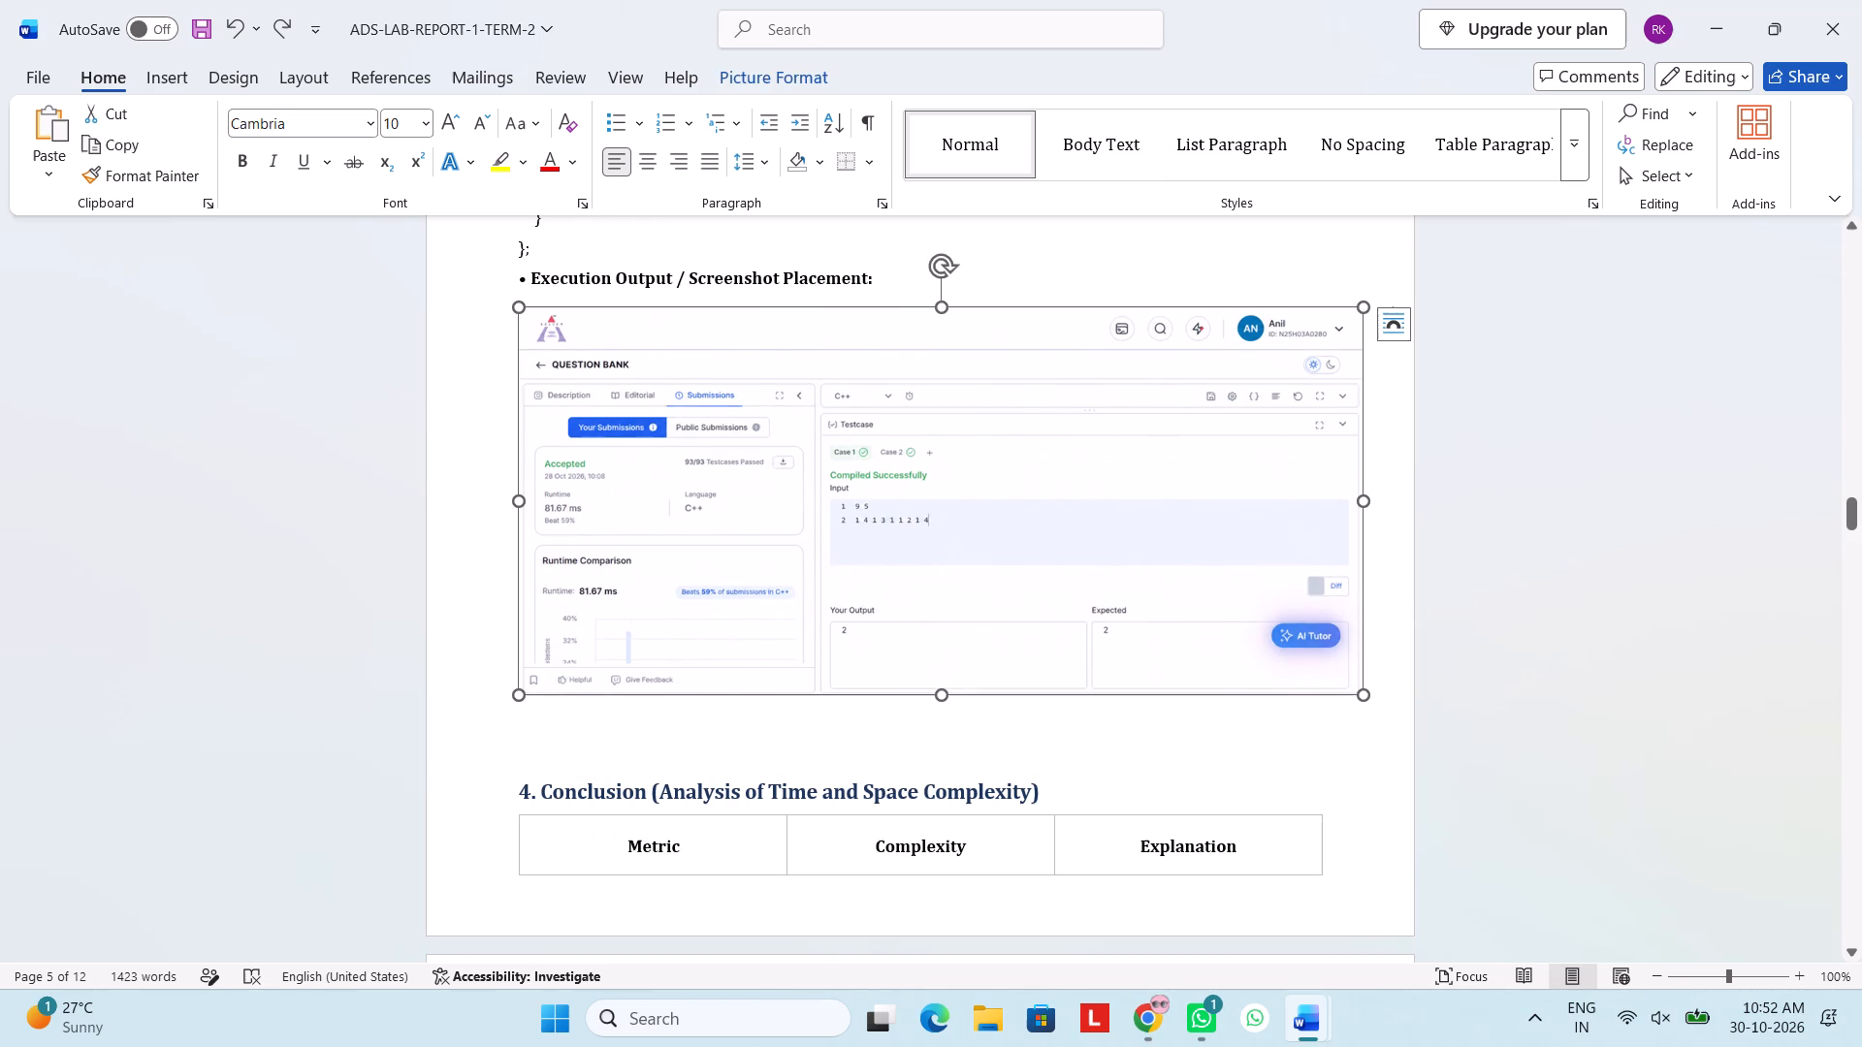
{"action": "key", "text": "Delete"}
{"action": "key", "text": "ctrl+v"}
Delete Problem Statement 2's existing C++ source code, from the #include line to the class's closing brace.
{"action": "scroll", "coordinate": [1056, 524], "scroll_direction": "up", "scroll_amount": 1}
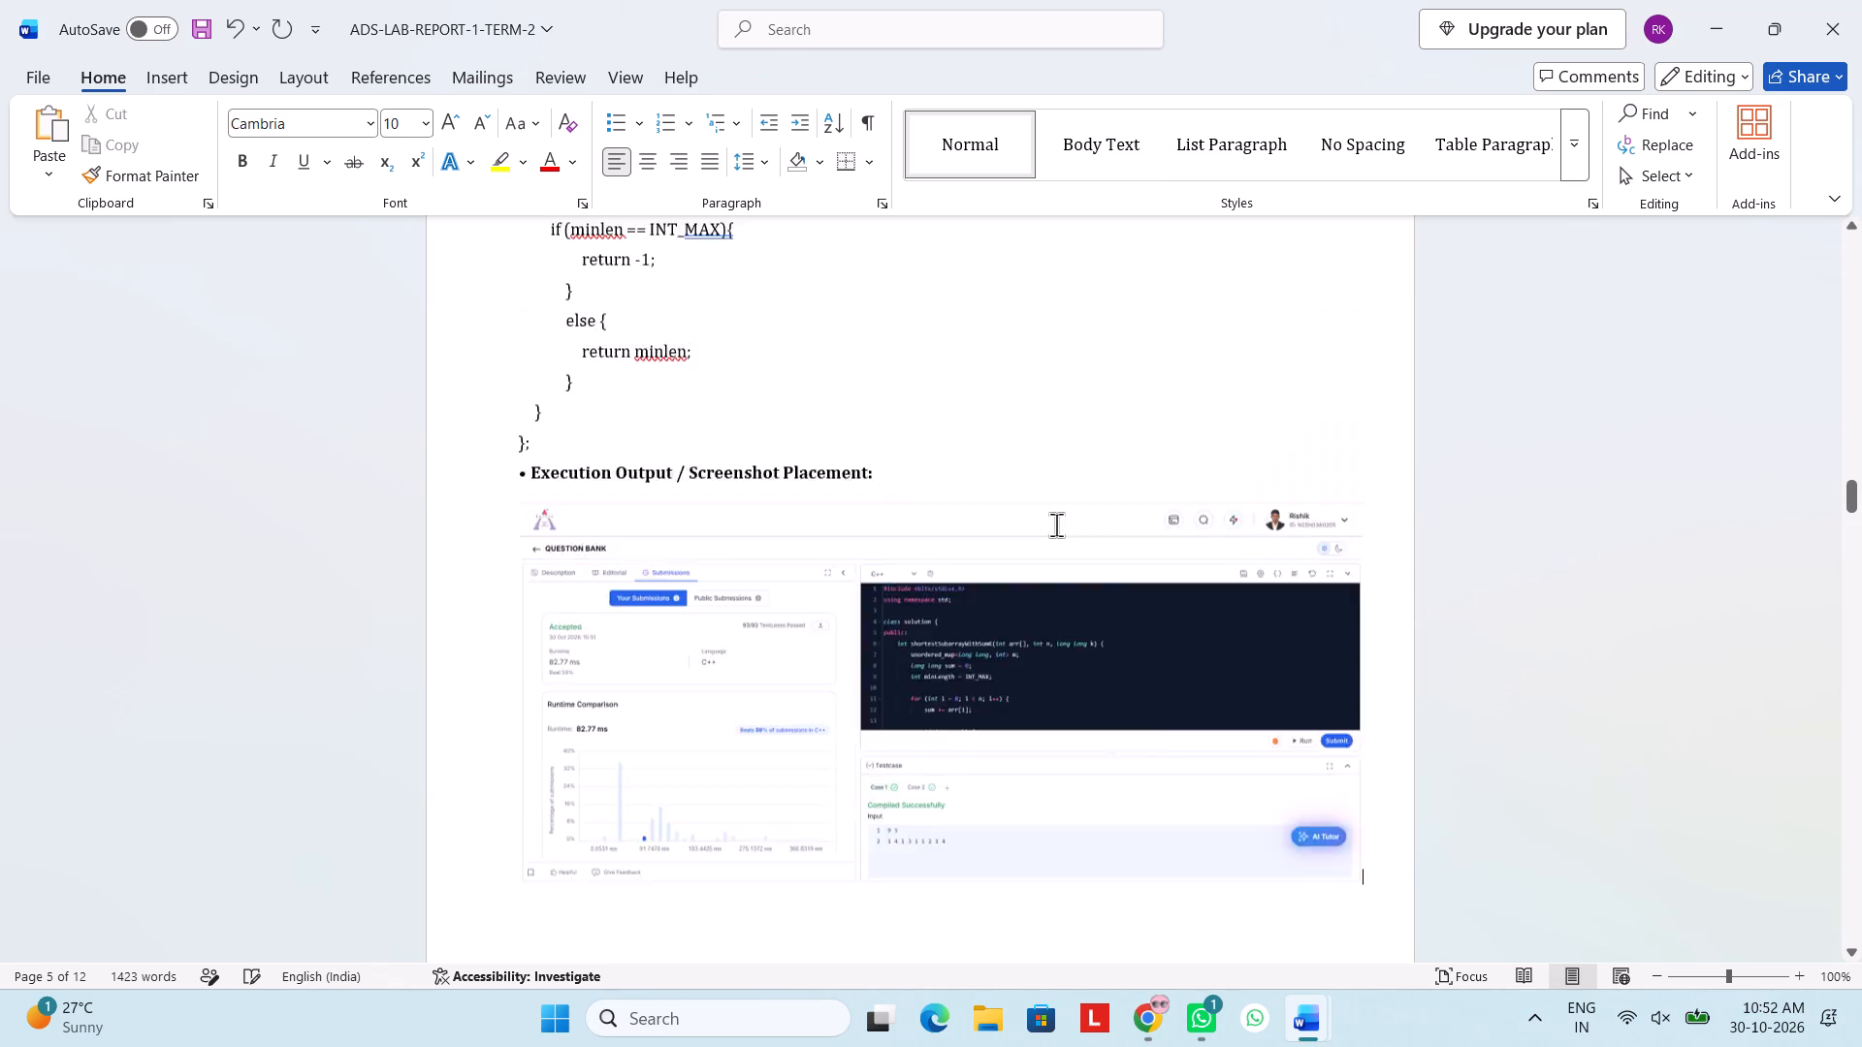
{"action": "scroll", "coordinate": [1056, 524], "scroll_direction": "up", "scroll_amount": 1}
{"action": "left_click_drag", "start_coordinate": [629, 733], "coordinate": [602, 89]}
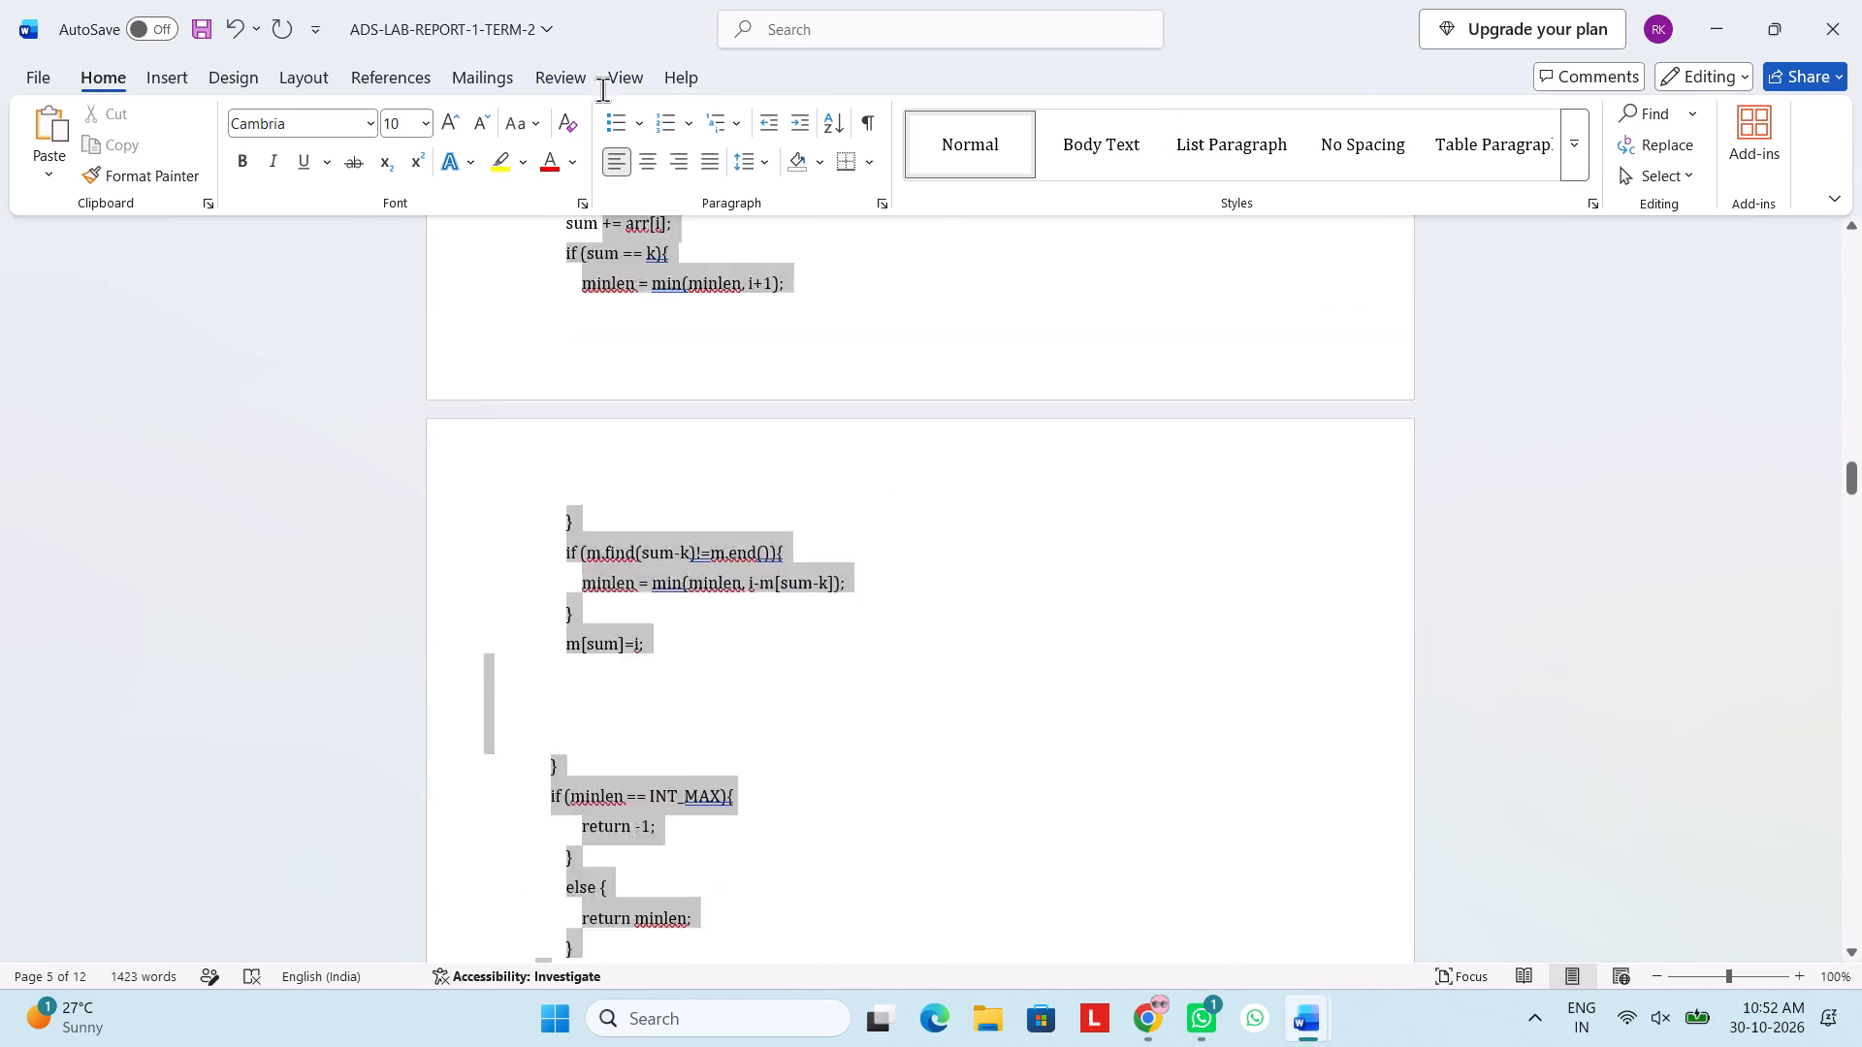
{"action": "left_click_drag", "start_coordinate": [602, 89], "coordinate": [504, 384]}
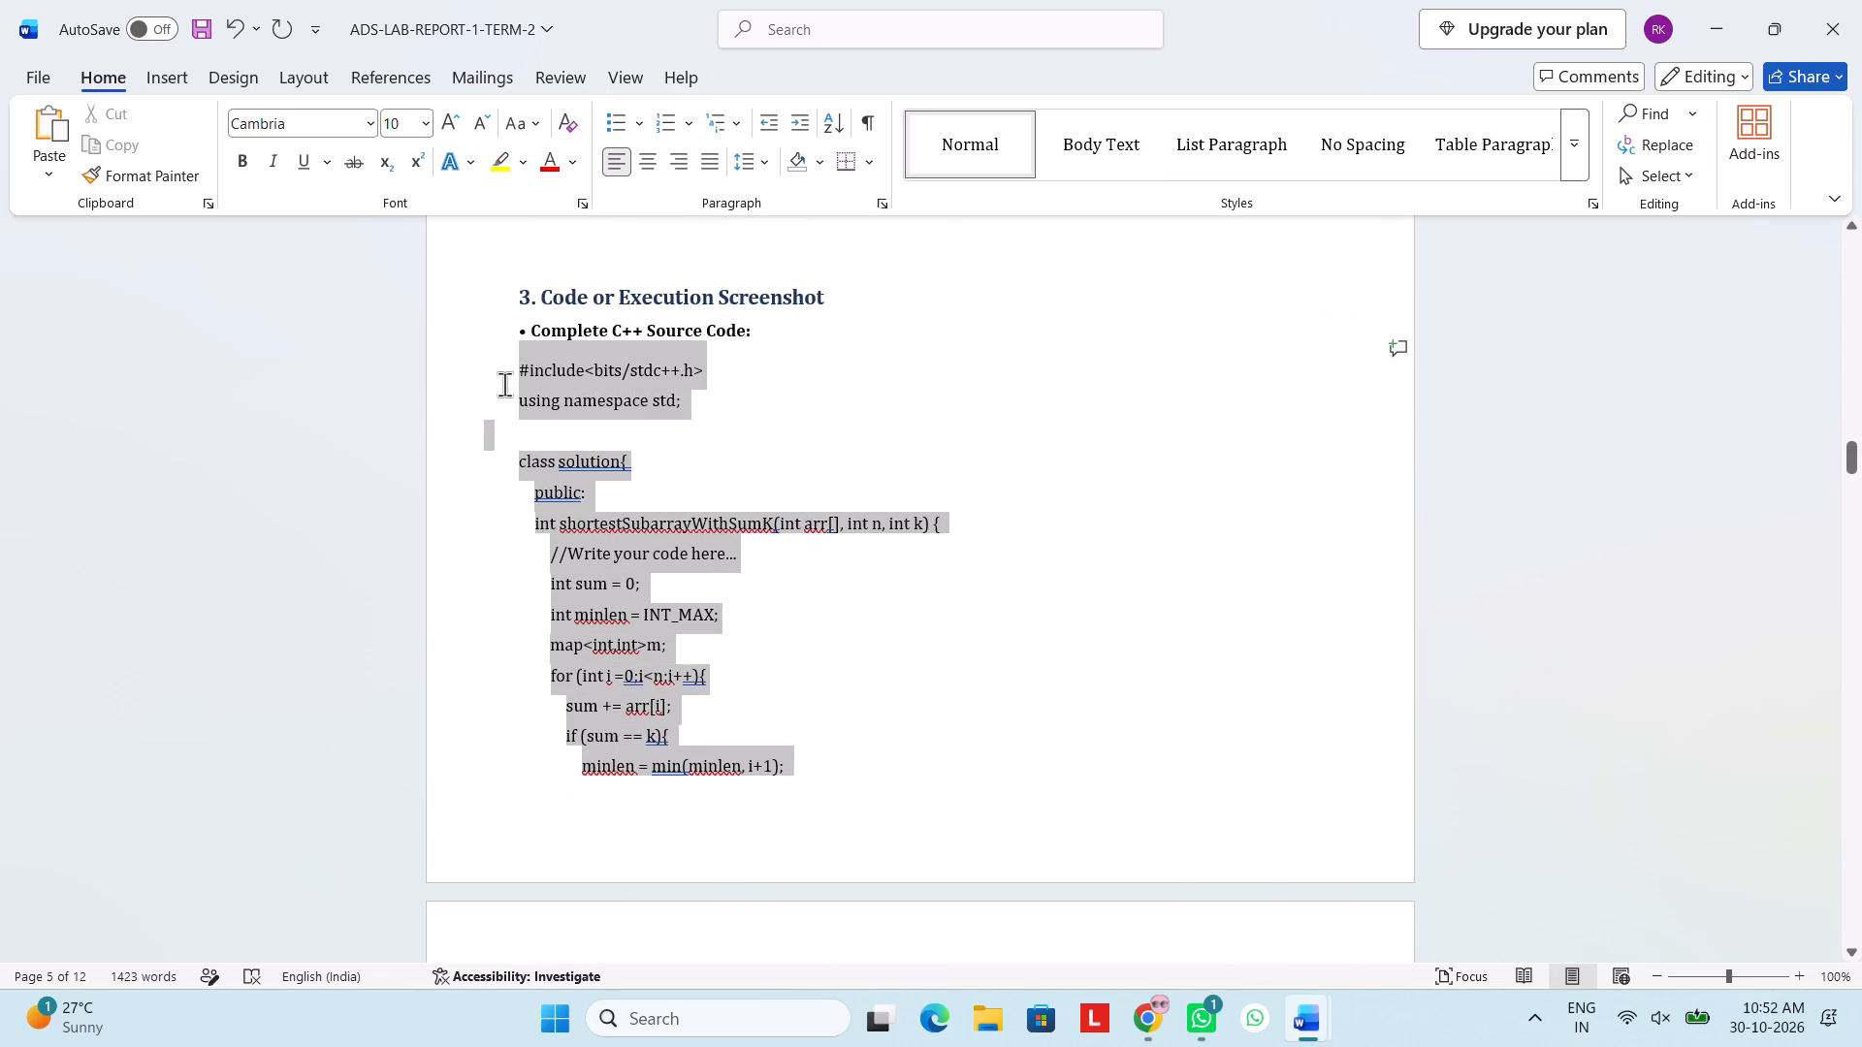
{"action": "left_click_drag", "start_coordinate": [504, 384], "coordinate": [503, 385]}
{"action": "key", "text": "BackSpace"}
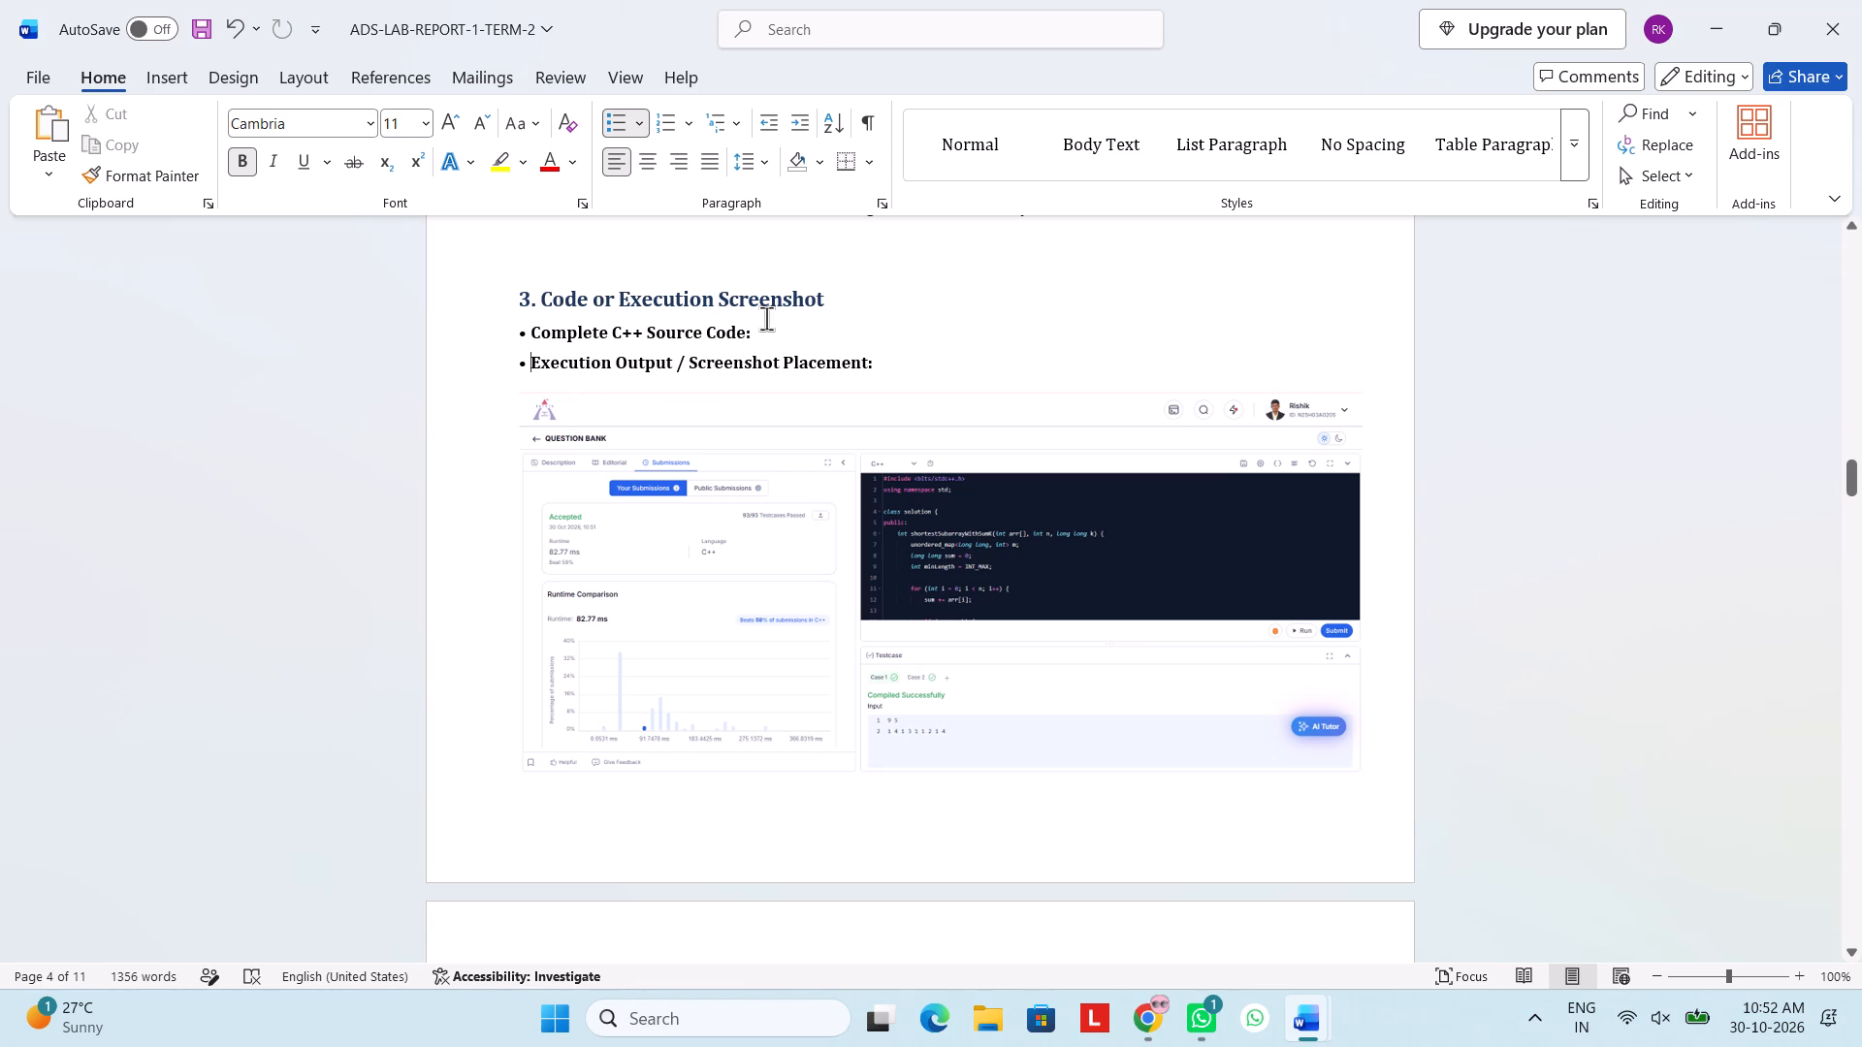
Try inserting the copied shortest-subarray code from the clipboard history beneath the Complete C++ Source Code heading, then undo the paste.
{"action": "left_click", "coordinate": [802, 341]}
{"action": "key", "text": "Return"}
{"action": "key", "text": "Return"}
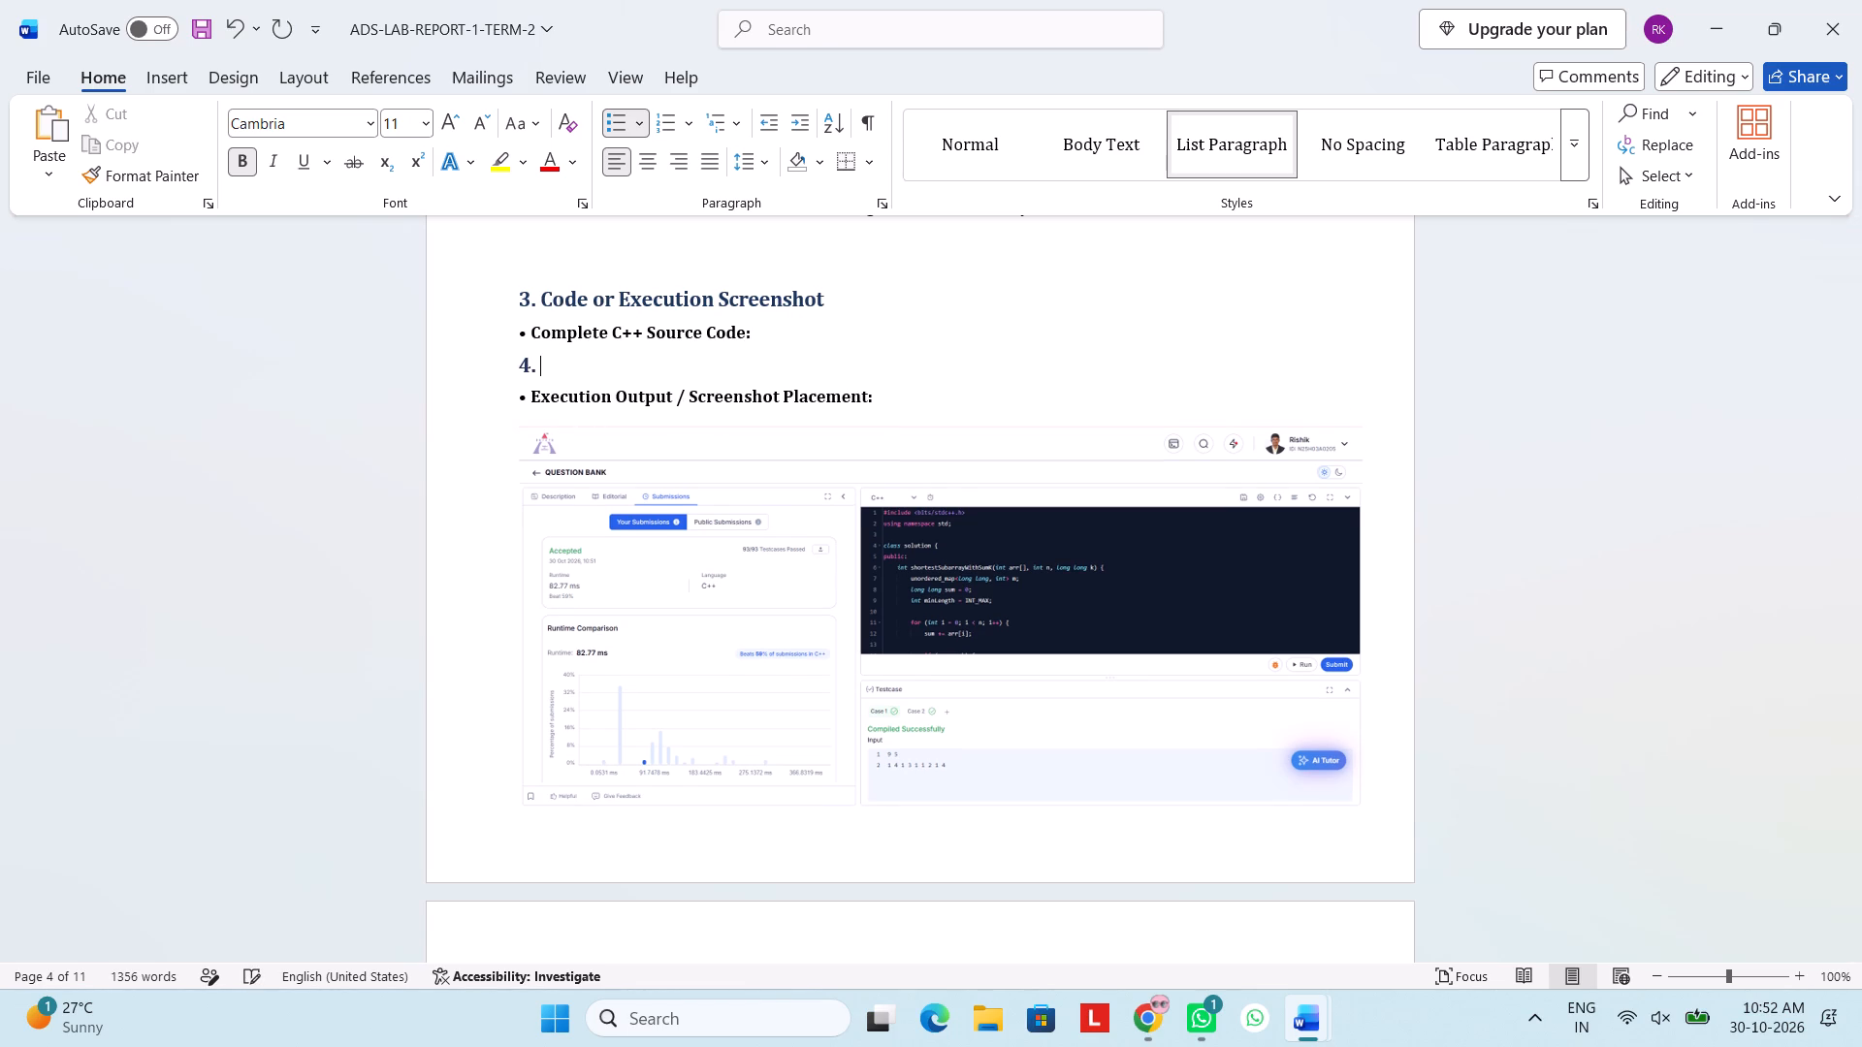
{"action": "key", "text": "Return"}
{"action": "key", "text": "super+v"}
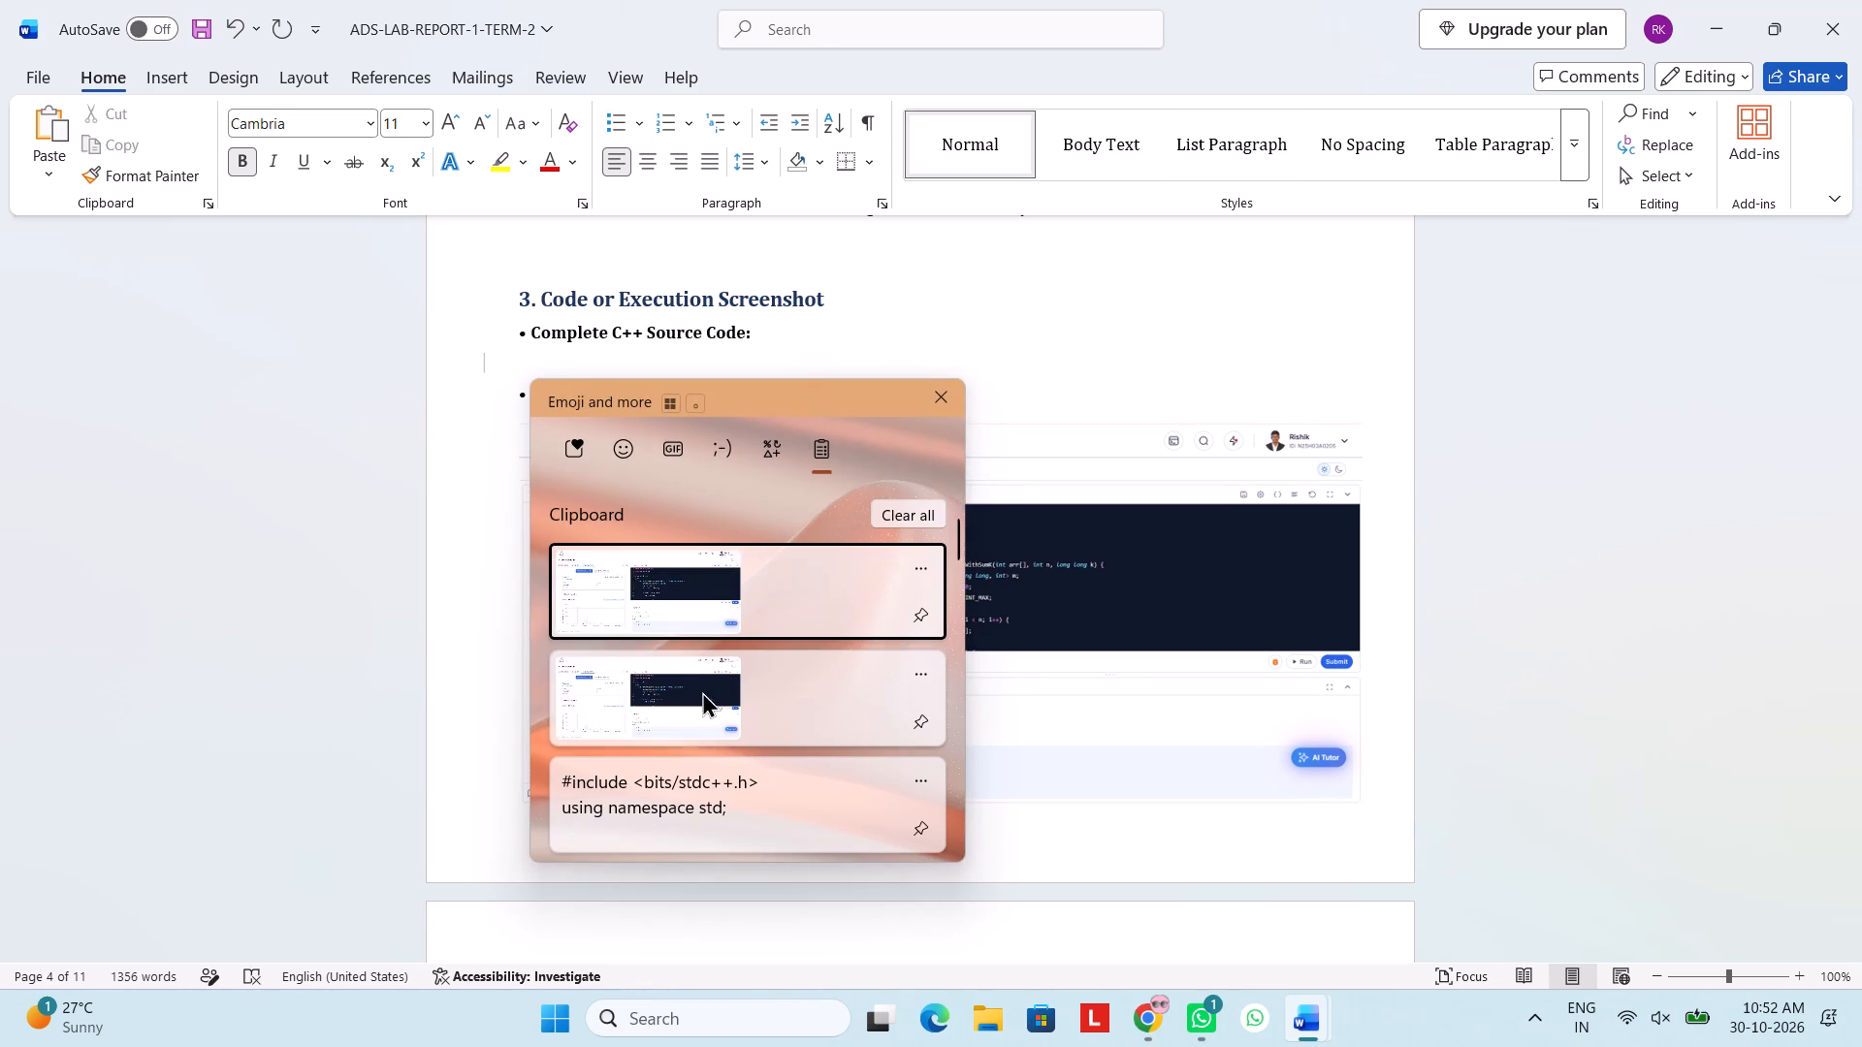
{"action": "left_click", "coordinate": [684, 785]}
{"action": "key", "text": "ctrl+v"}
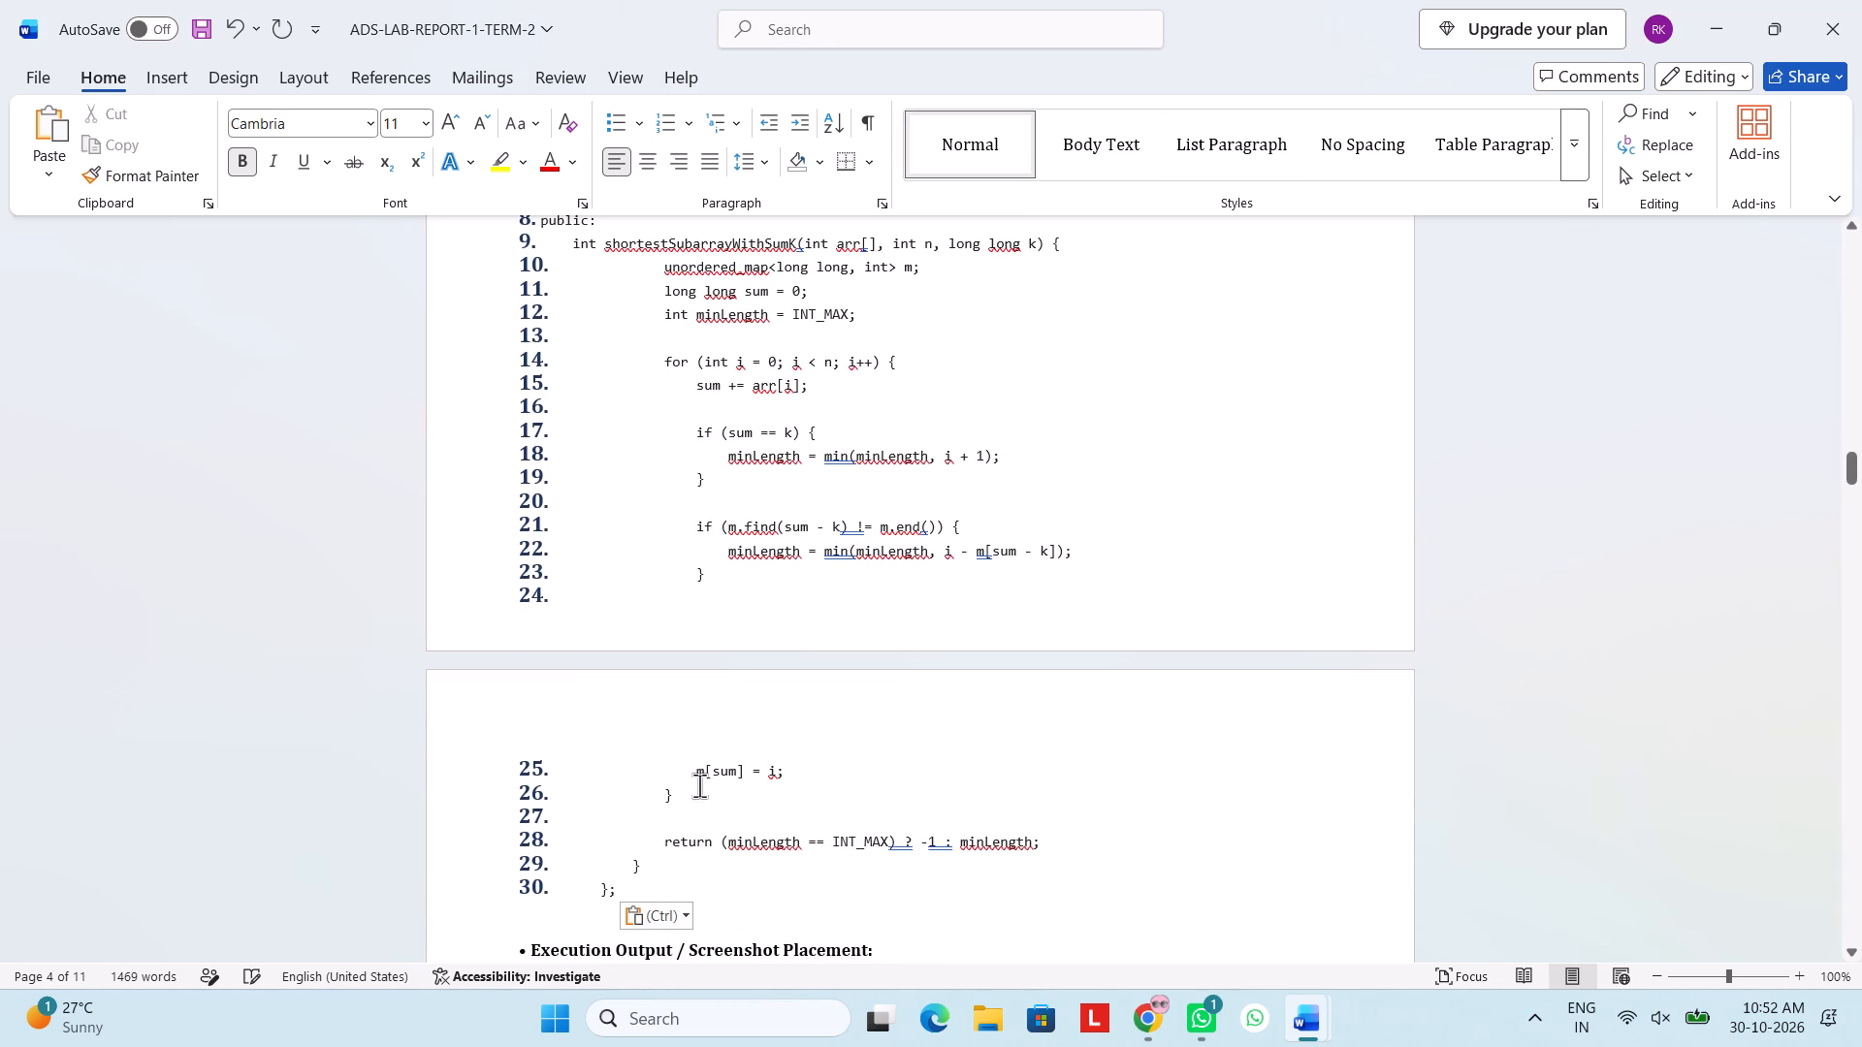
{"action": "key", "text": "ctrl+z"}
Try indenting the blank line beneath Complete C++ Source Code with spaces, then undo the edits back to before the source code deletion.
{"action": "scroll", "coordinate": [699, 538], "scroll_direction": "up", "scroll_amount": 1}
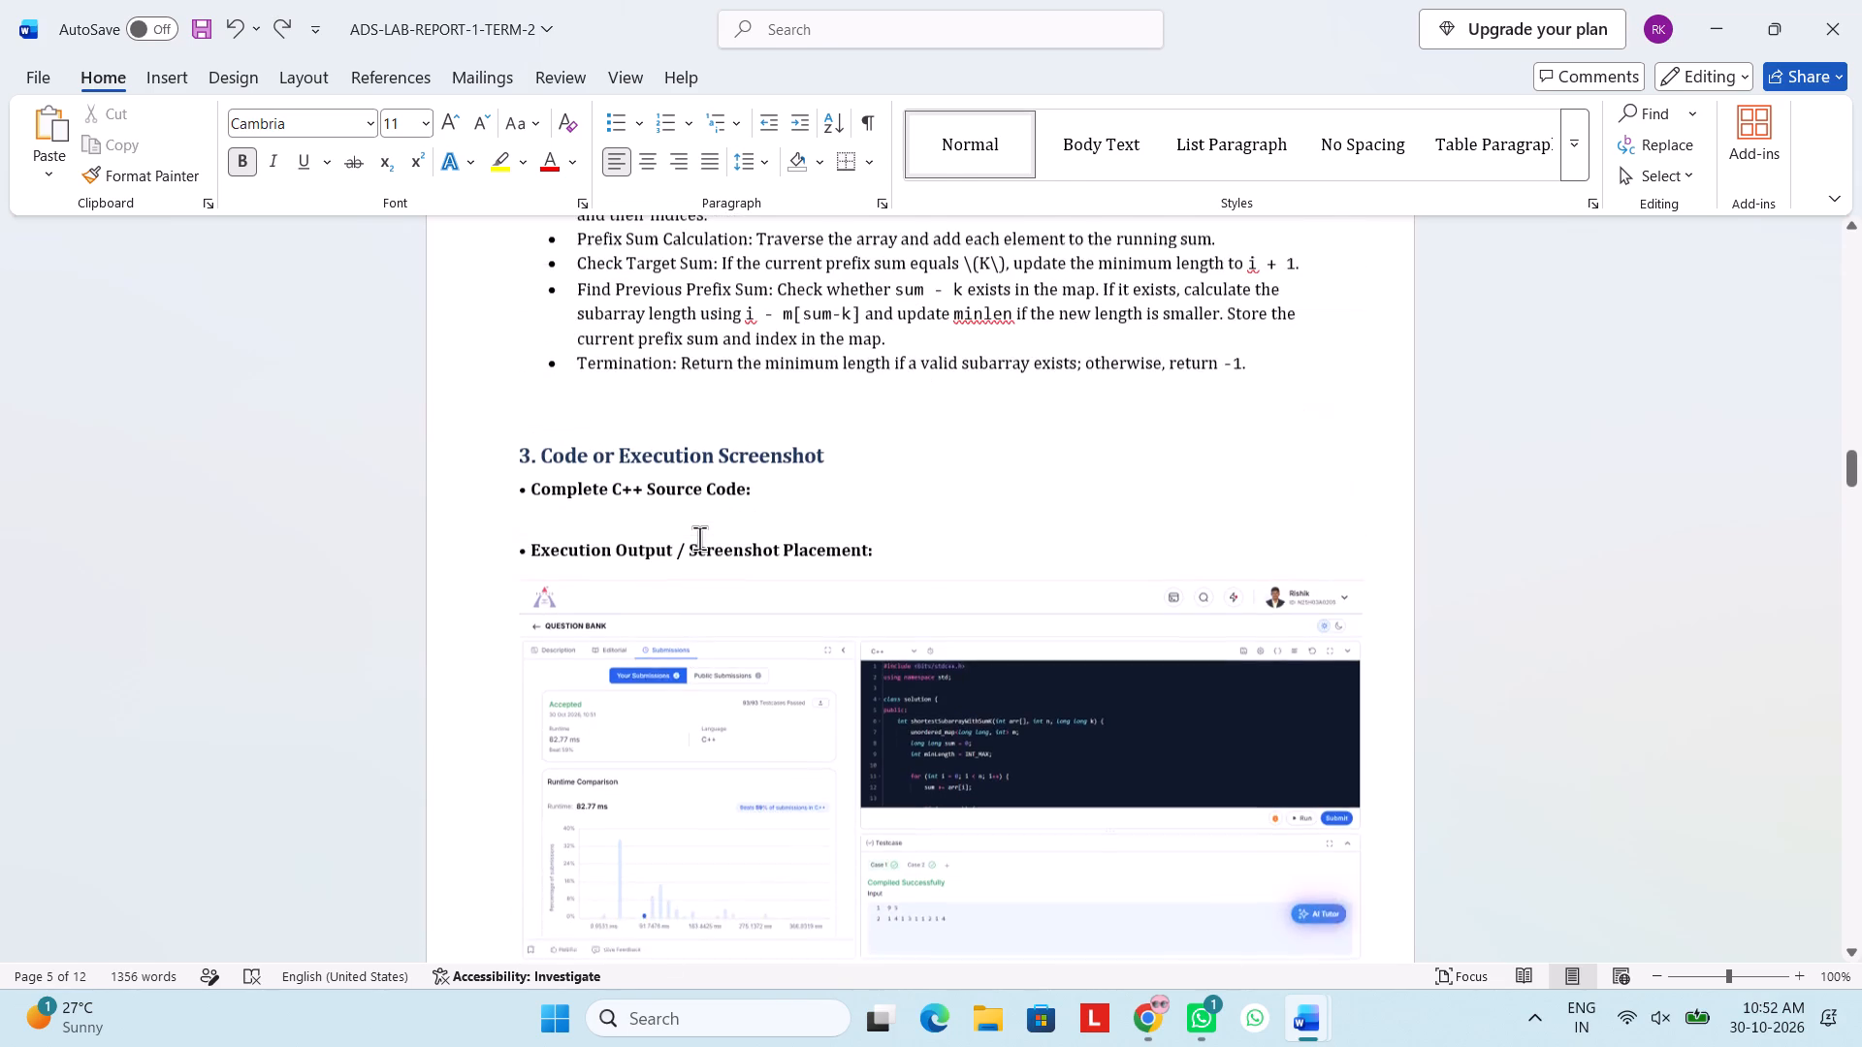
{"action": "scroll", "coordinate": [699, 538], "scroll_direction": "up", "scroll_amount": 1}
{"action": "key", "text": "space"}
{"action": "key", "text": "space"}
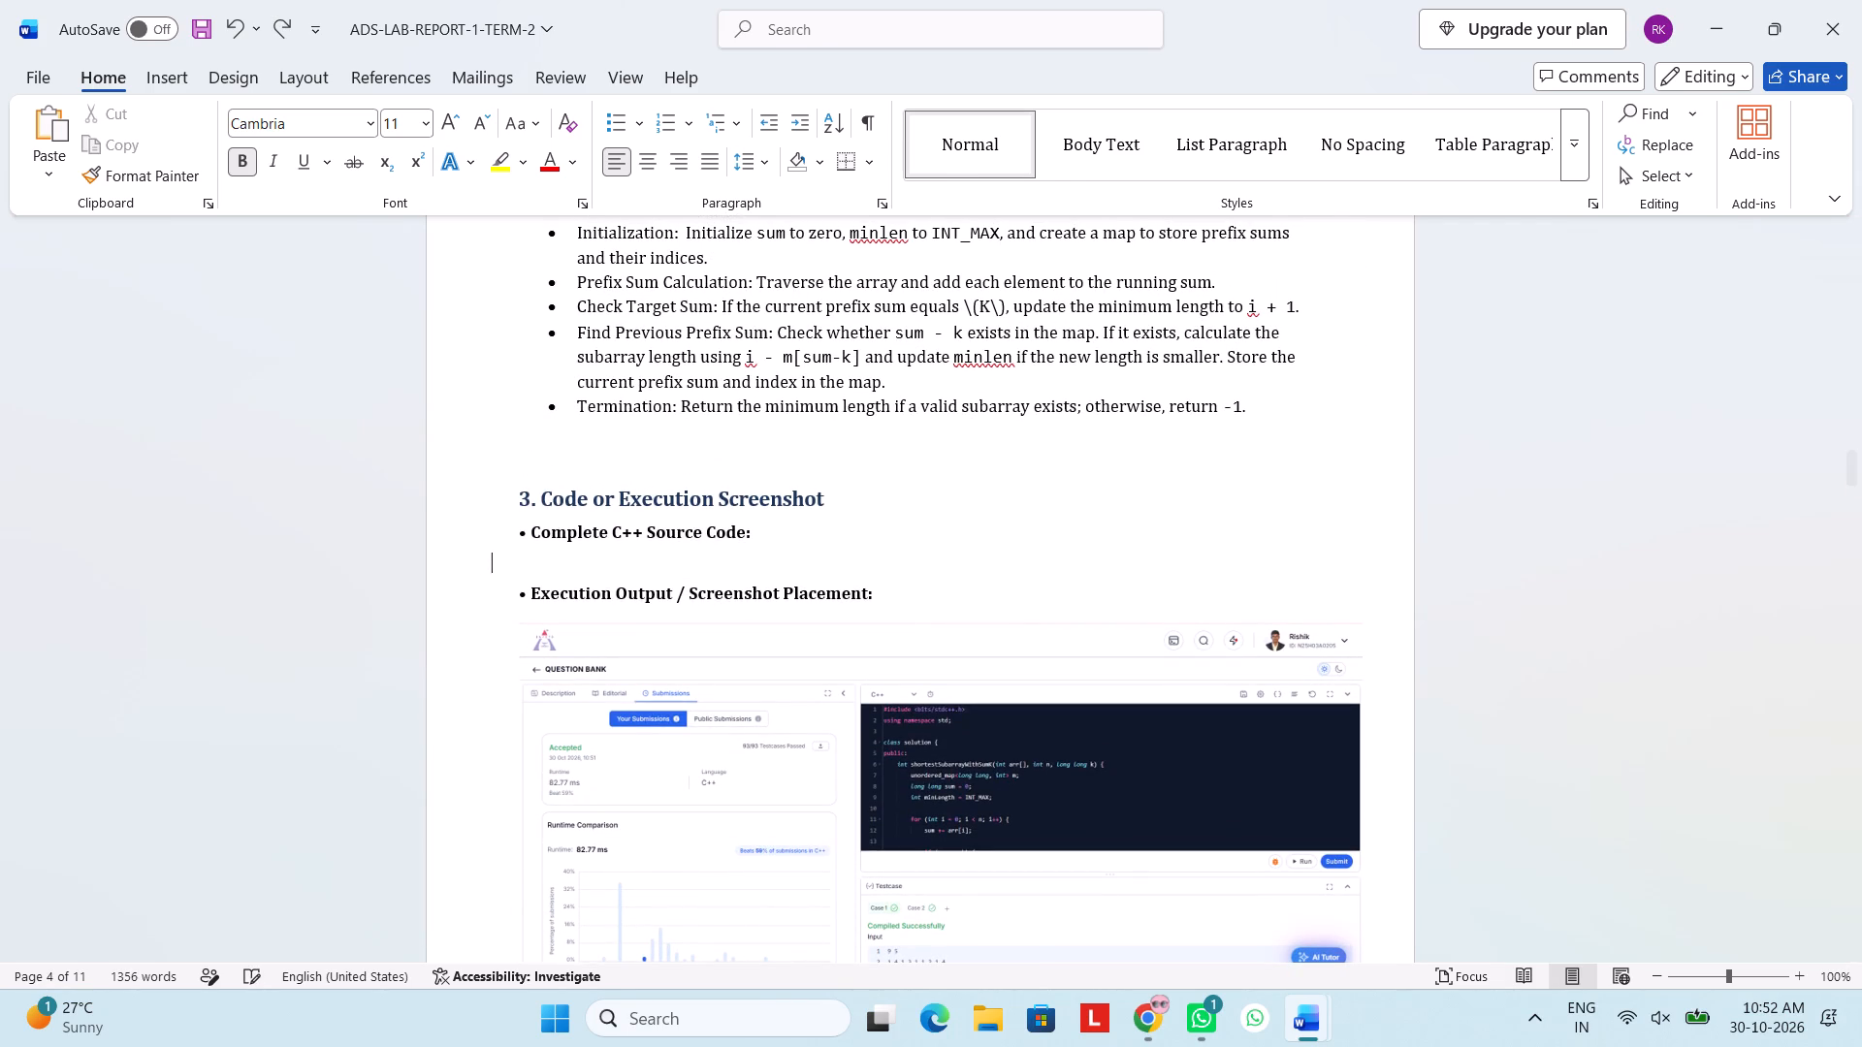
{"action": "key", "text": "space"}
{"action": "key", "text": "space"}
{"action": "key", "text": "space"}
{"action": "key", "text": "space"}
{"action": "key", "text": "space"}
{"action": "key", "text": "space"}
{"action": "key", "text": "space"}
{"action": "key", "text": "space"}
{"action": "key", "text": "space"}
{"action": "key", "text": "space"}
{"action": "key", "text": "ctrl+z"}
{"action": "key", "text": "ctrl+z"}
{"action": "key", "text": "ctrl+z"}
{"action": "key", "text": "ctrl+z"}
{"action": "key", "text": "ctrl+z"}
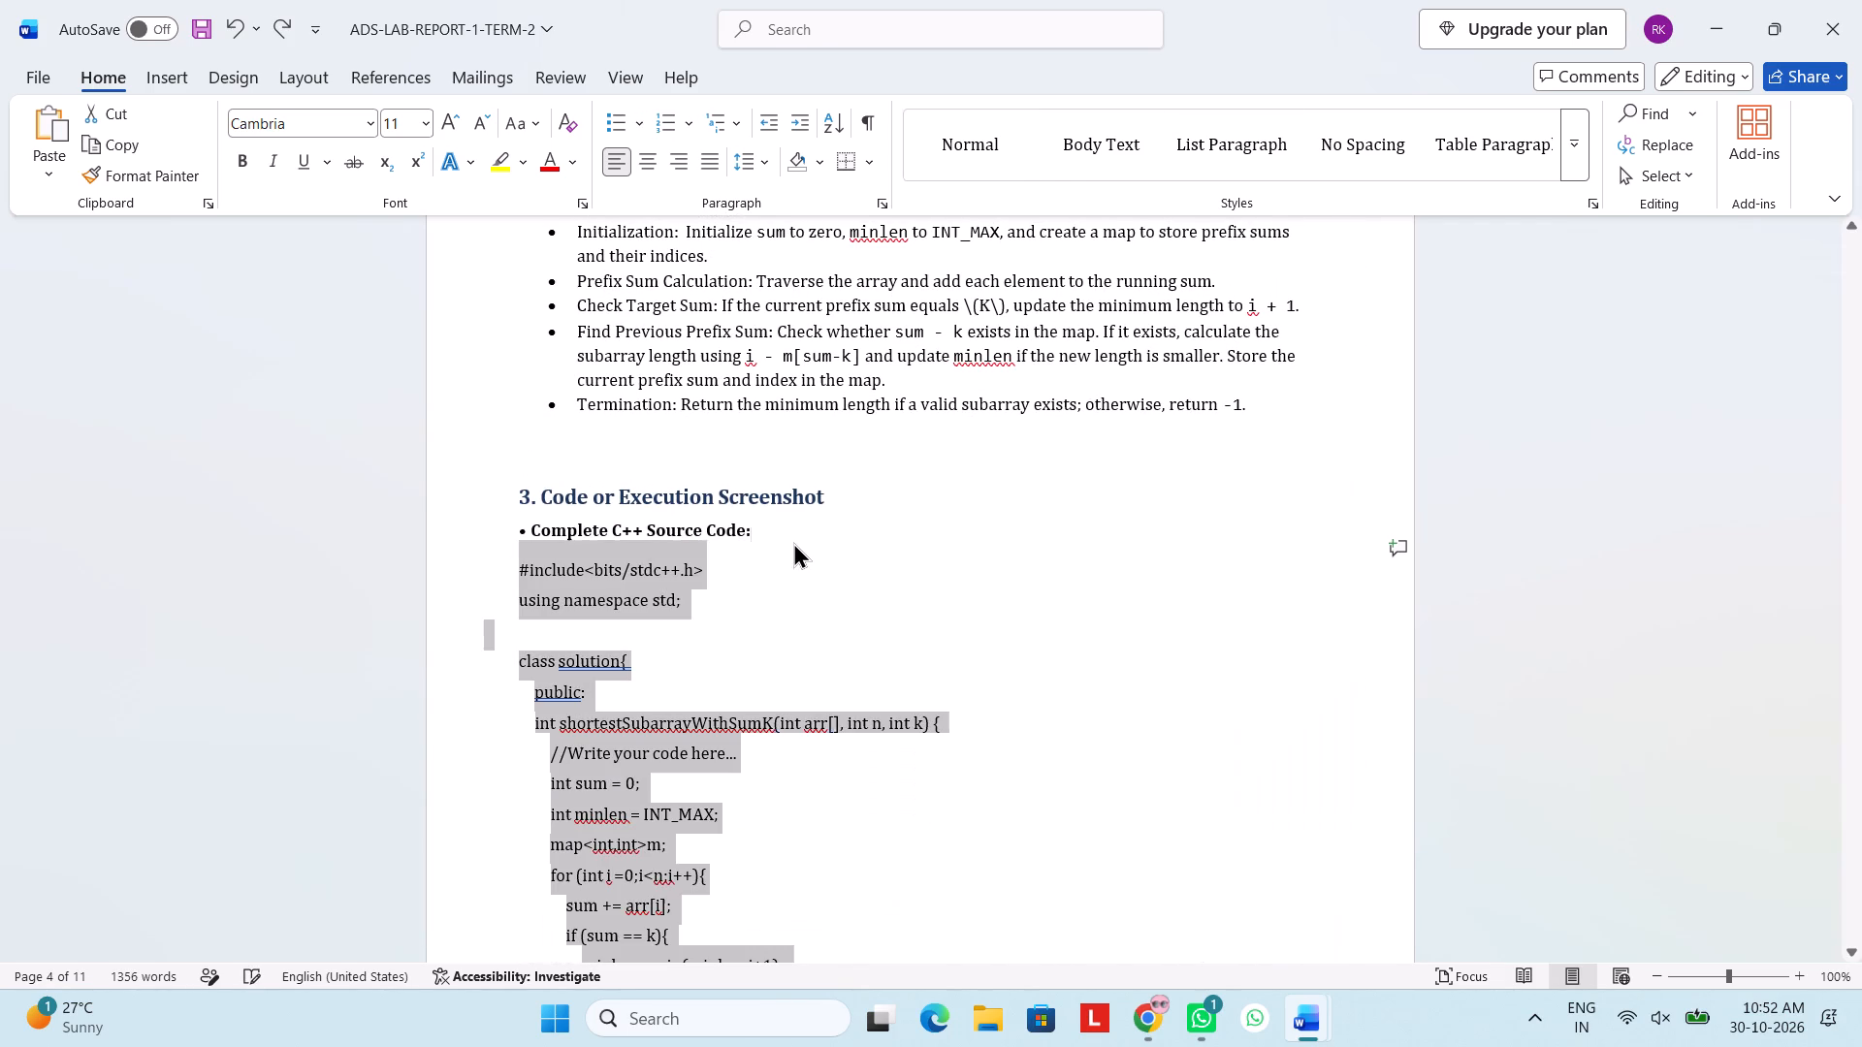
Examine Problem Statement 2's C++ source code and the execution screenshot placed below it.
{"action": "left_click", "coordinate": [927, 666]}
{"action": "scroll", "coordinate": [927, 666], "scroll_direction": "down", "scroll_amount": 3}
{"action": "scroll", "coordinate": [927, 666], "scroll_direction": "up", "scroll_amount": 1}
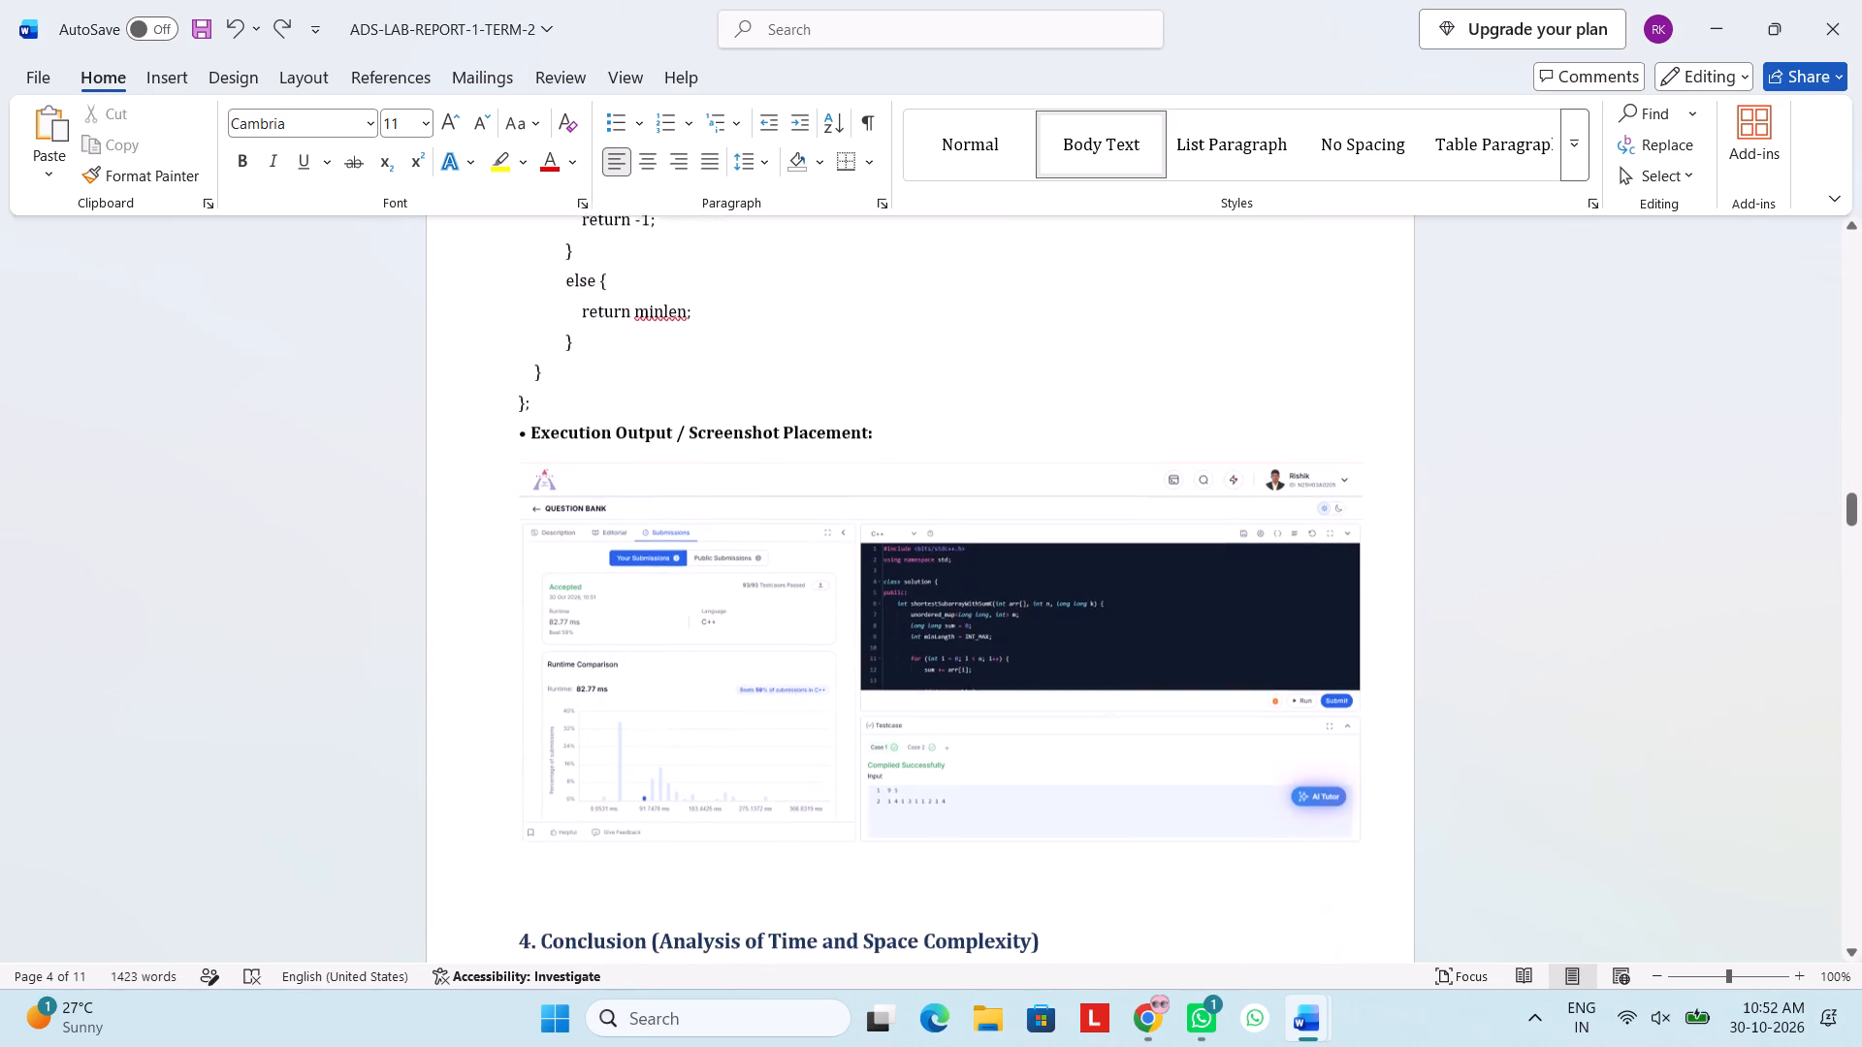
{"action": "scroll", "coordinate": [927, 666], "scroll_direction": "up", "scroll_amount": 2}
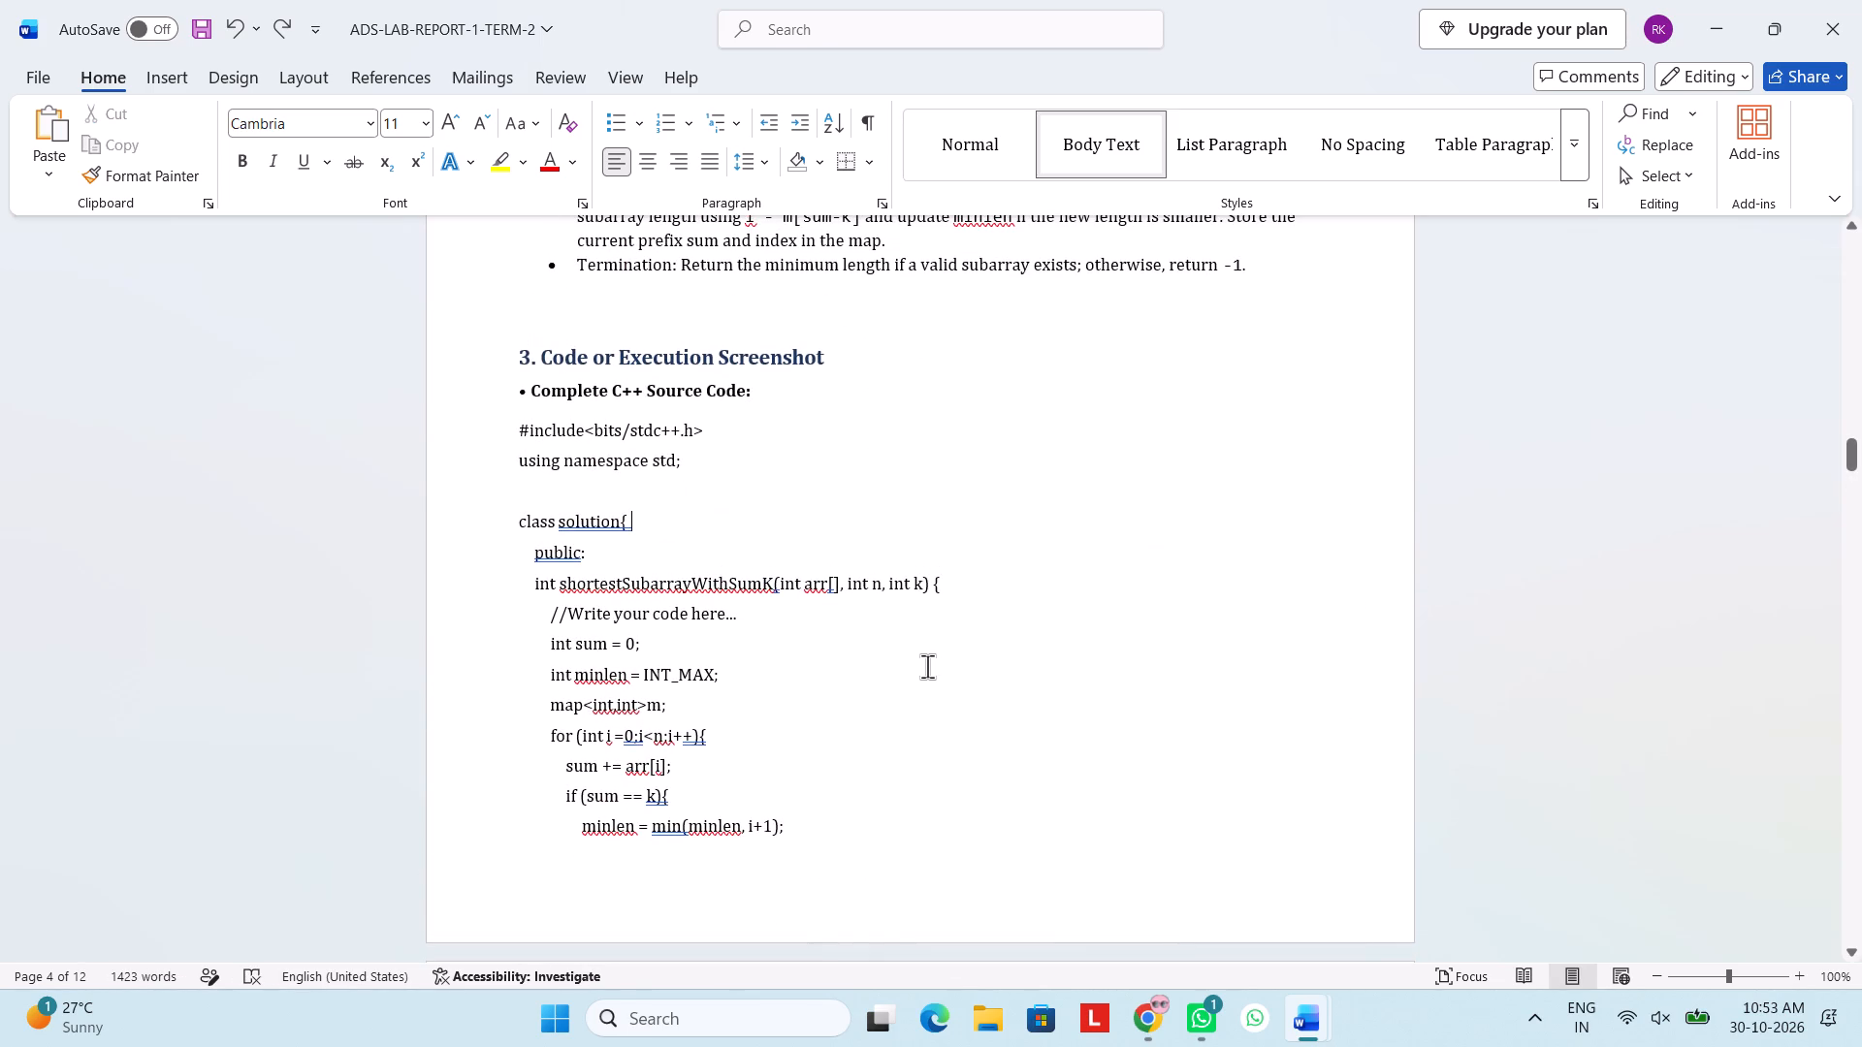
{"action": "scroll", "coordinate": [927, 666], "scroll_direction": "down", "scroll_amount": 2}
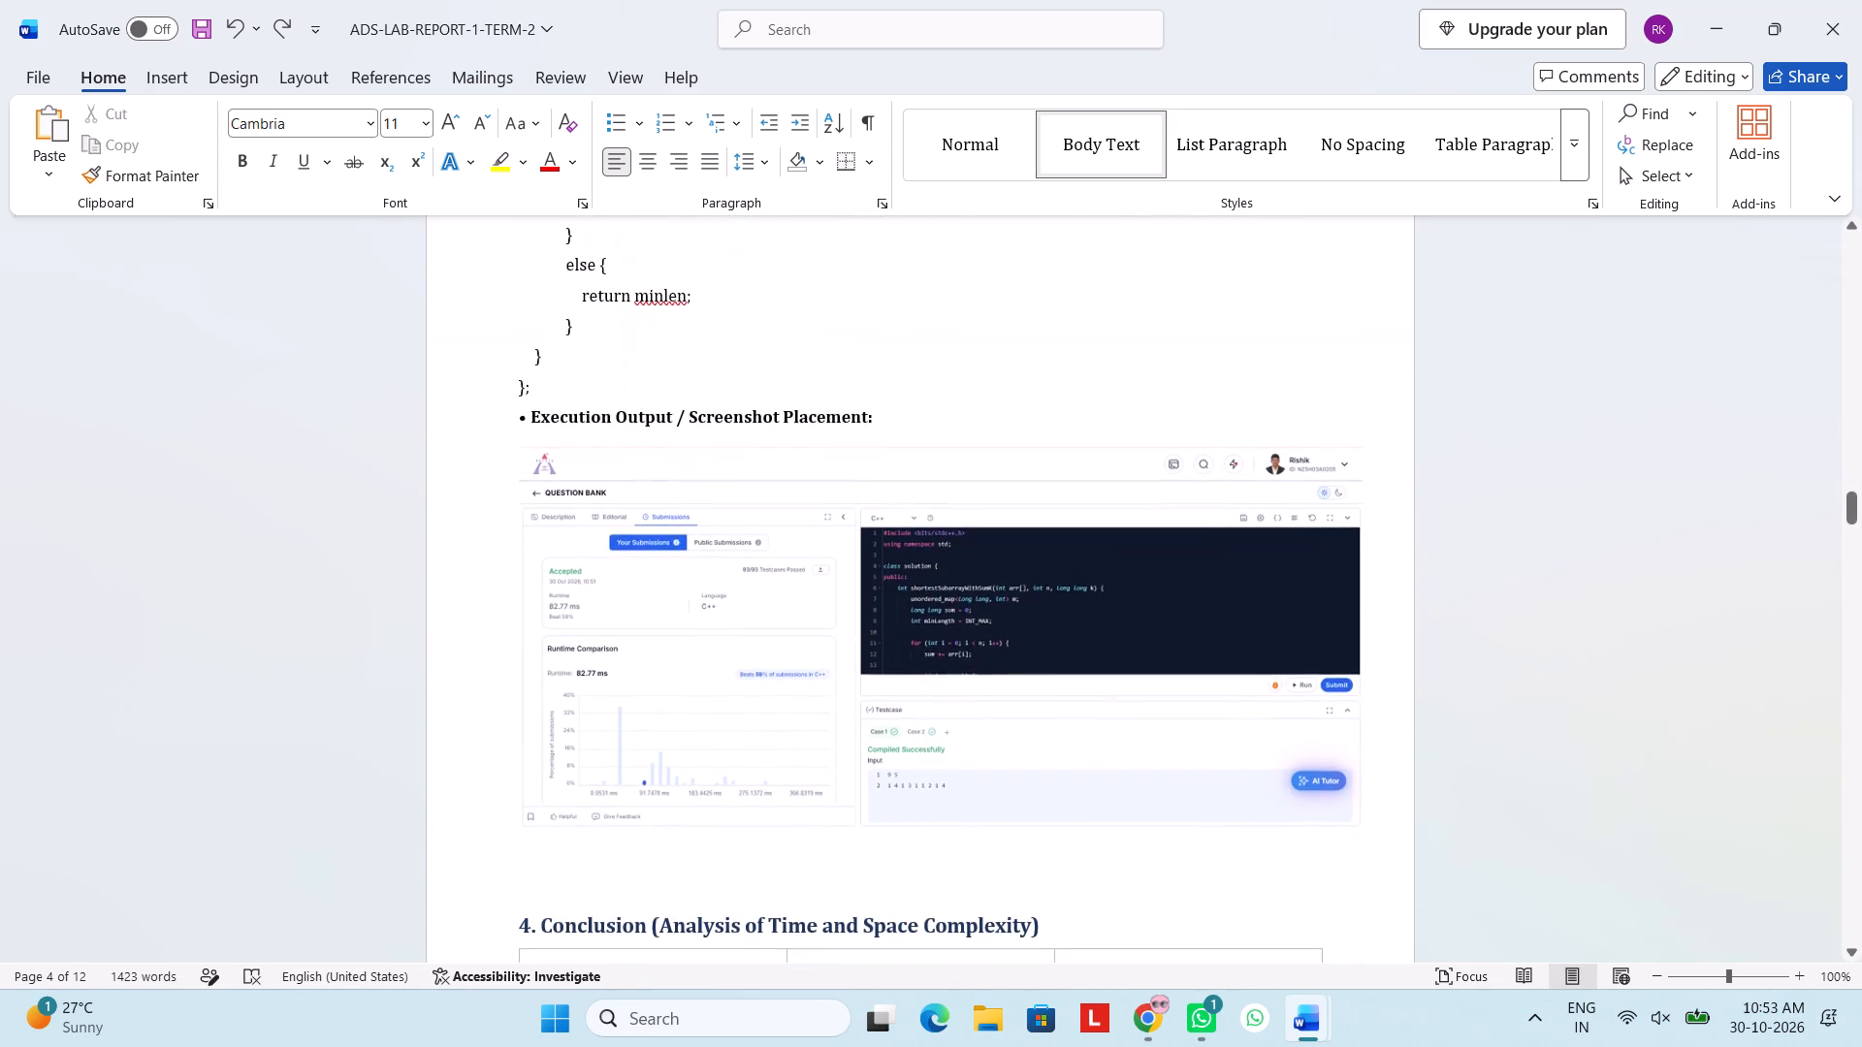
{"action": "scroll", "coordinate": [927, 666], "scroll_direction": "down", "scroll_amount": 2}
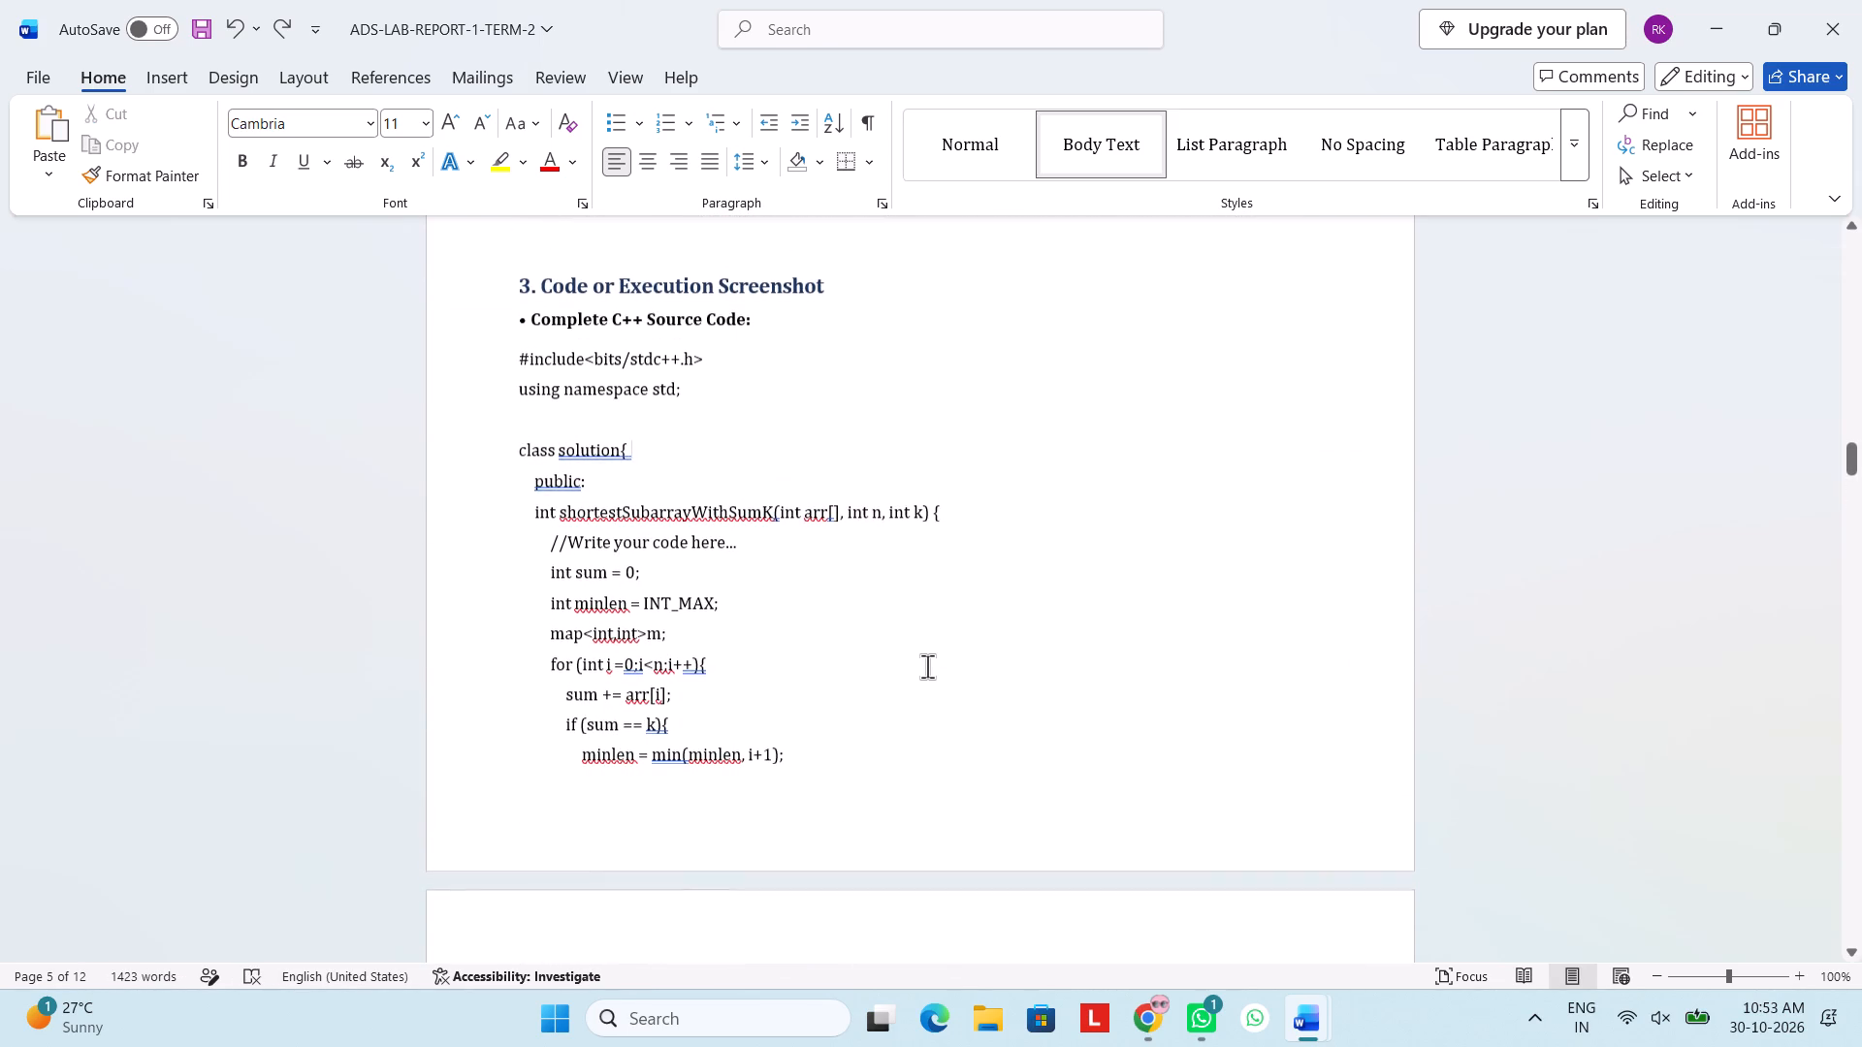
{"action": "scroll", "coordinate": [927, 666], "scroll_direction": "down", "scroll_amount": 2}
{"action": "scroll", "coordinate": [927, 666], "scroll_direction": "up", "scroll_amount": 2}
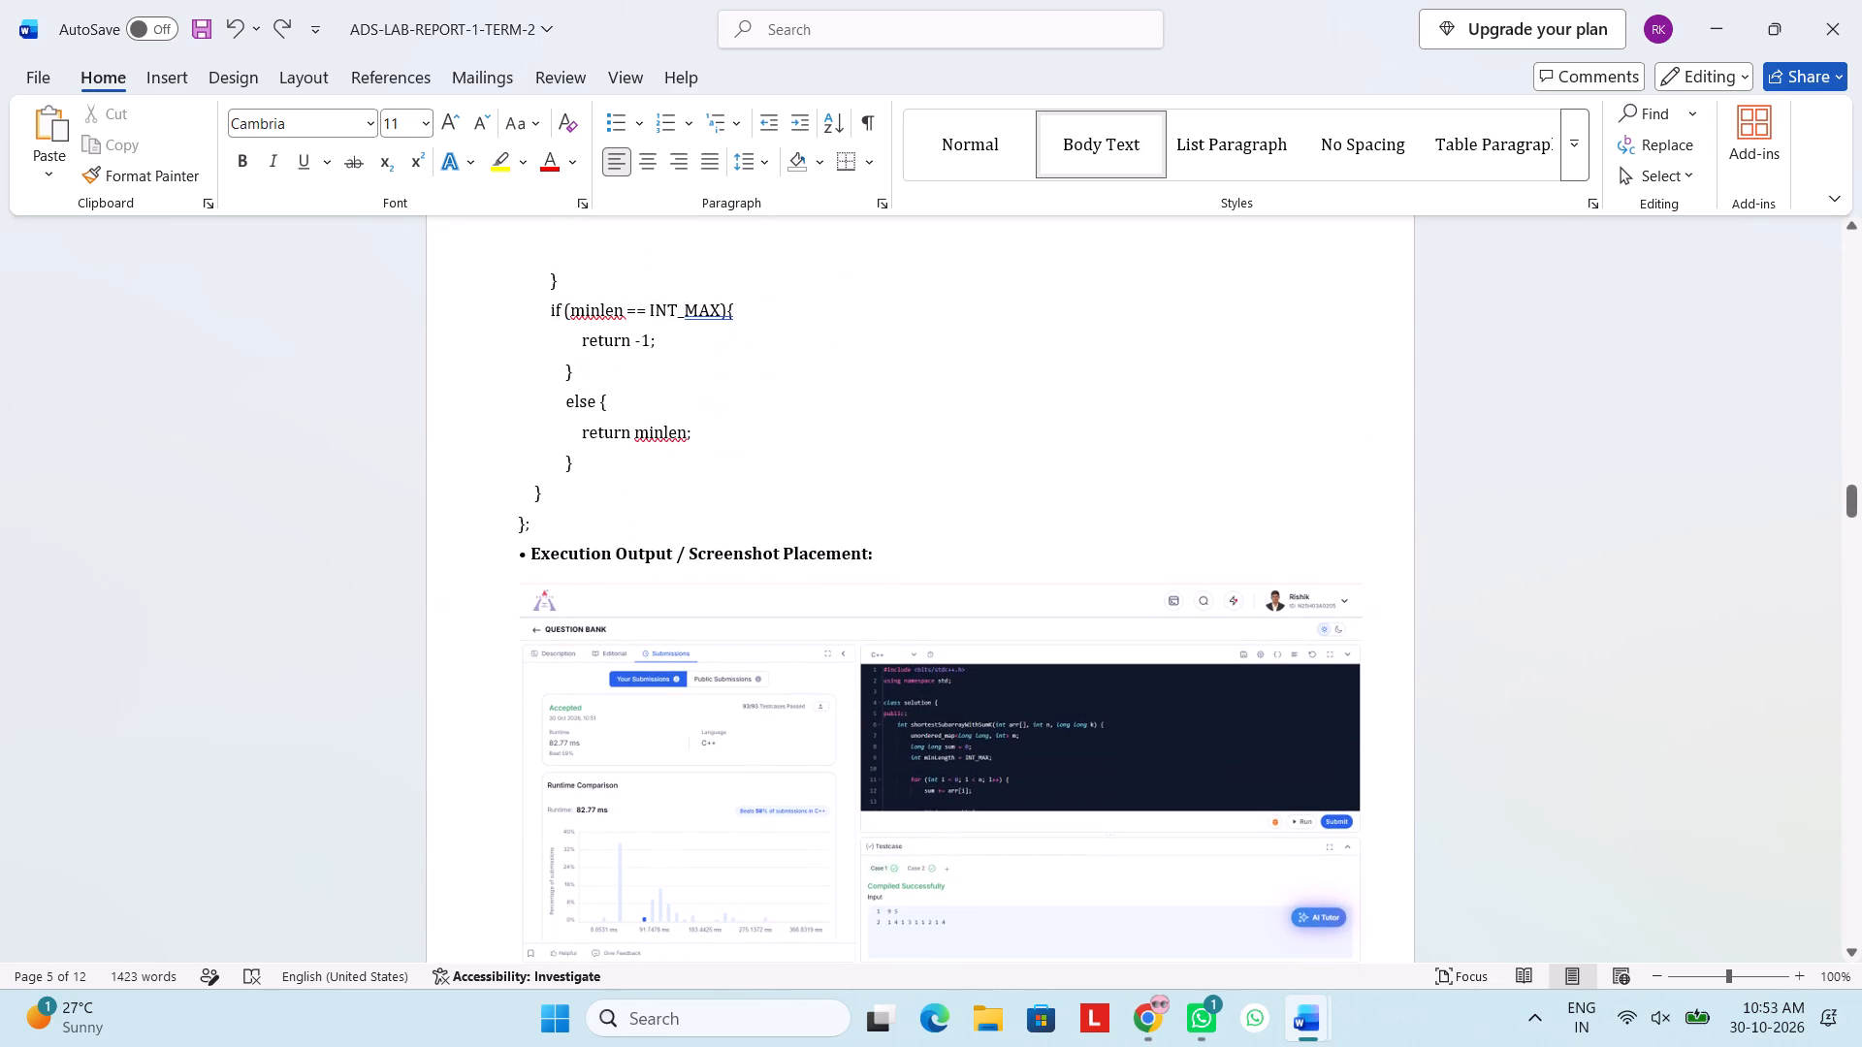
{"action": "scroll", "coordinate": [927, 666], "scroll_direction": "up", "scroll_amount": 1}
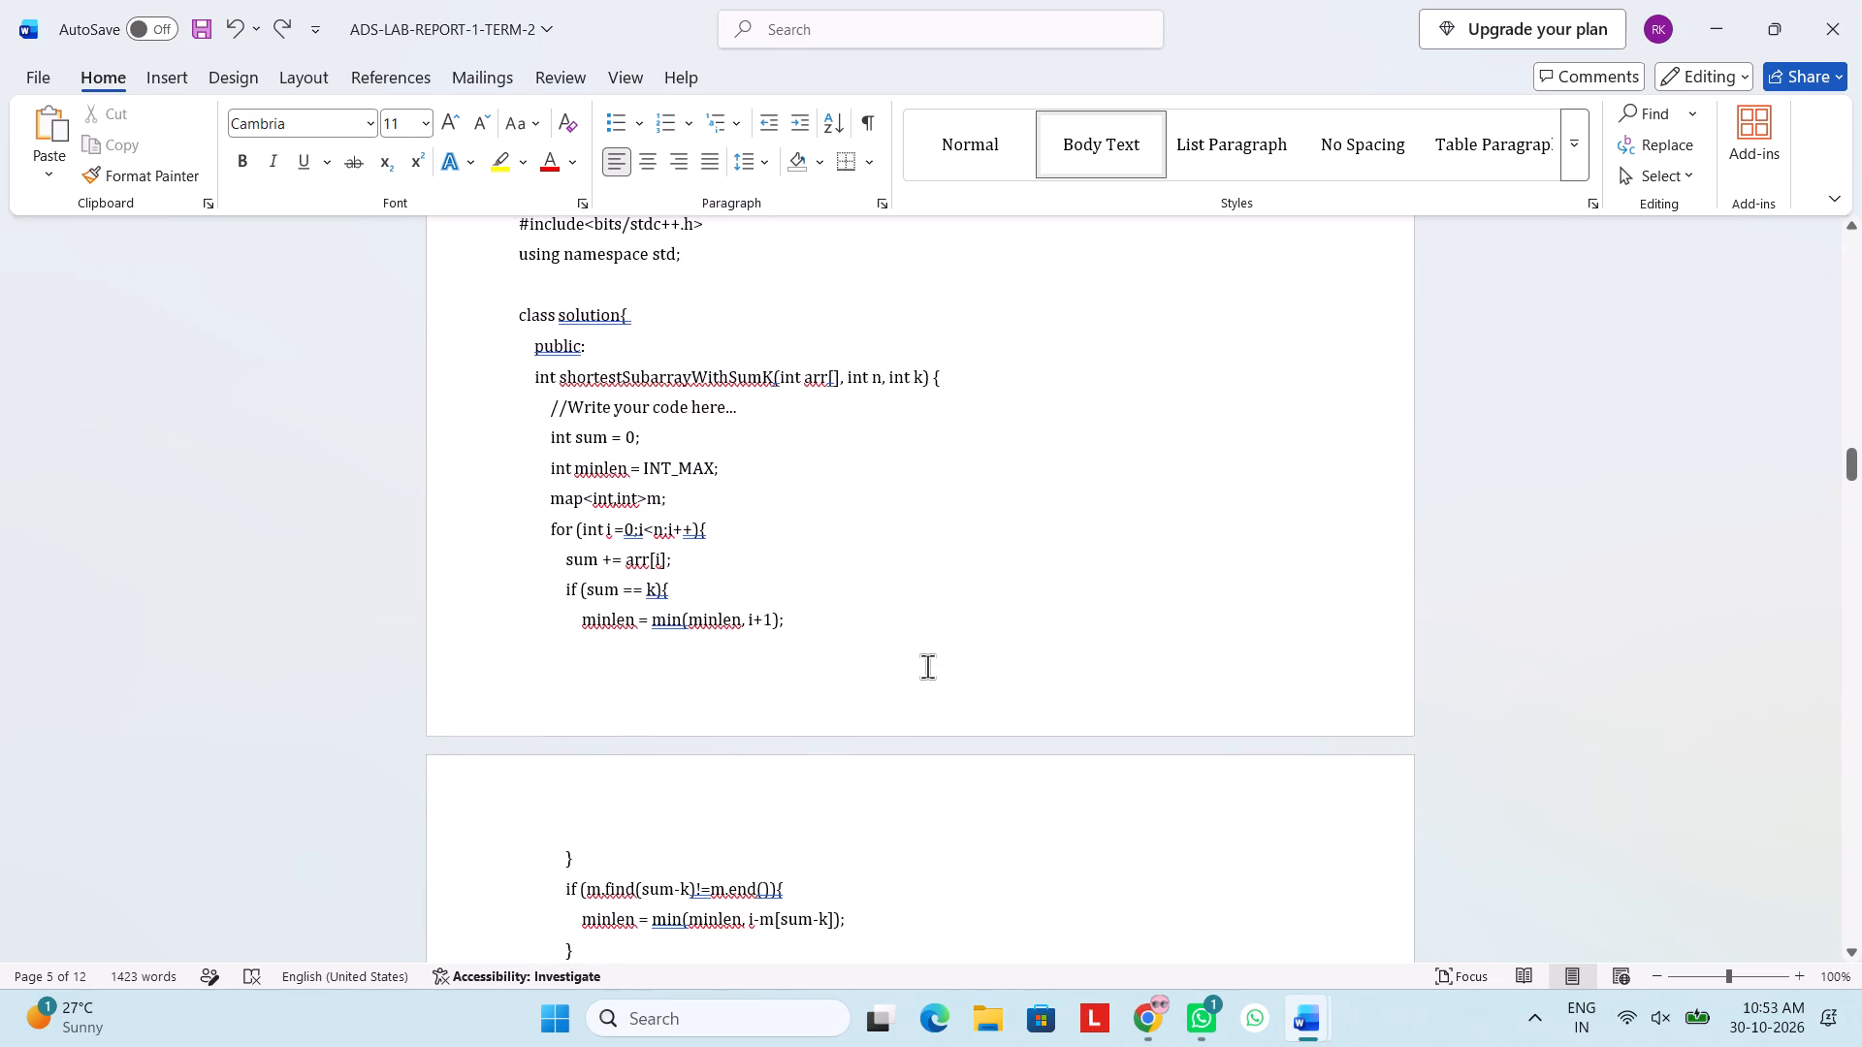
{"action": "scroll", "coordinate": [927, 666], "scroll_direction": "up", "scroll_amount": 1}
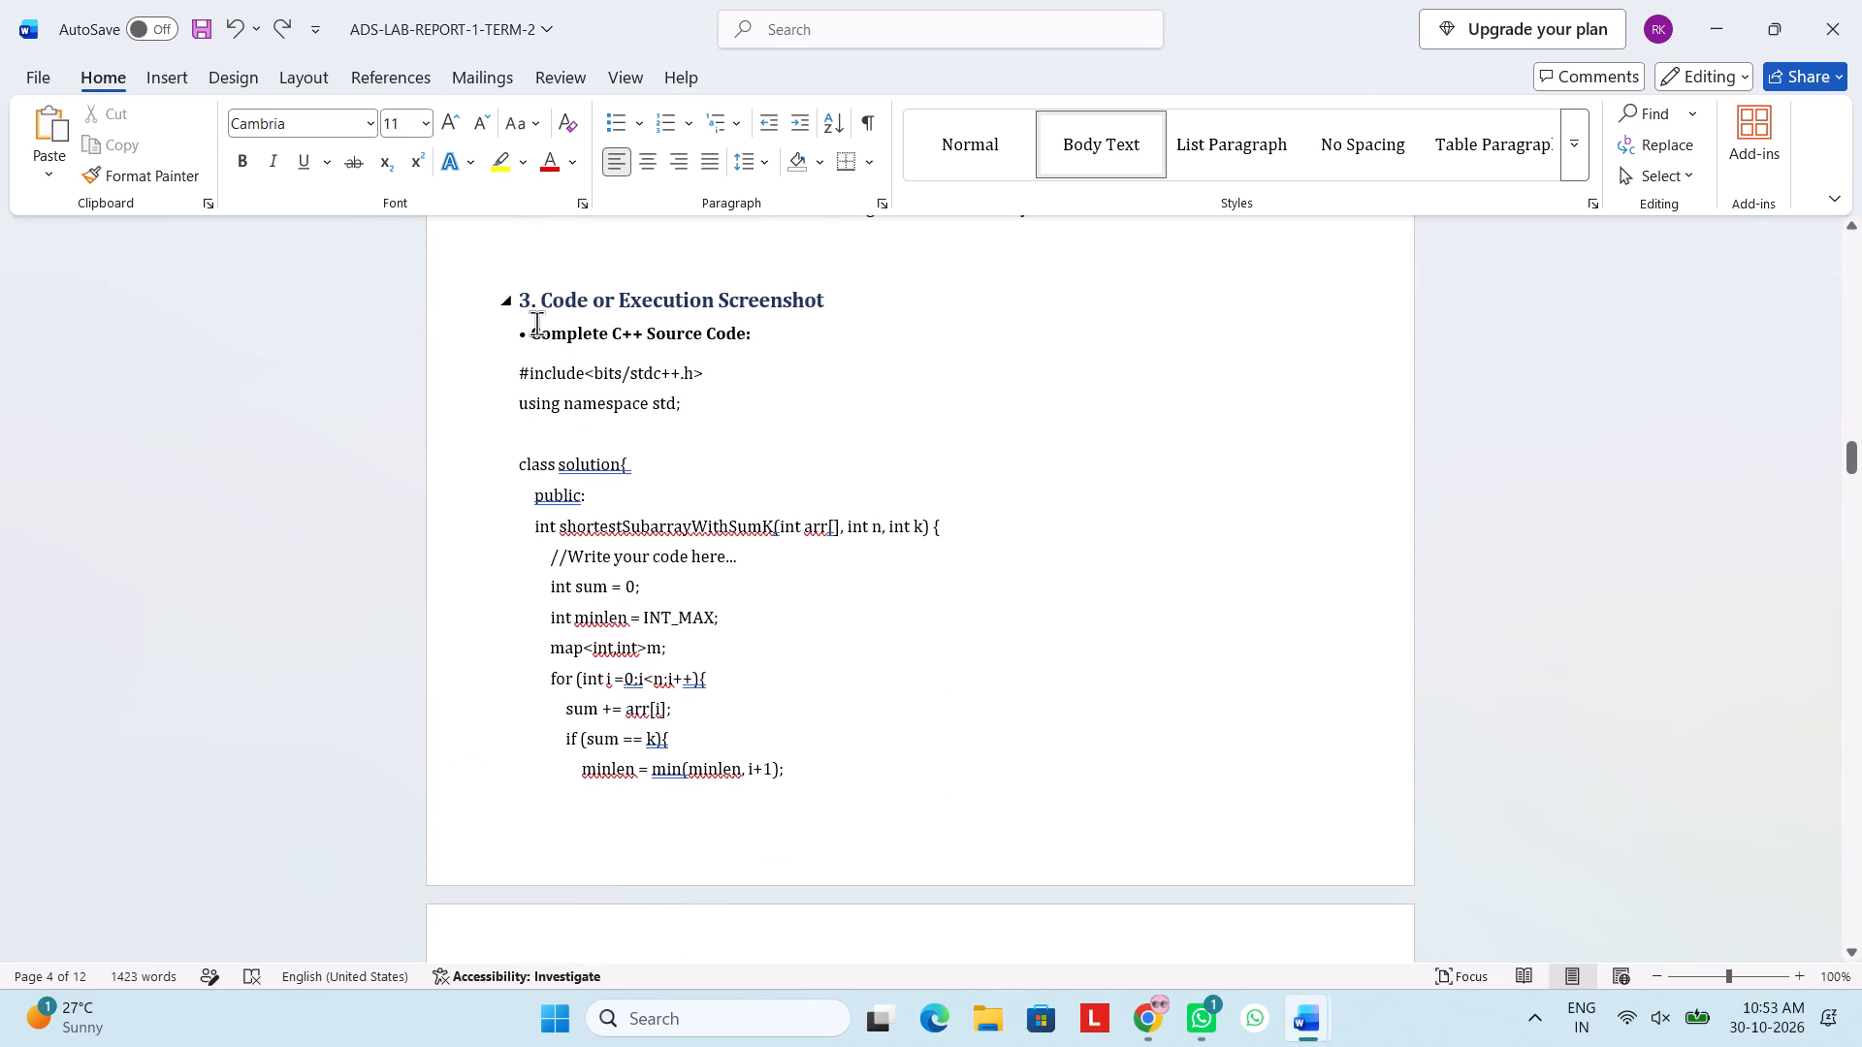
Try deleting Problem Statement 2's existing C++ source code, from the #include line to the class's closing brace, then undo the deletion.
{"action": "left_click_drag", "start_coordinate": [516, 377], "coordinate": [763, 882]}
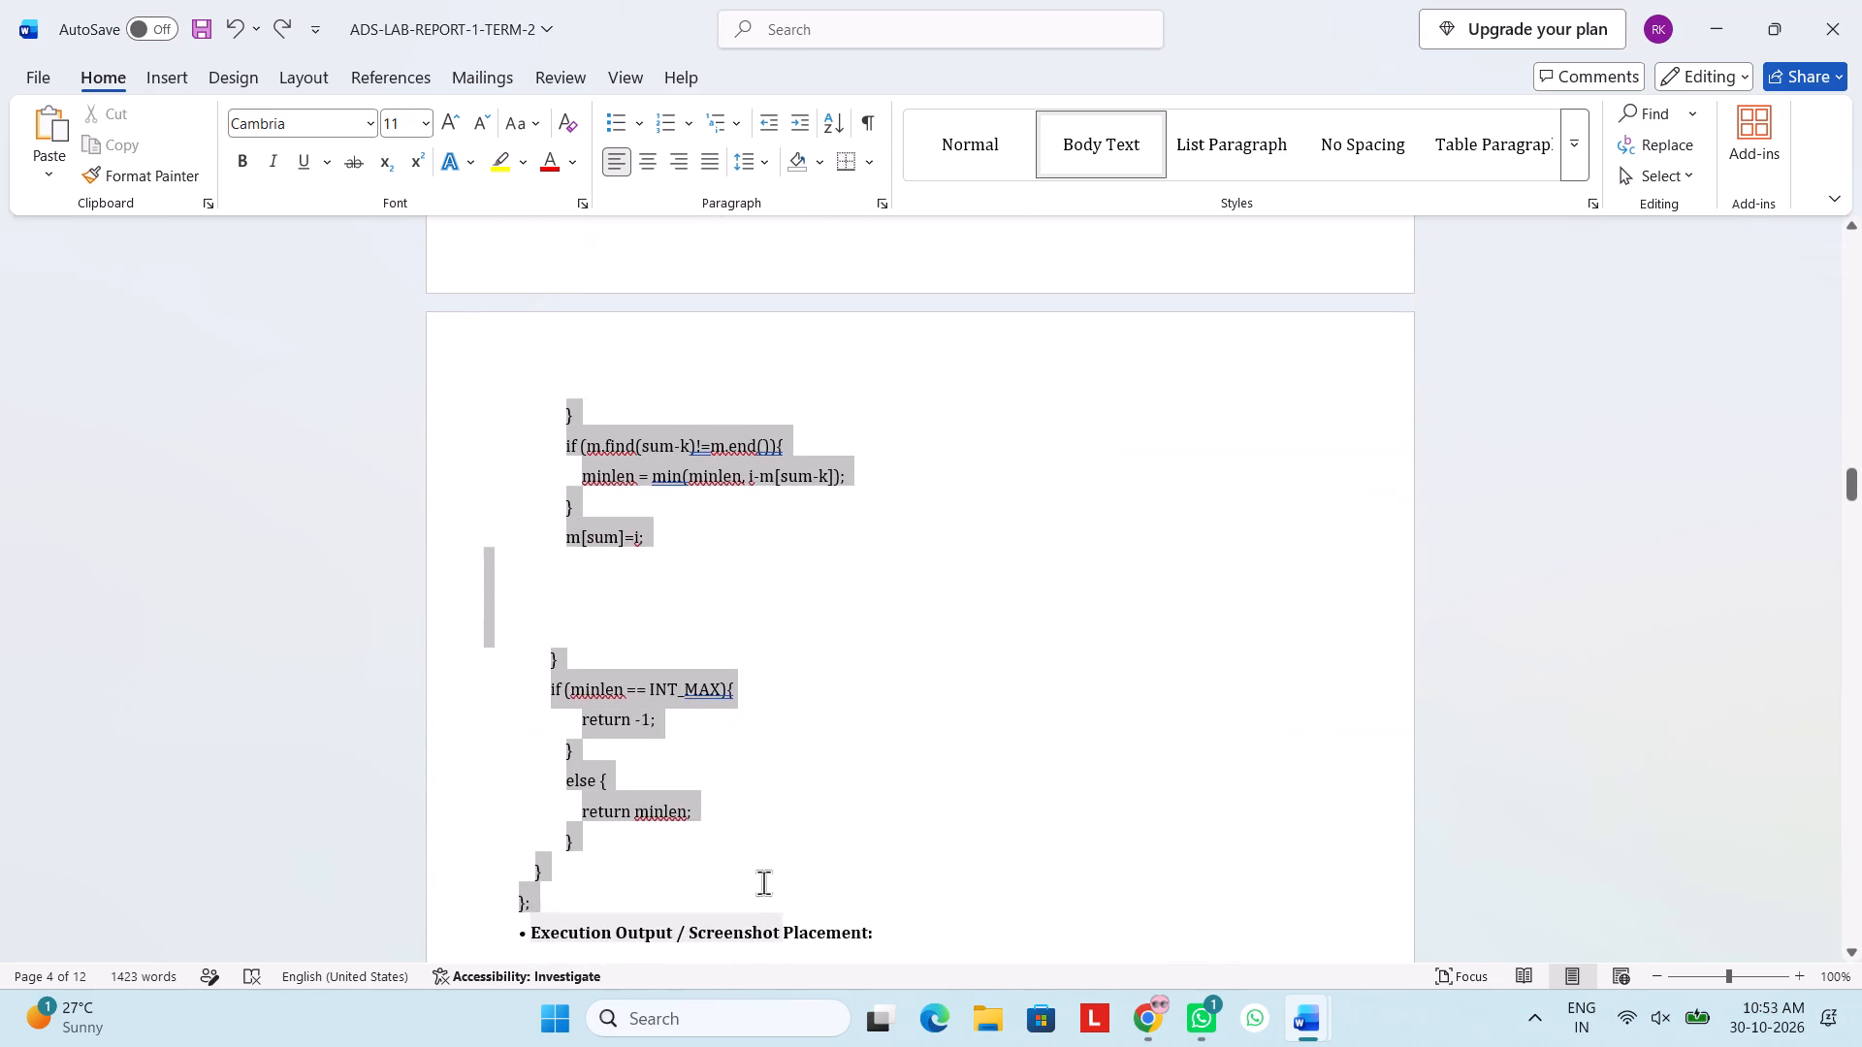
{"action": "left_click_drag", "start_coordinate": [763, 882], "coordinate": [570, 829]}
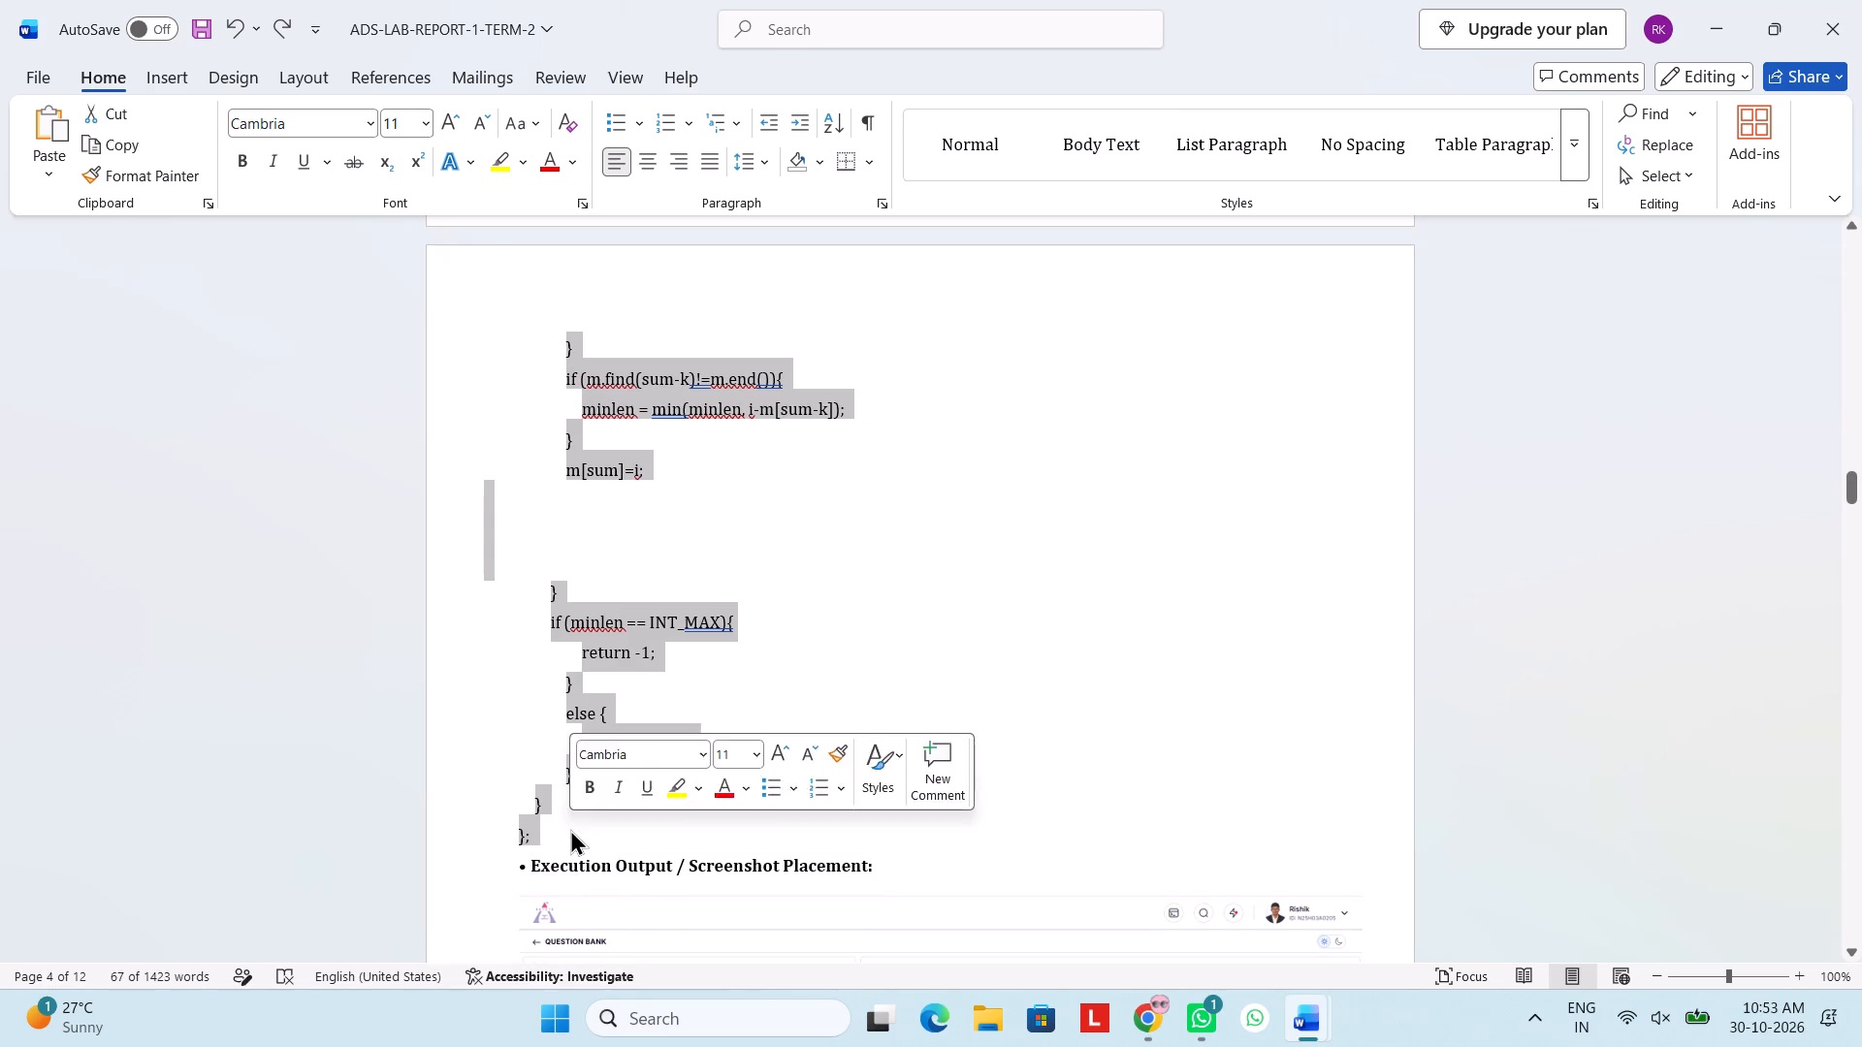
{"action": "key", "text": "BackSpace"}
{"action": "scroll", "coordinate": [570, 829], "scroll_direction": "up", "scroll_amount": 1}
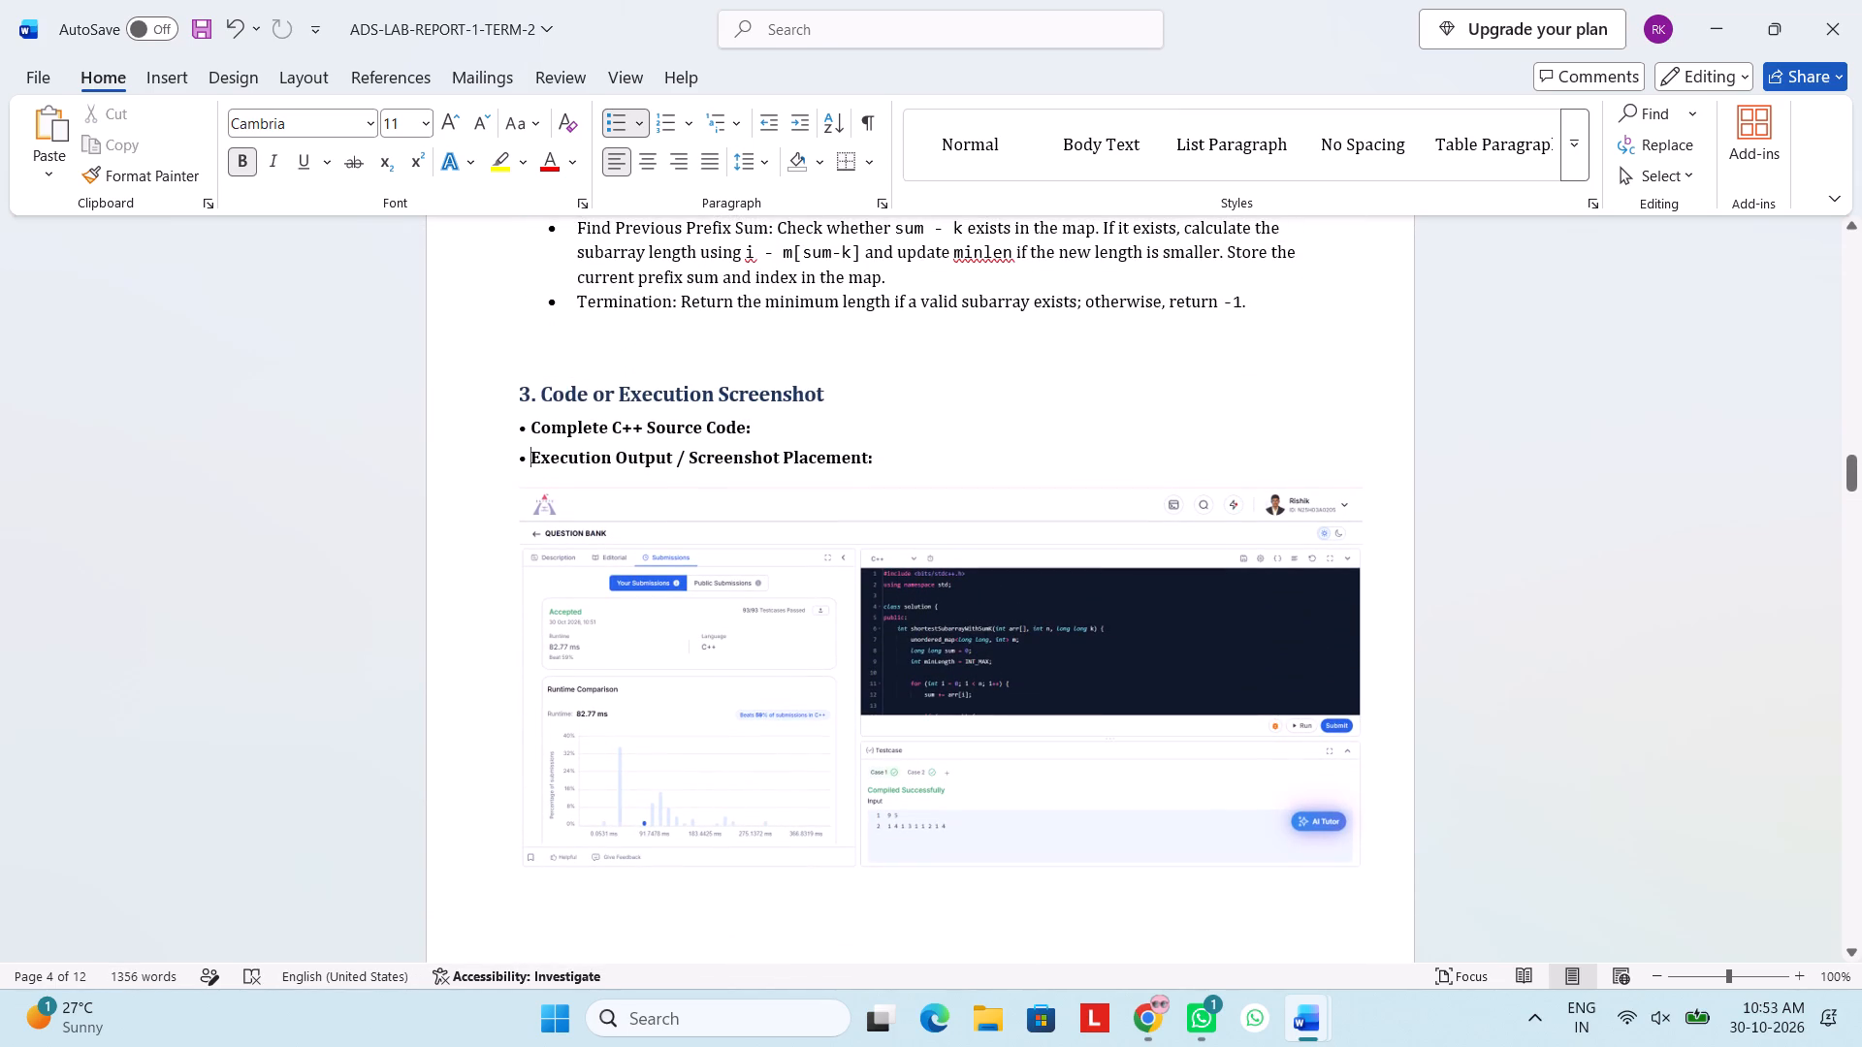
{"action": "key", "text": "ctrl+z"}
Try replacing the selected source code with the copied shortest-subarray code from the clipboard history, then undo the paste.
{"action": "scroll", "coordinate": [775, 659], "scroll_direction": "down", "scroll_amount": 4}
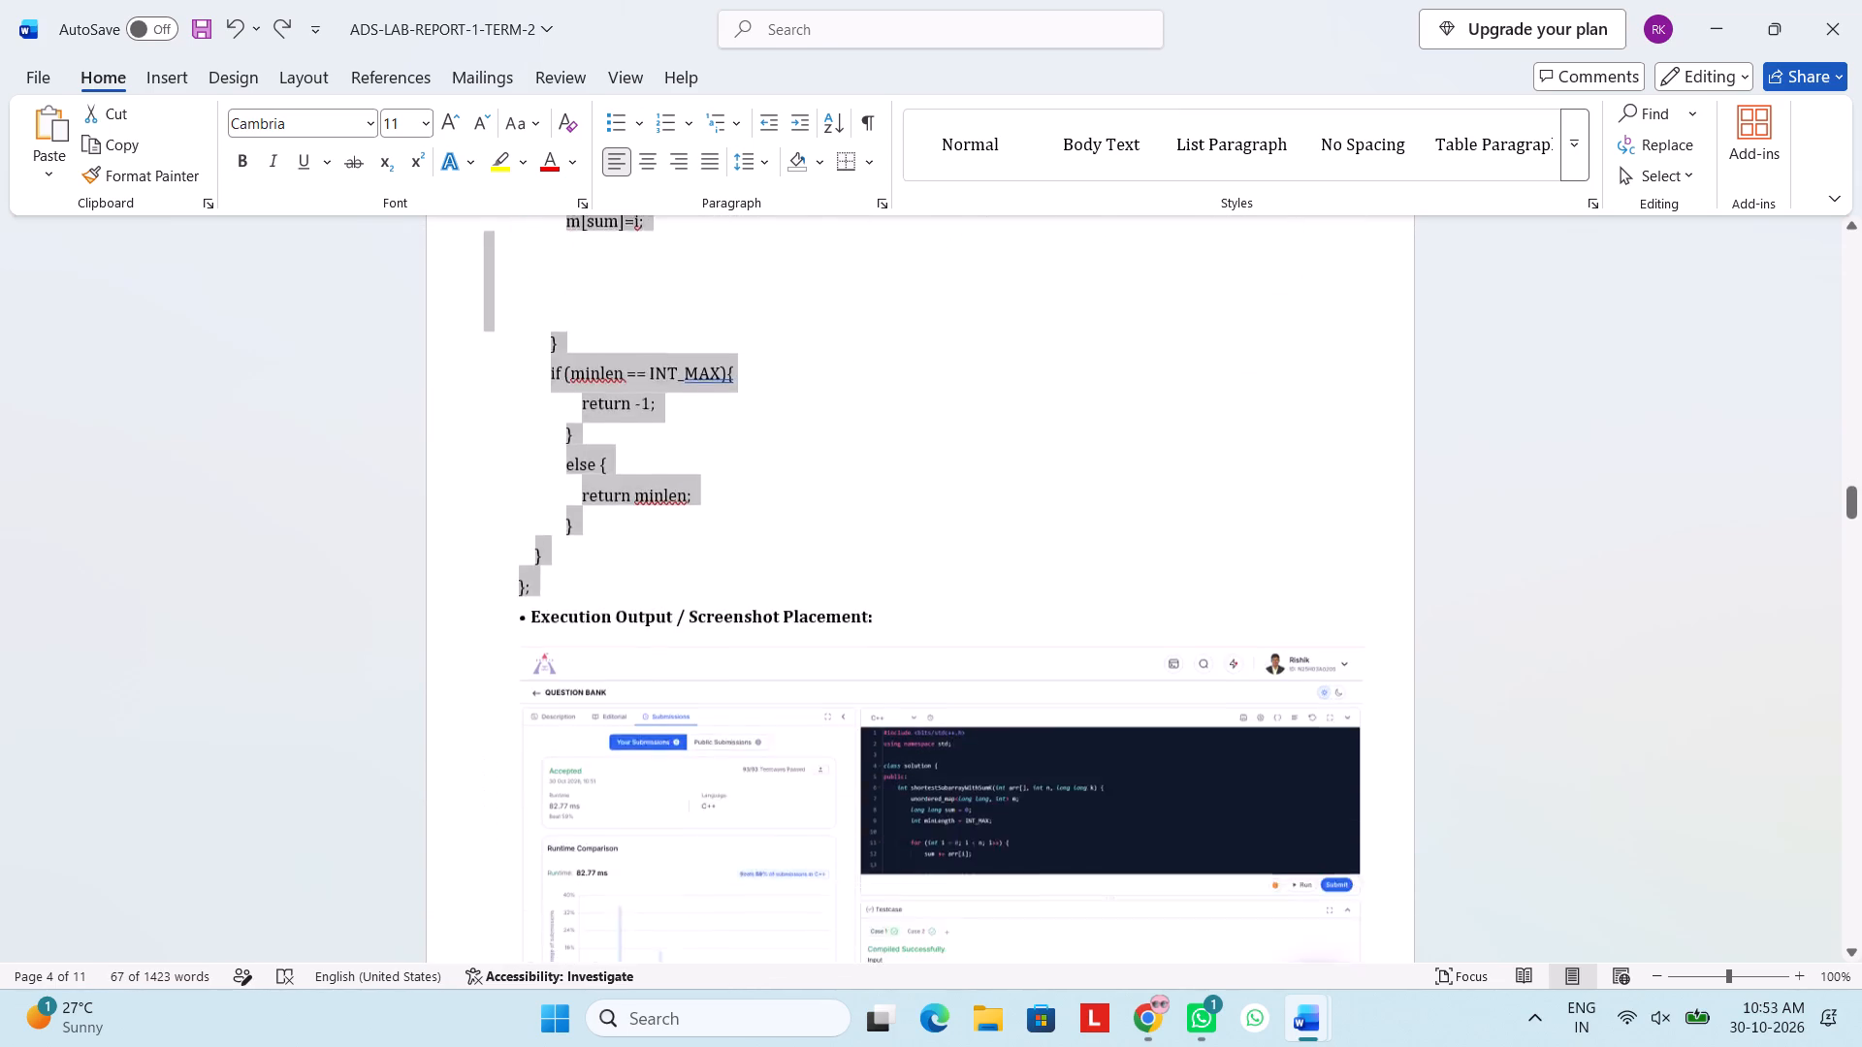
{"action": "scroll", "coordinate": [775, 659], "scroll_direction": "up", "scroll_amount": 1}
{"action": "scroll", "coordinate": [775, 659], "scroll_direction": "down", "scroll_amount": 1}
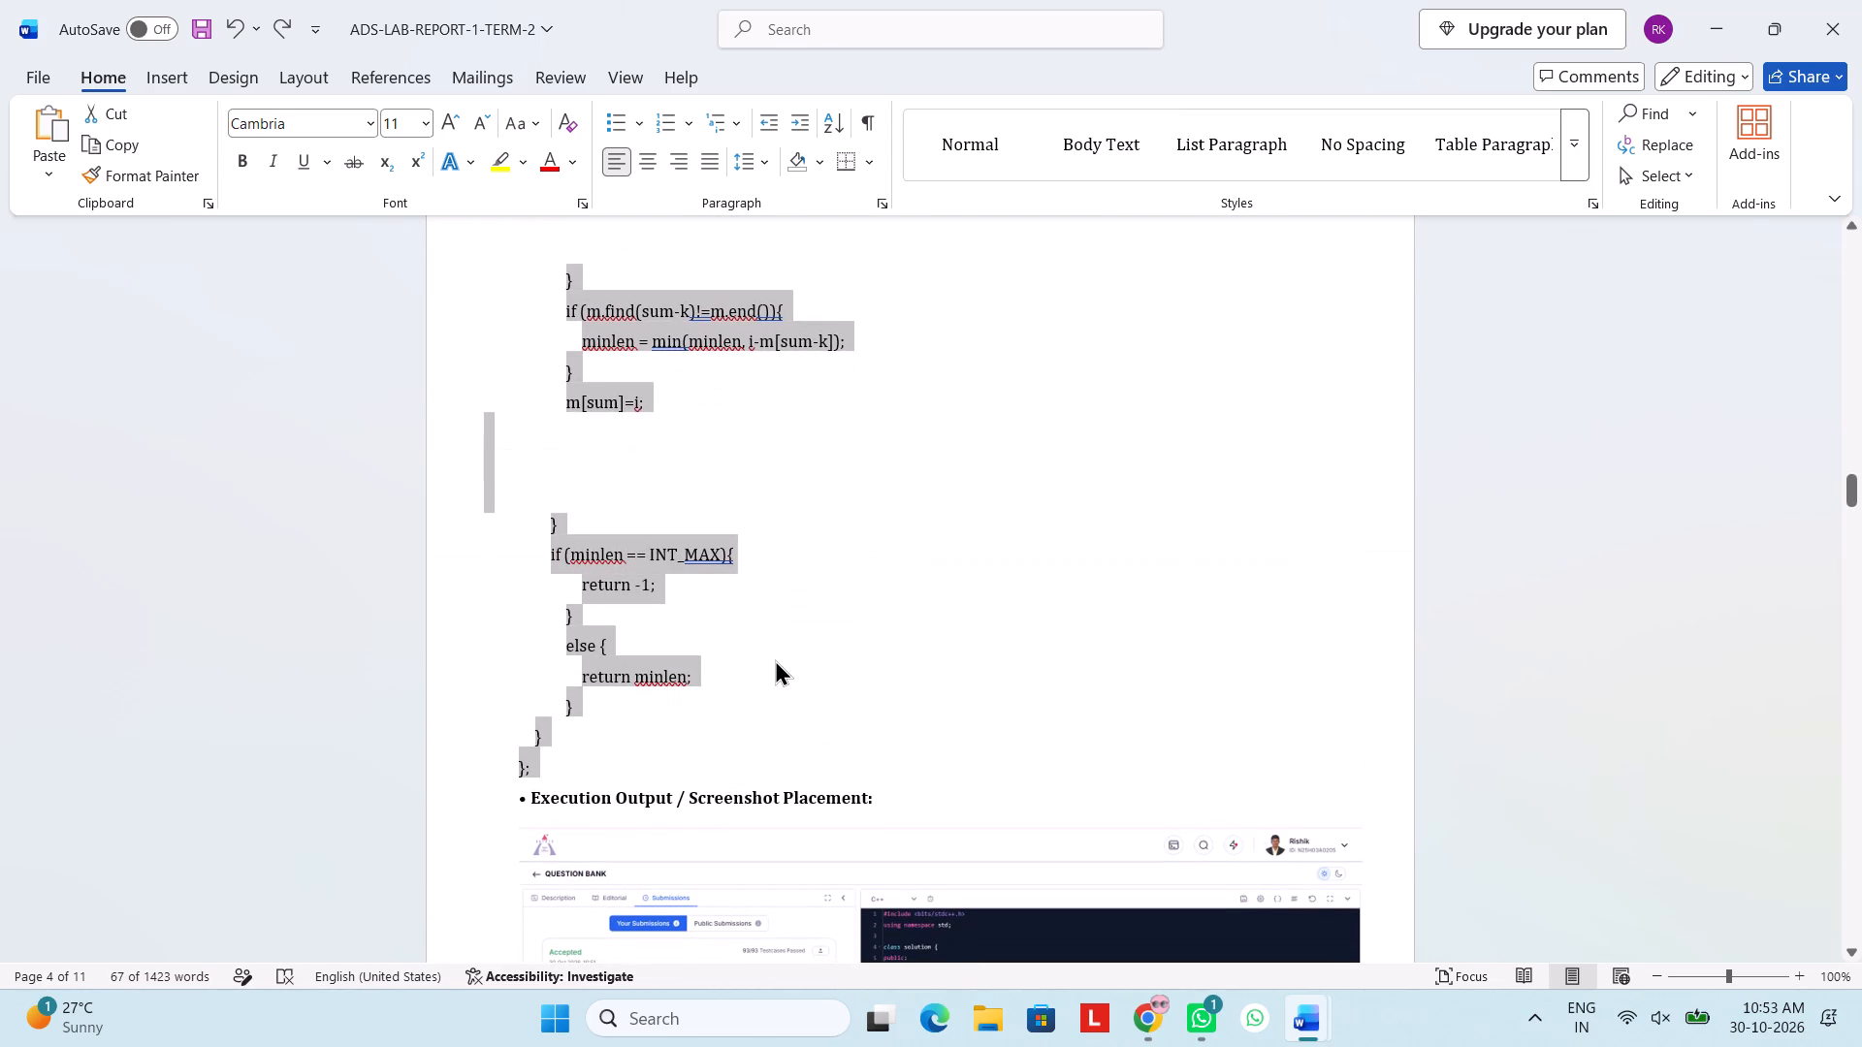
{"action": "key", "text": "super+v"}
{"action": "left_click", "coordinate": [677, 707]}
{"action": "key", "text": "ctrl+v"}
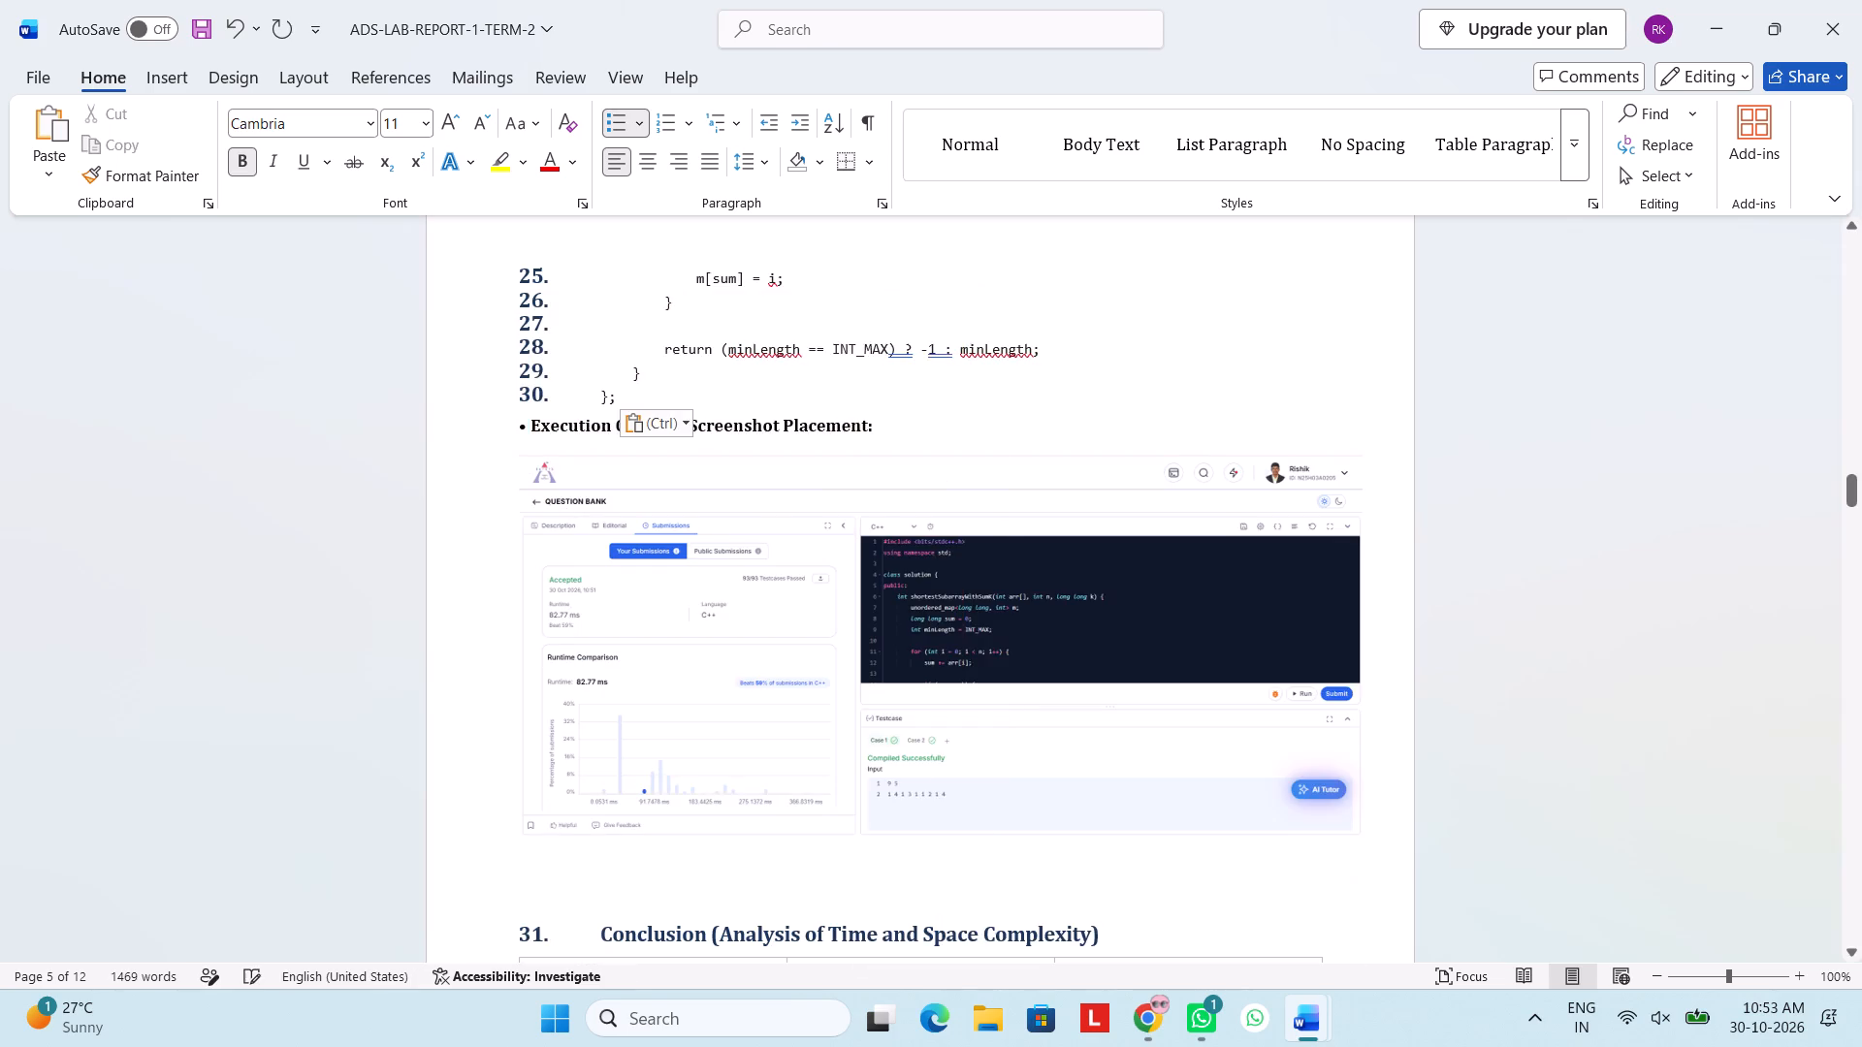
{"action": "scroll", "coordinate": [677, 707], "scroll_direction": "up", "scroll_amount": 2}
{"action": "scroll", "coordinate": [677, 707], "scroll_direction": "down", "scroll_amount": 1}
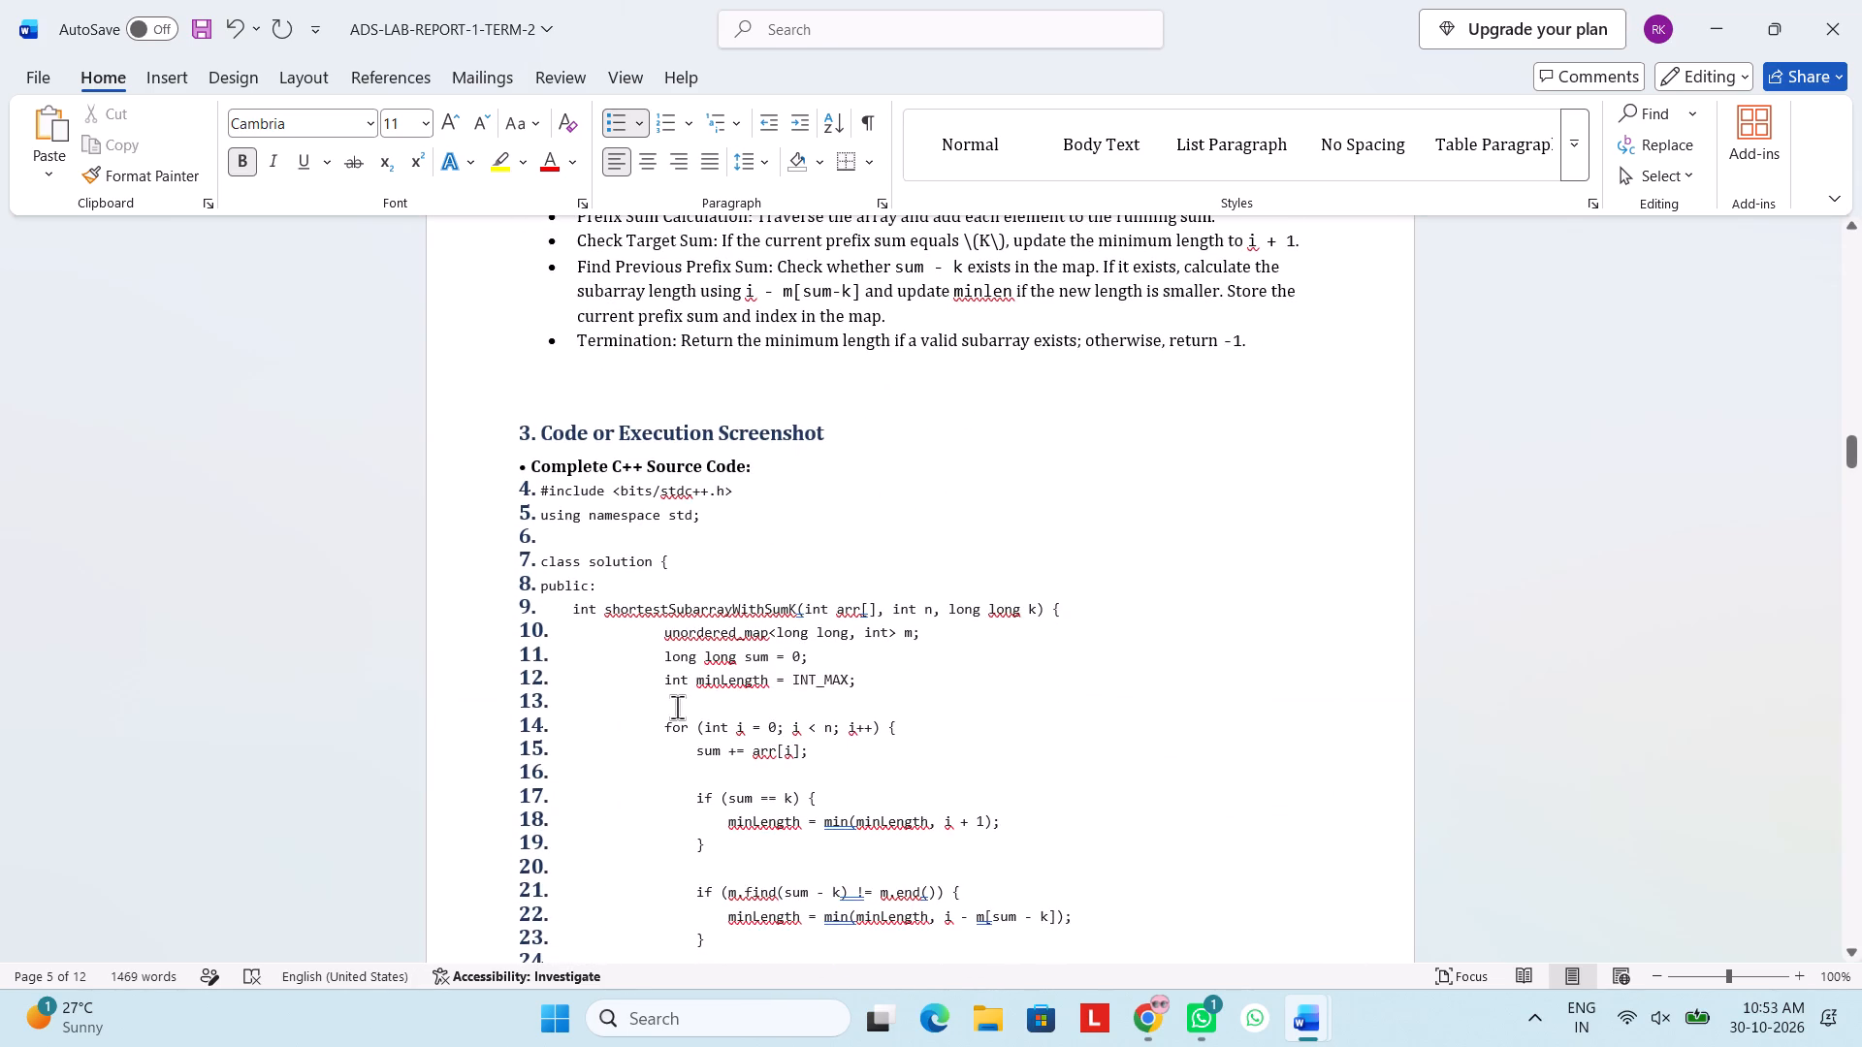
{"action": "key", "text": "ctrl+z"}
Delete Problem Statement 2's existing C++ source code, from the #include line to the class's closing brace.
{"action": "left_click", "coordinate": [839, 535]}
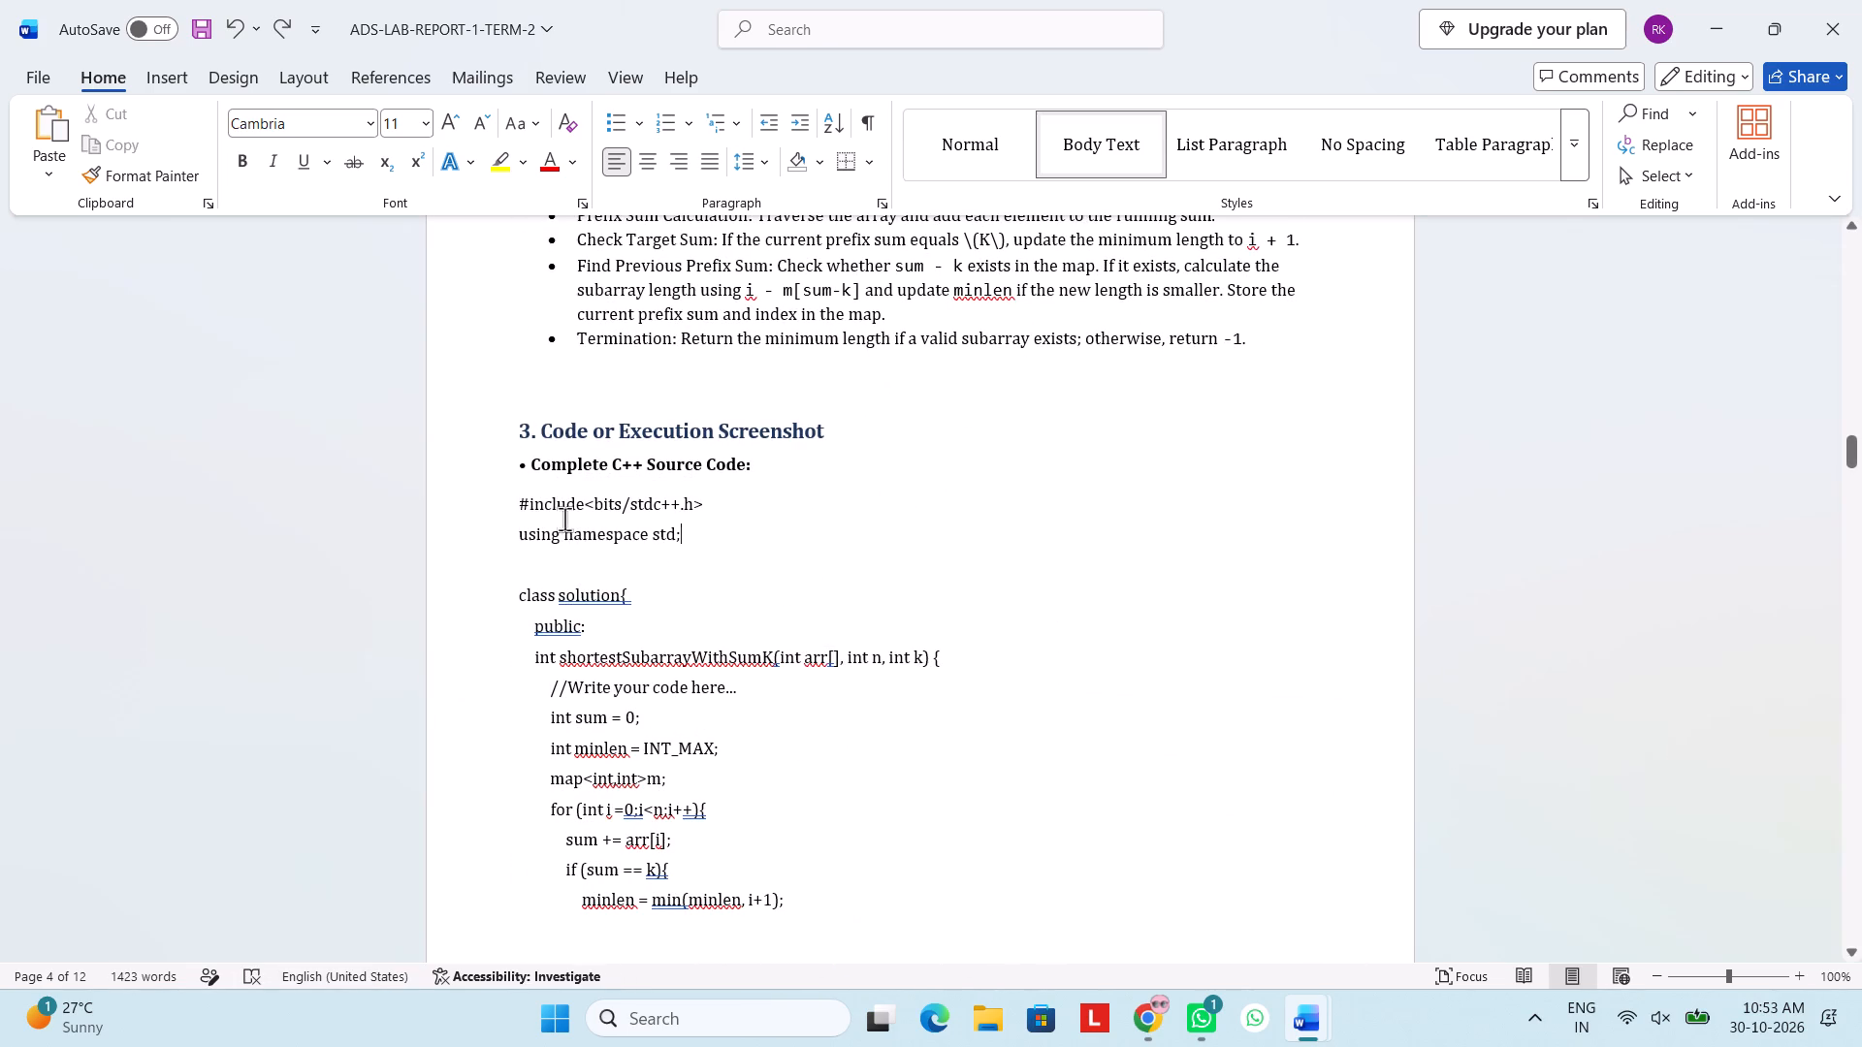
{"action": "left_click_drag", "start_coordinate": [513, 495], "coordinate": [850, 993]}
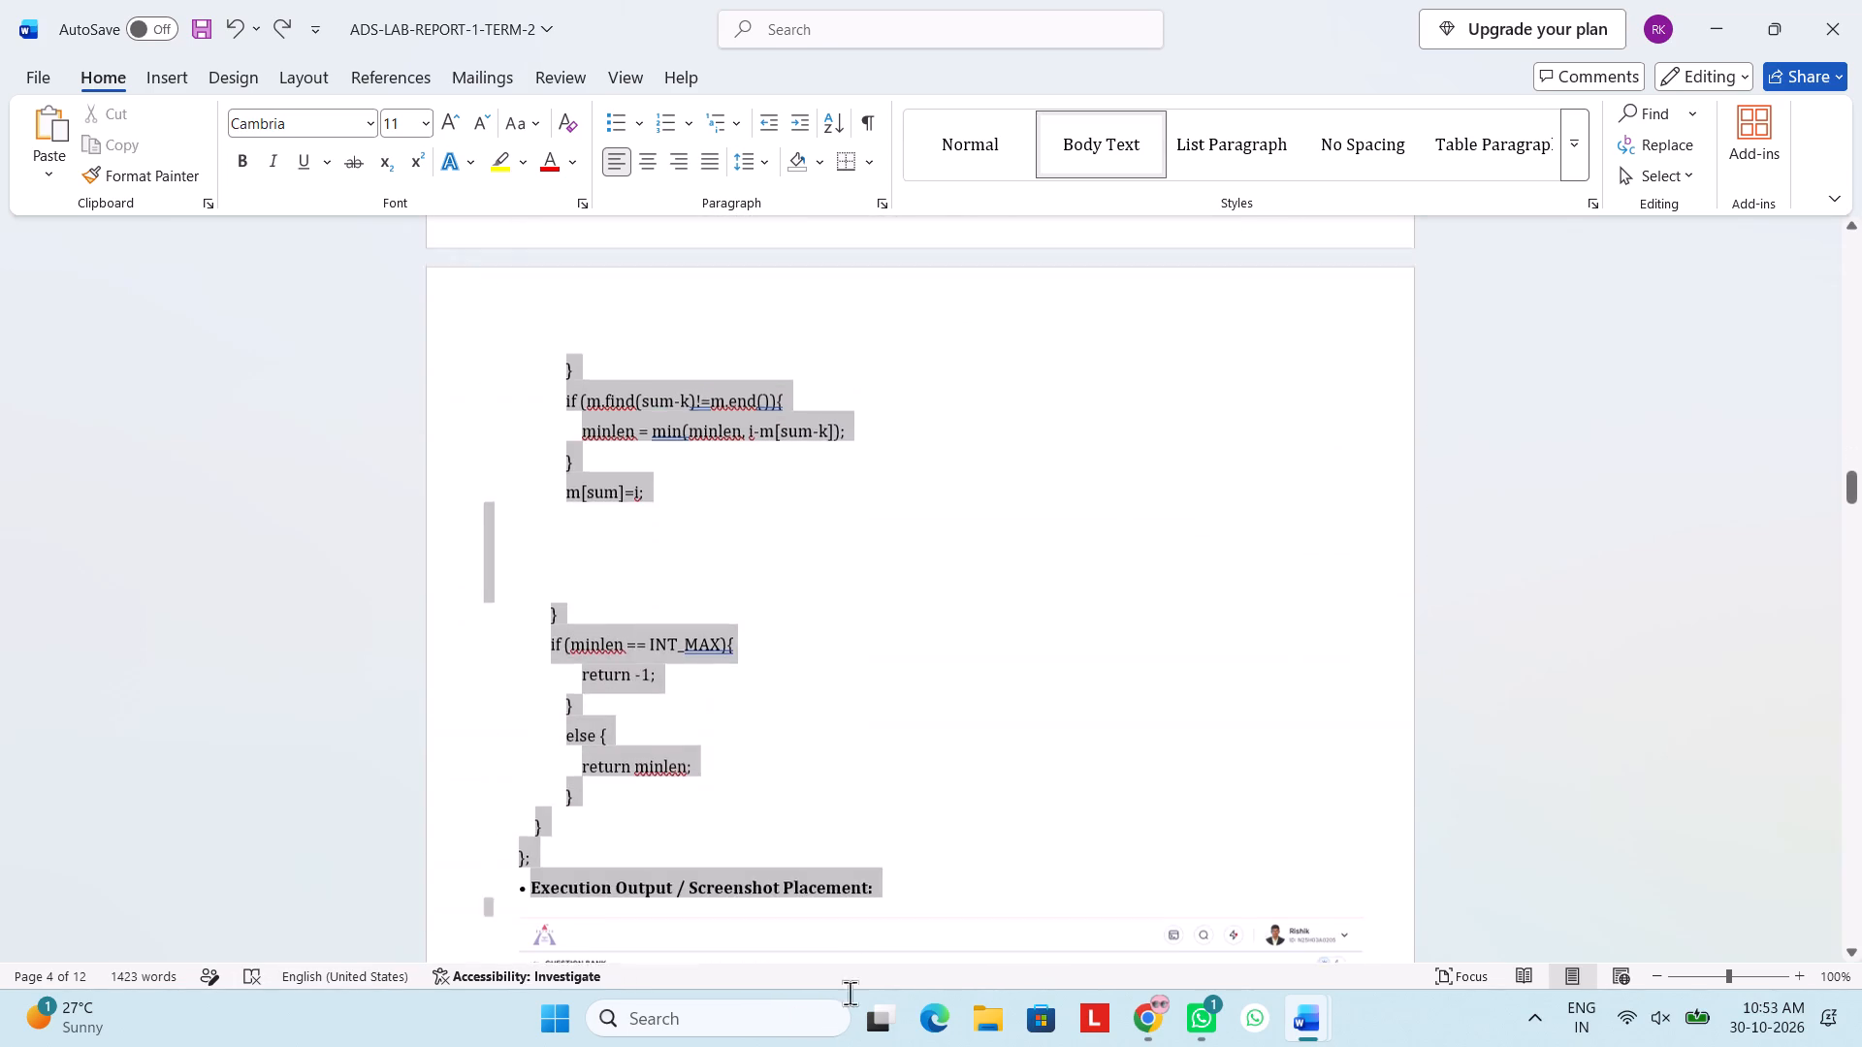
{"action": "left_click_drag", "start_coordinate": [850, 993], "coordinate": [712, 716]}
{"action": "key", "text": "BackSpace"}
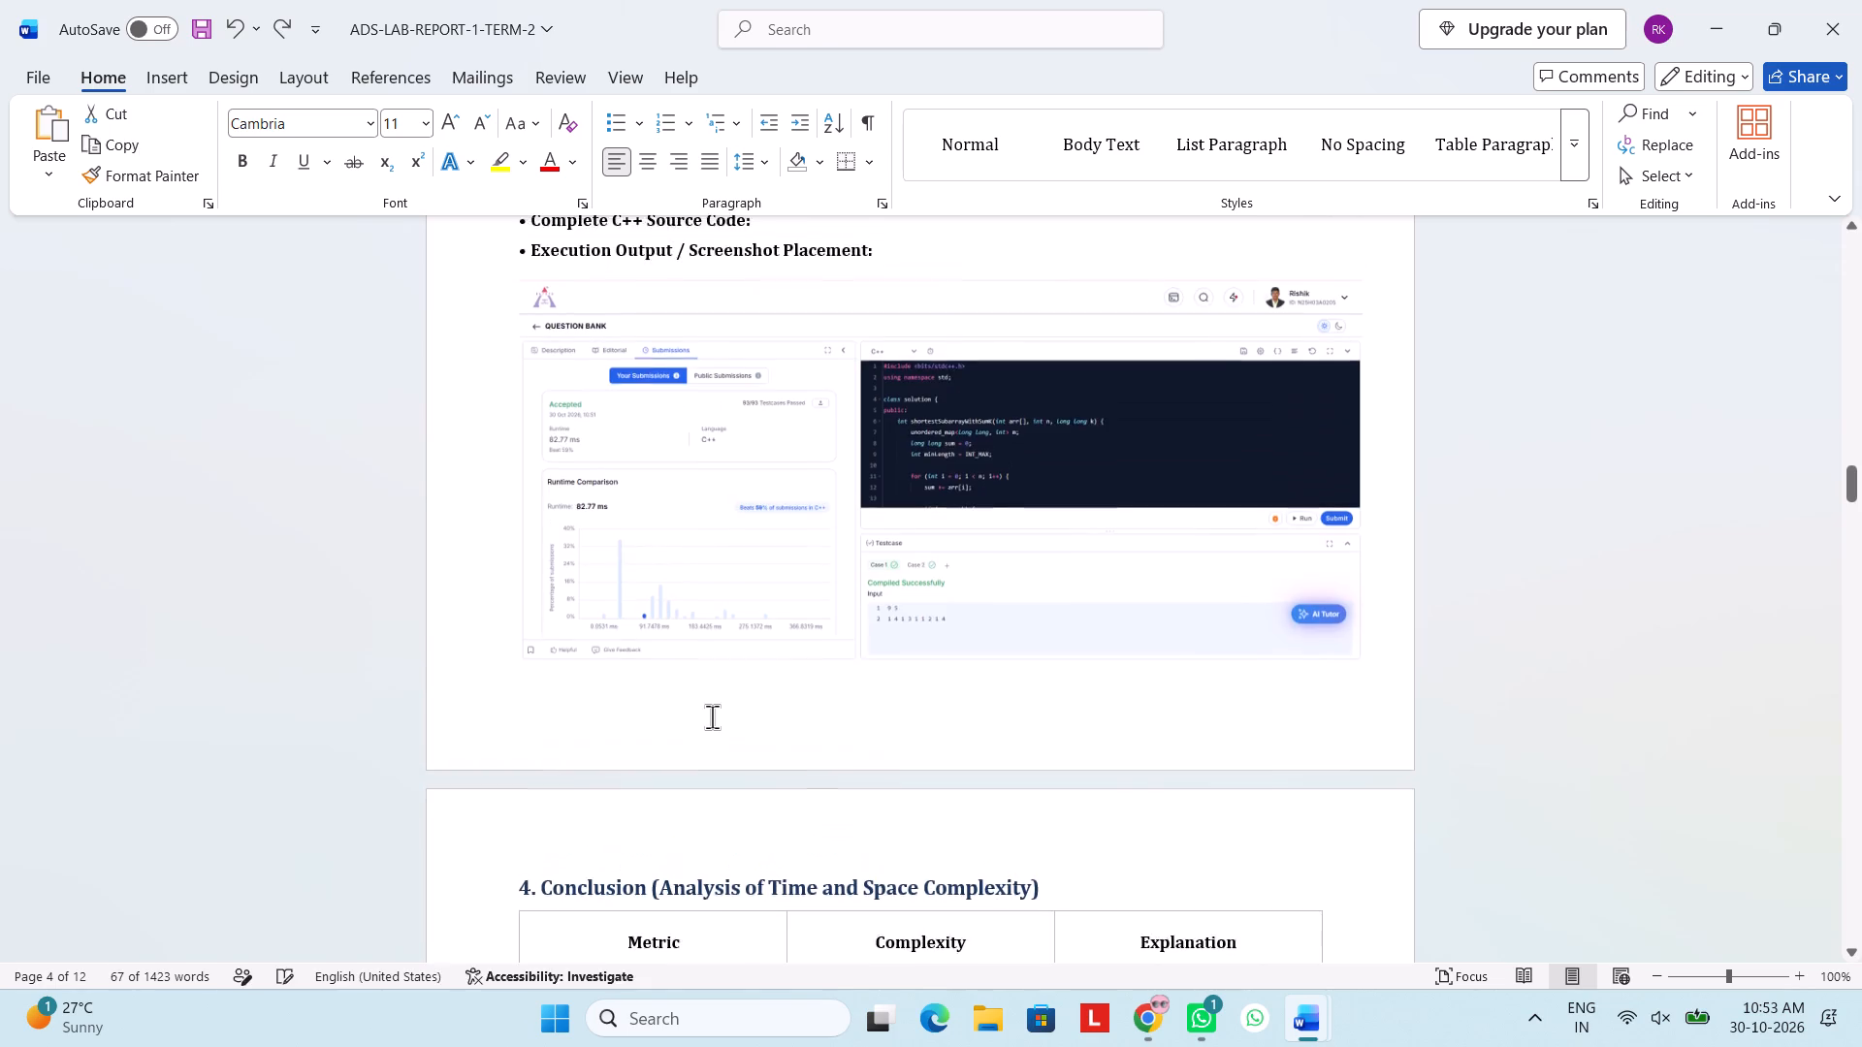
Add blank space between the Complete C++ Source Code and Execution Output headings for the replacement code.
{"action": "scroll", "coordinate": [712, 716], "scroll_direction": "up", "scroll_amount": 1}
{"action": "left_click", "coordinate": [789, 598]}
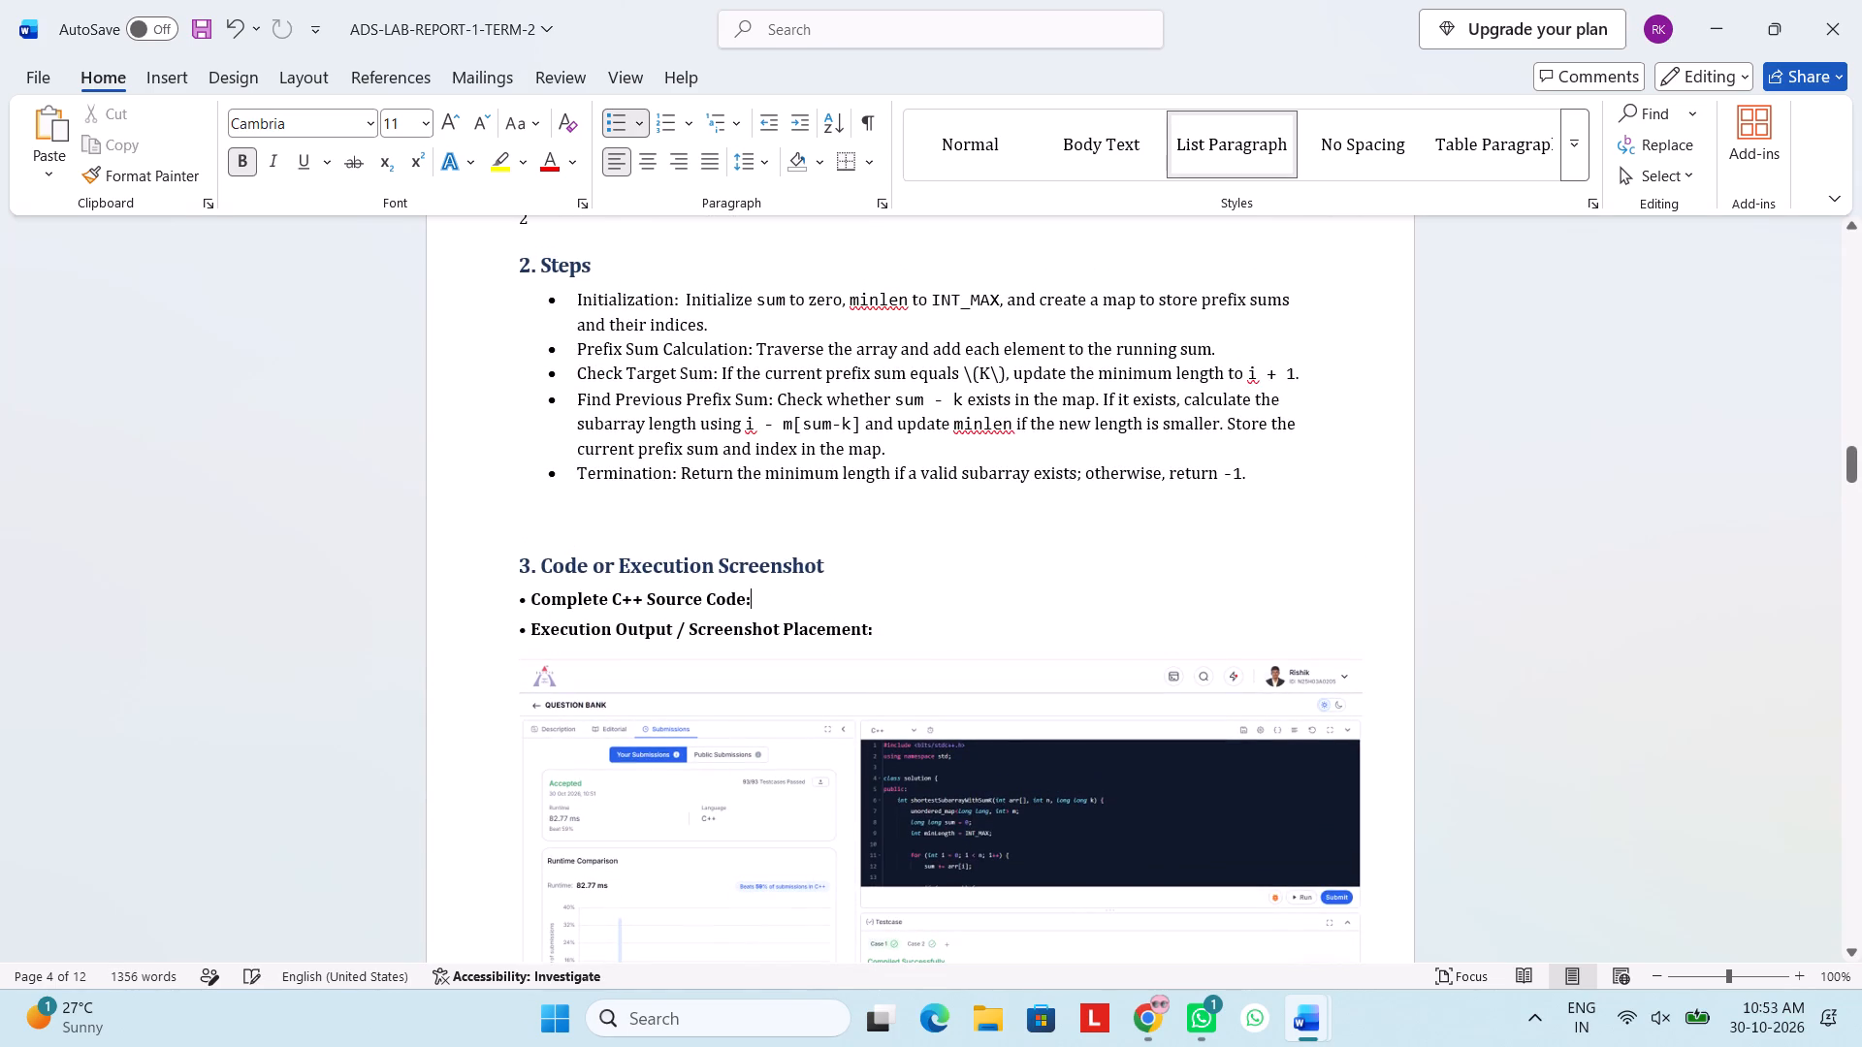
{"action": "key", "text": "Return"}
{"action": "key", "text": "Return"}
{"action": "key", "text": "Return"}
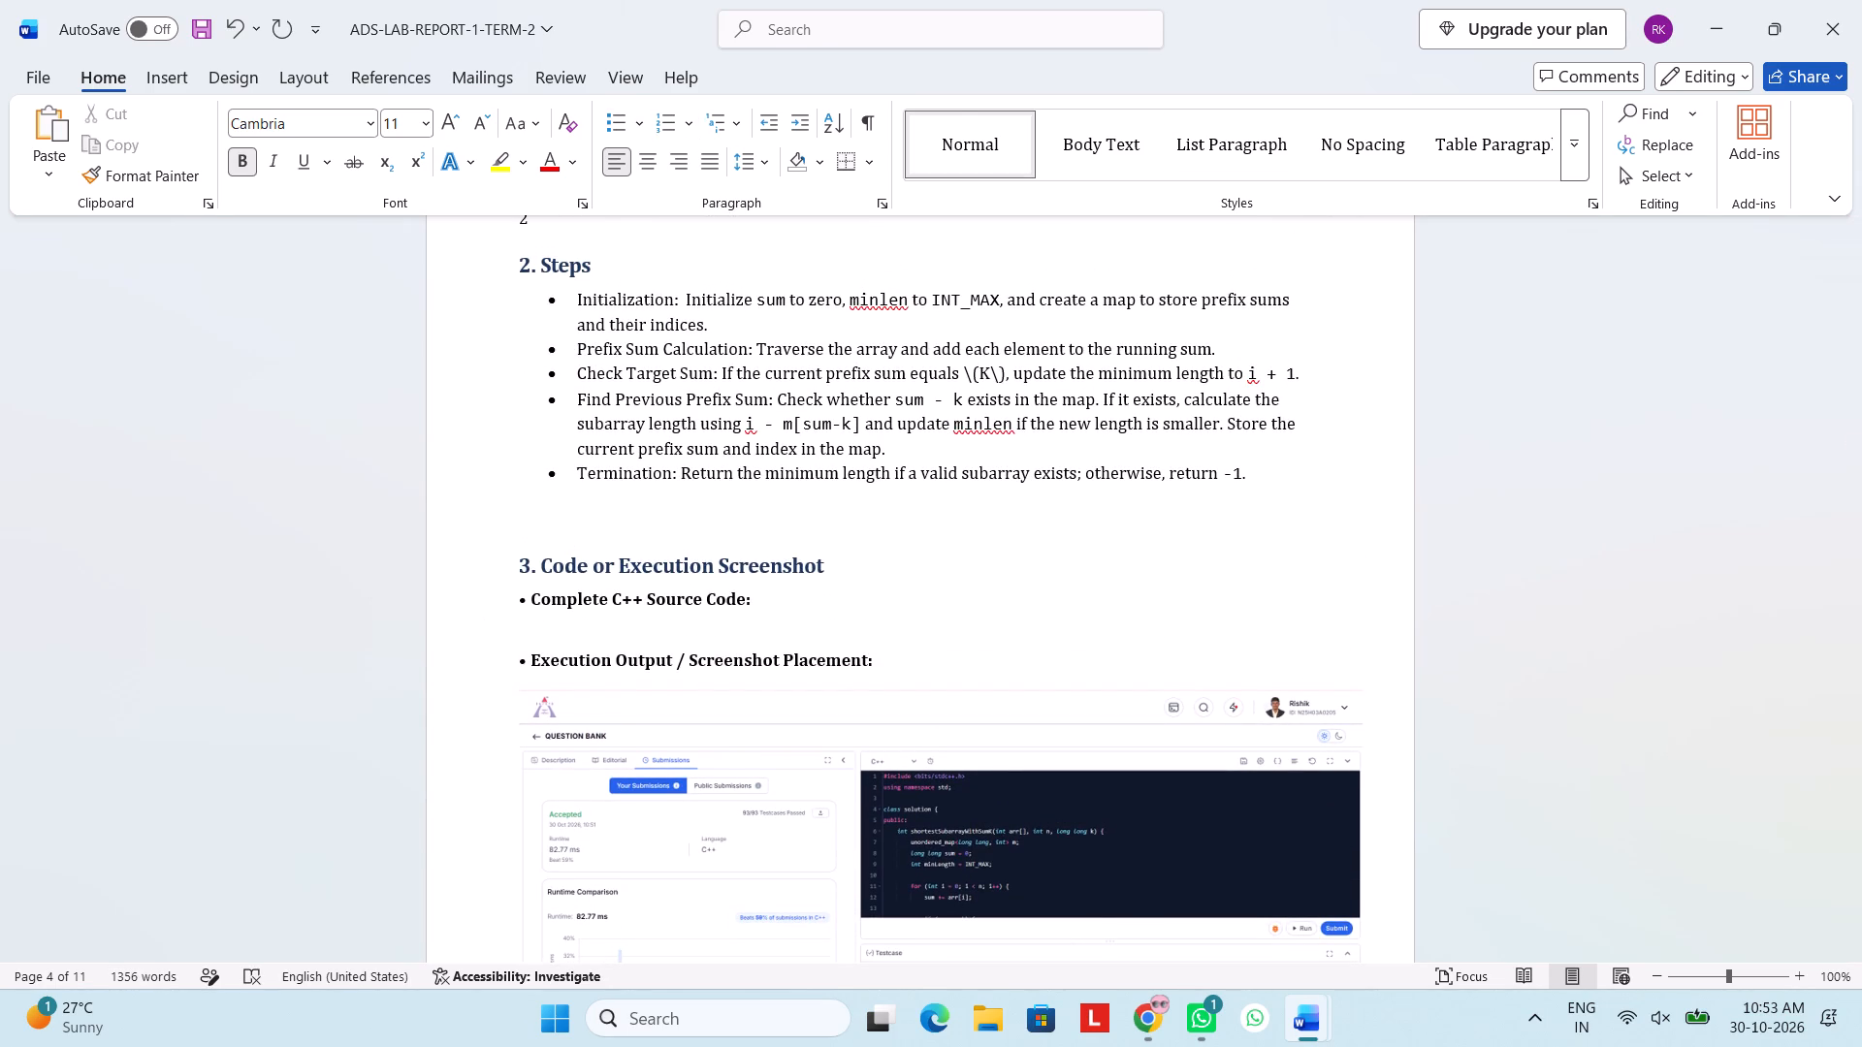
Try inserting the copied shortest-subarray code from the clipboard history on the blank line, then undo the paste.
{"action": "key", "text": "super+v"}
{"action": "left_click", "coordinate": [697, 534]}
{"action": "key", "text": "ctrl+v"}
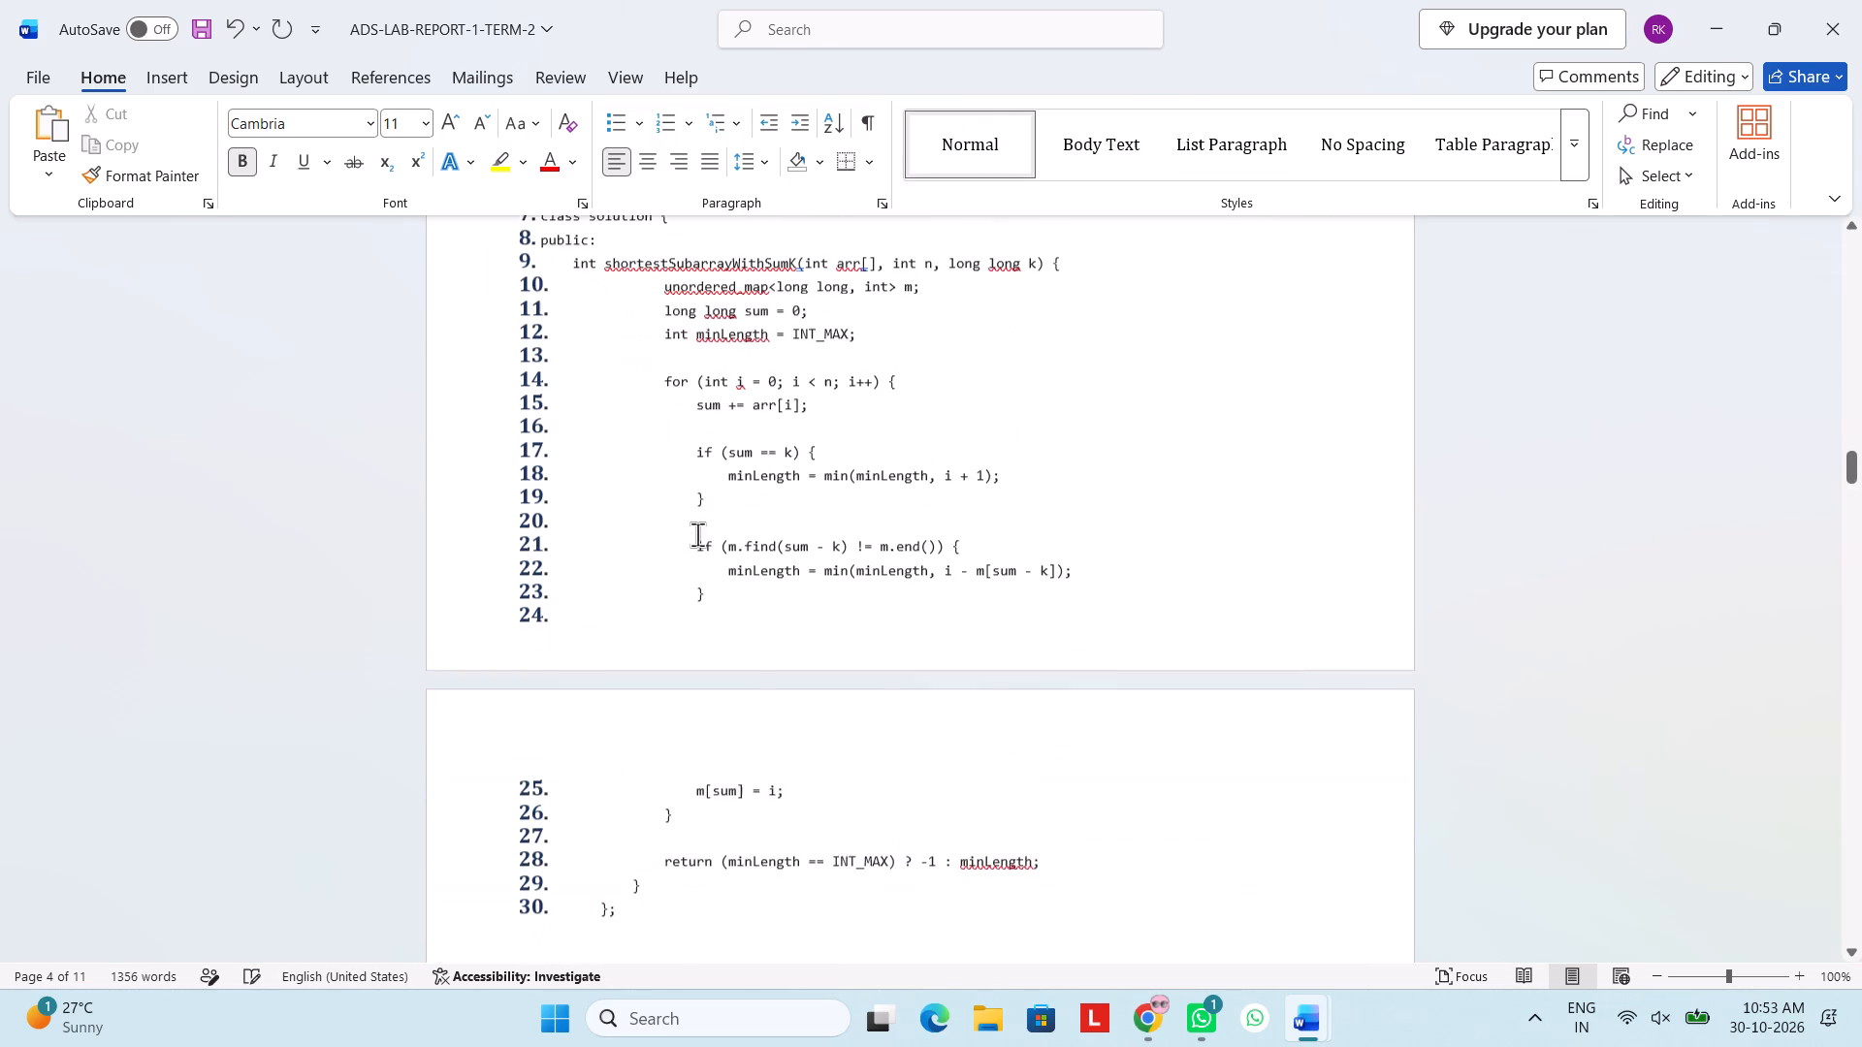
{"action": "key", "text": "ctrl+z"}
Indent the blank line beneath Complete C++ Source Code and insert the shortestSubarrayWithSumK code from the clipboard history as plain text.
{"action": "scroll", "coordinate": [828, 521], "scroll_direction": "up", "scroll_amount": 1}
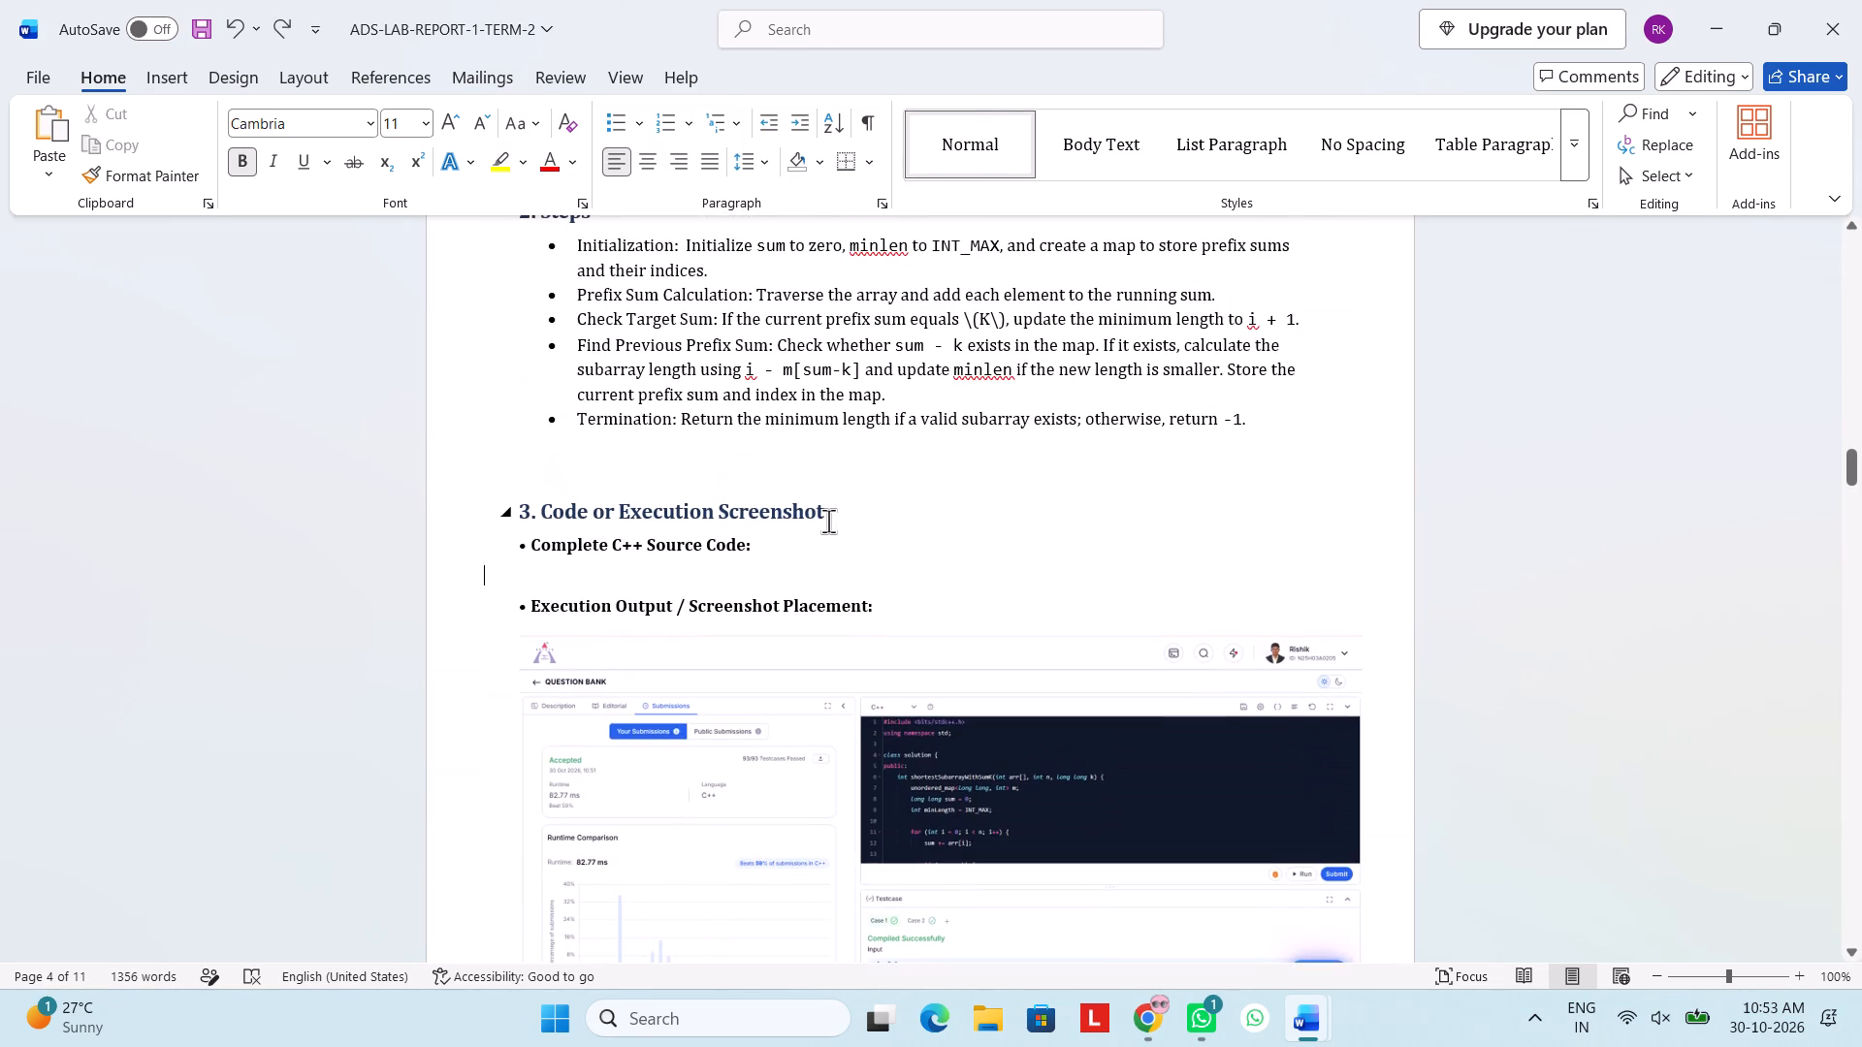
{"action": "key", "text": "Tab"}
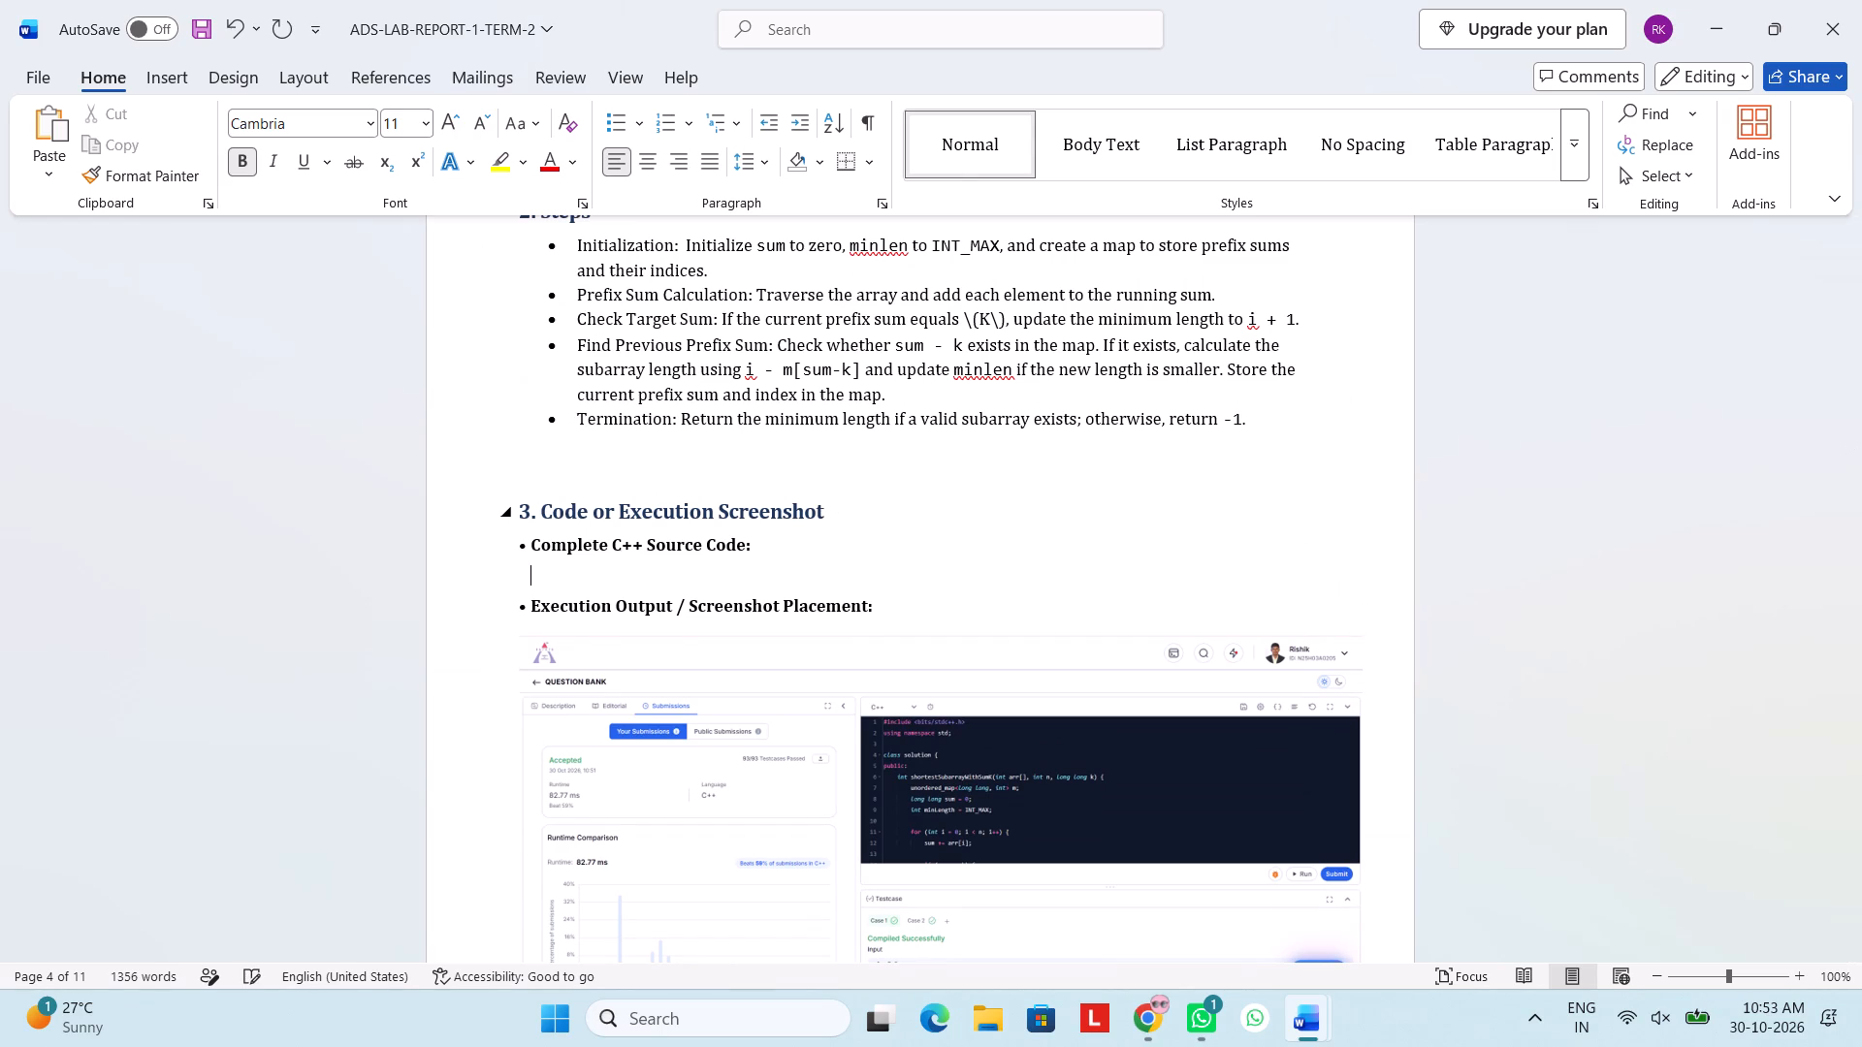
{"action": "key", "text": "super+v"}
{"action": "left_click", "coordinate": [674, 481]}
{"action": "key", "text": "ctrl+v"}
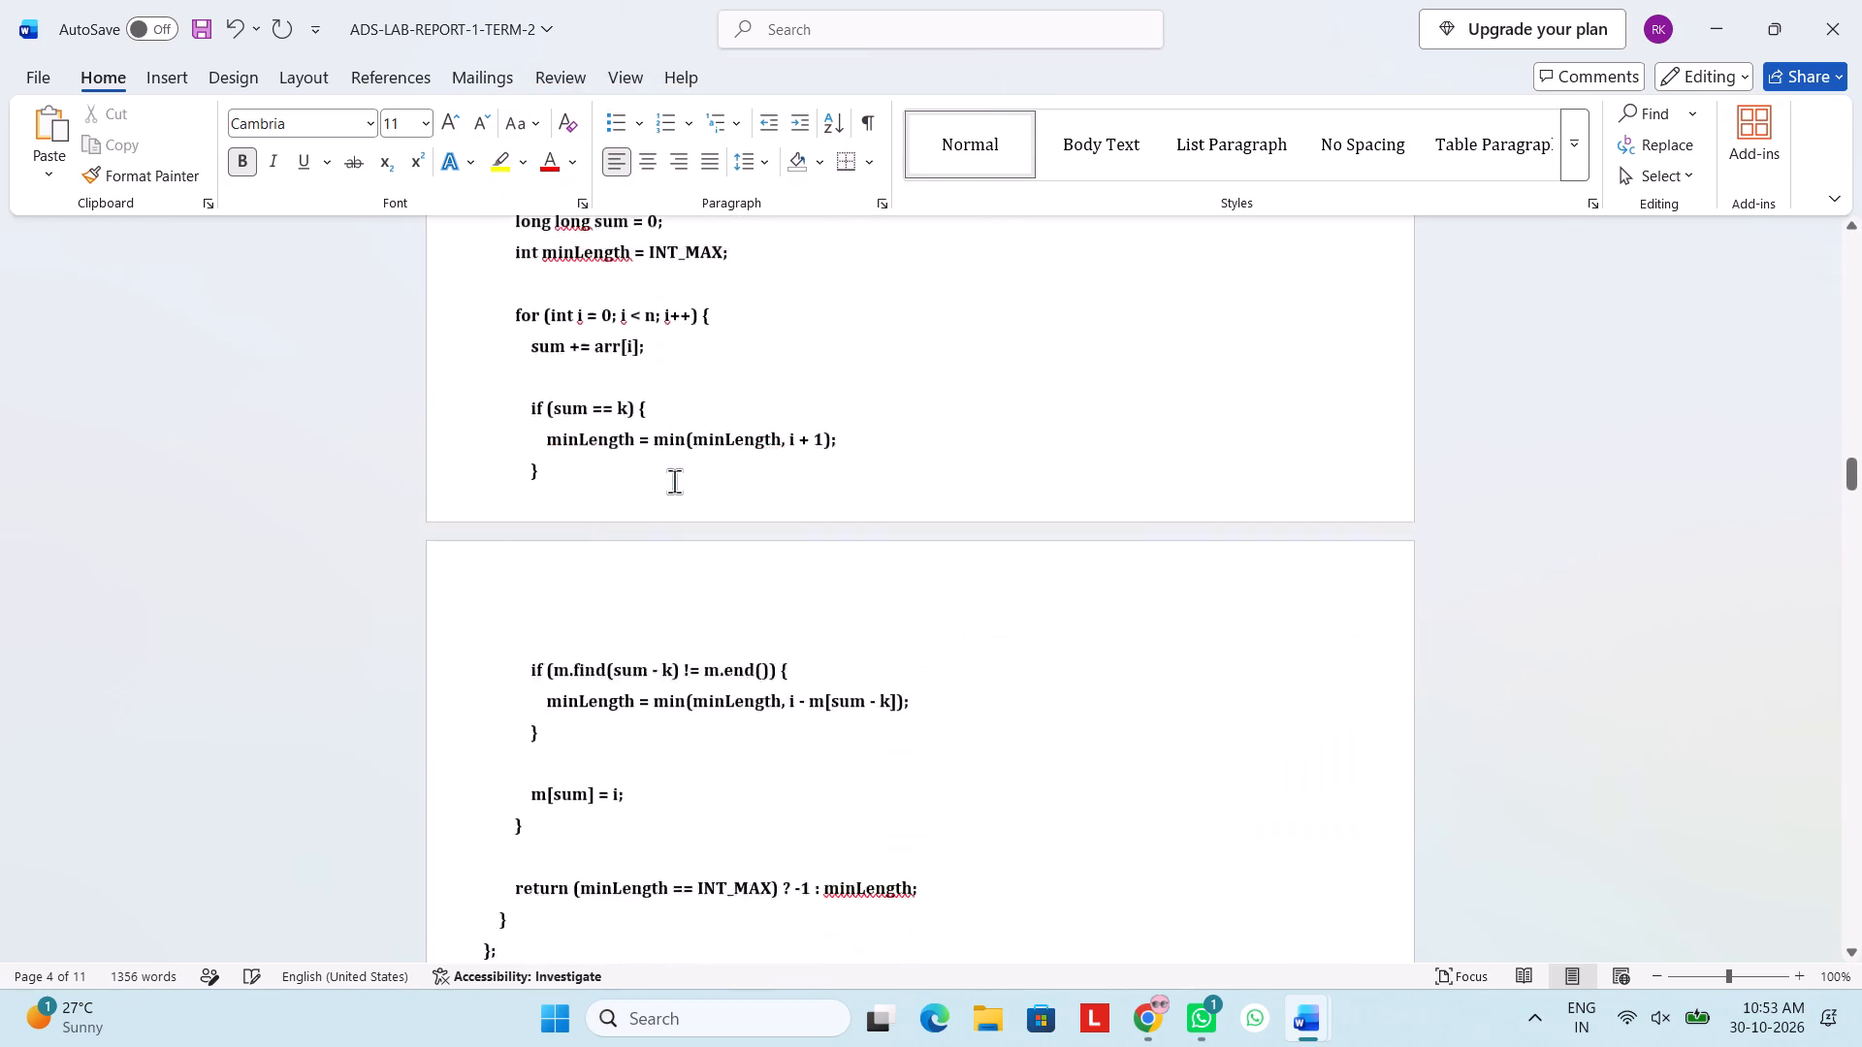
Remove the bold formatting from the whole inserted C++ code in Problem Statement 2.
{"action": "left_click_drag", "start_coordinate": [650, 914], "coordinate": [563, 131]}
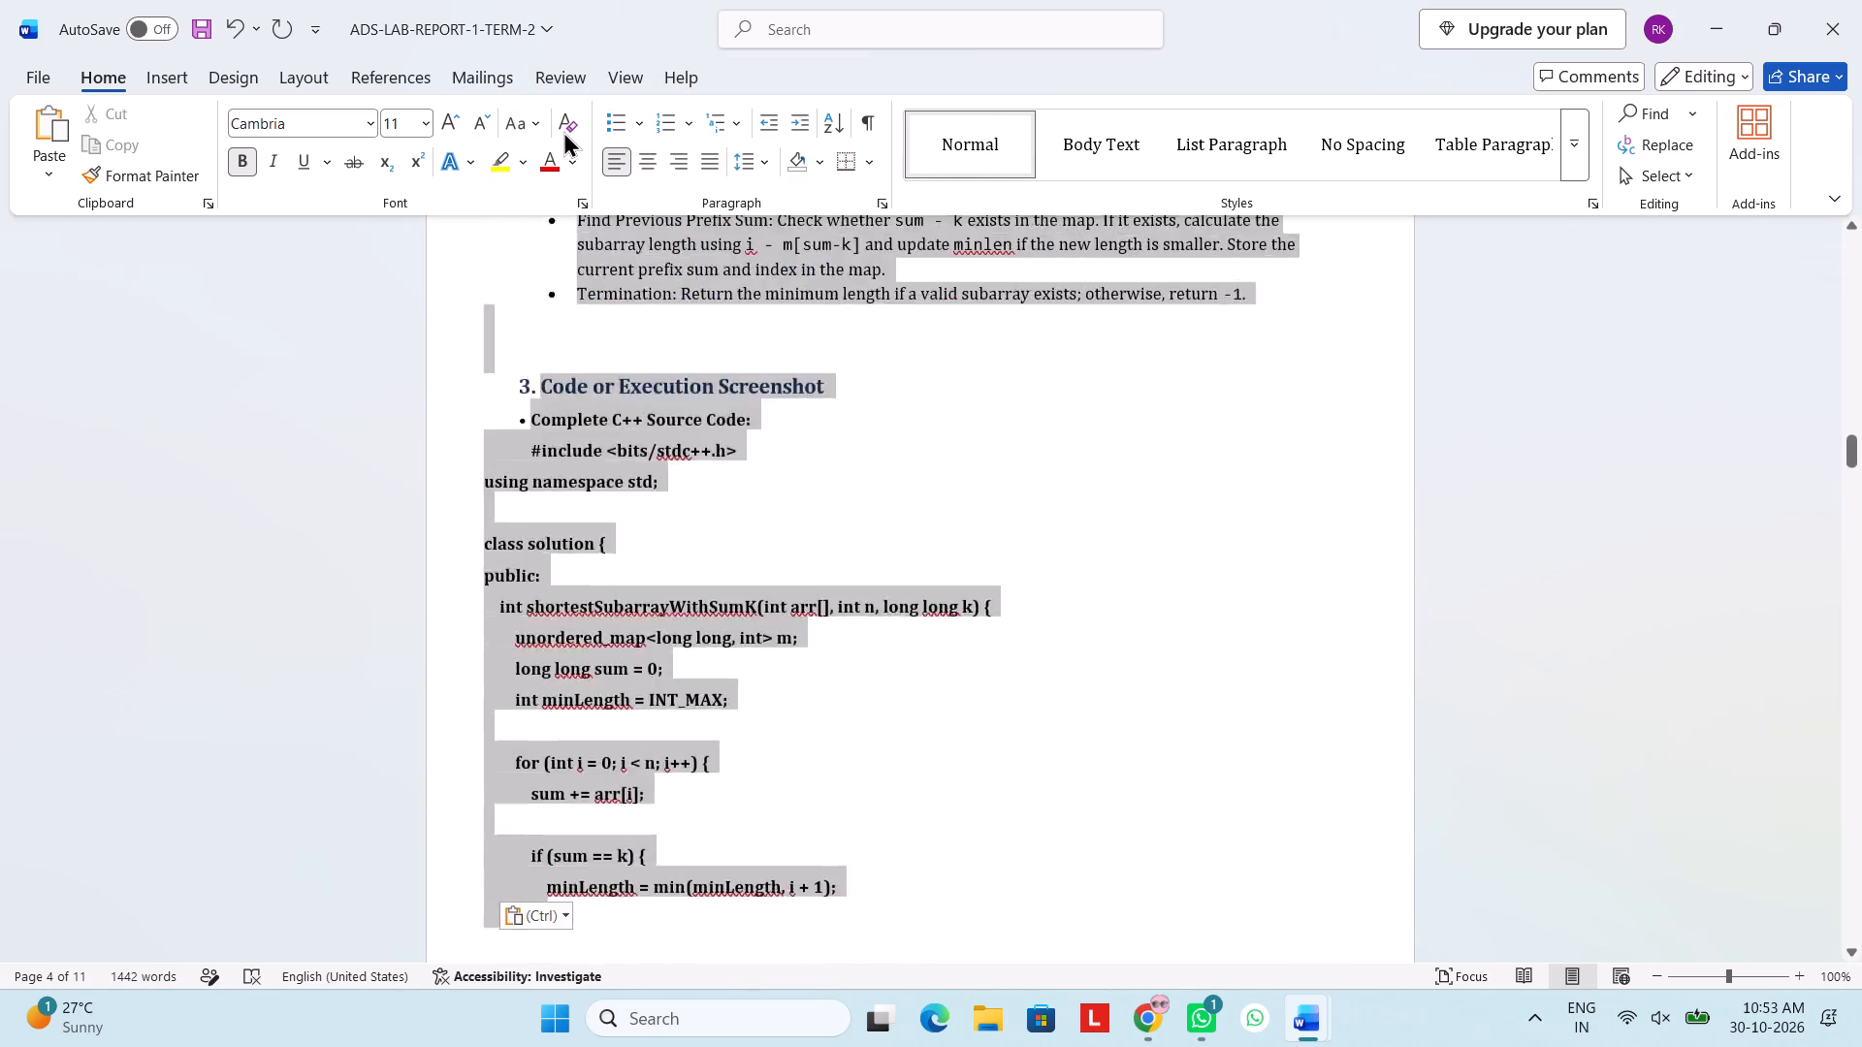
{"action": "left_click_drag", "start_coordinate": [563, 131], "coordinate": [518, 825]}
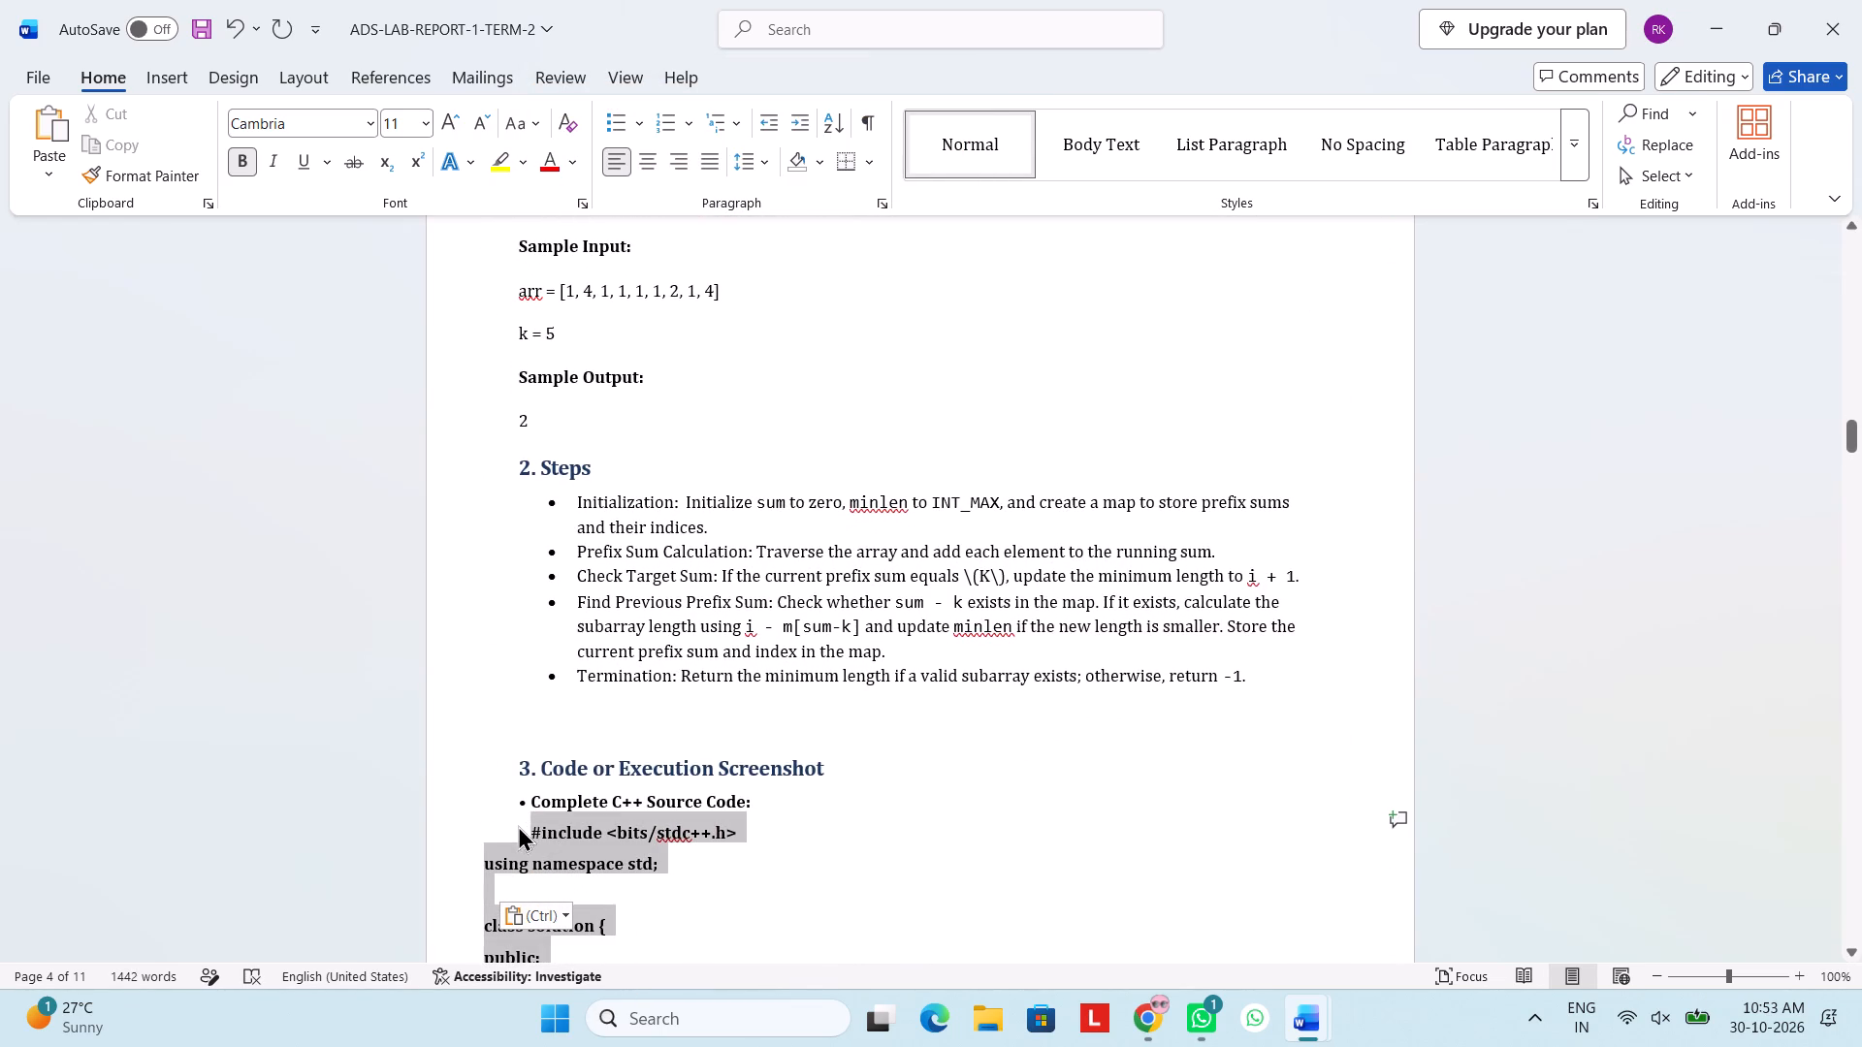
{"action": "left_click_drag", "start_coordinate": [518, 825], "coordinate": [524, 828]}
{"action": "left_click", "coordinate": [545, 796]}
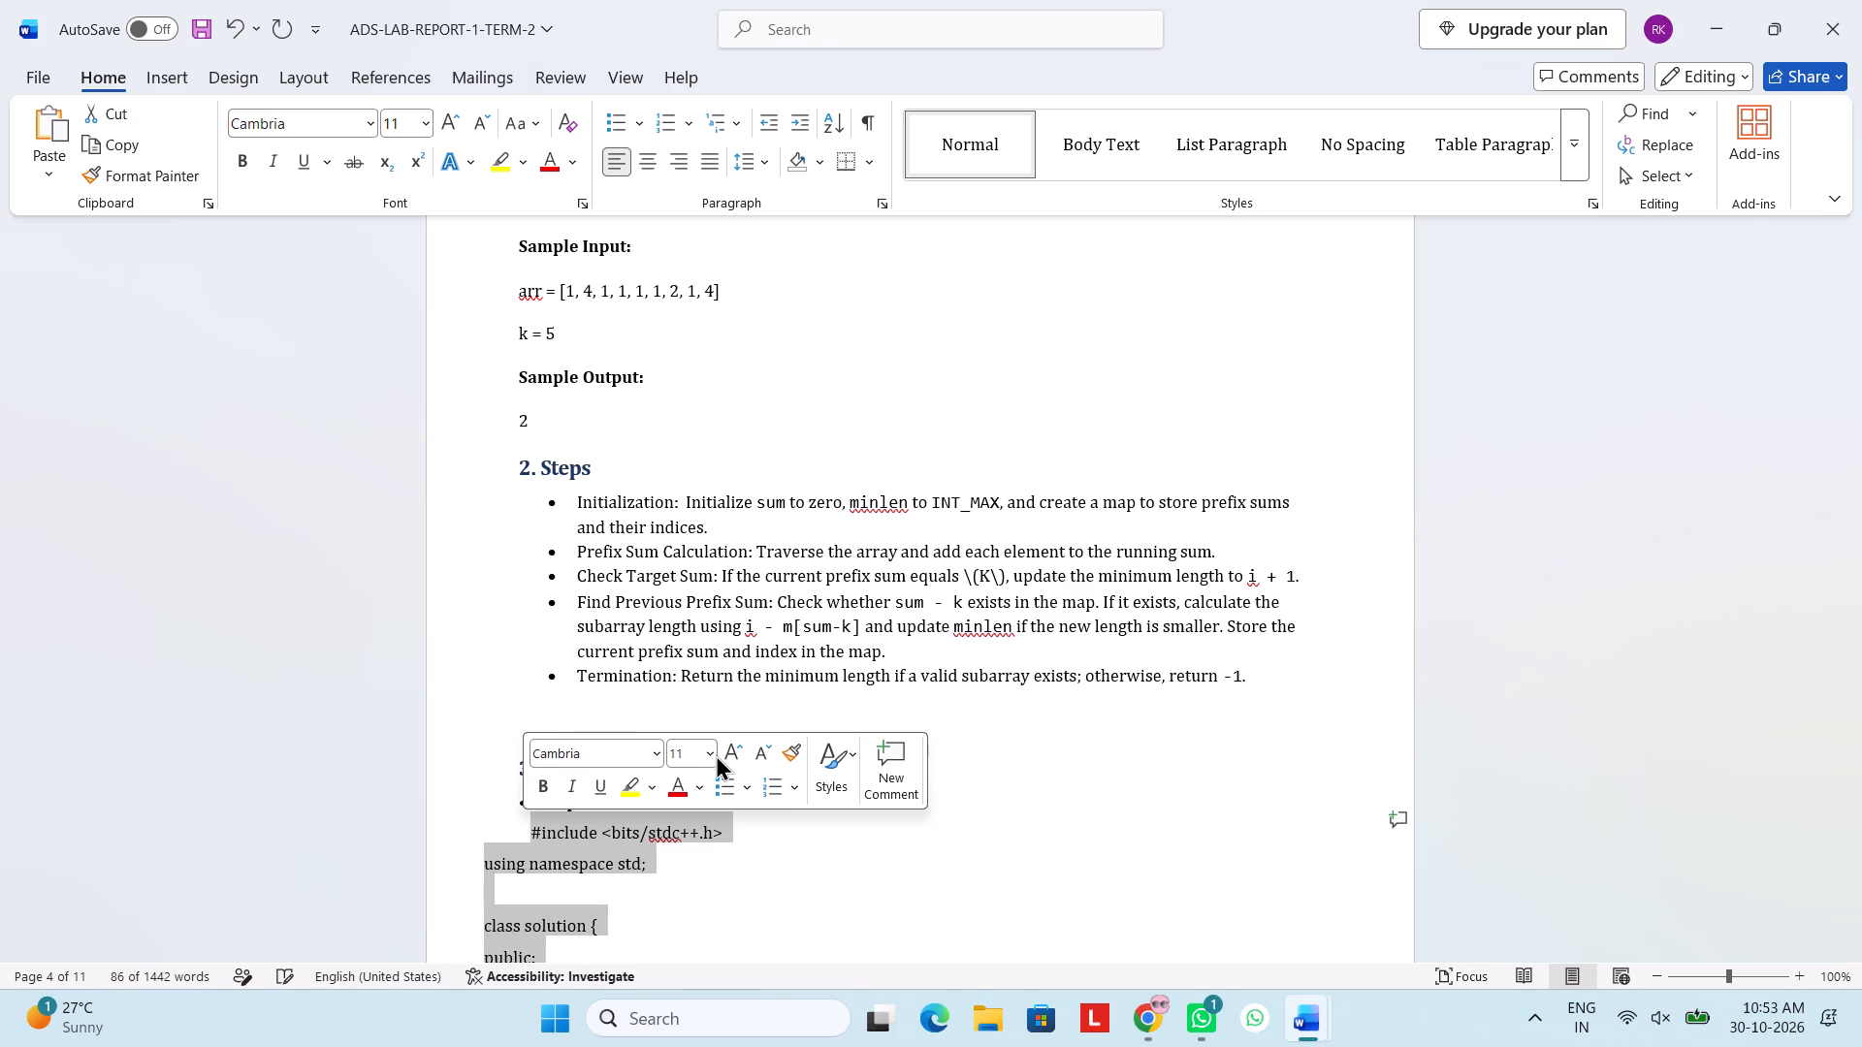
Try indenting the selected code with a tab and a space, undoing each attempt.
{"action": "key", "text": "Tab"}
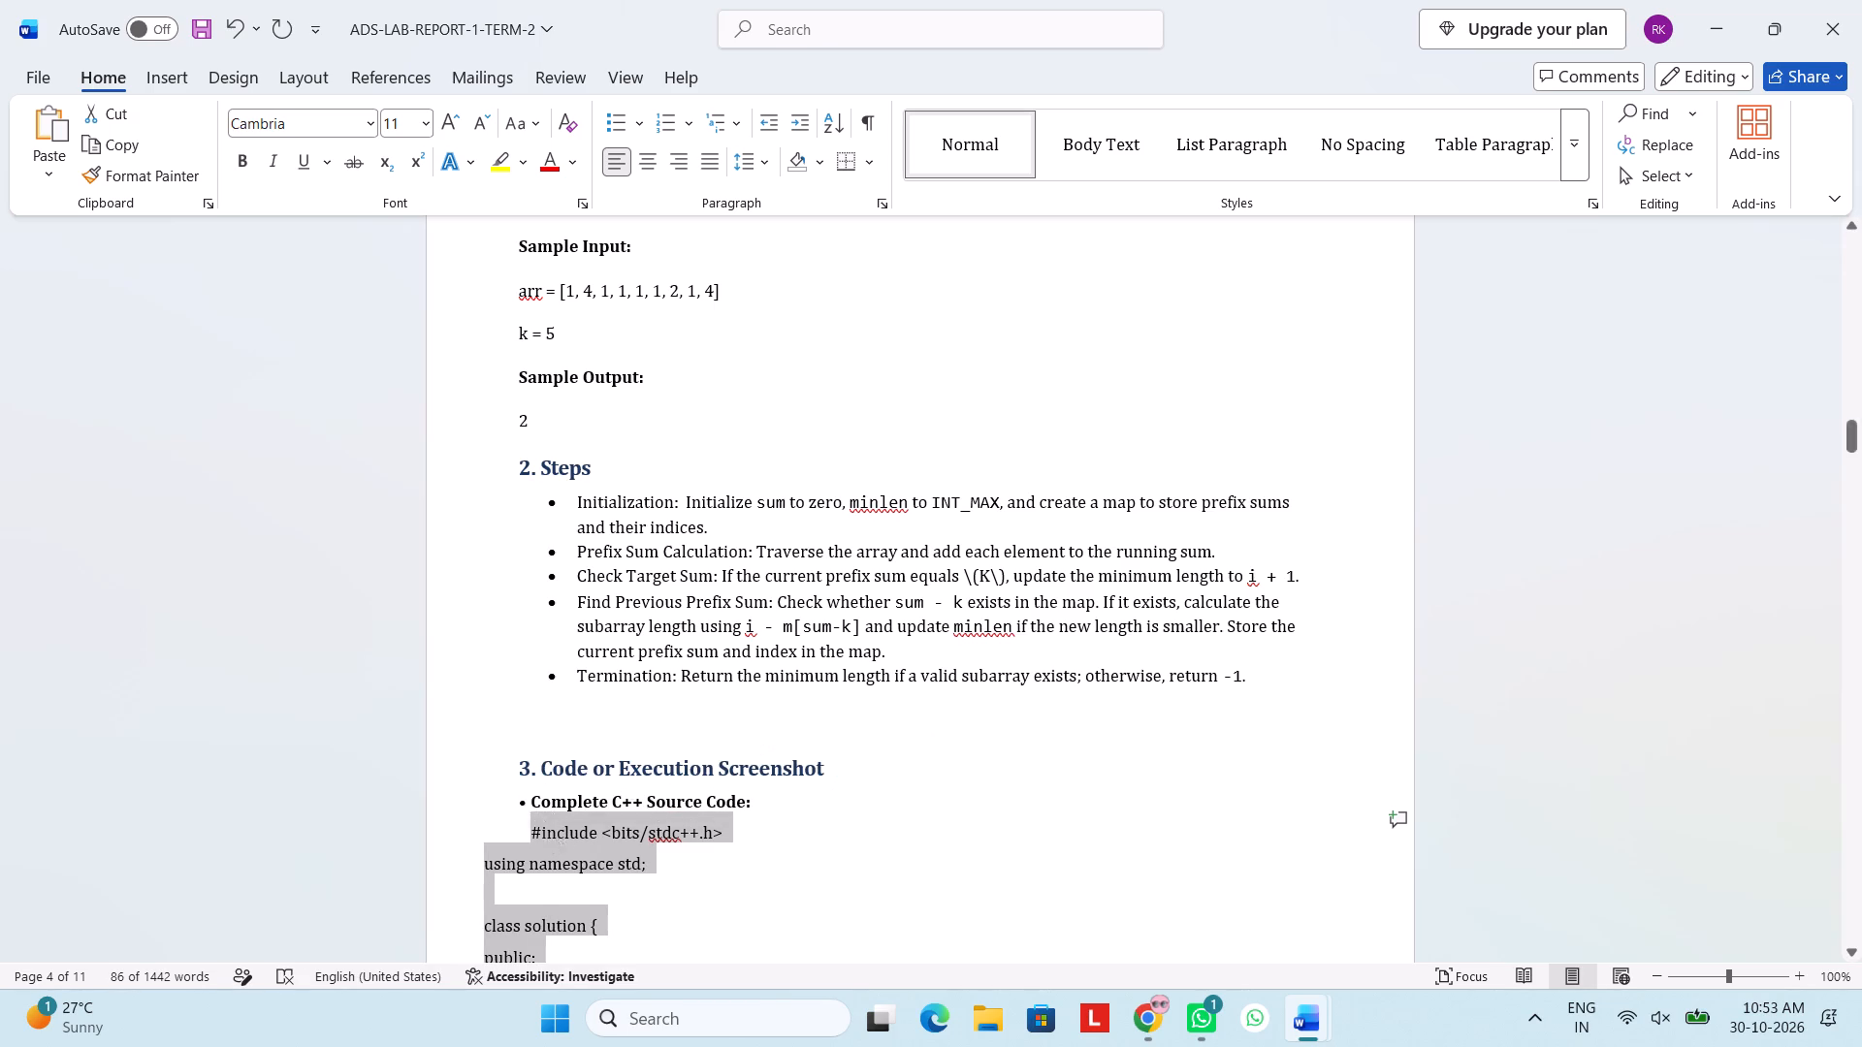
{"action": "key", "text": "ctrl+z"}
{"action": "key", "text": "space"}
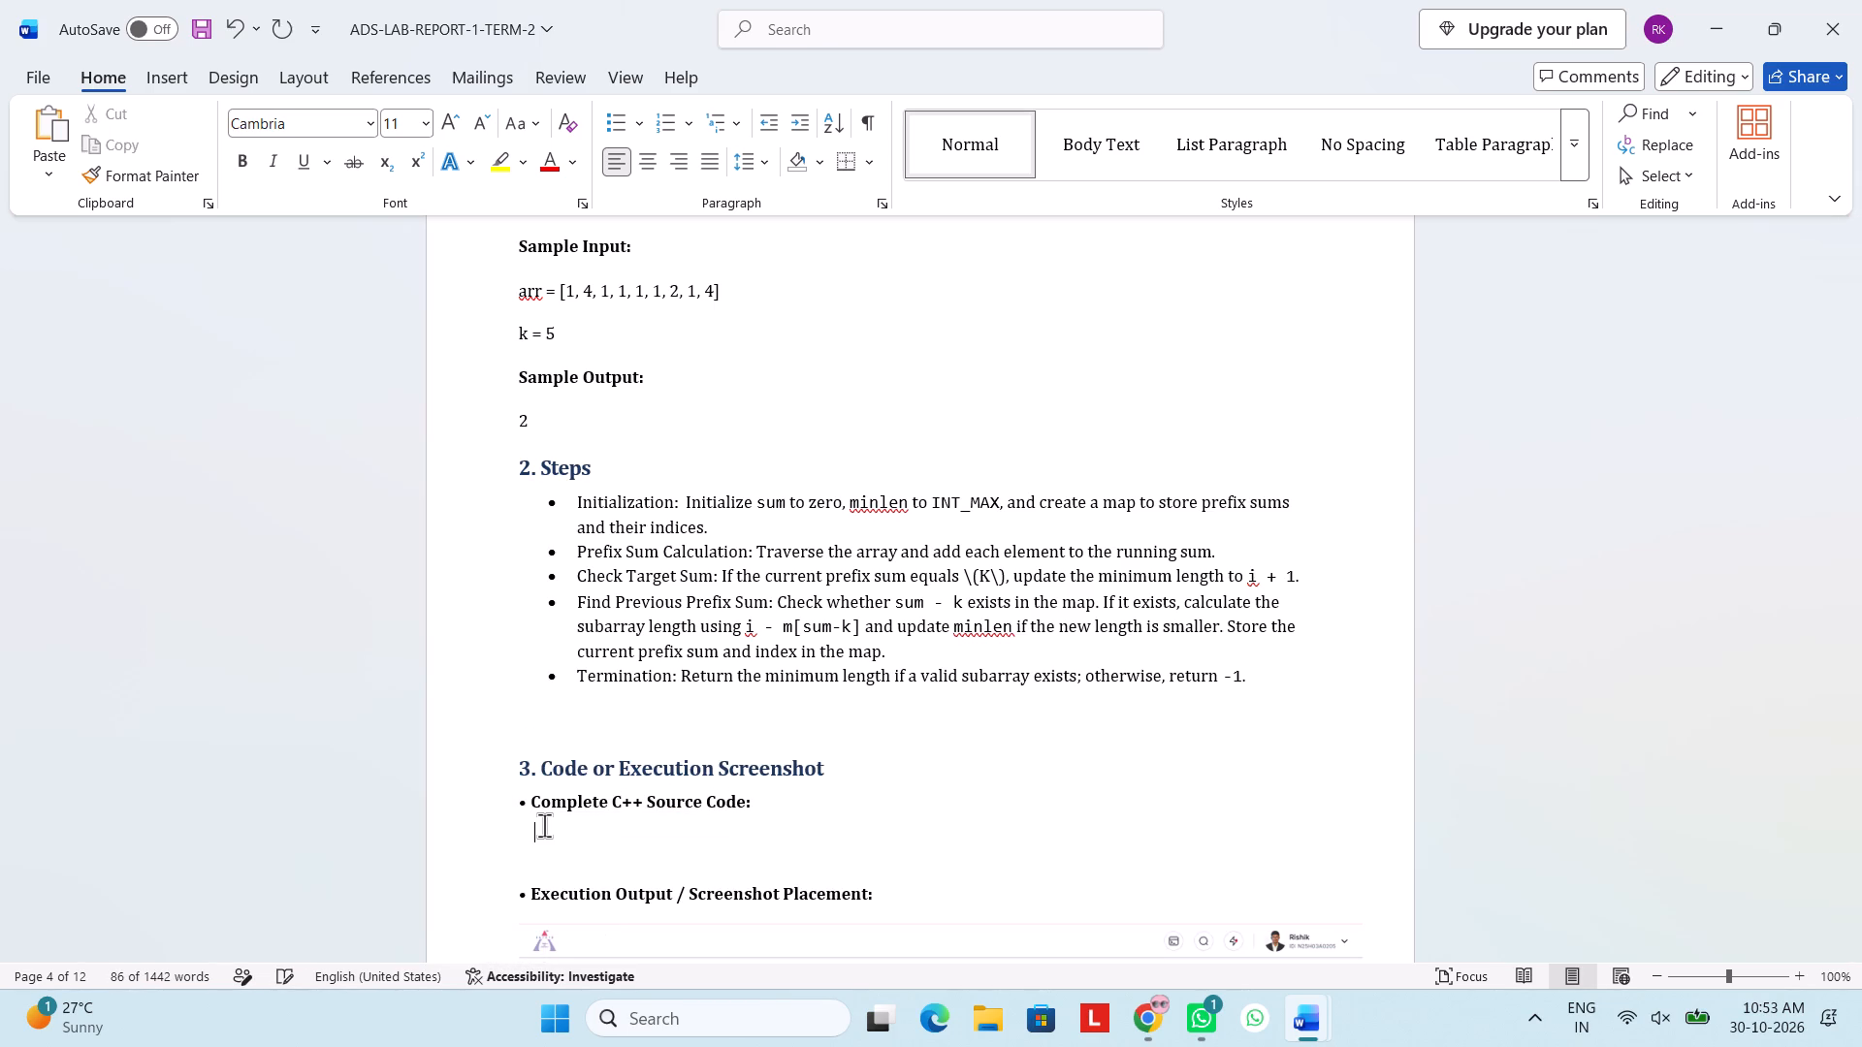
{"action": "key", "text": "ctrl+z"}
Review Problem Statement 2's inserted code, execution screenshot and conclusion table, and continue on to Problem Statement 3.
{"action": "left_click", "coordinate": [892, 848]}
{"action": "scroll", "coordinate": [892, 848], "scroll_direction": "down", "scroll_amount": 2}
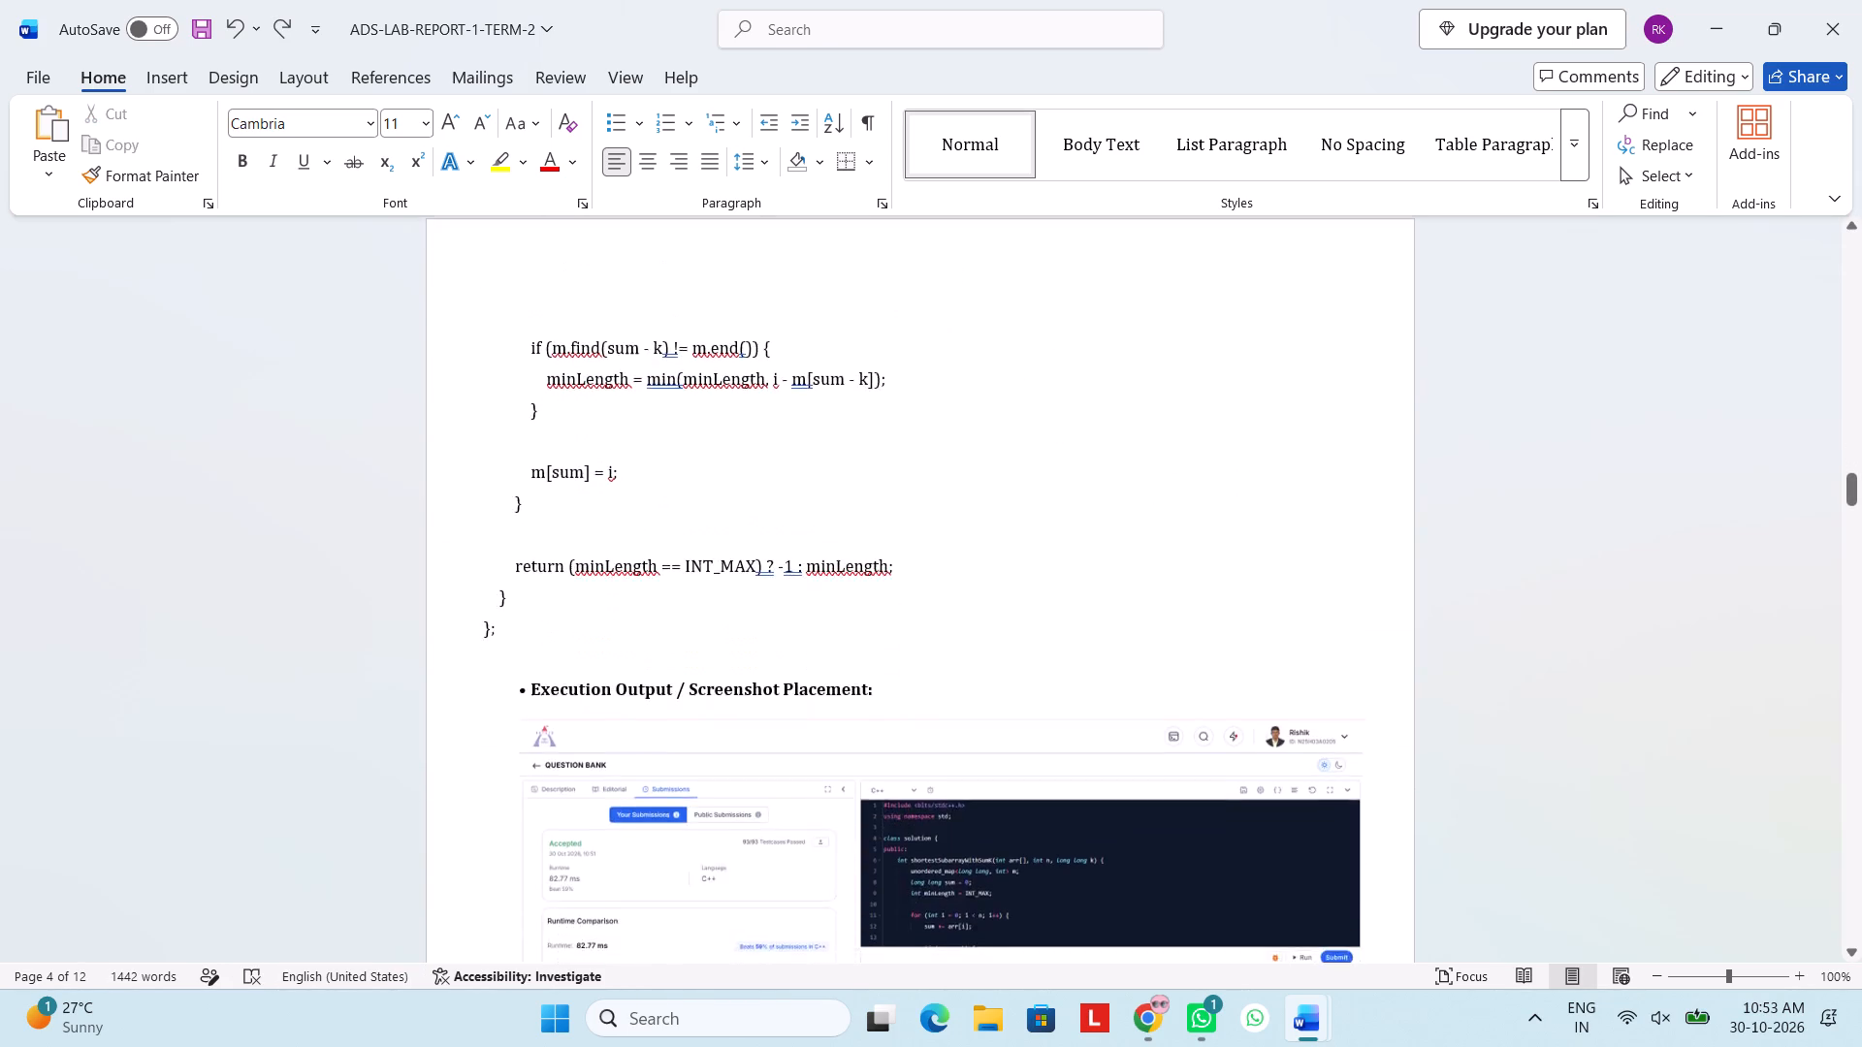
{"action": "scroll", "coordinate": [892, 848], "scroll_direction": "up", "scroll_amount": 1}
{"action": "scroll", "coordinate": [892, 848], "scroll_direction": "down", "scroll_amount": 3}
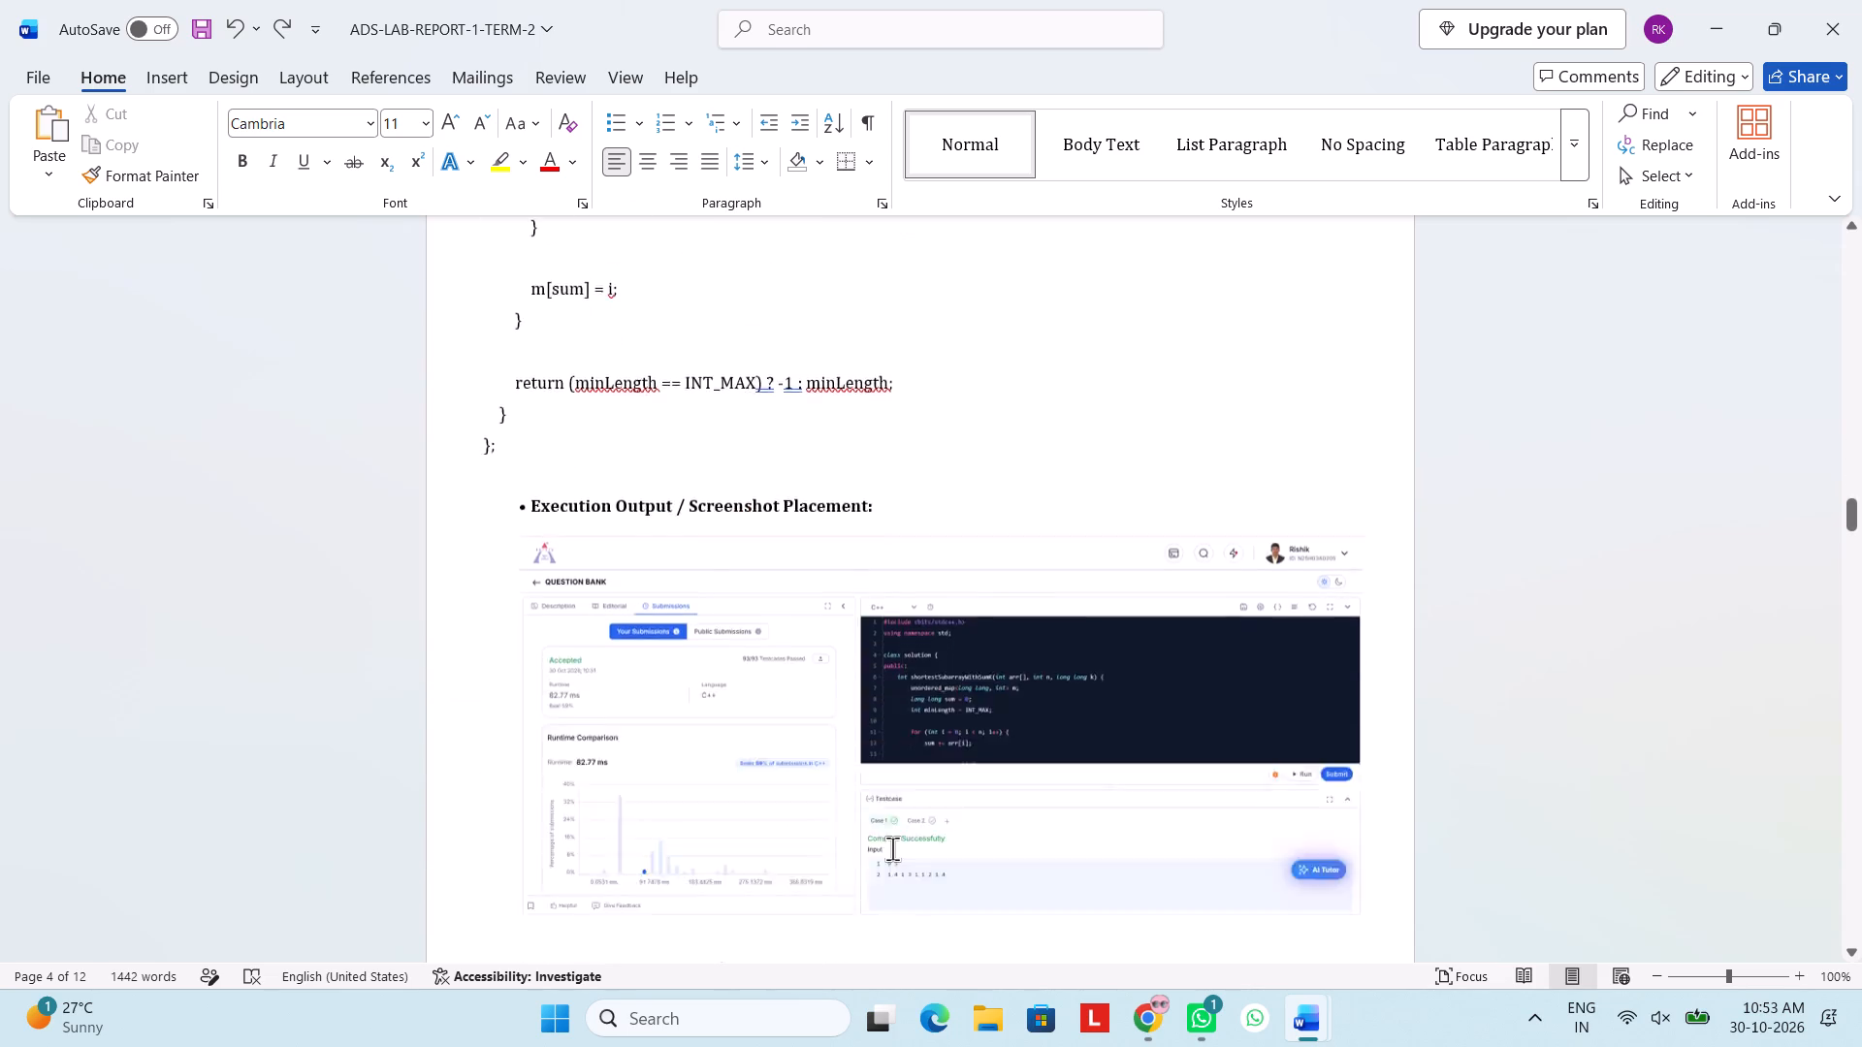
{"action": "scroll", "coordinate": [892, 848], "scroll_direction": "down", "scroll_amount": 1}
{"action": "scroll", "coordinate": [892, 848], "scroll_direction": "up", "scroll_amount": 10}
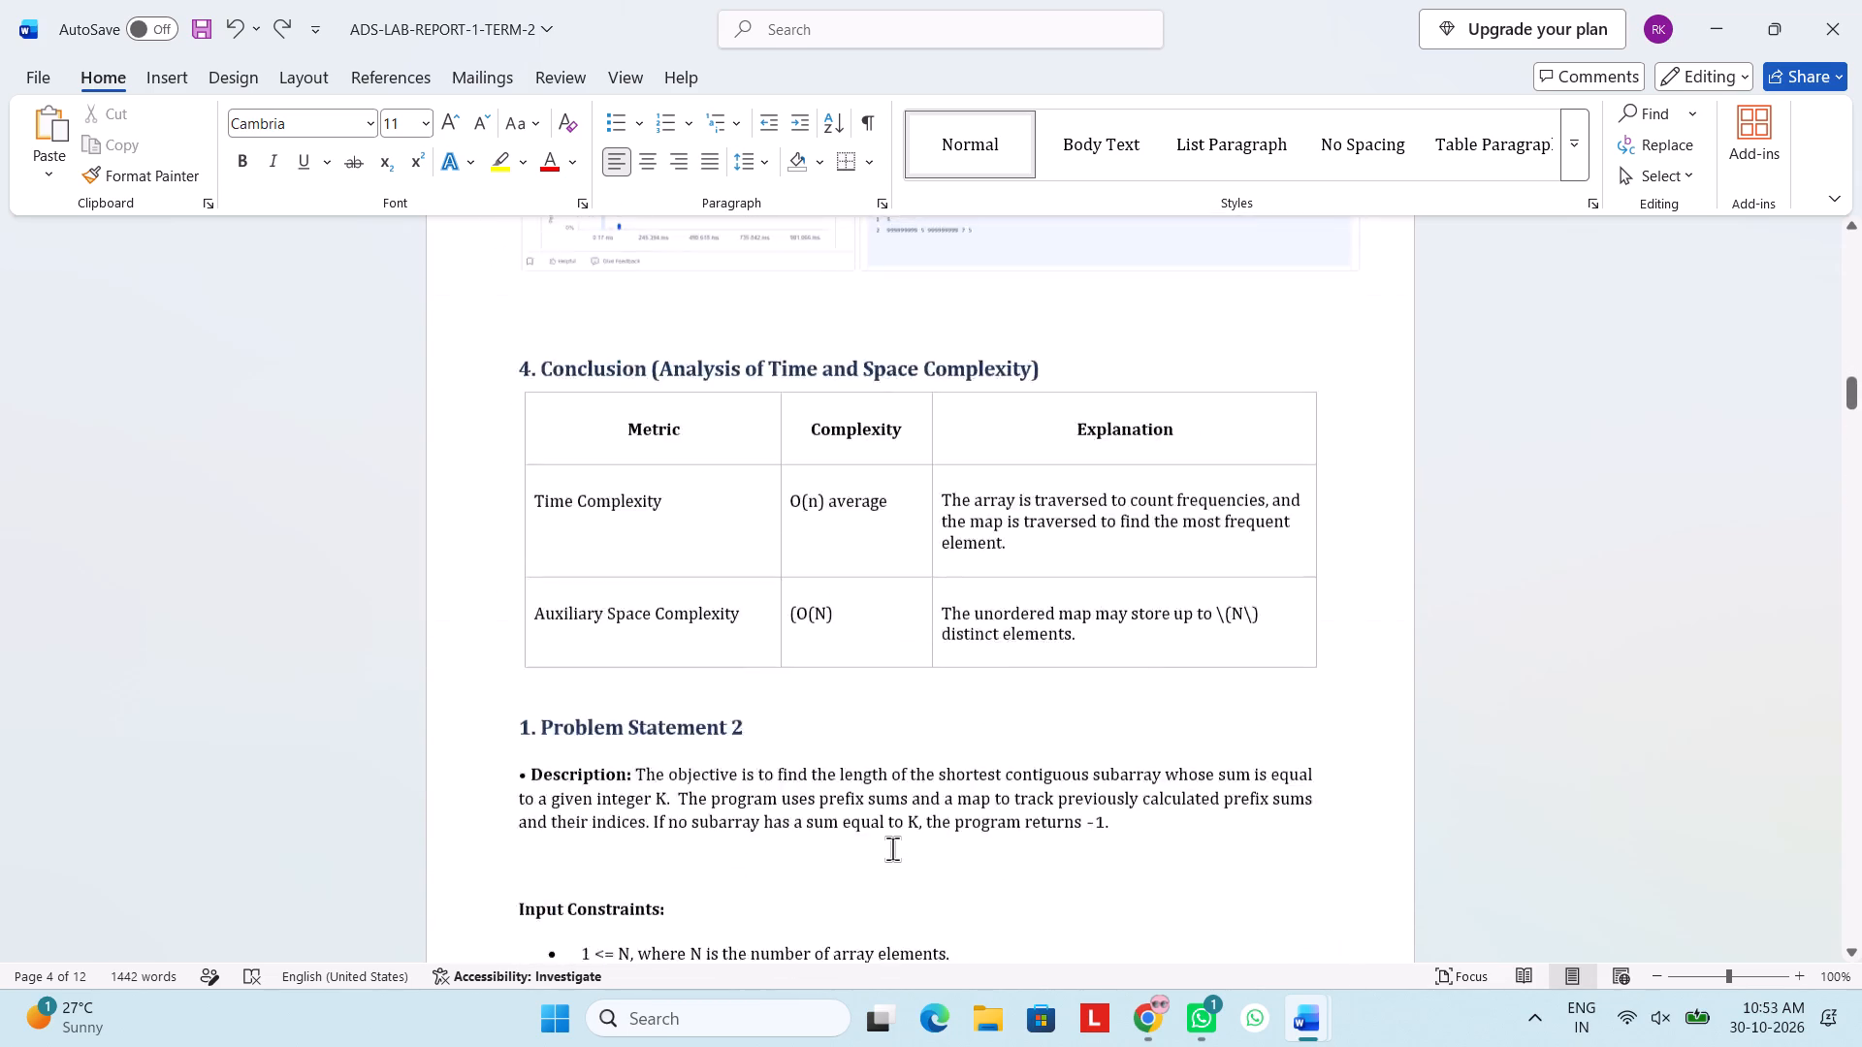
{"action": "scroll", "coordinate": [892, 848], "scroll_direction": "up", "scroll_amount": 2}
{"action": "scroll", "coordinate": [892, 848], "scroll_direction": "down", "scroll_amount": 4}
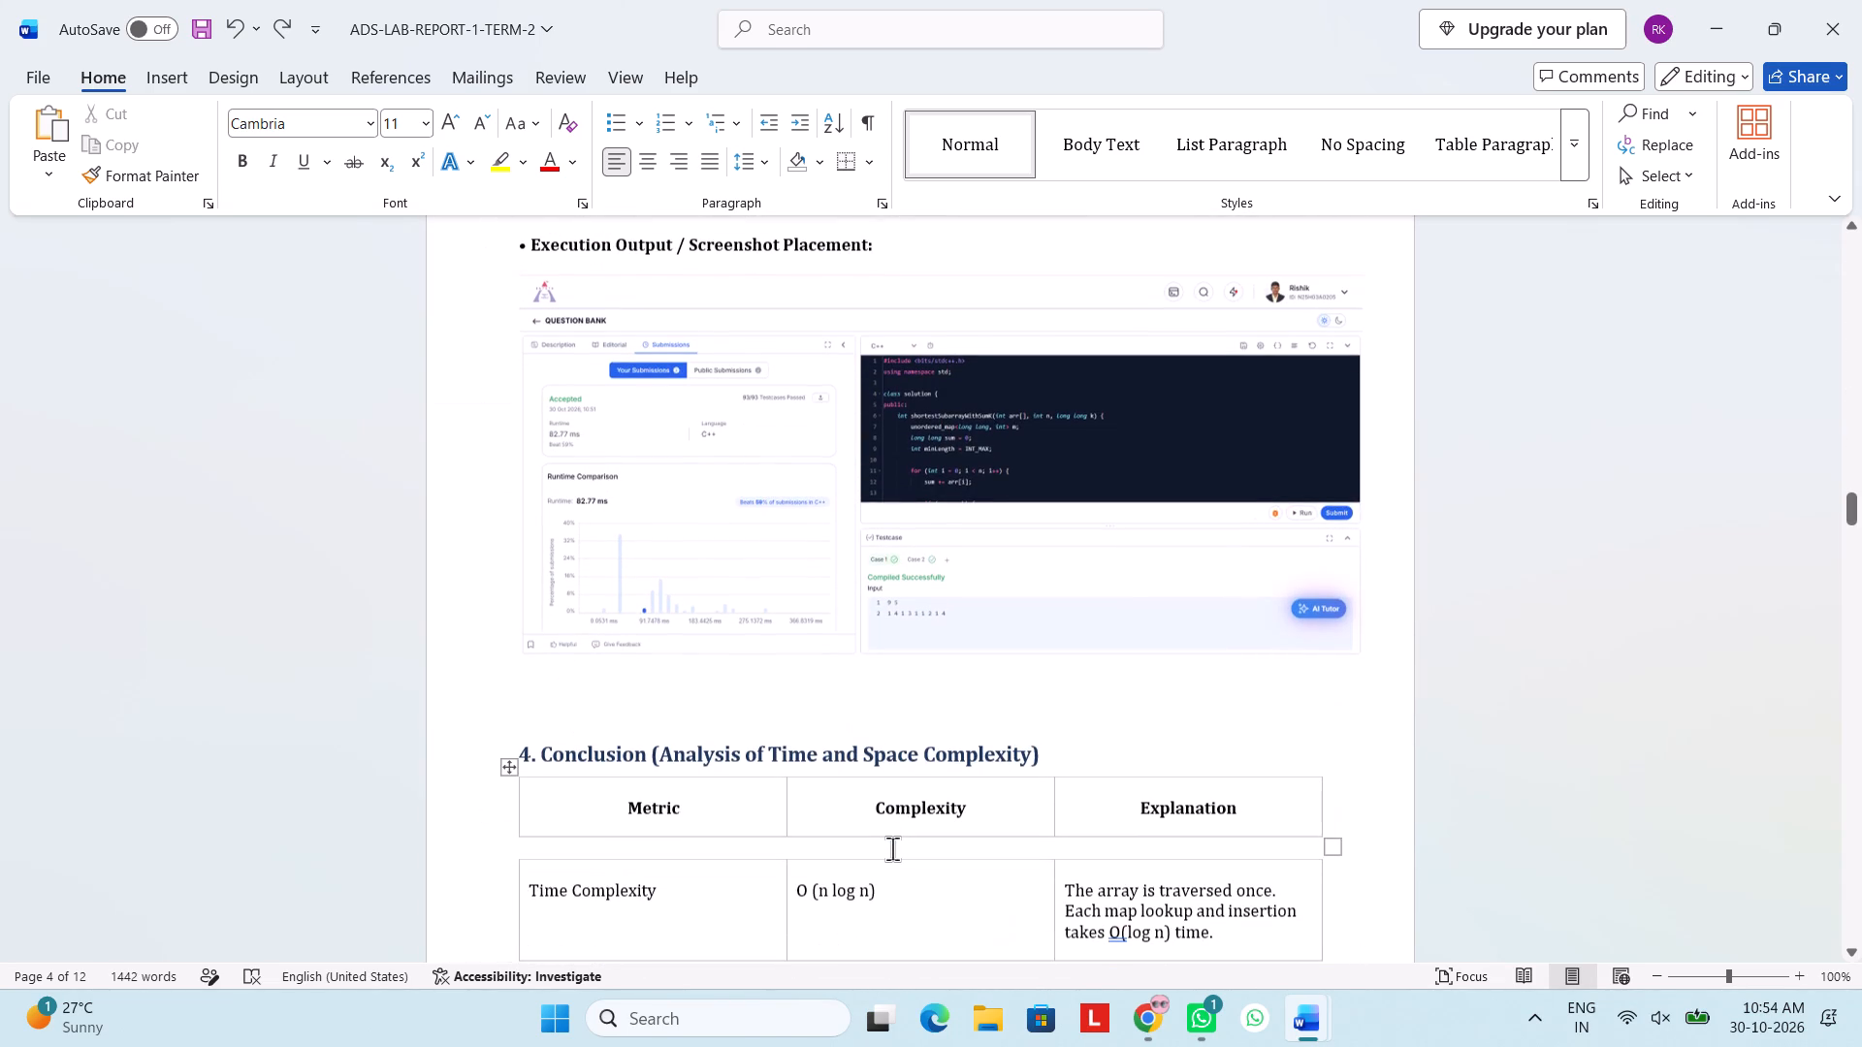
{"action": "scroll", "coordinate": [892, 848], "scroll_direction": "down", "scroll_amount": 2}
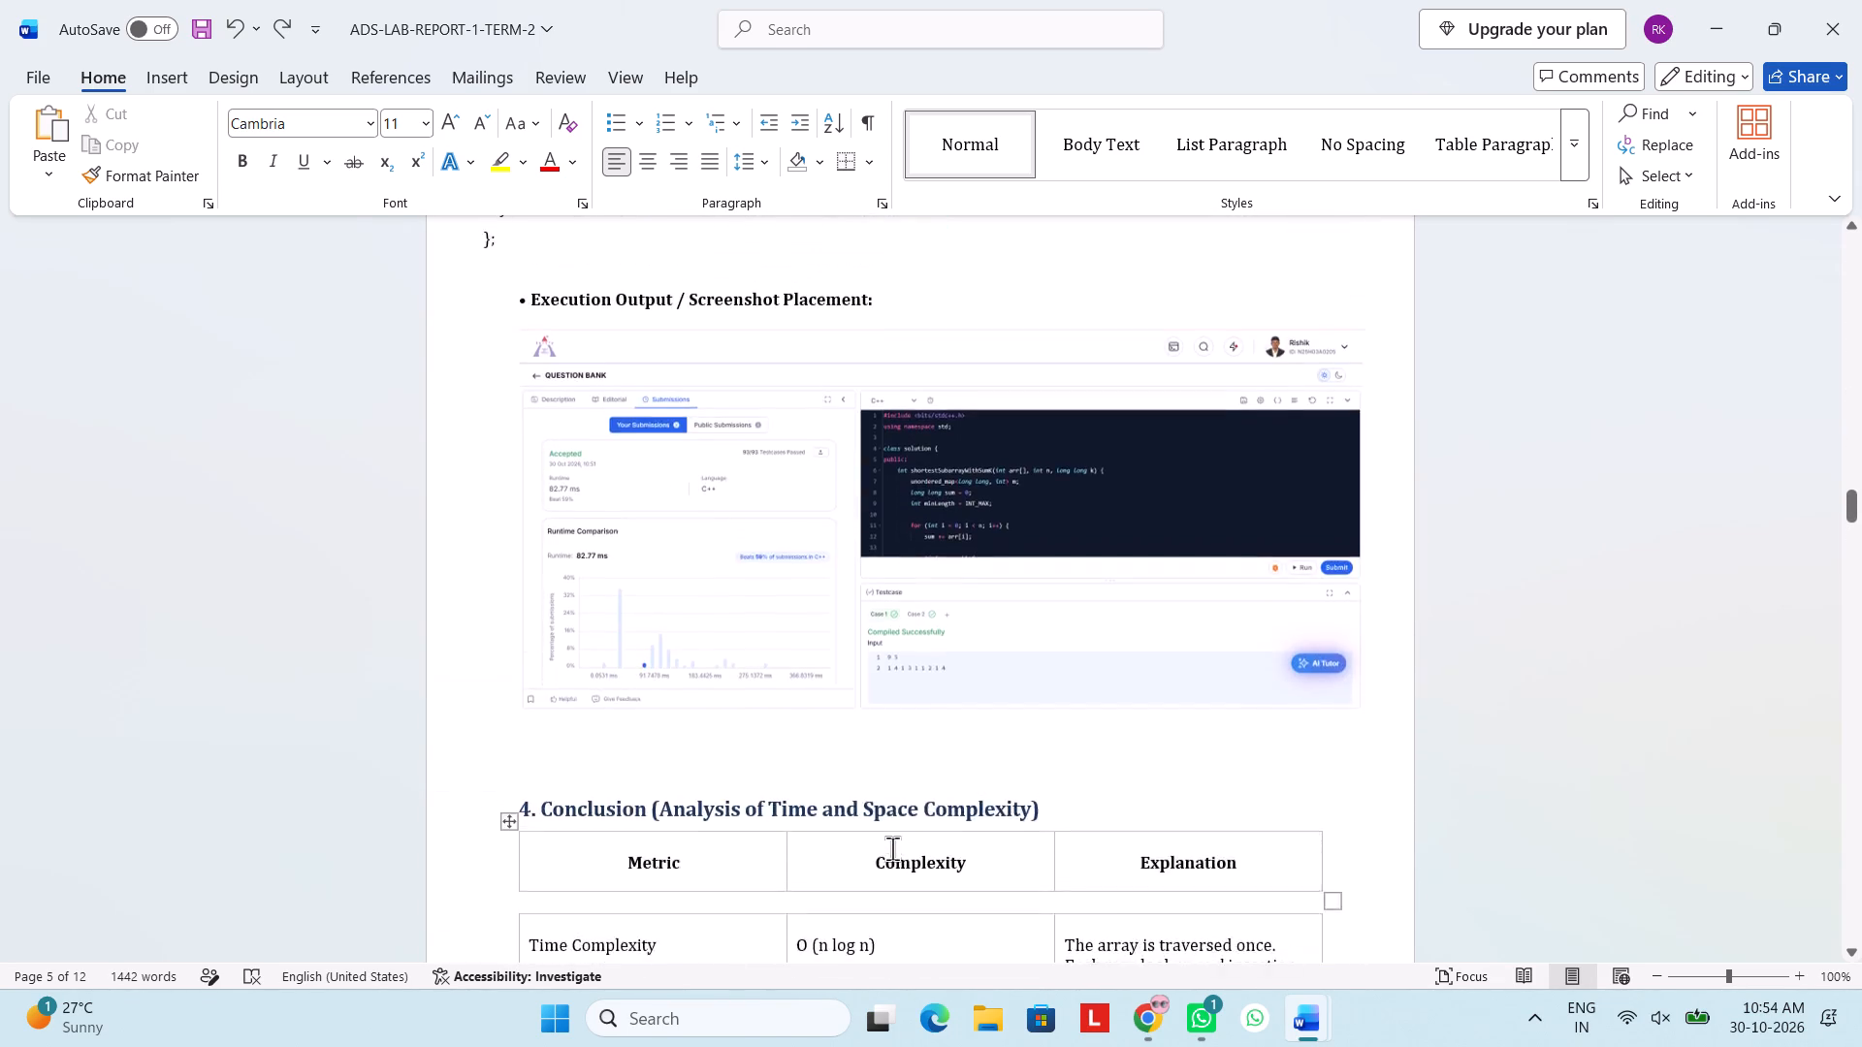
{"action": "scroll", "coordinate": [892, 848], "scroll_direction": "down", "scroll_amount": 2}
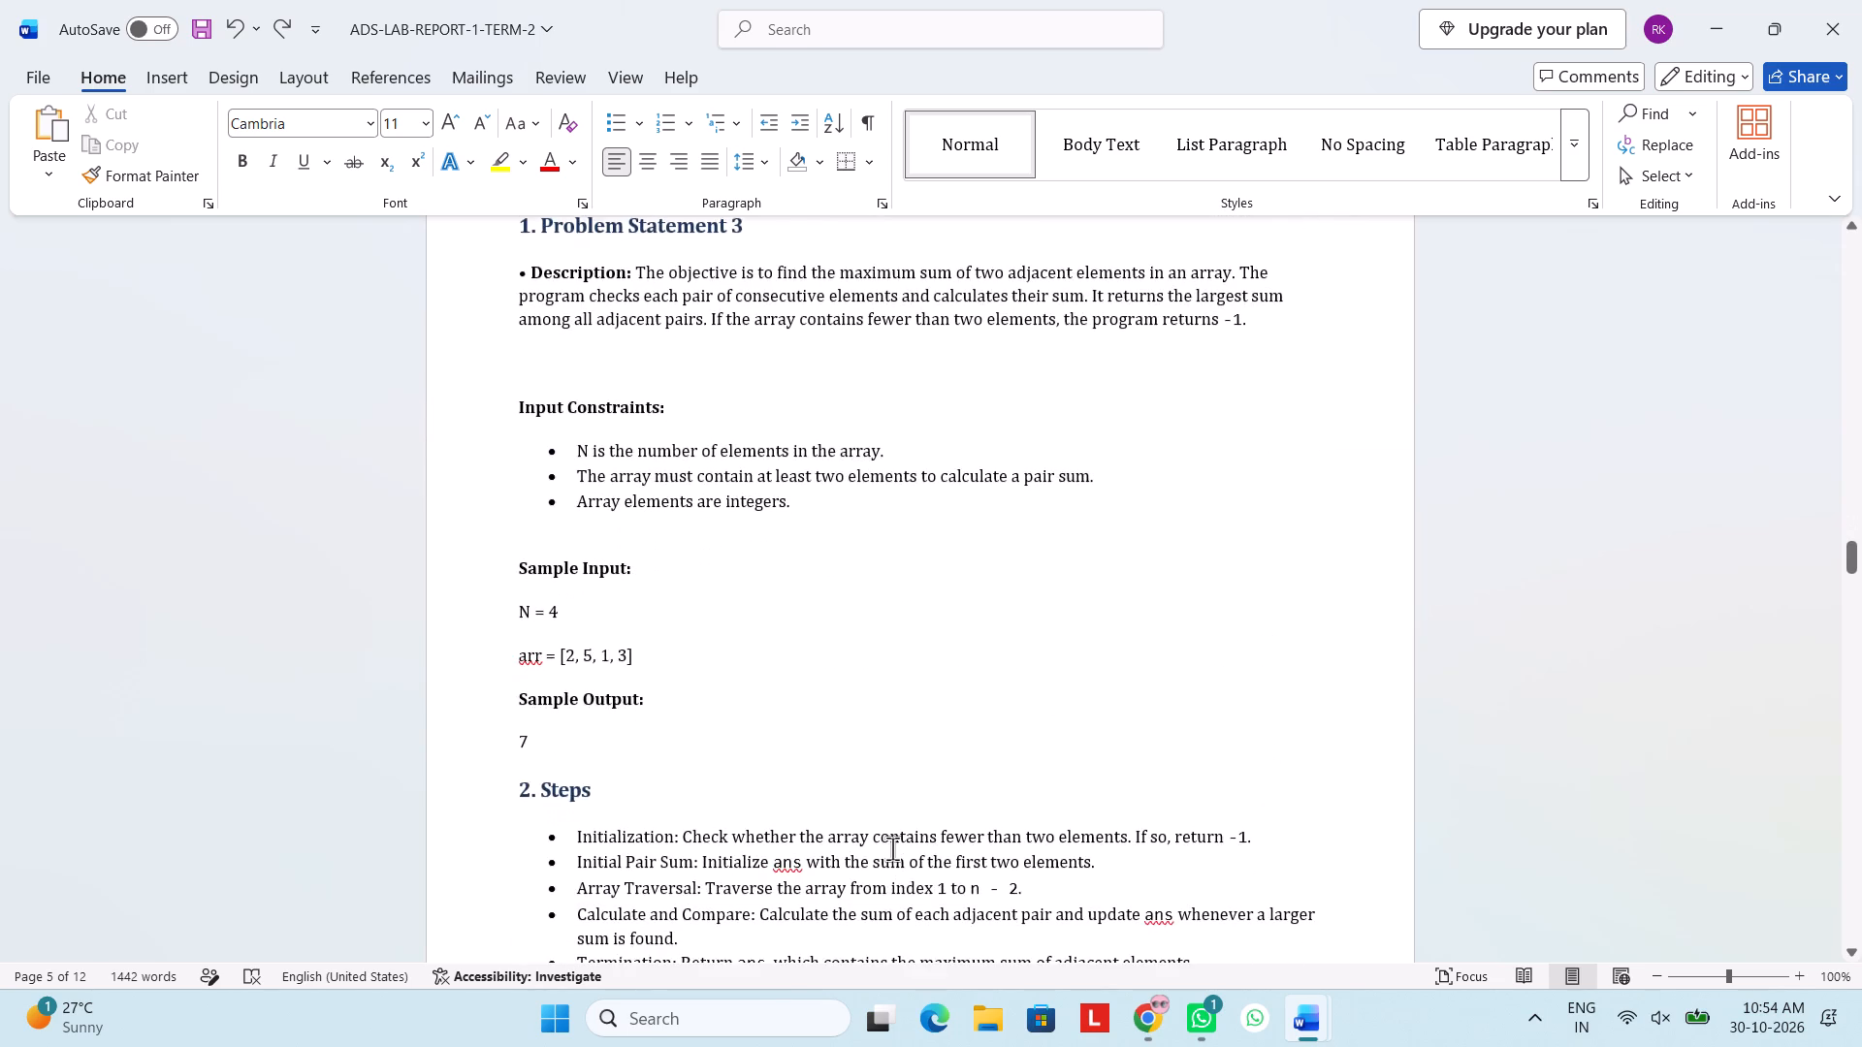
{"action": "scroll", "coordinate": [892, 848], "scroll_direction": "up", "scroll_amount": 1}
{"action": "scroll", "coordinate": [892, 848], "scroll_direction": "down", "scroll_amount": 4}
Switch from ADS-LAB-REPORT-1-TERM-2 to another open window.
{"action": "key", "text": "alt+Tab"}
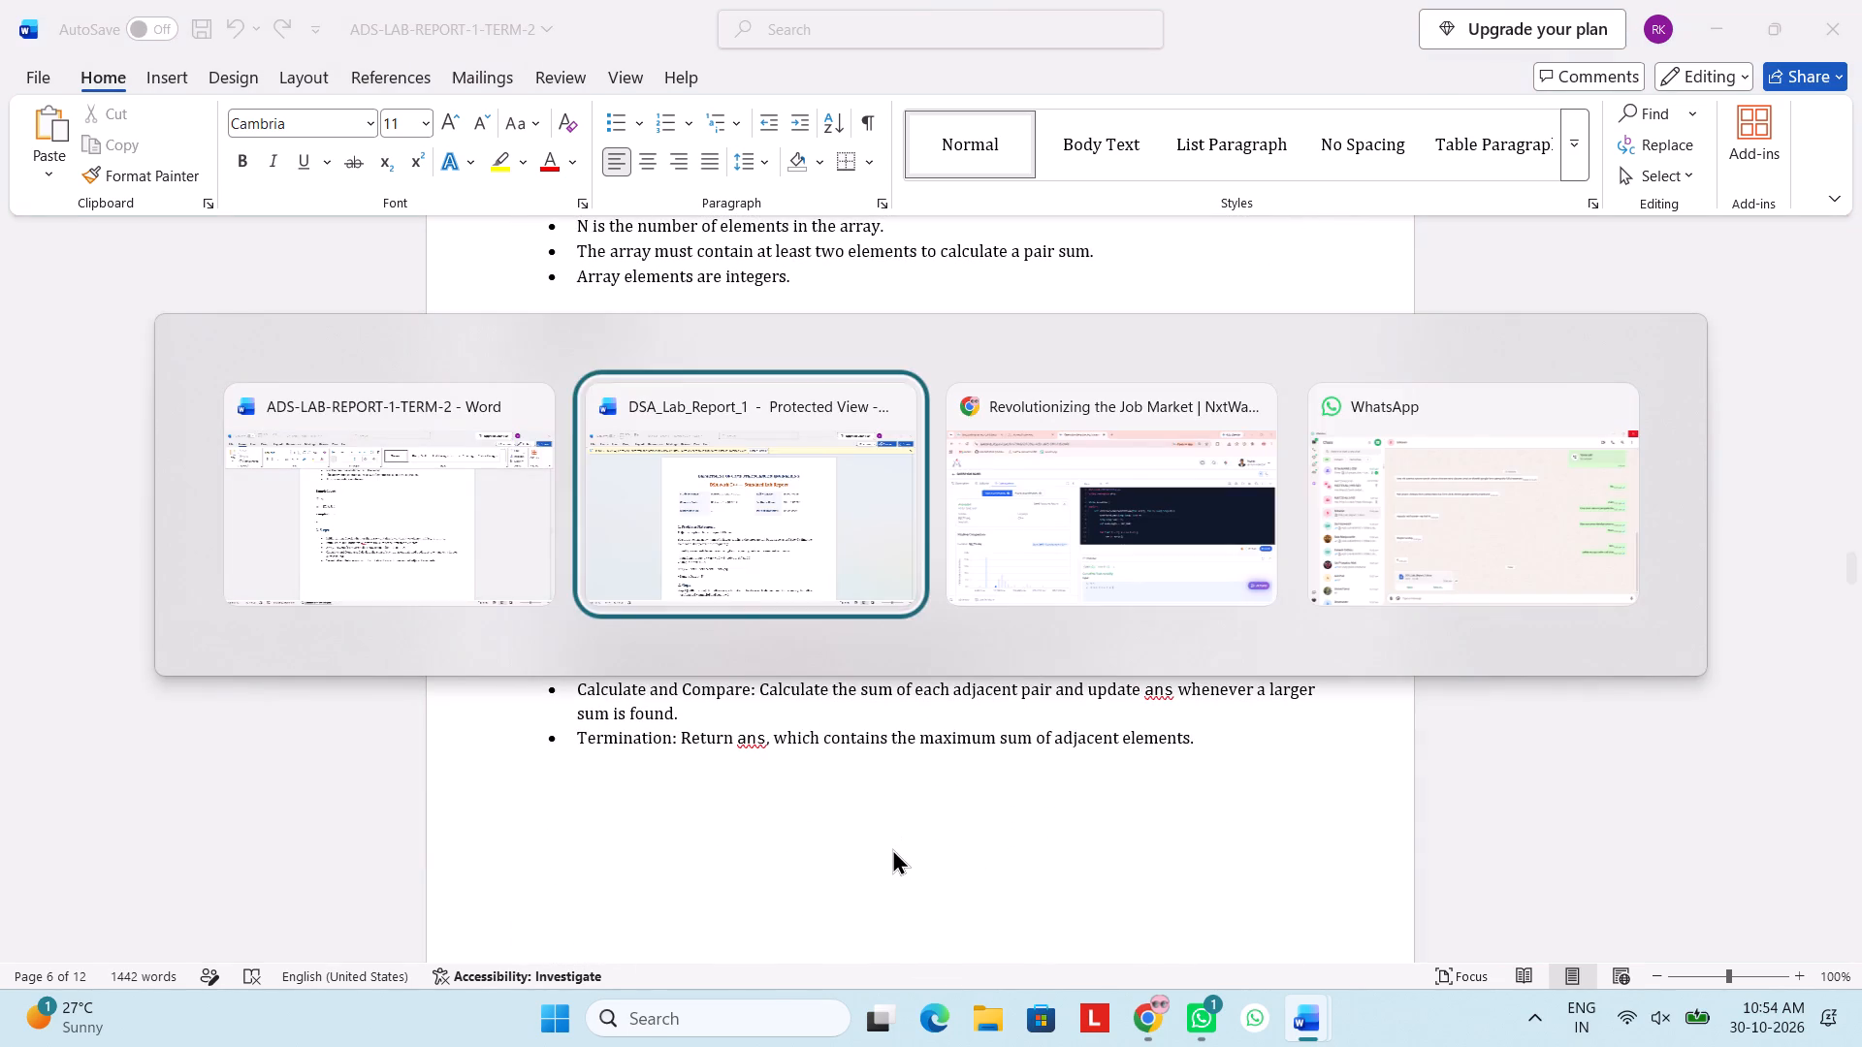
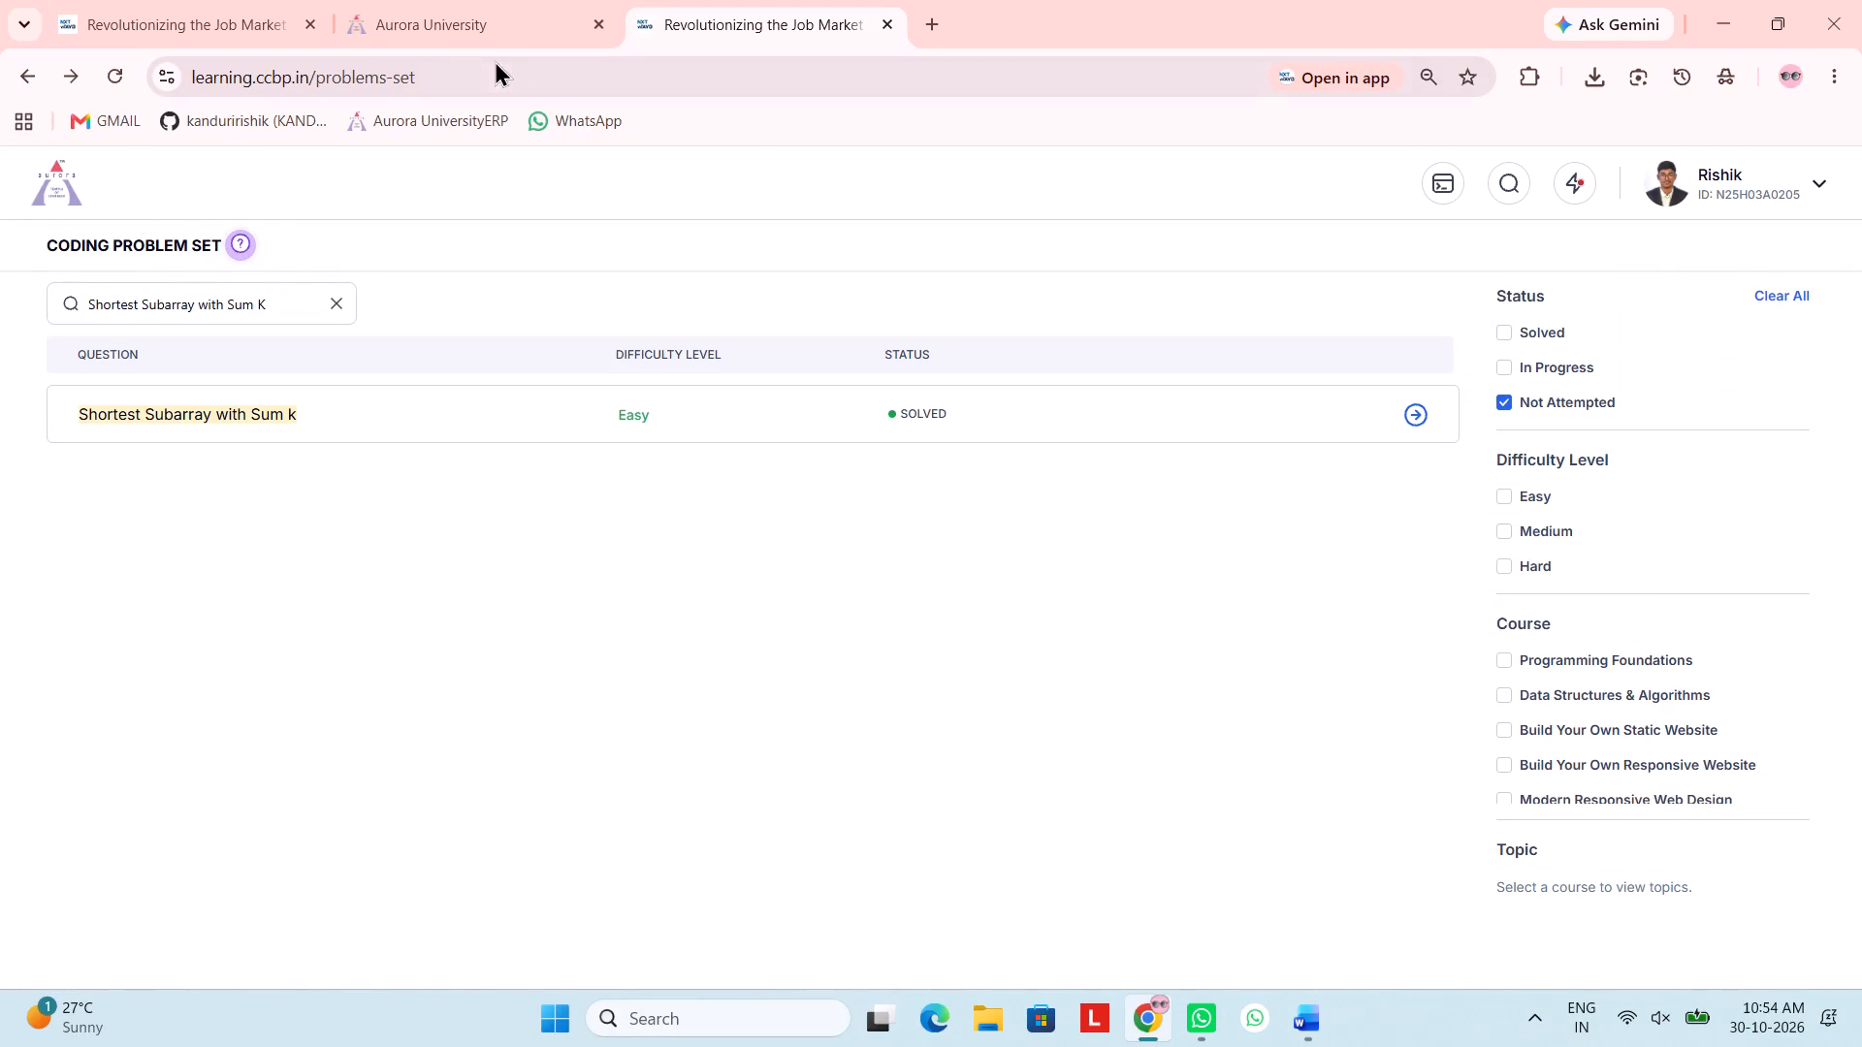
Search the coding problem set for Max Pair Sum in Subarrays and open that problem.
{"action": "left_click", "coordinate": [278, 301]}
{"action": "key", "text": "ctrl+a"}
{"action": "key", "text": "BackSpace"}
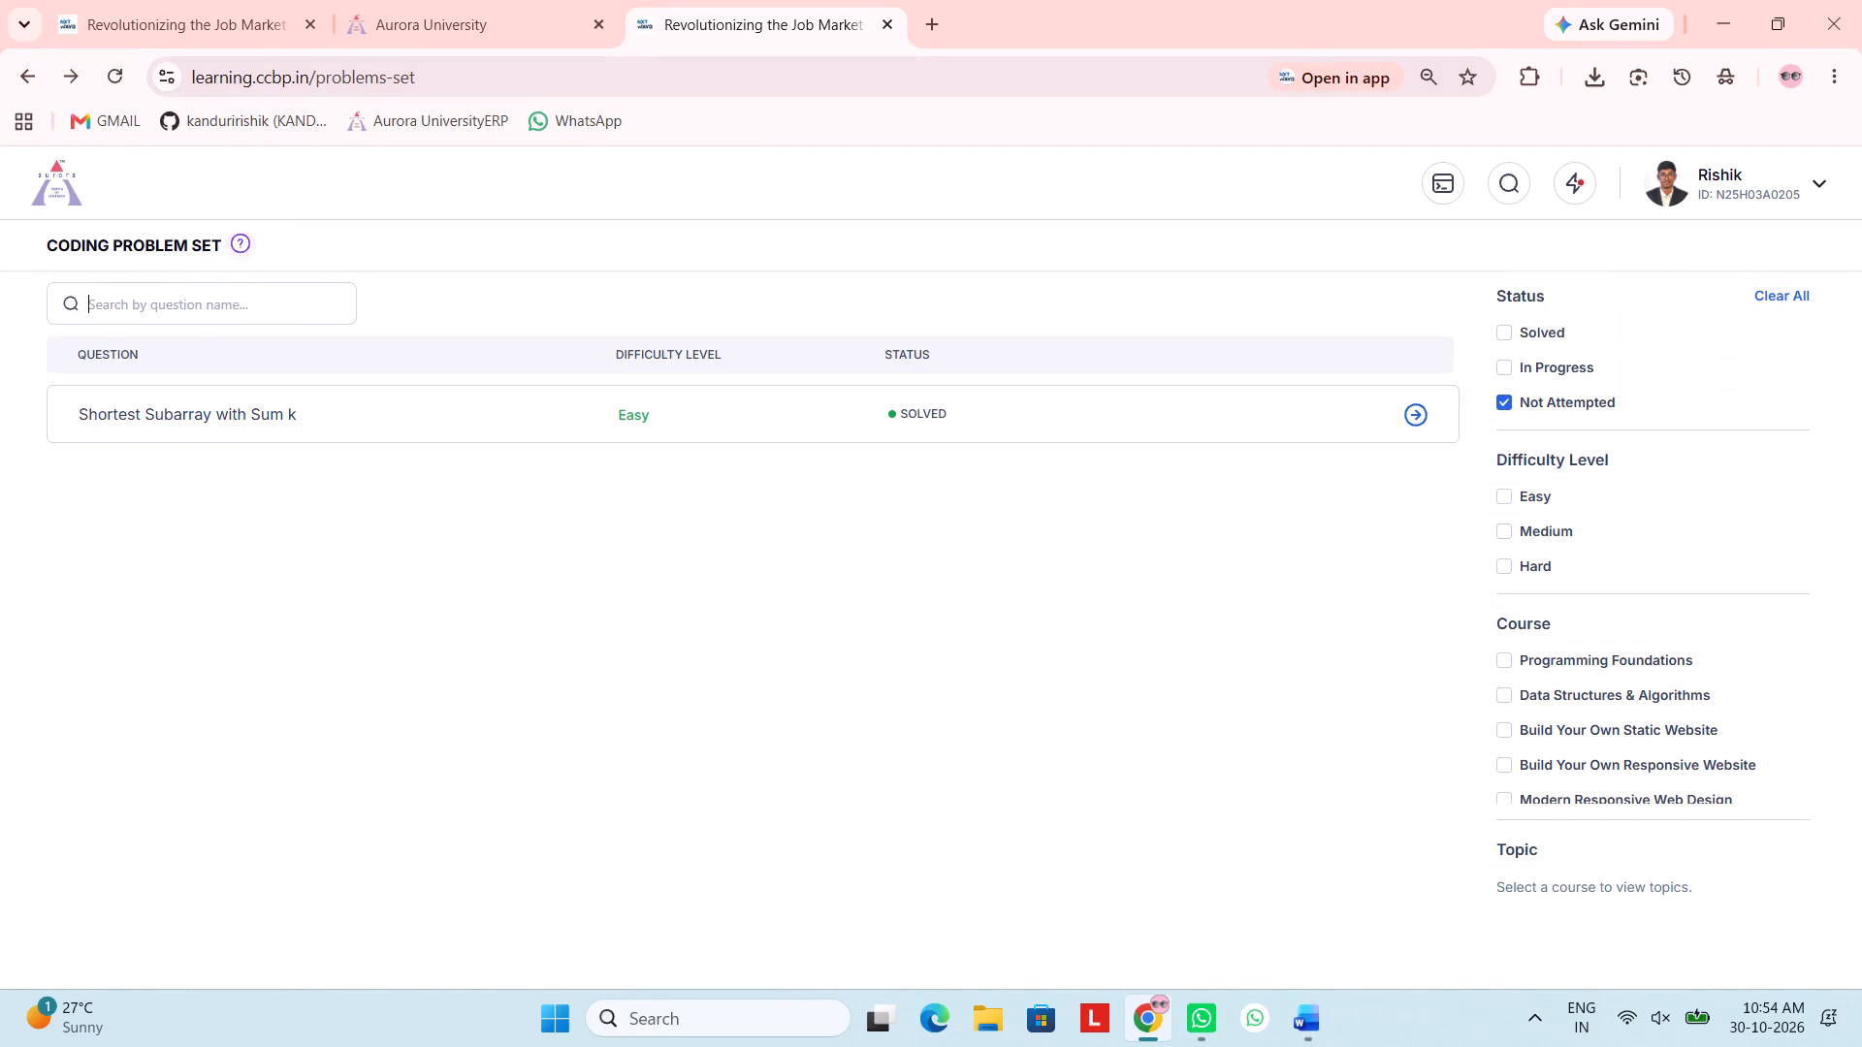
{"action": "key", "text": "ctrl+v"}
{"action": "left_click", "coordinate": [358, 370]}
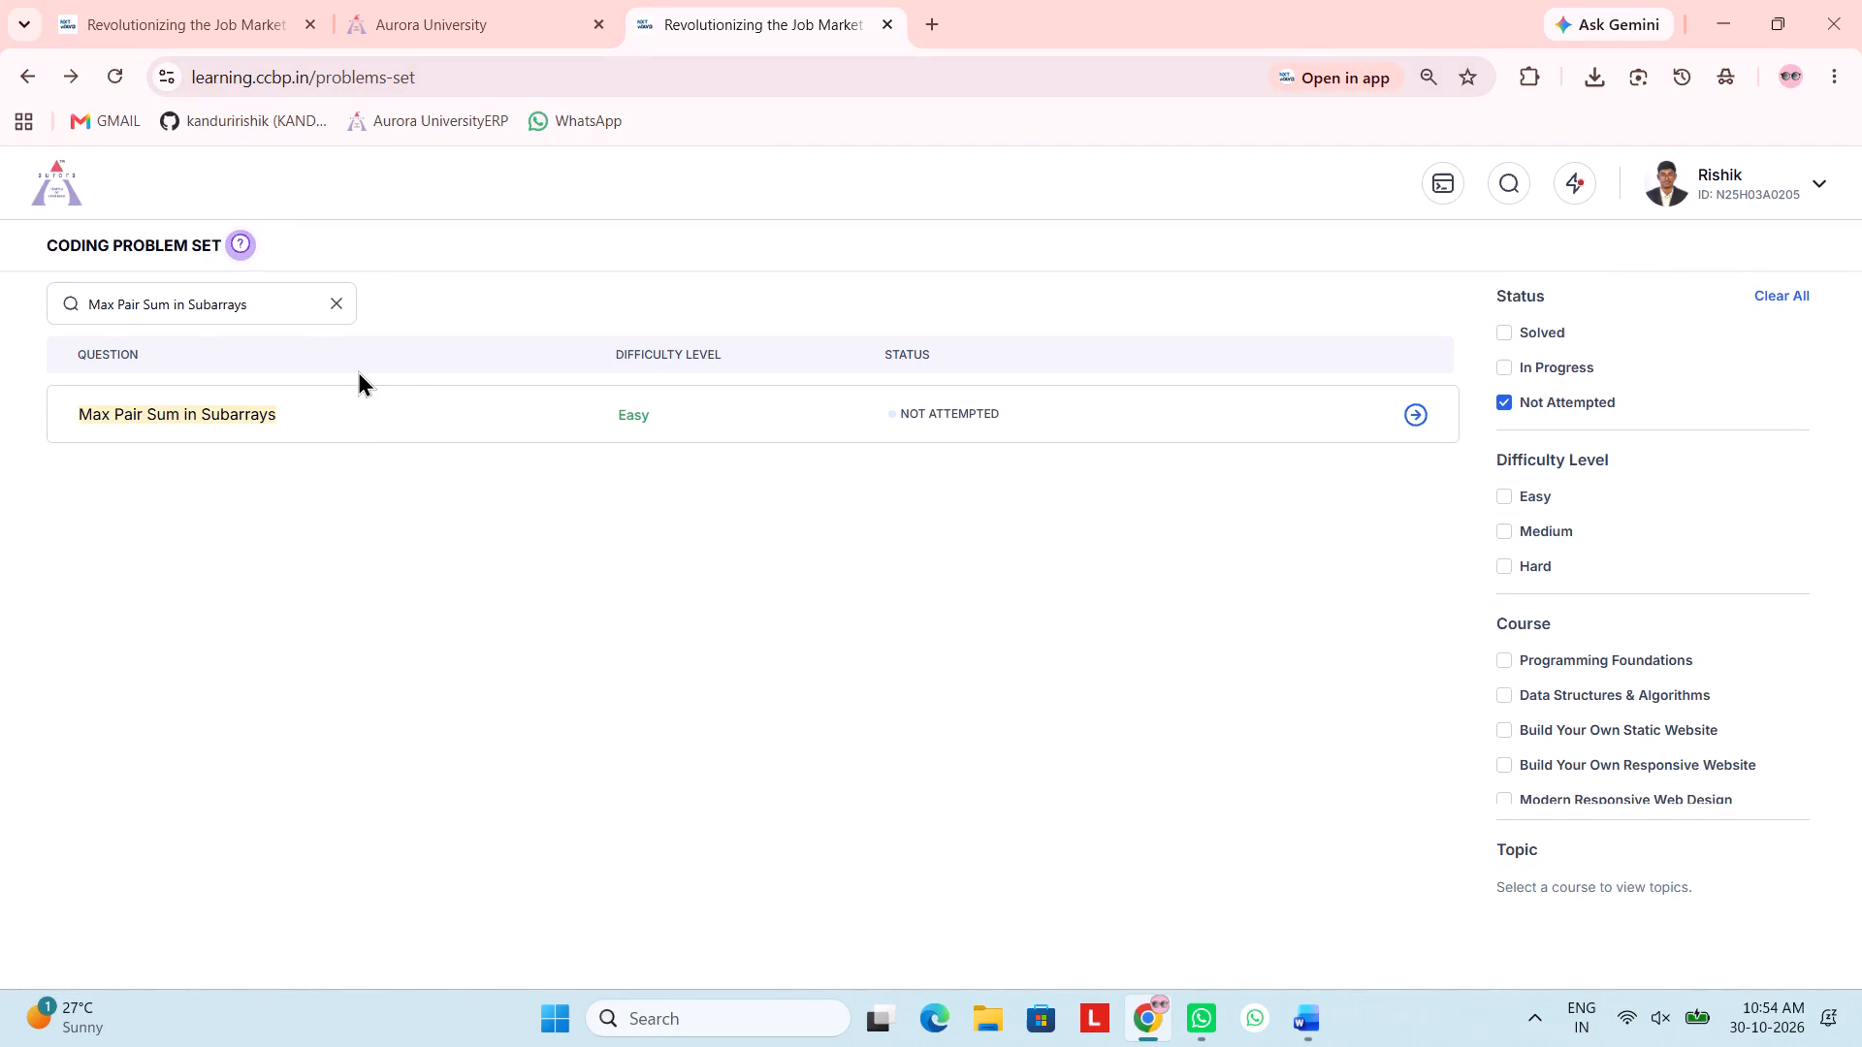
{"action": "left_click", "coordinate": [405, 397]}
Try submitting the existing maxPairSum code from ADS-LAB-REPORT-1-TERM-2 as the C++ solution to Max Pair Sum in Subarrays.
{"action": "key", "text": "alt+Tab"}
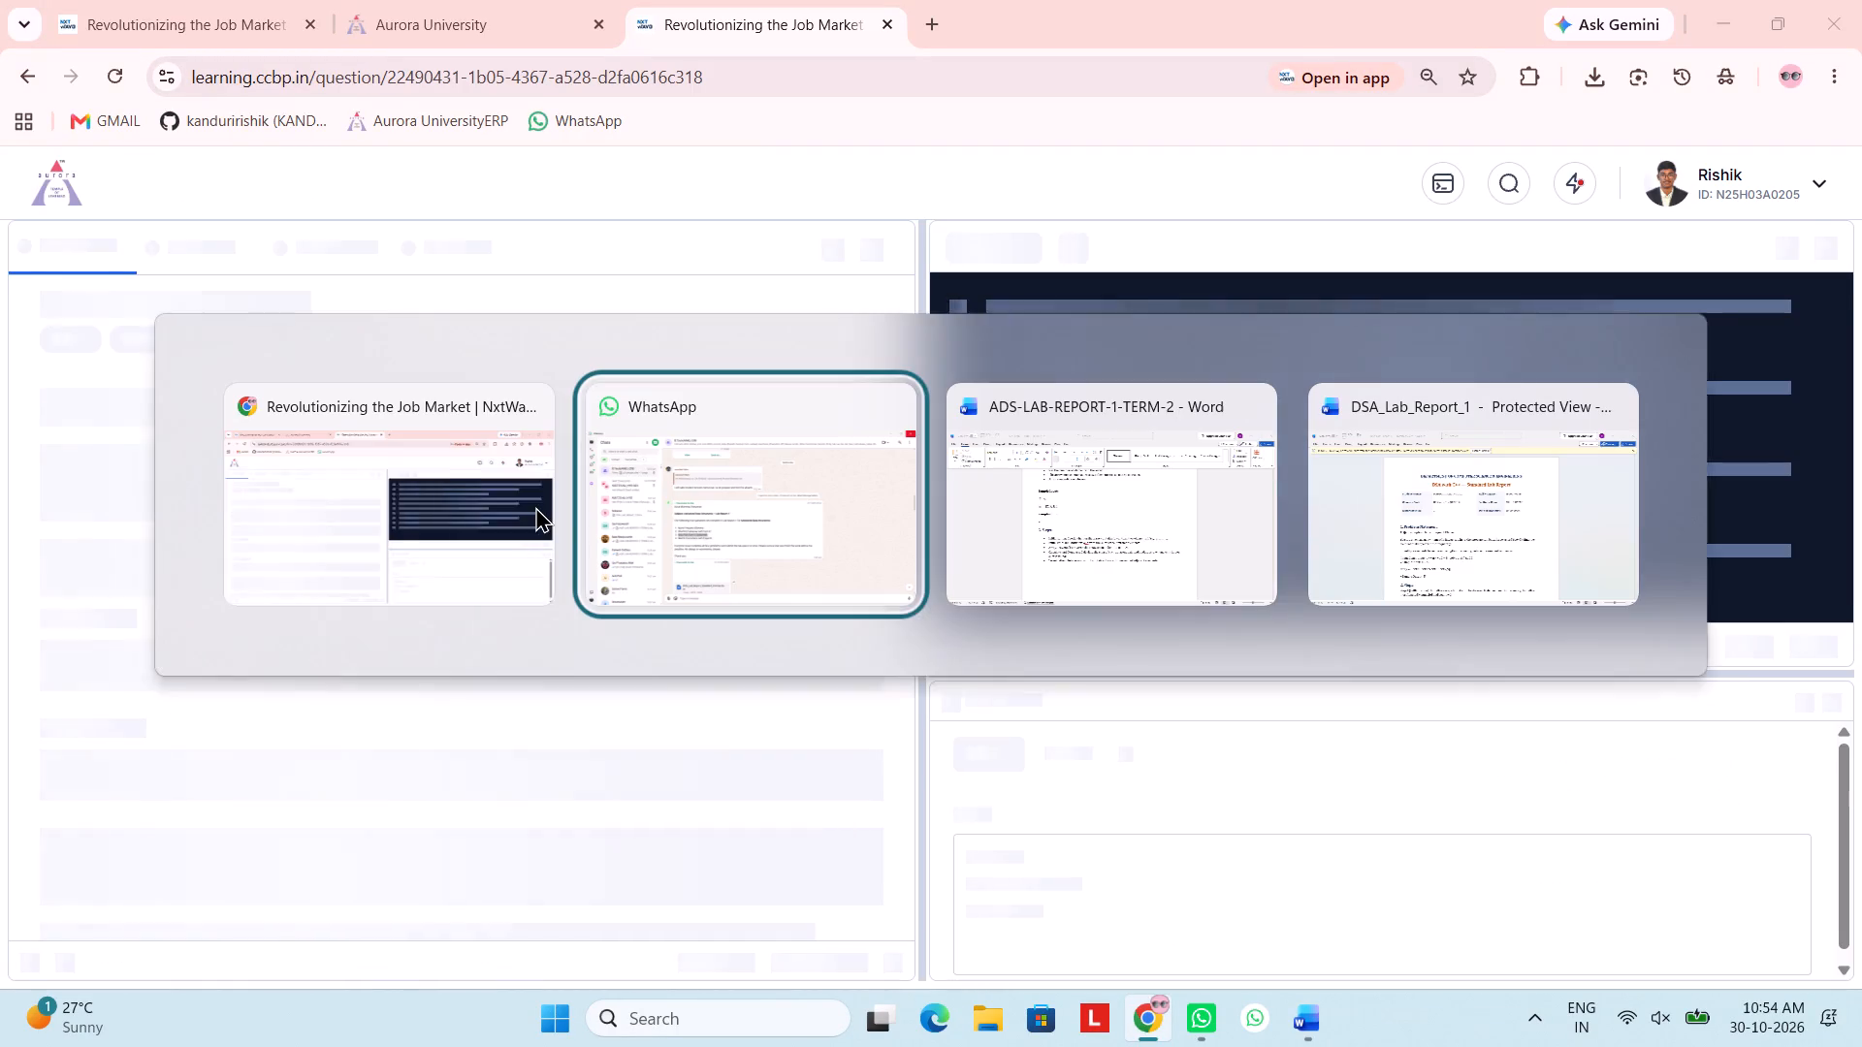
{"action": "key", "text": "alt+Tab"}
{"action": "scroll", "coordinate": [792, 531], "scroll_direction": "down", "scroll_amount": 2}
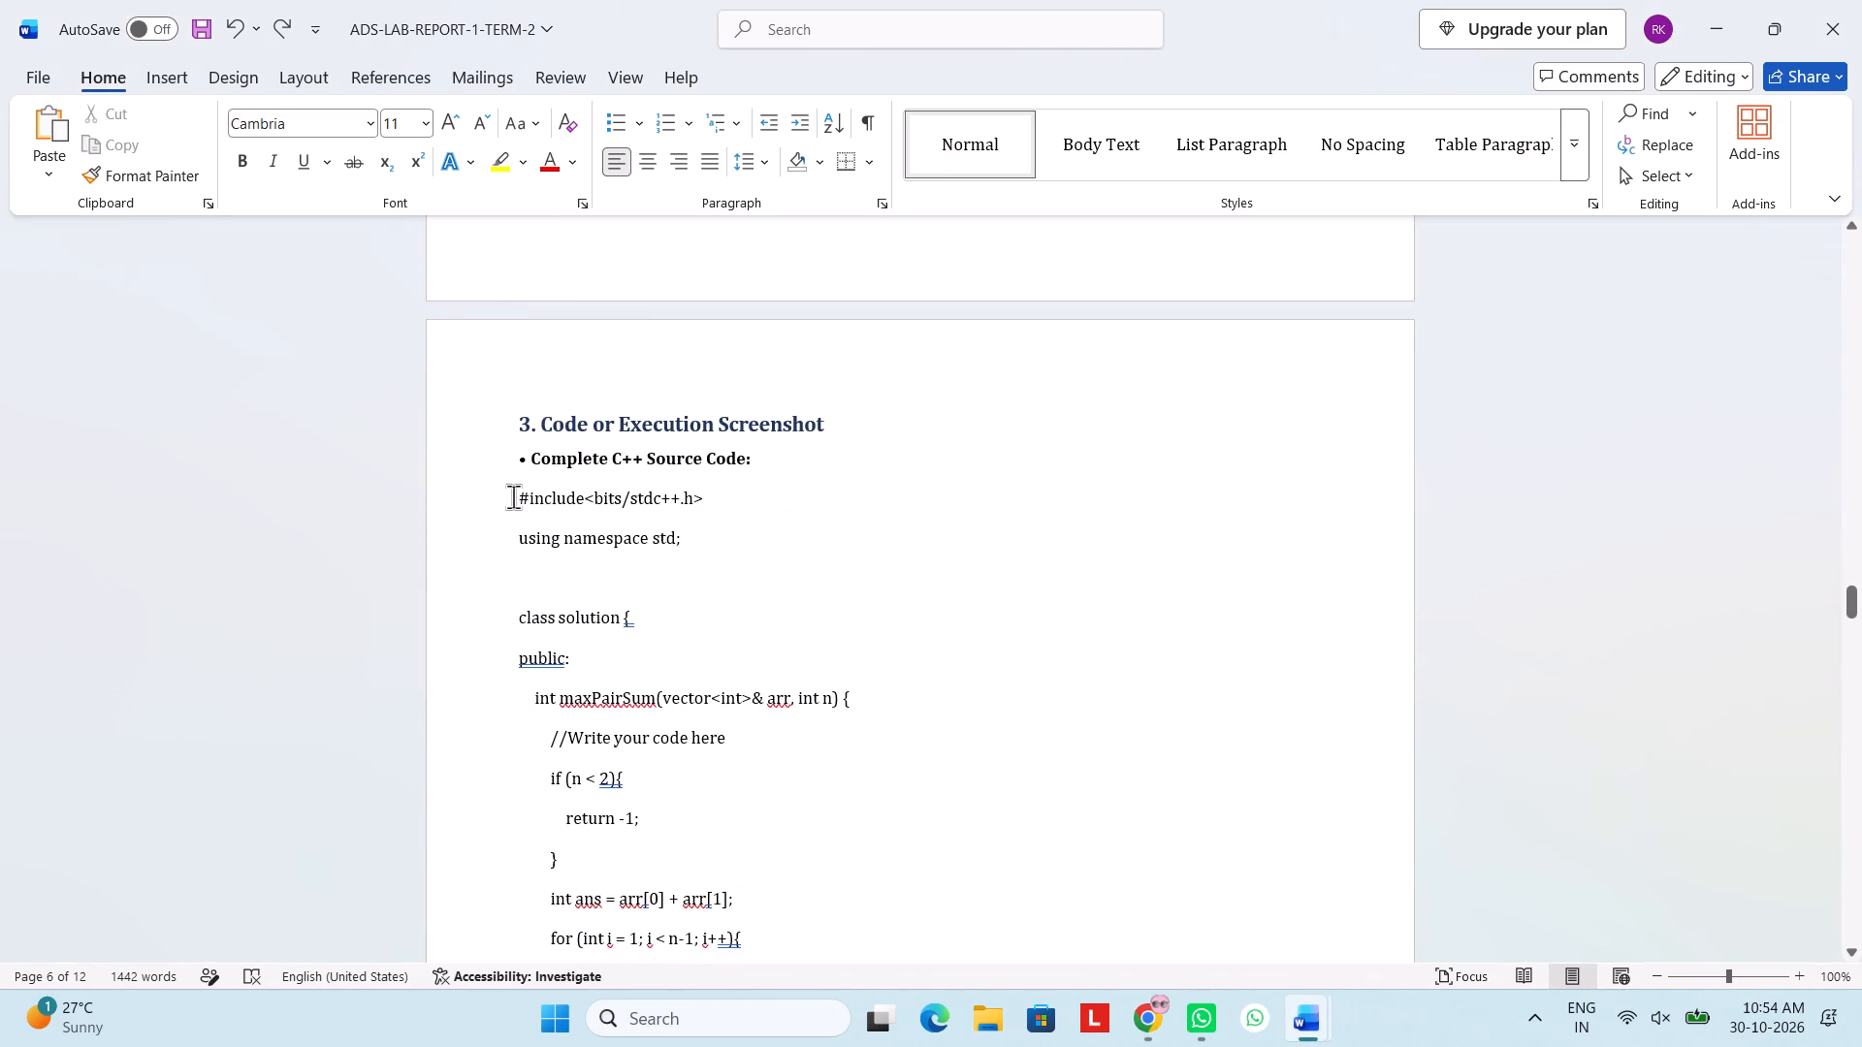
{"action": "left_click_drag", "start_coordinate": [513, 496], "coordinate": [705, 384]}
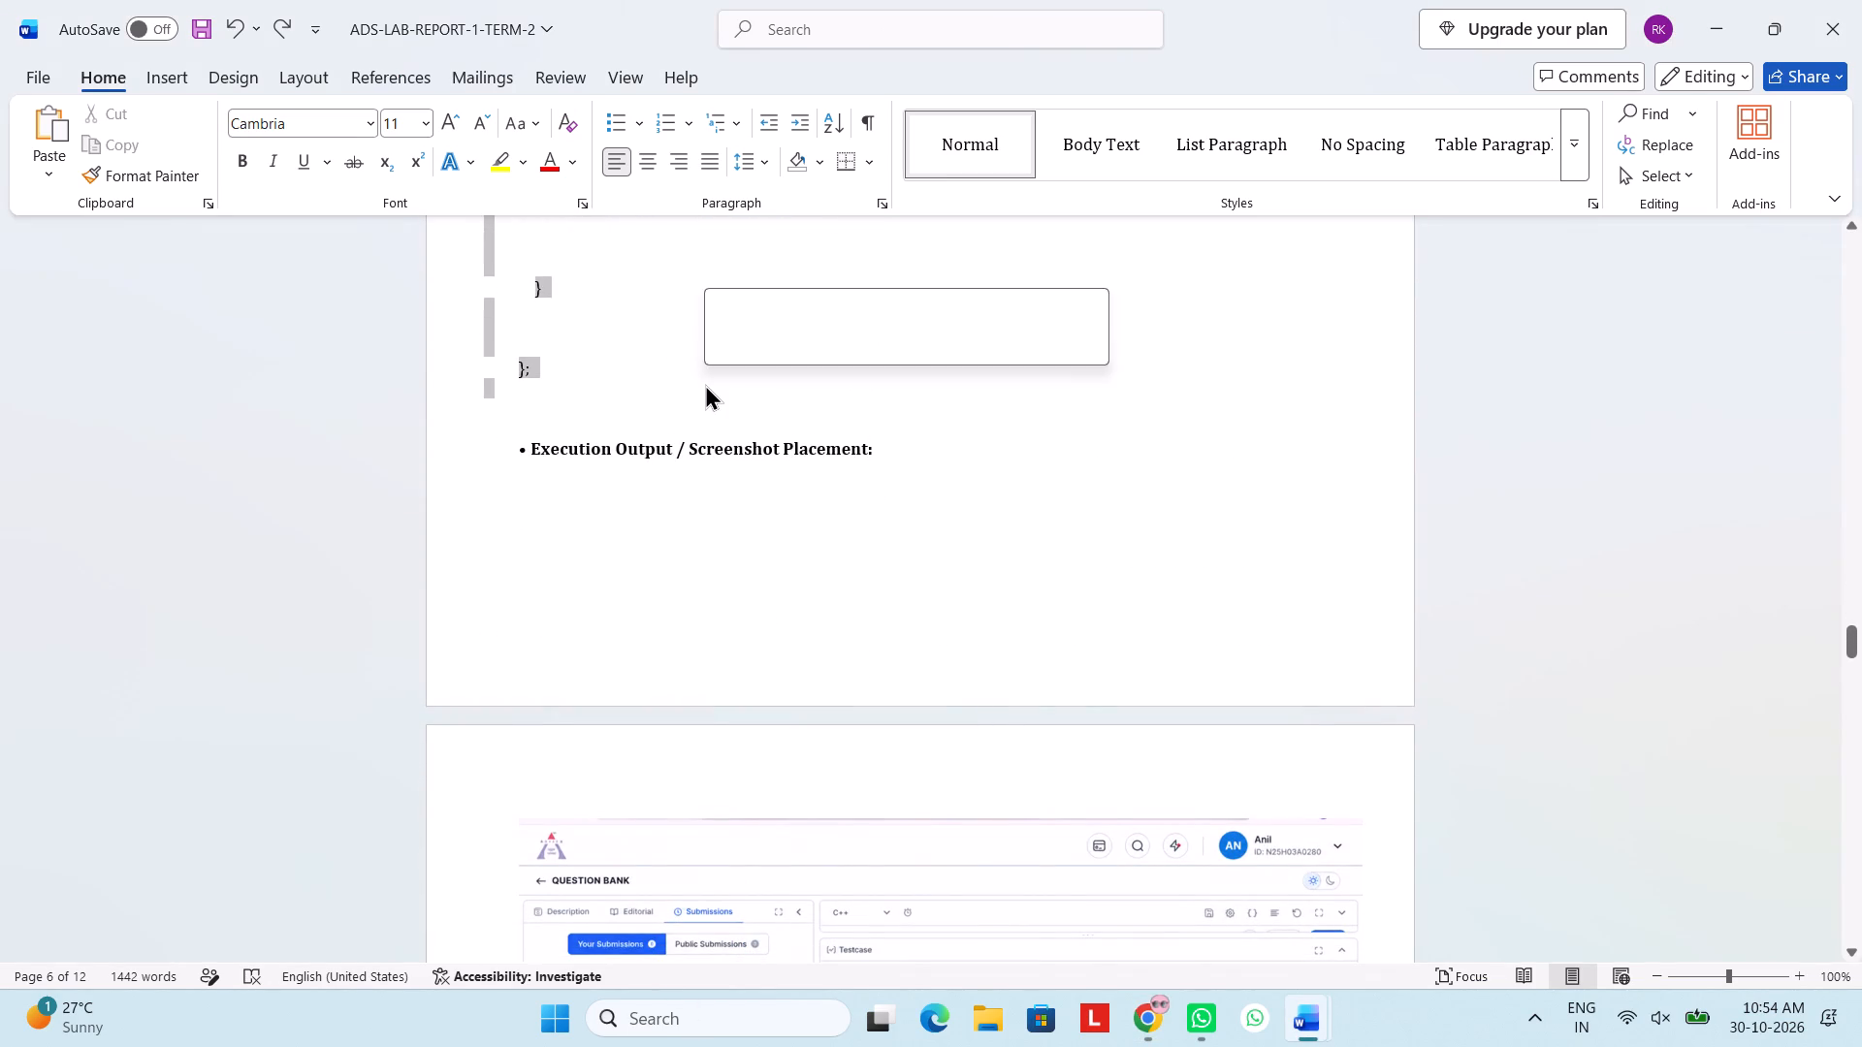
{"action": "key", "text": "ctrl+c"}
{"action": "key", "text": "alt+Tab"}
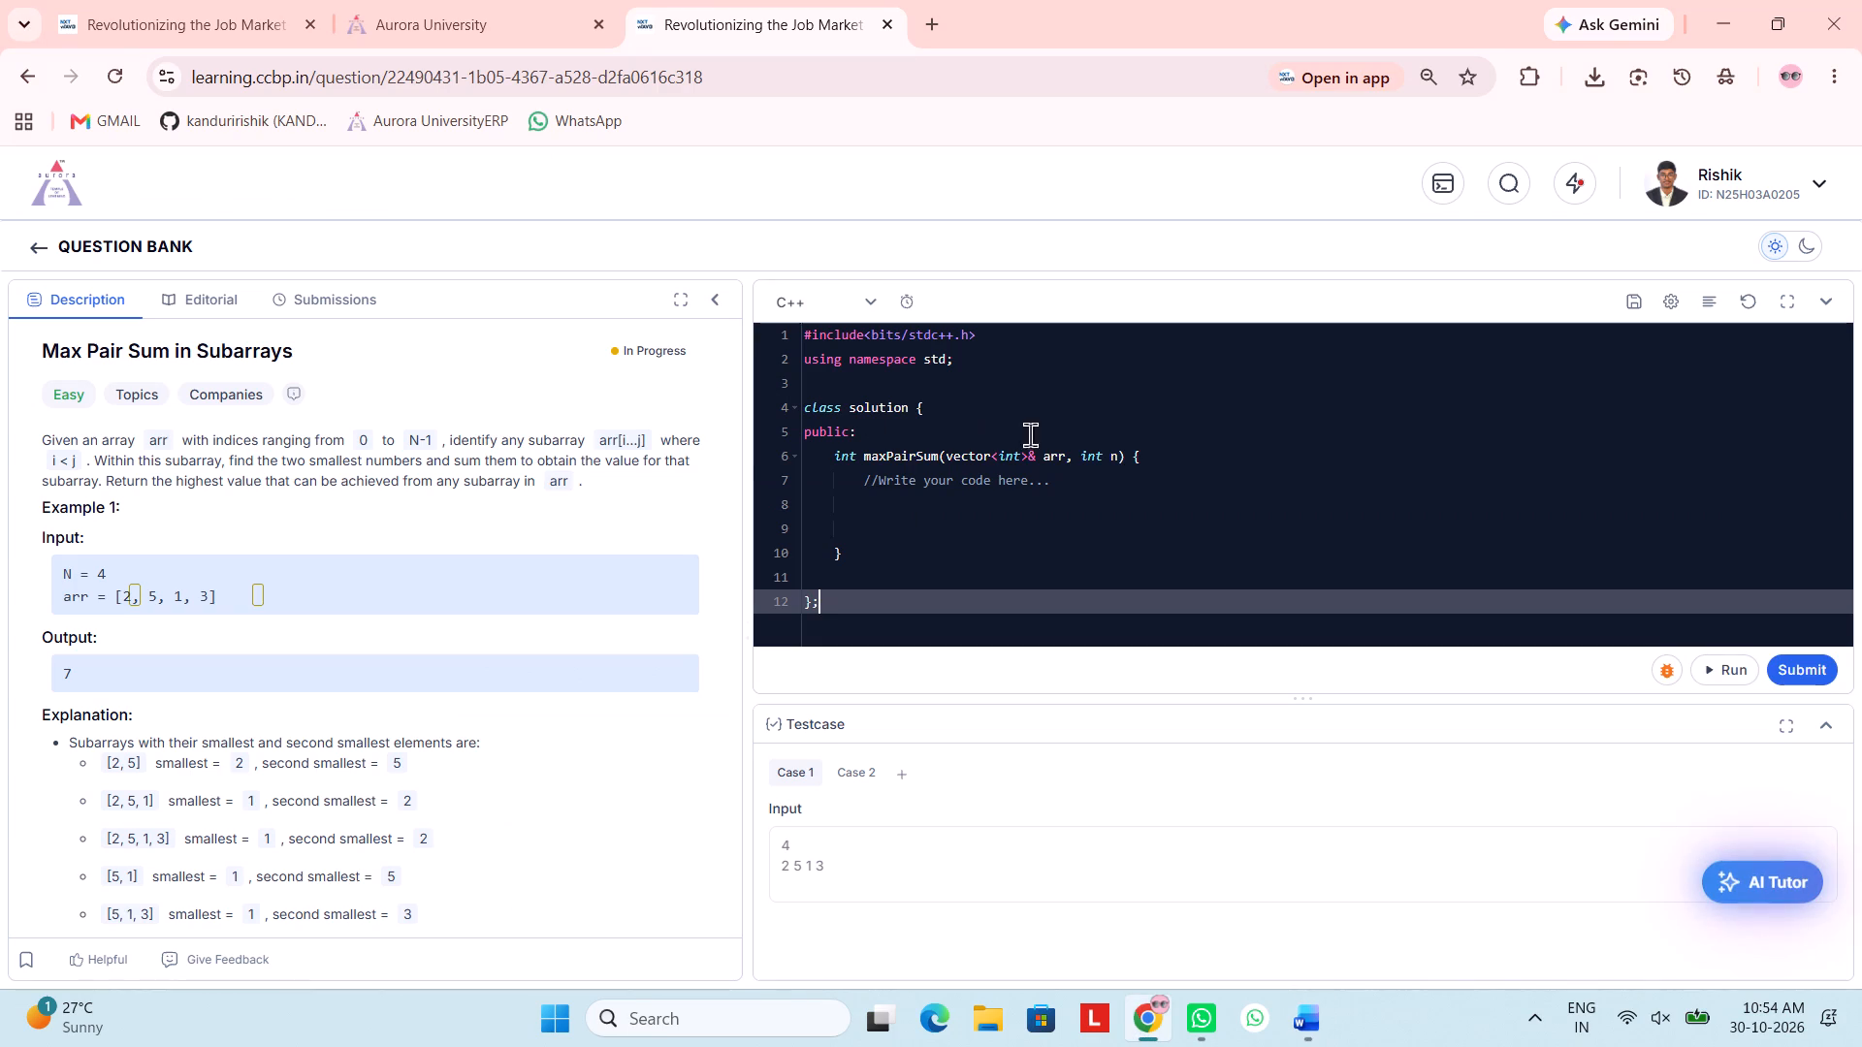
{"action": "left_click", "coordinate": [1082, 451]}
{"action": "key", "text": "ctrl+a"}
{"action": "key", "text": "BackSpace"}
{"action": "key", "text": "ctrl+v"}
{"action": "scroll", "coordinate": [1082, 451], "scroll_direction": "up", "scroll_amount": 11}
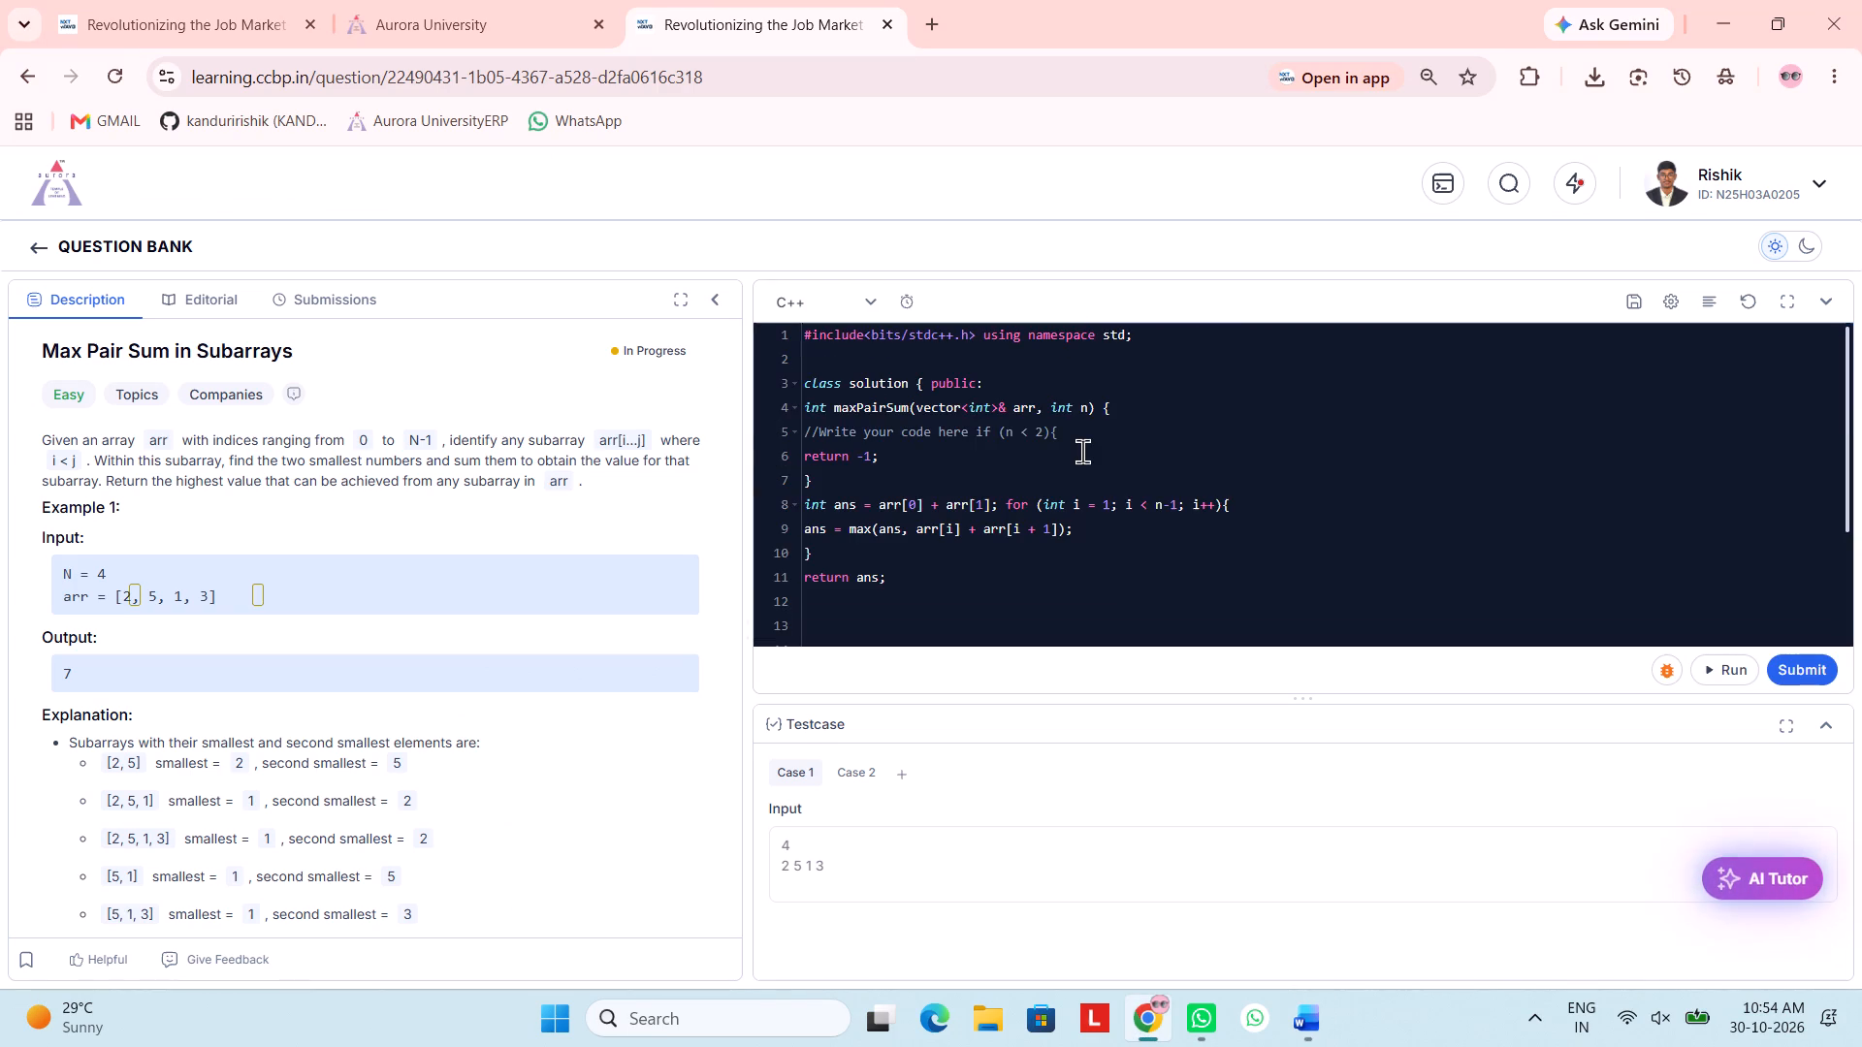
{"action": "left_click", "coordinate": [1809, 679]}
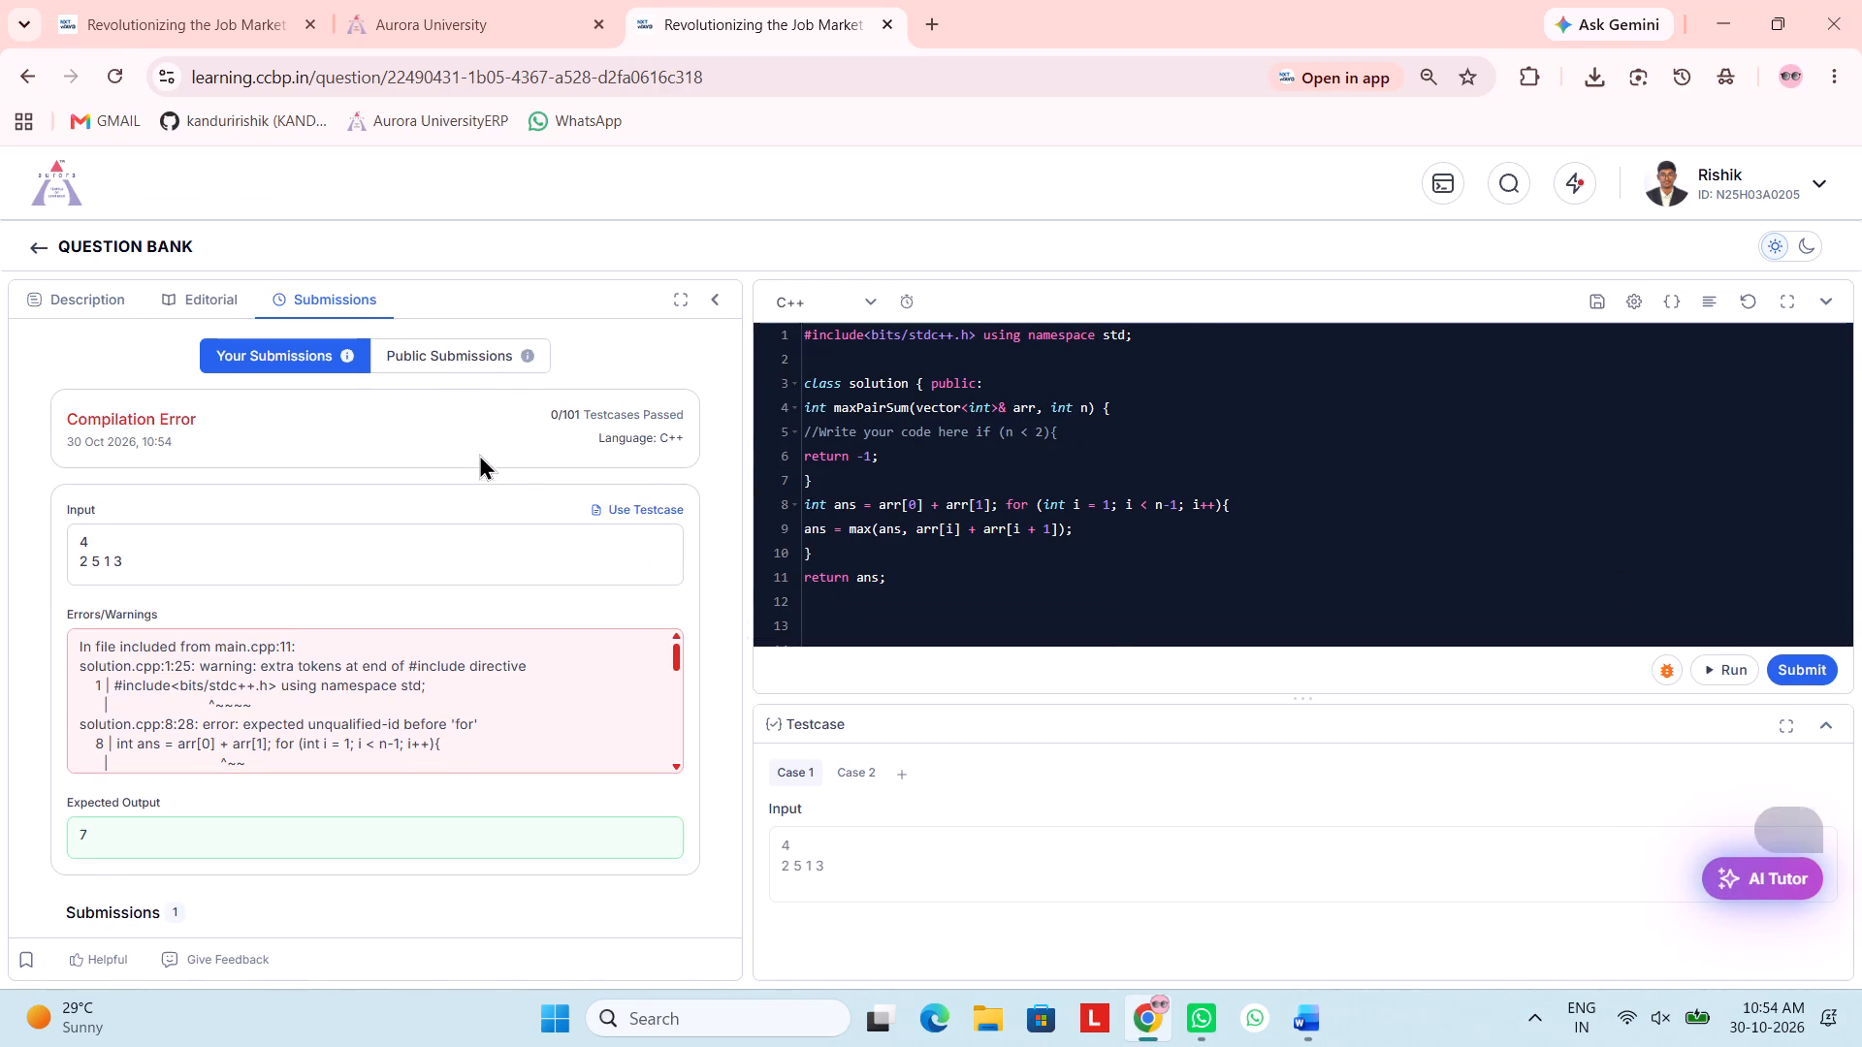
Switch to DSA_Lab_Report_1 and copy its complete C++ code for Max Pair Sum in Subarrays.
{"action": "key", "text": "alt+Tab"}
{"action": "key", "text": "alt+Tab"}
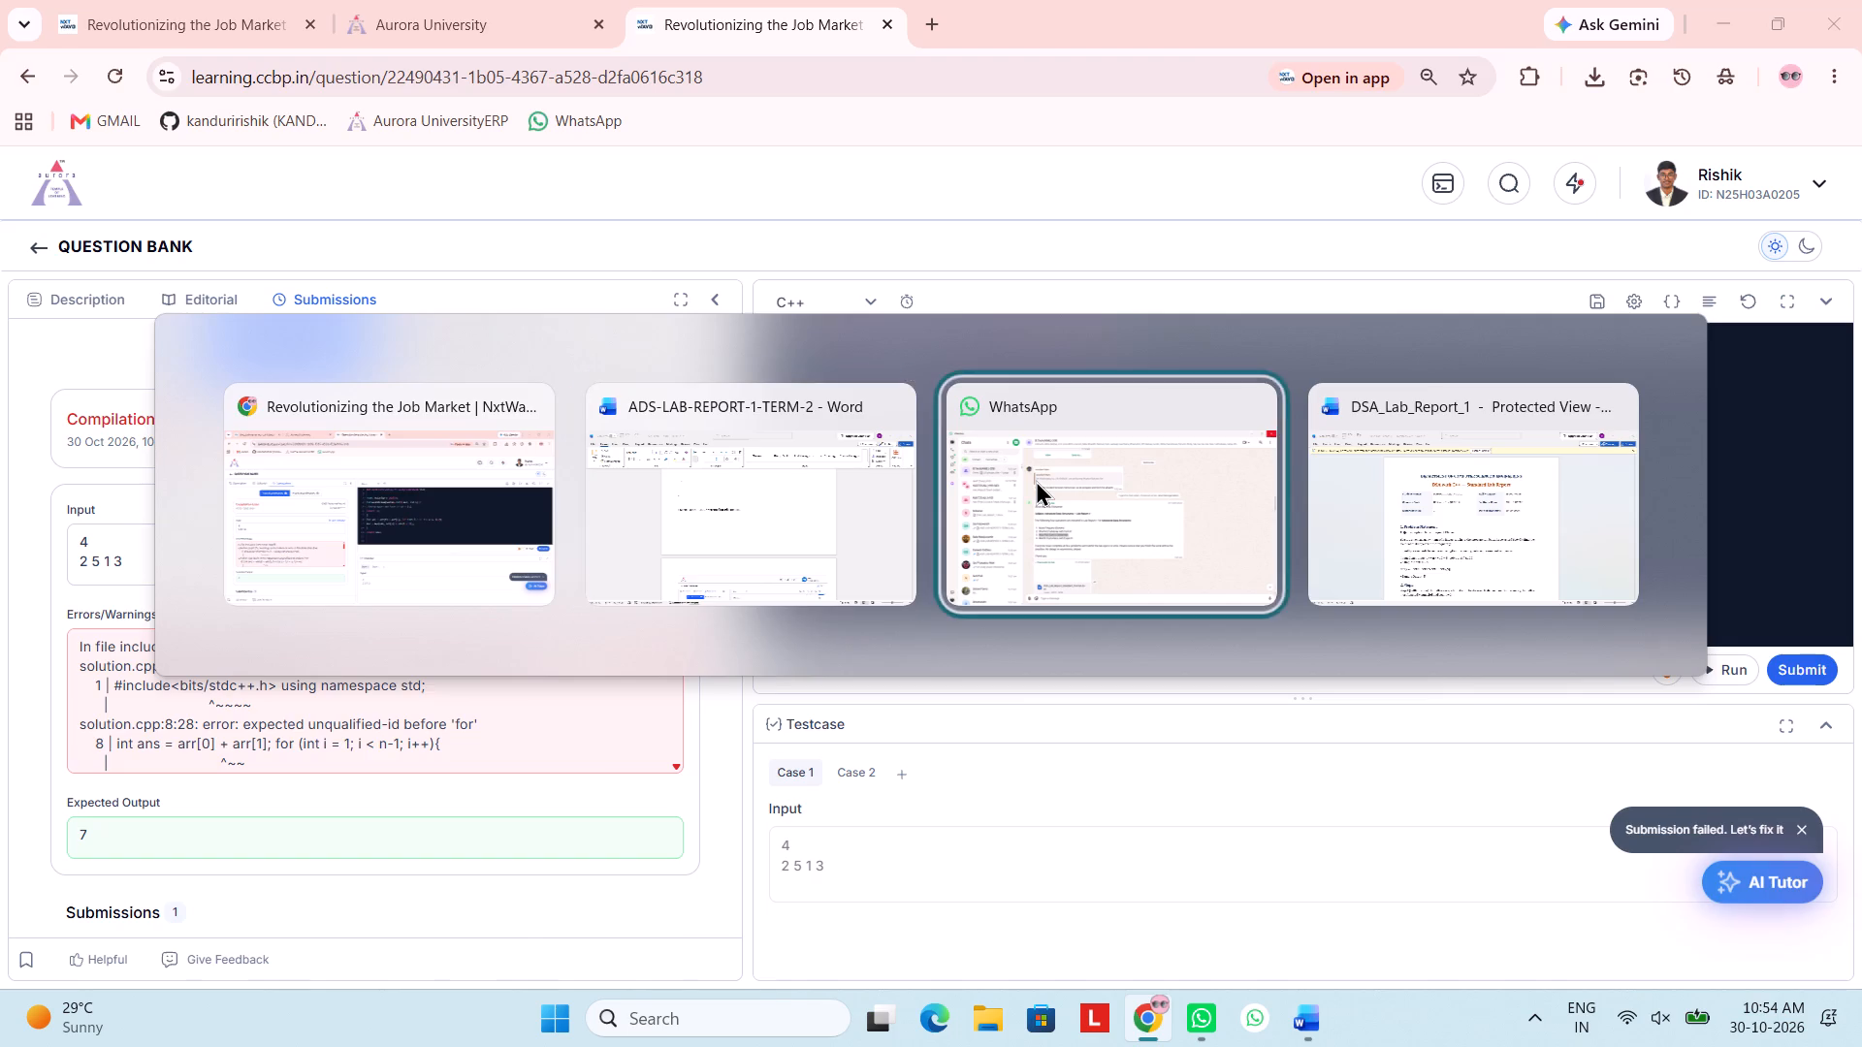
{"action": "key", "text": "alt+Tab"}
{"action": "scroll", "coordinate": [1036, 480], "scroll_direction": "down", "scroll_amount": 7}
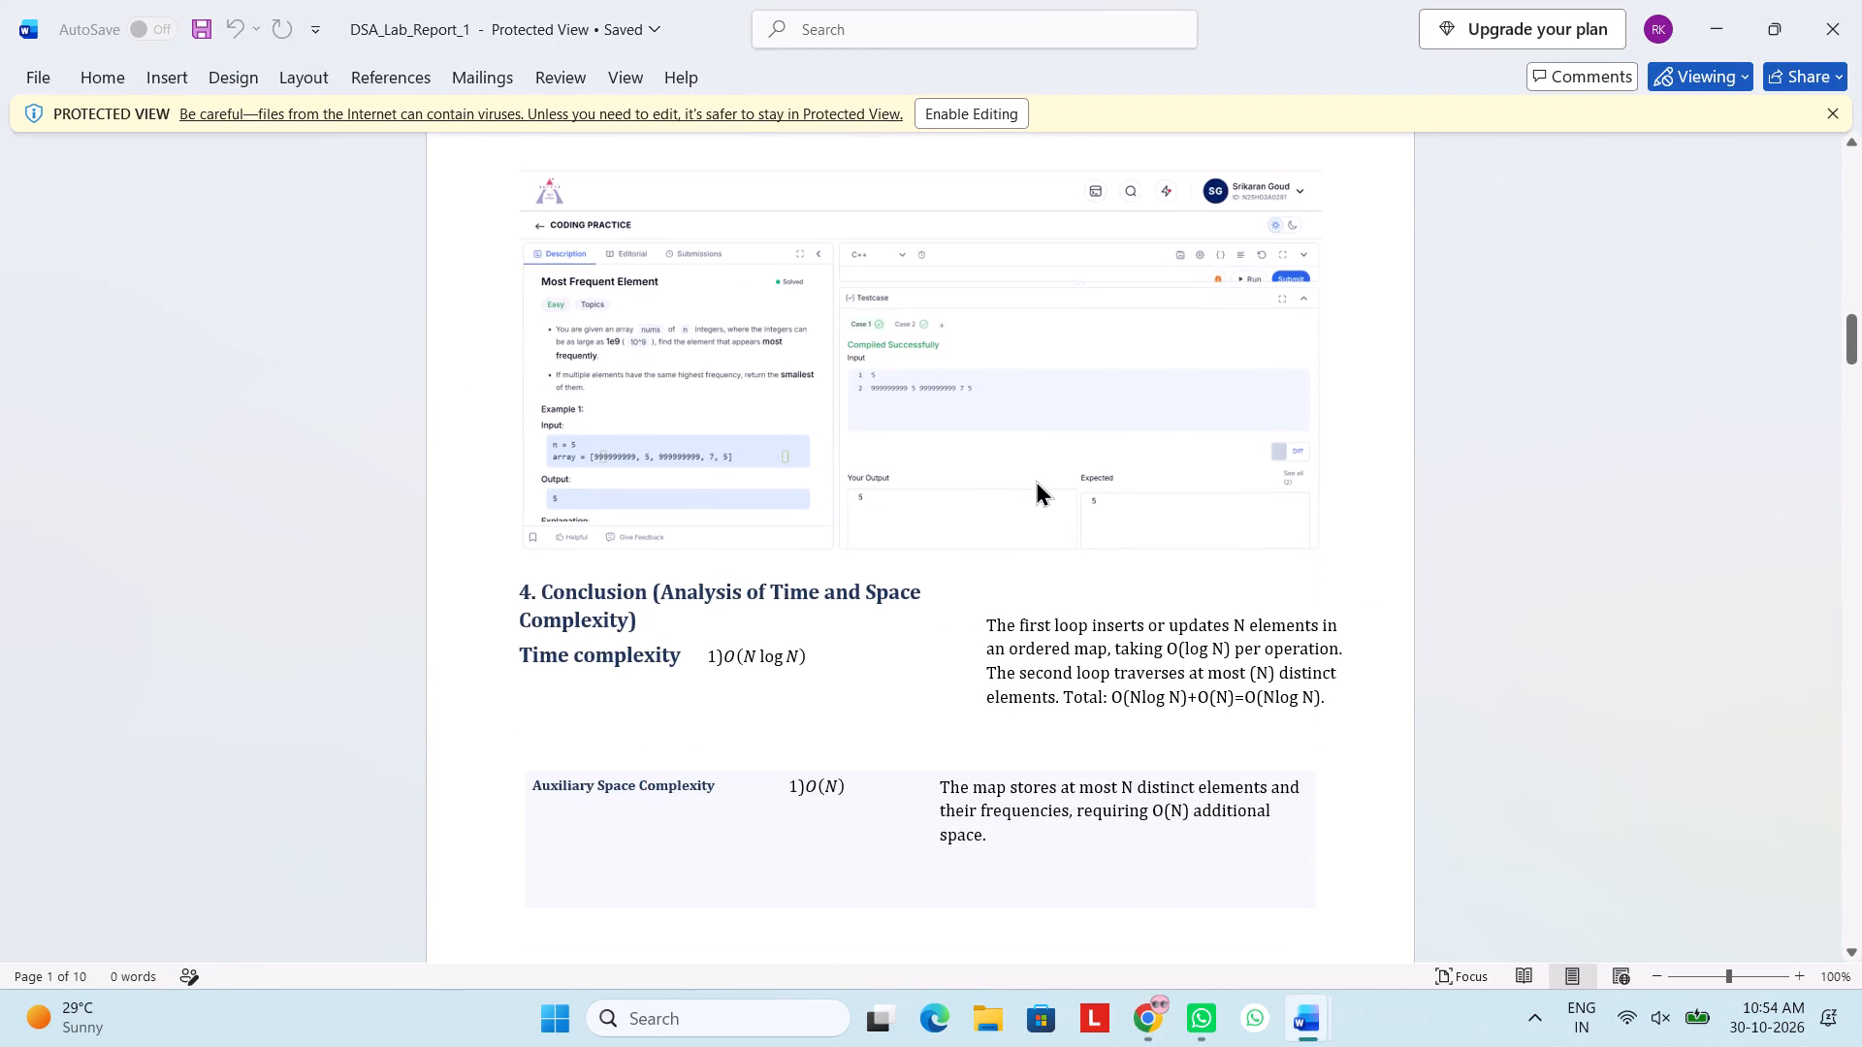
{"action": "scroll", "coordinate": [1036, 480], "scroll_direction": "down", "scroll_amount": 6}
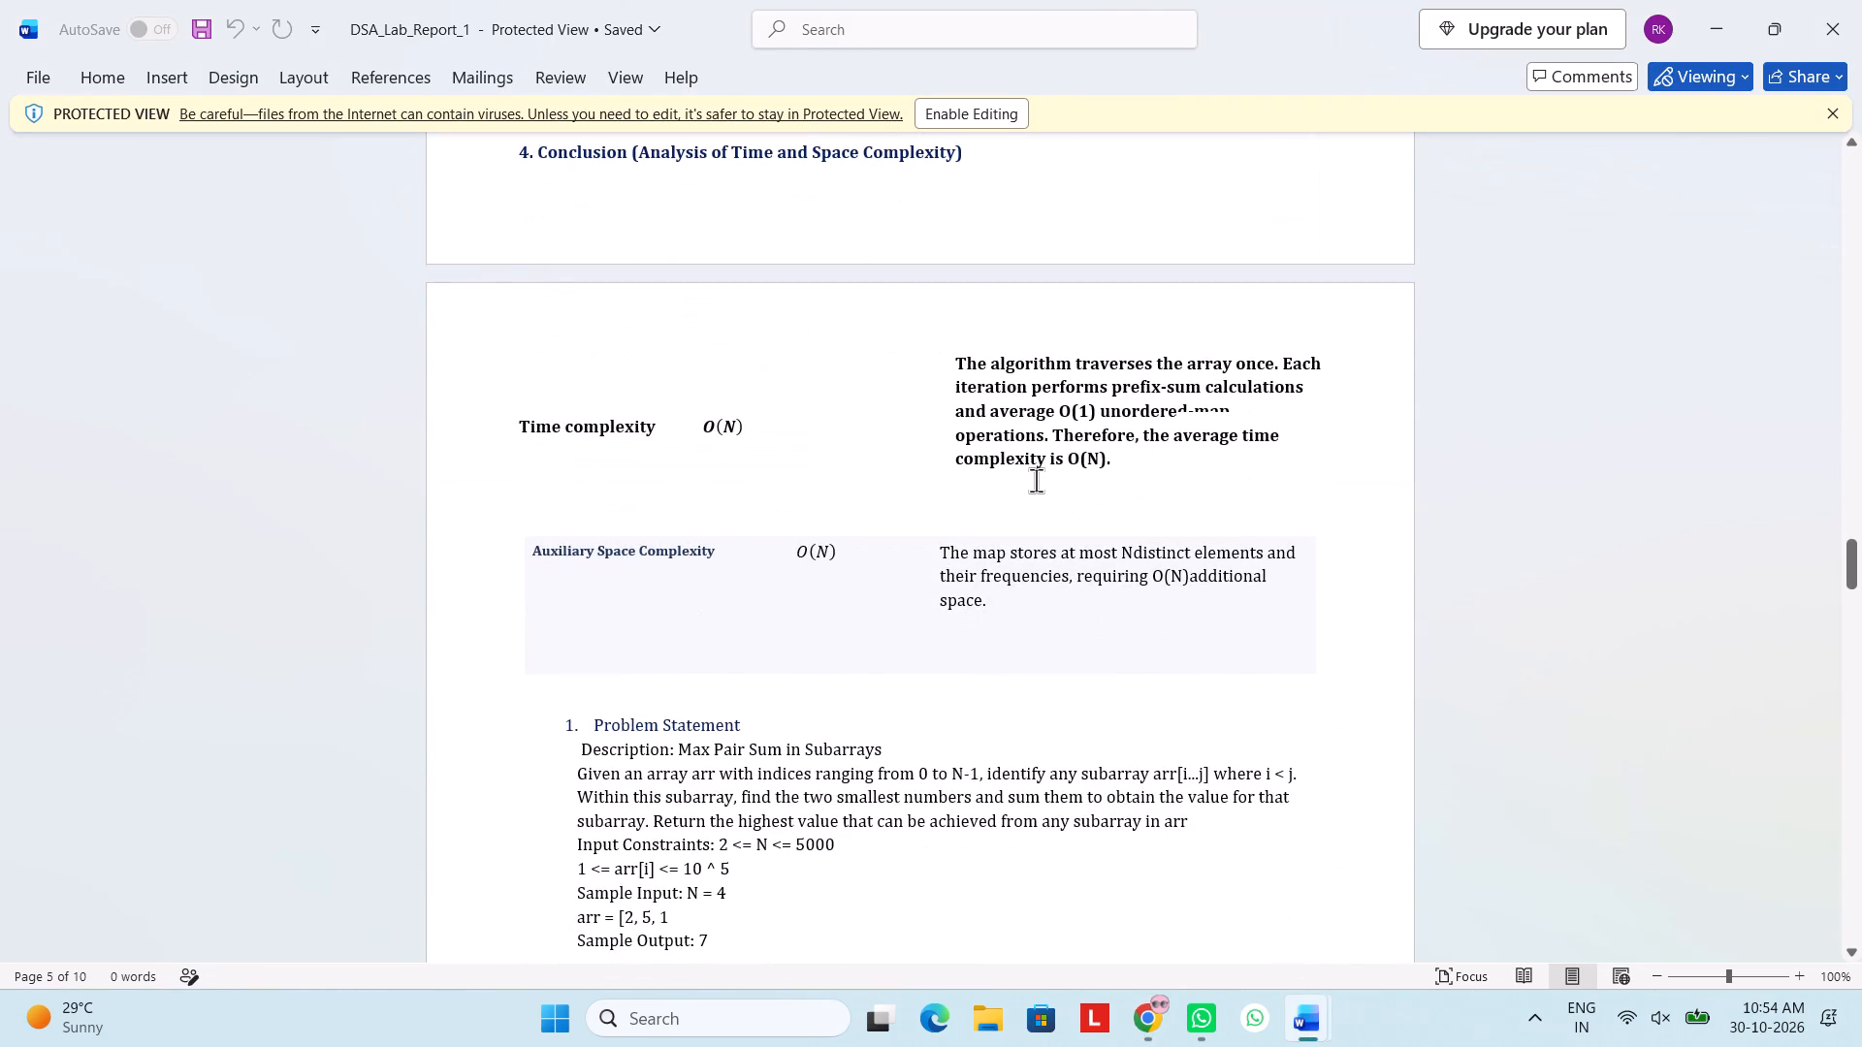
{"action": "left_click", "coordinate": [1036, 480]}
{"action": "scroll", "coordinate": [1036, 480], "scroll_direction": "down", "scroll_amount": 5}
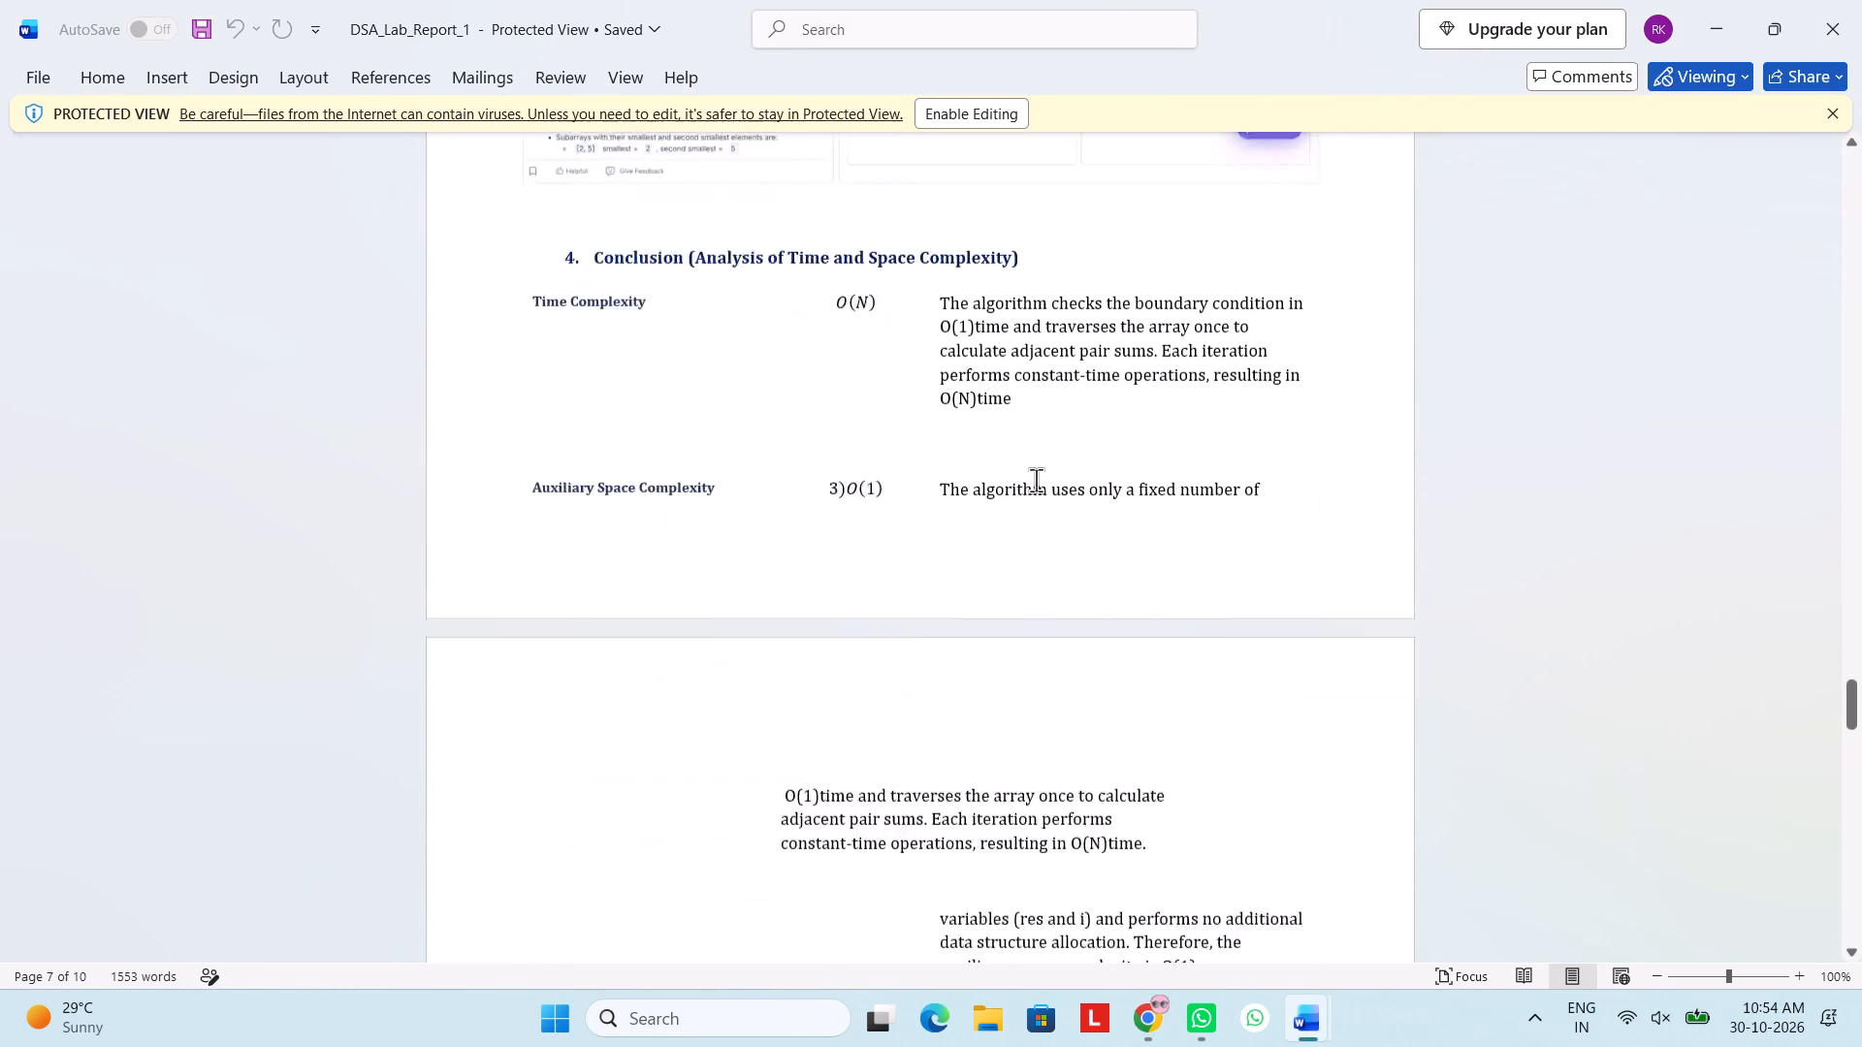
{"action": "scroll", "coordinate": [1036, 480], "scroll_direction": "down", "scroll_amount": 4}
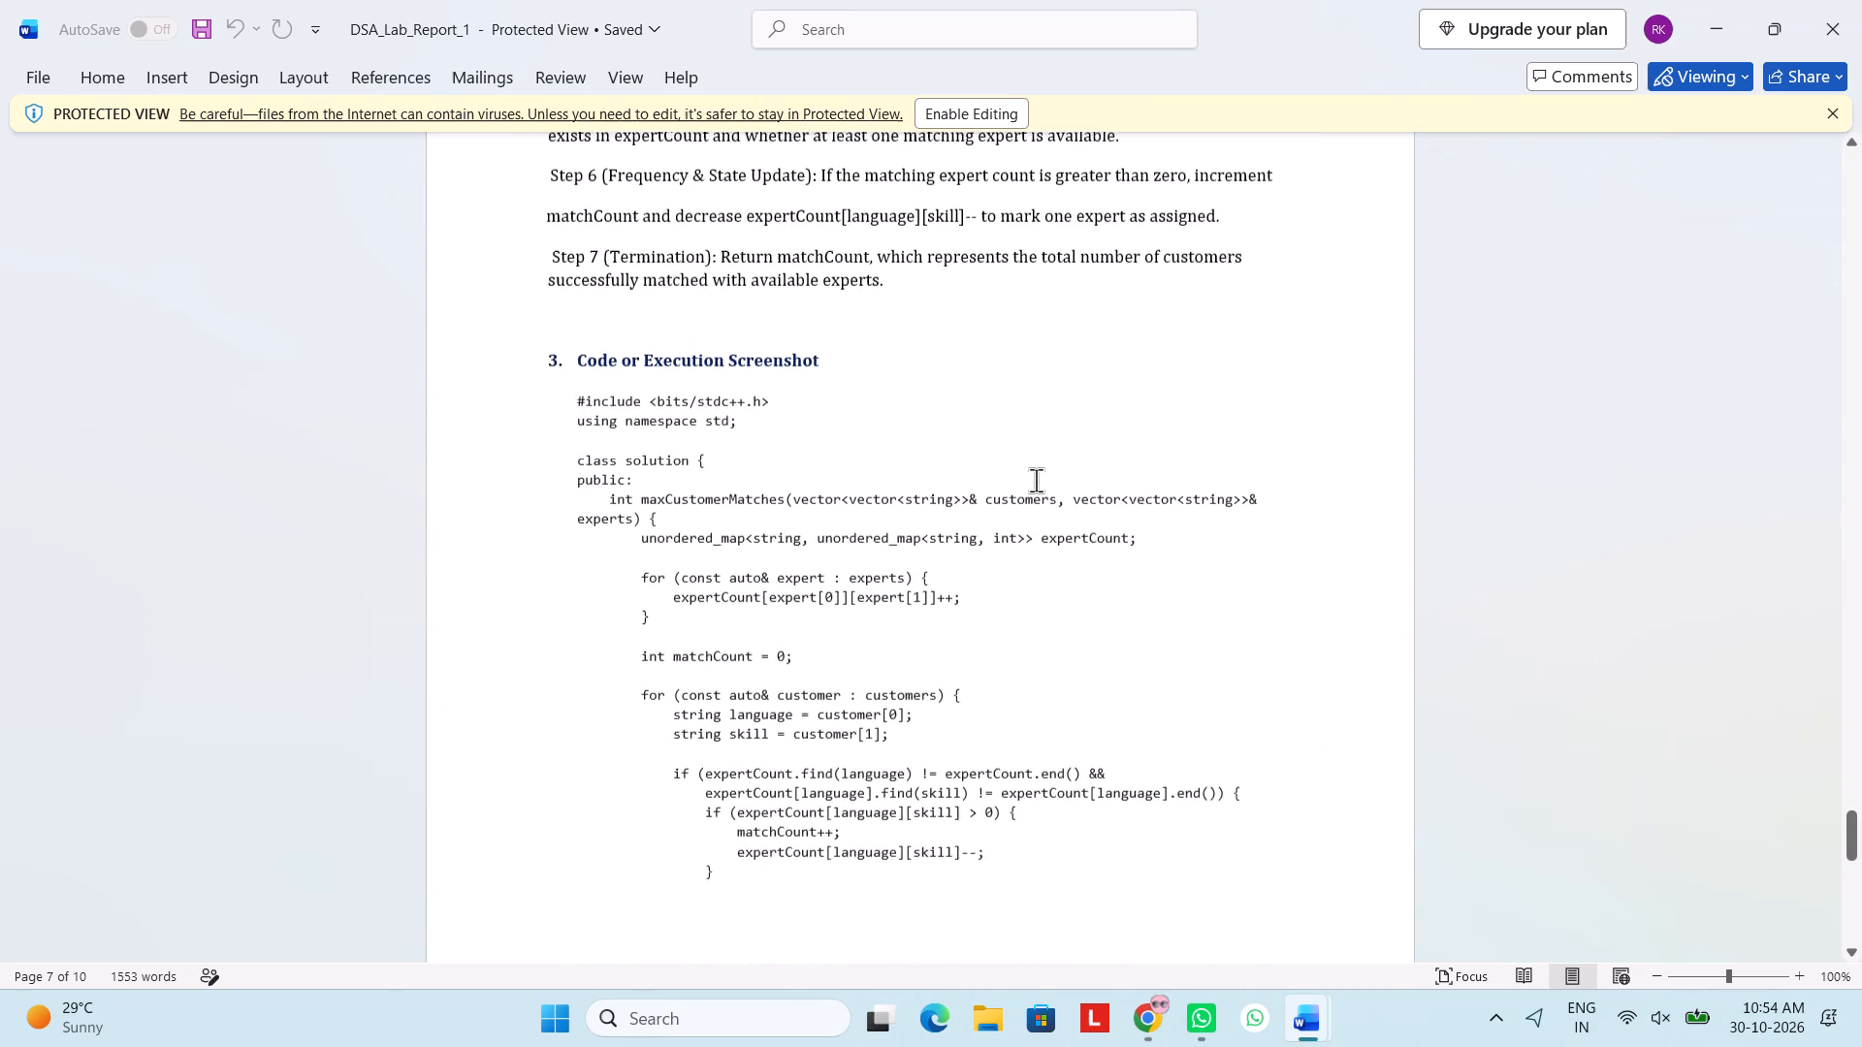
{"action": "scroll", "coordinate": [1036, 480], "scroll_direction": "up", "scroll_amount": 7}
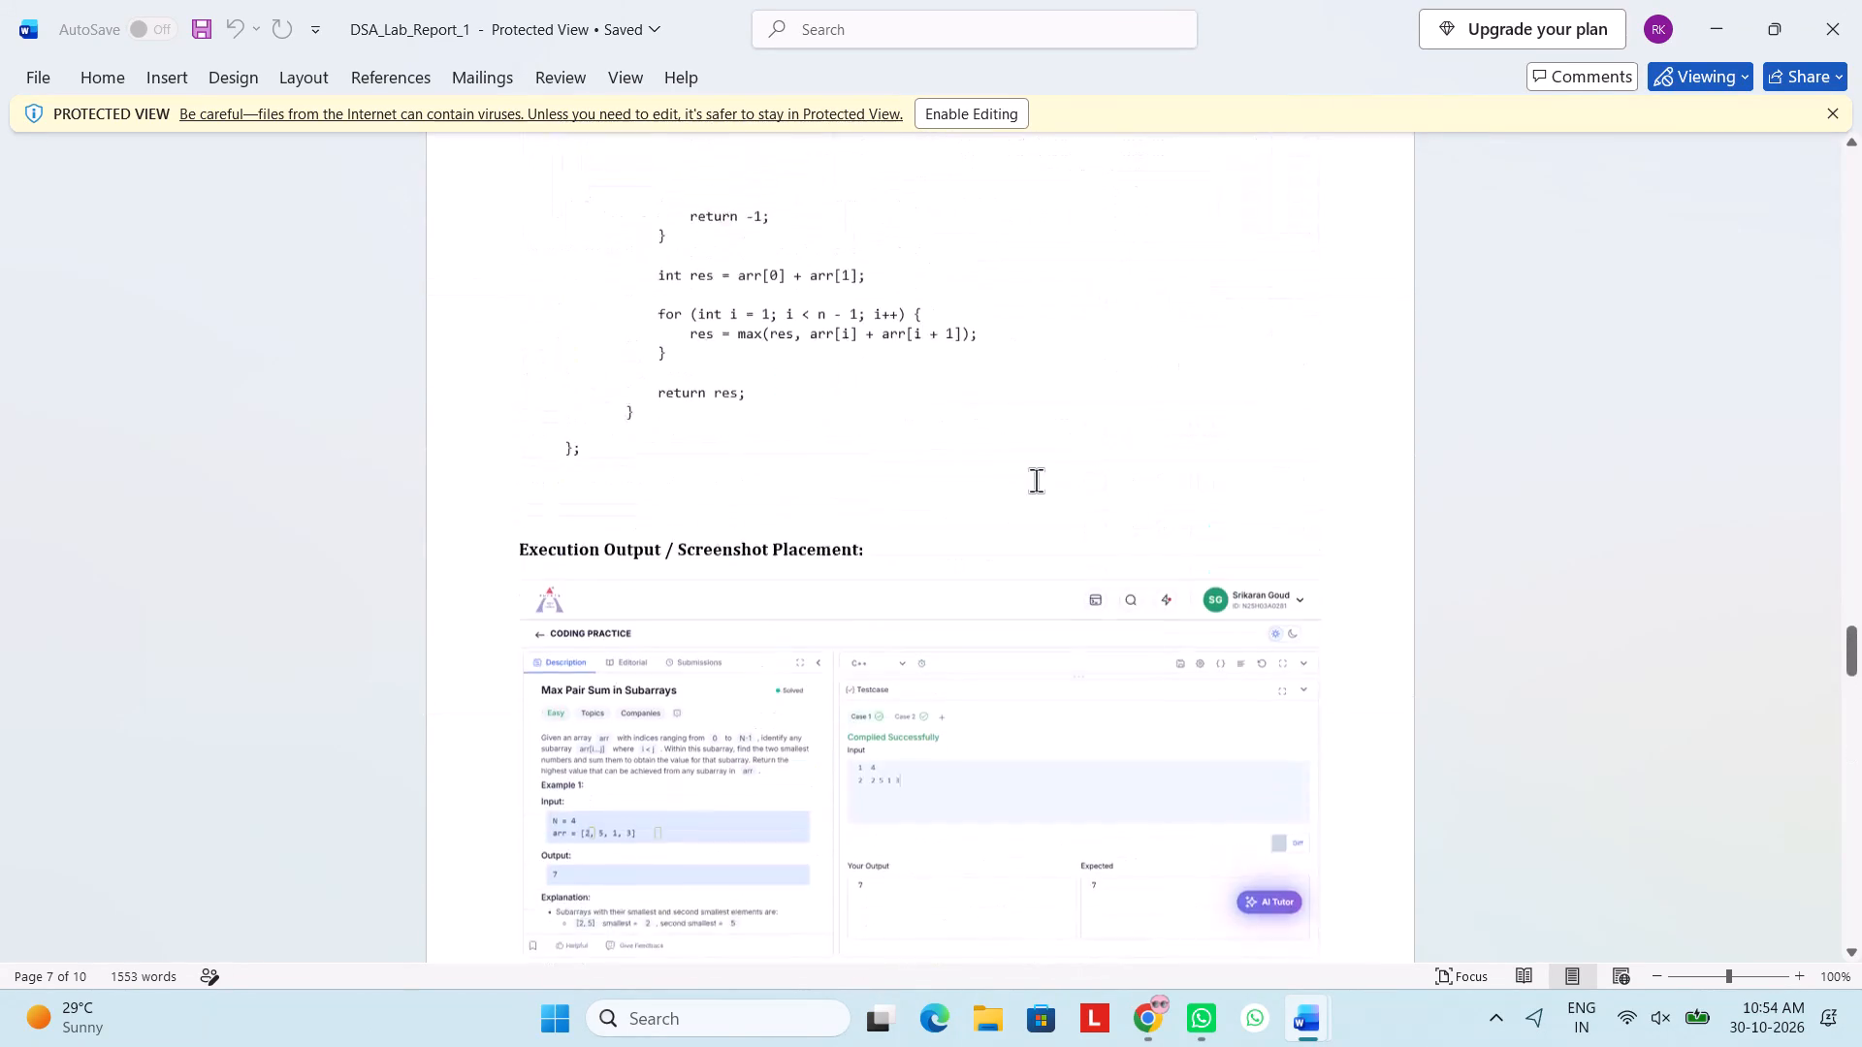
{"action": "scroll", "coordinate": [1036, 480], "scroll_direction": "up", "scroll_amount": 2}
{"action": "left_click_drag", "start_coordinate": [833, 517], "coordinate": [660, 902]}
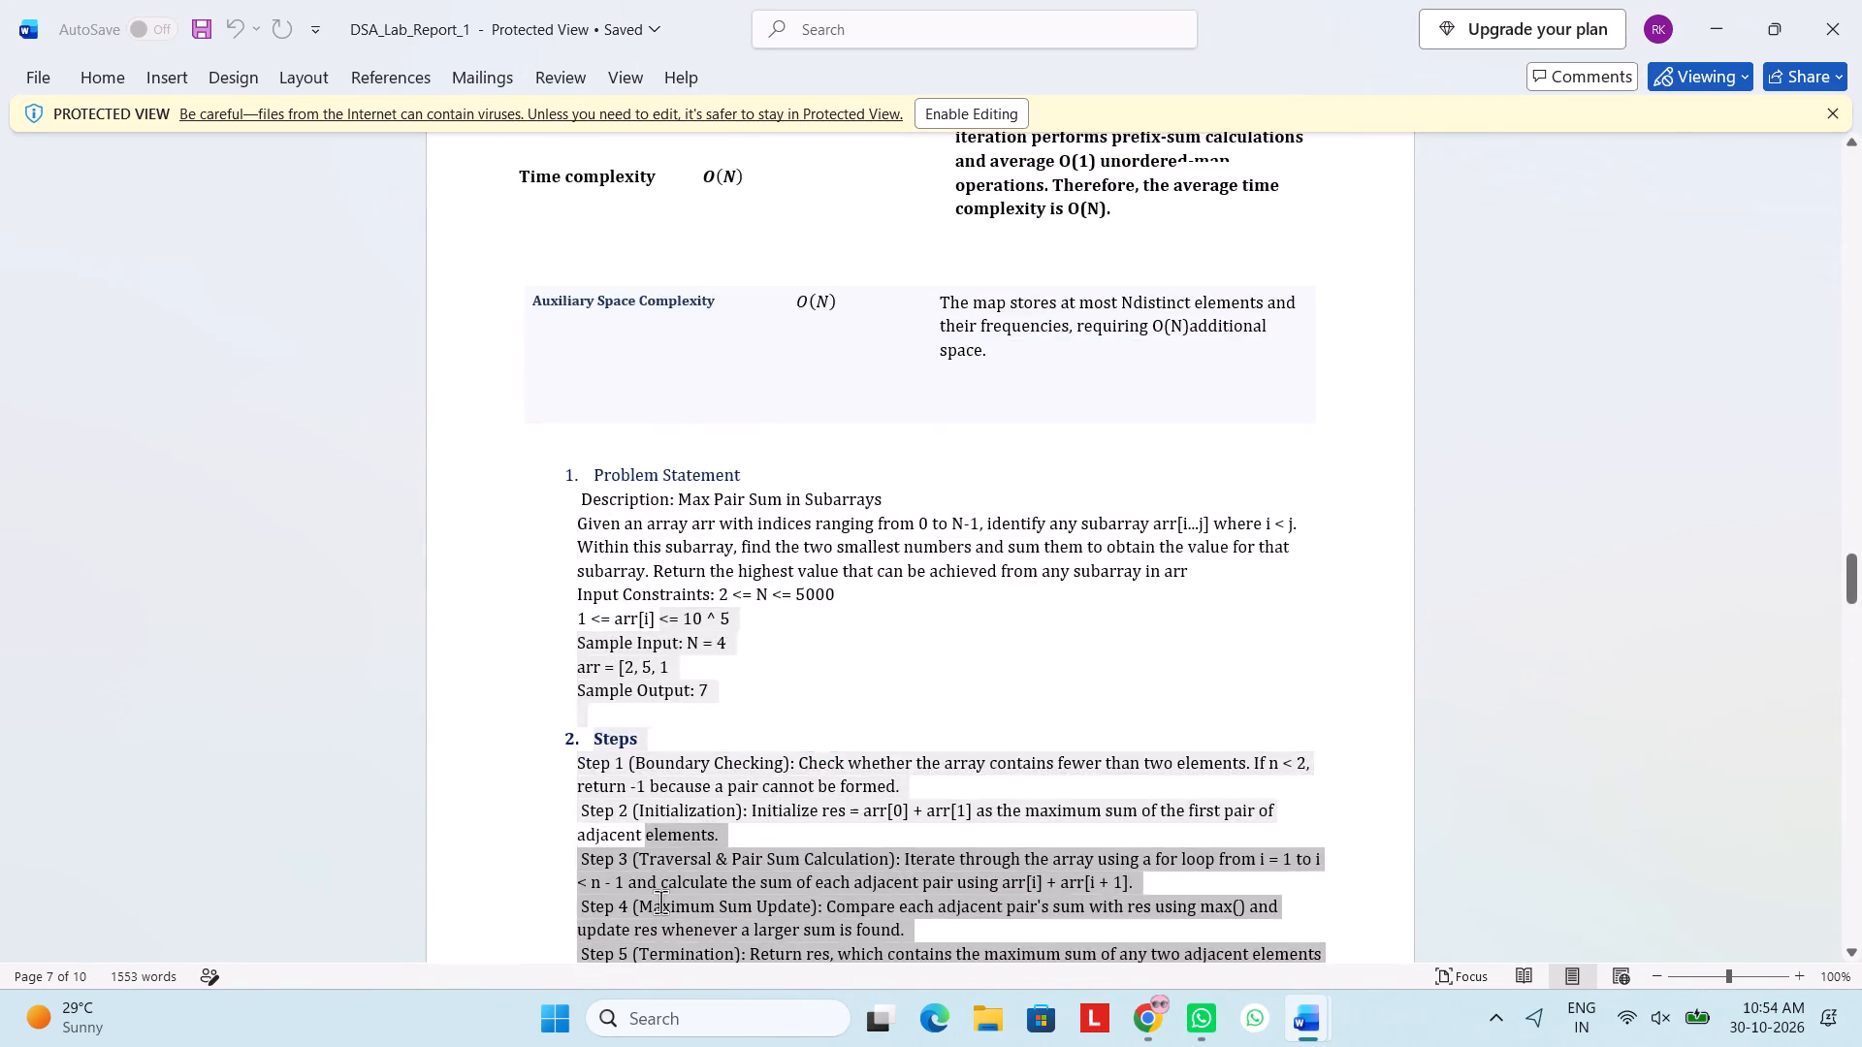
{"action": "left_click_drag", "start_coordinate": [660, 902], "coordinate": [550, 381]}
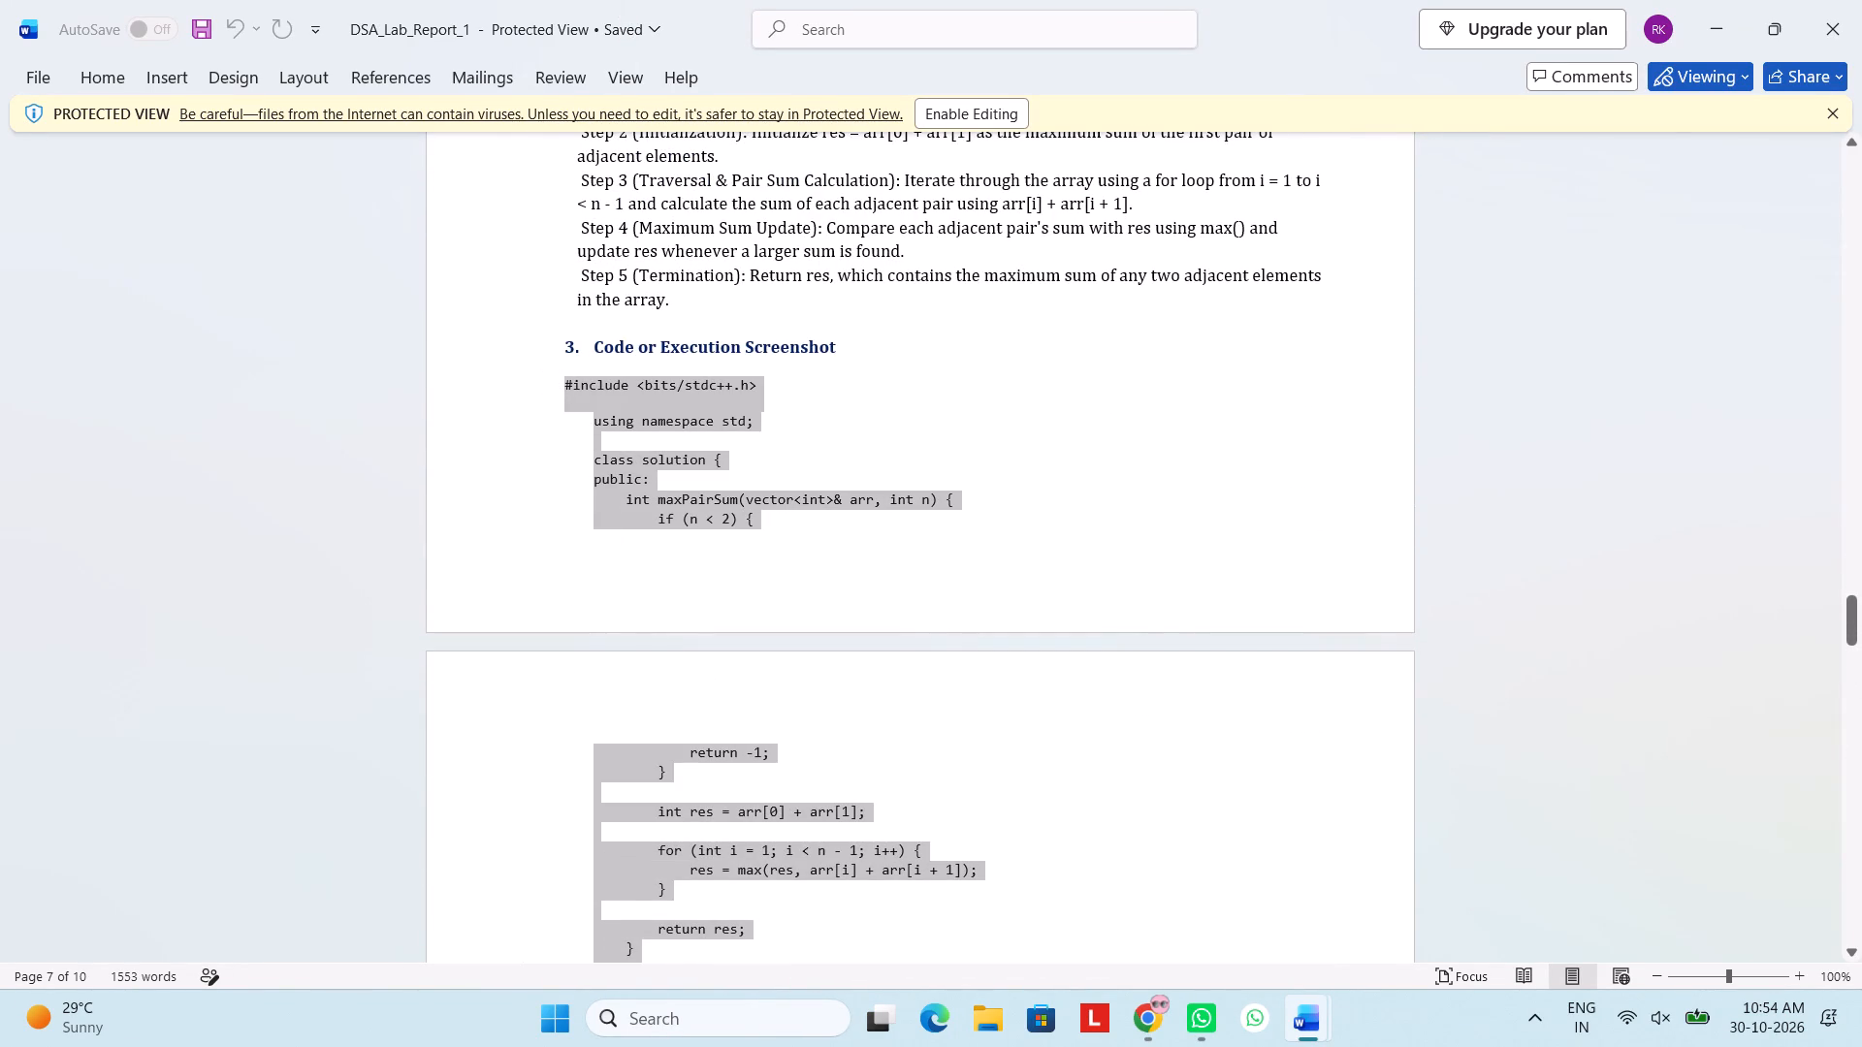
{"action": "key", "text": "ctrl+c"}
Replace all code in the coding portal's editor with the copied maxPairSum solution and submit it.
{"action": "key", "text": "alt+Tab"}
{"action": "left_click", "coordinate": [914, 512], "text": "ctrl"}
{"action": "key", "text": "ctrl+a"}
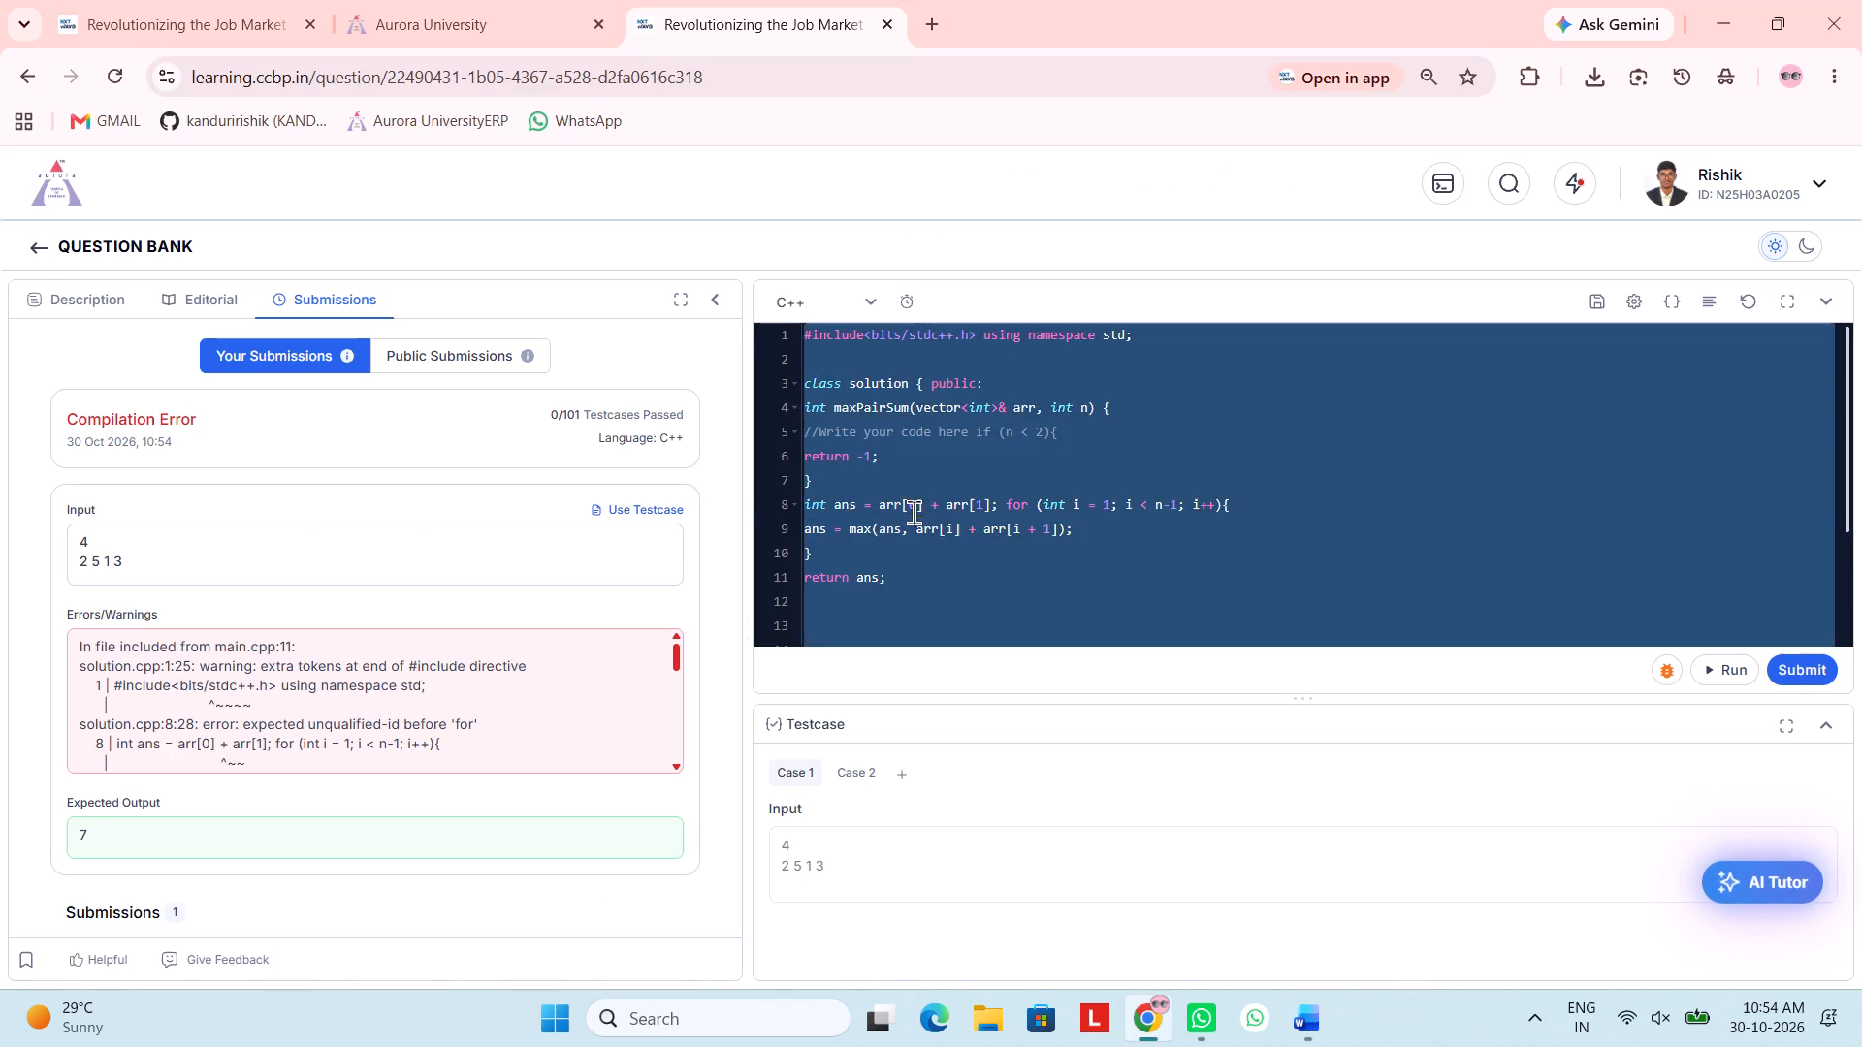
{"action": "key", "text": "BackSpace"}
{"action": "key", "text": "ctrl+v"}
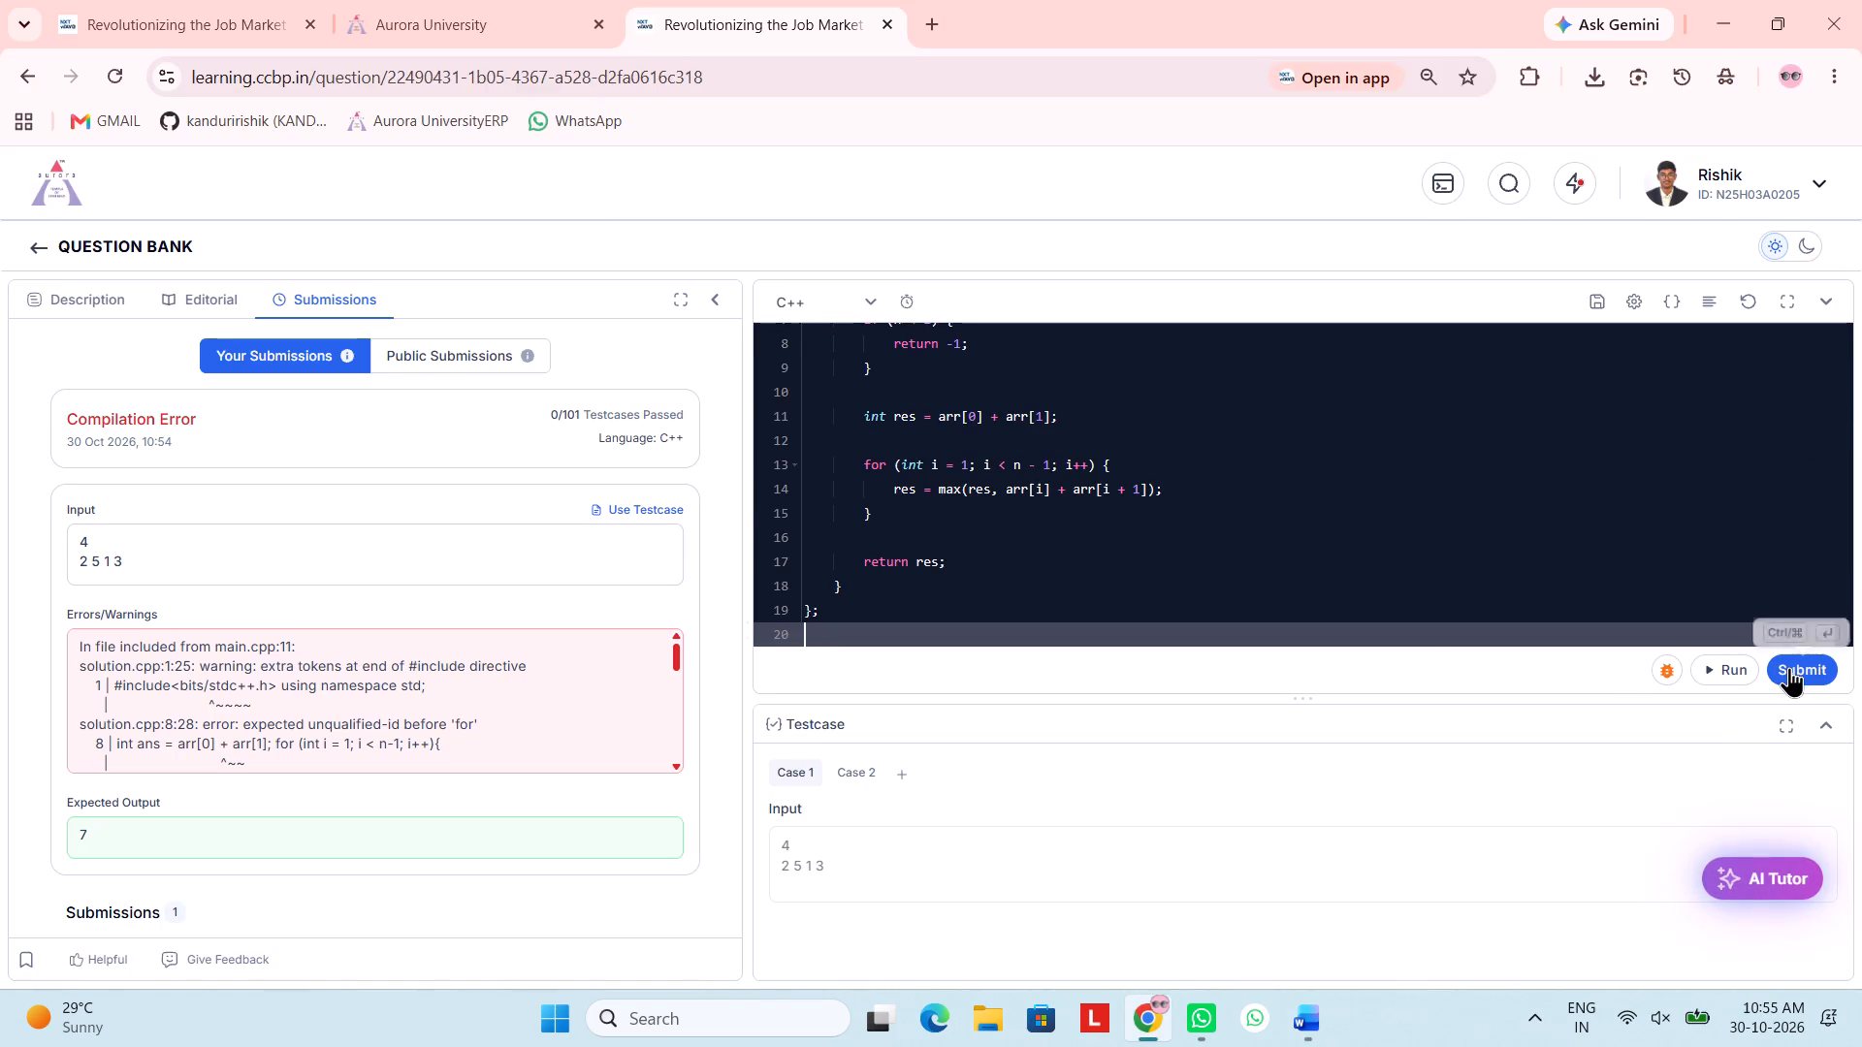
{"action": "left_click", "coordinate": [1789, 667]}
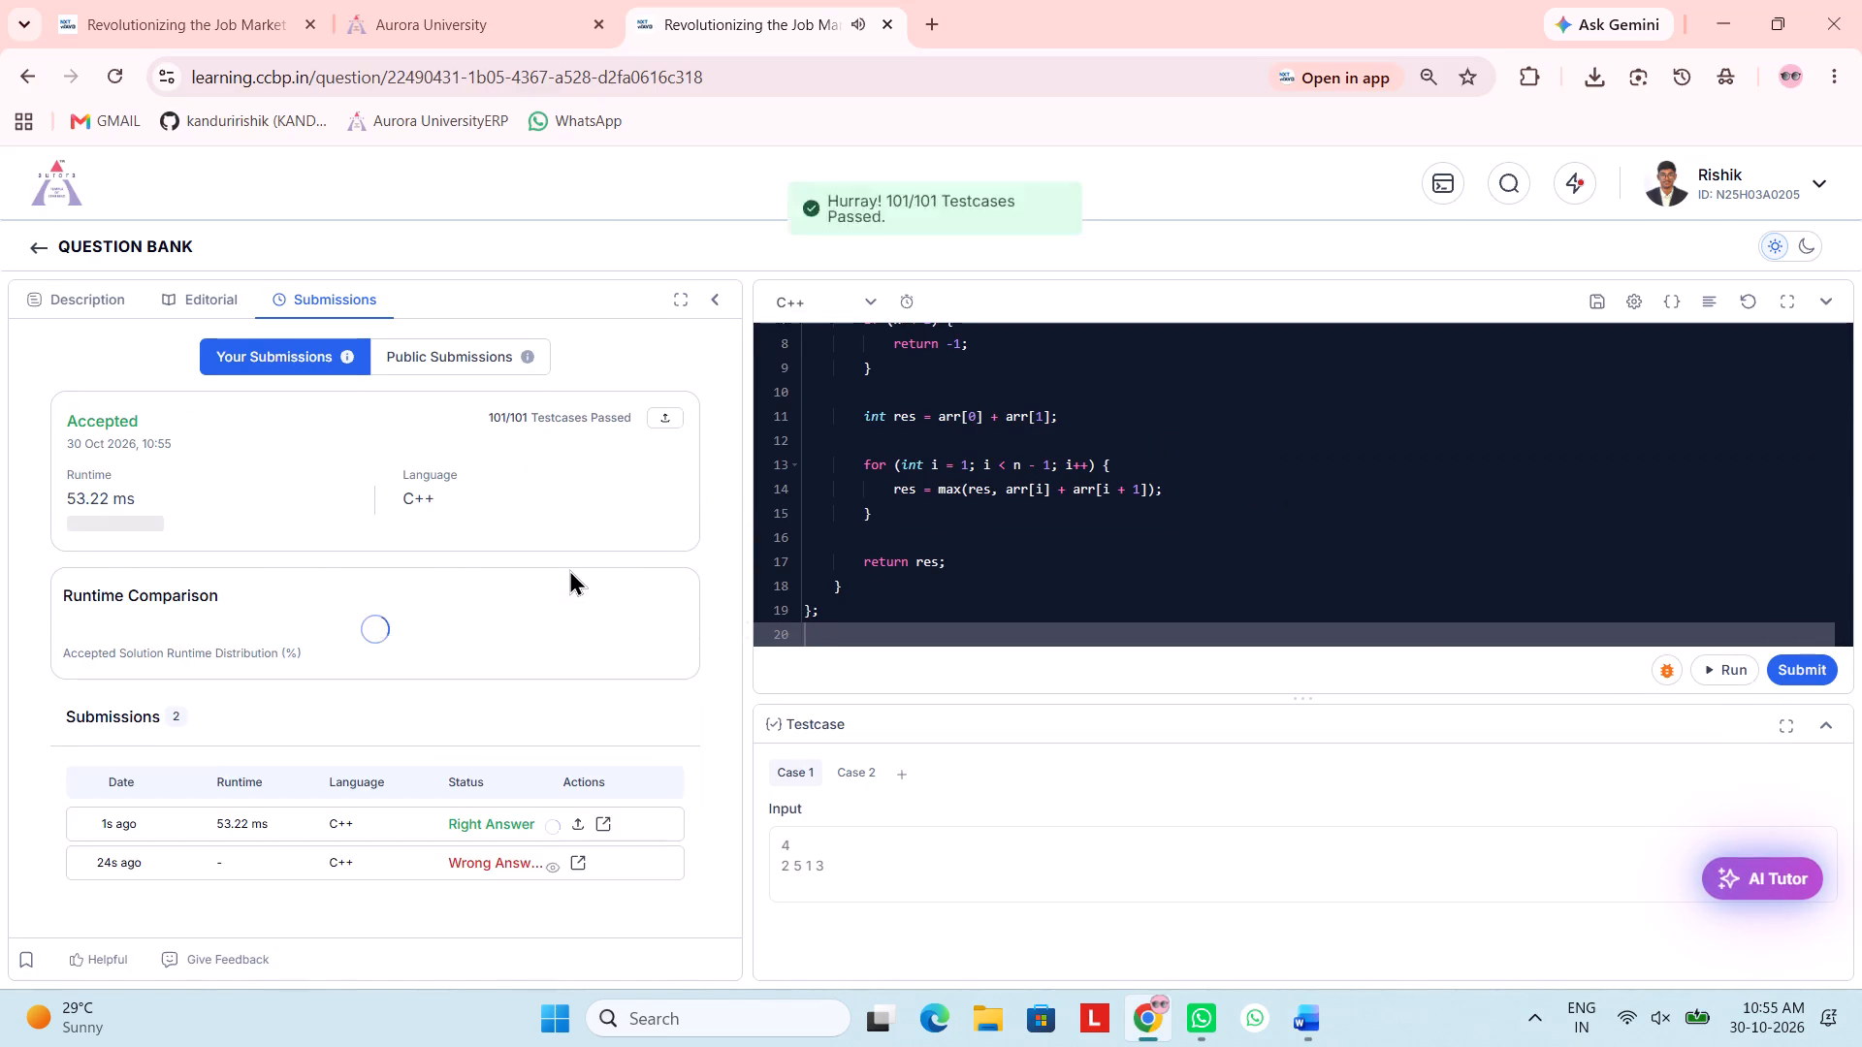
{"action": "scroll", "coordinate": [569, 569], "scroll_direction": "down", "scroll_amount": 2}
{"action": "scroll", "coordinate": [598, 587], "scroll_direction": "up", "scroll_amount": 1}
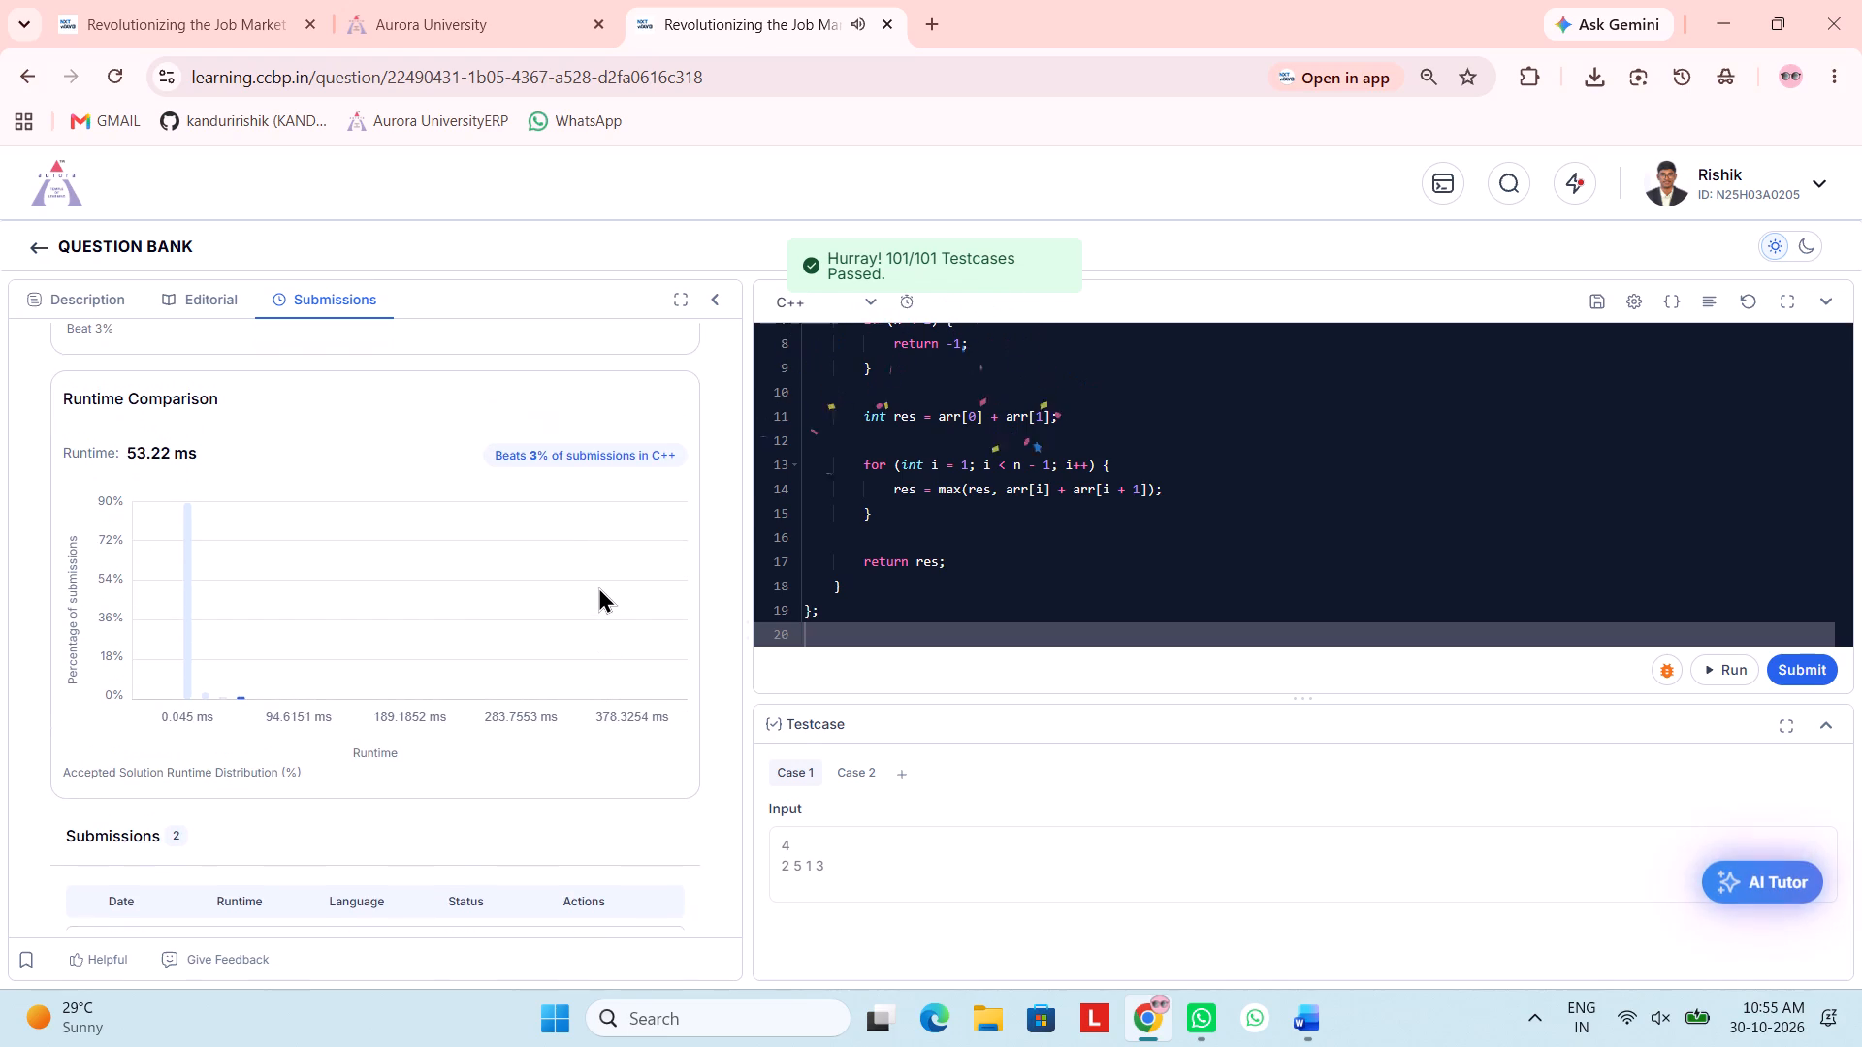
{"action": "scroll", "coordinate": [598, 587], "scroll_direction": "up", "scroll_amount": 1}
Run the sample test cases and capture a screenshot of the question page from the portal header down, with the code's beginning in view.
{"action": "left_click", "coordinate": [1737, 677]}
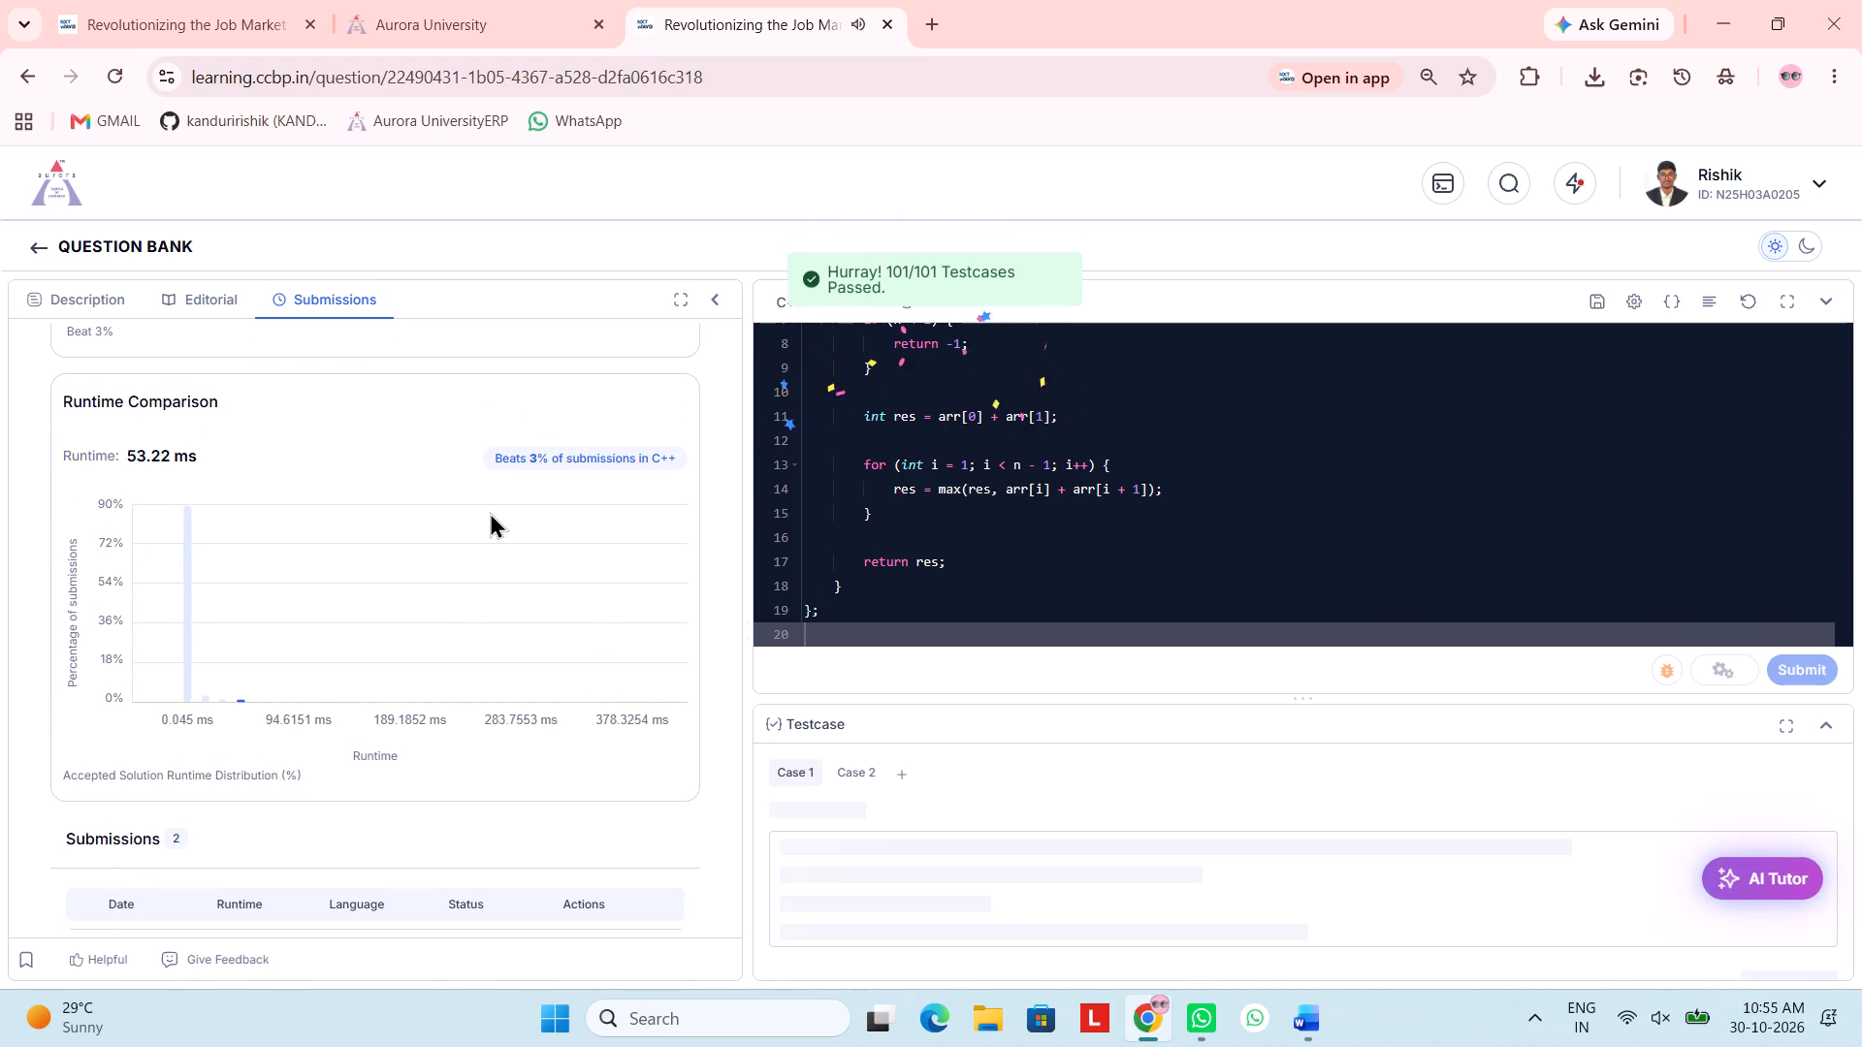
{"action": "scroll", "coordinate": [481, 511], "scroll_direction": "up", "scroll_amount": 5}
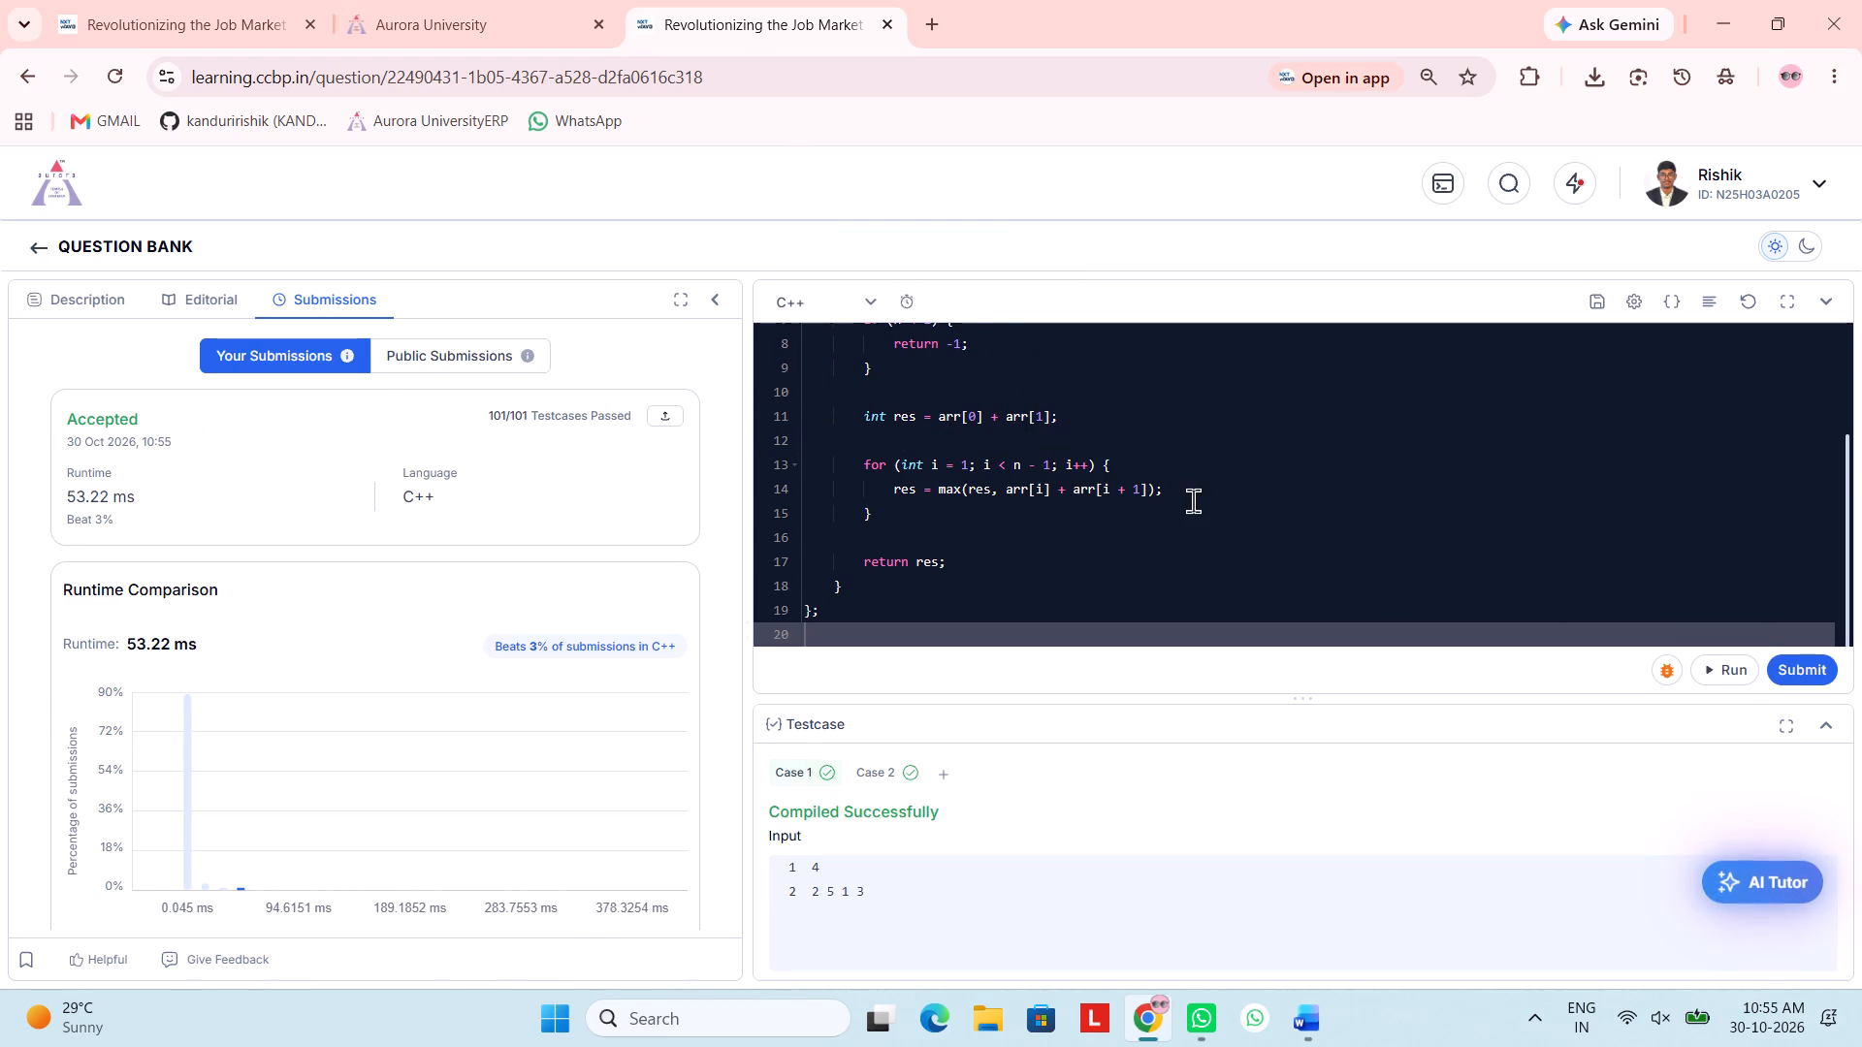
{"action": "key", "text": "Print"}
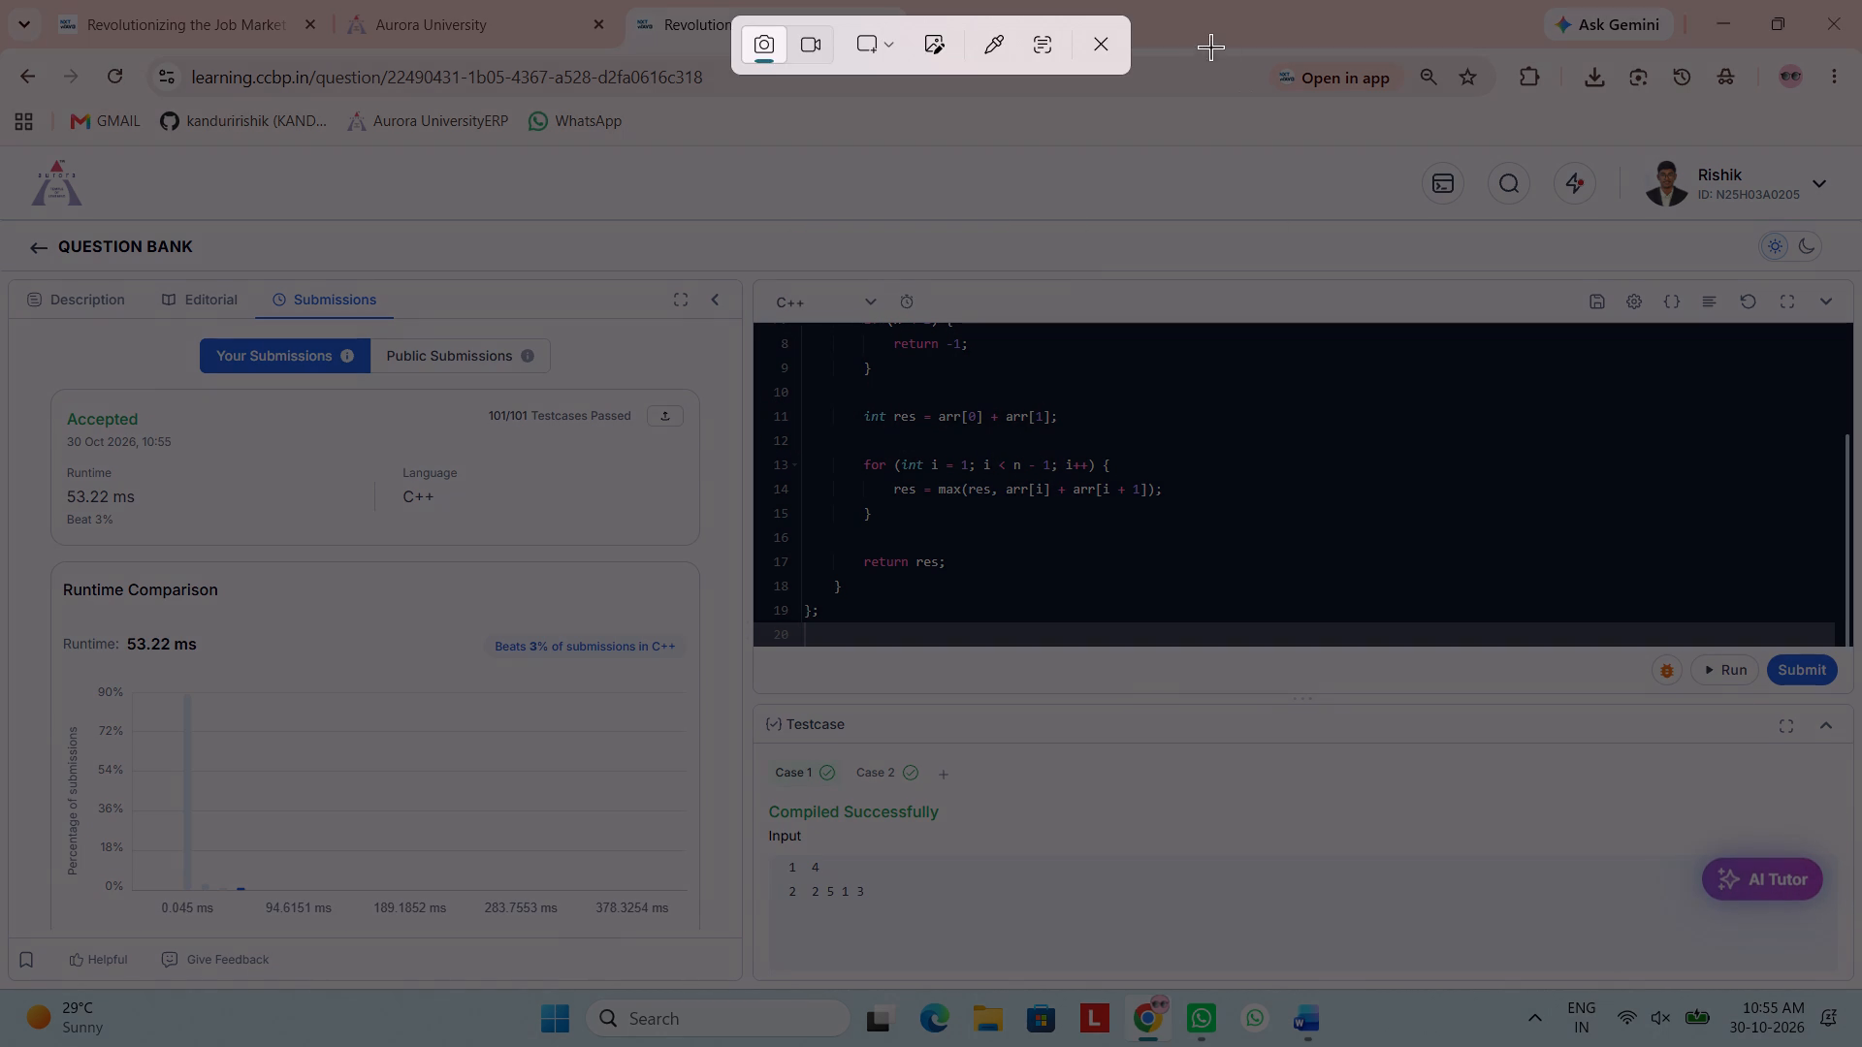
{"action": "left_click", "coordinate": [1108, 44]}
{"action": "scroll", "coordinate": [1278, 390], "scroll_direction": "up", "scroll_amount": 9}
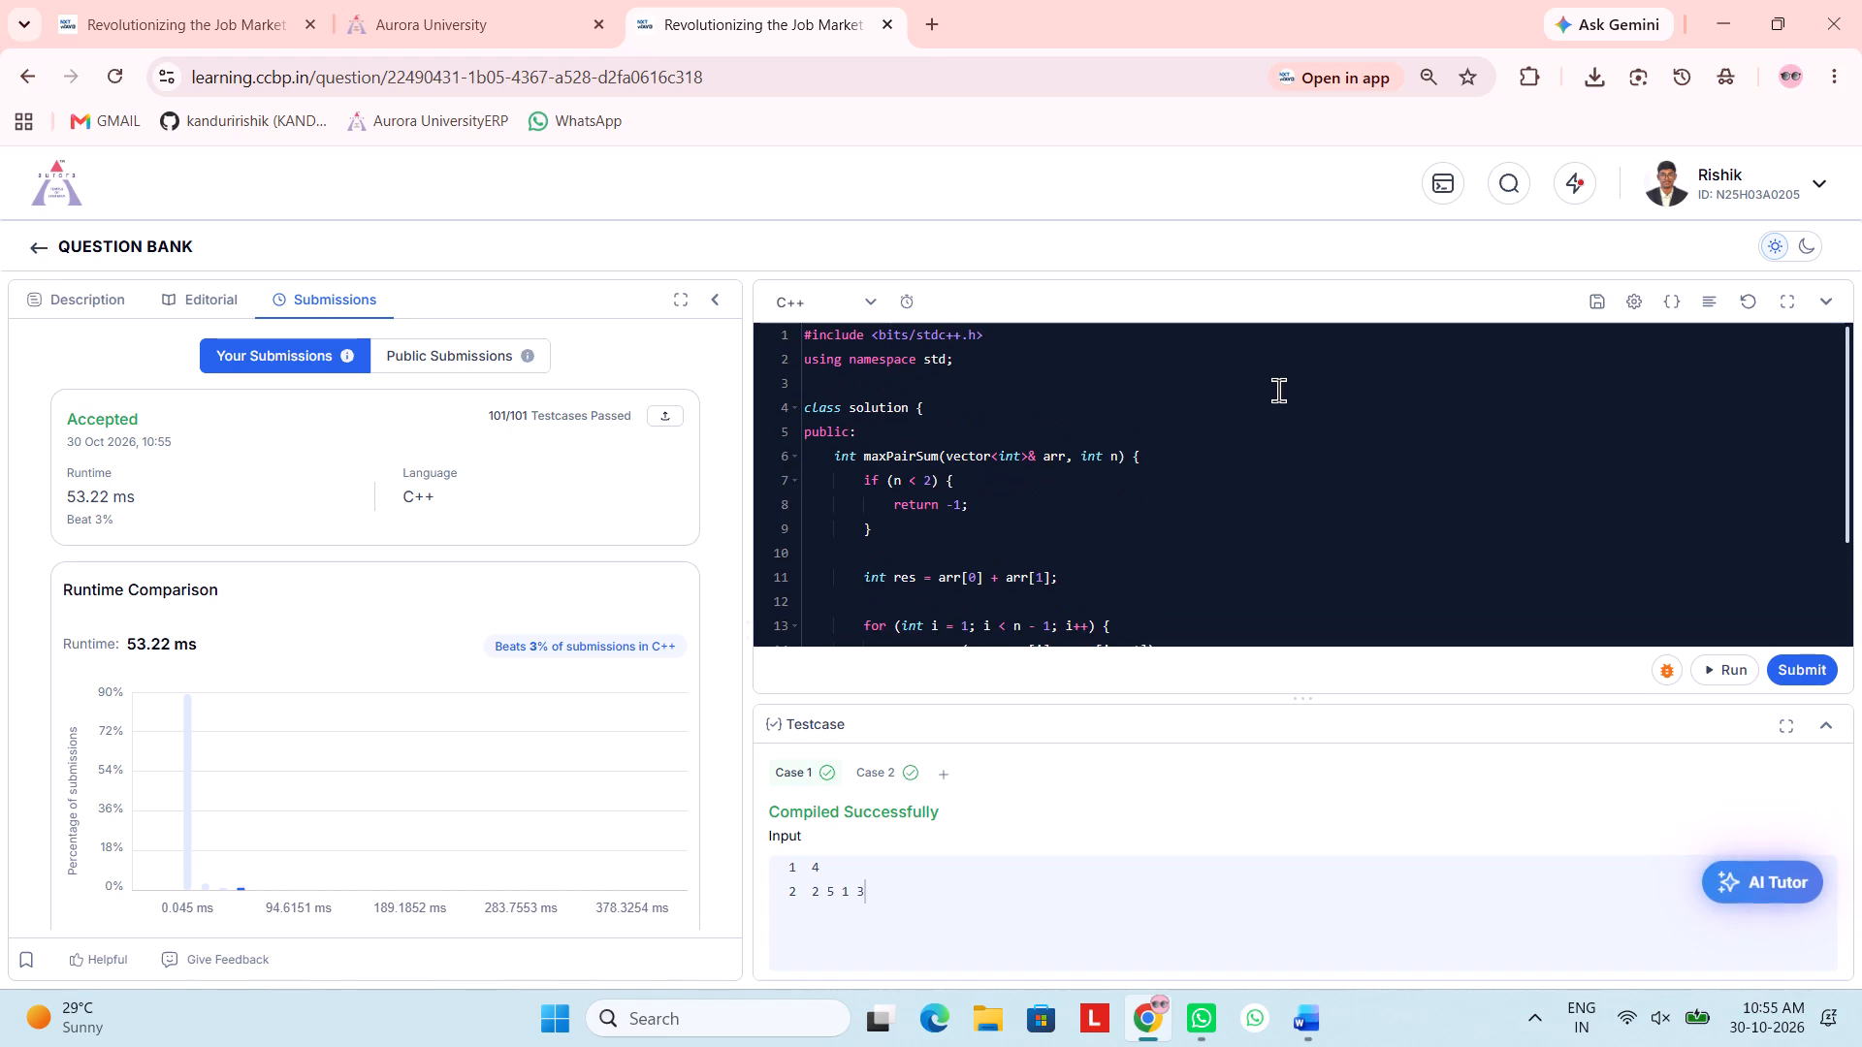
{"action": "key", "text": "Print"}
{"action": "left_click_drag", "start_coordinate": [2, 146], "coordinate": [1742, 632]}
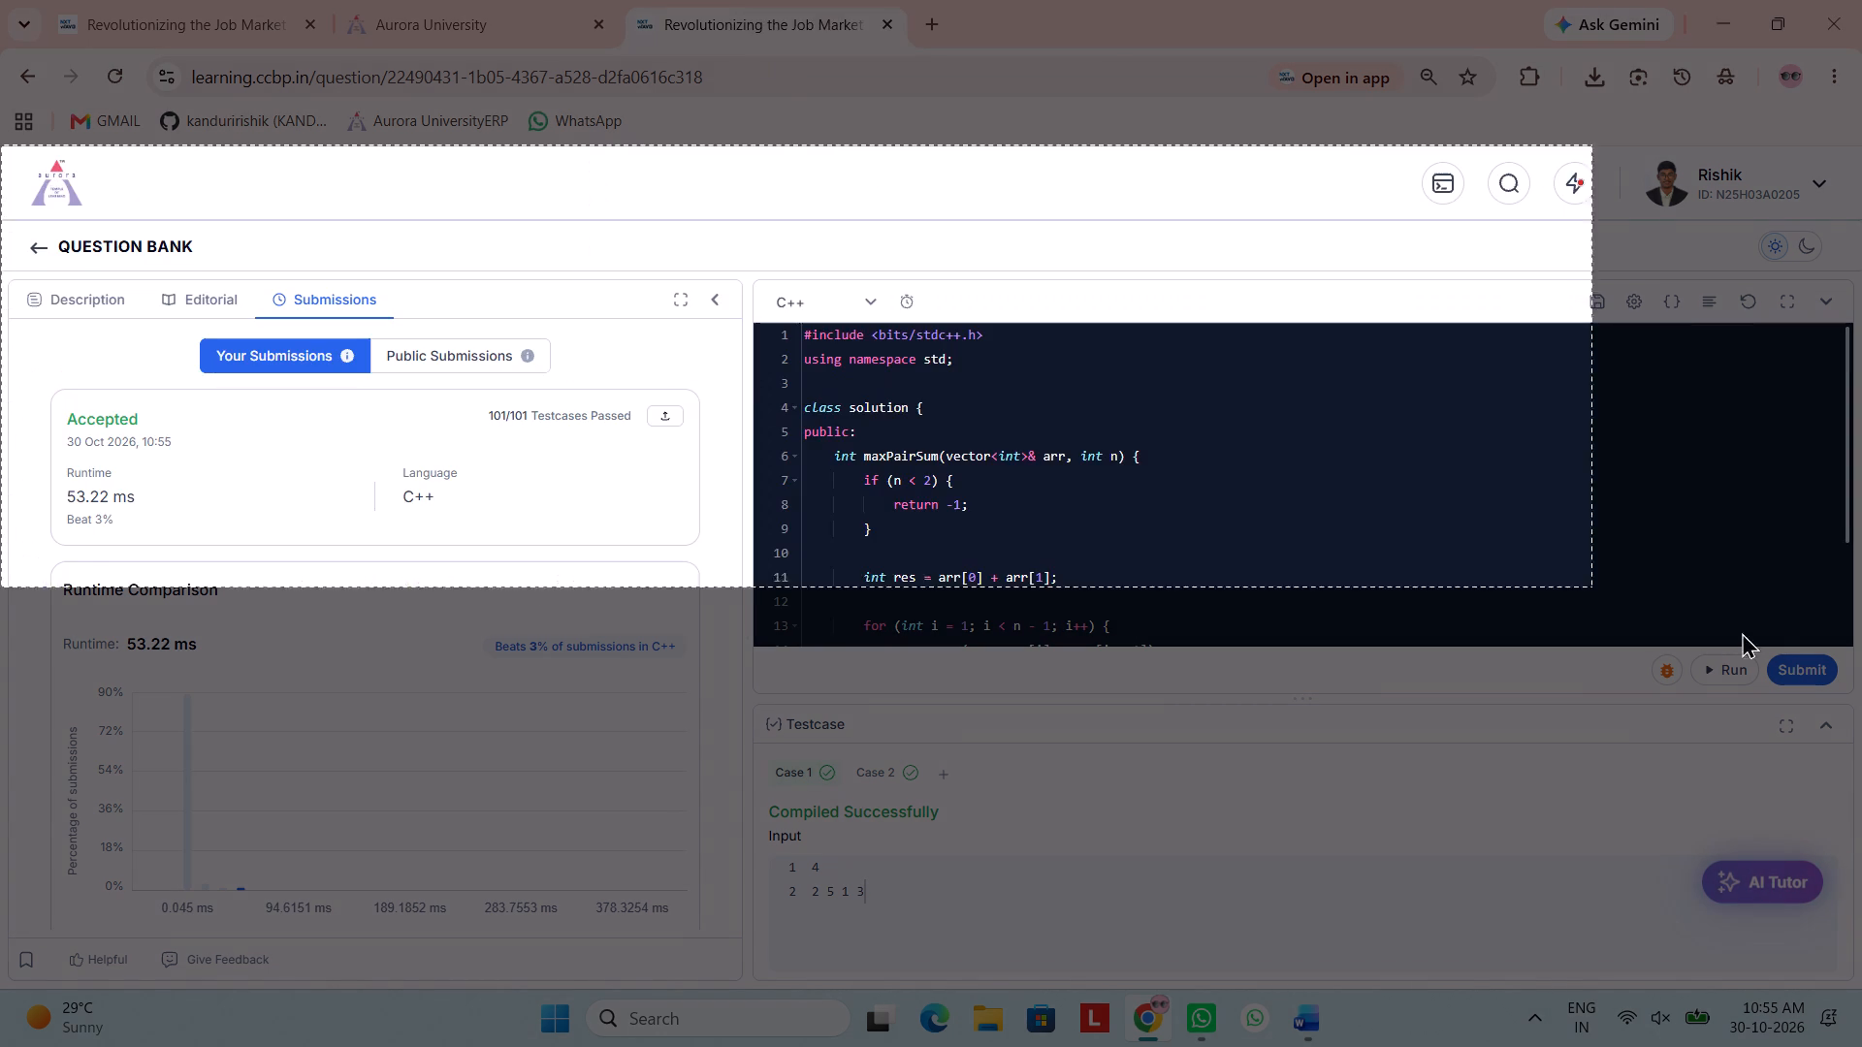
{"action": "left_click_drag", "start_coordinate": [1742, 632], "coordinate": [1861, 988]}
In ADS-LAB-REPORT-1-TERM-2, replace the Max Pair Sum execution screenshot with the newly captured one.
{"action": "key", "text": "alt+Tab"}
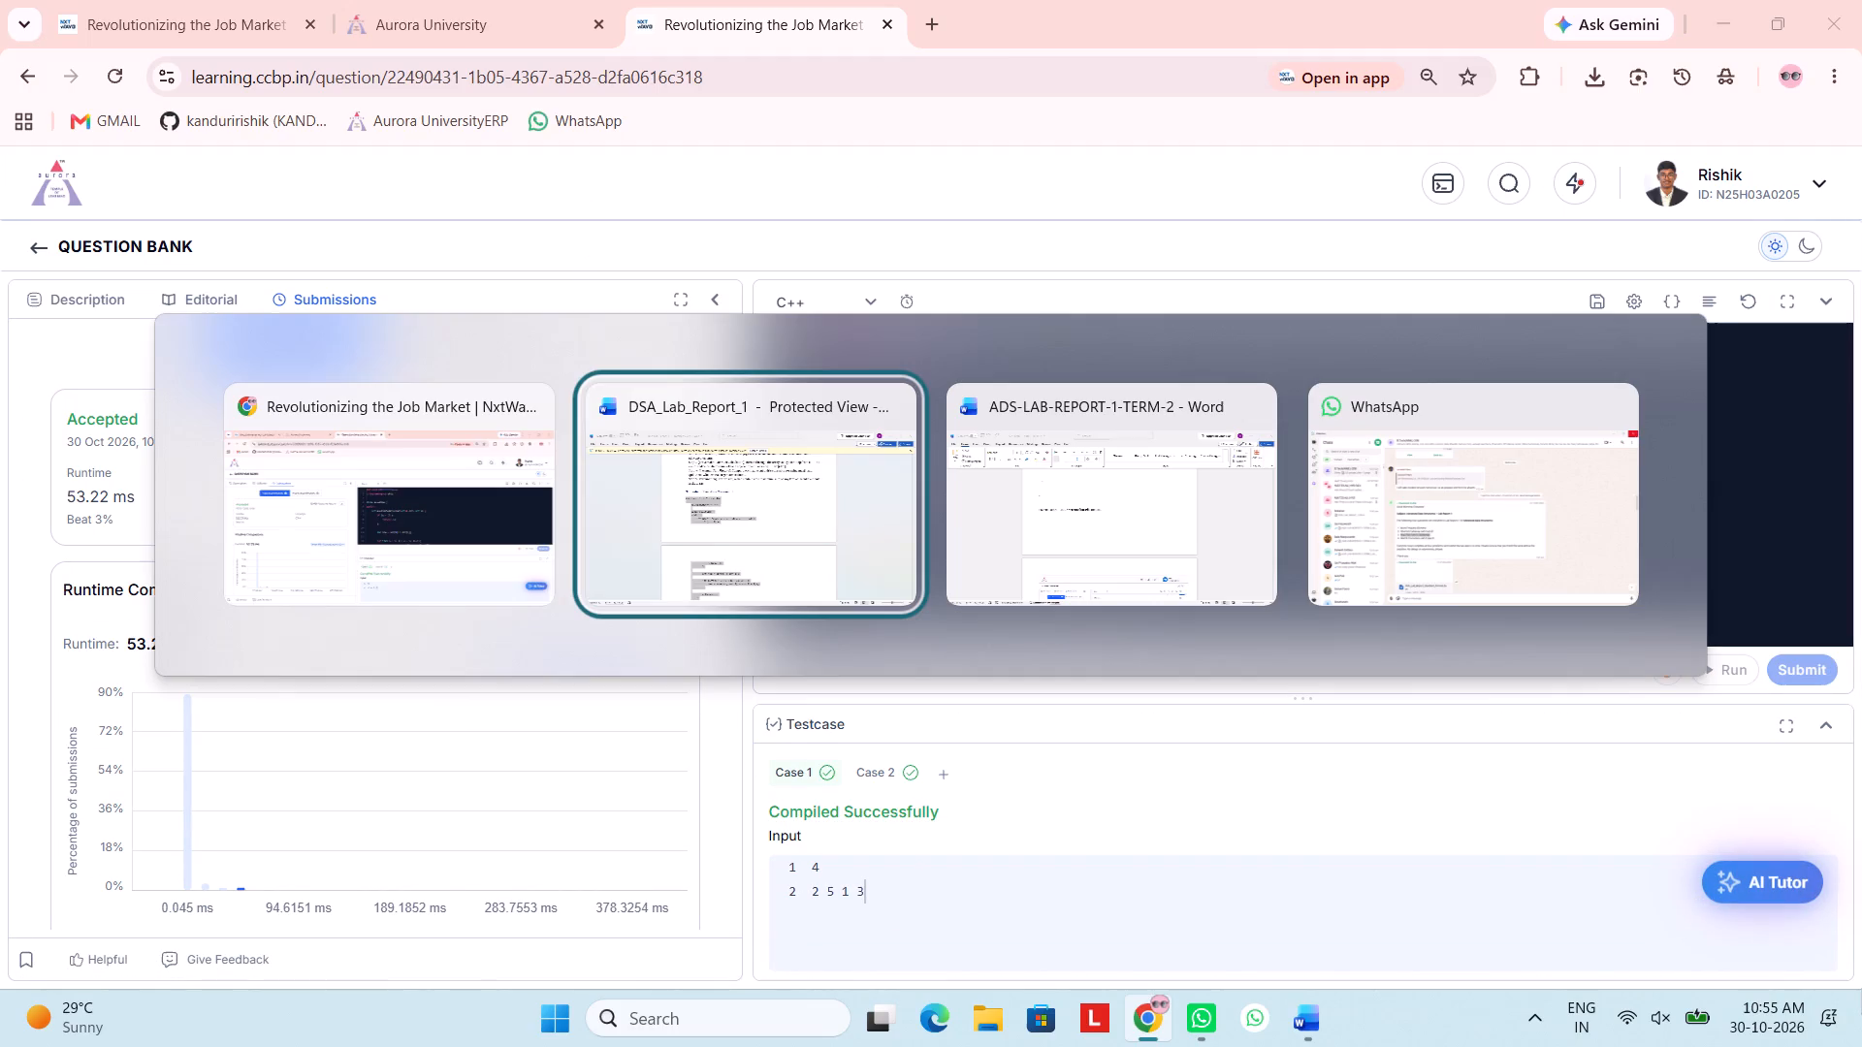
{"action": "left_click", "coordinate": [1222, 736]}
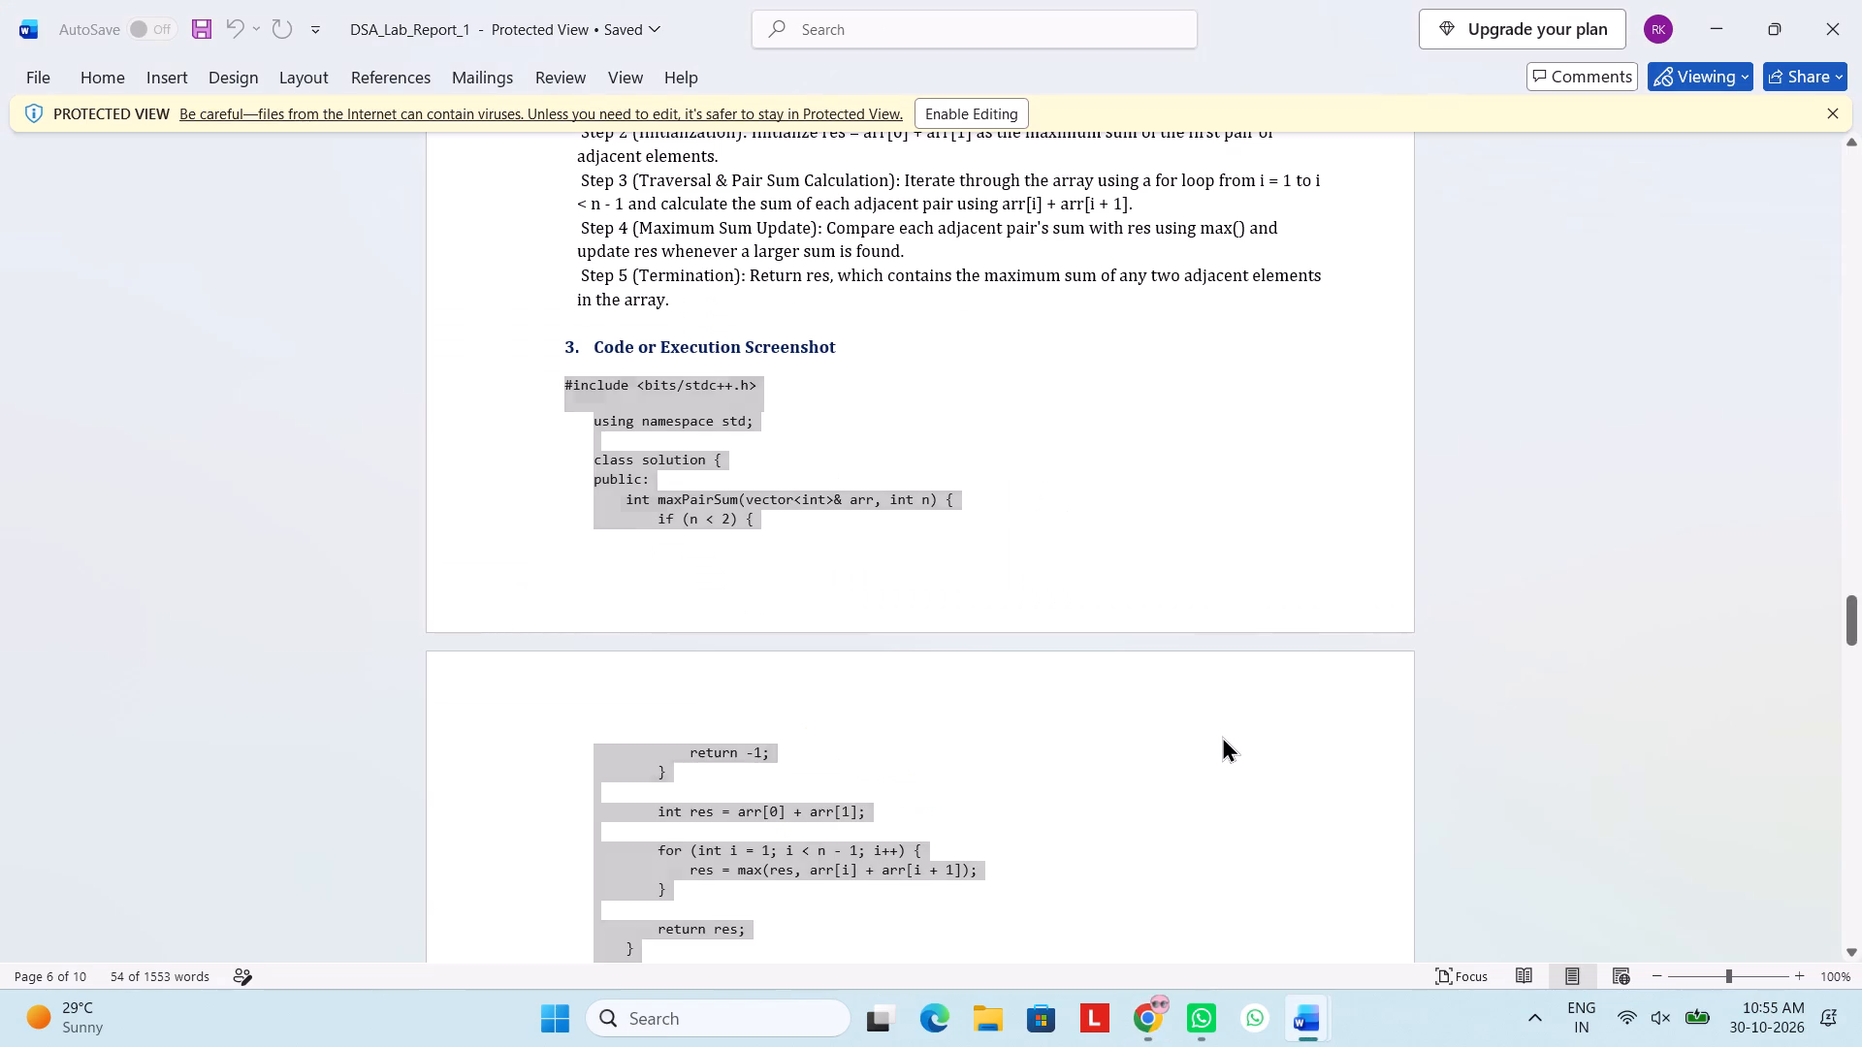
{"action": "key", "text": "alt+Tab"}
{"action": "key", "text": "alt+Tab"}
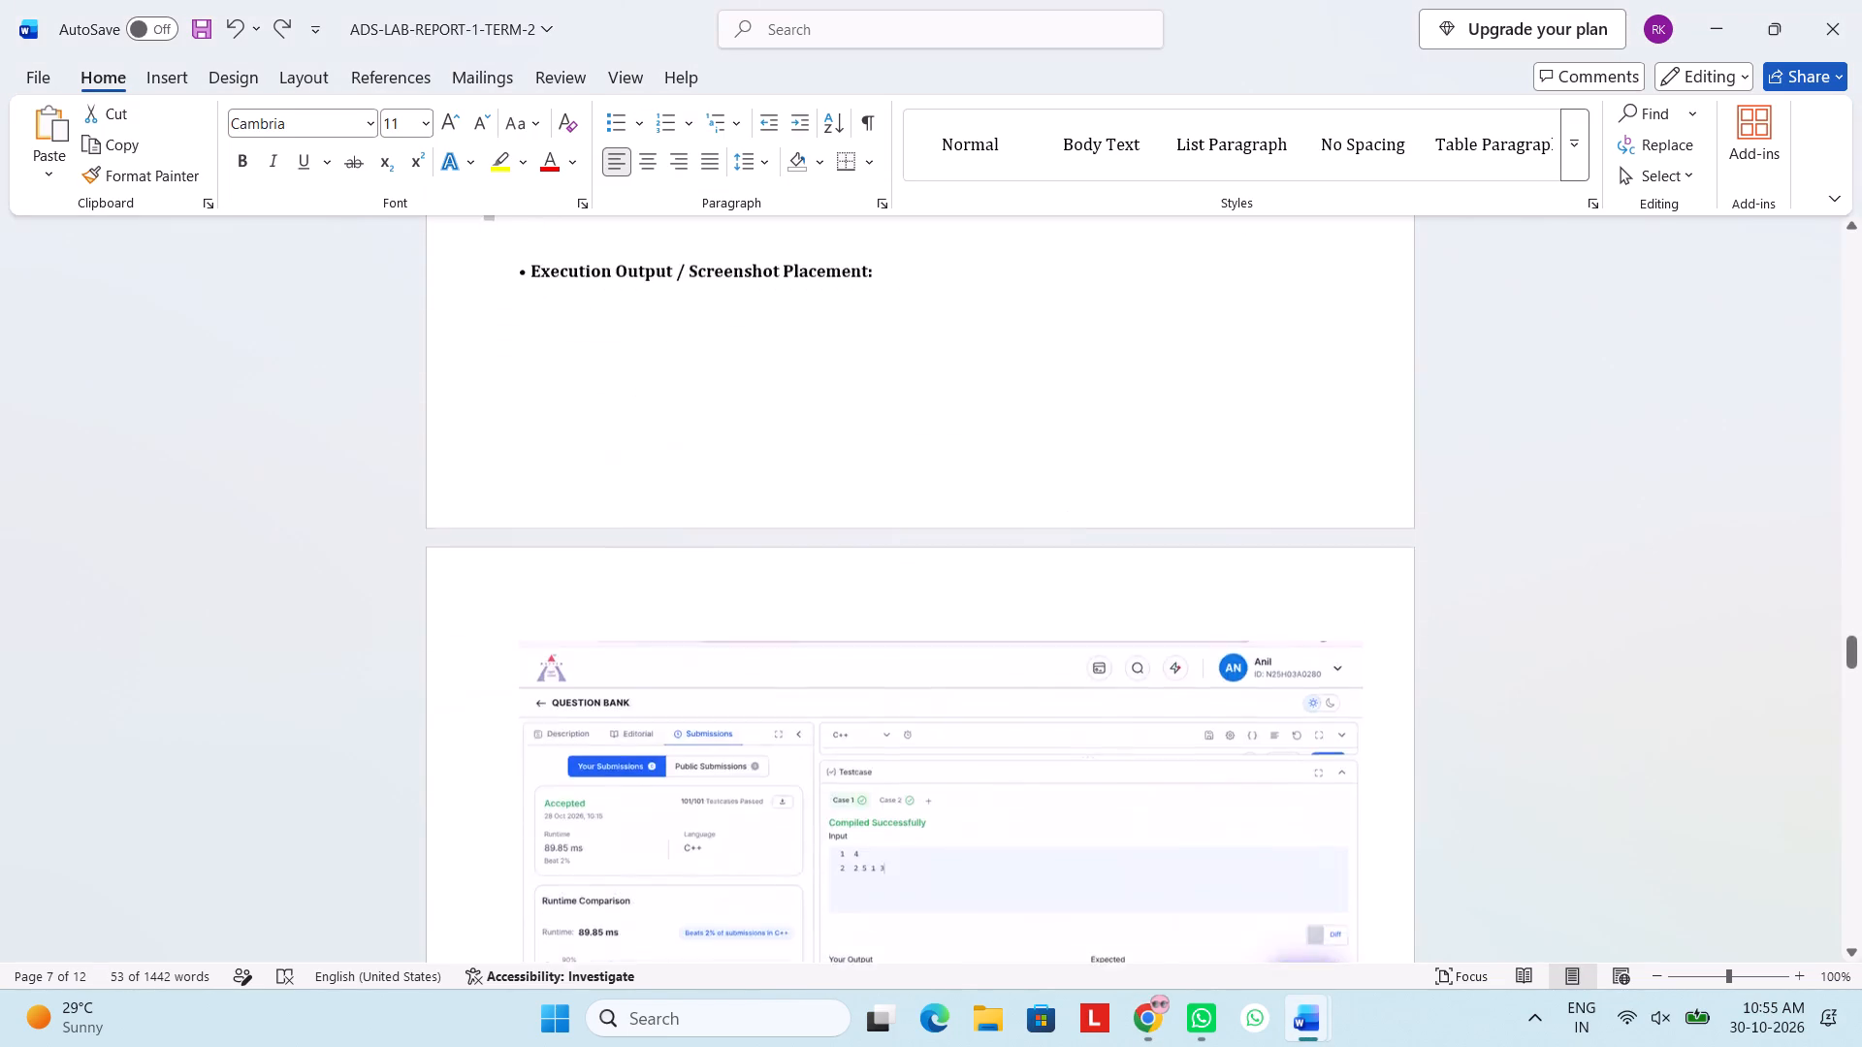
{"action": "scroll", "coordinate": [1222, 736], "scroll_direction": "up", "scroll_amount": 1}
{"action": "scroll", "coordinate": [1222, 736], "scroll_direction": "down", "scroll_amount": 1}
{"action": "scroll", "coordinate": [1222, 736], "scroll_direction": "up", "scroll_amount": 1}
{"action": "scroll", "coordinate": [1222, 736], "scroll_direction": "down", "scroll_amount": 1}
{"action": "left_click", "coordinate": [1023, 674]}
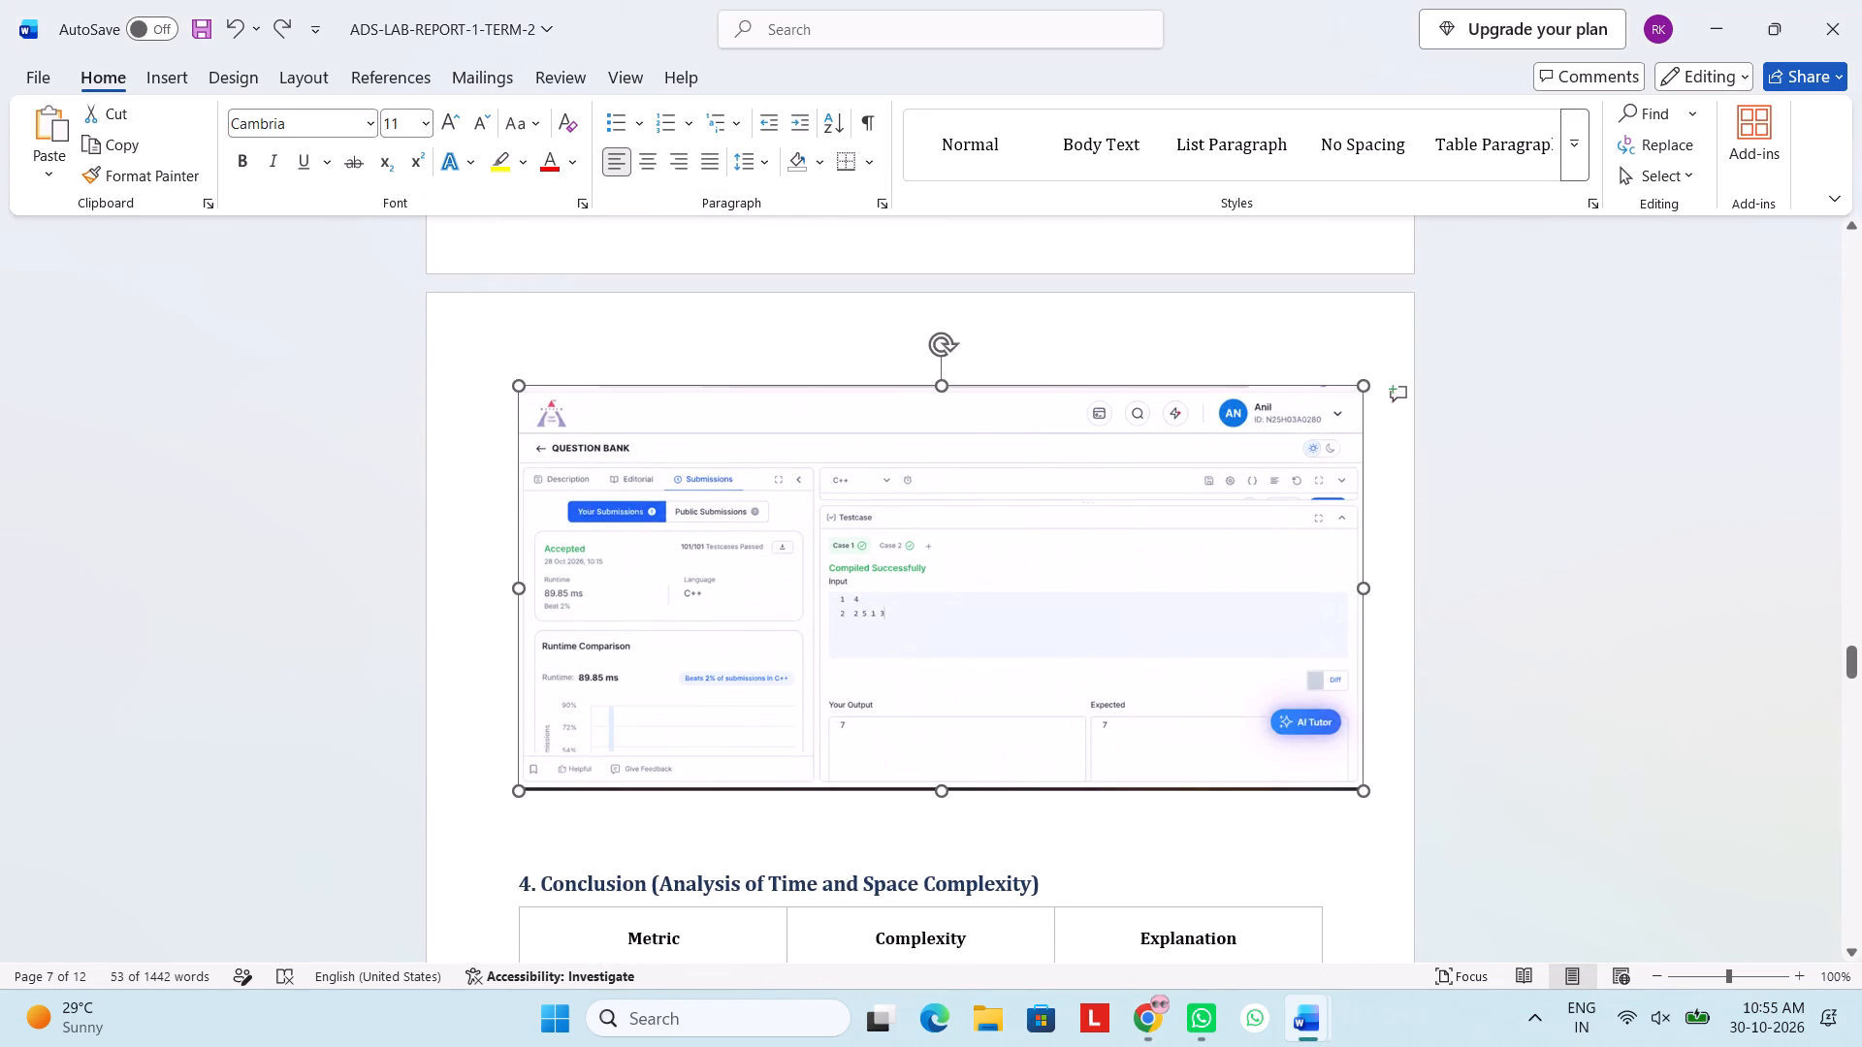
{"action": "key", "text": "Delete"}
{"action": "key", "text": "ctrl+v"}
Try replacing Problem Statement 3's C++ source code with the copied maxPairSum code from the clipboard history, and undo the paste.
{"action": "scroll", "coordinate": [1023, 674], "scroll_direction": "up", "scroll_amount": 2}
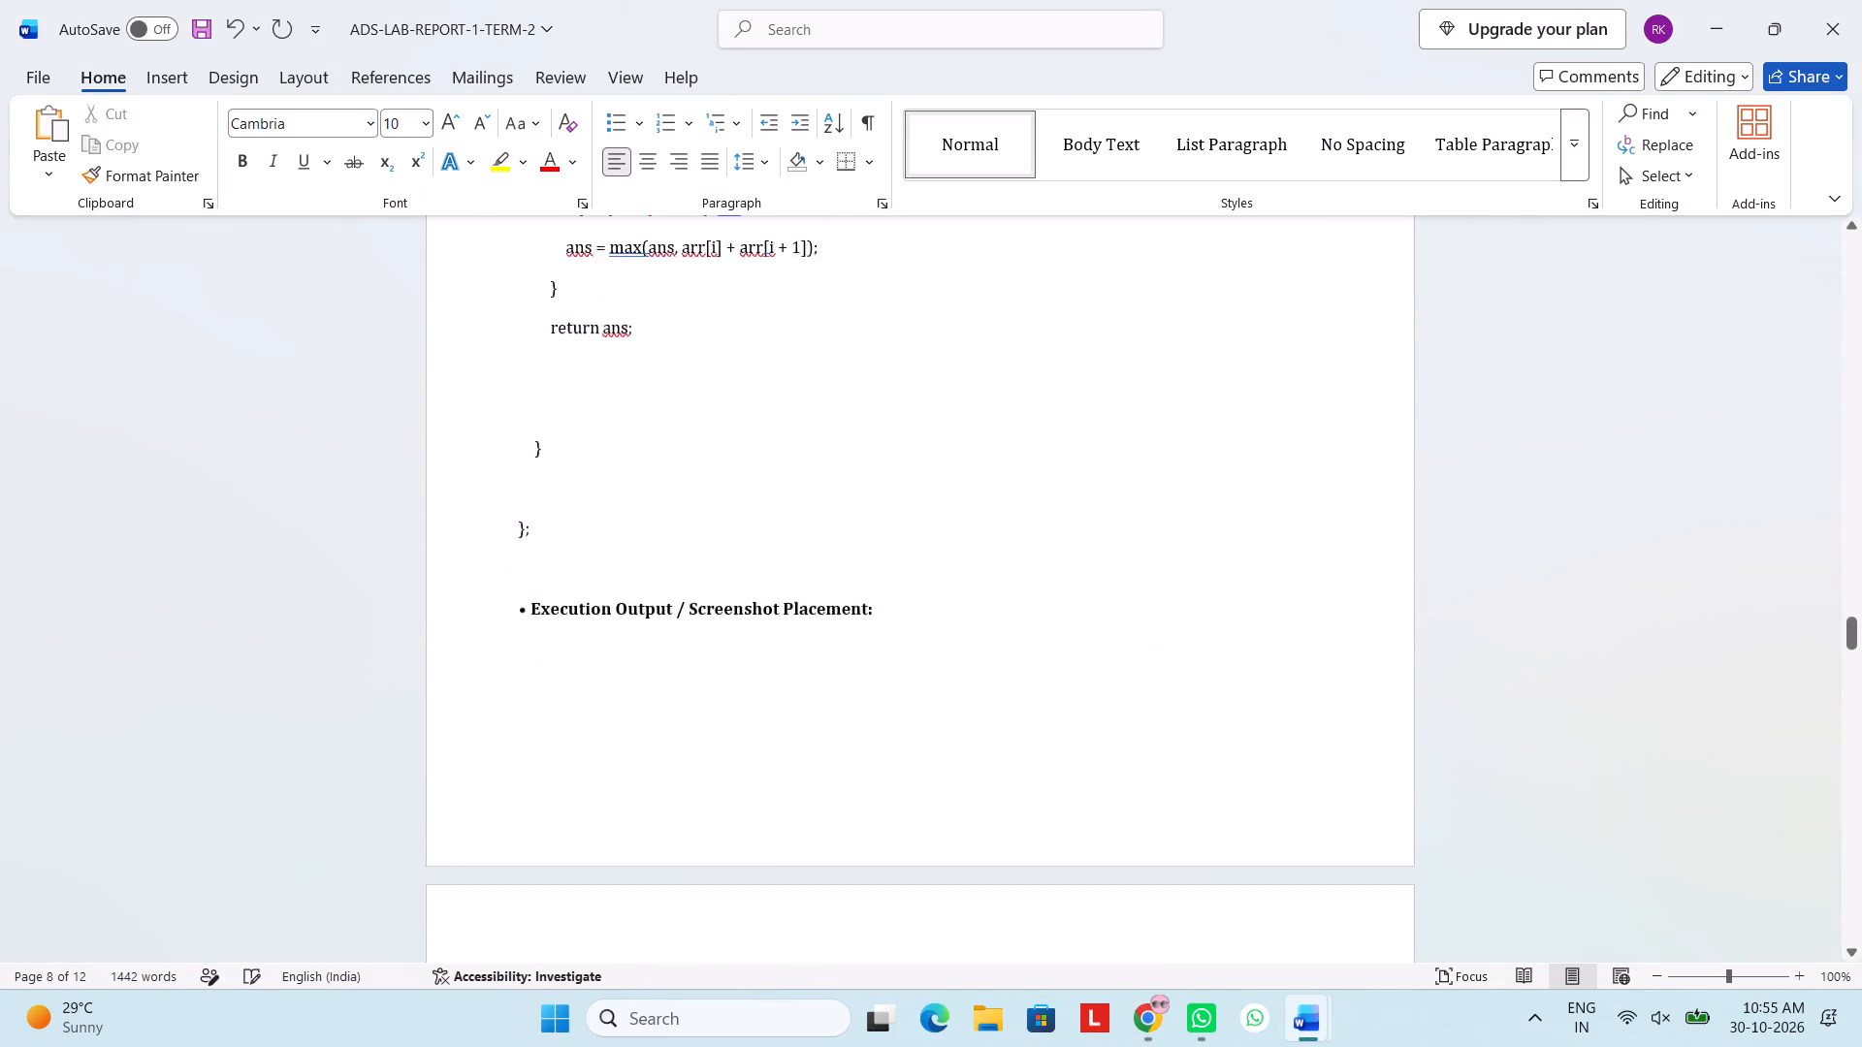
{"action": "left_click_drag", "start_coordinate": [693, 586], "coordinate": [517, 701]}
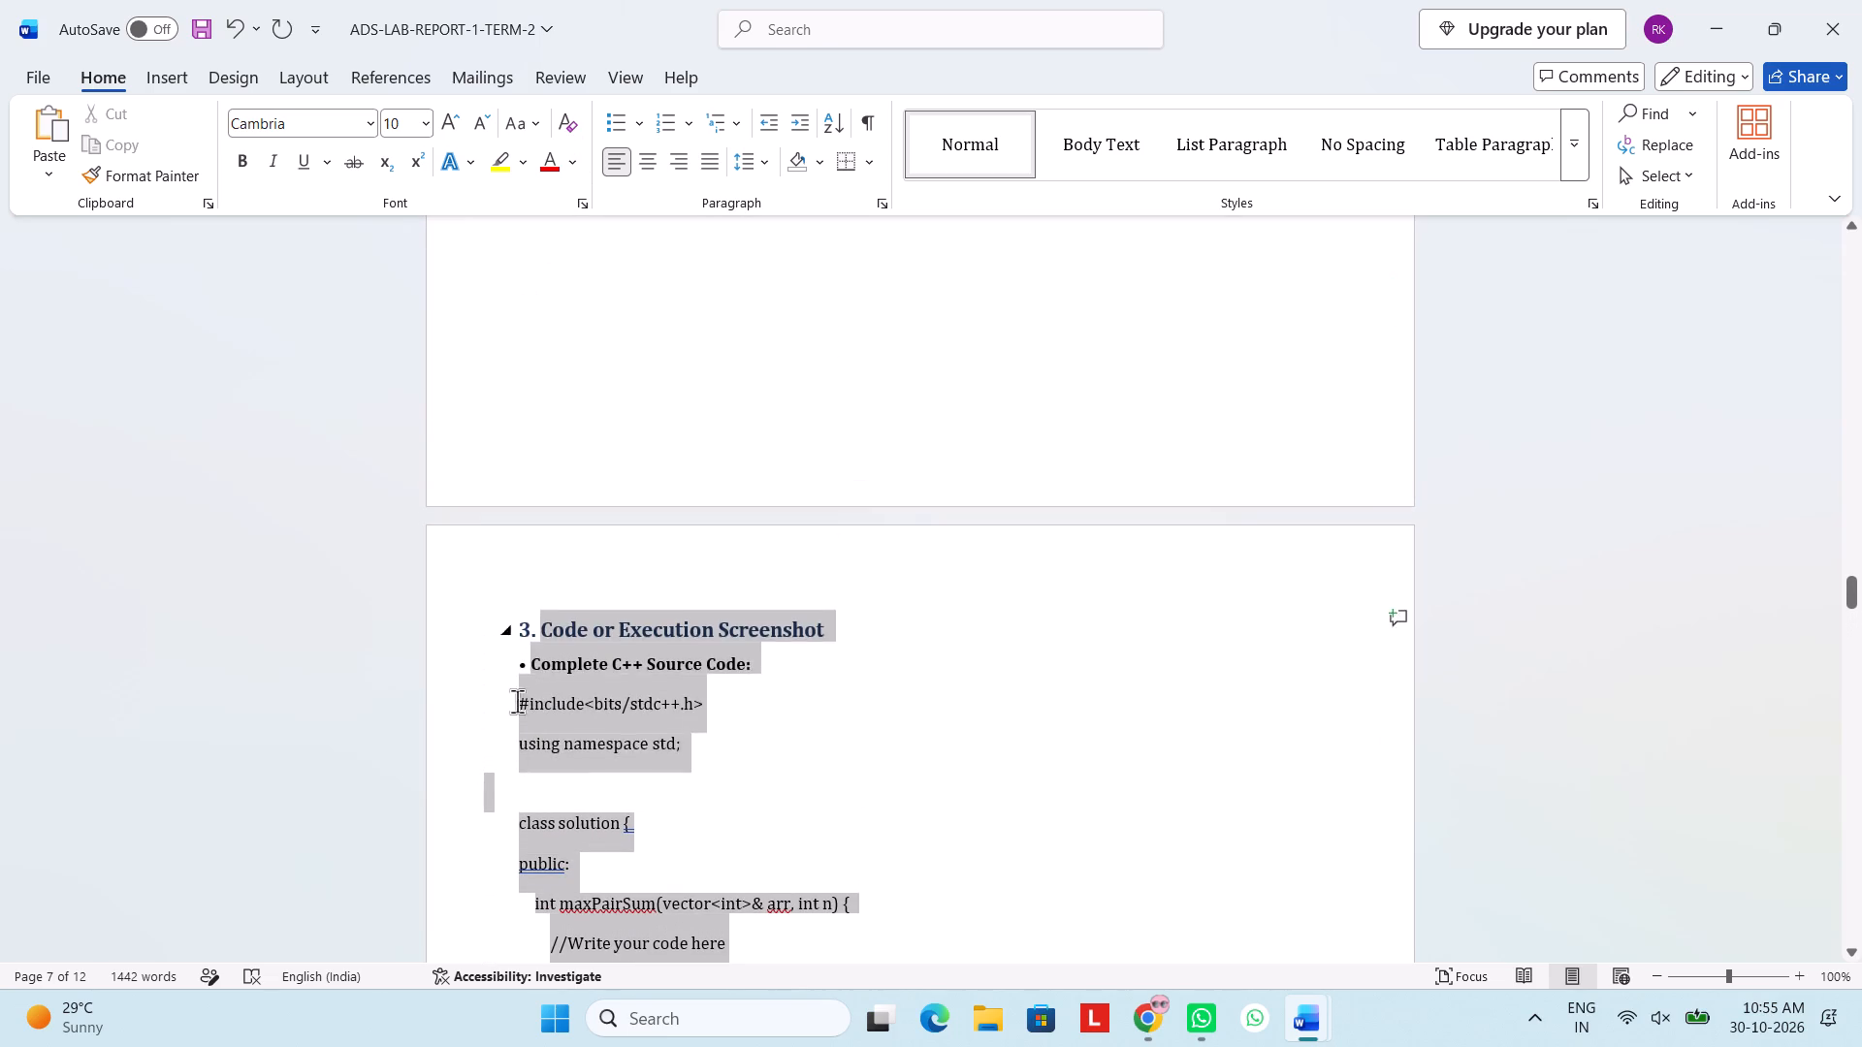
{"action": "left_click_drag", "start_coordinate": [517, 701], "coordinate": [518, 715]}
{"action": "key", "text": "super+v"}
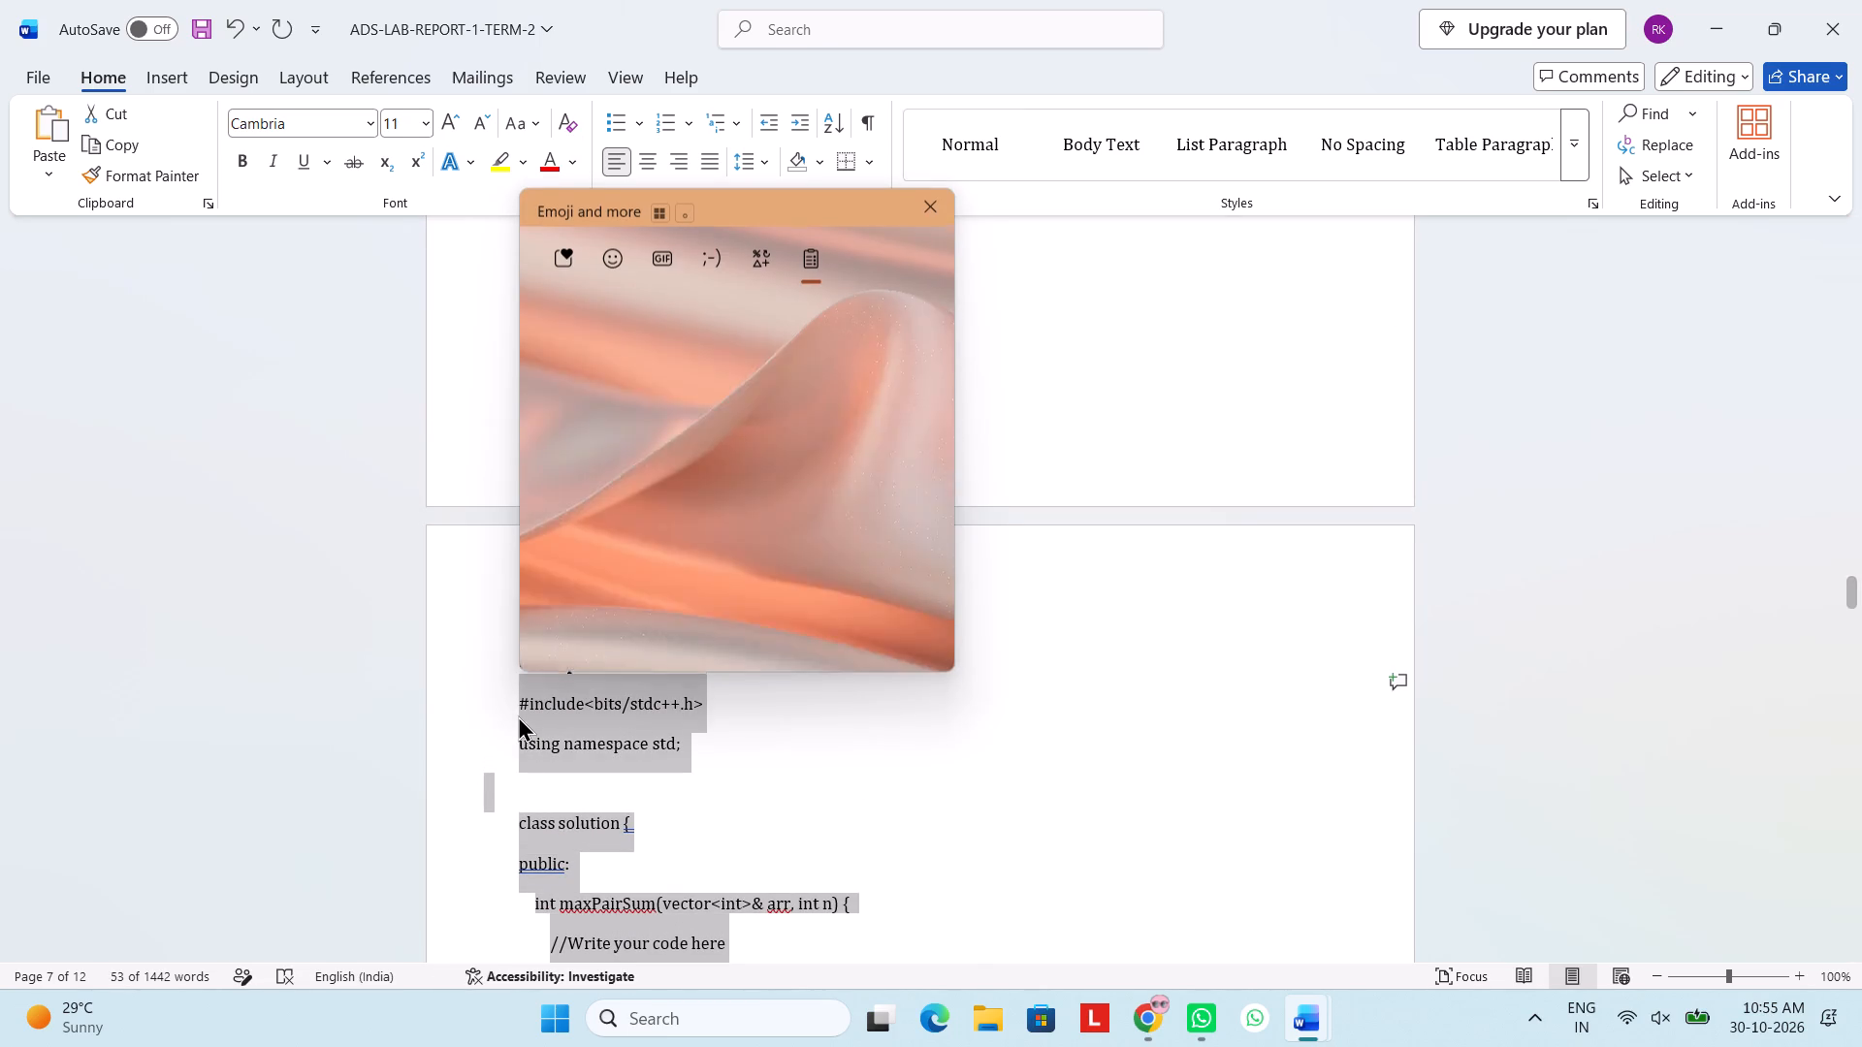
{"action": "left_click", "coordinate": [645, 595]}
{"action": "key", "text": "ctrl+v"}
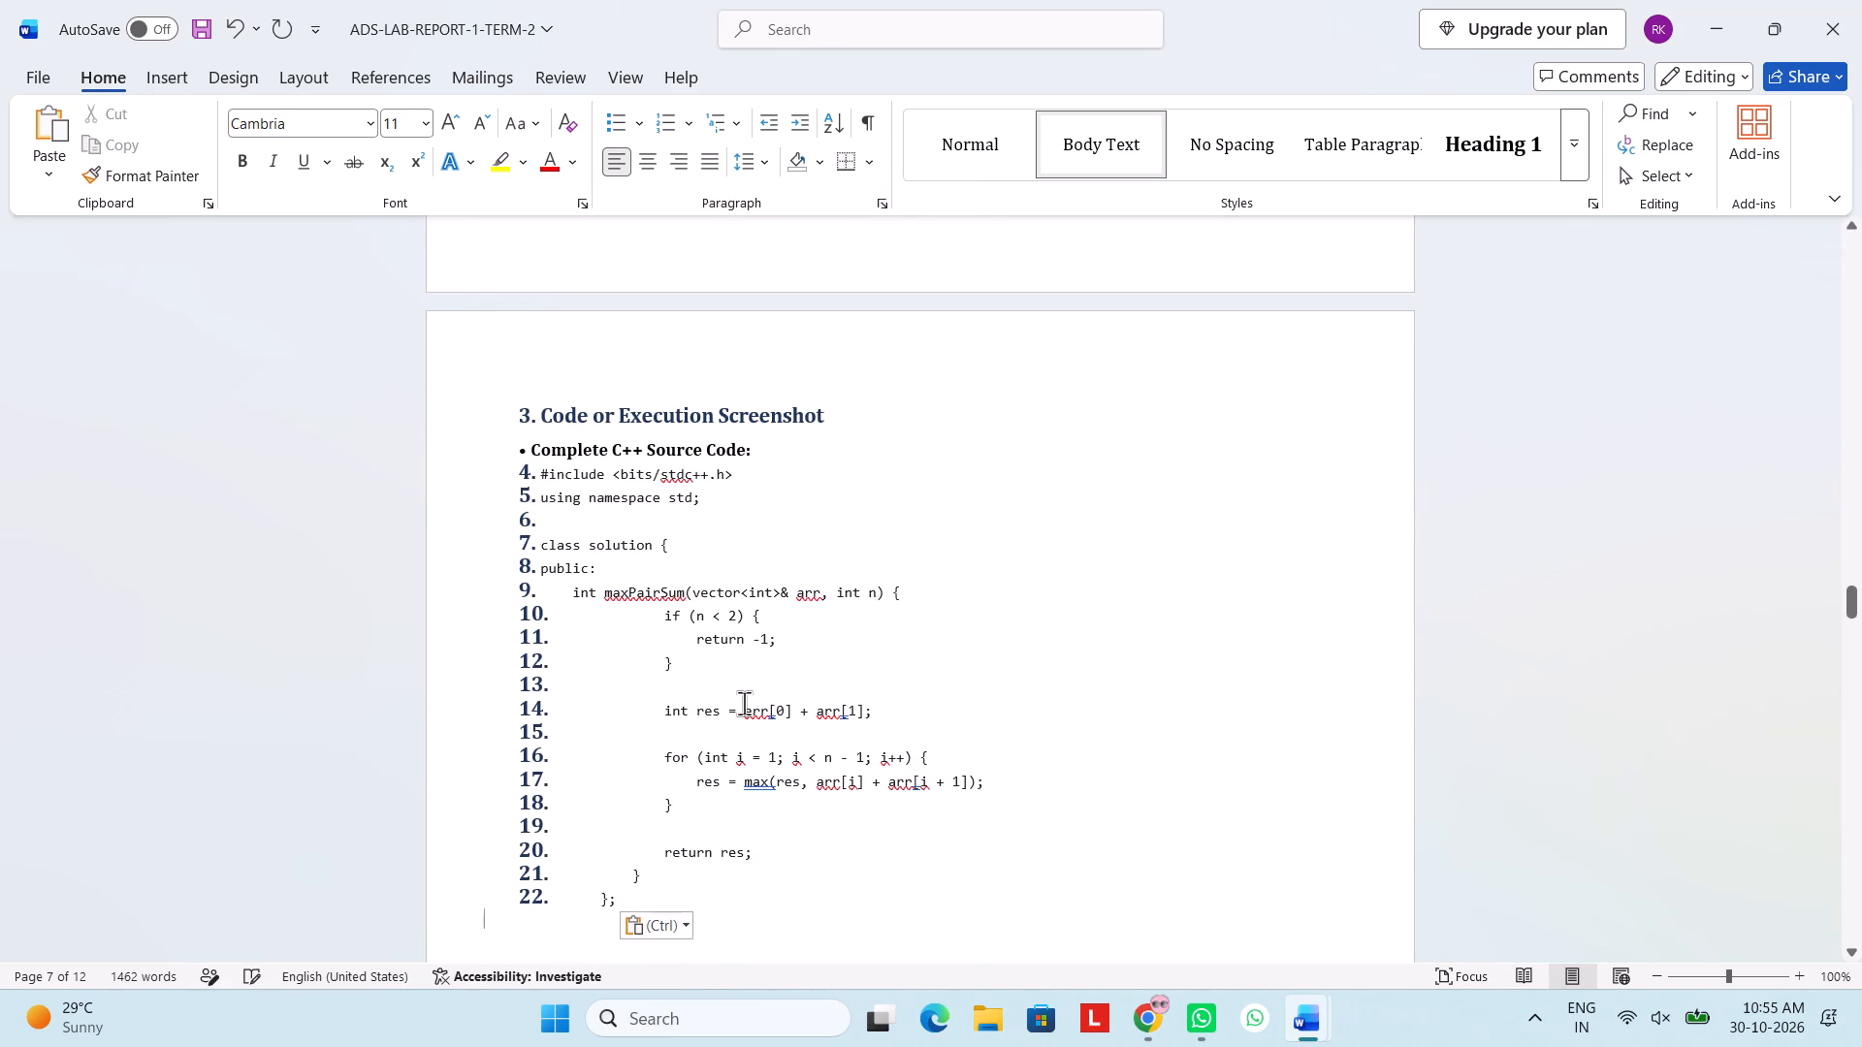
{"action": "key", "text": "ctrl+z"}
Replace Problem Statement 3's C++ source code with the copied maxPairSum code as plain unnumbered text, indenting its first line.
{"action": "key", "text": "BackSpace"}
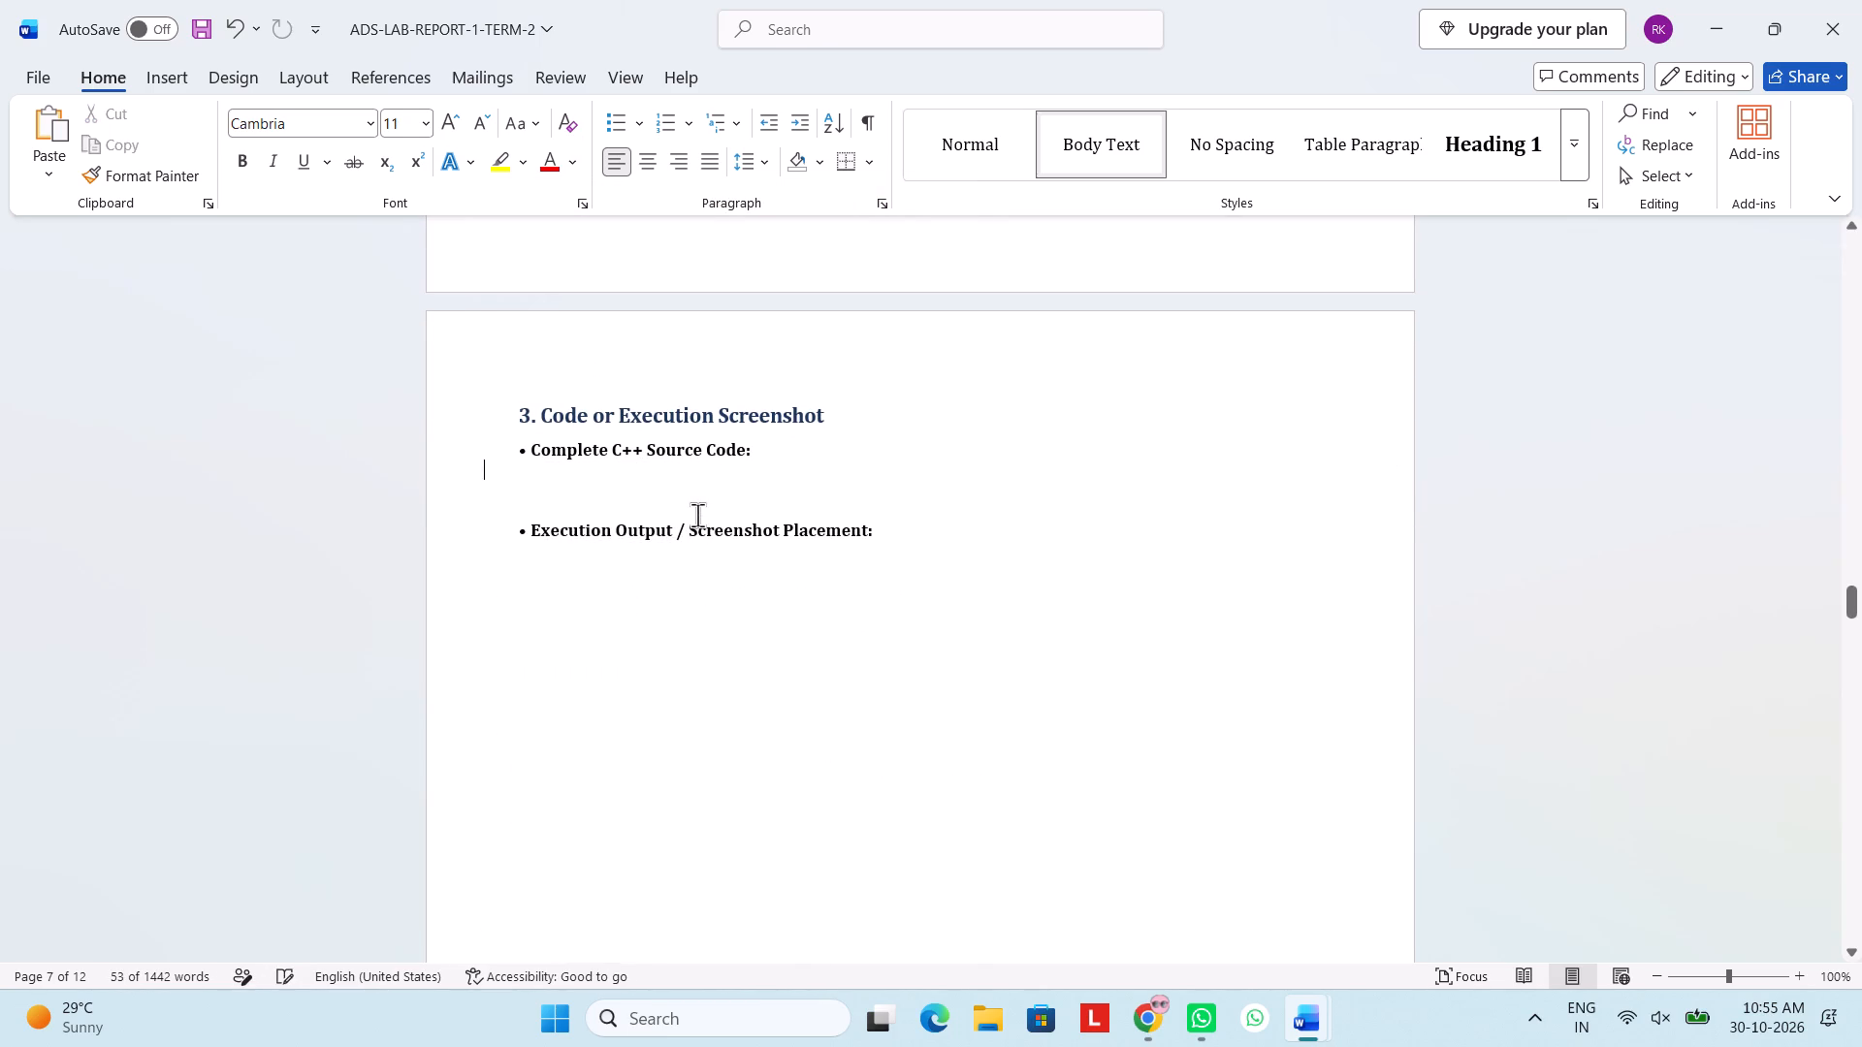
{"action": "key", "text": "space"}
{"action": "key", "text": "space"}
{"action": "key", "text": "space"}
{"action": "key", "text": "space"}
{"action": "key", "text": "space"}
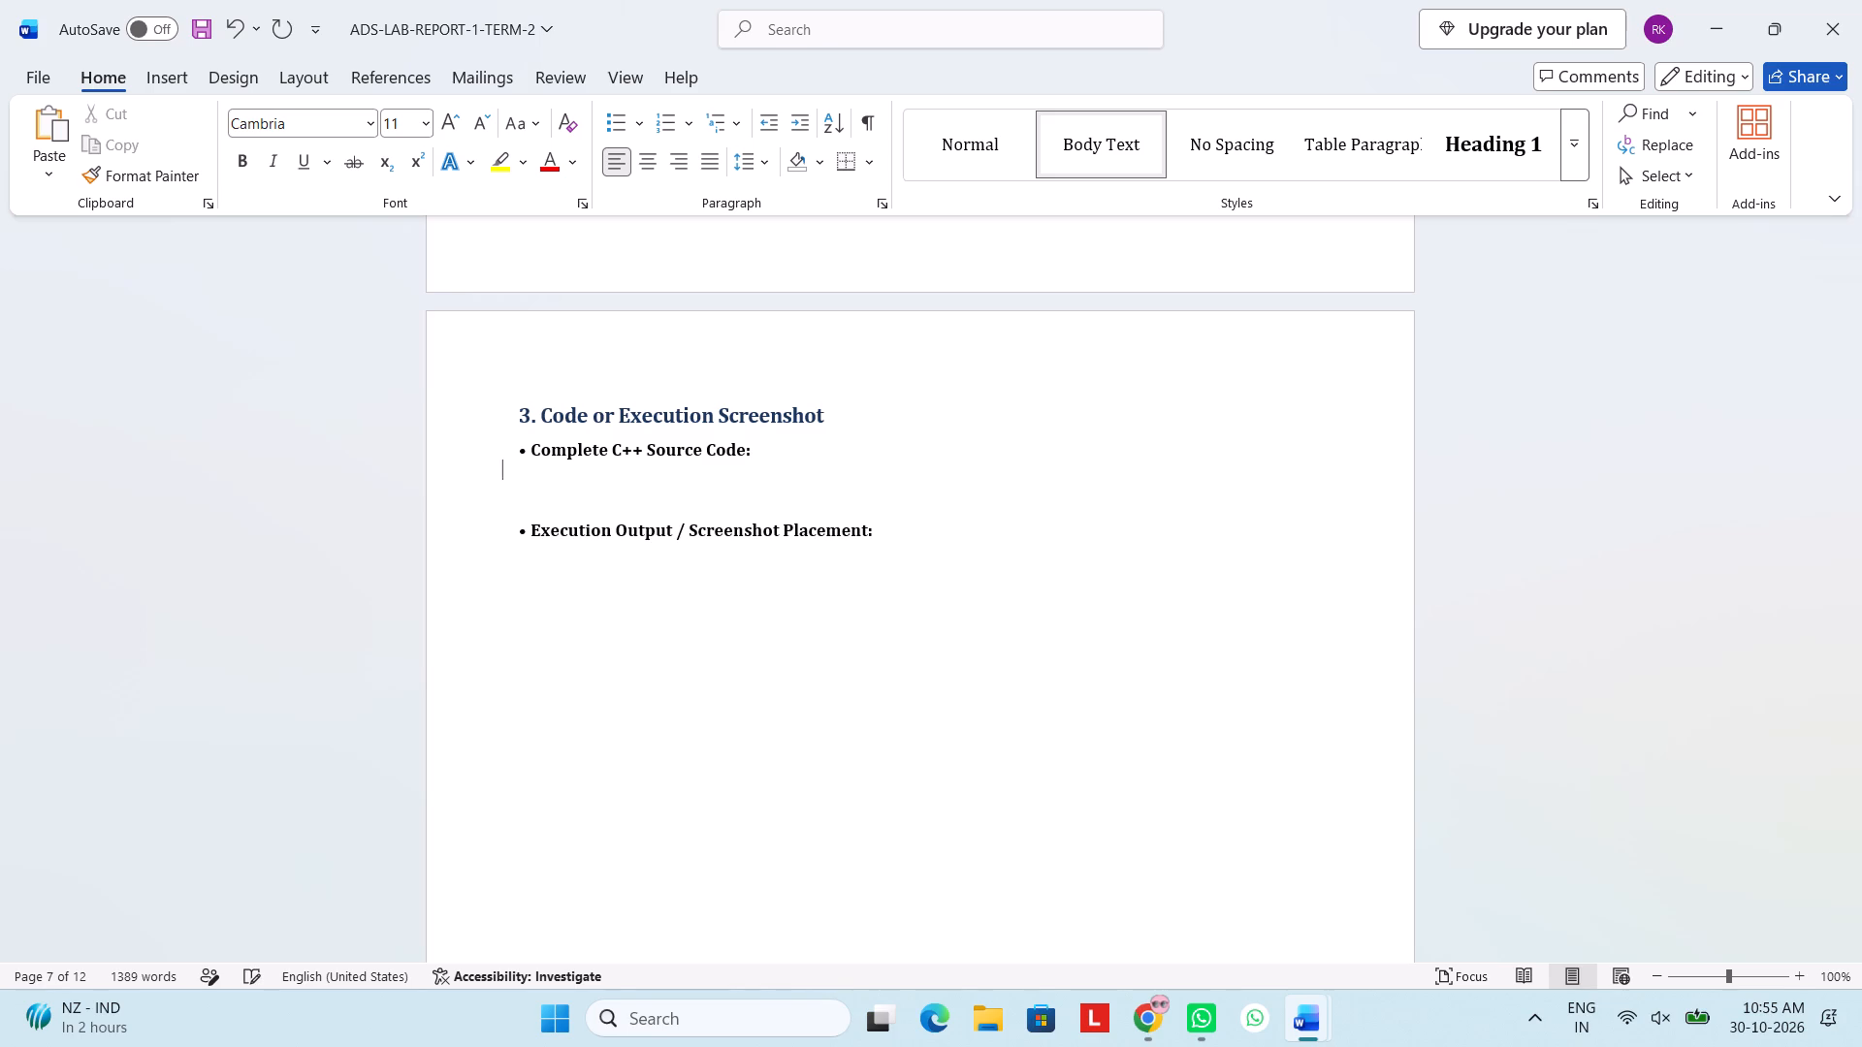
{"action": "key", "text": "space"}
{"action": "key", "text": "space"}
{"action": "key", "text": "space"}
{"action": "key", "text": "space"}
{"action": "key", "text": "Tab"}
{"action": "key", "text": "super+v"}
{"action": "left_click", "coordinate": [696, 911]}
{"action": "key", "text": "ctrl+v"}
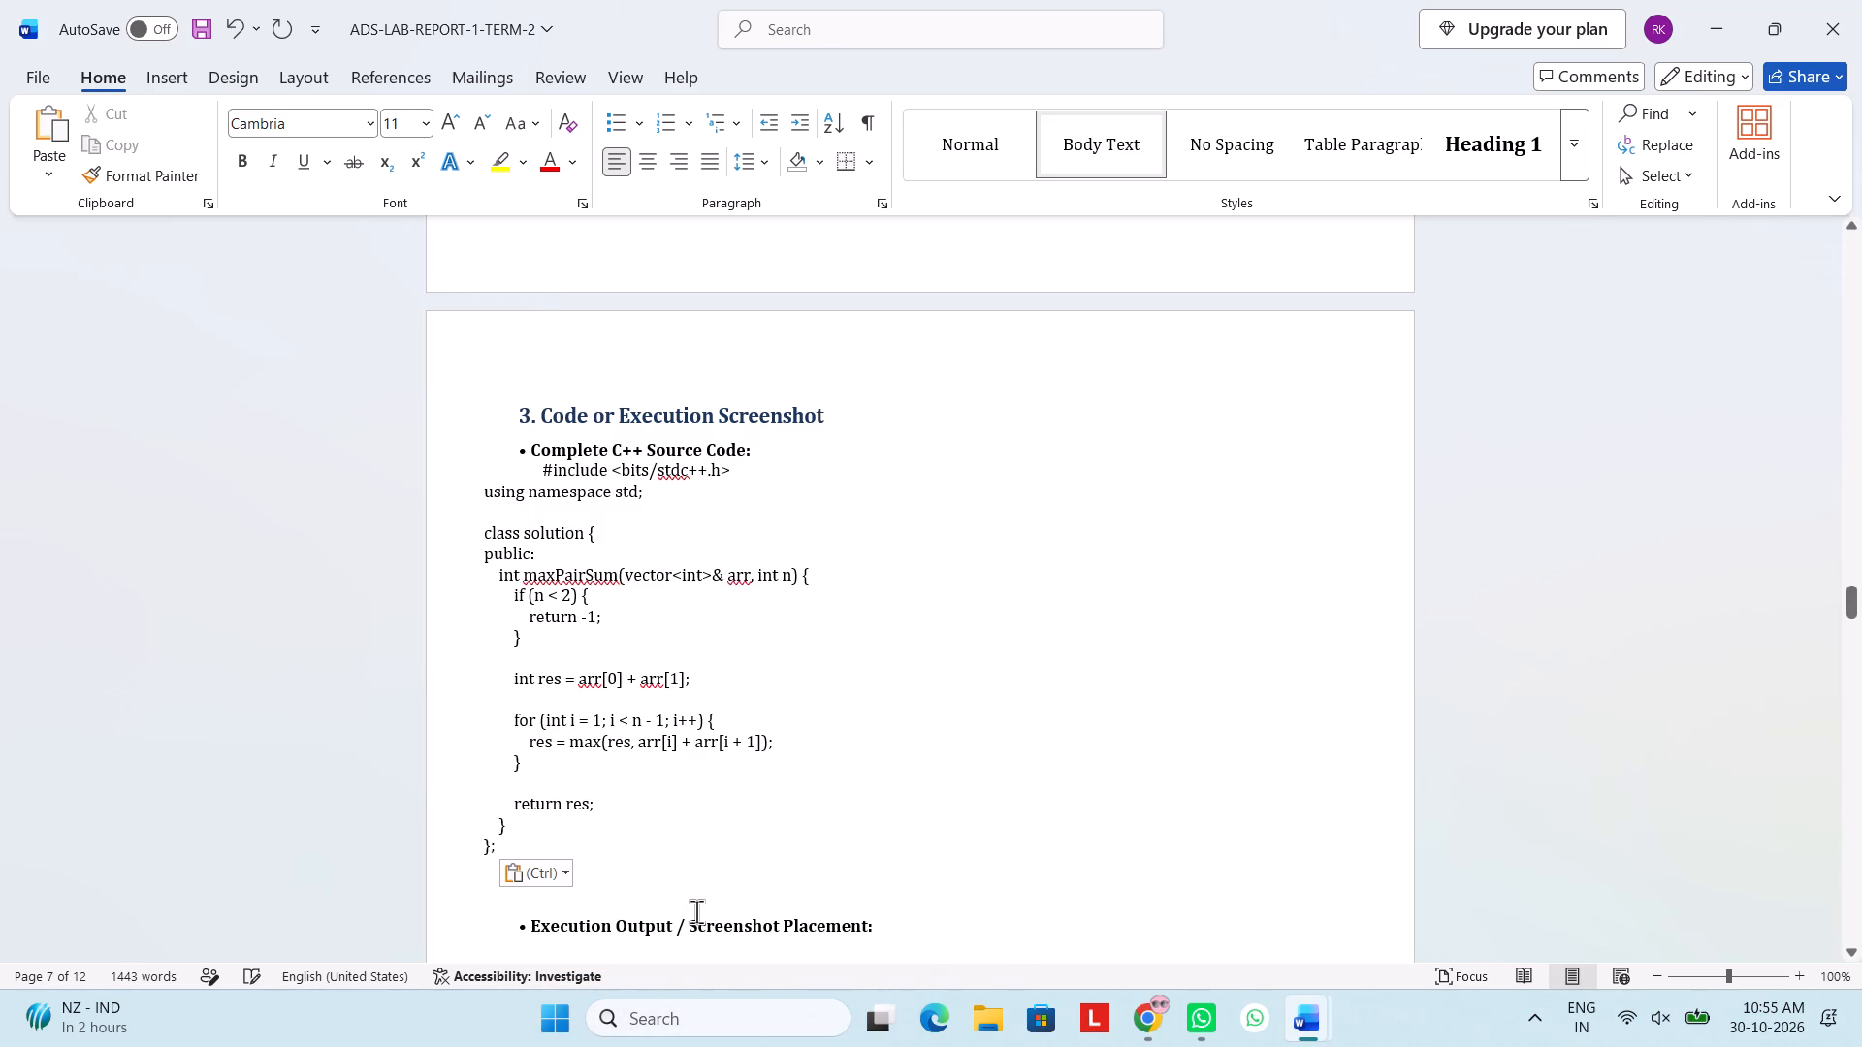
{"action": "scroll", "coordinate": [627, 874], "scroll_direction": "down", "scroll_amount": 1}
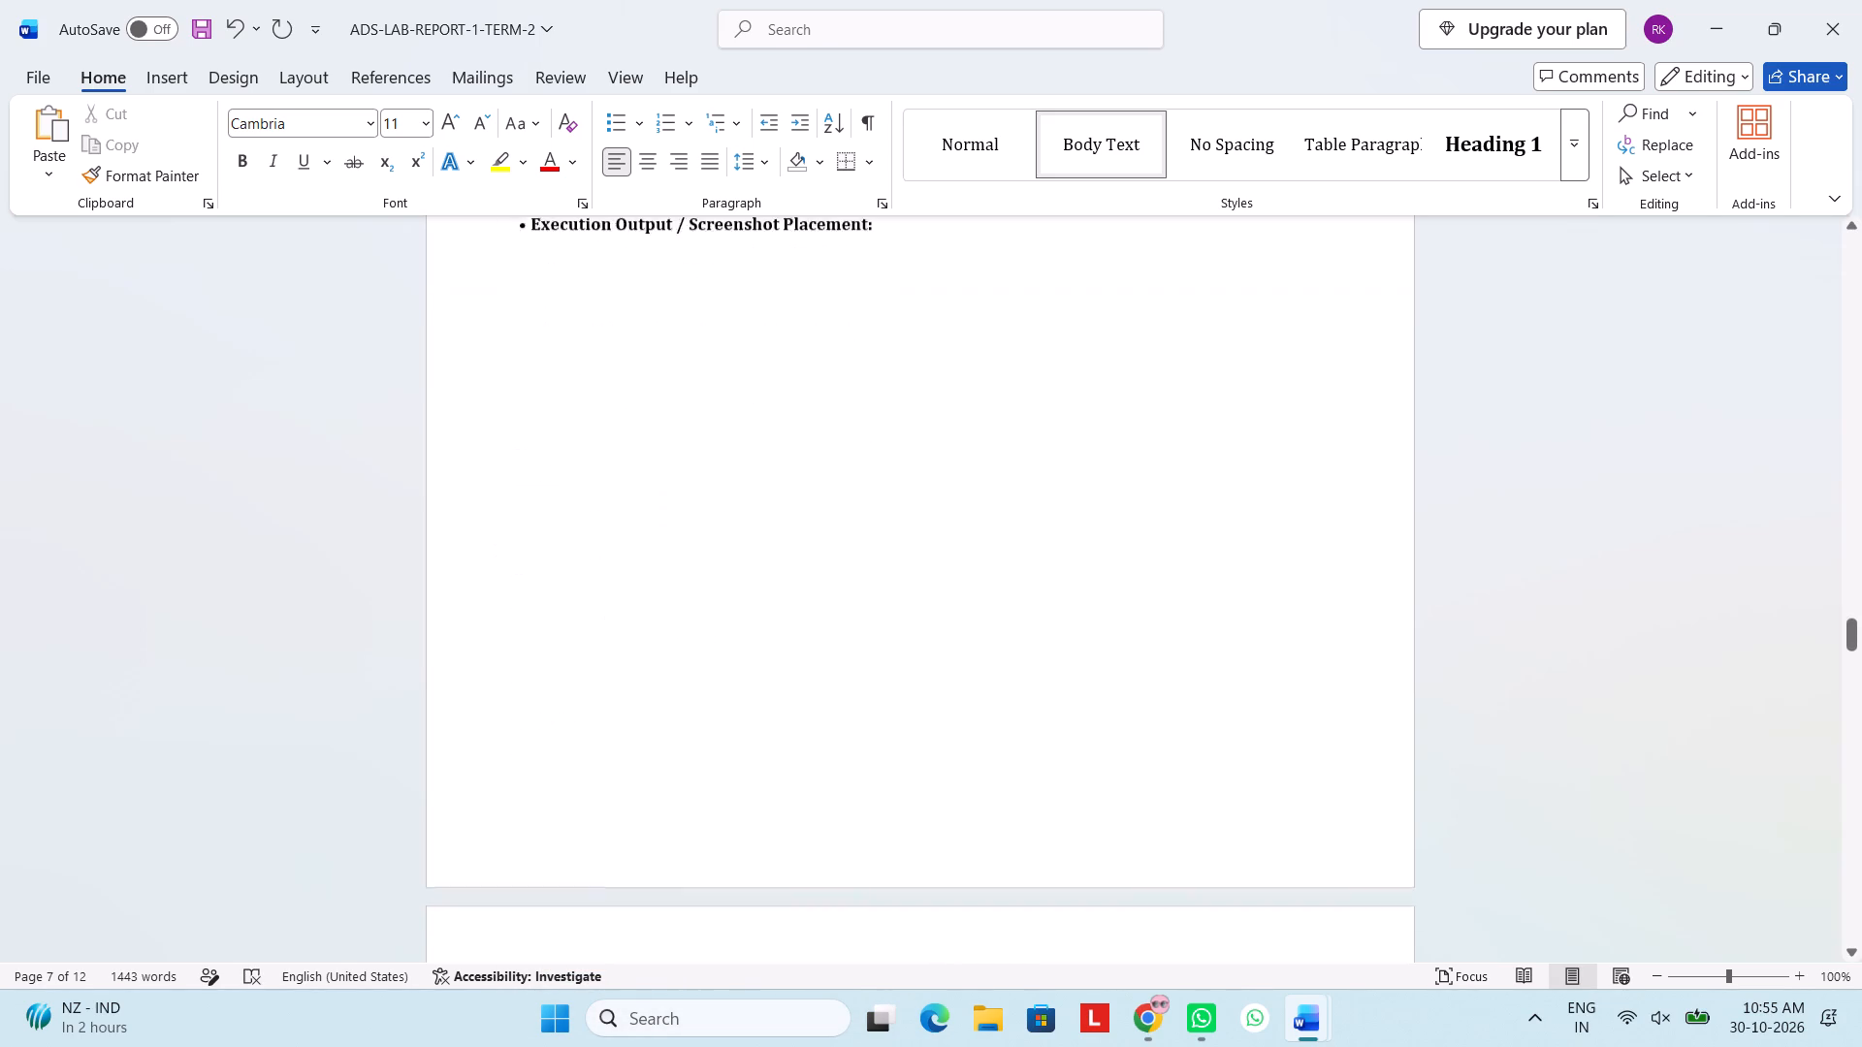
{"action": "scroll", "coordinate": [627, 874], "scroll_direction": "down", "scroll_amount": 1}
{"action": "scroll", "coordinate": [627, 874], "scroll_direction": "right", "scroll_amount": 1}
{"action": "scroll", "coordinate": [627, 874], "scroll_direction": "up", "scroll_amount": 1}
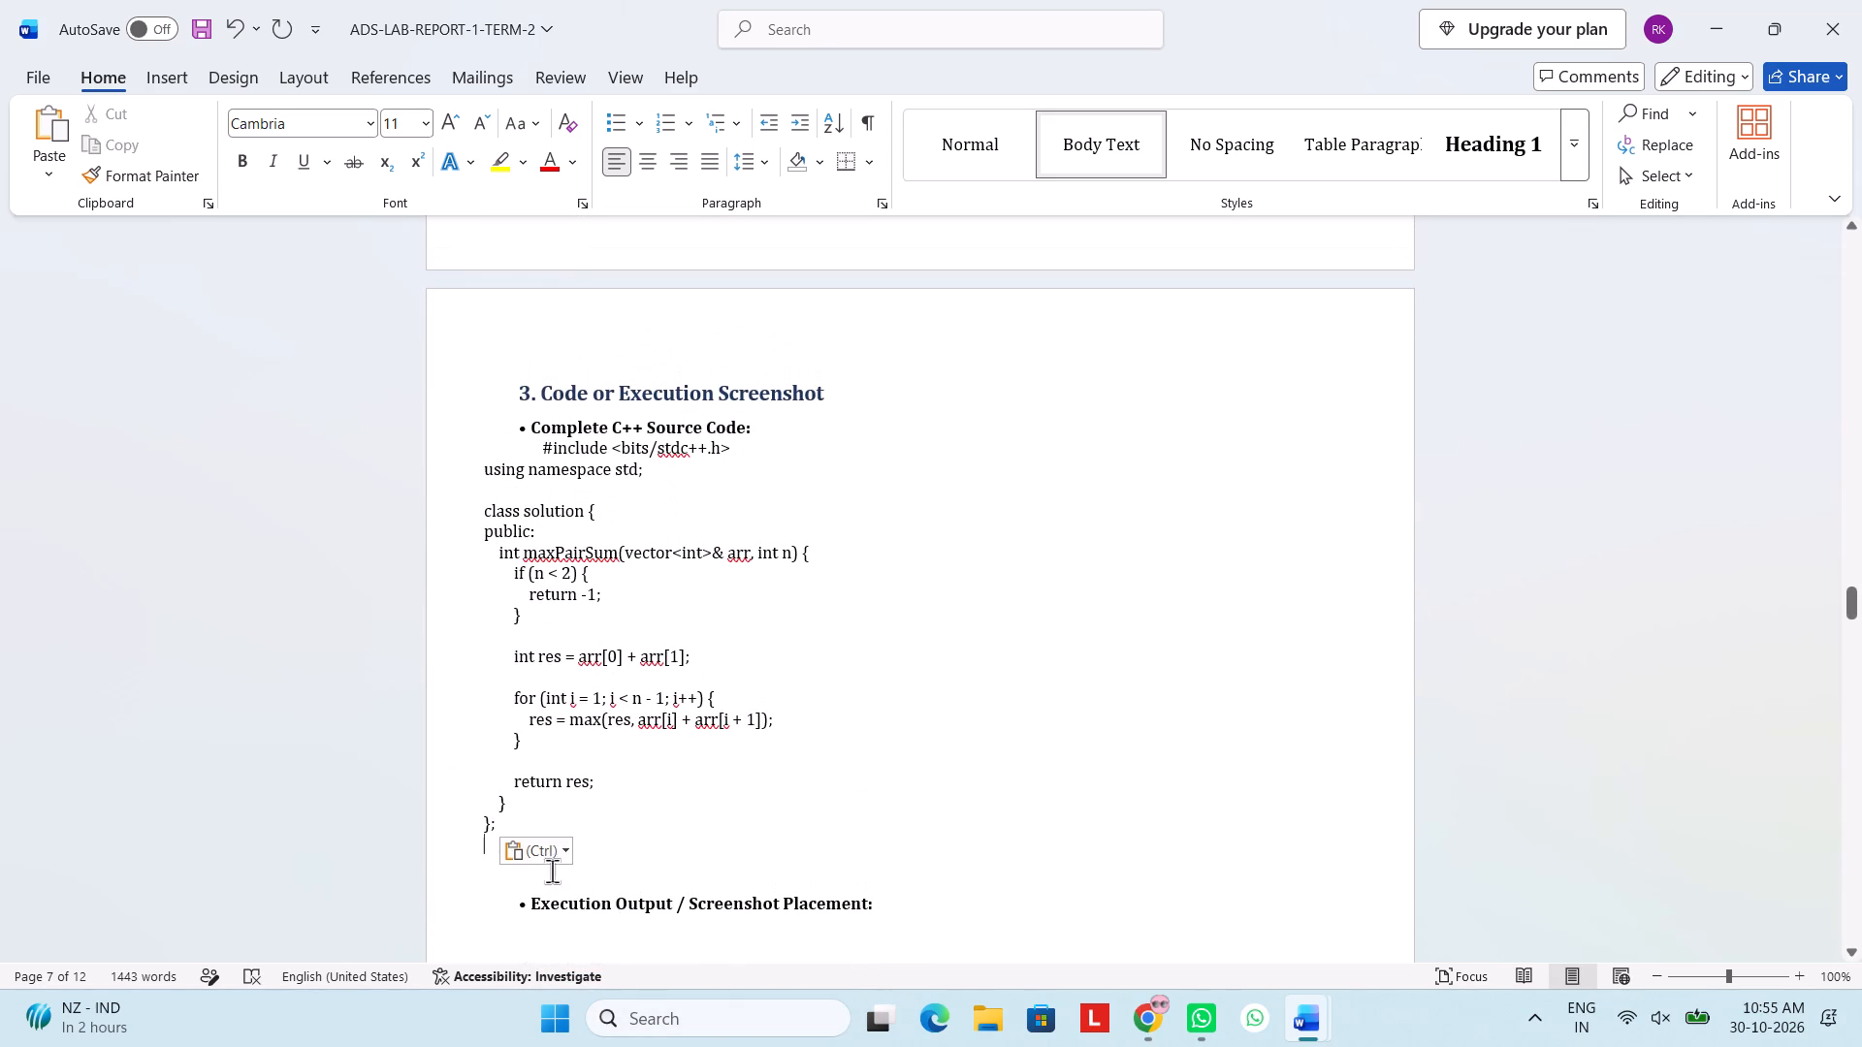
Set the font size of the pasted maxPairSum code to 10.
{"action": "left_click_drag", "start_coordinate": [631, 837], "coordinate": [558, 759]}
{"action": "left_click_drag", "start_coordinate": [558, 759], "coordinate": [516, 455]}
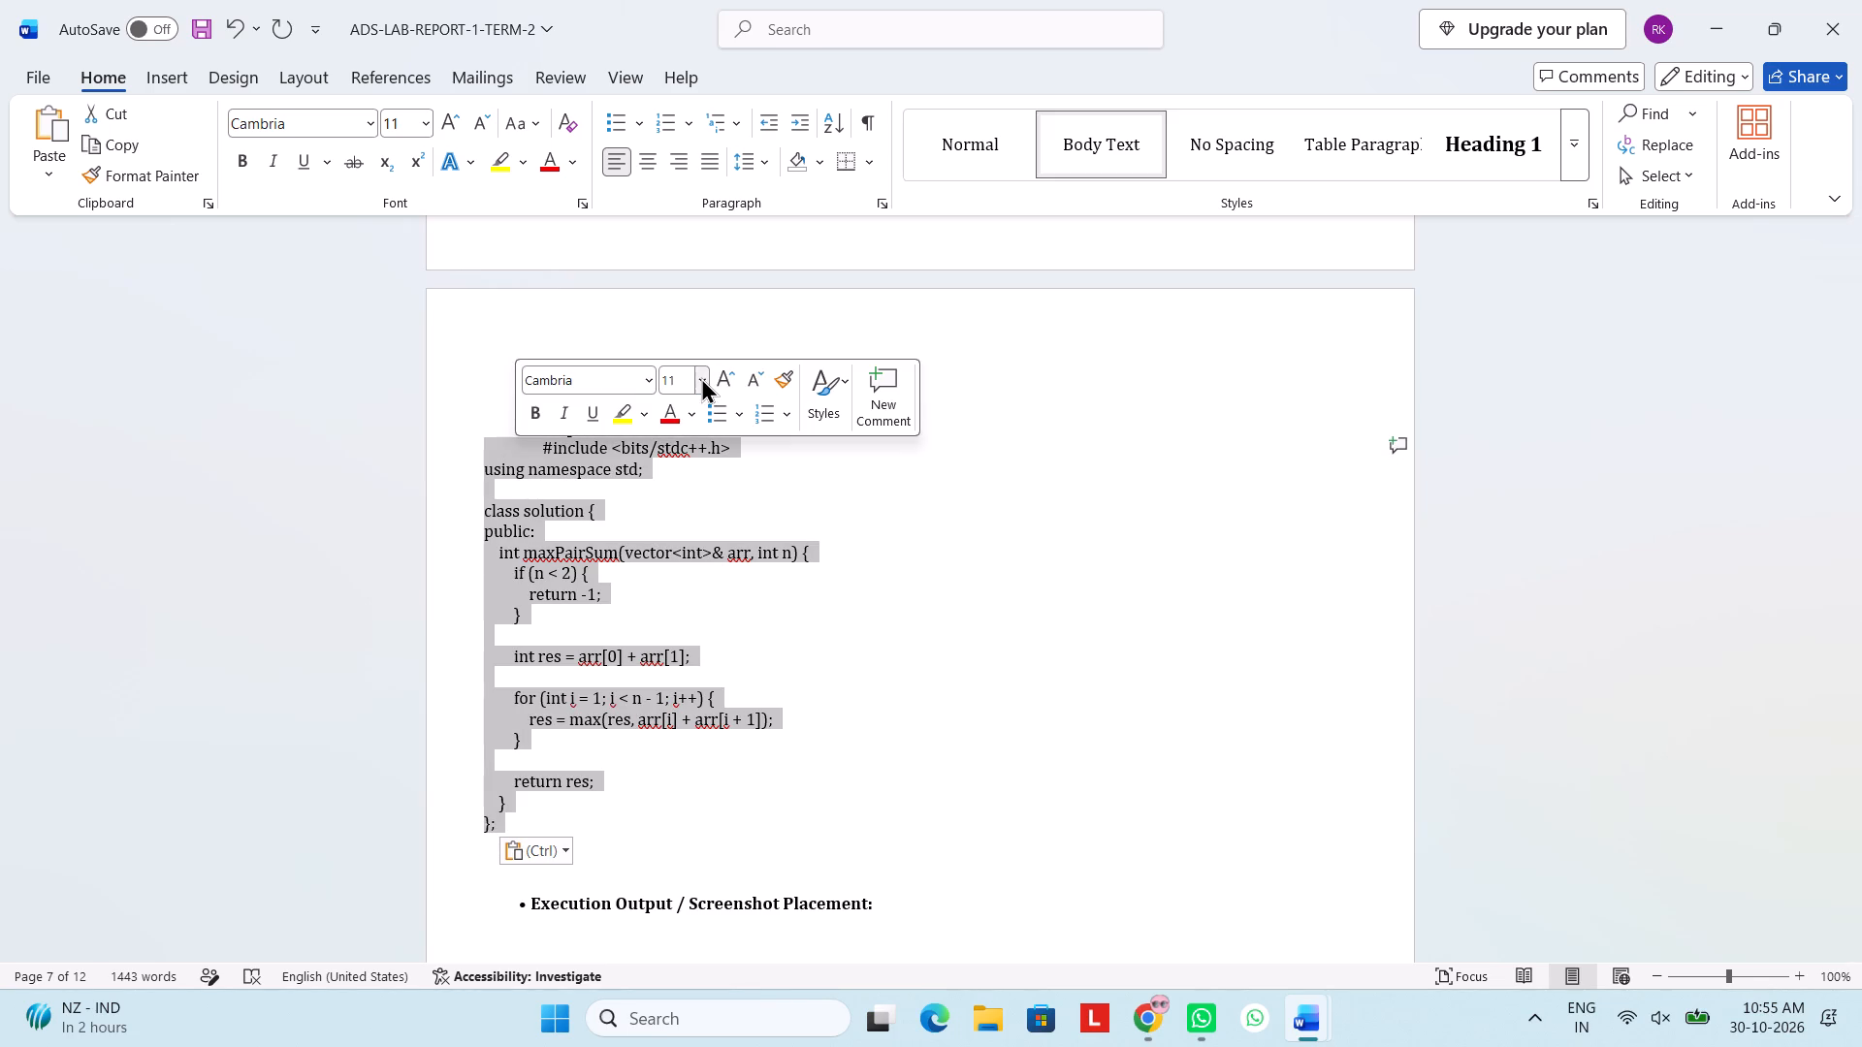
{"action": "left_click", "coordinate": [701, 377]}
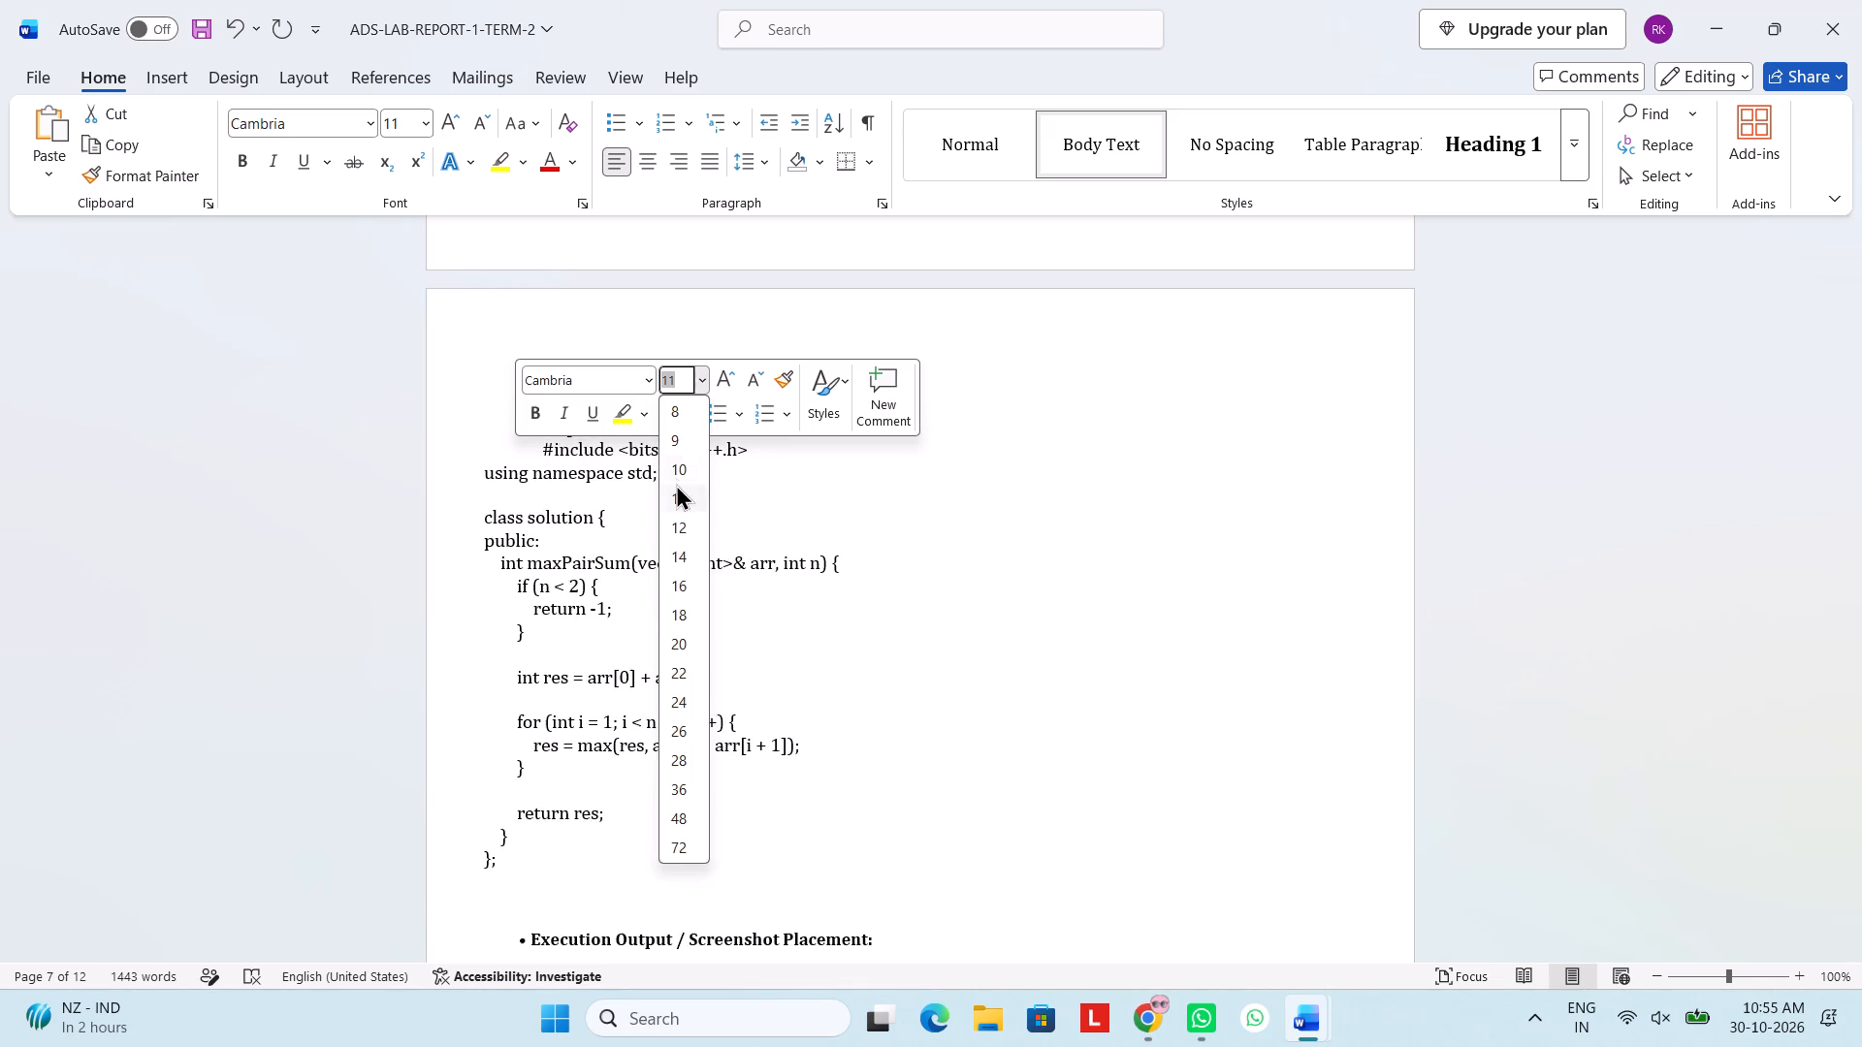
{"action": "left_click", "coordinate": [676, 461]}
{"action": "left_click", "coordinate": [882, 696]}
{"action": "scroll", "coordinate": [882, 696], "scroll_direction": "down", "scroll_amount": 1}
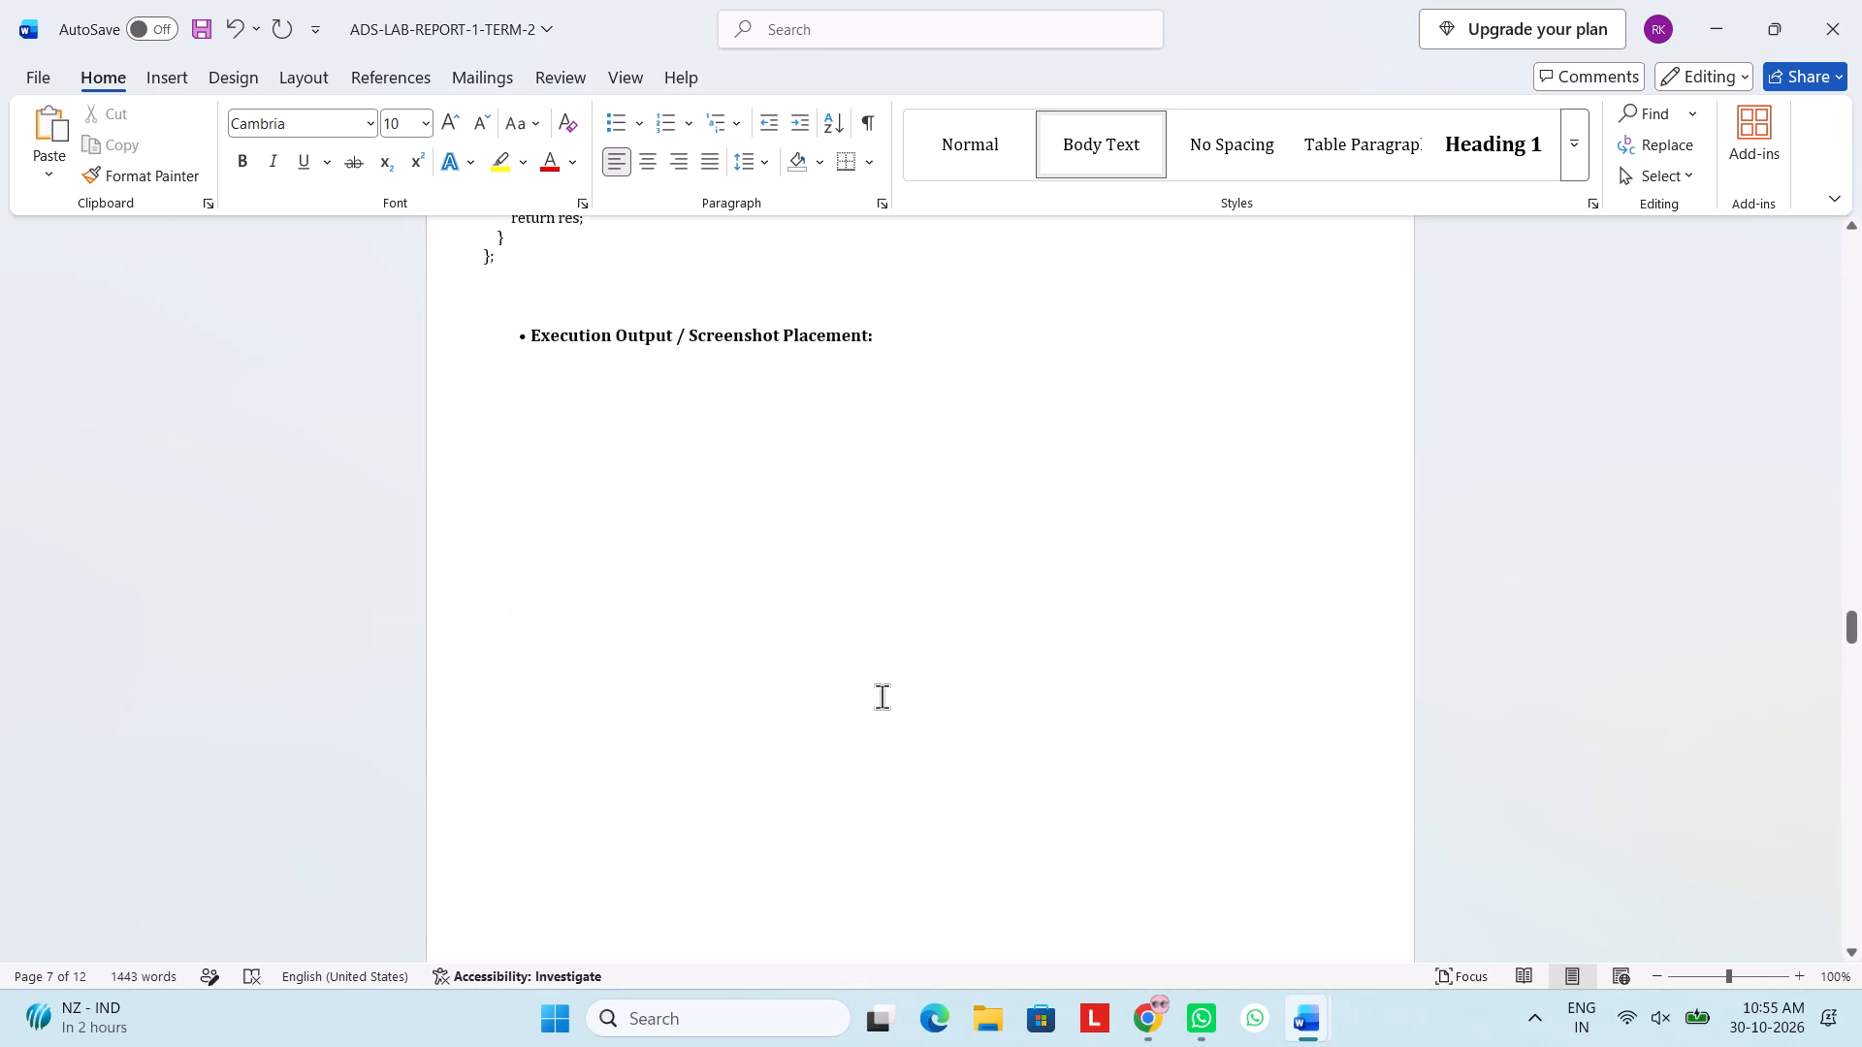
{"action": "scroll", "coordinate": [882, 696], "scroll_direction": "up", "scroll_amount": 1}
Remove the bullet, the indent and the extra blank line before the Execution Output / Screenshot Placement heading below the maxPairSum code.
{"action": "left_click", "coordinate": [521, 448]}
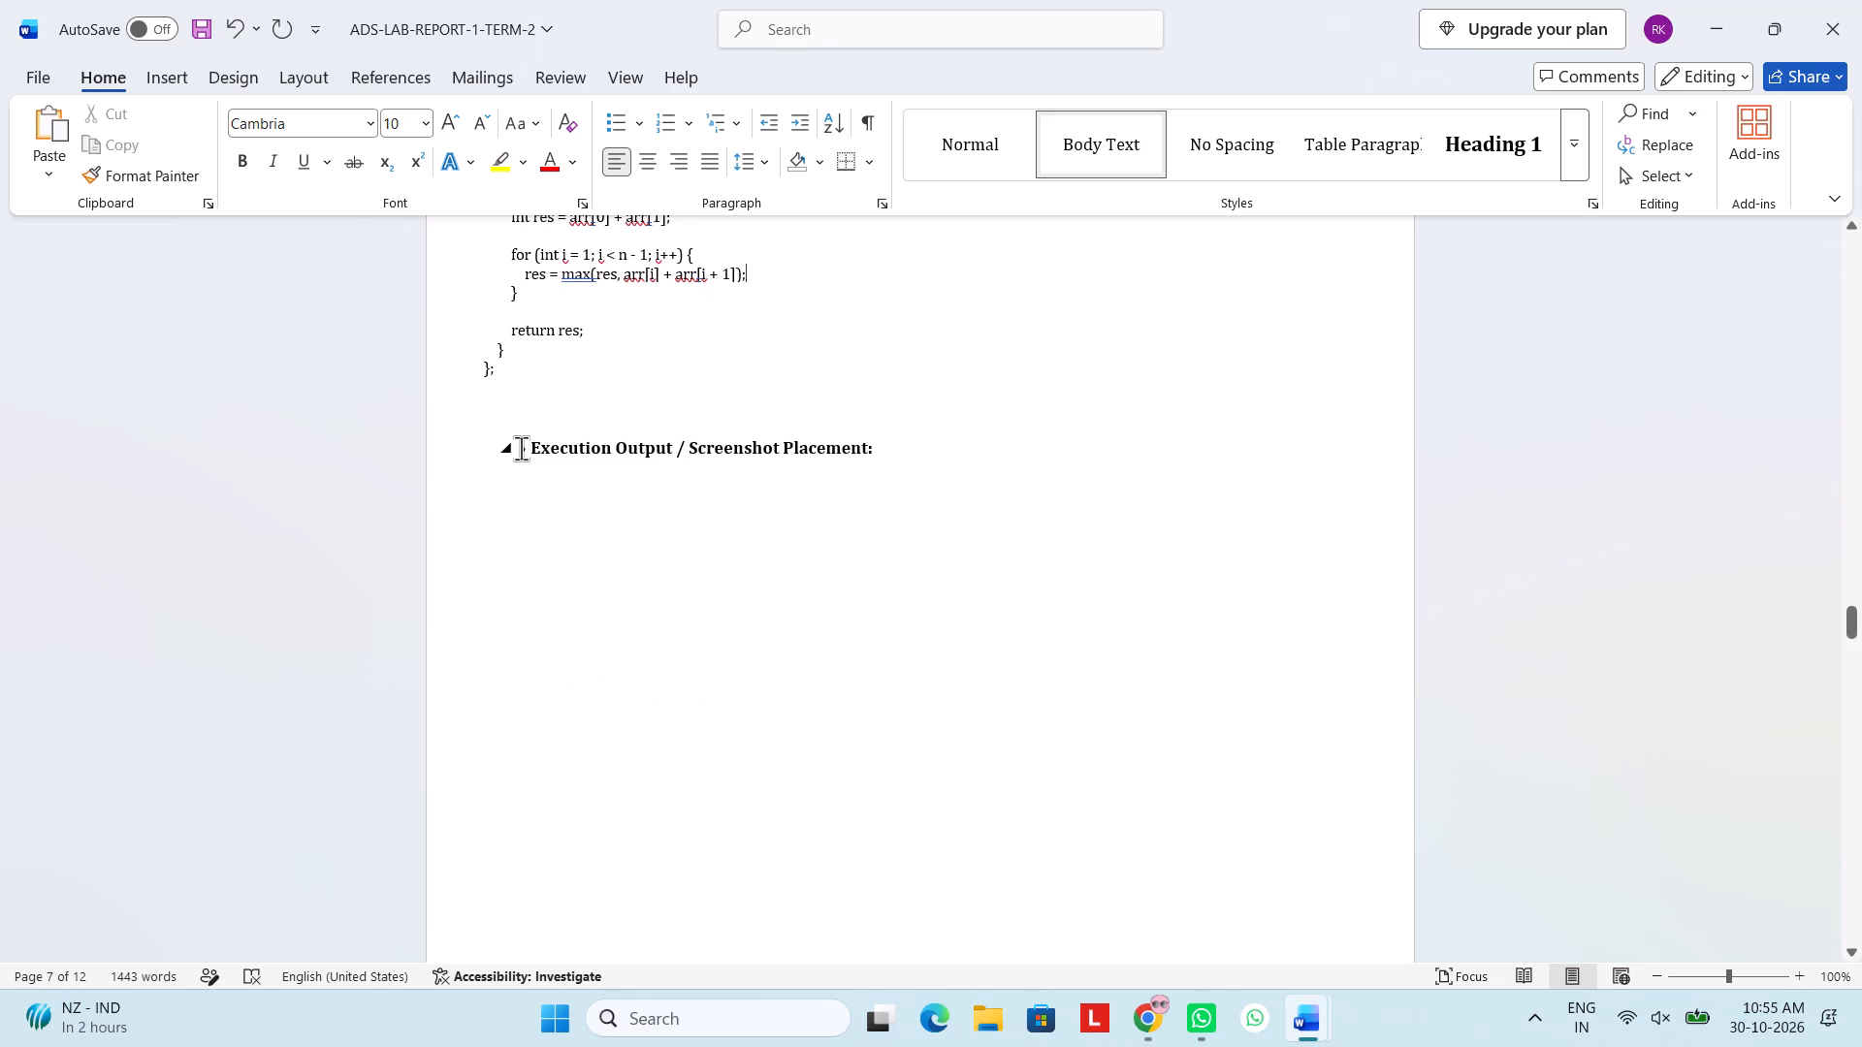
{"action": "key", "text": "BackSpace"}
{"action": "key", "text": "BackSpace"}
{"action": "key", "text": "BackSpace"}
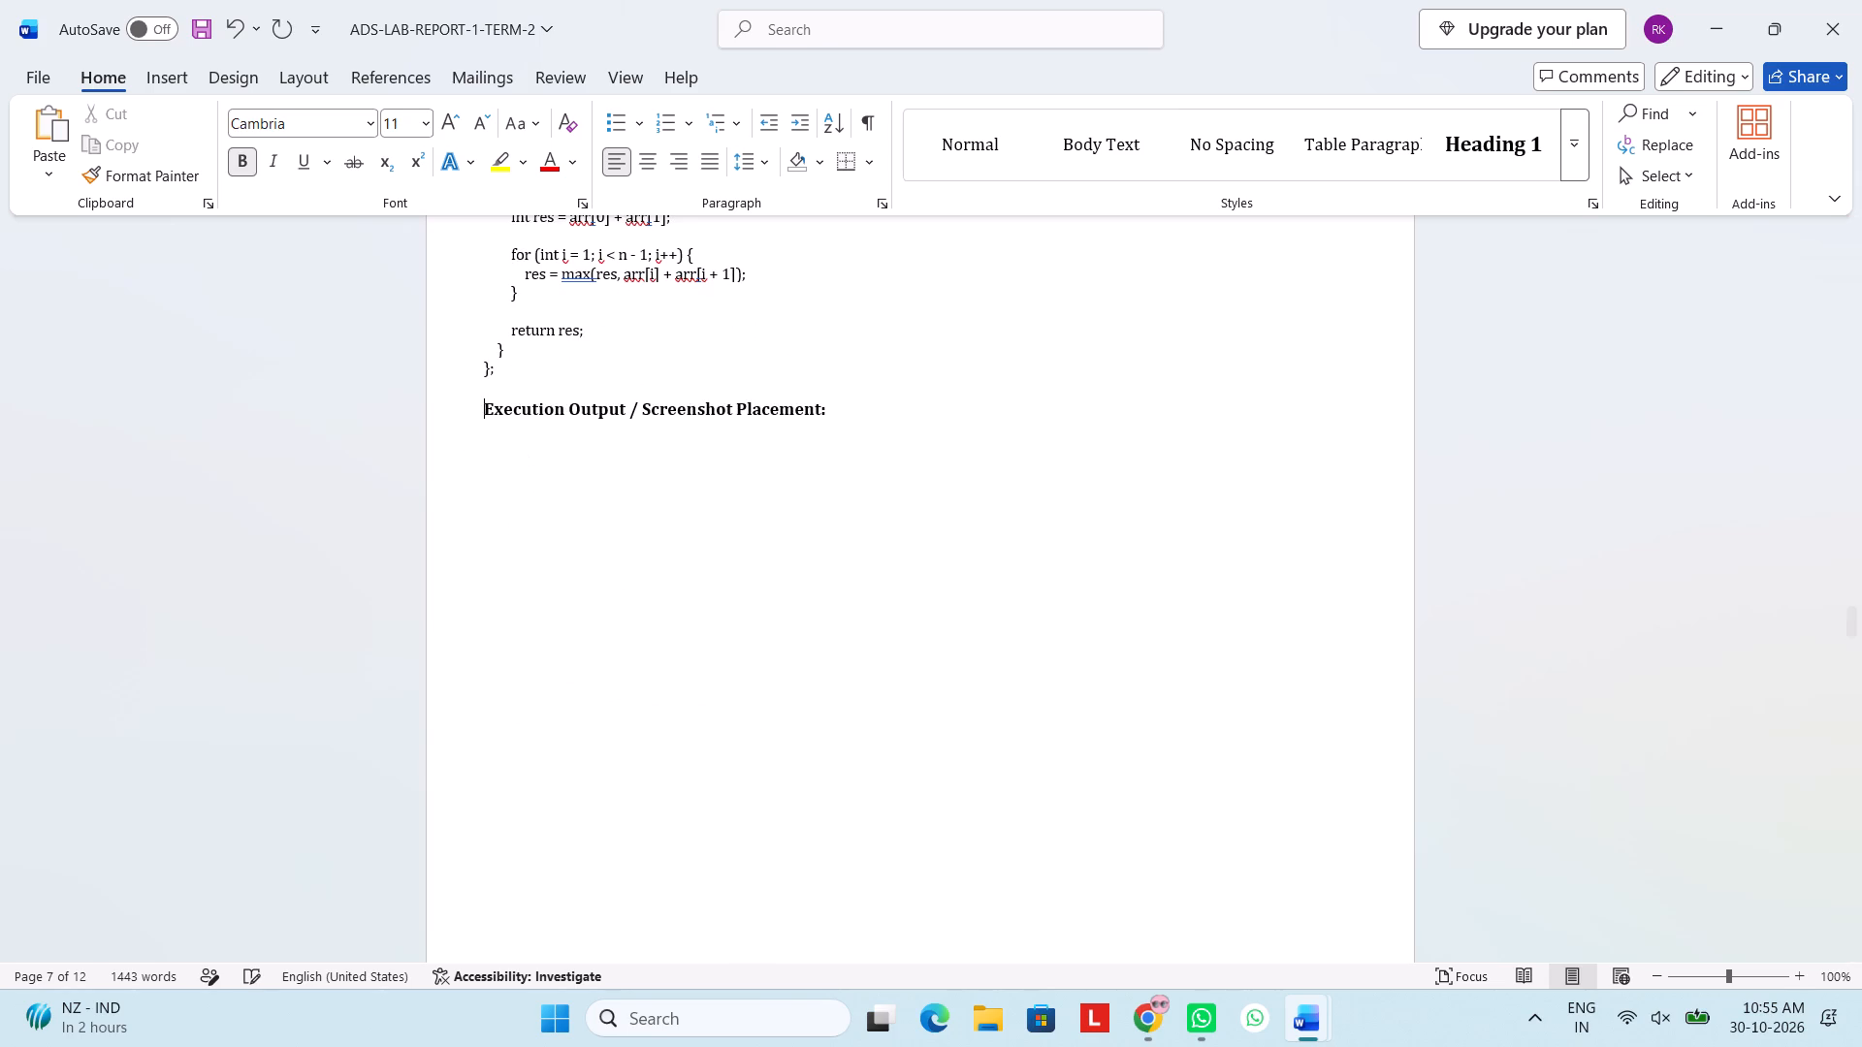
Move the Max Pair Sum execution screenshot from the following page to directly below the Execution Output / Screenshot Placement heading.
{"action": "scroll", "coordinate": [838, 550], "scroll_direction": "down", "scroll_amount": 2}
{"action": "left_click", "coordinate": [839, 655]}
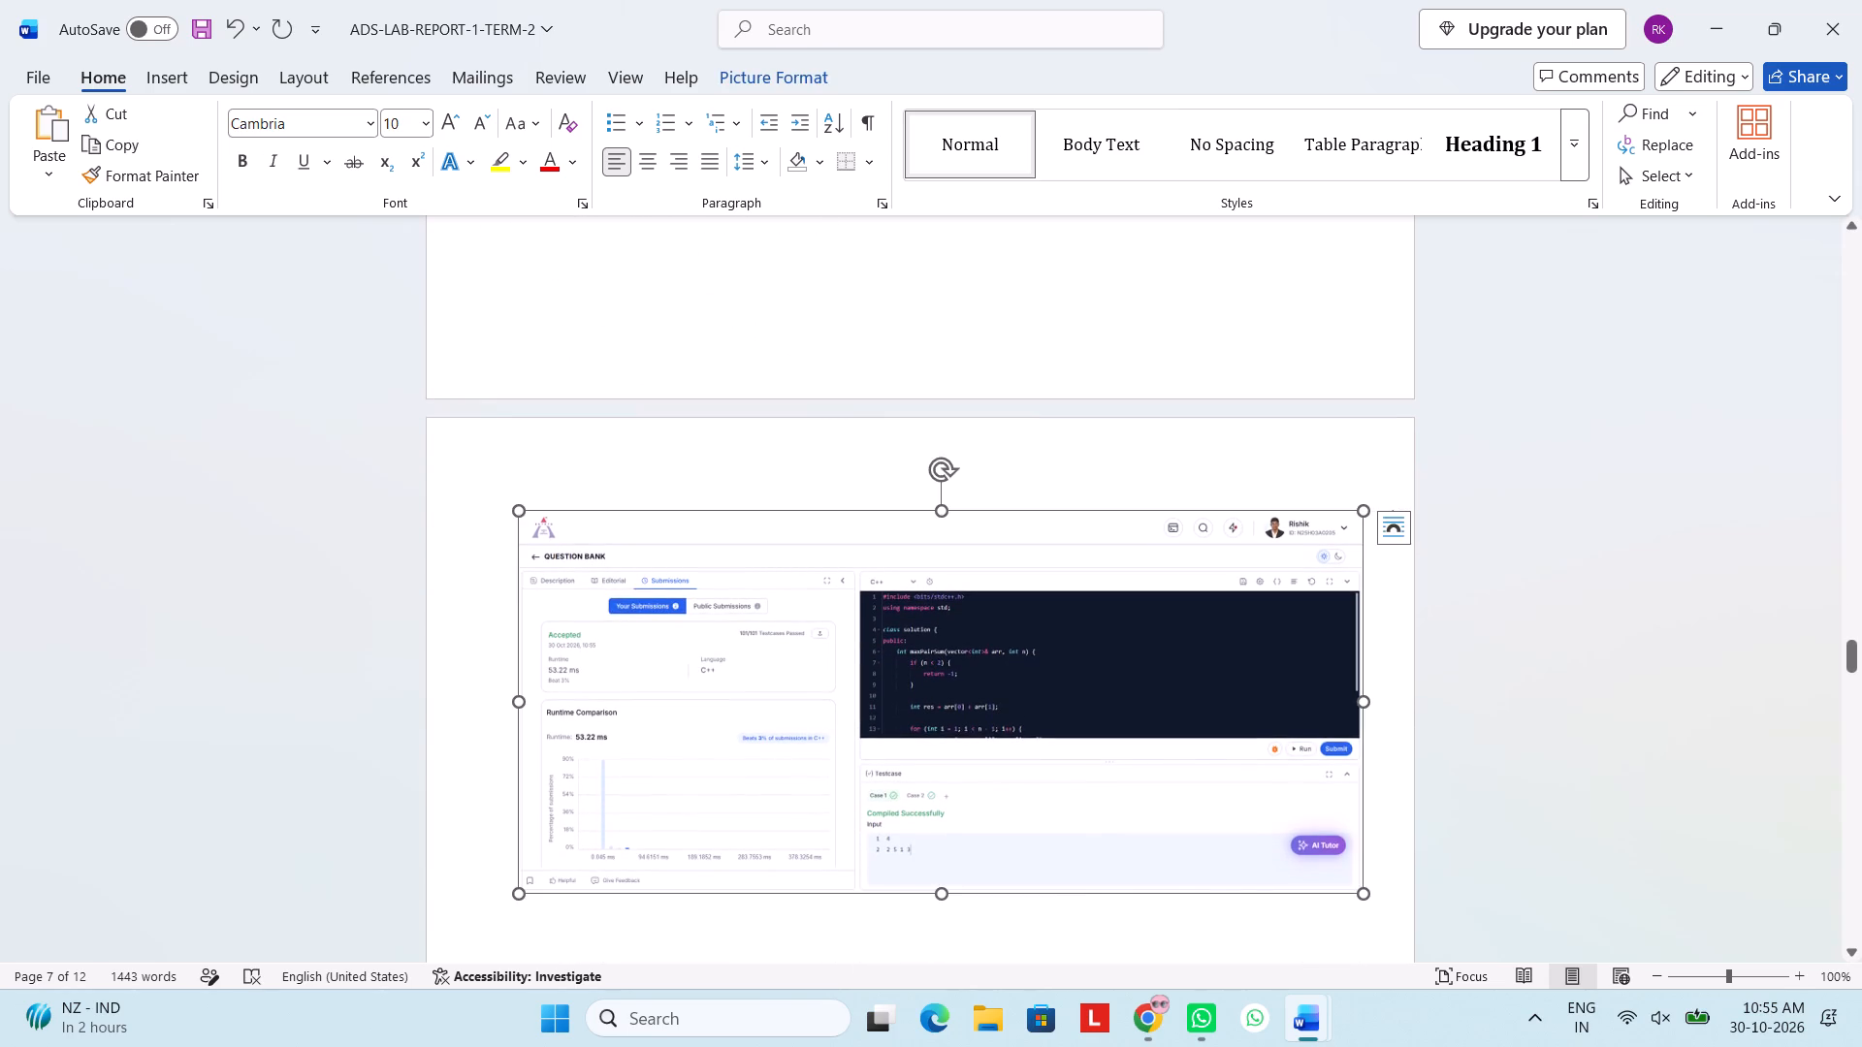
{"action": "key", "text": "ctrl+x"}
{"action": "scroll", "coordinate": [839, 655], "scroll_direction": "up", "scroll_amount": 3}
{"action": "left_click", "coordinate": [886, 573]}
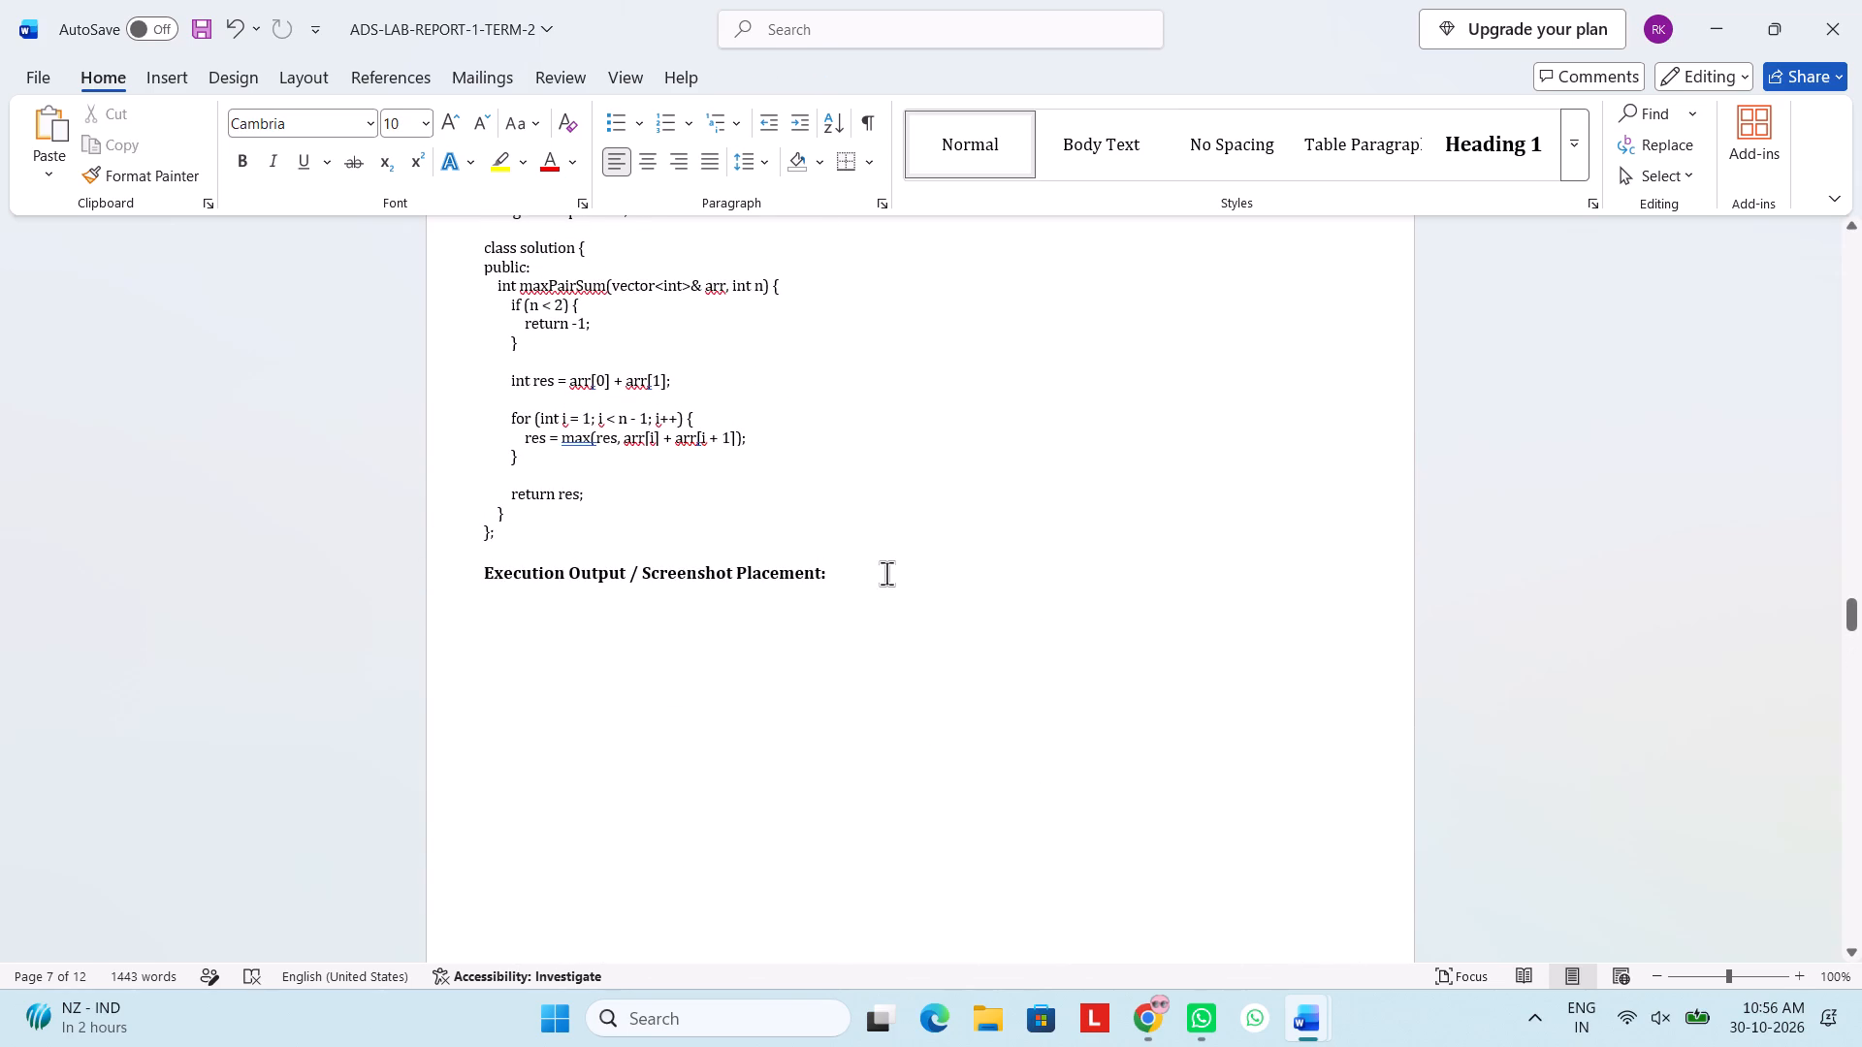
{"action": "key", "text": "Return"}
{"action": "key", "text": "BackSpace"}
{"action": "key", "text": "BackSpace"}
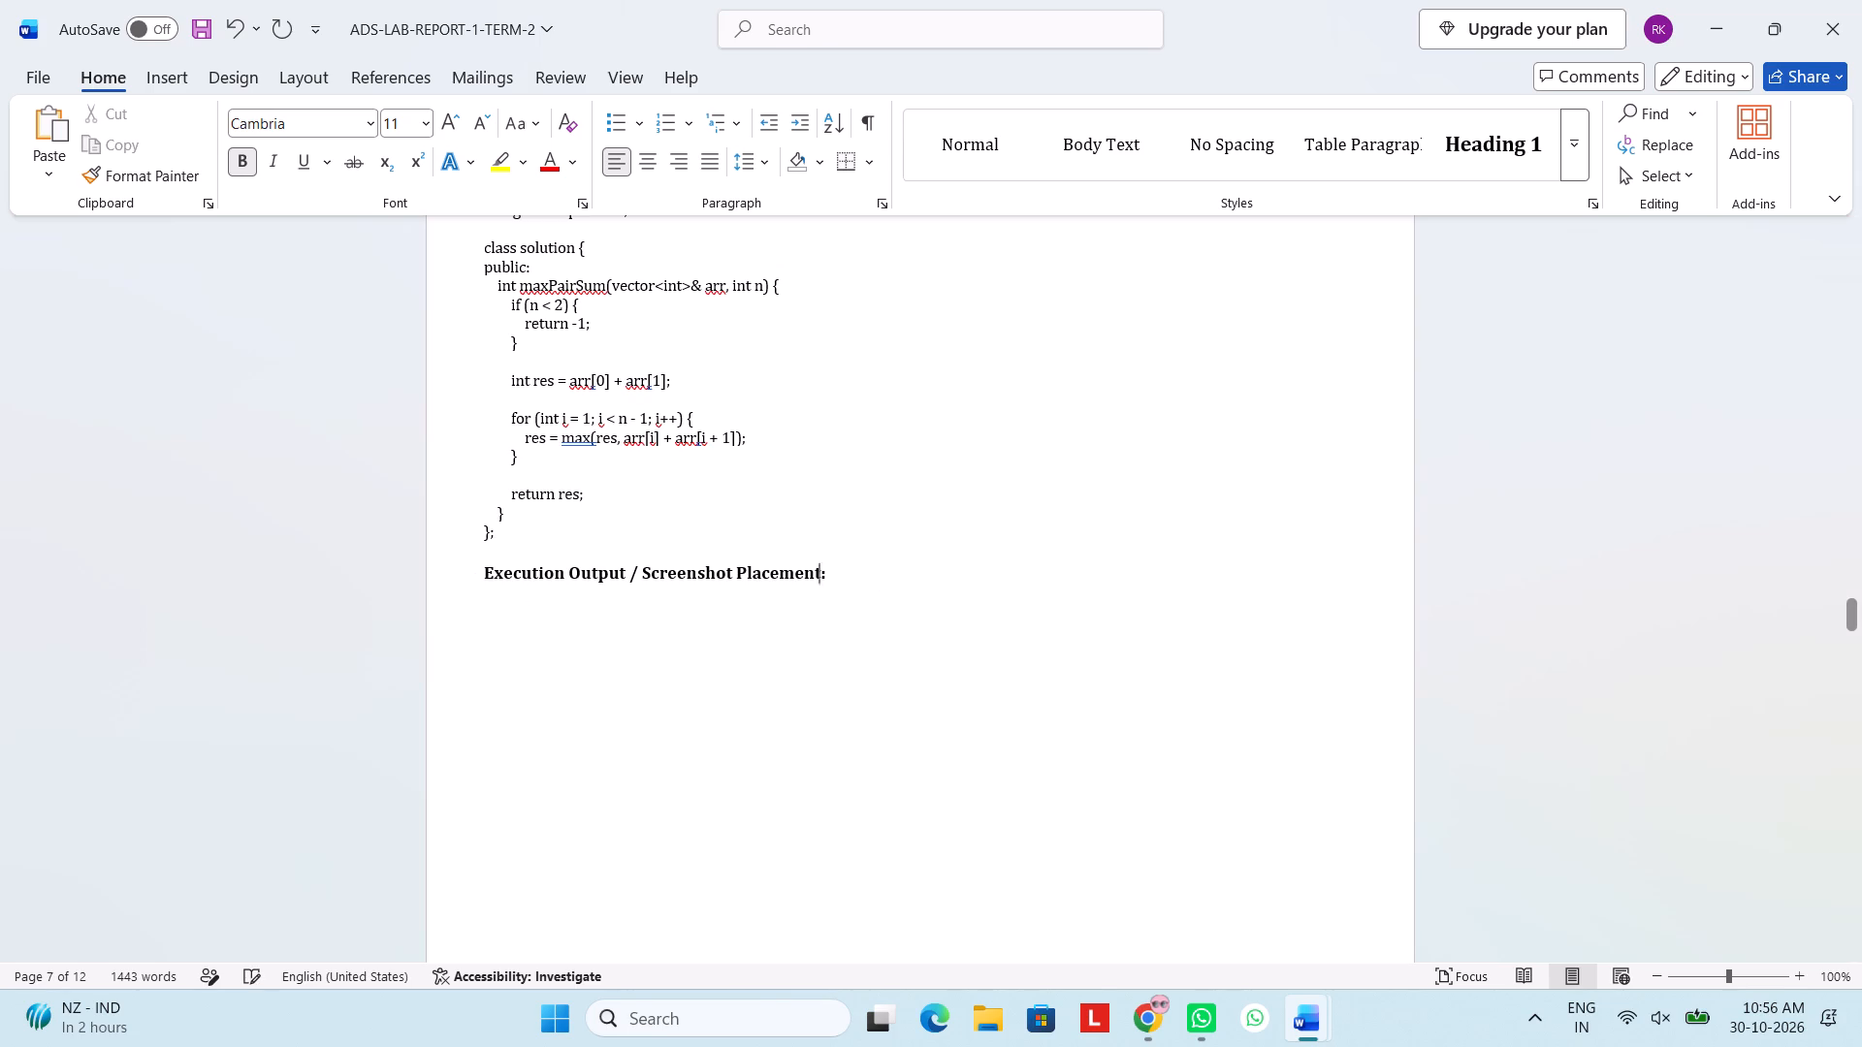
{"action": "key", "text": "Return"}
{"action": "key", "text": "ctrl+v"}
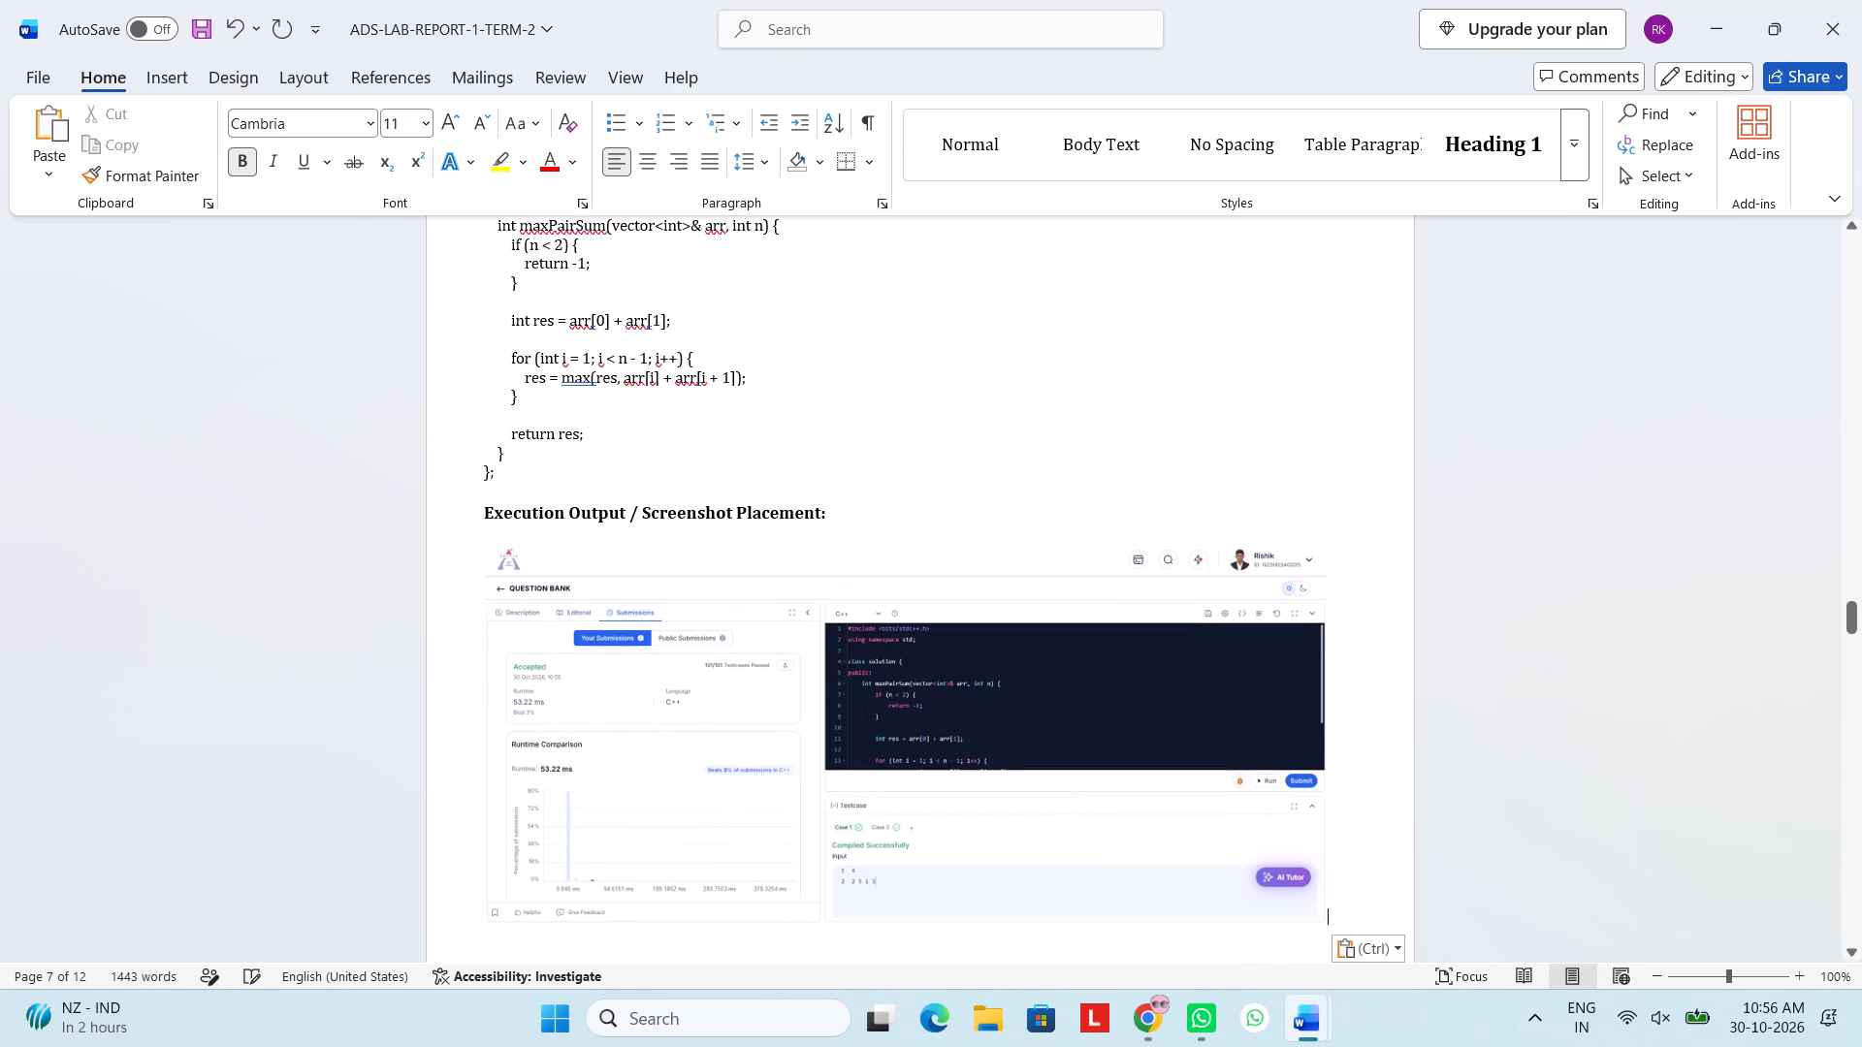
{"action": "scroll", "coordinate": [886, 573], "scroll_direction": "up", "scroll_amount": 3}
{"action": "scroll", "coordinate": [886, 573], "scroll_direction": "down", "scroll_amount": 2}
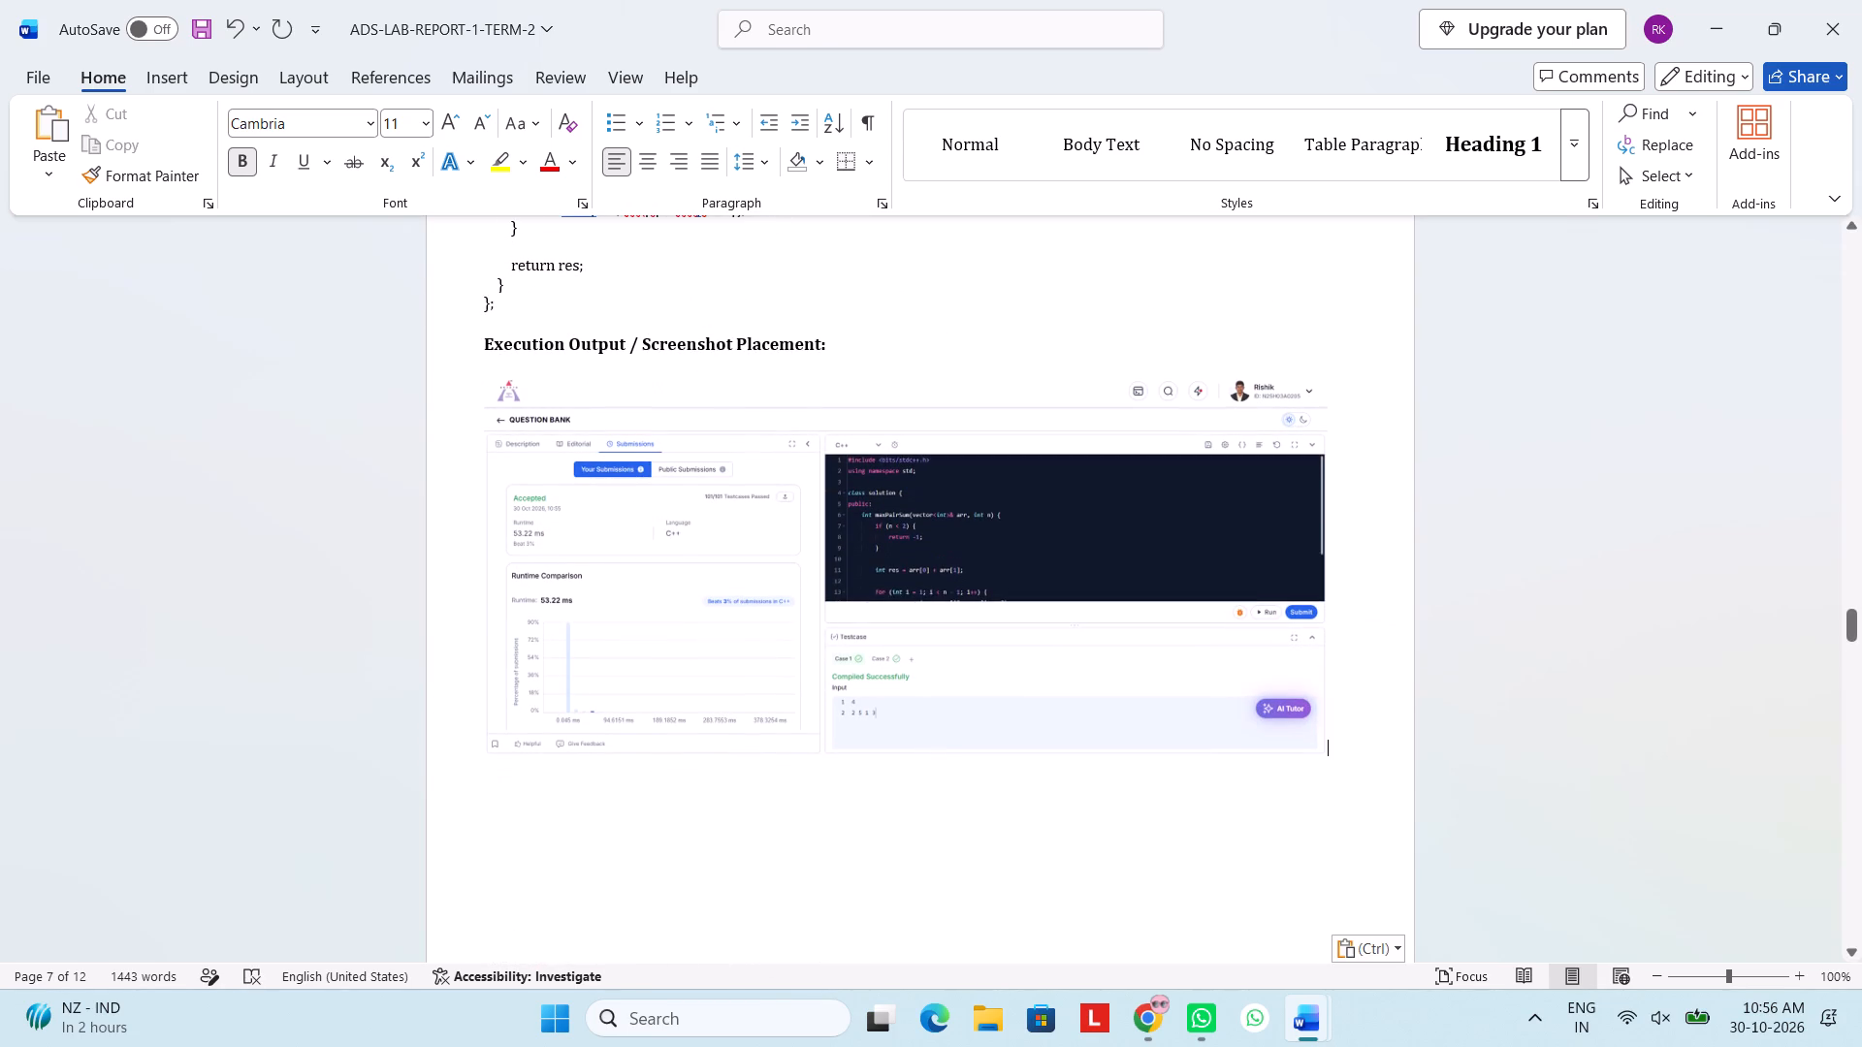
{"action": "scroll", "coordinate": [886, 573], "scroll_direction": "up", "scroll_amount": 1}
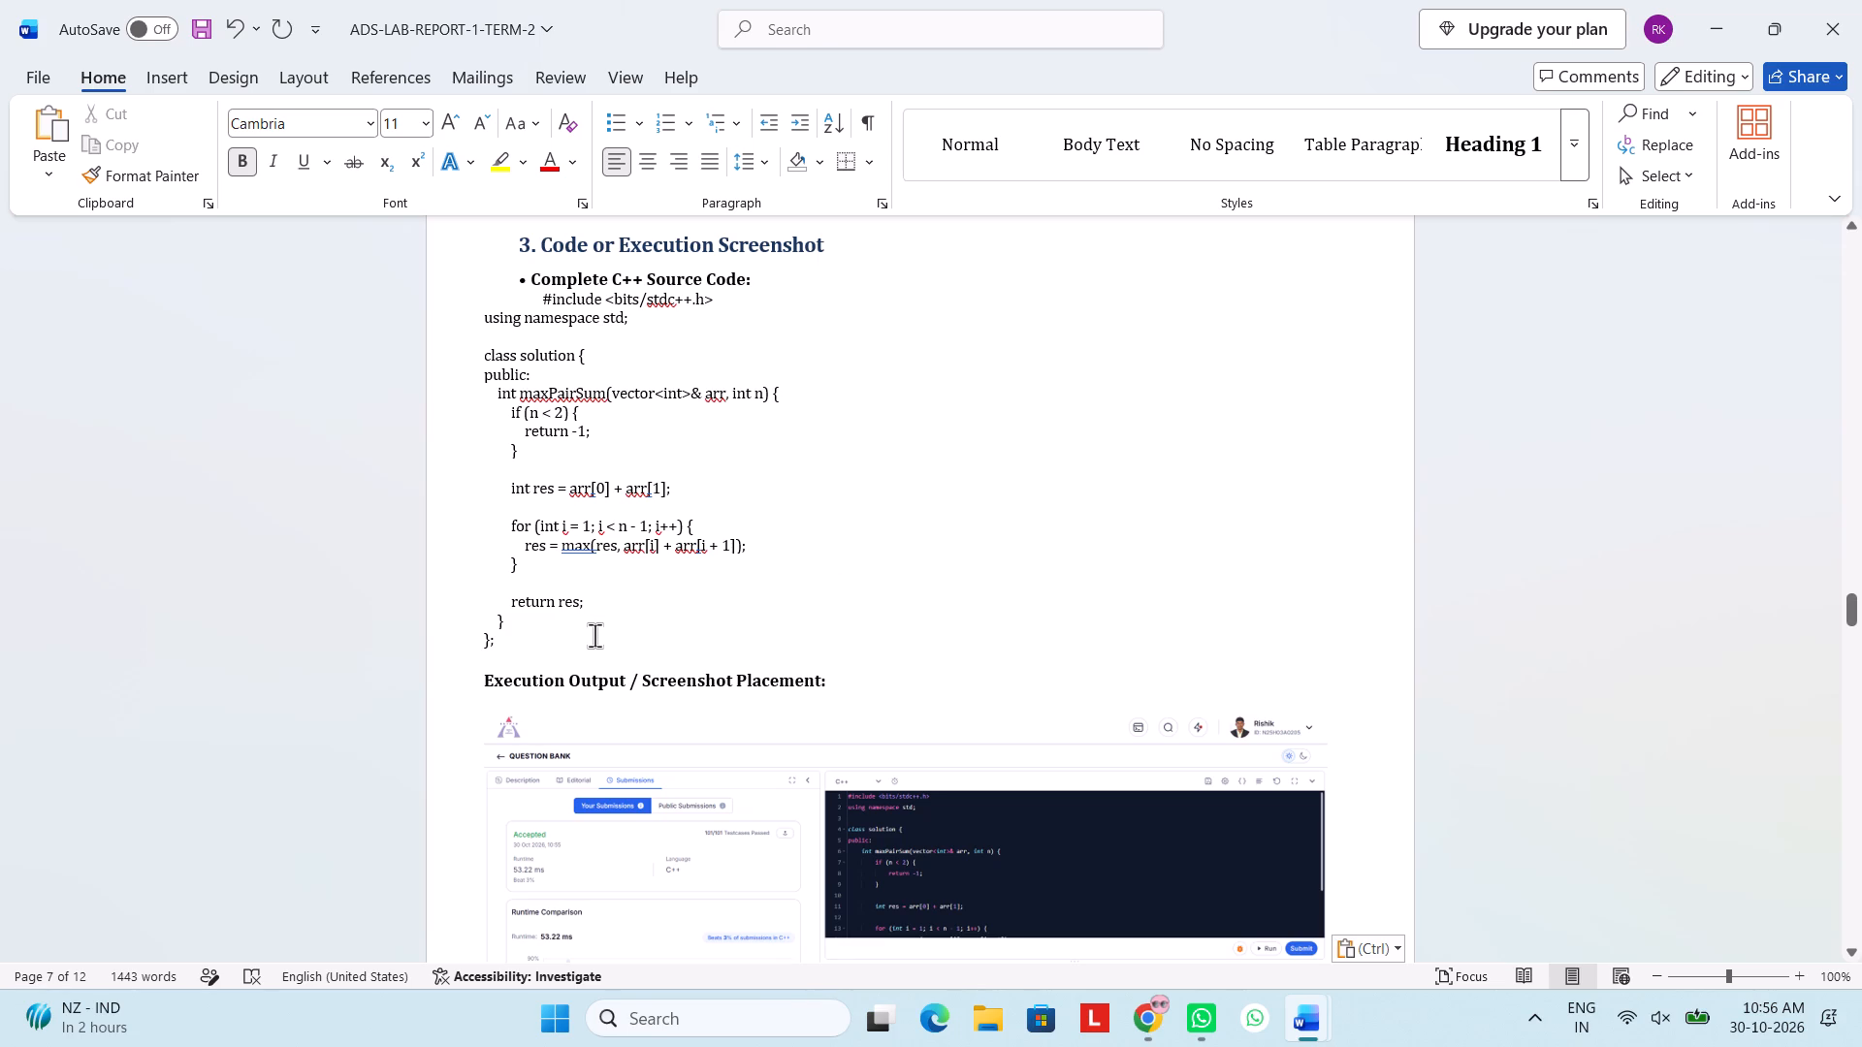
Set the font size of the whole maxPairSum source code to 12.
{"action": "left_click", "coordinate": [489, 683]}
{"action": "left_click_drag", "start_coordinate": [560, 659], "coordinate": [516, 323]}
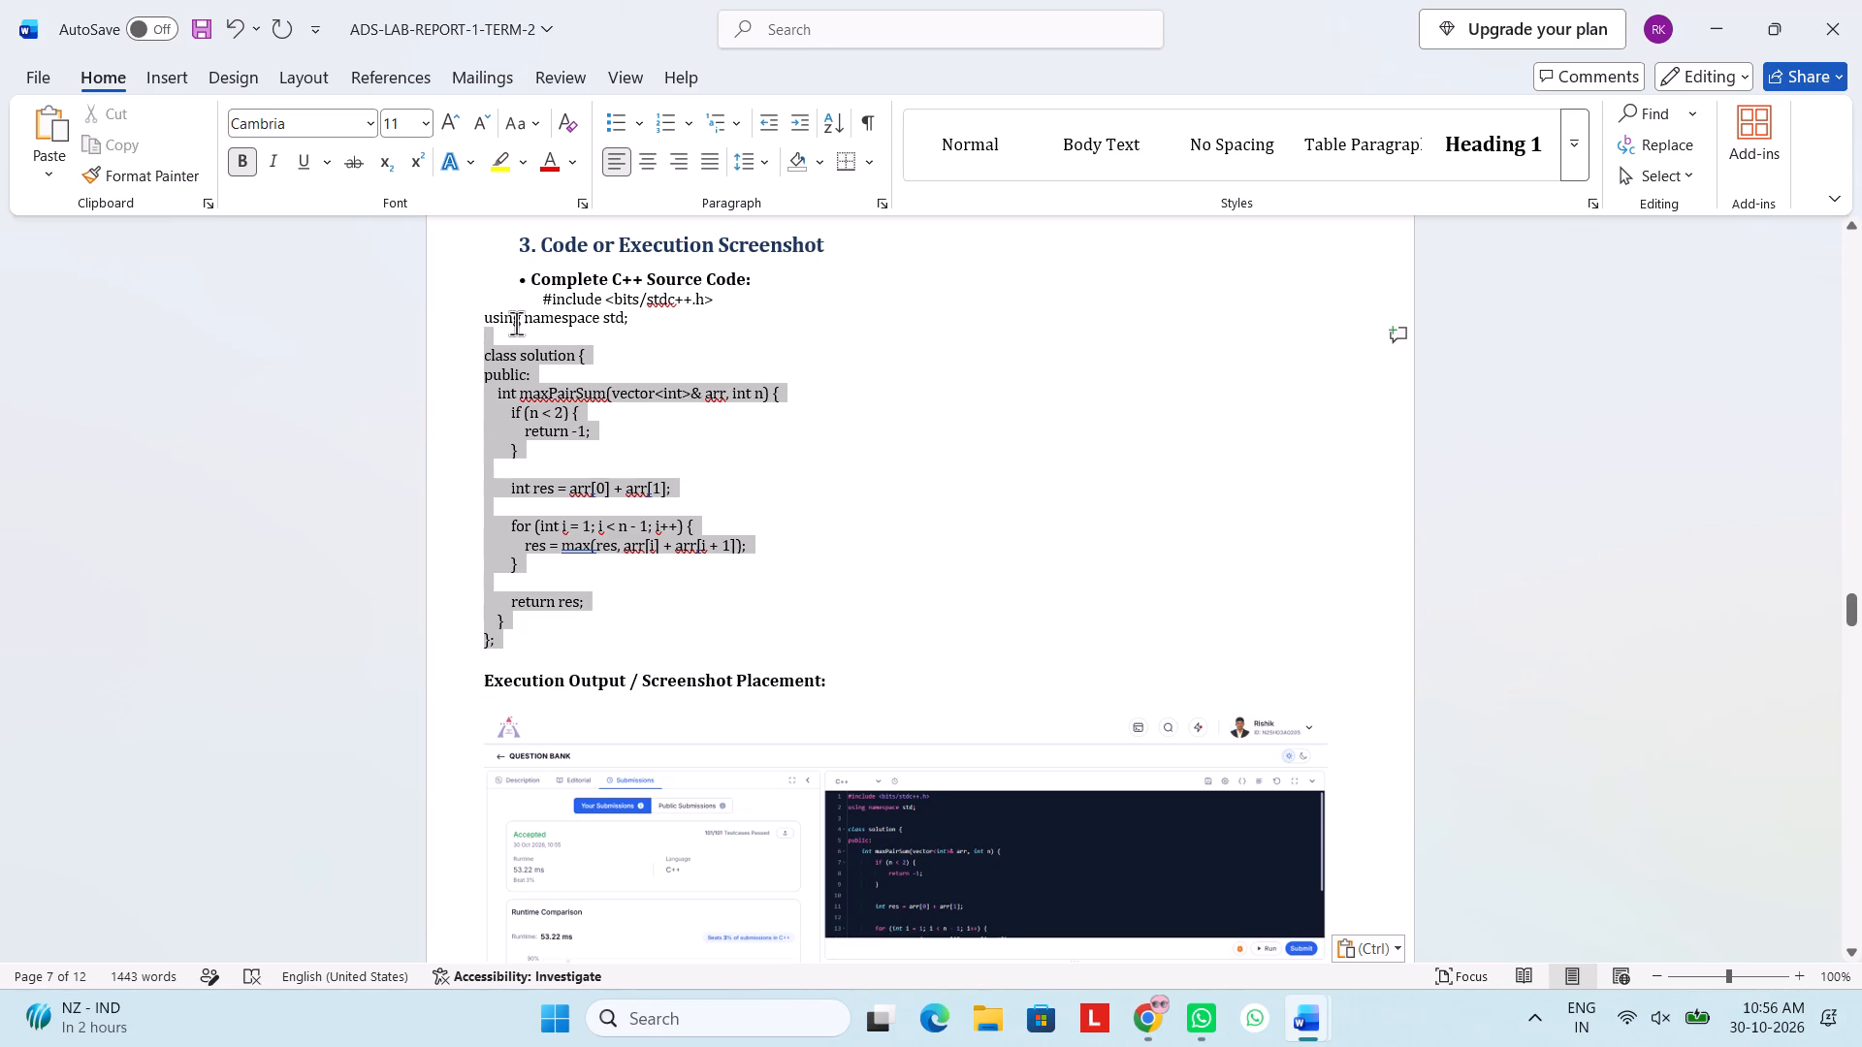
{"action": "left_click_drag", "start_coordinate": [516, 323], "coordinate": [516, 303]}
{"action": "left_click", "coordinate": [703, 235]}
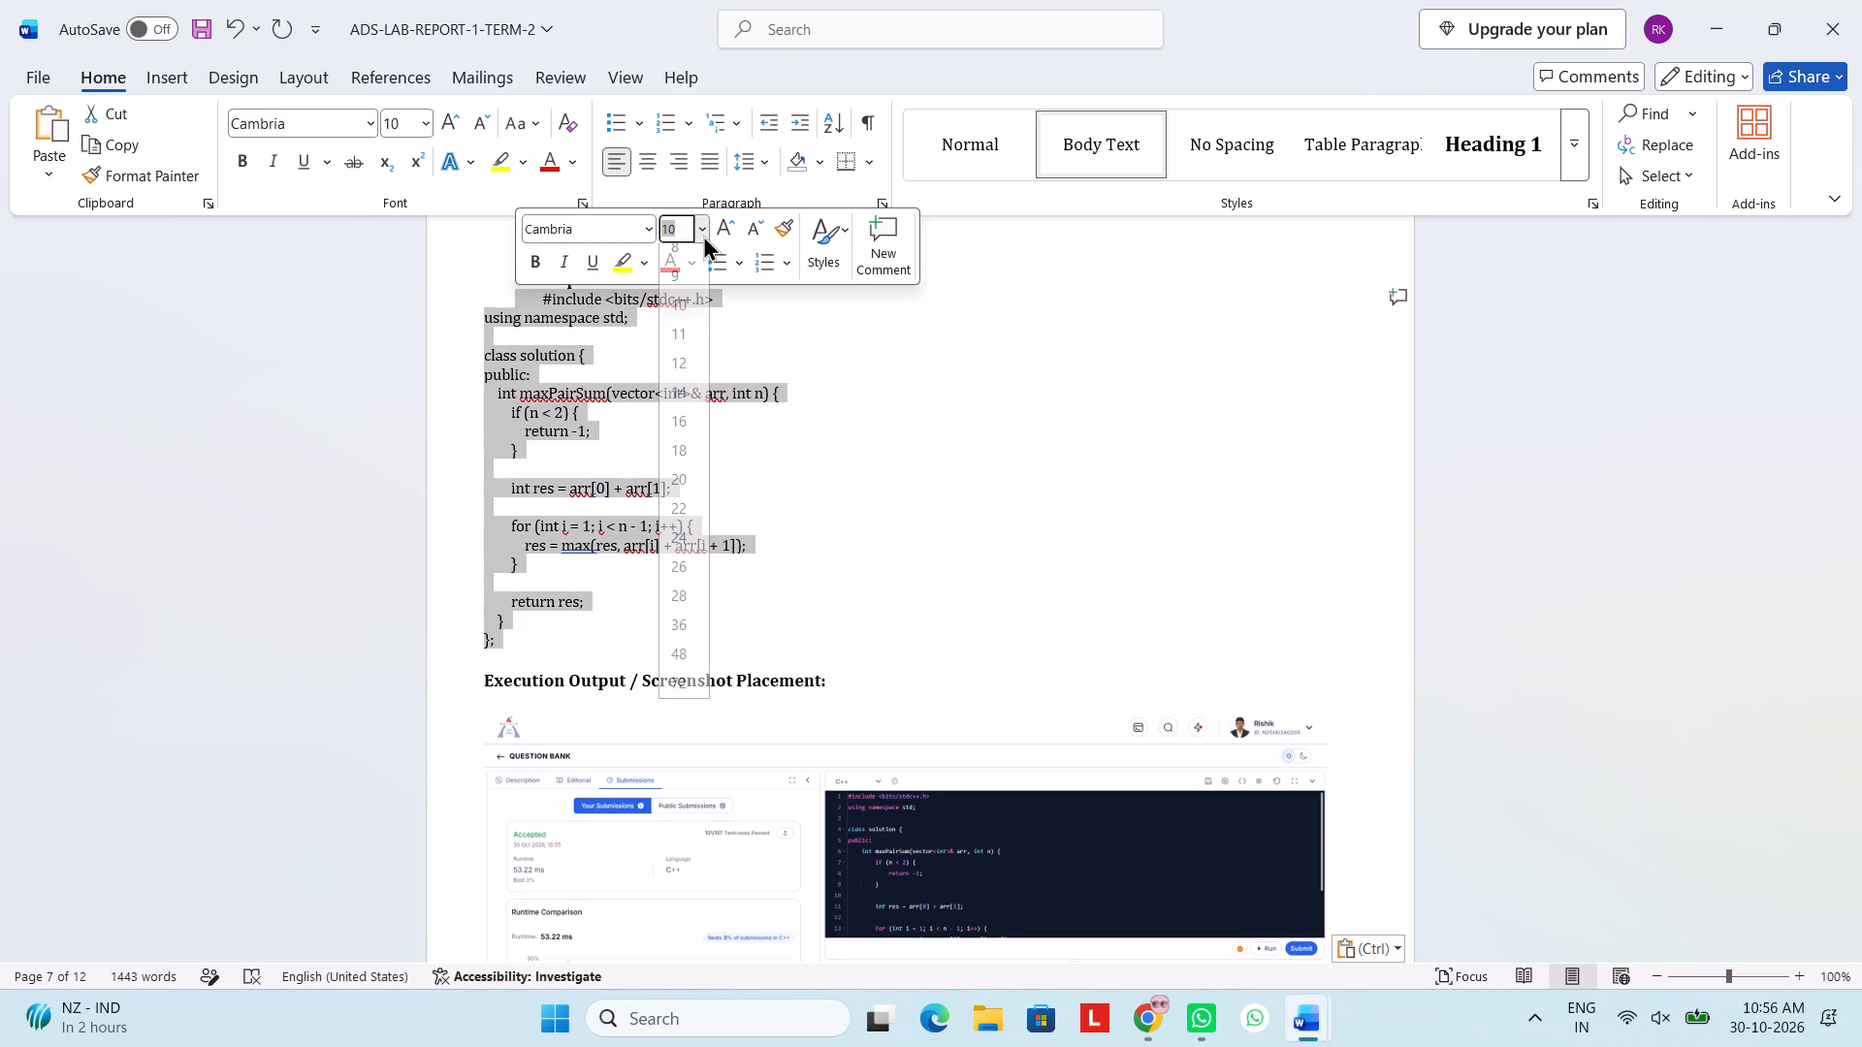
{"action": "left_click", "coordinate": [693, 372]}
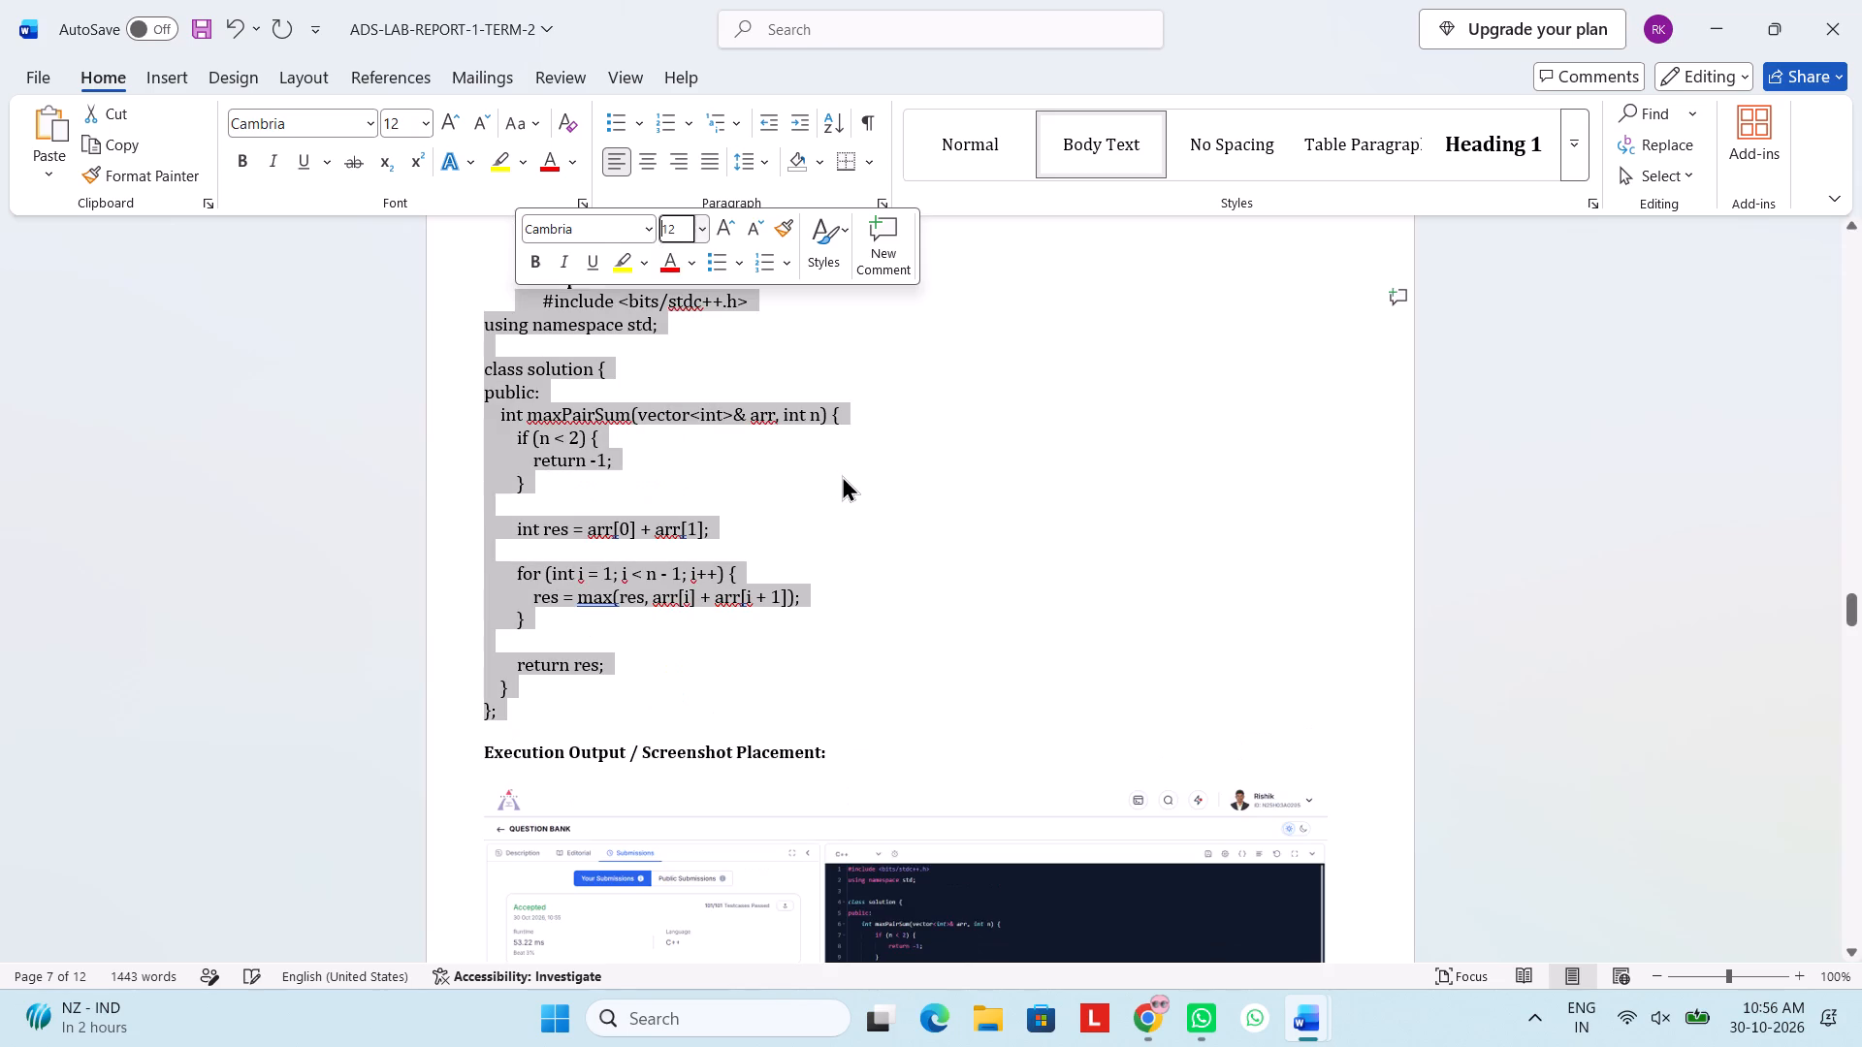
{"action": "left_click", "coordinate": [842, 475]}
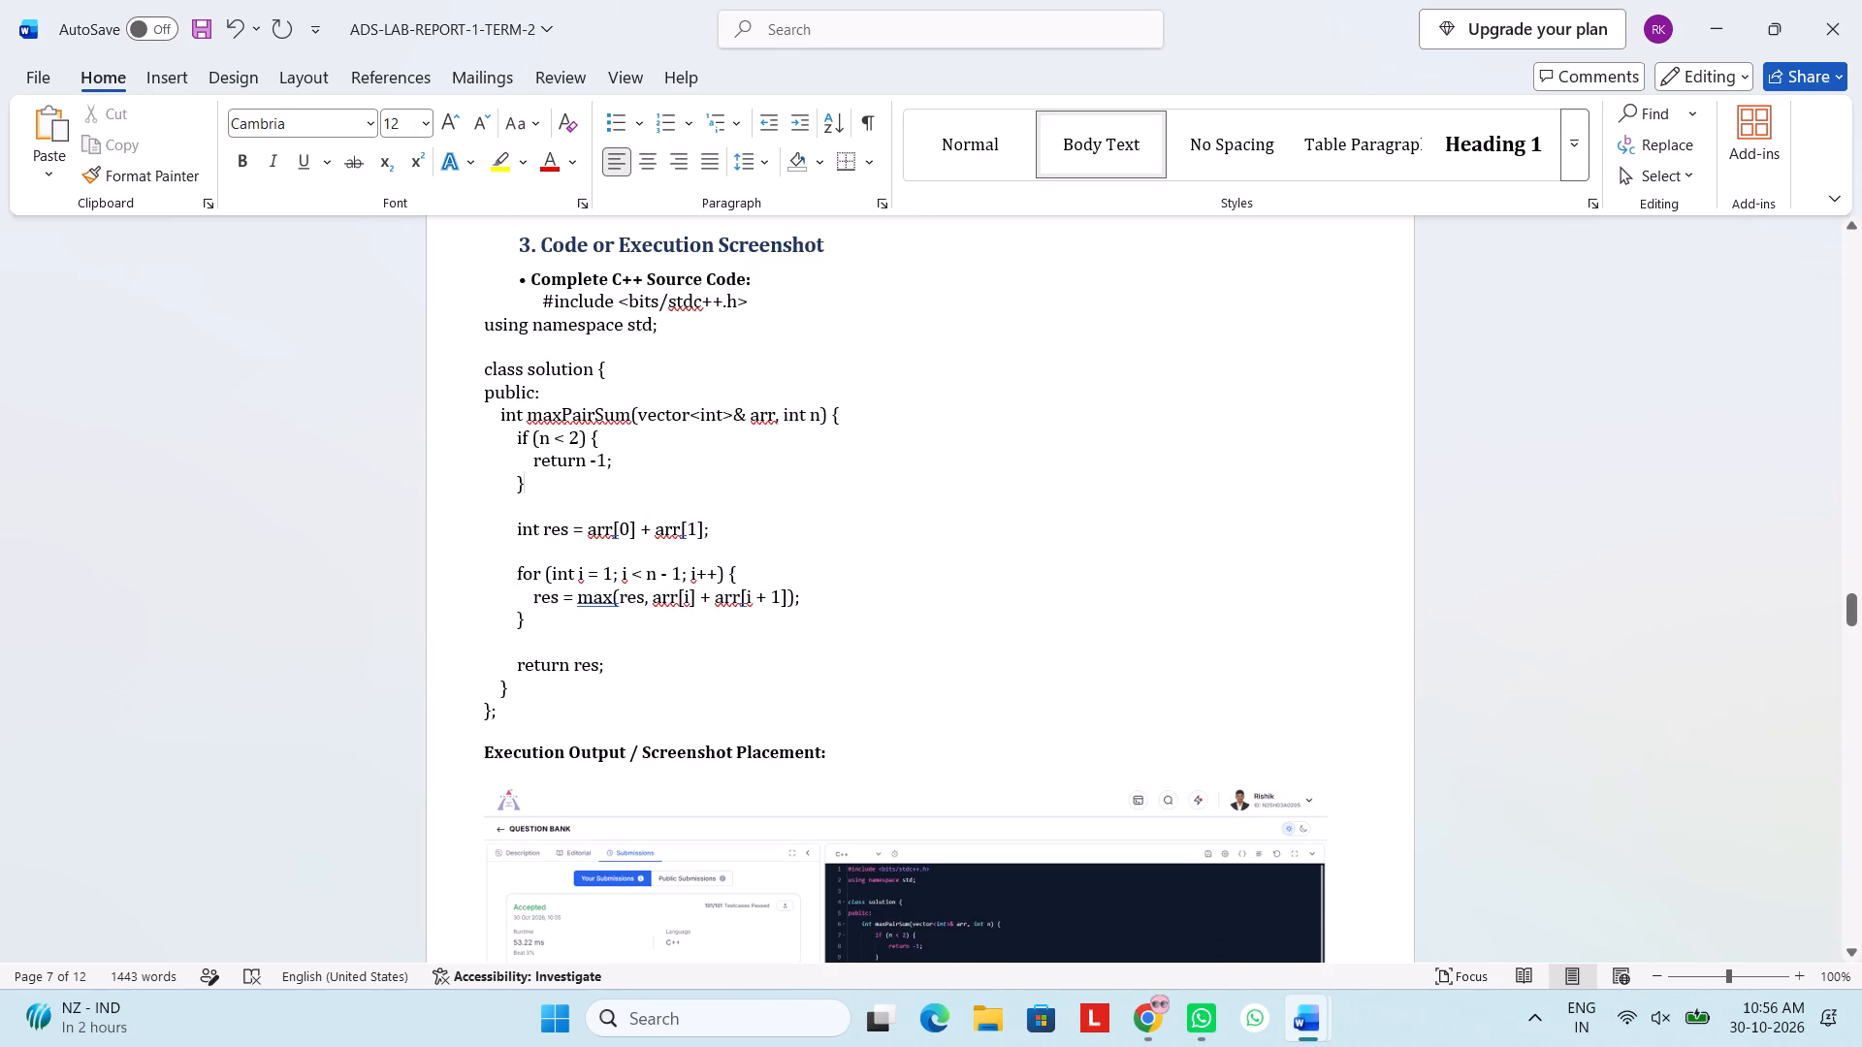
Switch to DSA_Lab_Report_1 and copy the complete maxCustomerMatches C++ source code under Code or Execution Screenshot.
{"action": "scroll", "coordinate": [842, 475], "scroll_direction": "down", "scroll_amount": 2}
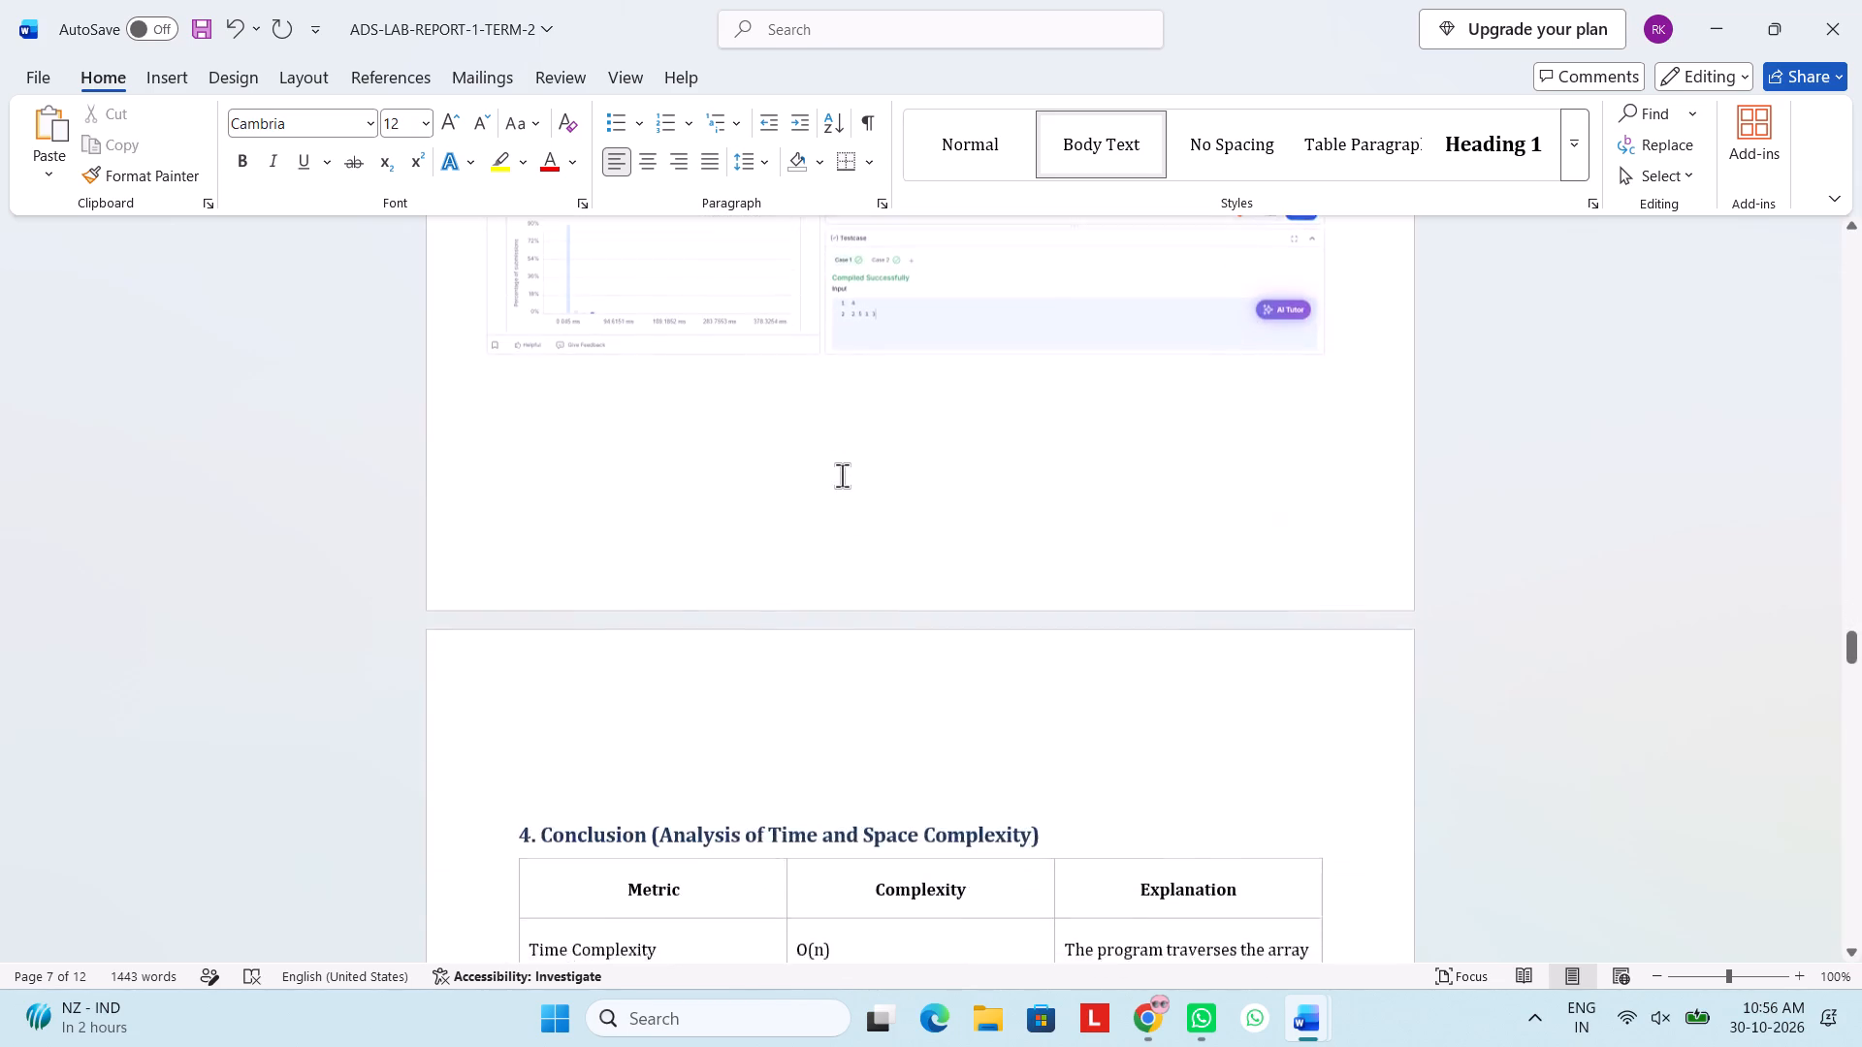
{"action": "scroll", "coordinate": [842, 475], "scroll_direction": "down", "scroll_amount": 5}
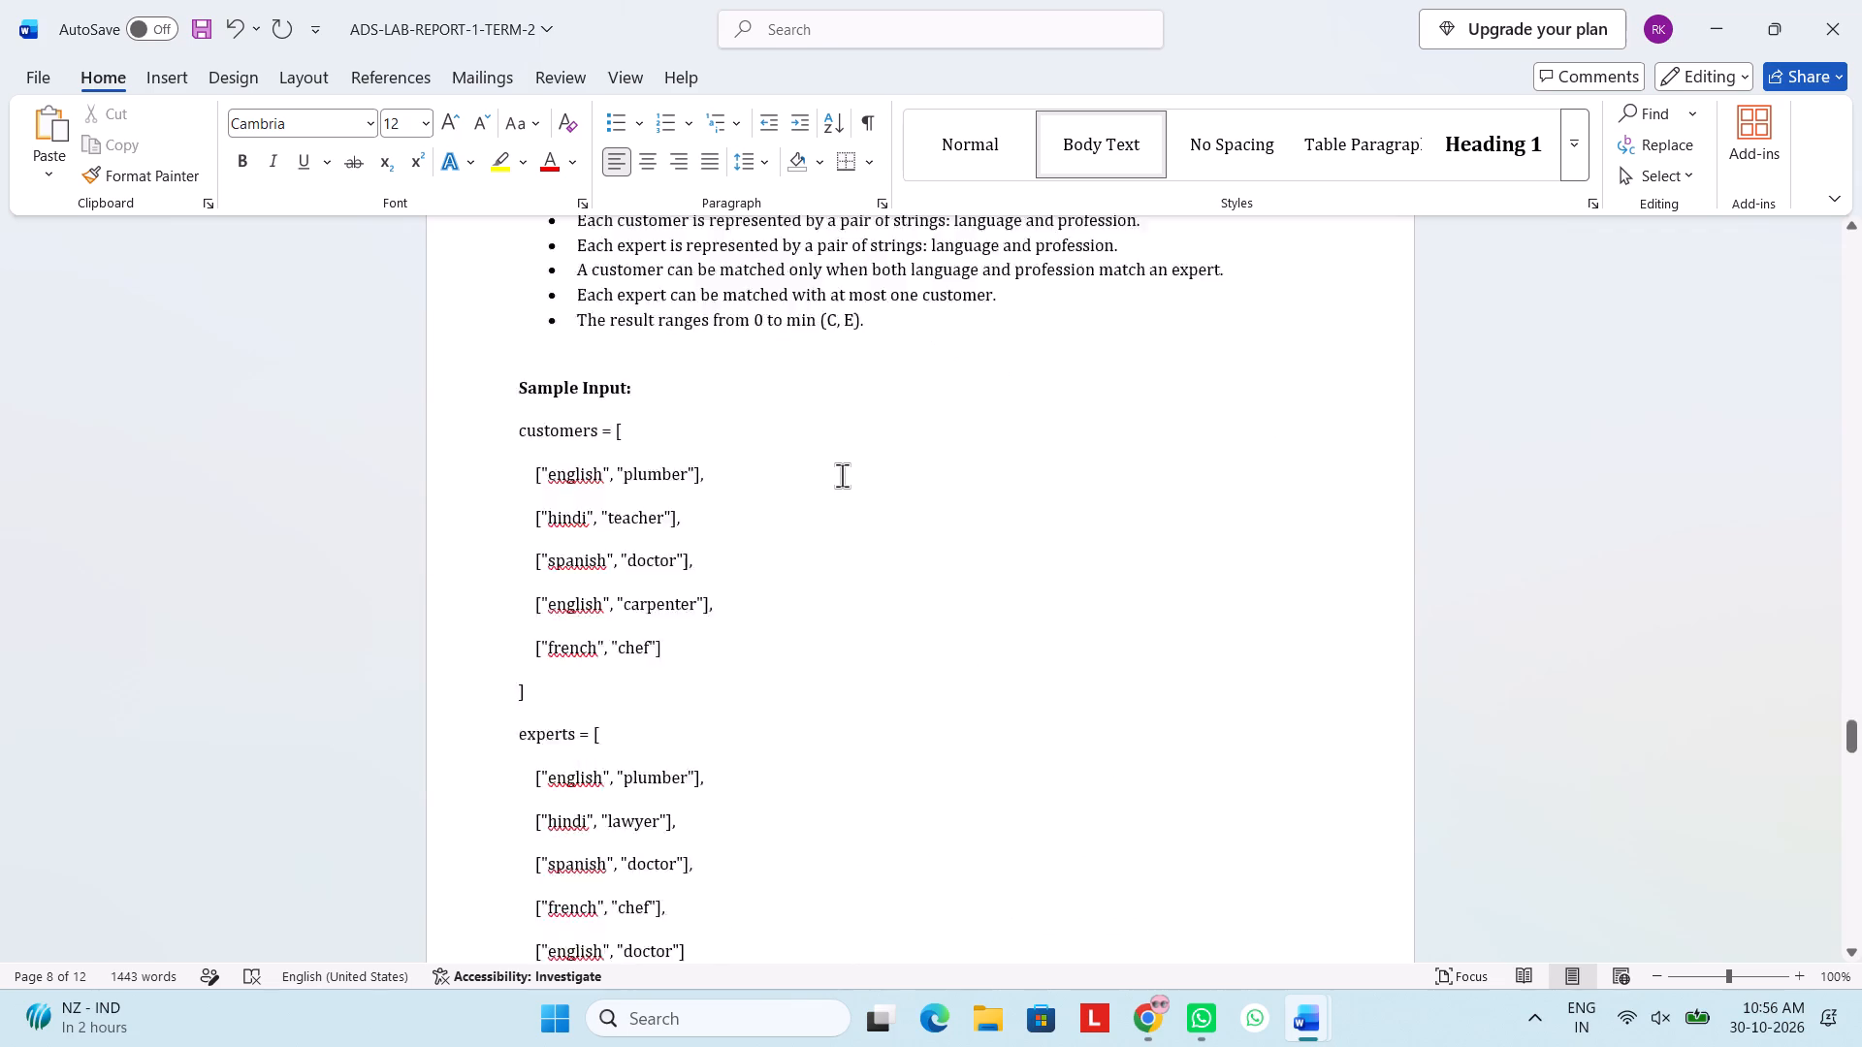
{"action": "scroll", "coordinate": [842, 475], "scroll_direction": "down", "scroll_amount": 5}
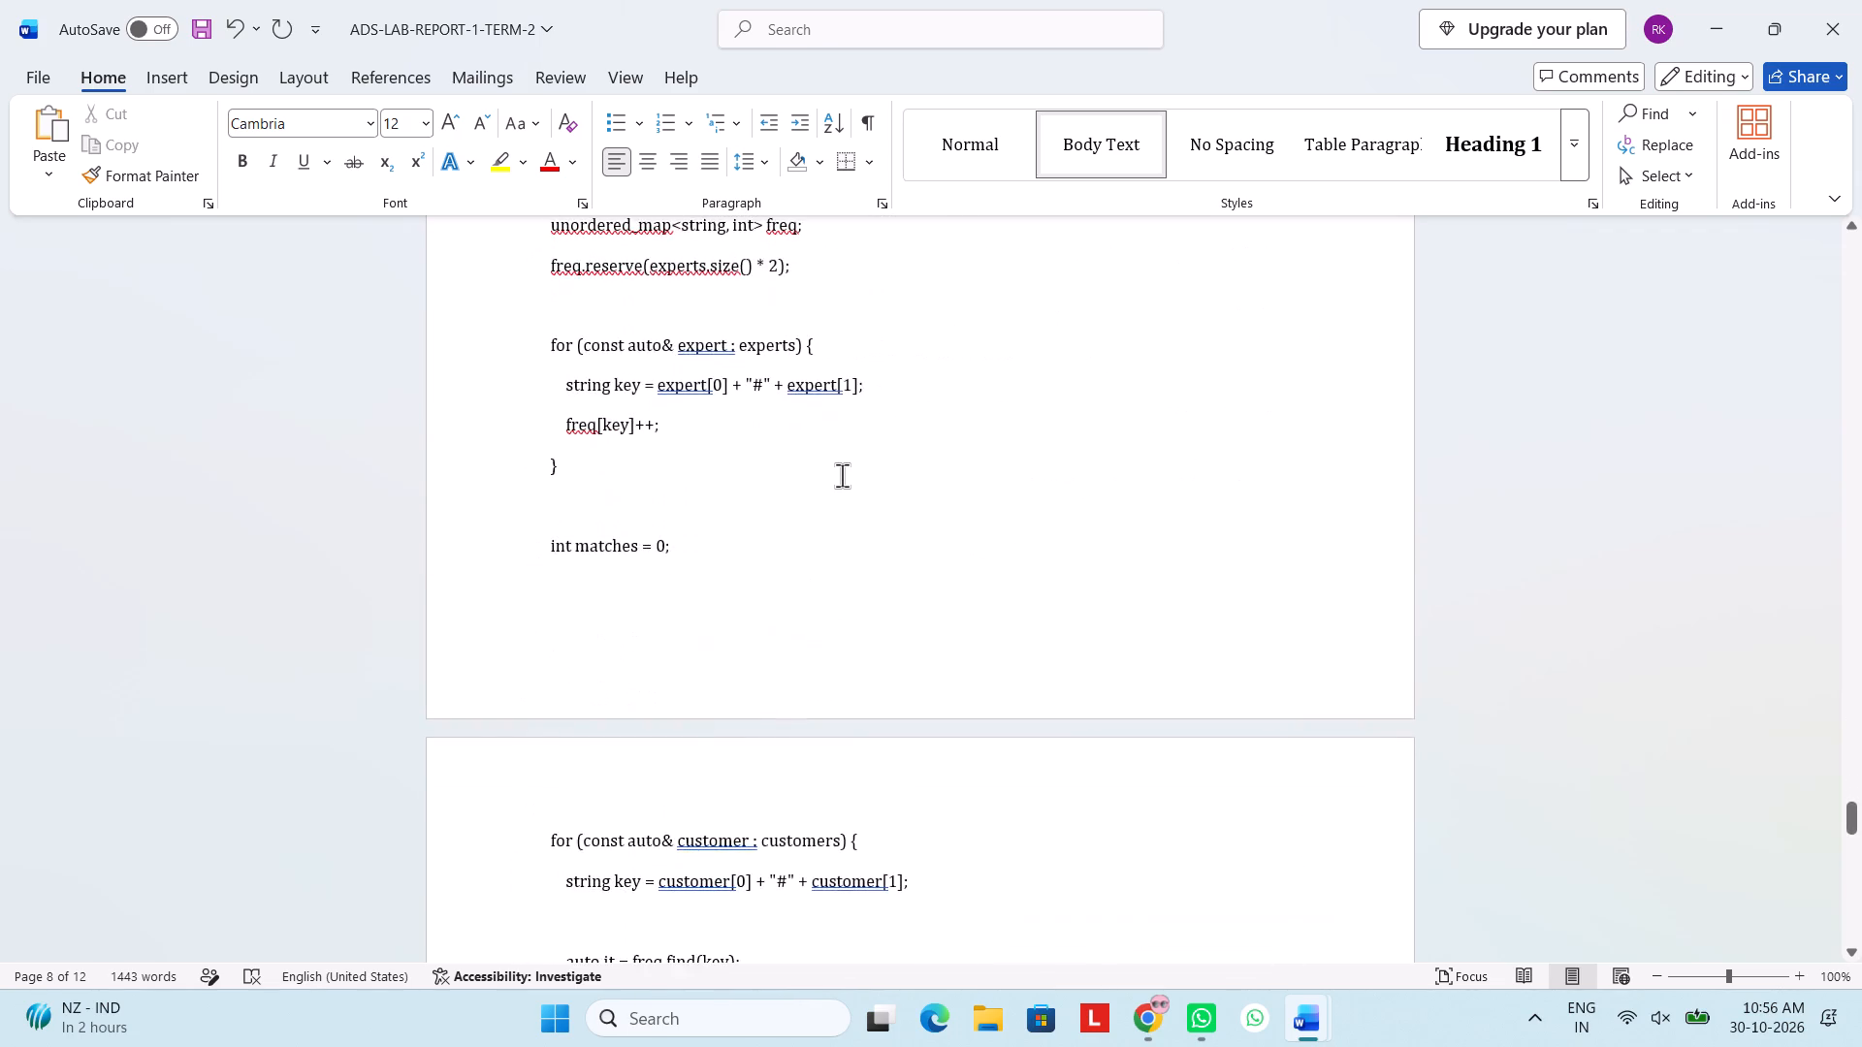
{"action": "scroll", "coordinate": [842, 475], "scroll_direction": "down", "scroll_amount": 6}
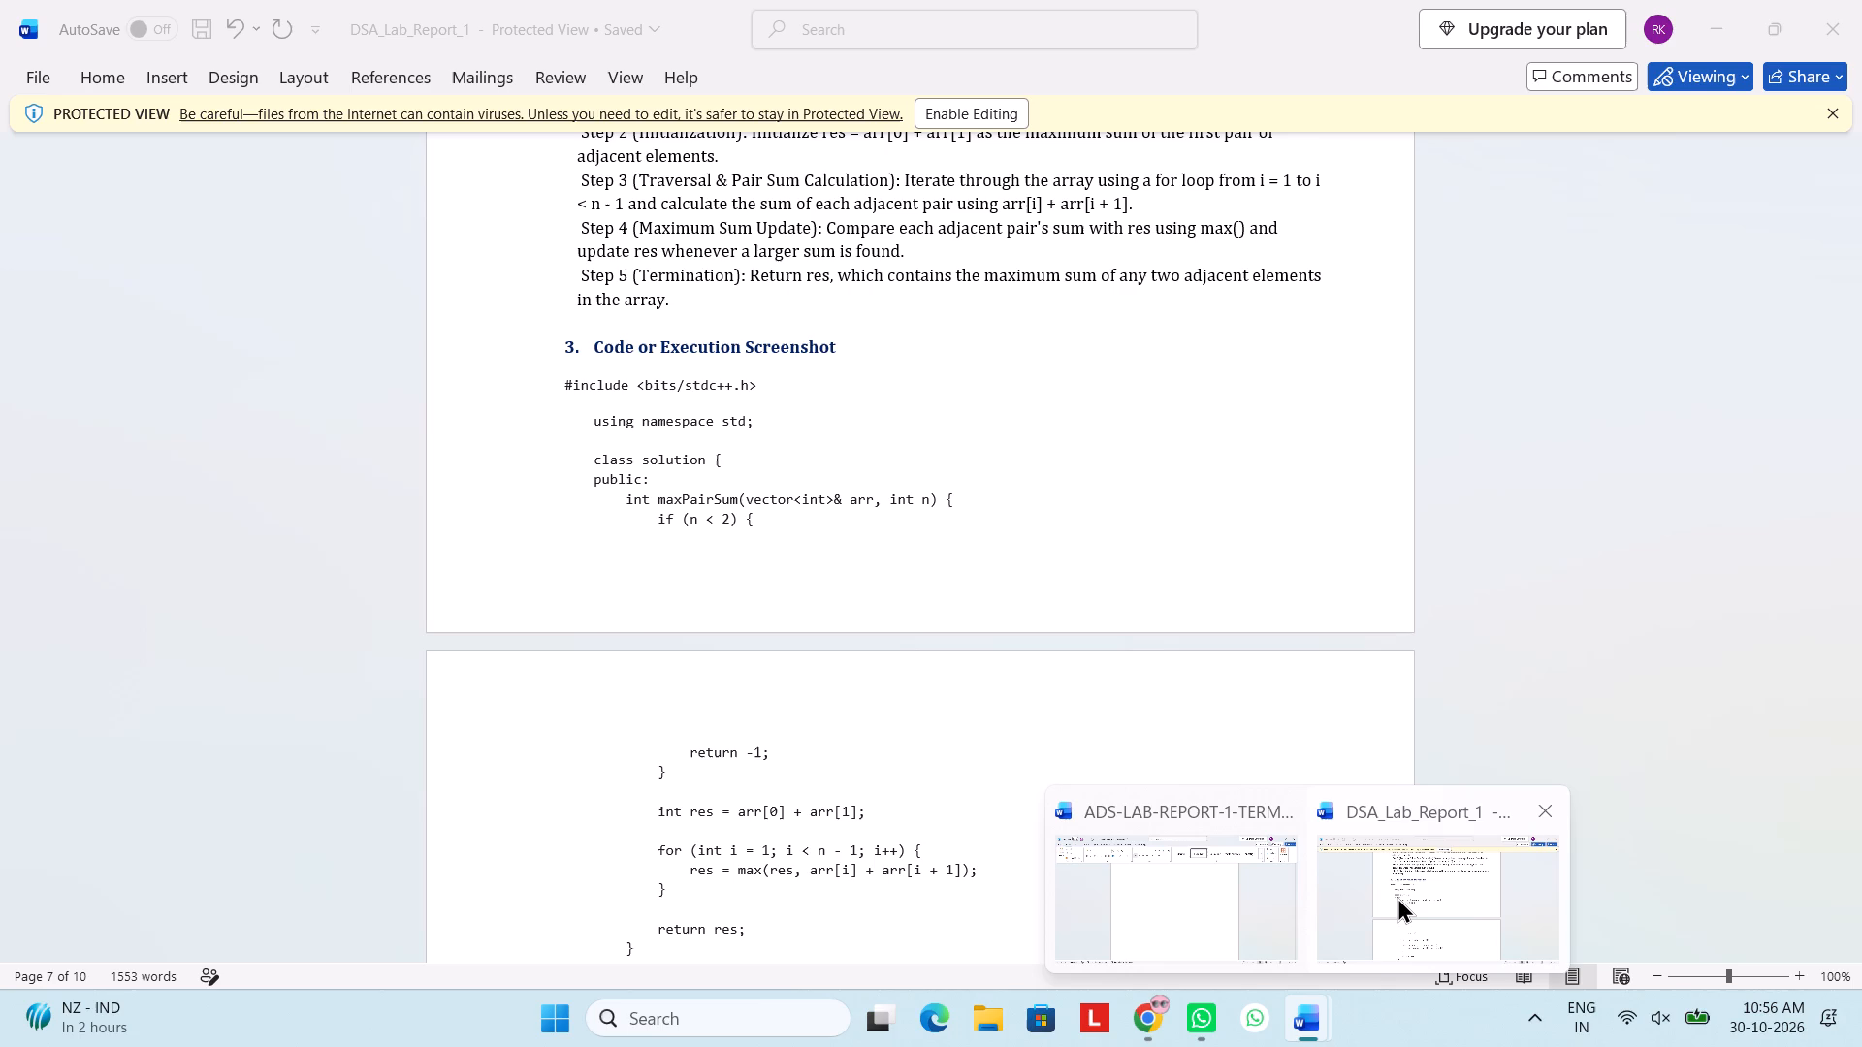
{"action": "double_click", "coordinate": [1397, 897]}
{"action": "scroll", "coordinate": [955, 803], "scroll_direction": "down", "scroll_amount": 10}
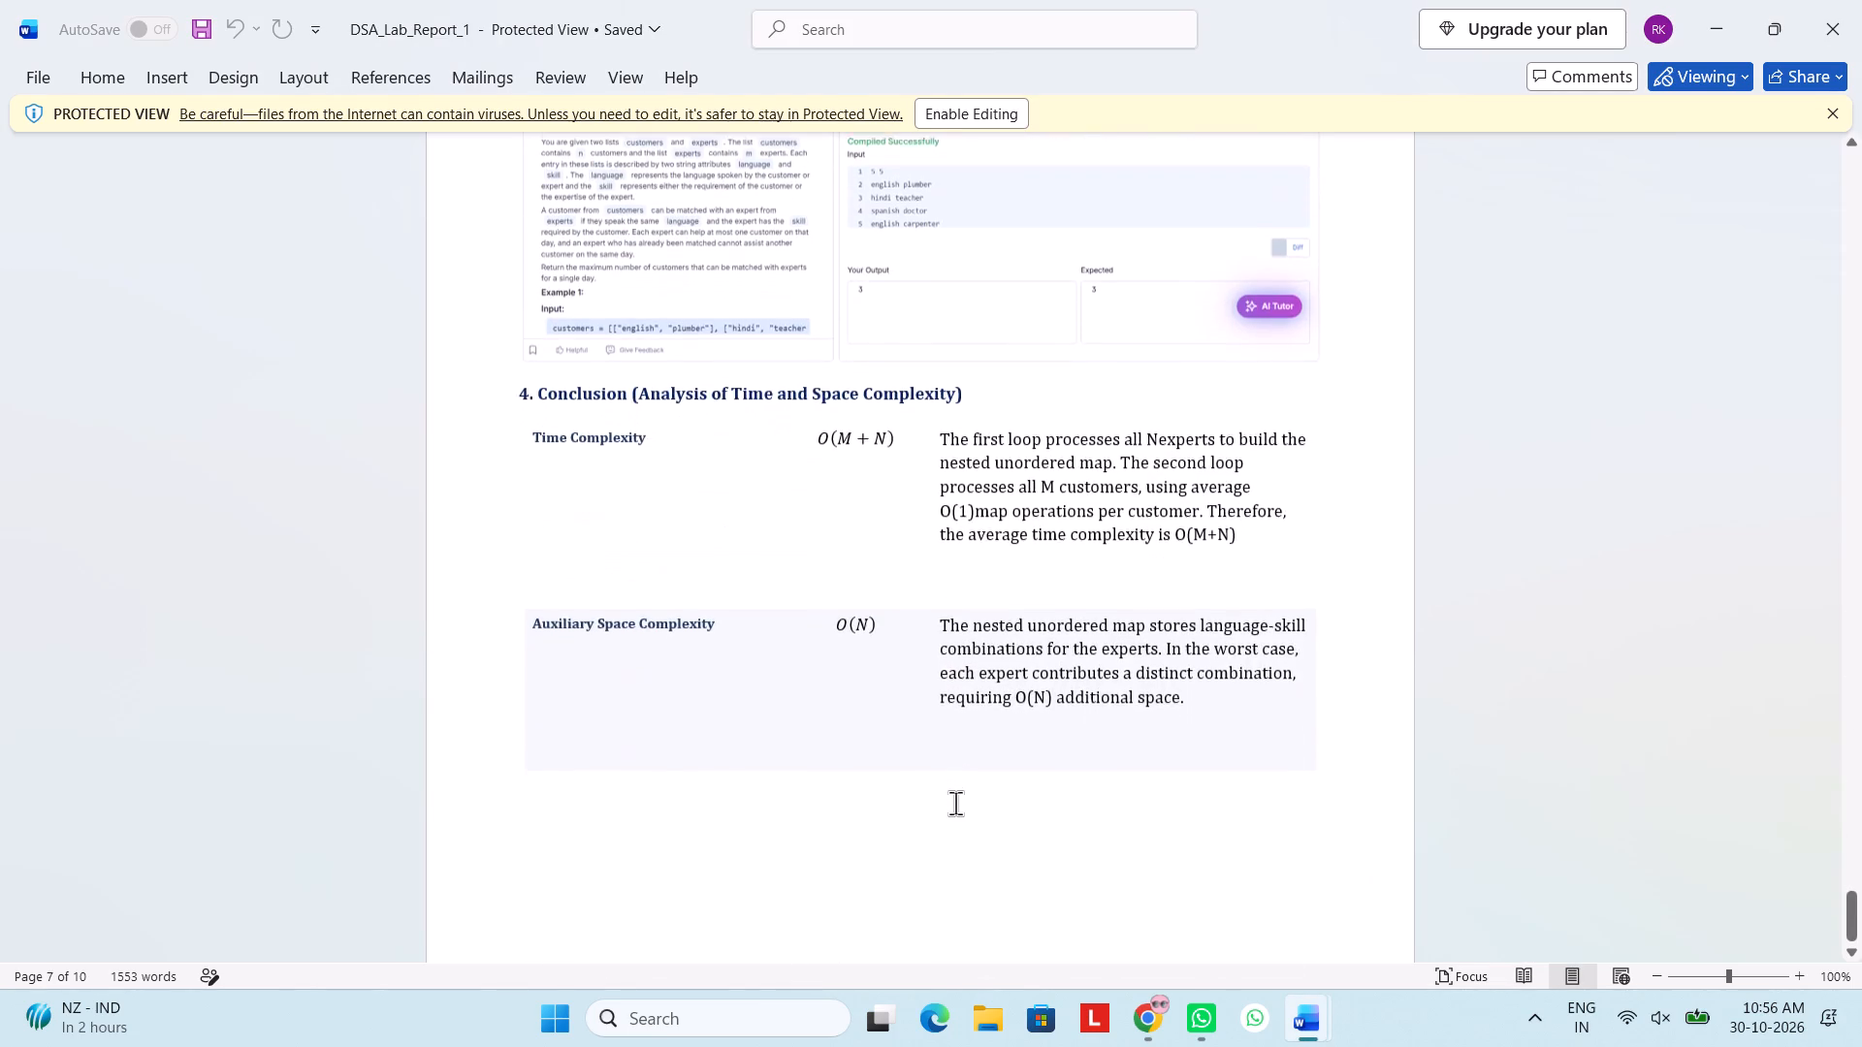
{"action": "scroll", "coordinate": [955, 803], "scroll_direction": "up", "scroll_amount": 1}
{"action": "scroll", "coordinate": [955, 803], "scroll_direction": "down", "scroll_amount": 1}
{"action": "scroll", "coordinate": [955, 803], "scroll_direction": "up", "scroll_amount": 2}
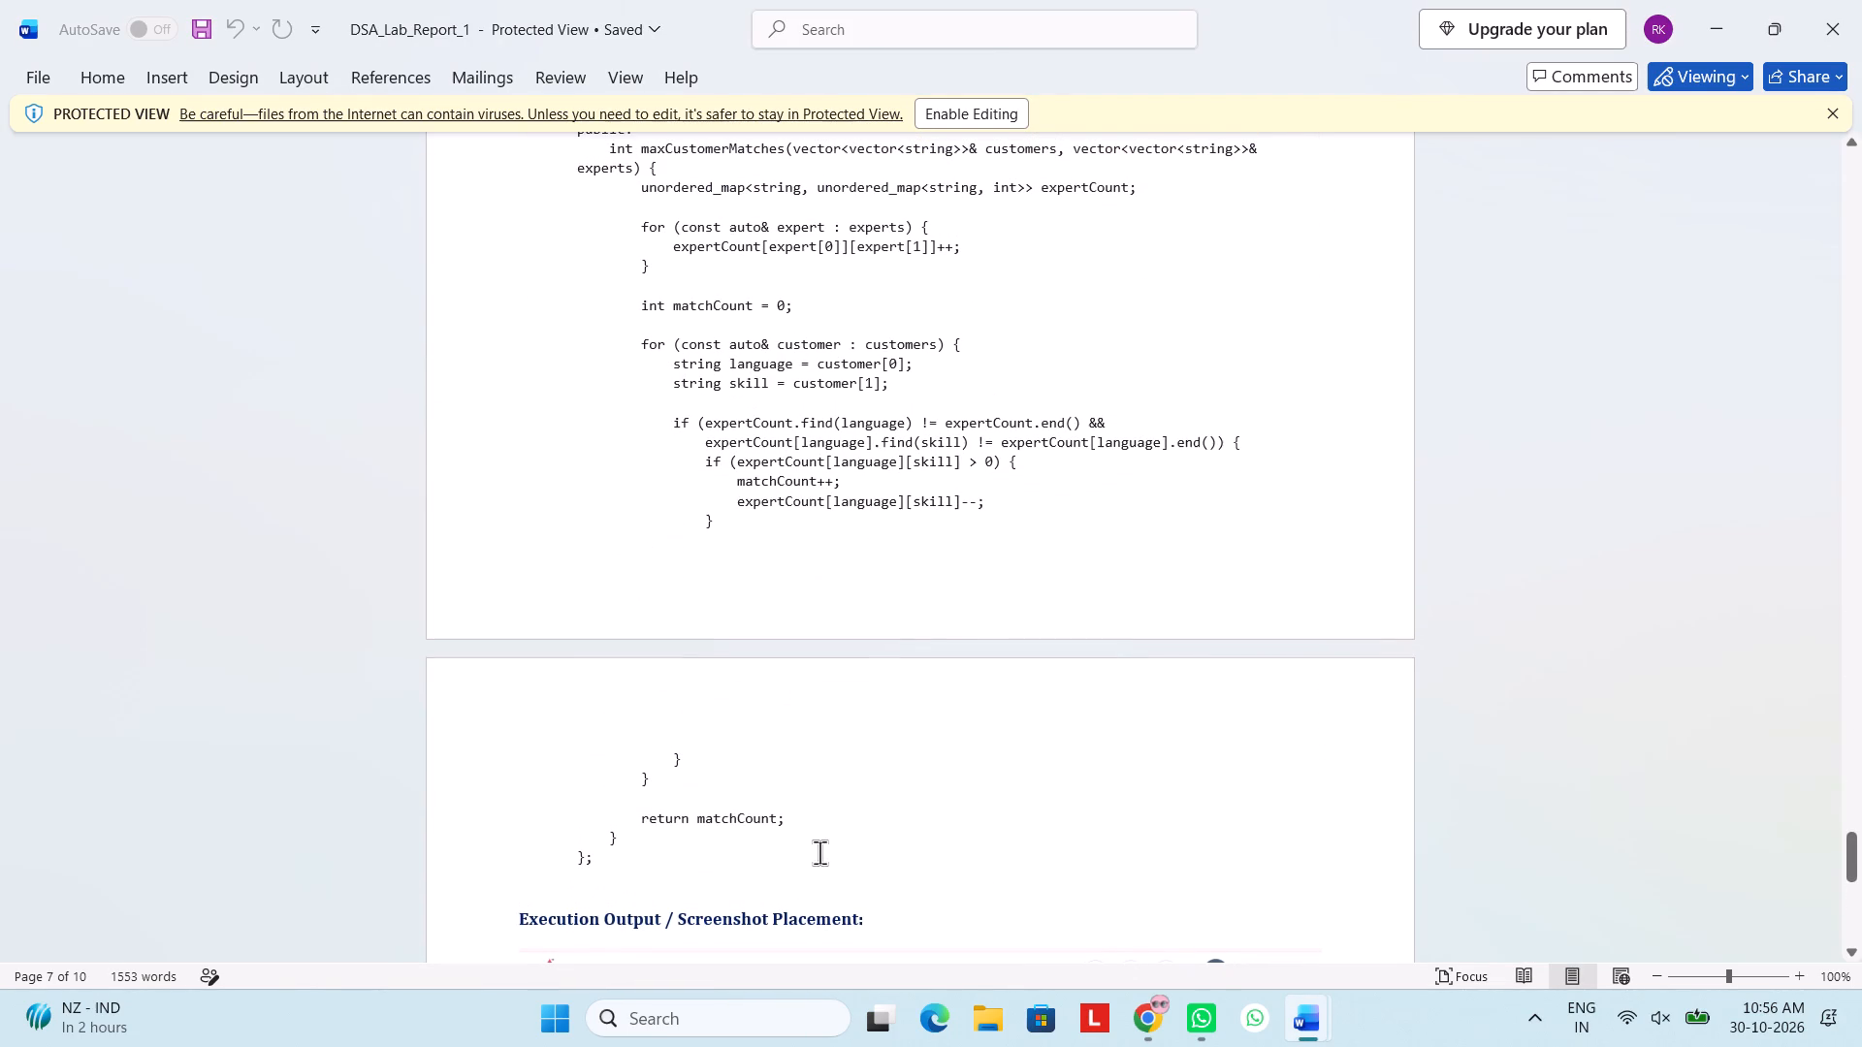
{"action": "left_click_drag", "start_coordinate": [819, 857], "coordinate": [603, 777]}
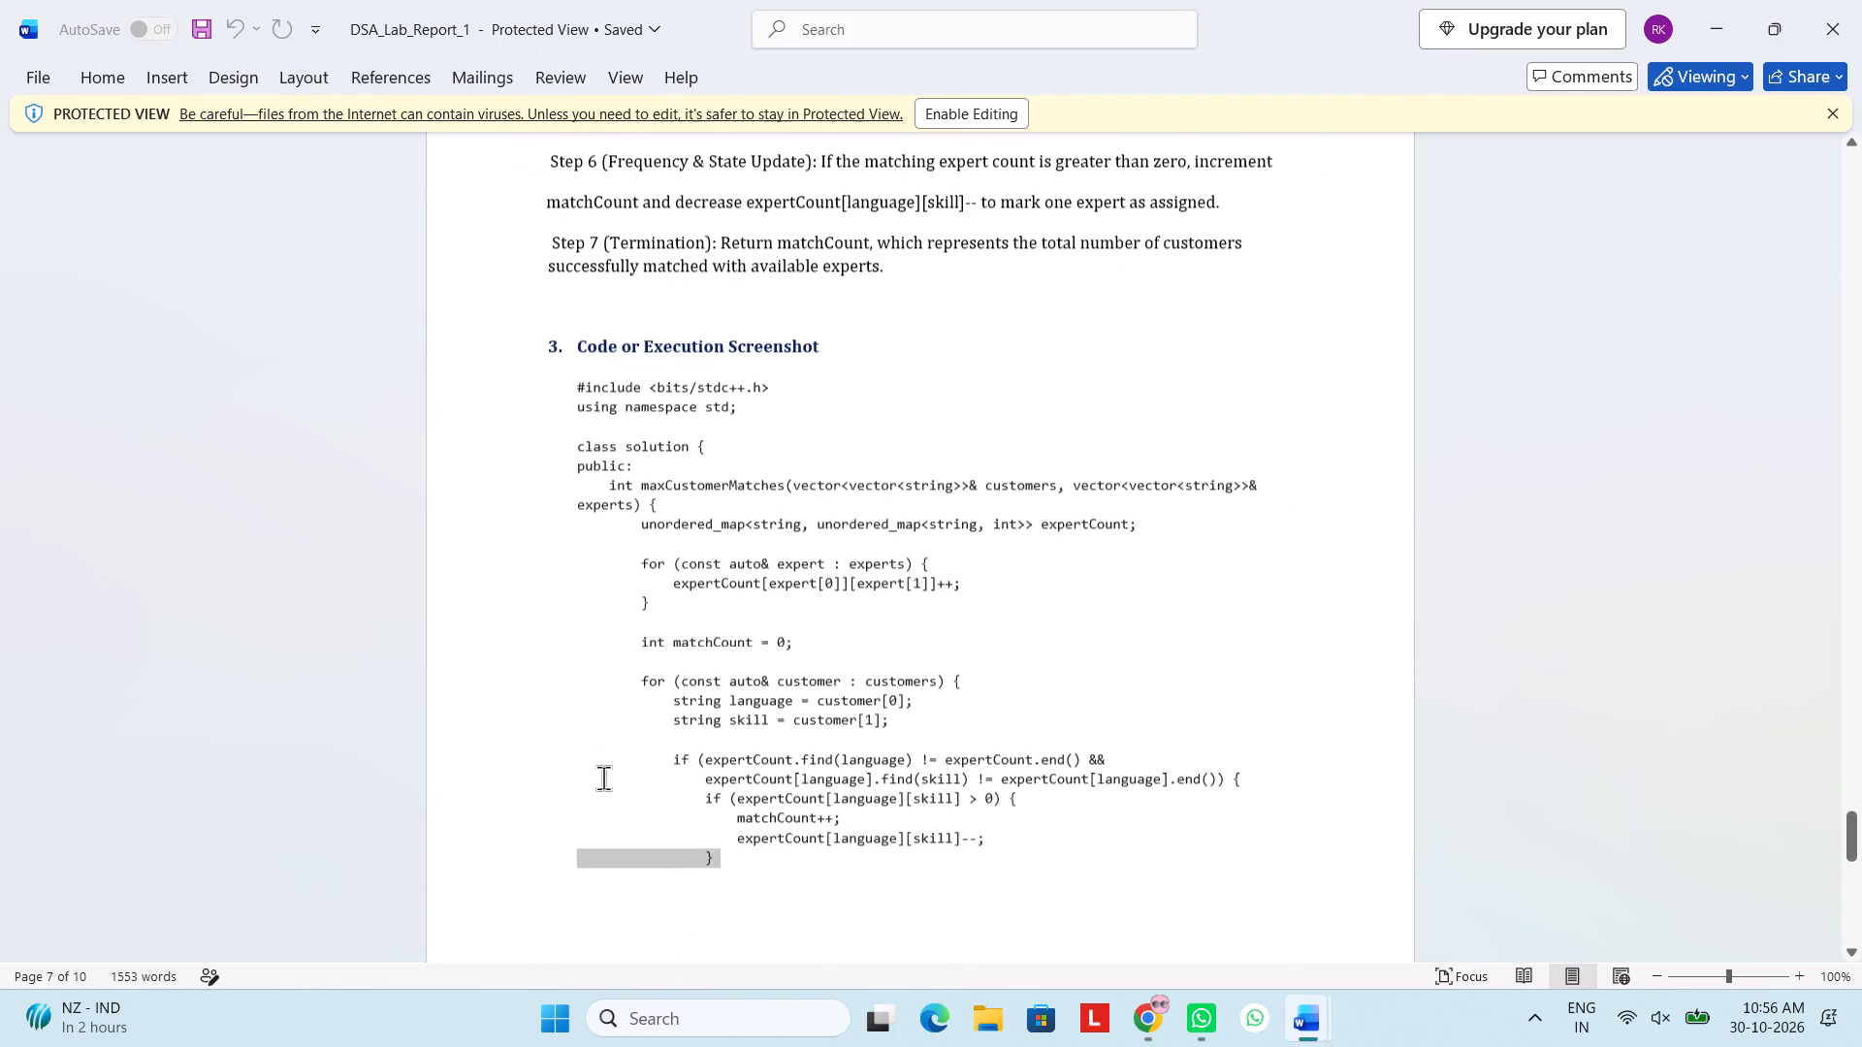
{"action": "left_click_drag", "start_coordinate": [603, 777], "coordinate": [572, 392]}
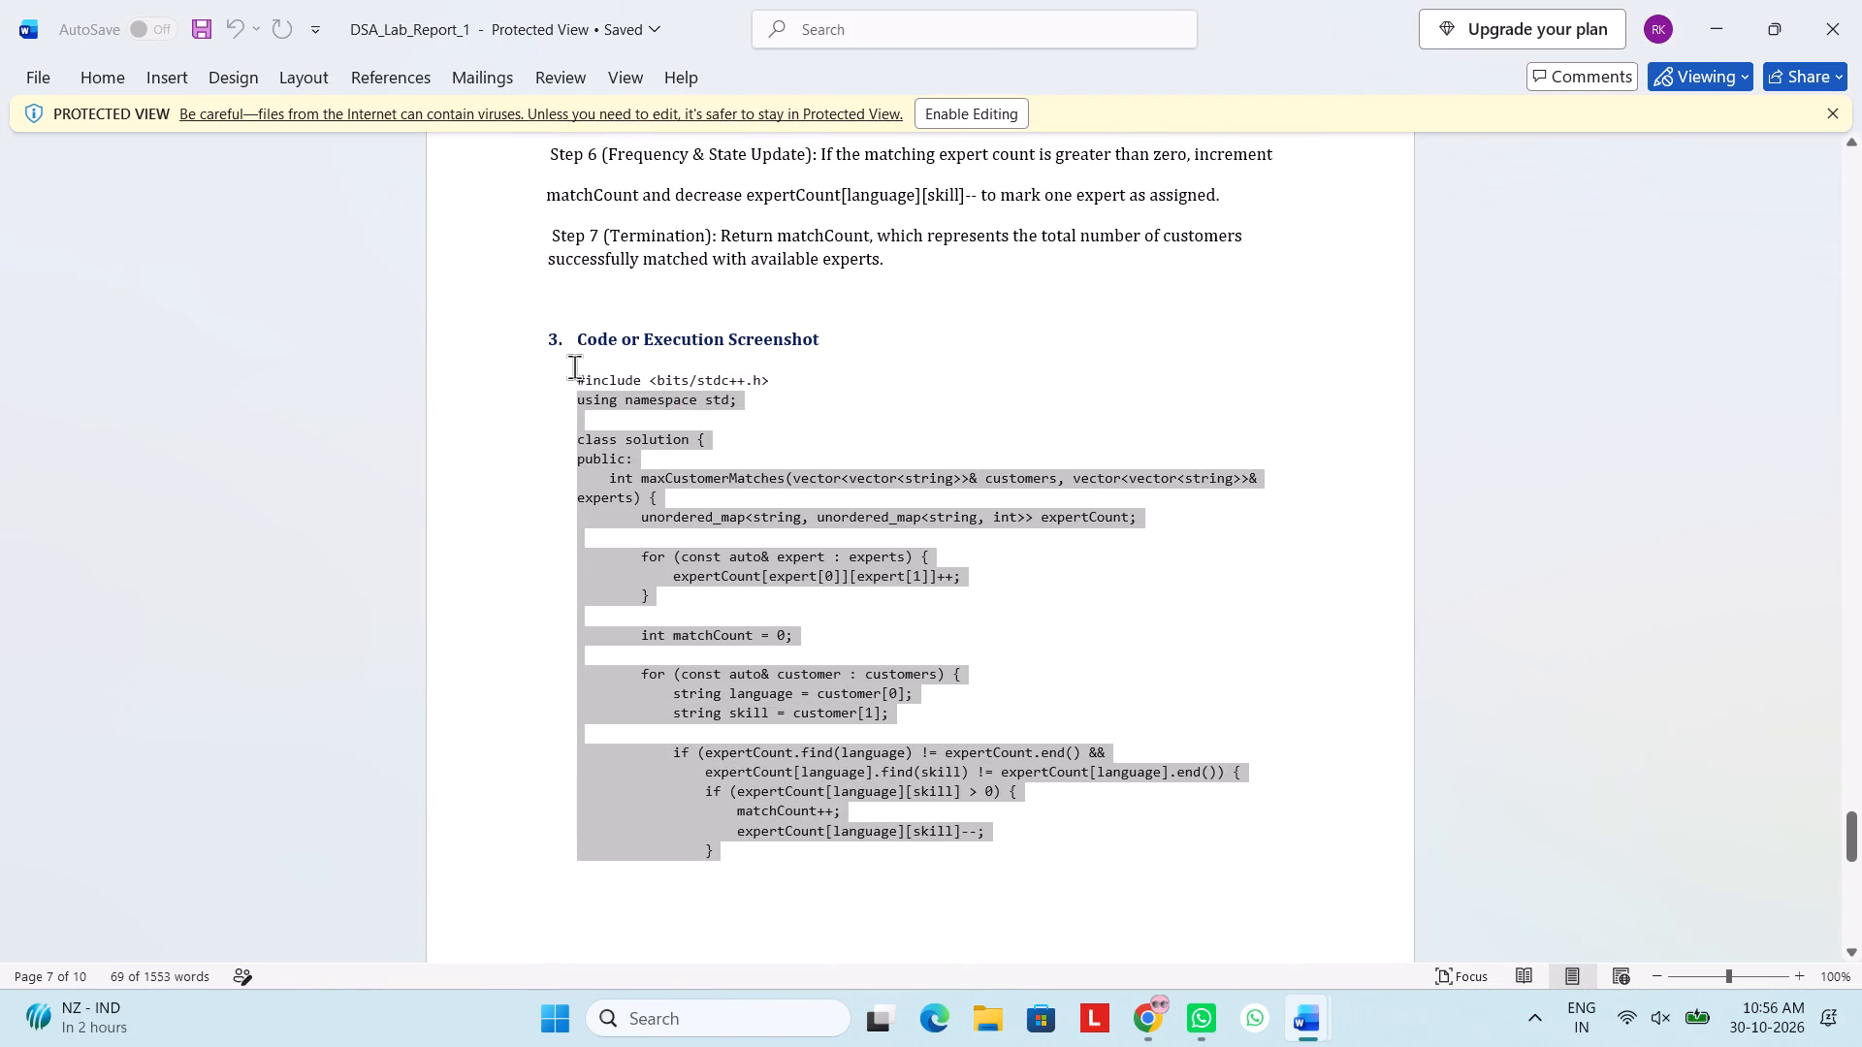
{"action": "left_click", "coordinate": [574, 377], "text": "shift"}
{"action": "key", "text": "c"}
In ADS-LAB-REPORT-1-TERM-2, delete the old maxCustomerMatches source code between the Complete C++ Source Code and Execution Output / Screenshot Placement headings.
{"action": "key", "text": "alt+Tab"}
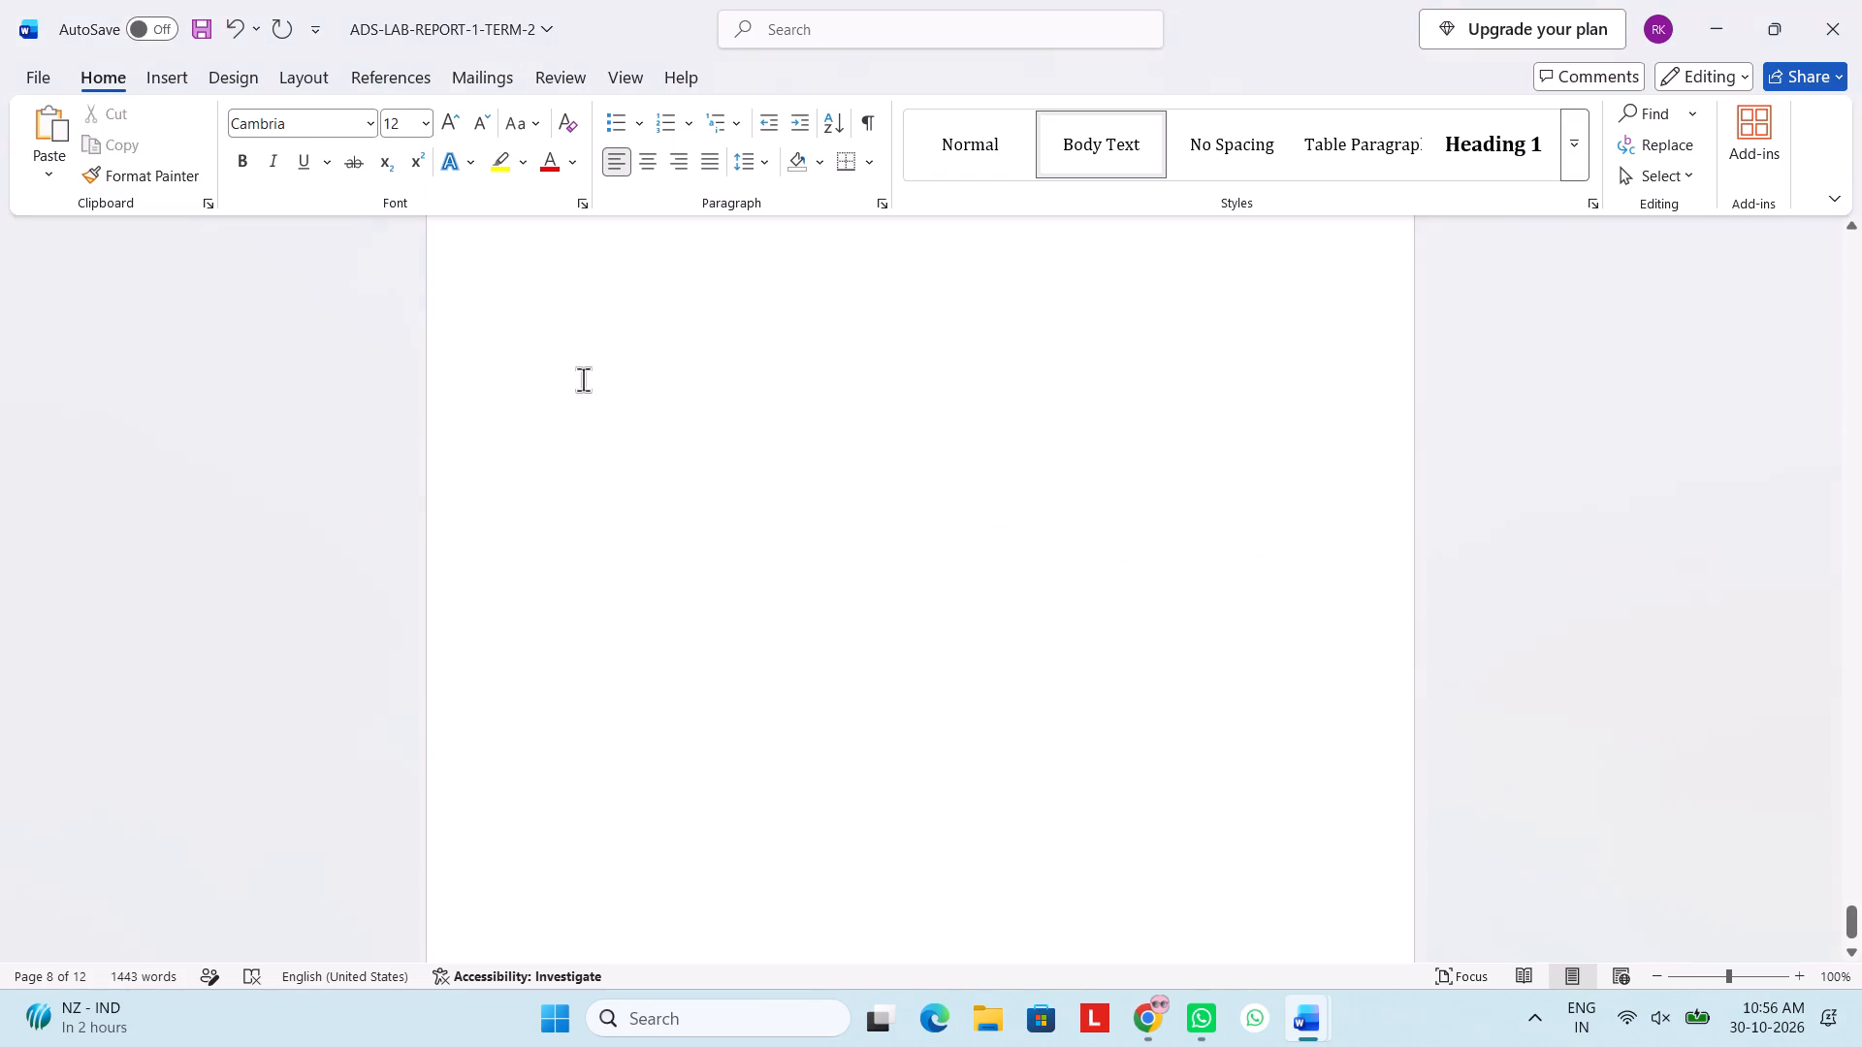
{"action": "scroll", "coordinate": [719, 436], "scroll_direction": "up", "scroll_amount": 7}
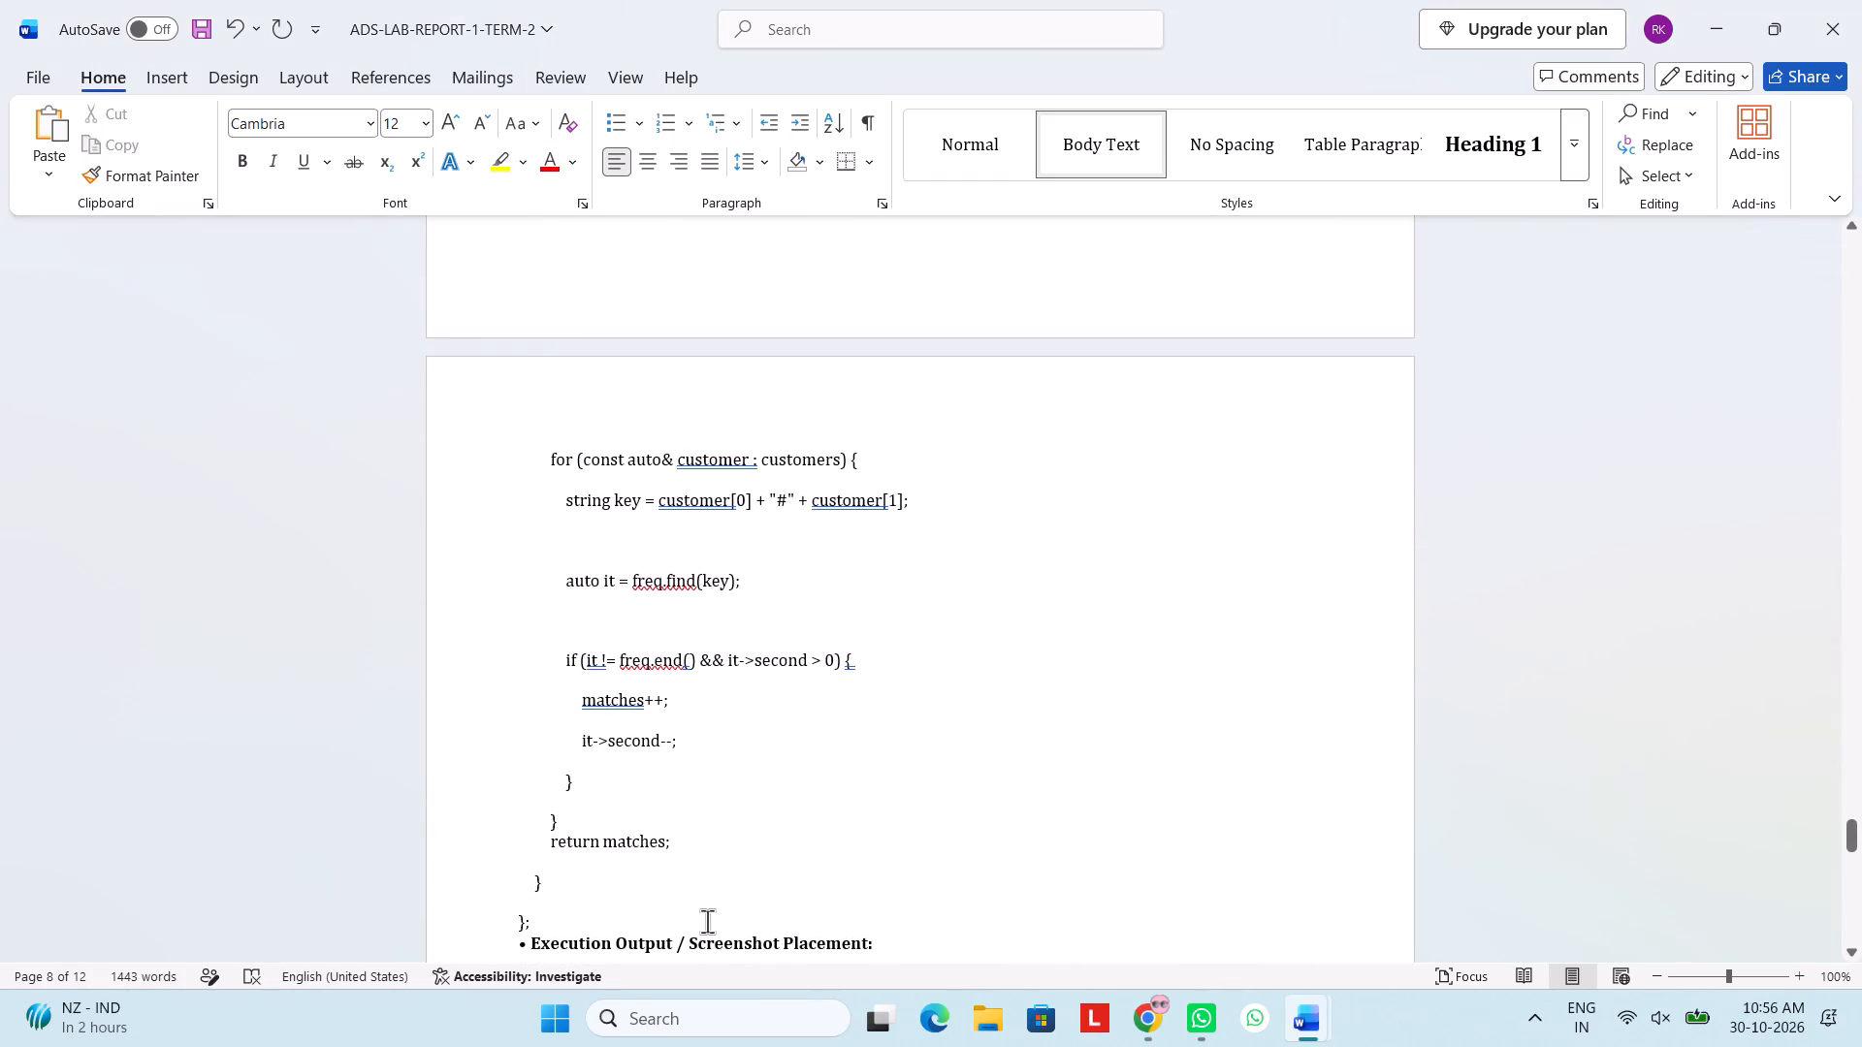
{"action": "left_click_drag", "start_coordinate": [701, 900], "coordinate": [593, 289]}
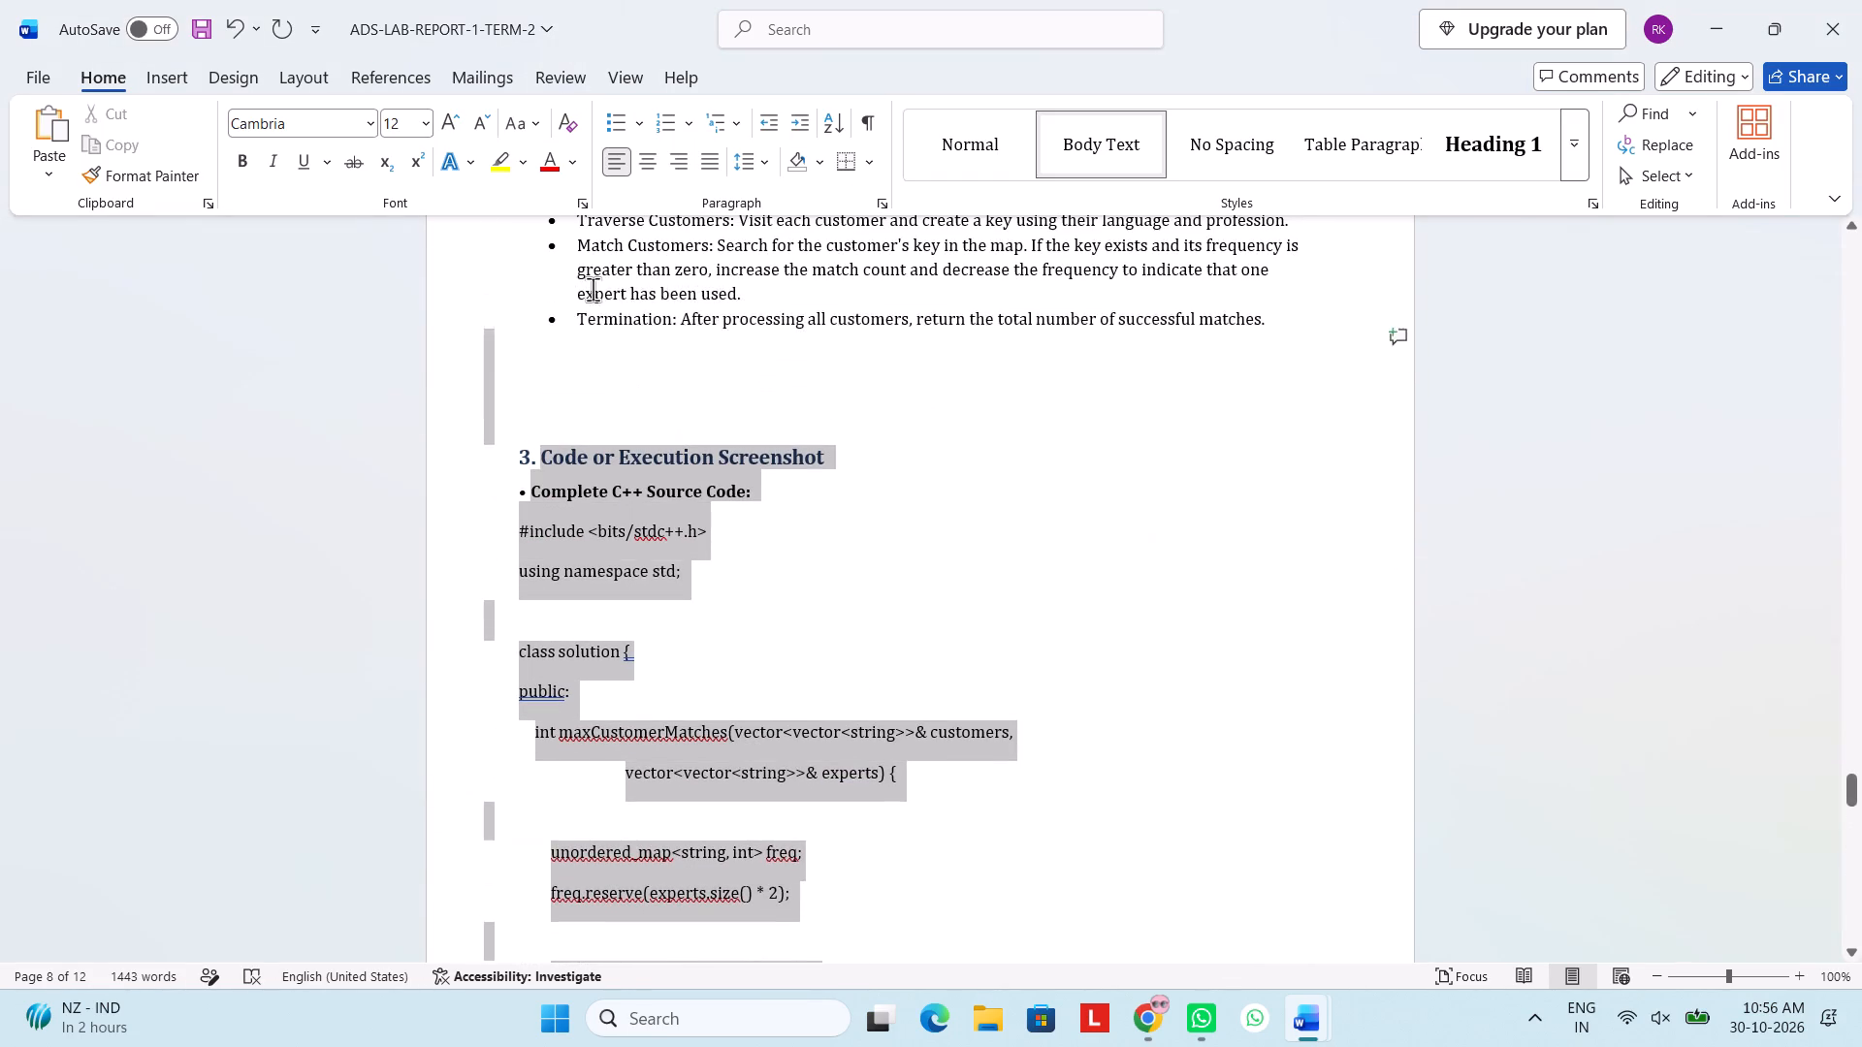
{"action": "left_click_drag", "start_coordinate": [593, 289], "coordinate": [502, 535]}
{"action": "left_click", "coordinate": [502, 535]}
{"action": "scroll", "coordinate": [502, 535], "scroll_direction": "down", "scroll_amount": 15}
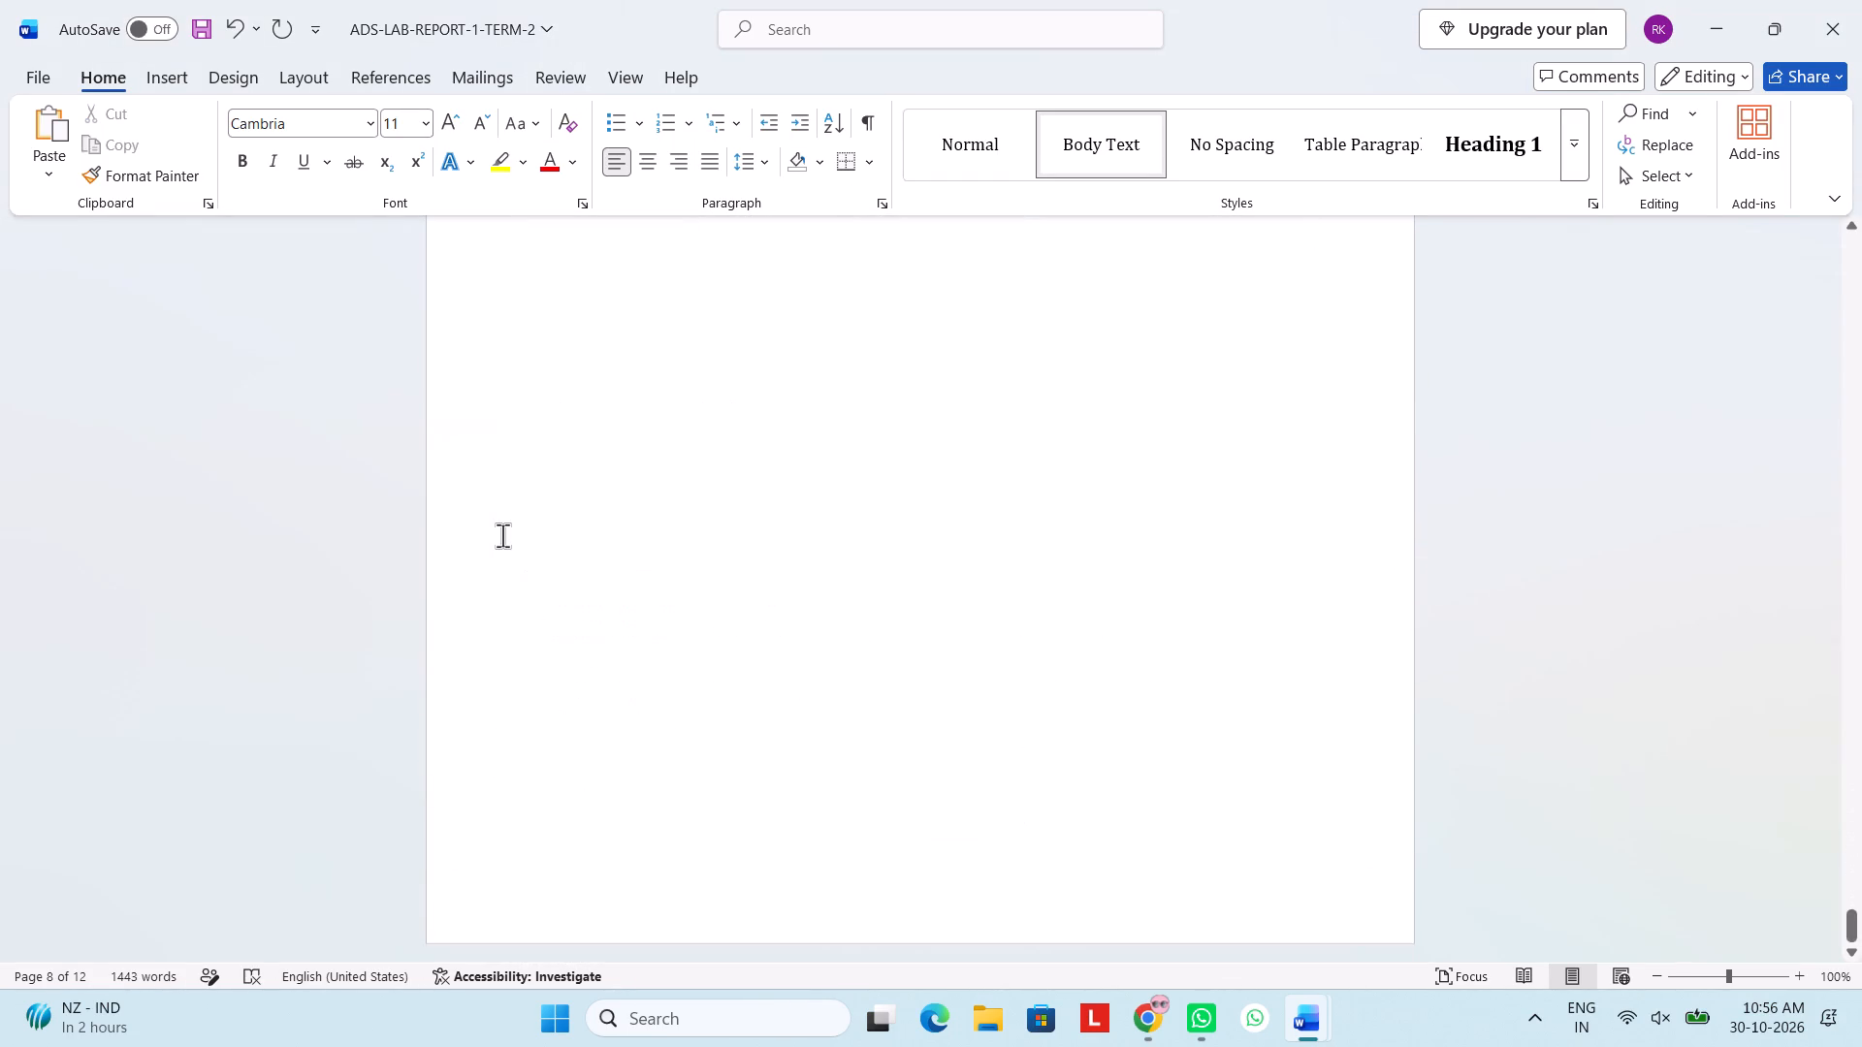
{"action": "scroll", "coordinate": [502, 535], "scroll_direction": "up", "scroll_amount": 4}
{"action": "scroll", "coordinate": [656, 561], "scroll_direction": "up", "scroll_amount": 2}
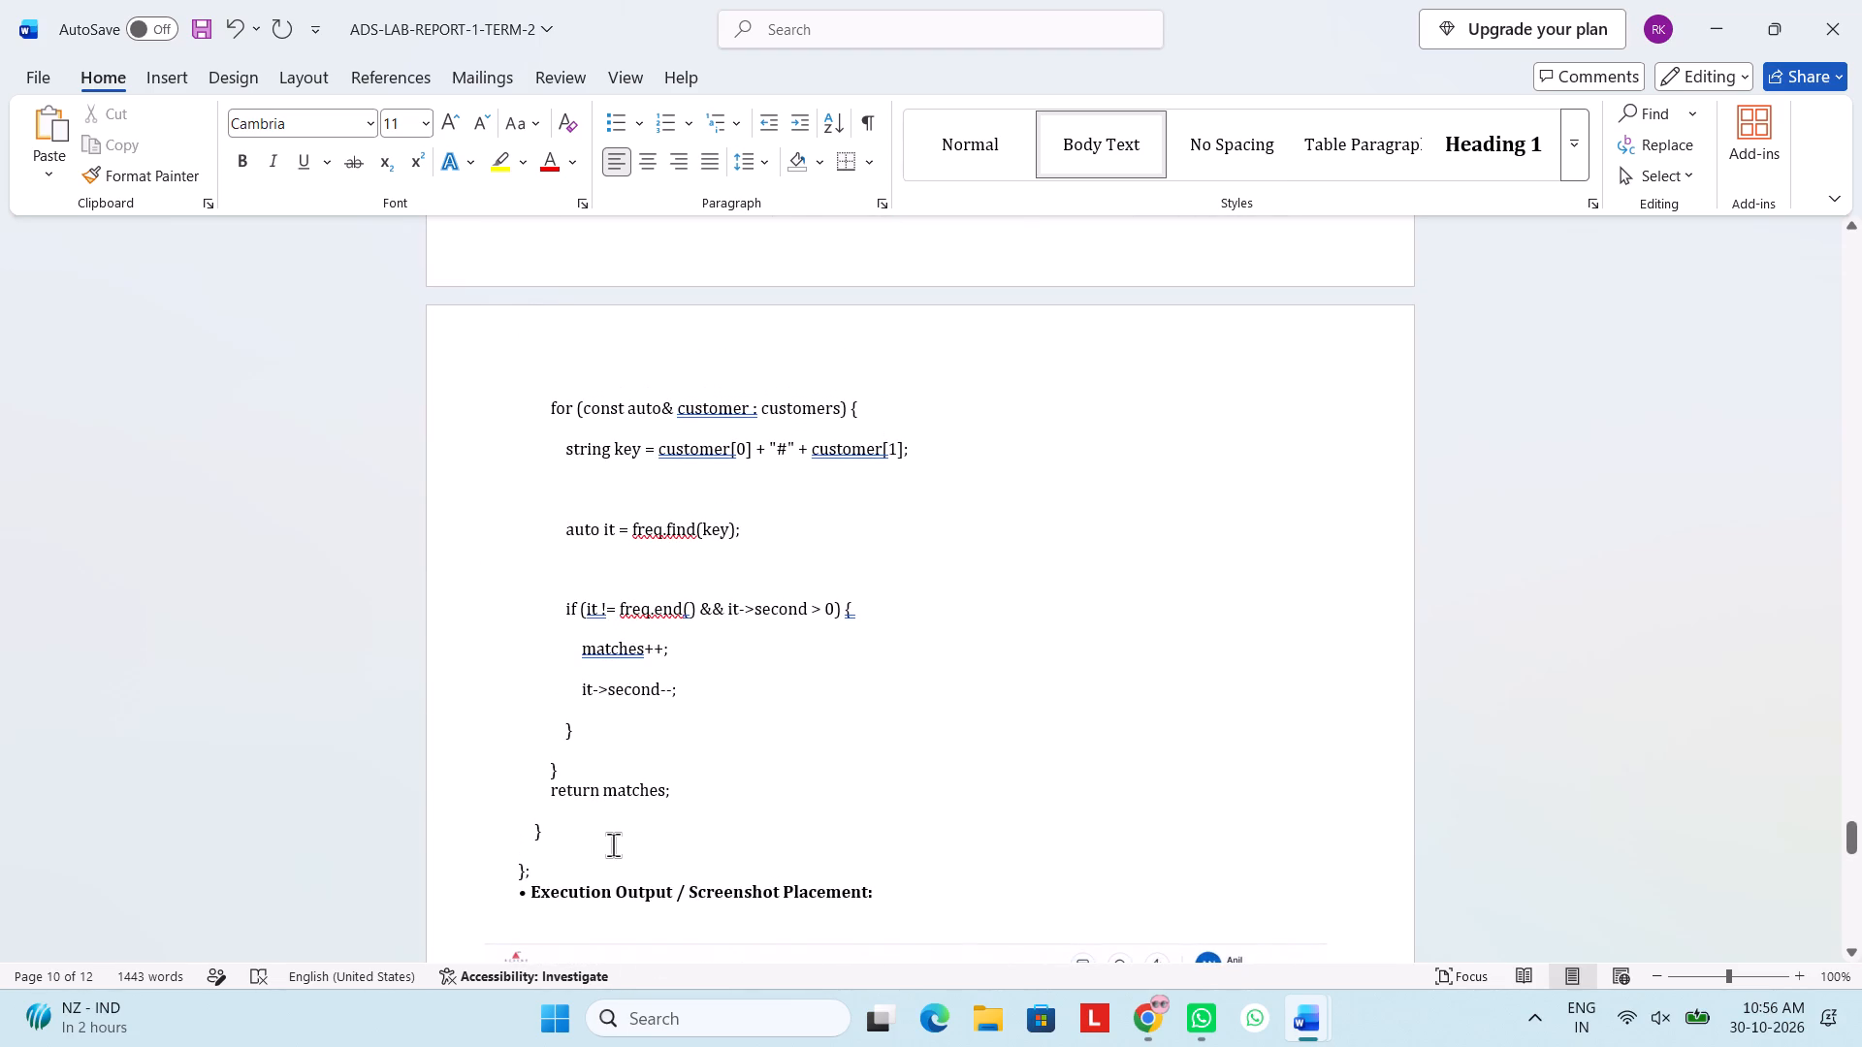
{"action": "left_click_drag", "start_coordinate": [613, 844], "coordinate": [546, 588]}
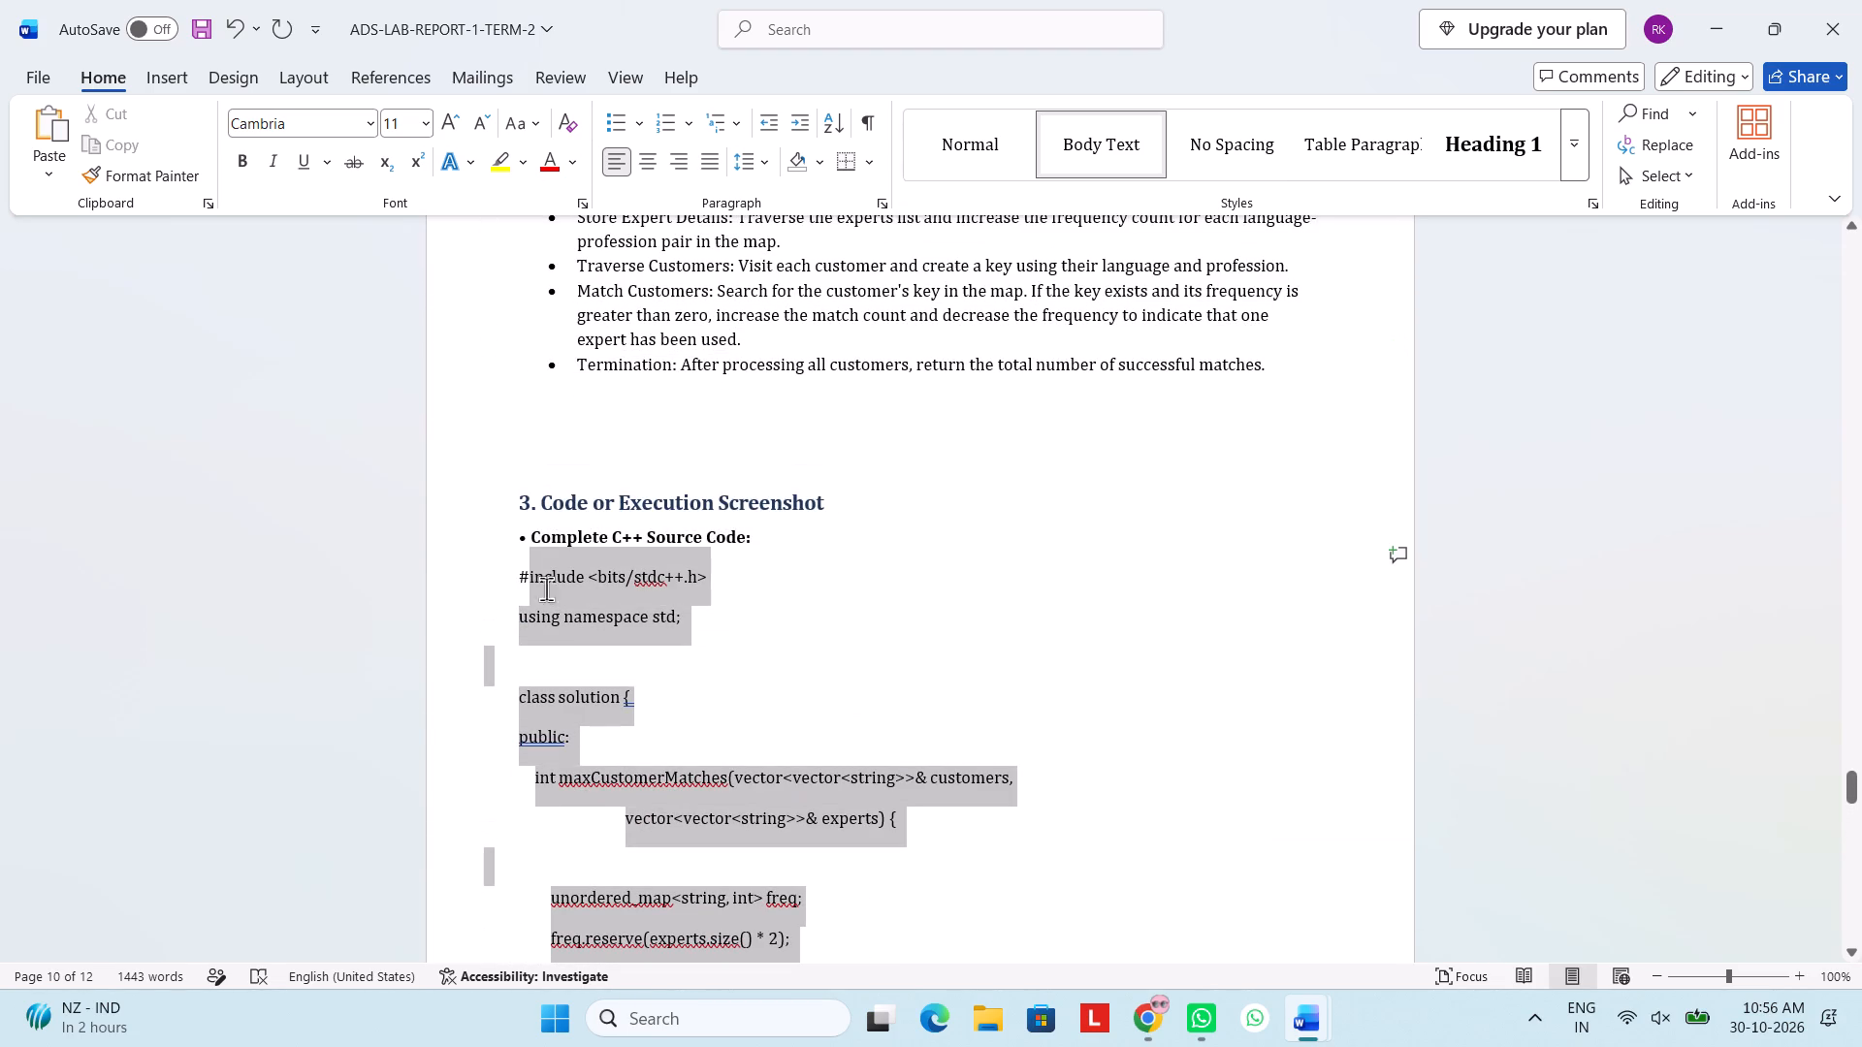
{"action": "left_click_drag", "start_coordinate": [546, 588], "coordinate": [520, 583]}
{"action": "key", "text": "ctrl+v"}
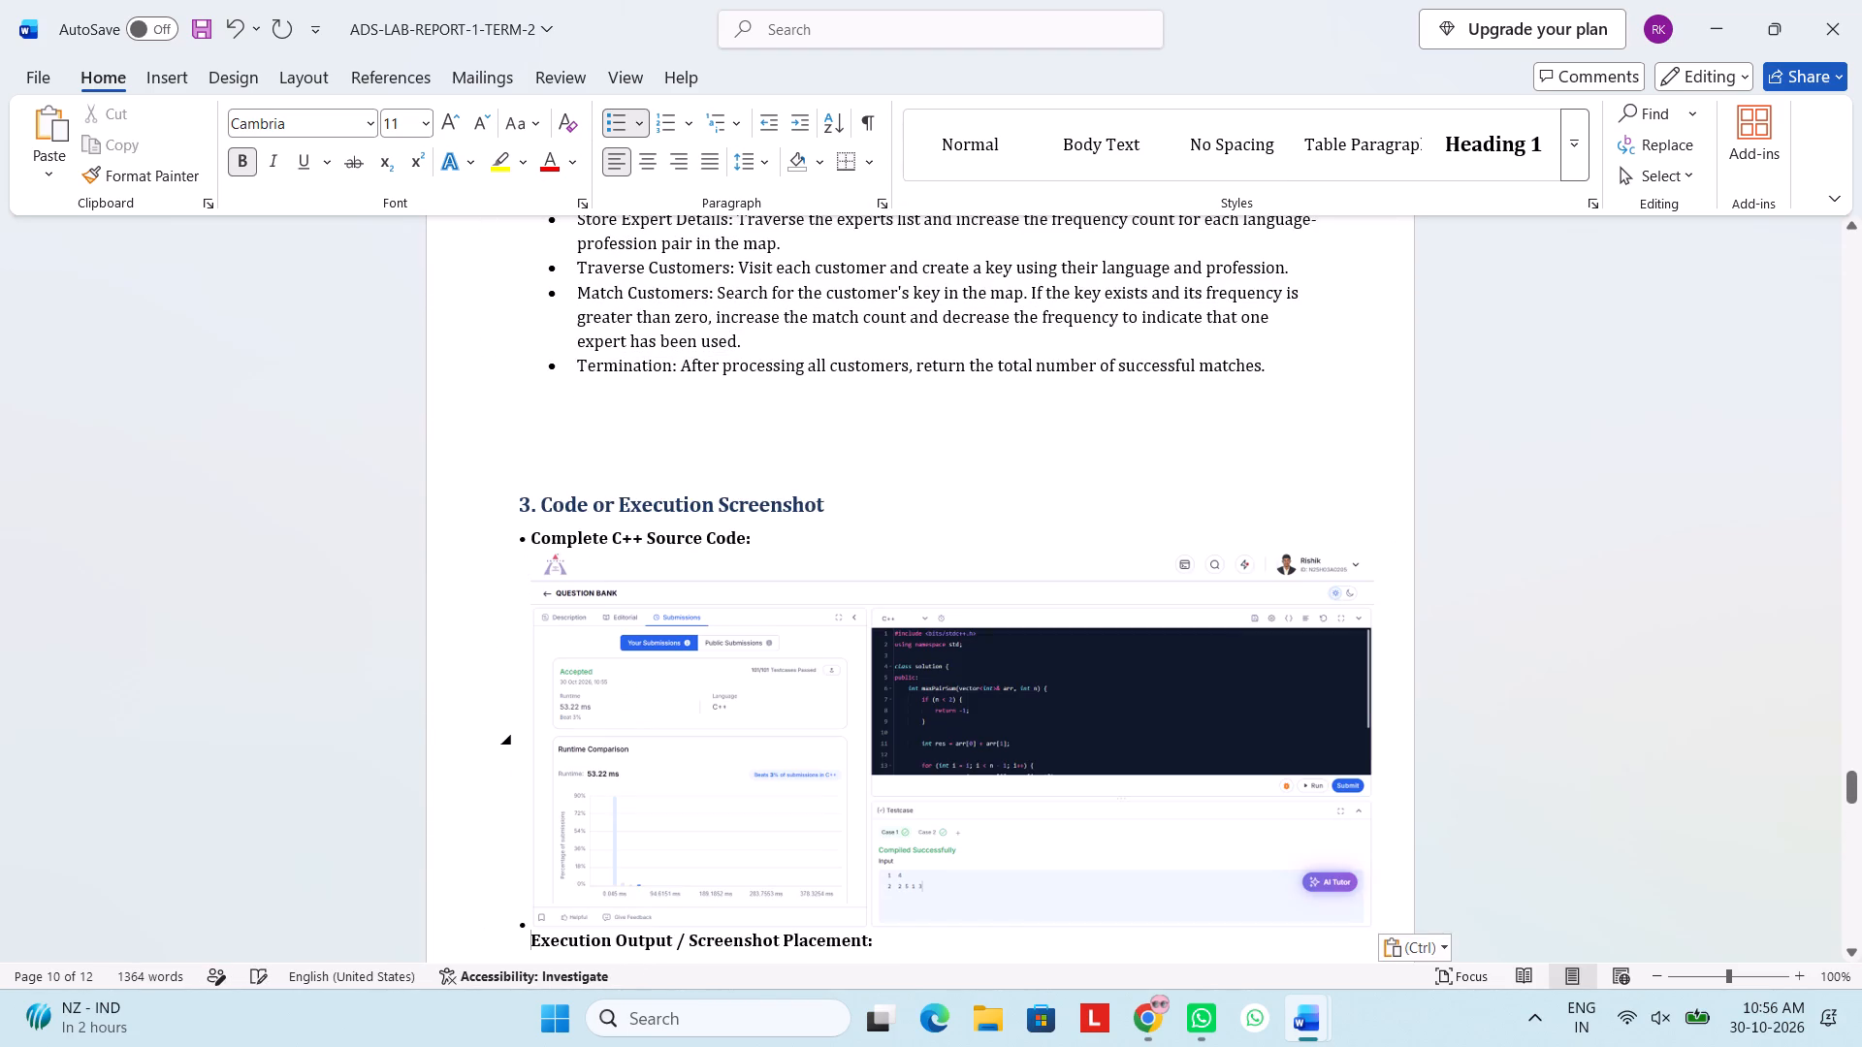
{"action": "key", "text": "ctrl+z"}
{"action": "key", "text": "ctrl+v"}
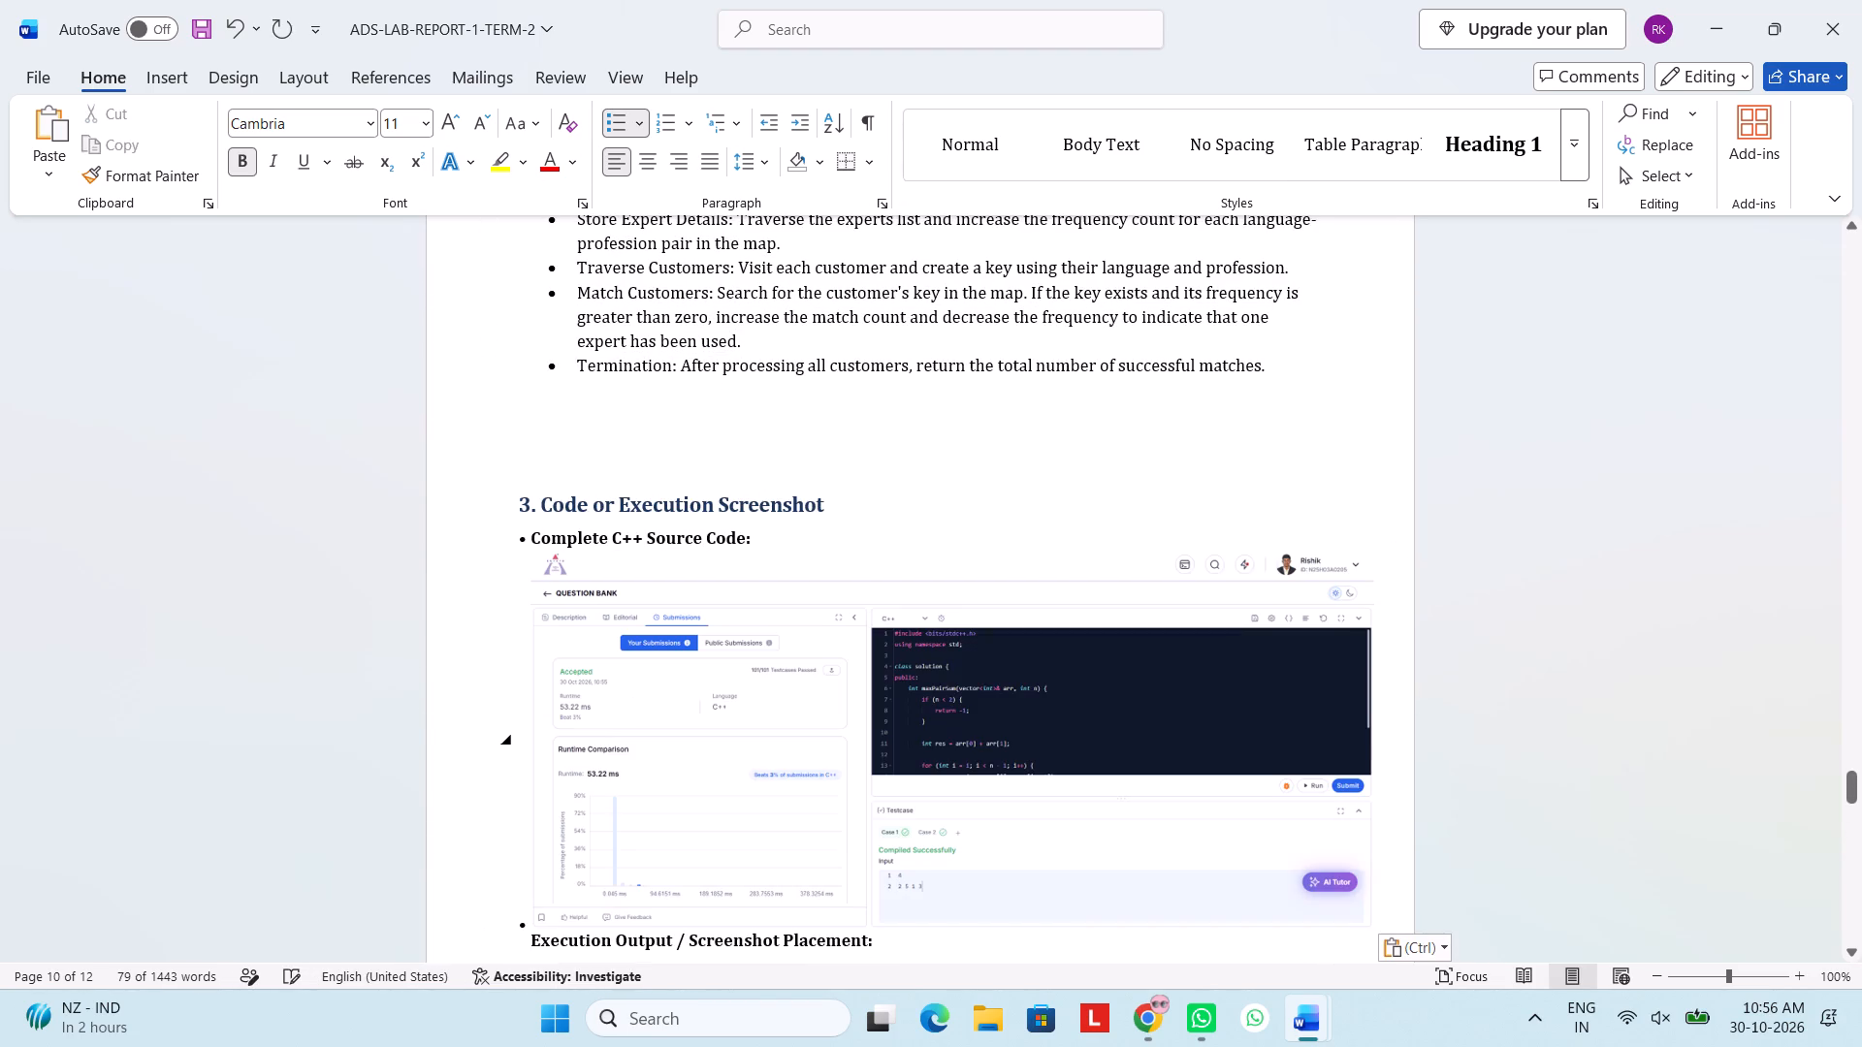
{"action": "key", "text": "ctrl+z"}
{"action": "key", "text": "BackSpace"}
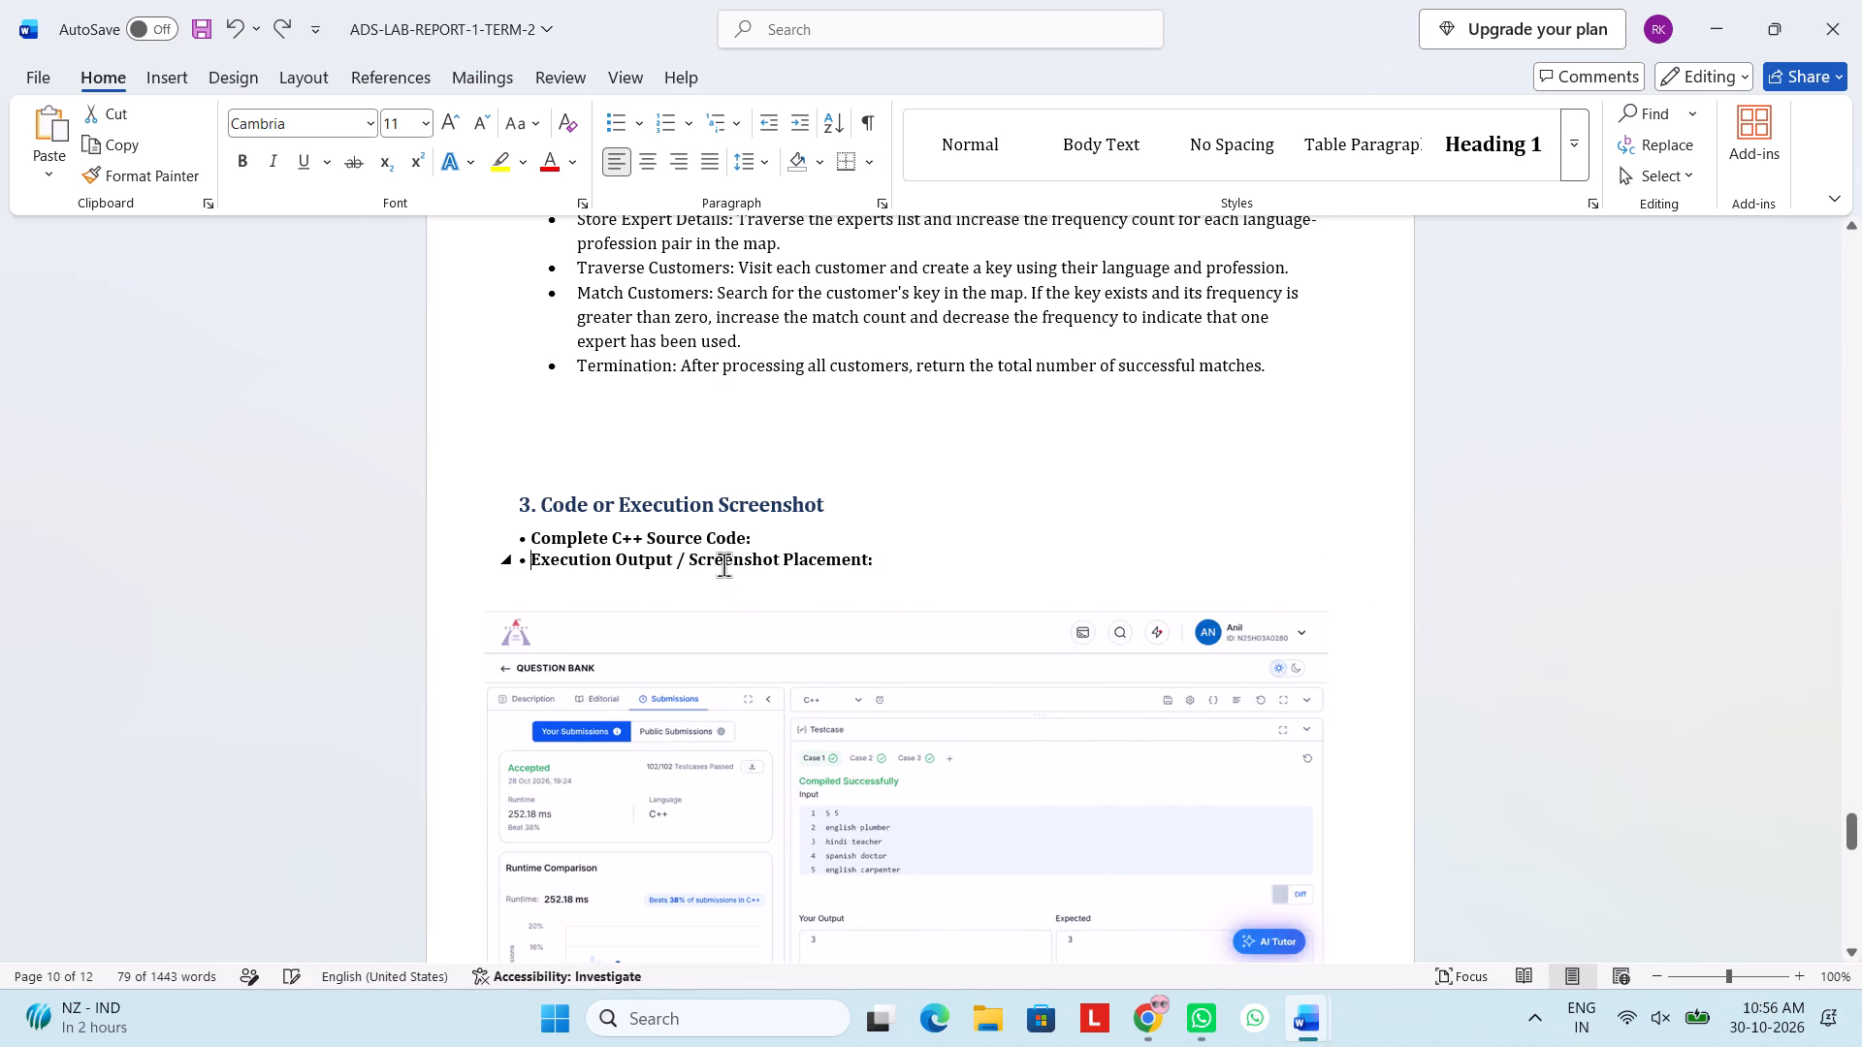
Copy the maxCustomerMatches code from DSA_Lab_Report_1 onto a new unbulleted line below the Complete C++ Source Code heading in the report.
{"action": "left_click", "coordinate": [785, 537]}
{"action": "key", "text": "Return"}
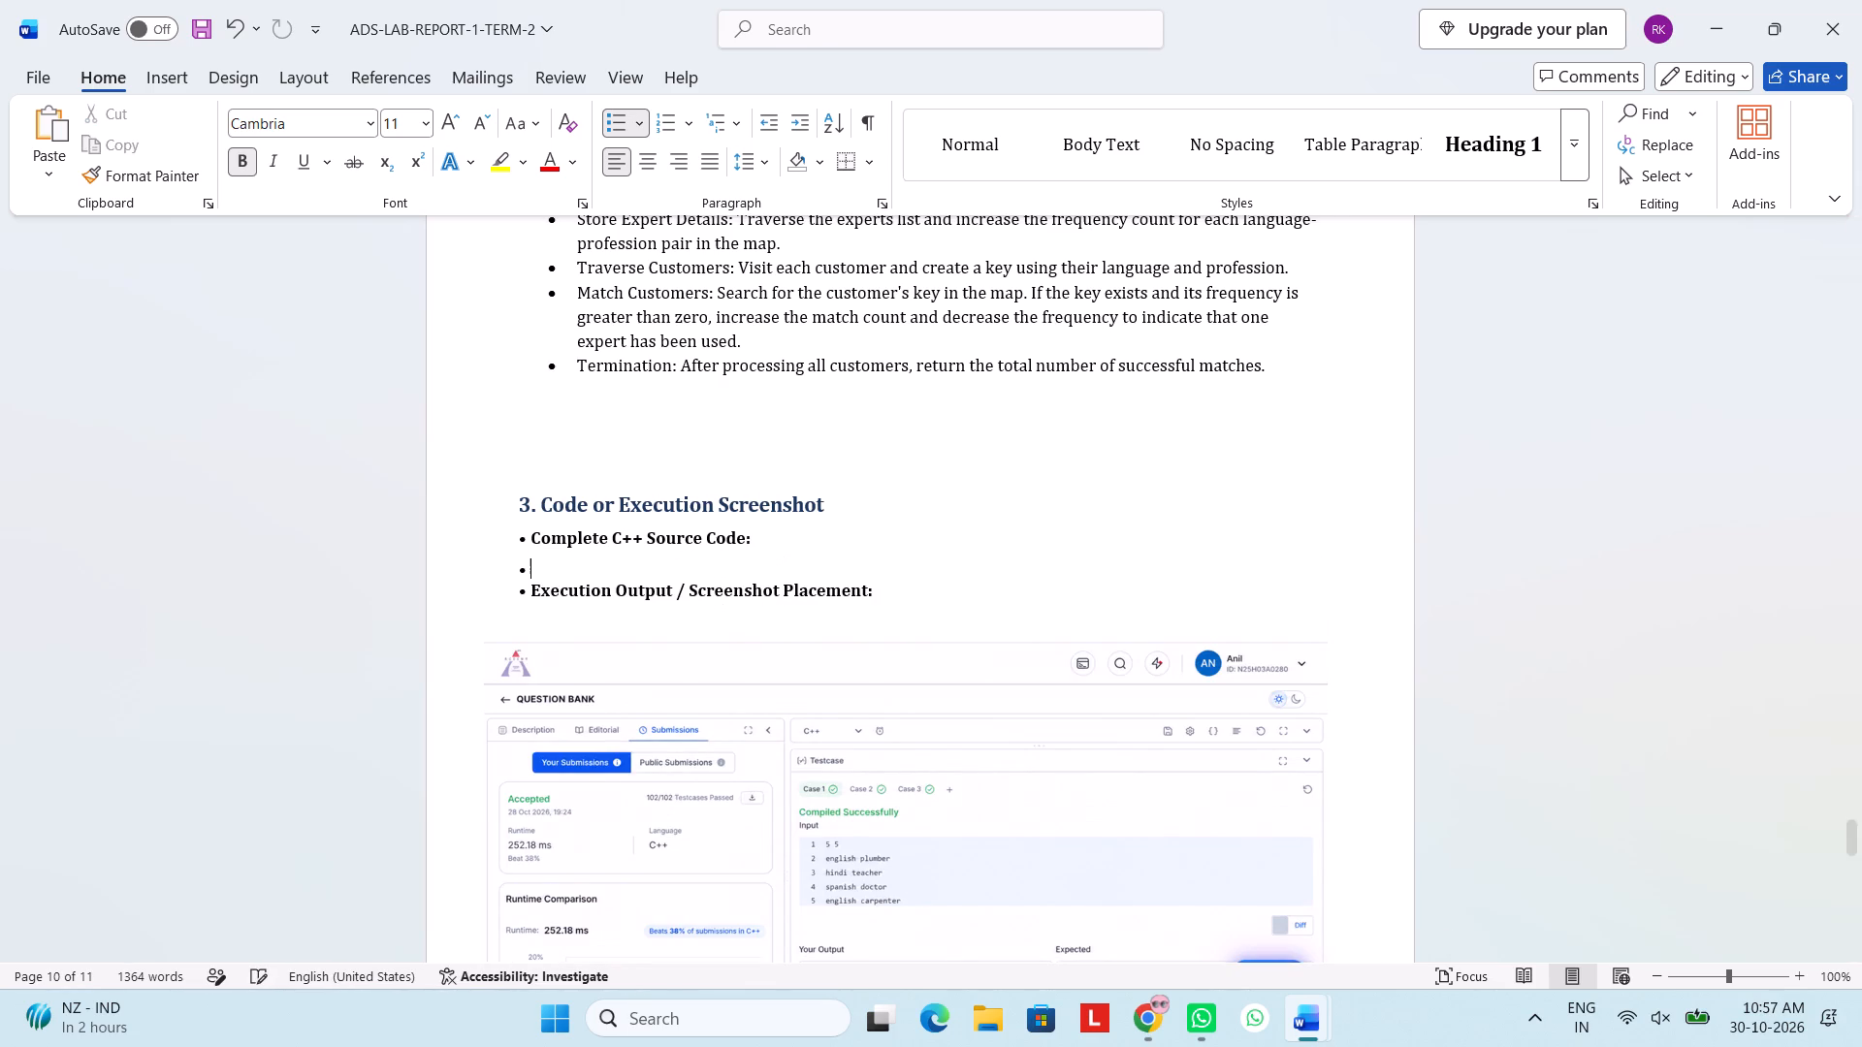
{"action": "key", "text": "Return"}
{"action": "key", "text": "Return"}
{"action": "key", "text": "Tab"}
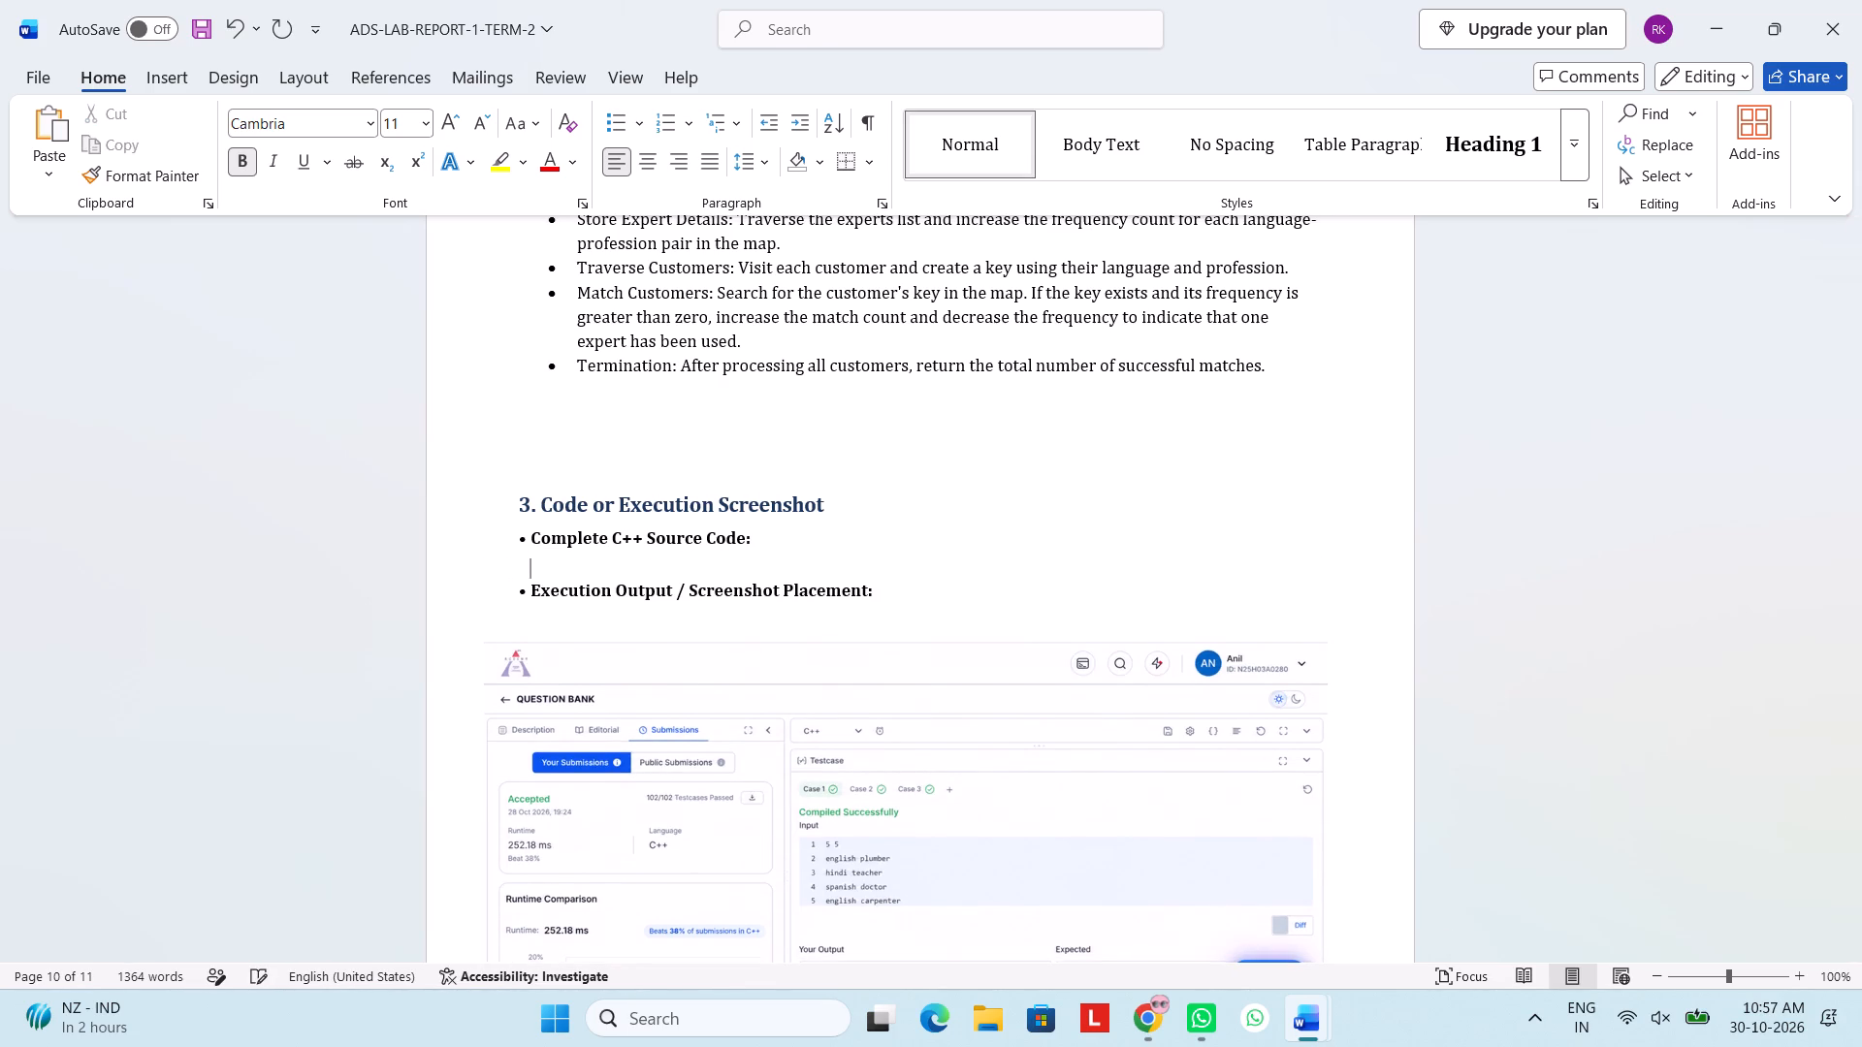
{"action": "key", "text": "alt+Tab"}
{"action": "key", "text": "ctrl+c"}
{"action": "key", "text": "alt+Tab"}
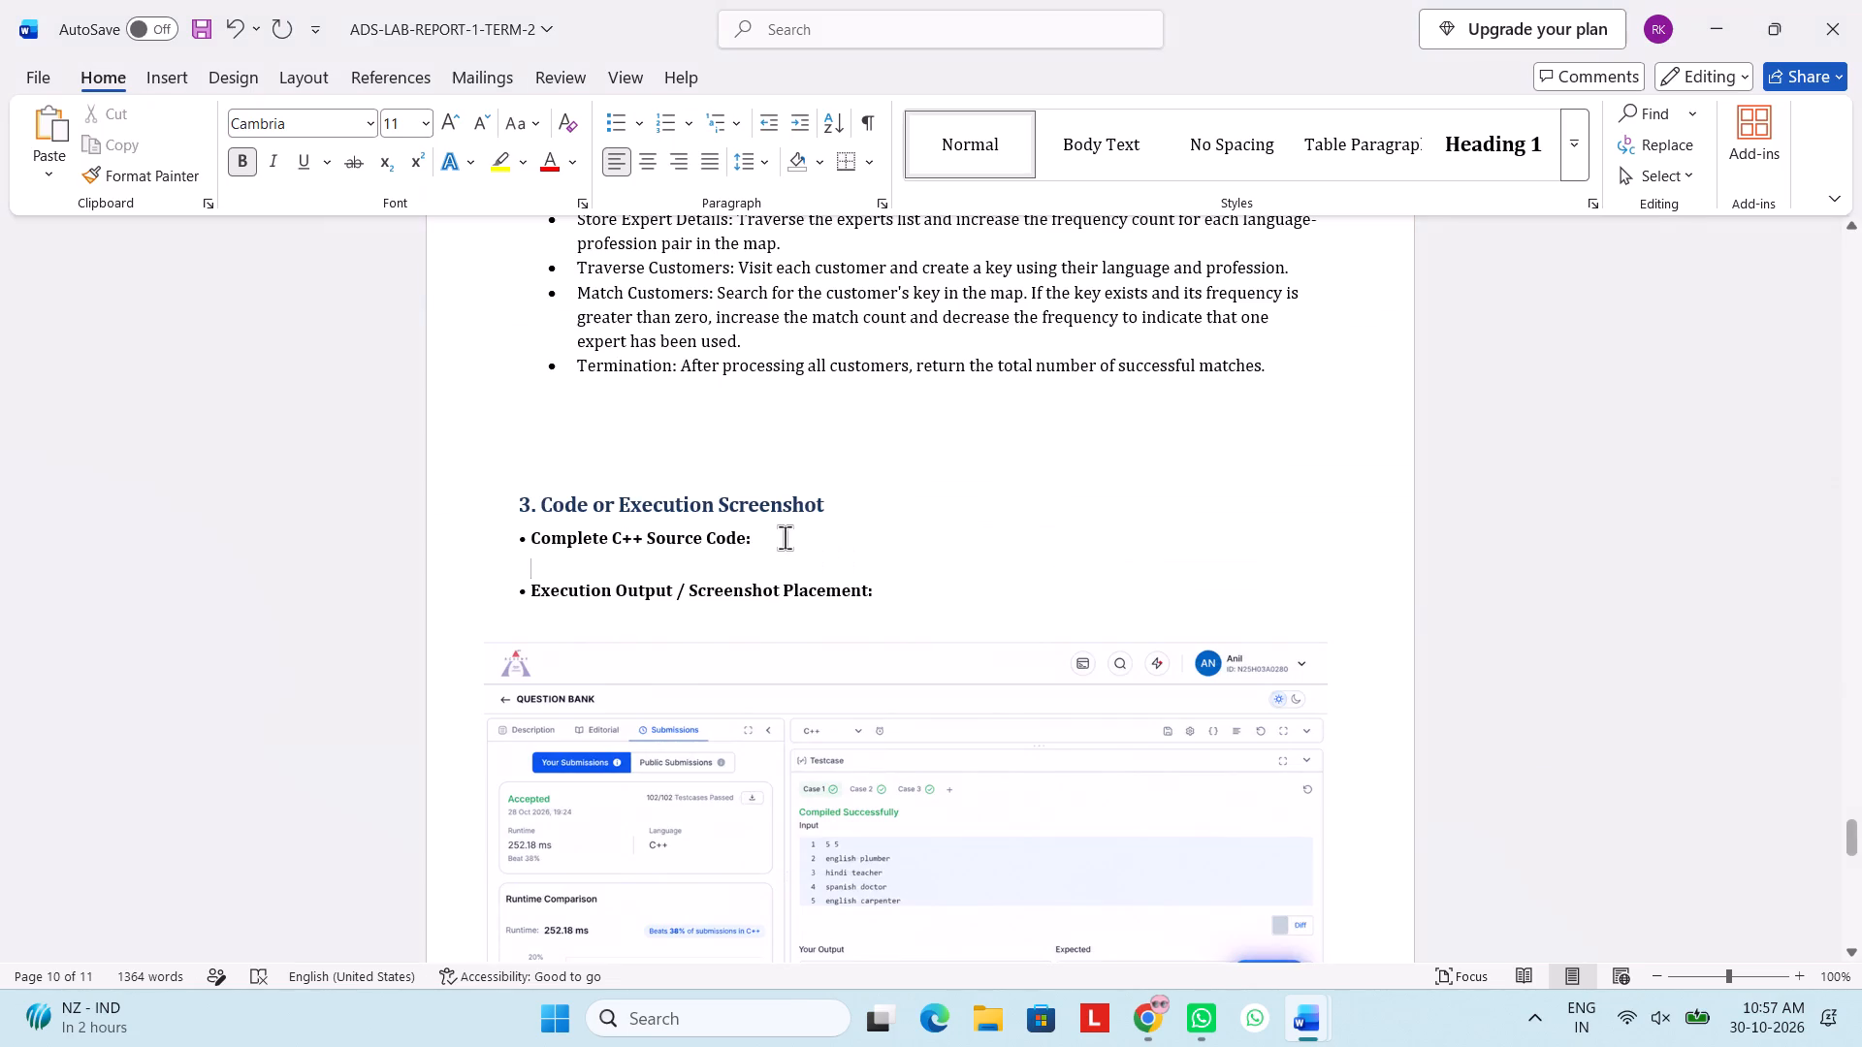
{"action": "key", "text": "ctrl+v"}
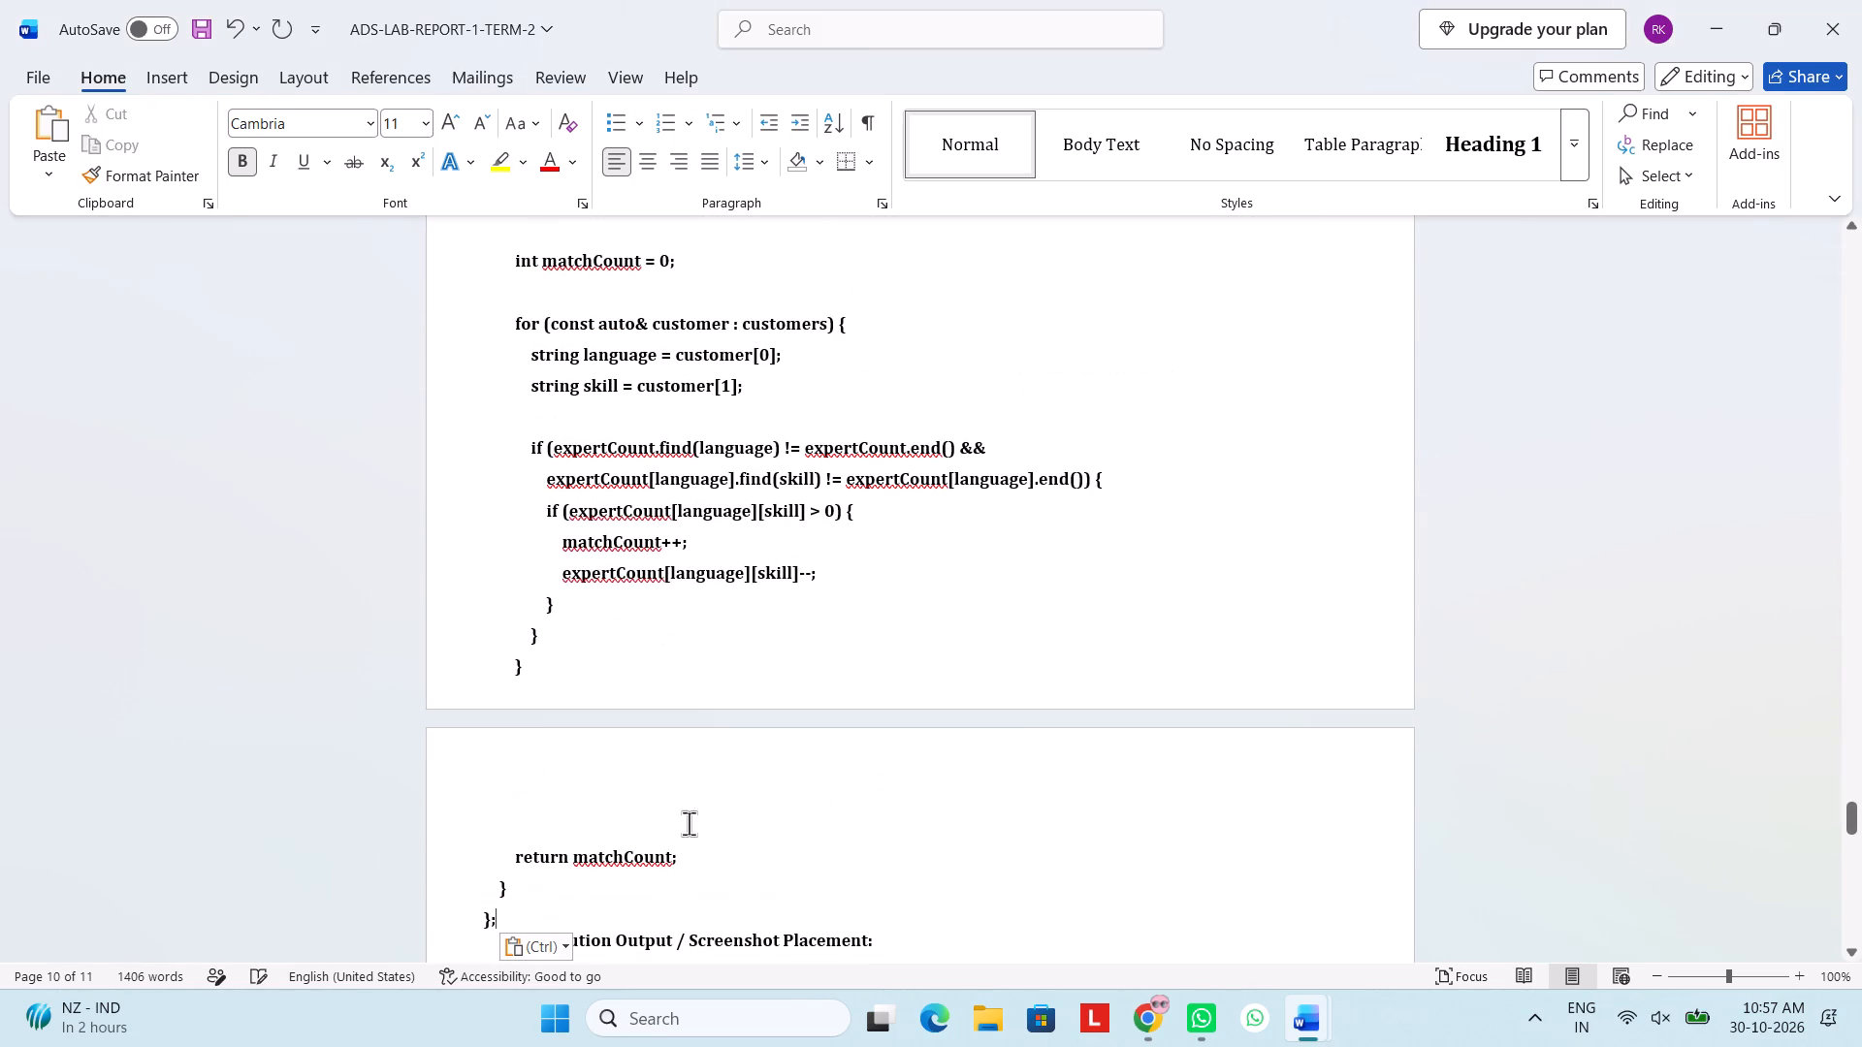
{"action": "double_click", "coordinate": [699, 911]}
Remove the bold formatting from the whole pasted maxCustomerMatches source code.
{"action": "scroll", "coordinate": [699, 911], "scroll_direction": "down", "scroll_amount": 1}
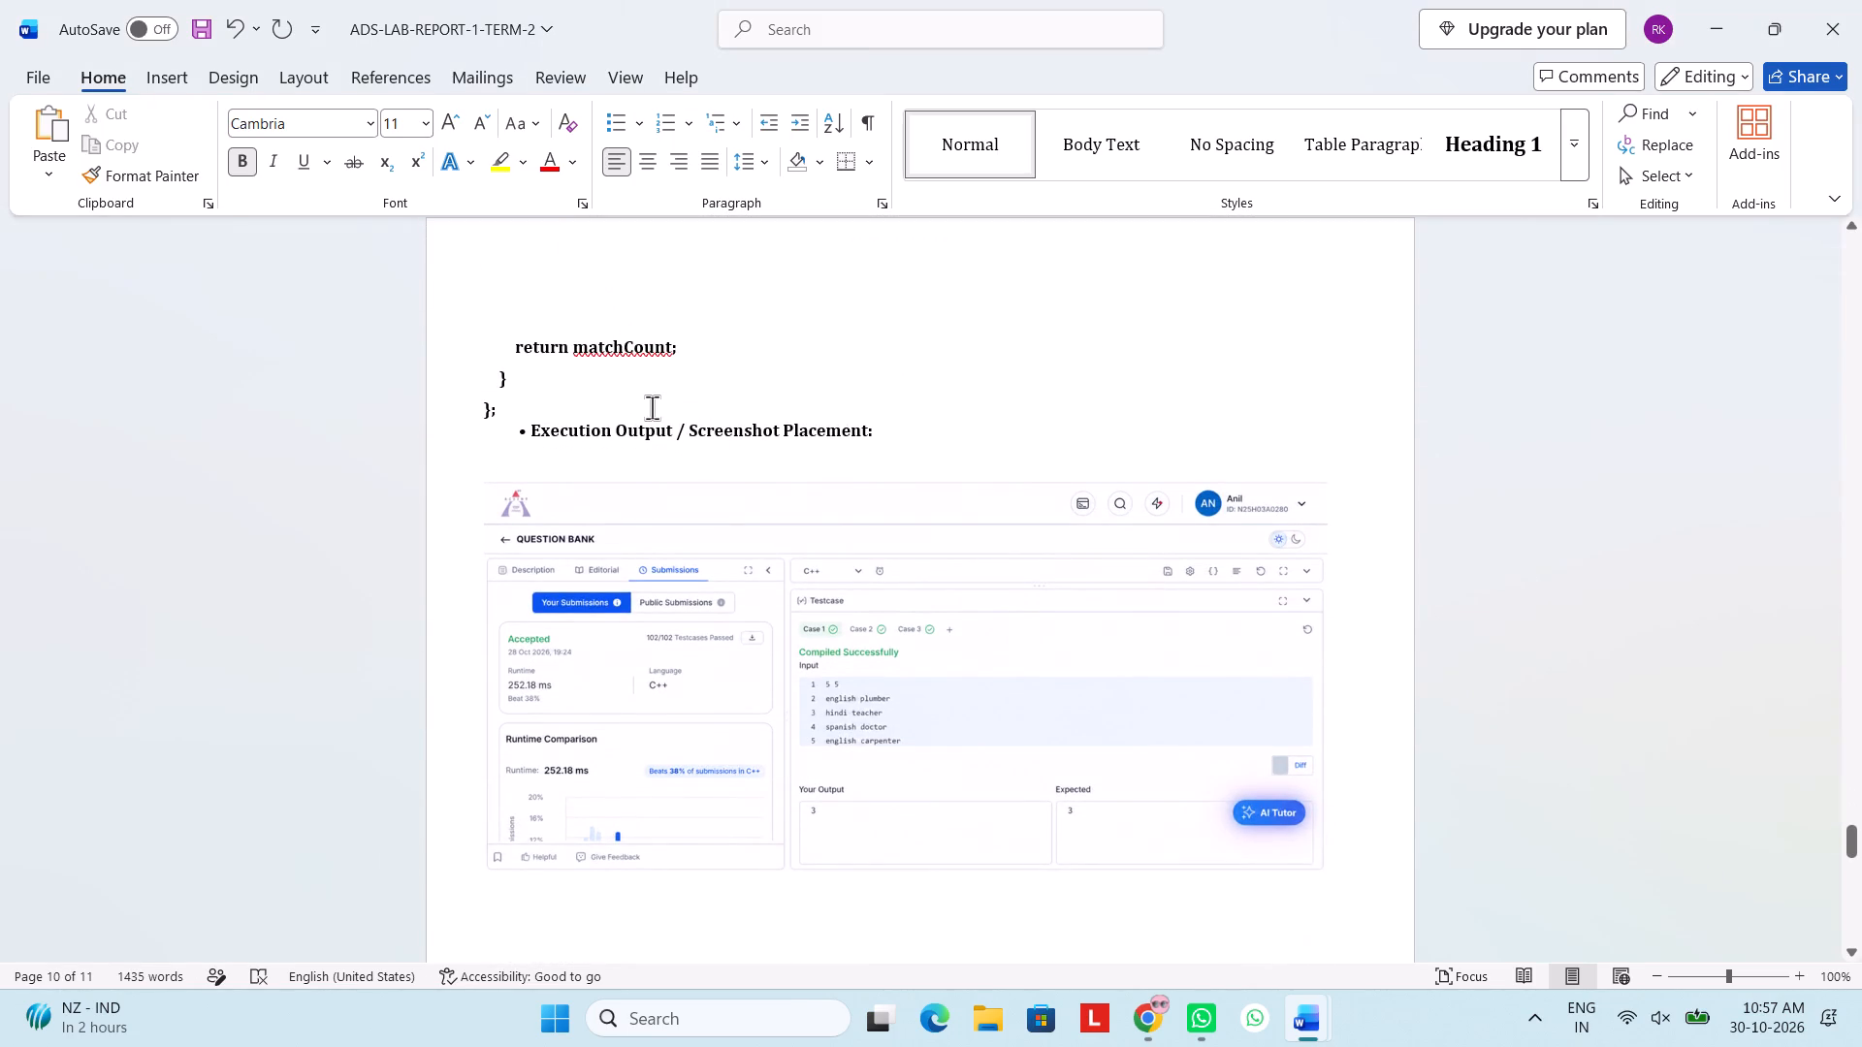
{"action": "left_click_drag", "start_coordinate": [652, 407], "coordinate": [518, 481]}
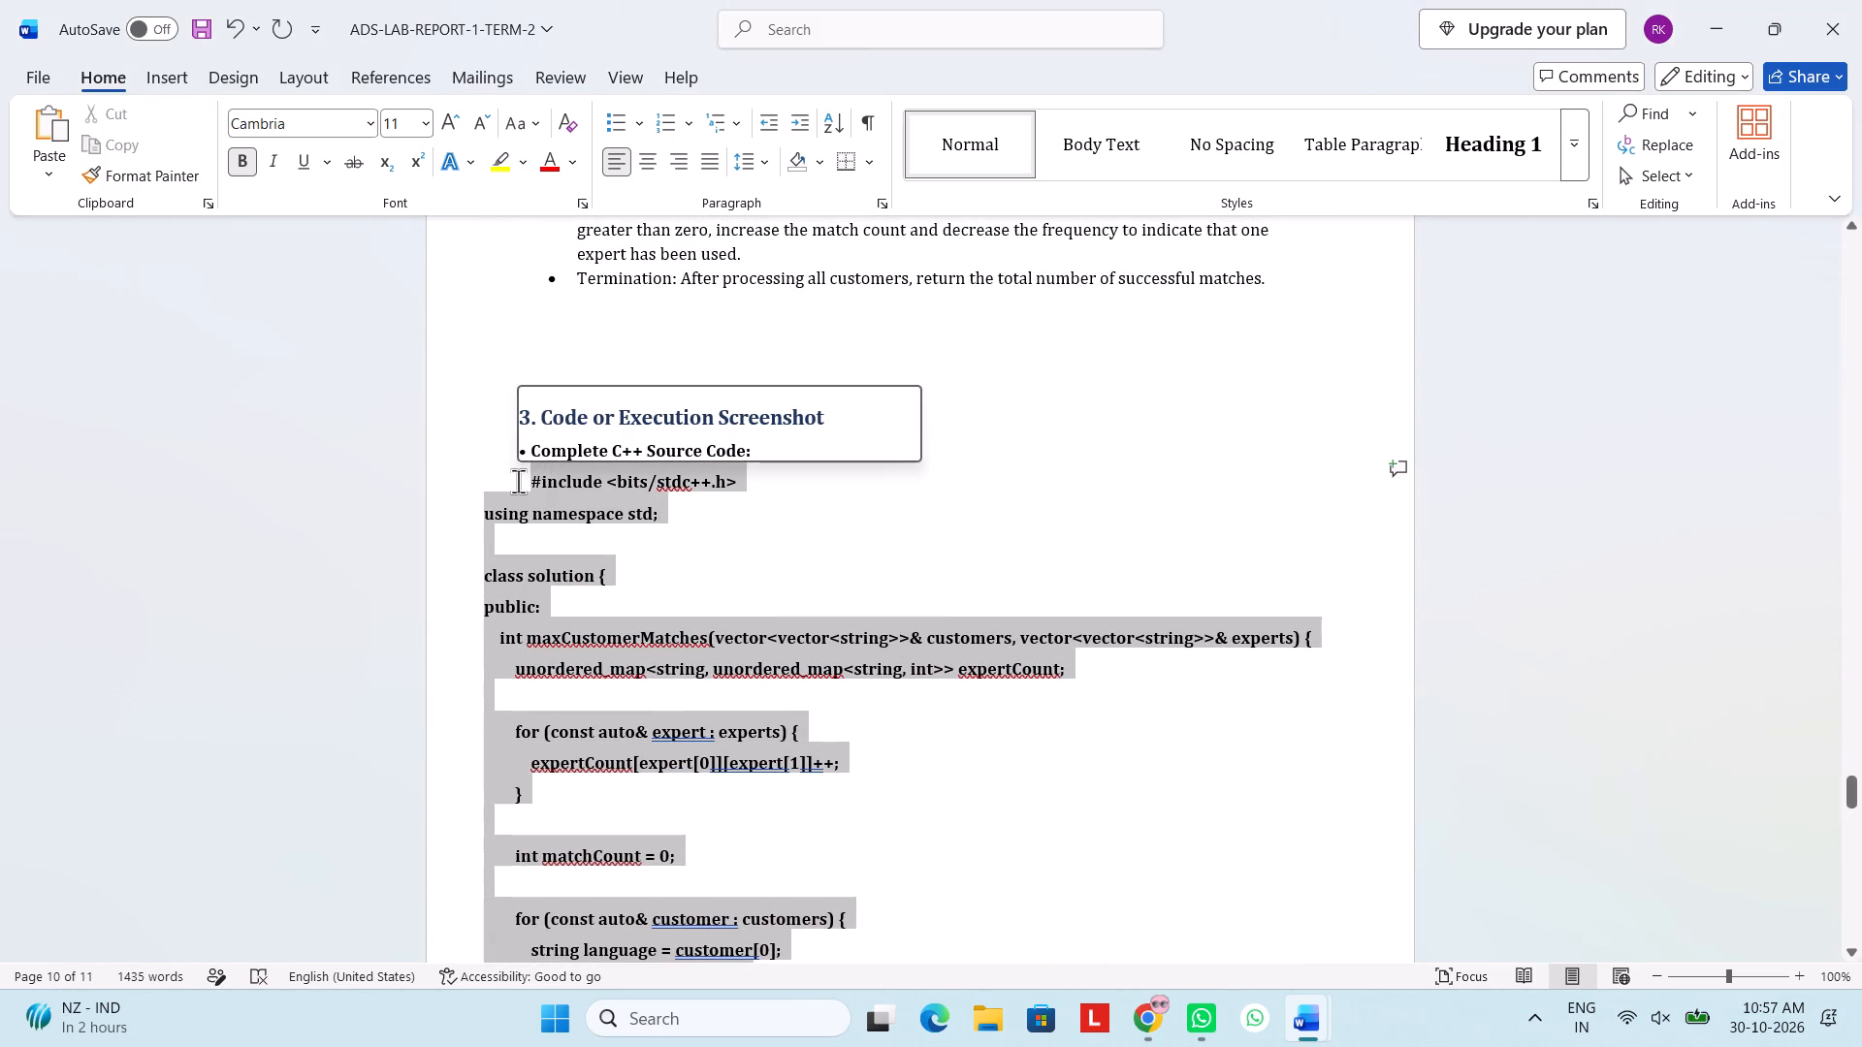
{"action": "left_click", "coordinate": [544, 446]}
{"action": "left_click", "coordinate": [785, 553]}
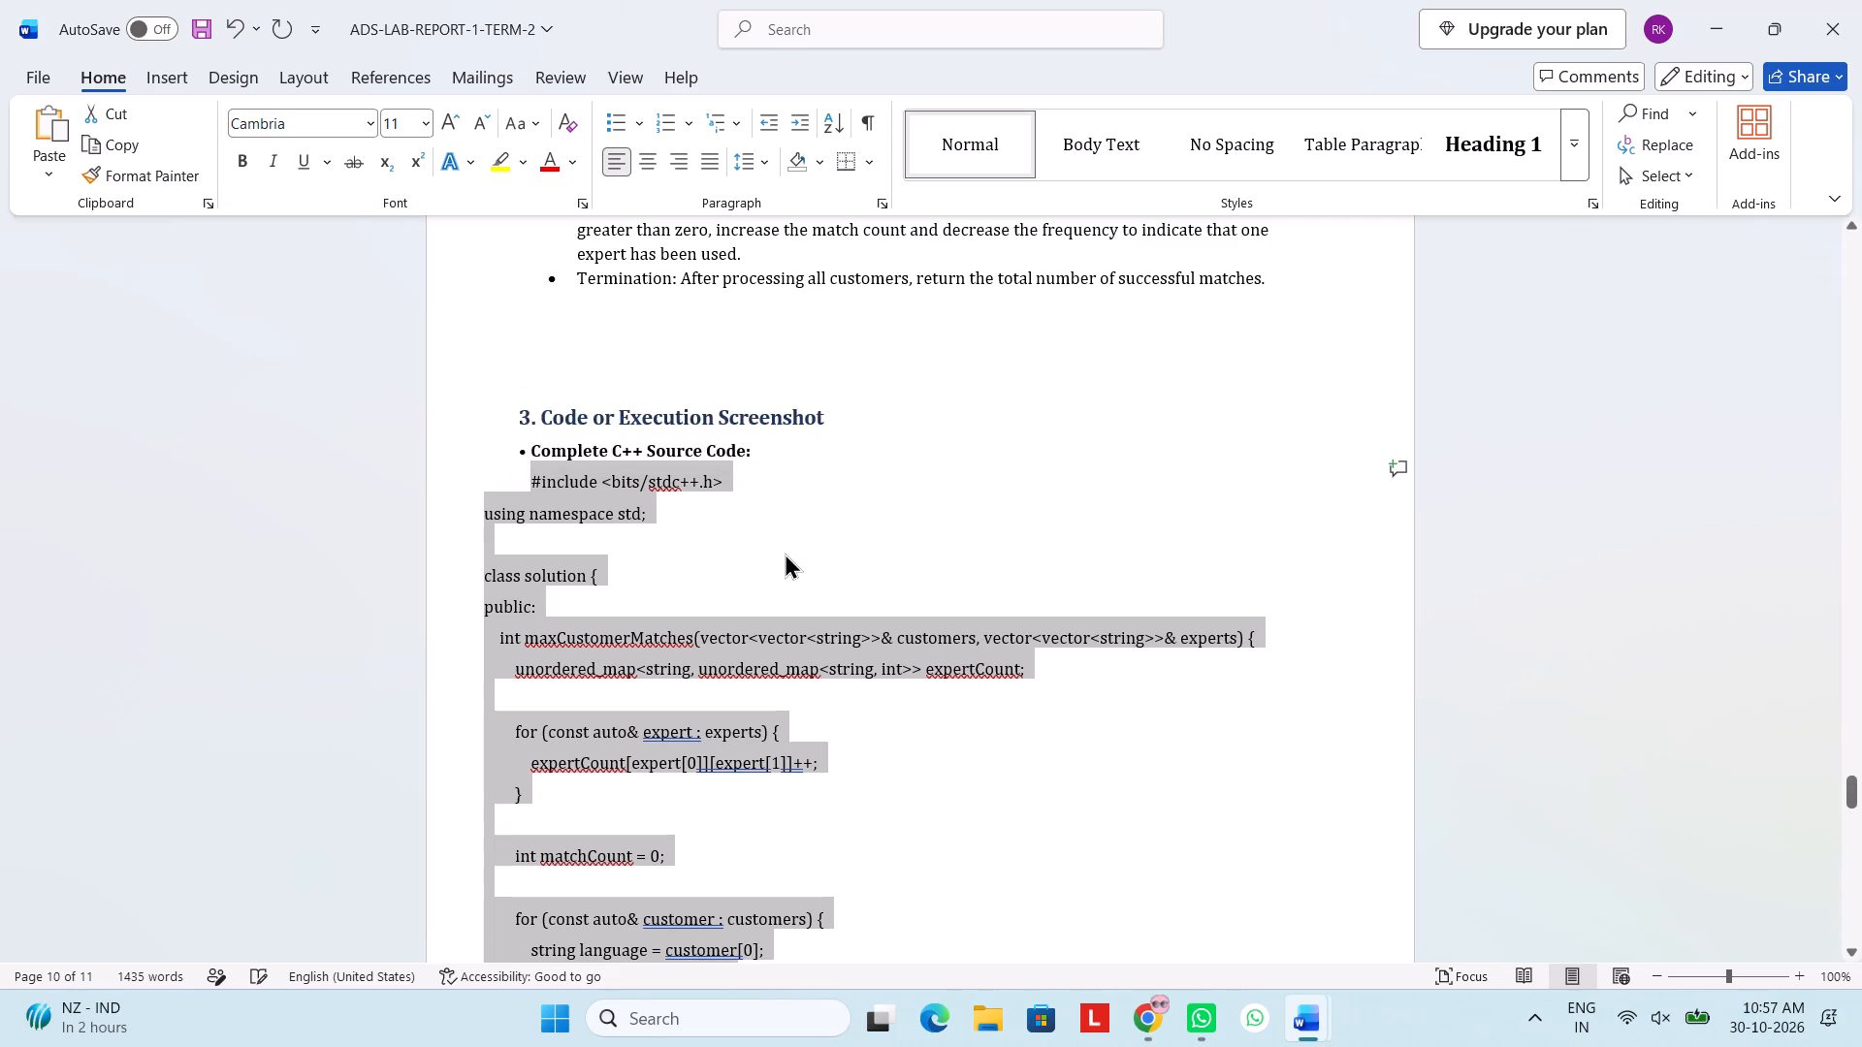
Switch to the coding portal in Chrome, return to the Coding Problem Set and clear the question name search.
{"action": "scroll", "coordinate": [785, 553], "scroll_direction": "down", "scroll_amount": 6}
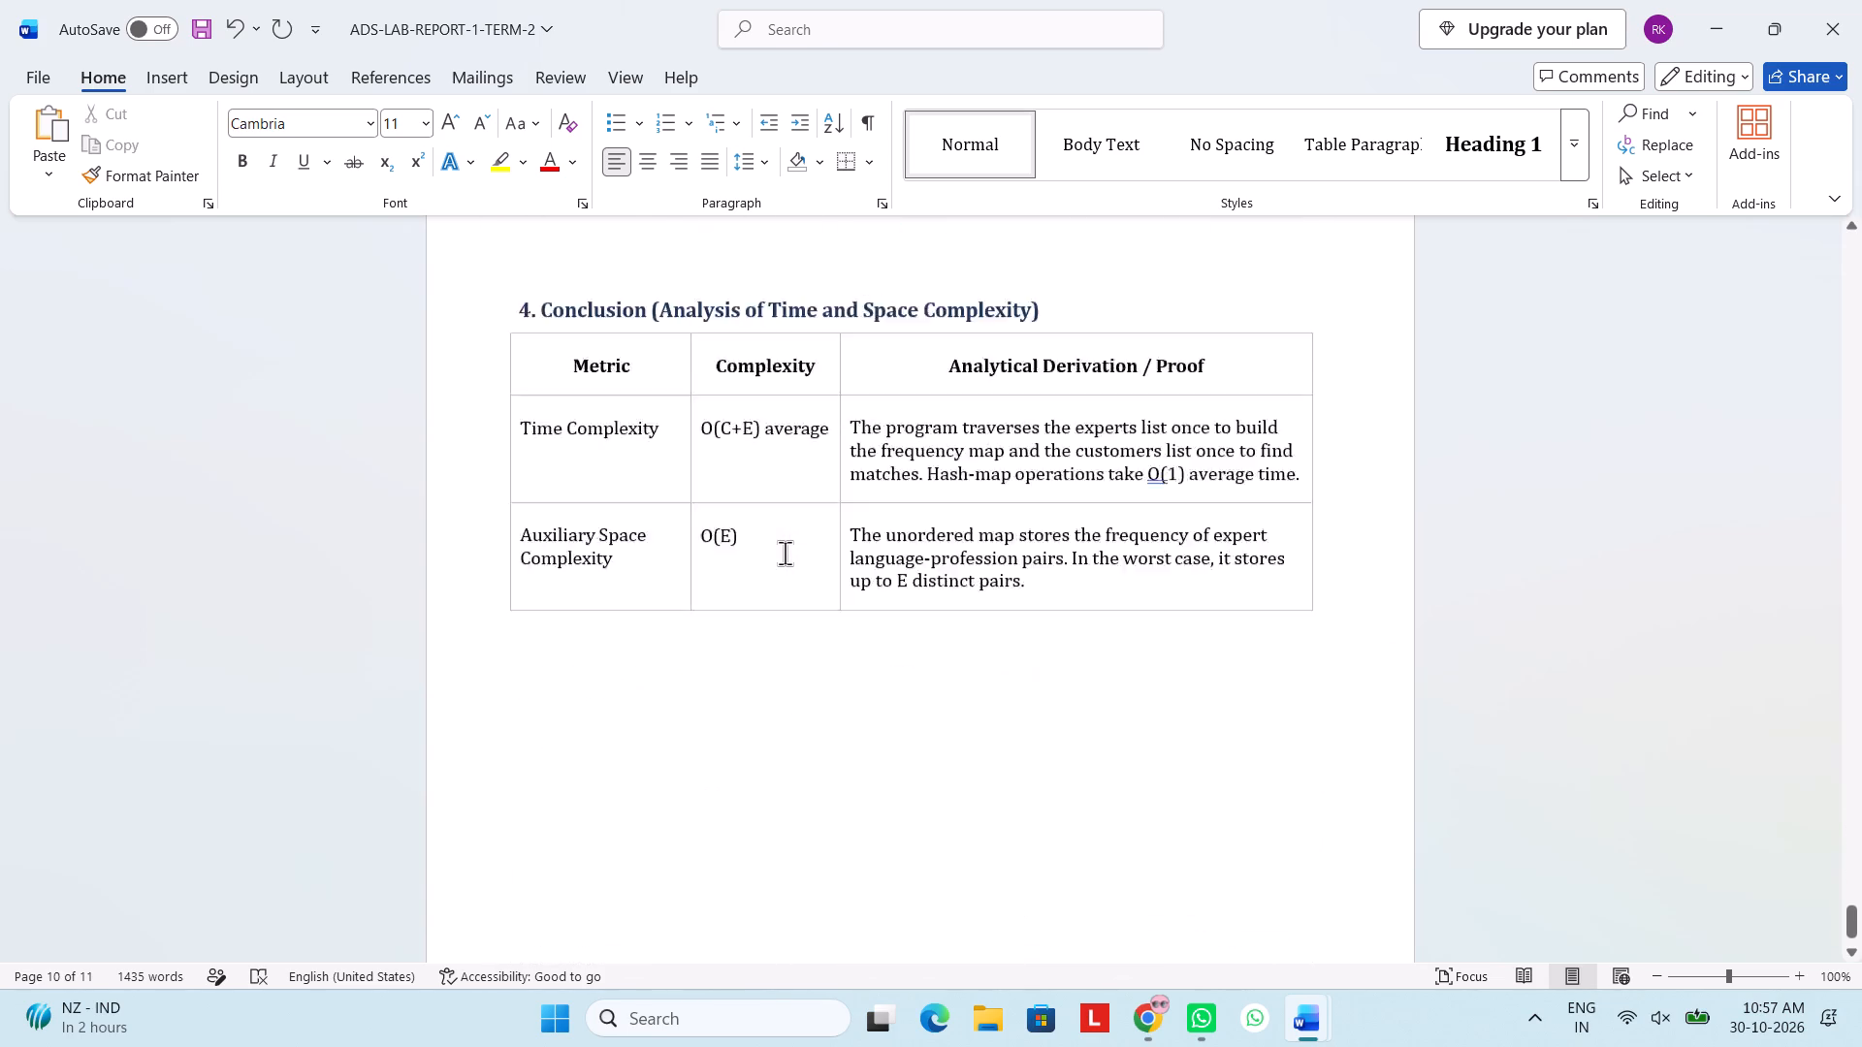
{"action": "scroll", "coordinate": [785, 553], "scroll_direction": "down", "scroll_amount": 3}
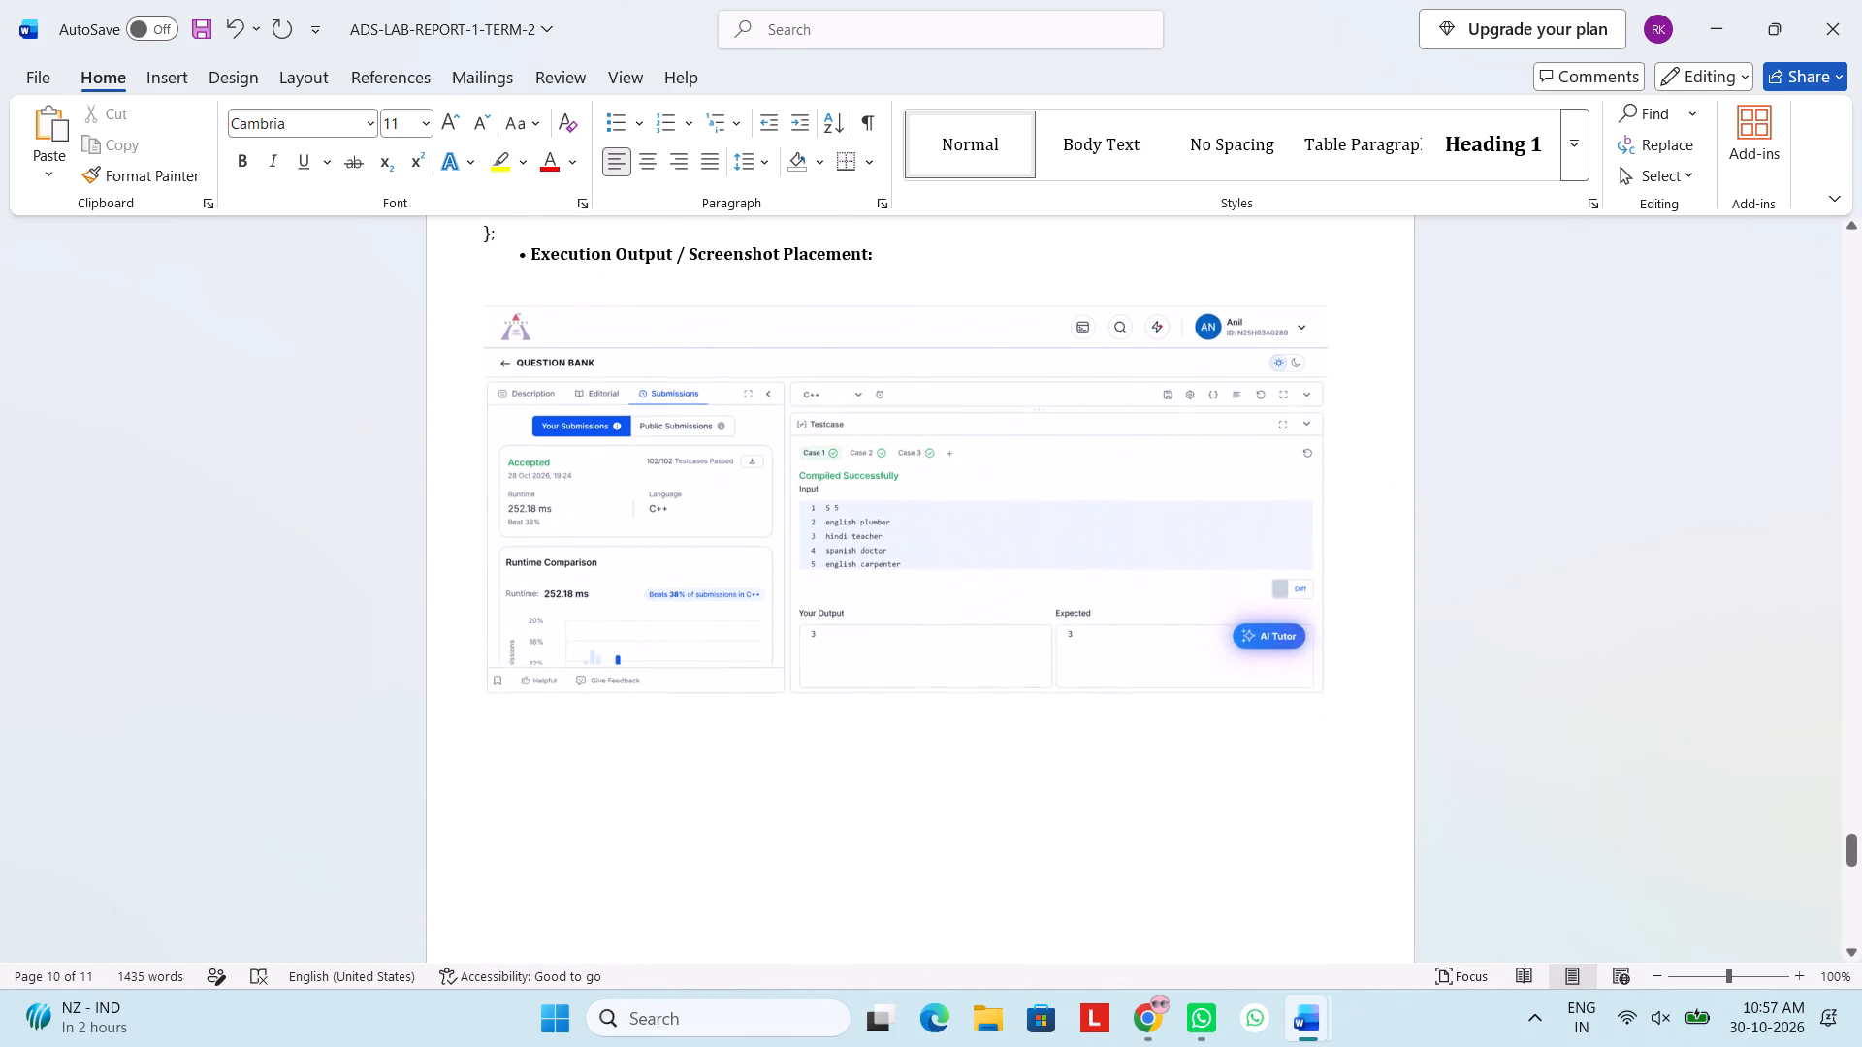
{"action": "left_click", "coordinate": [785, 553]}
{"action": "key", "text": "alt+Tab"}
{"action": "key", "text": "alt+Tab"}
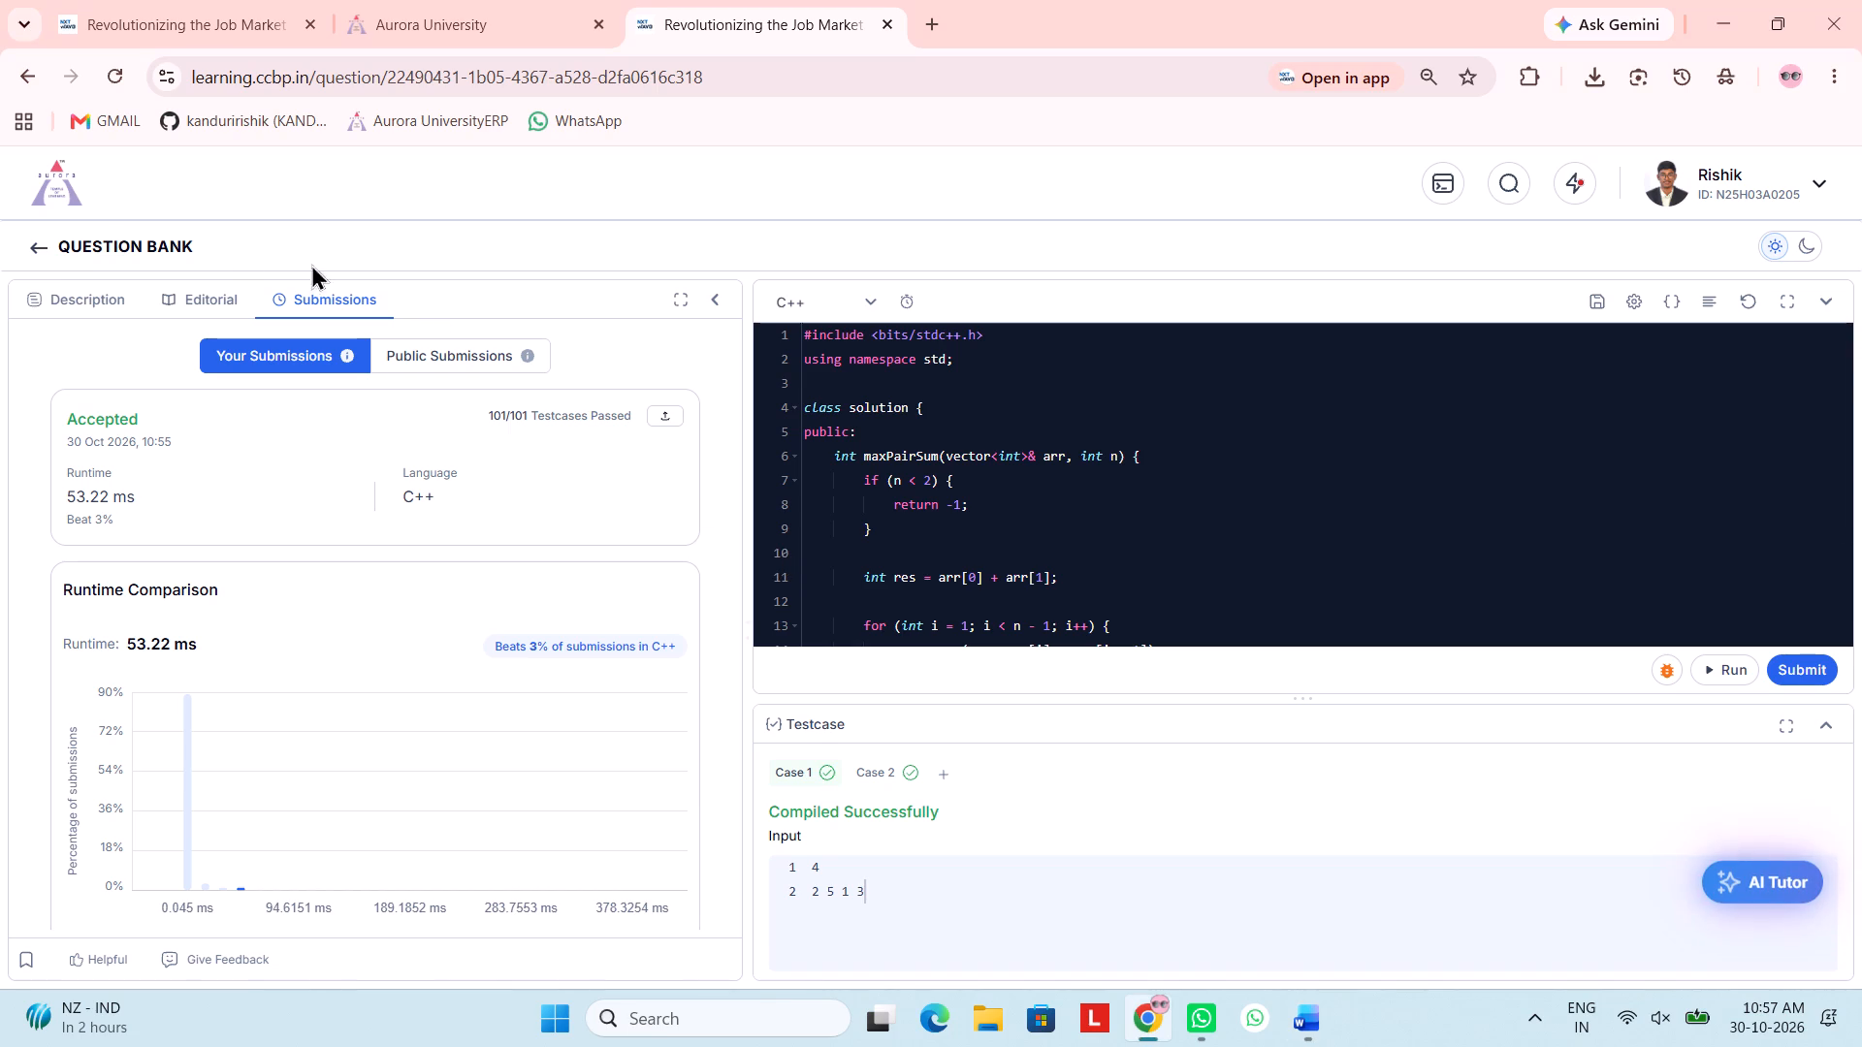
{"action": "left_click", "coordinate": [41, 247]}
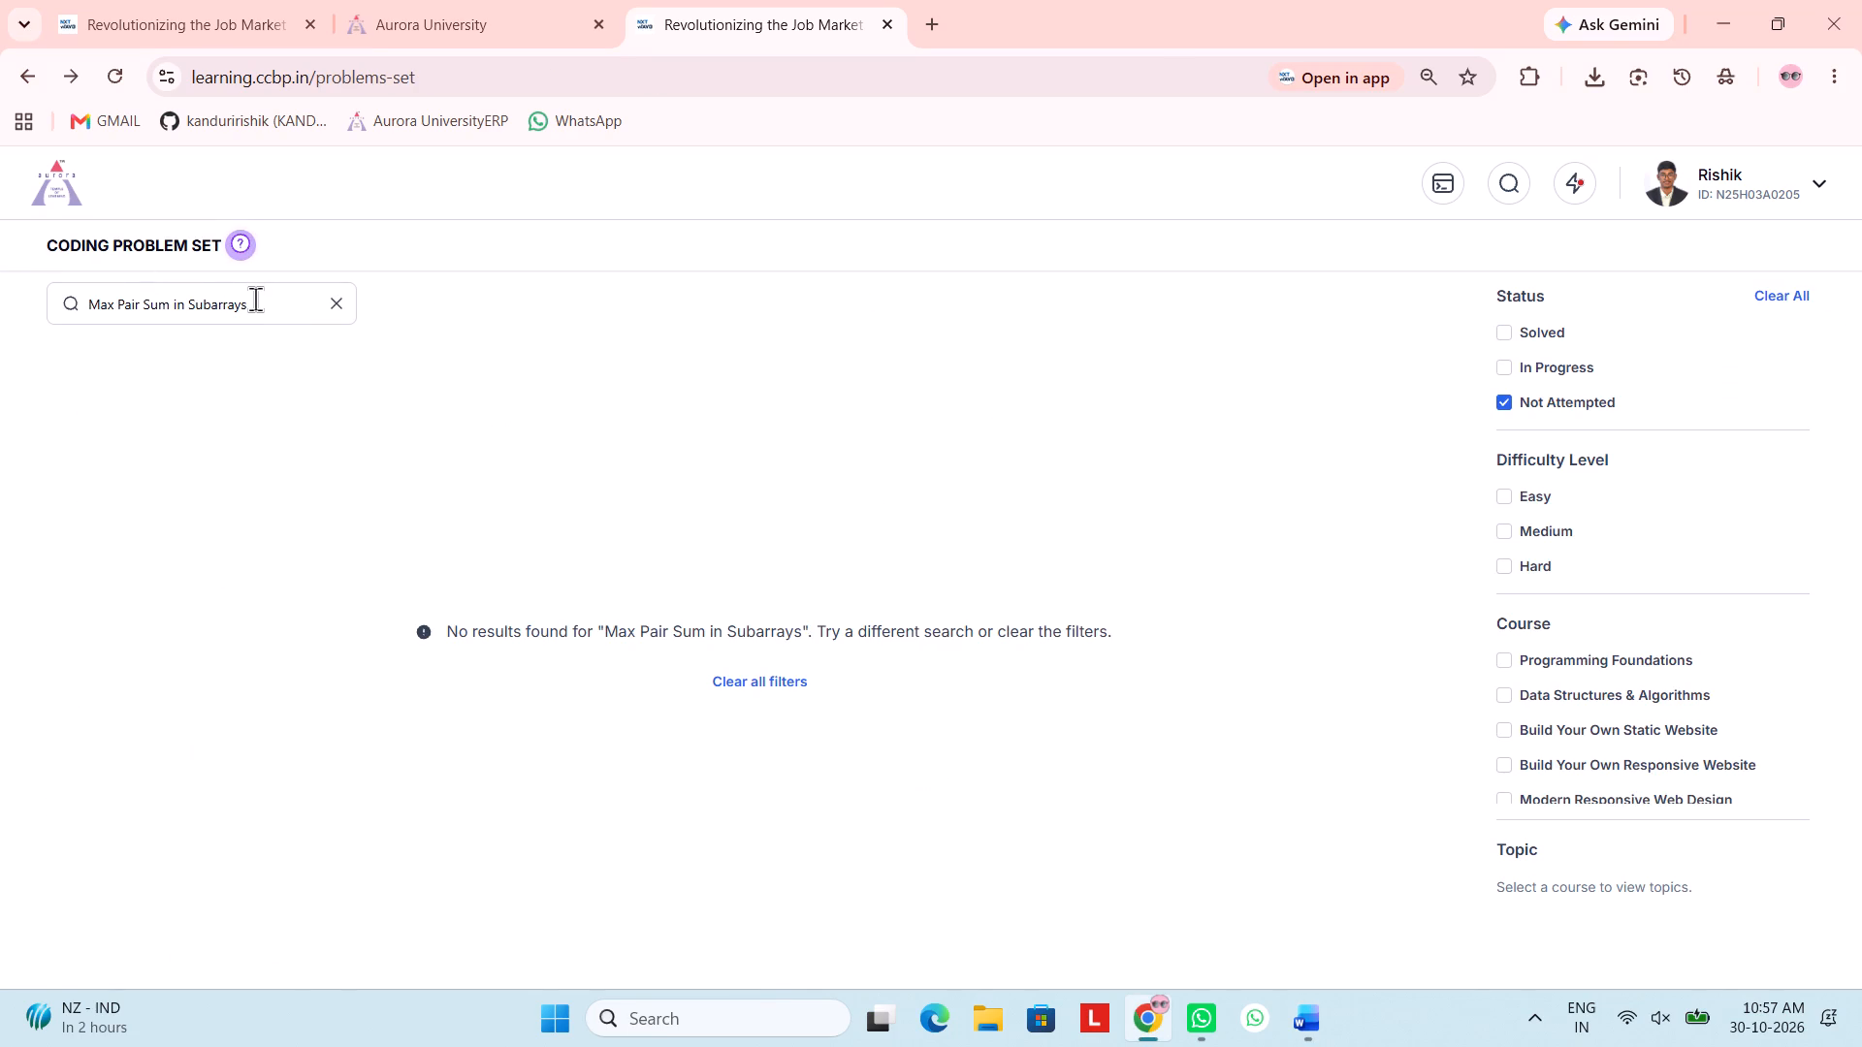
{"action": "left_click", "coordinate": [255, 299], "text": "ctrl"}
{"action": "key", "text": "ctrl+a"}
{"action": "key", "text": "BackSpace"}
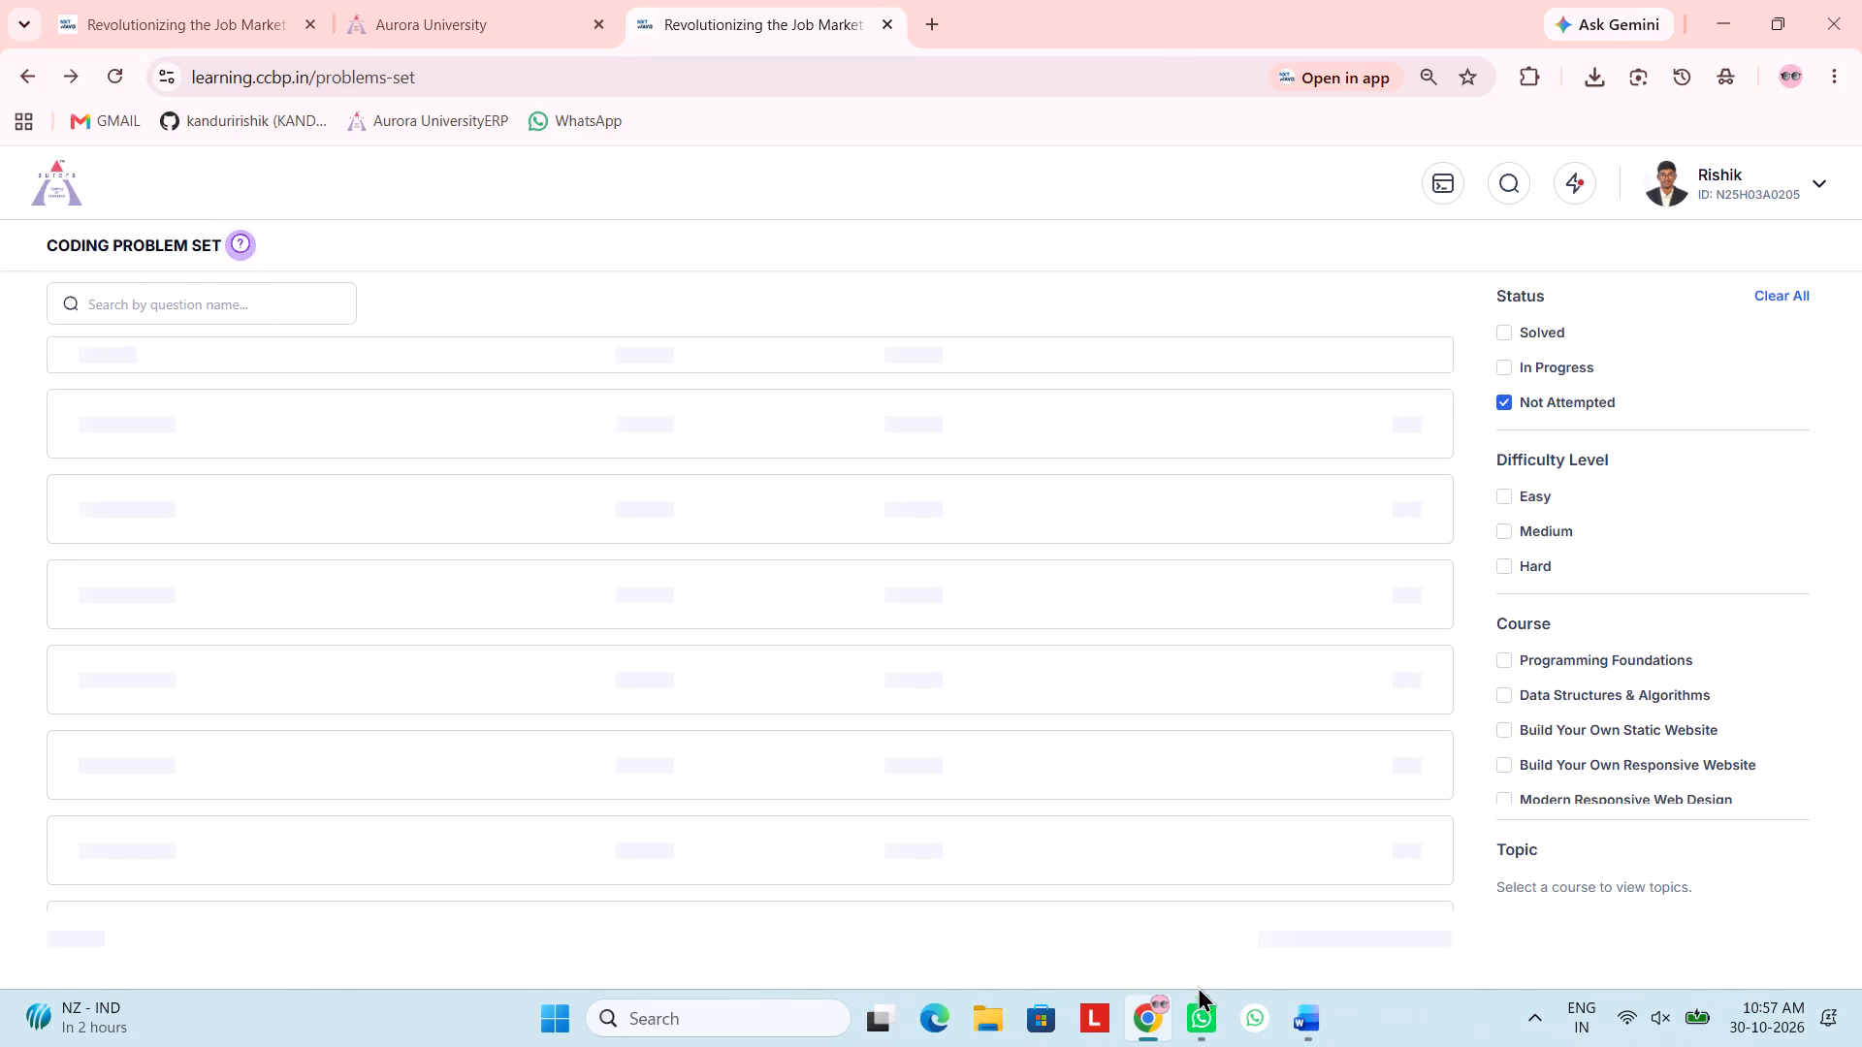
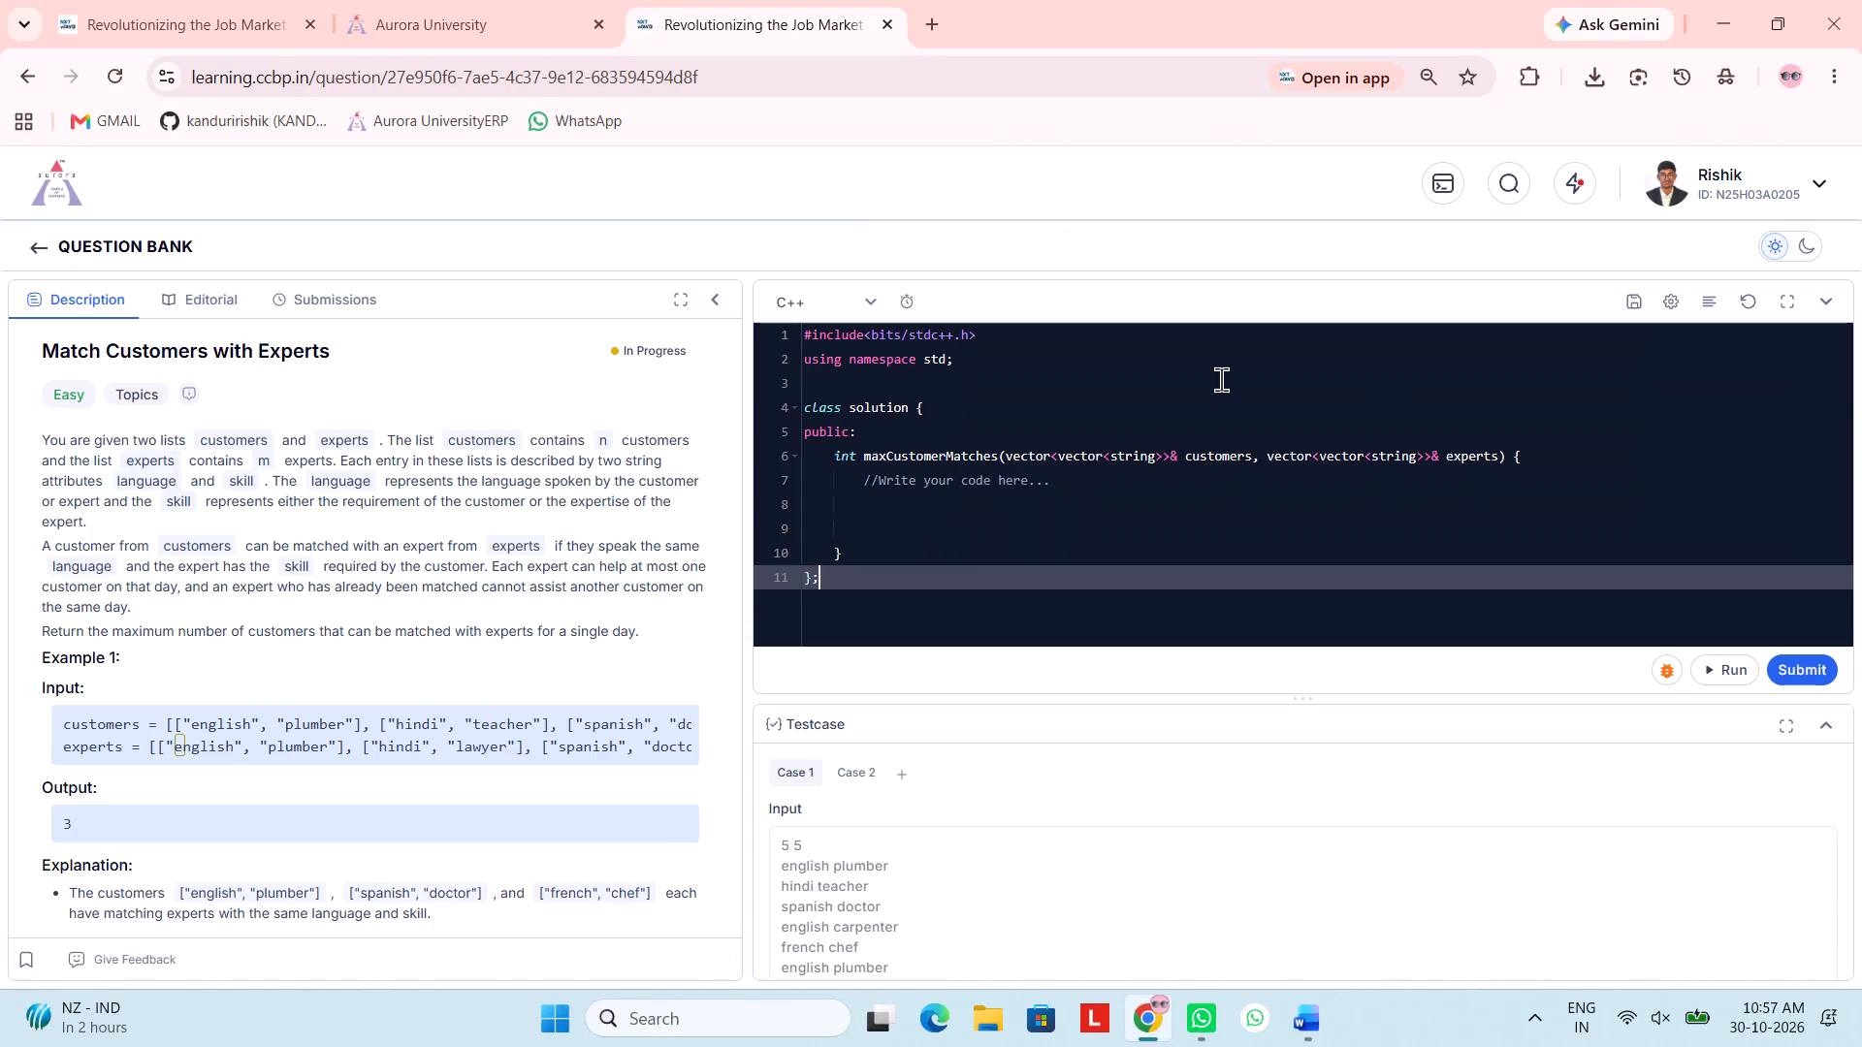
Replace the starter code for Match Customers with Experts with the copied maxCustomerMatches code and submit it.
{"action": "left_click", "coordinate": [1221, 379], "text": "ctrl"}
{"action": "key", "text": "ctrl+a"}
{"action": "key", "text": "BackSpace"}
{"action": "key", "text": "ctrl+v"}
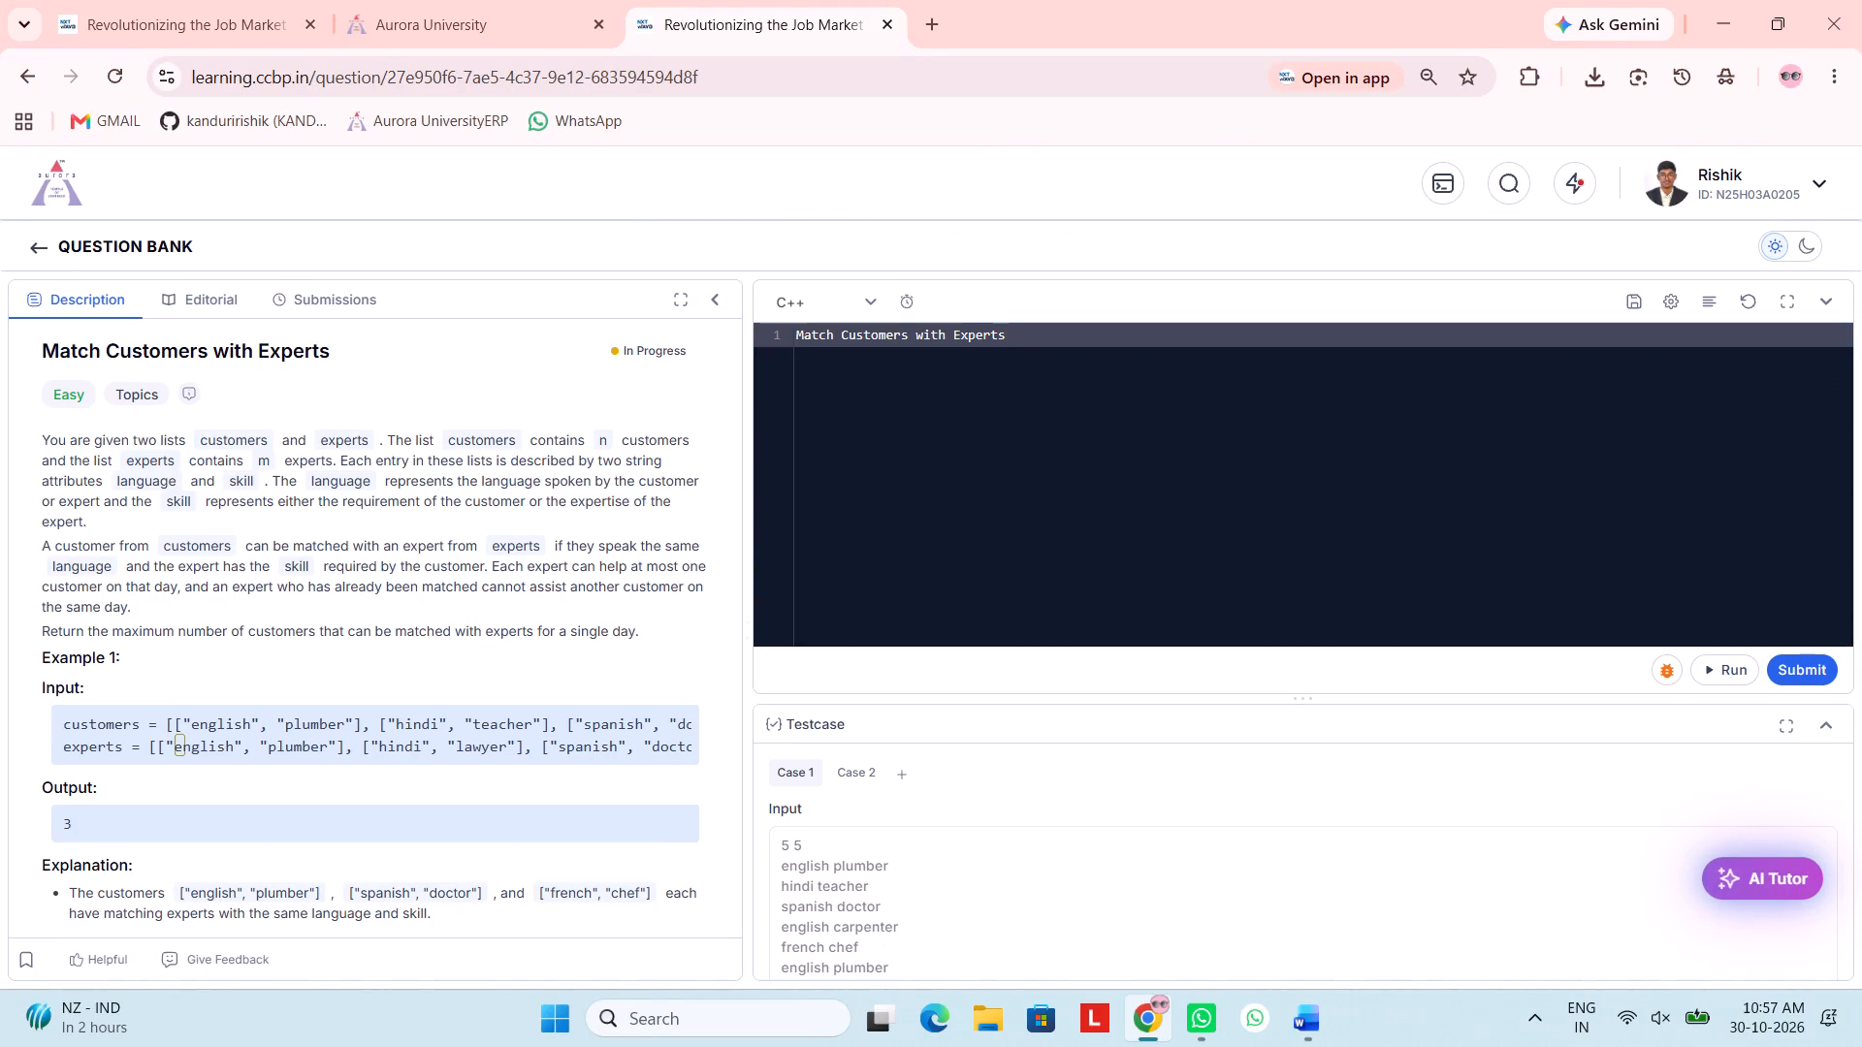
{"action": "key", "text": "ctrl+a"}
{"action": "key", "text": "BackSpace"}
{"action": "key", "text": "super+v"}
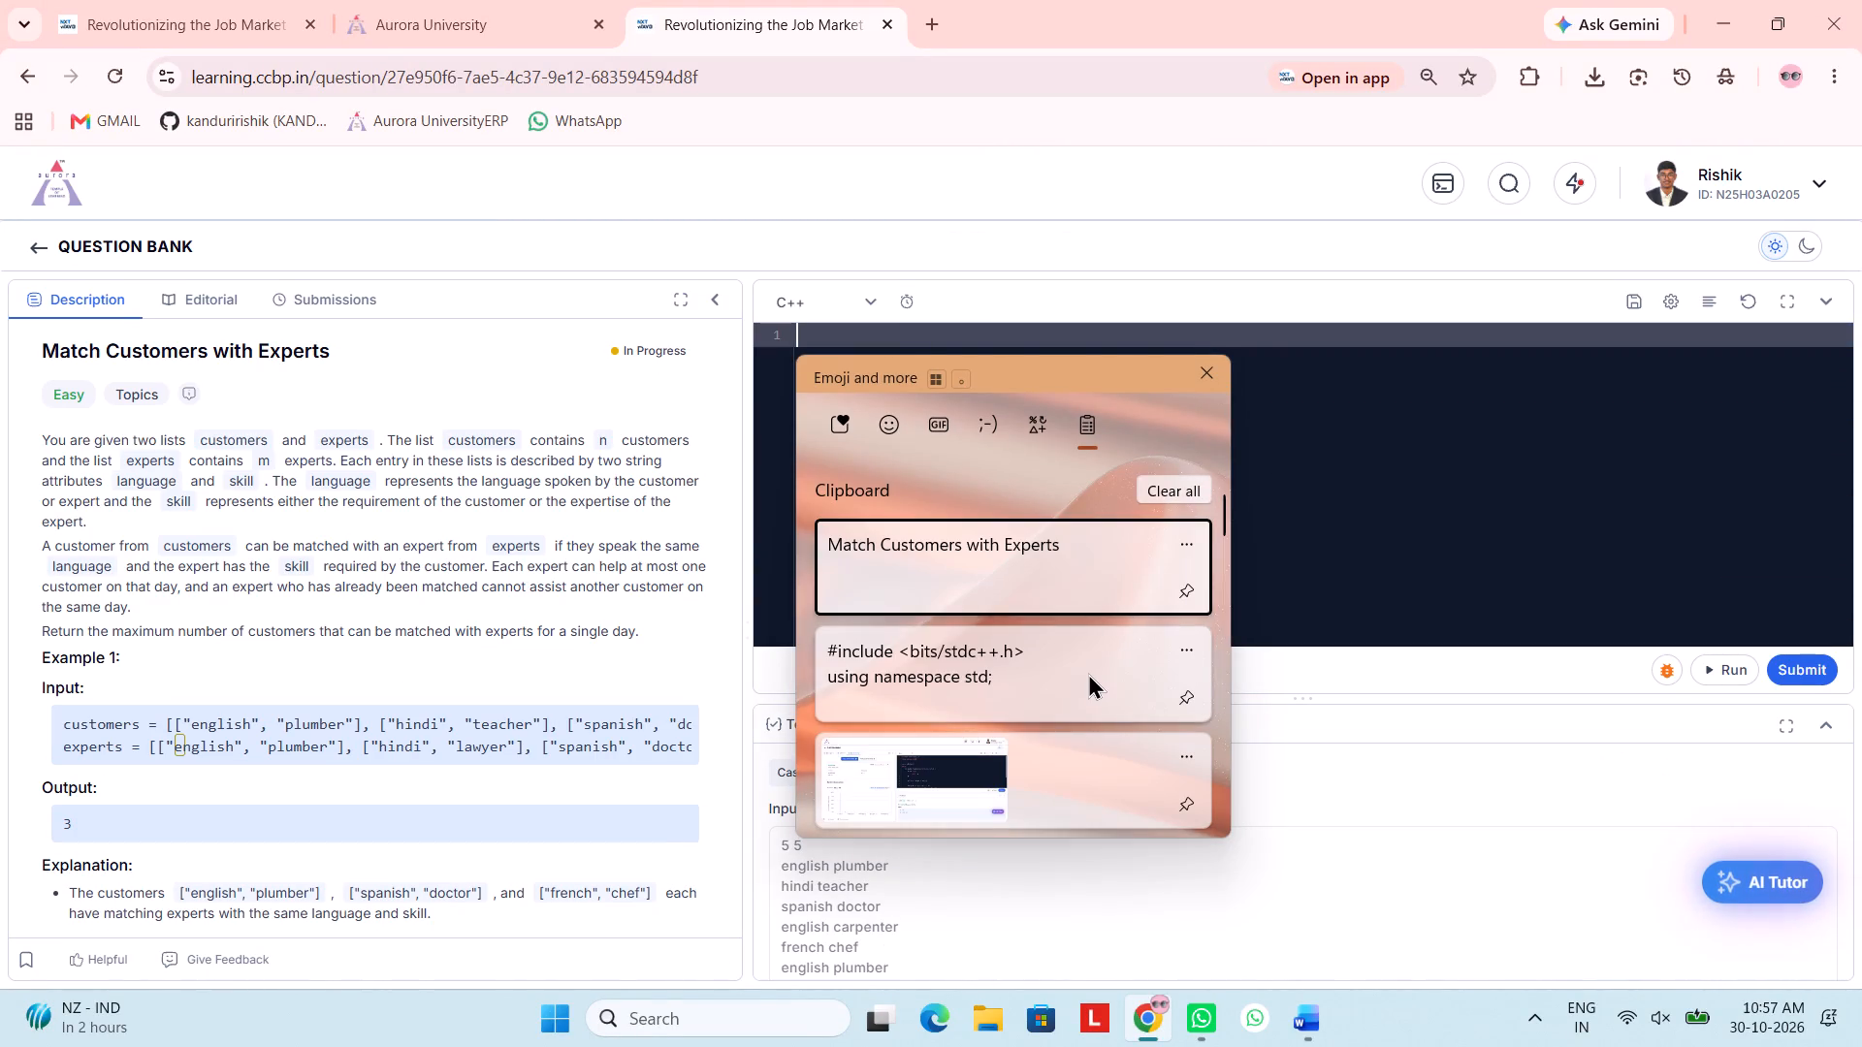
{"action": "left_click", "coordinate": [1088, 673]}
{"action": "key", "text": "ctrl+v"}
{"action": "left_click", "coordinate": [1782, 668]}
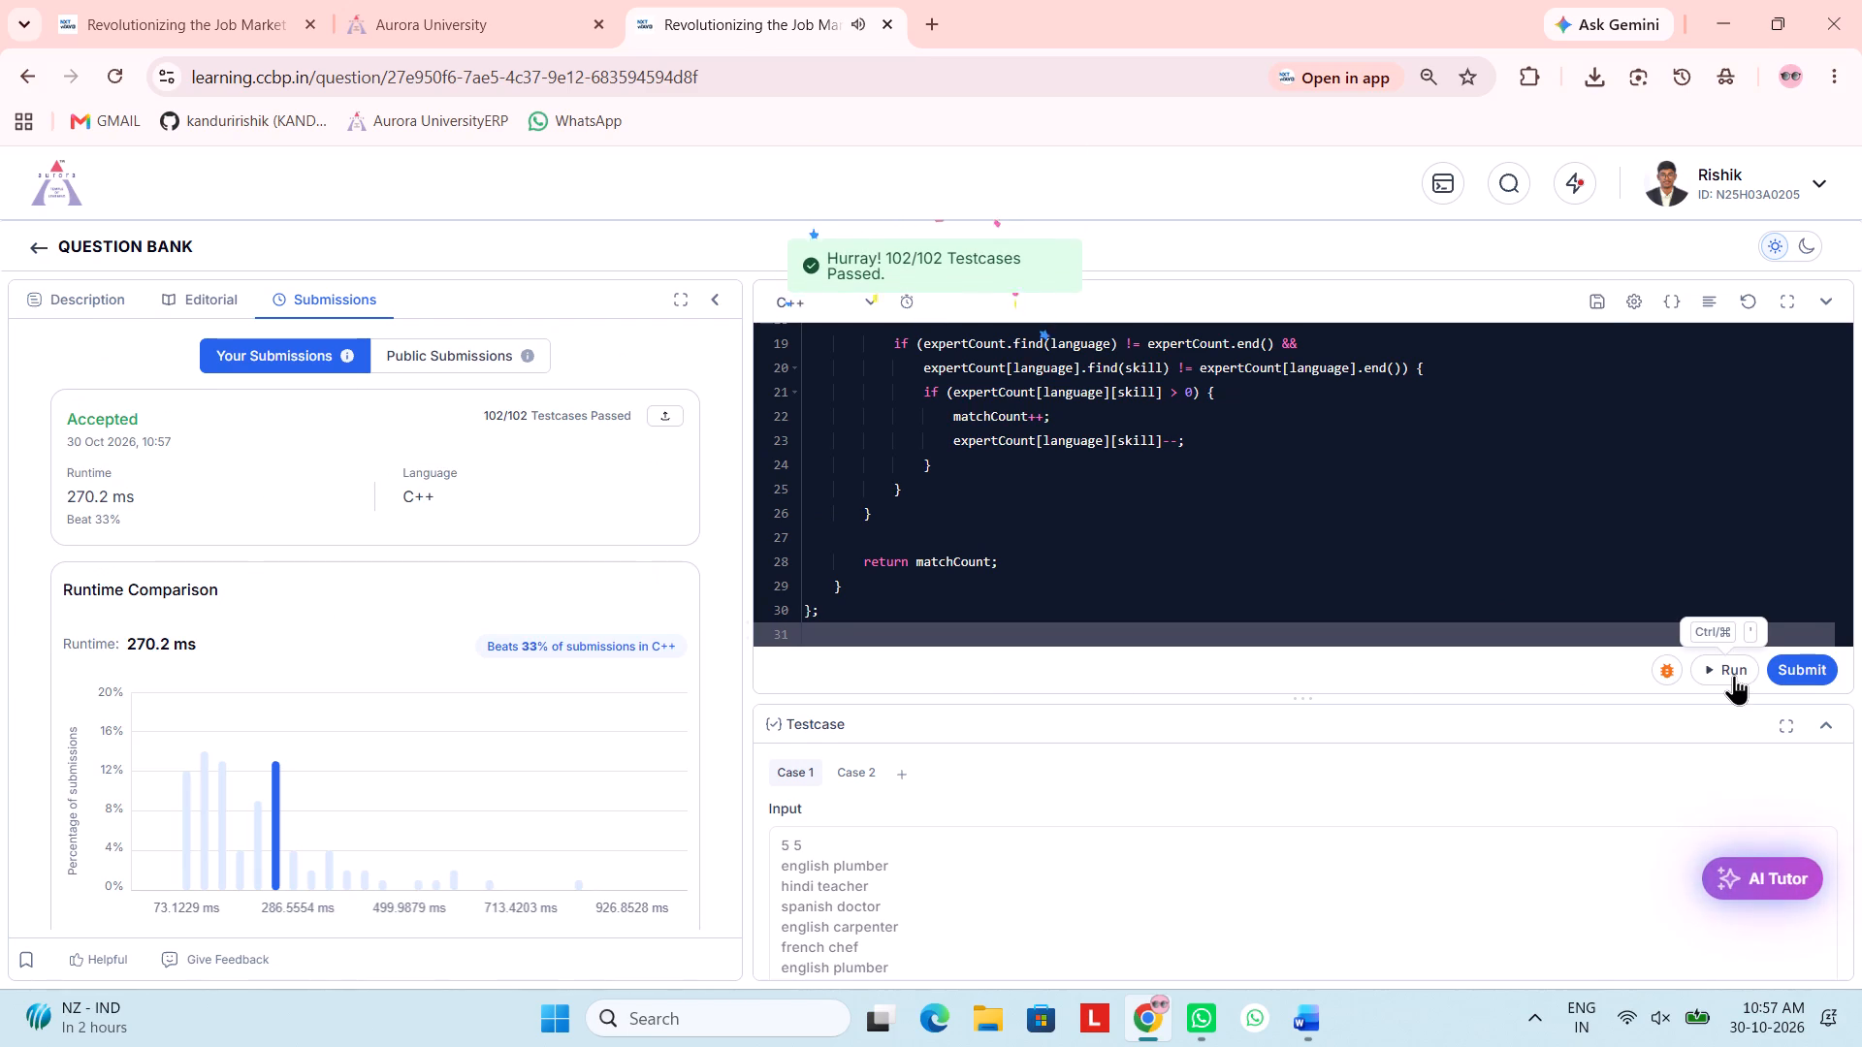
Run the maxCustomerMatches code on the sample test cases and capture the screen with the accepted submission.
{"action": "left_click", "coordinate": [1734, 675]}
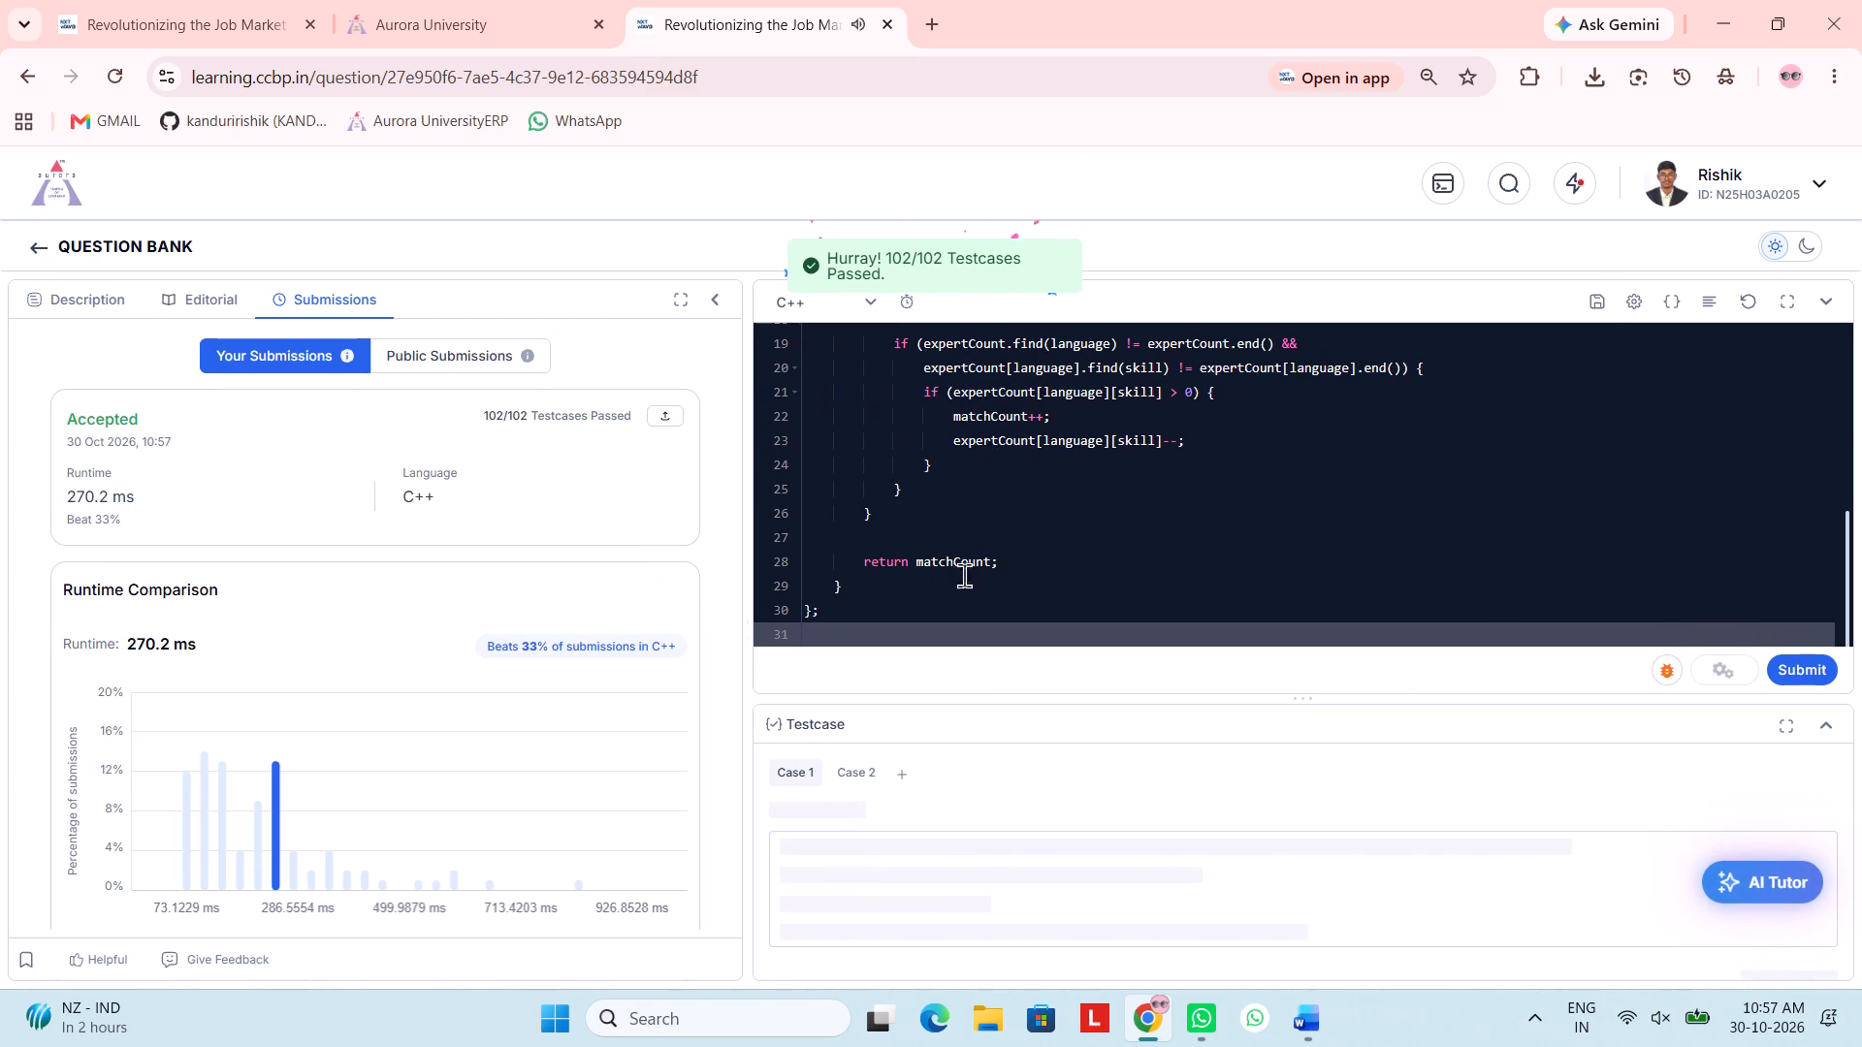
{"action": "key", "text": "Print"}
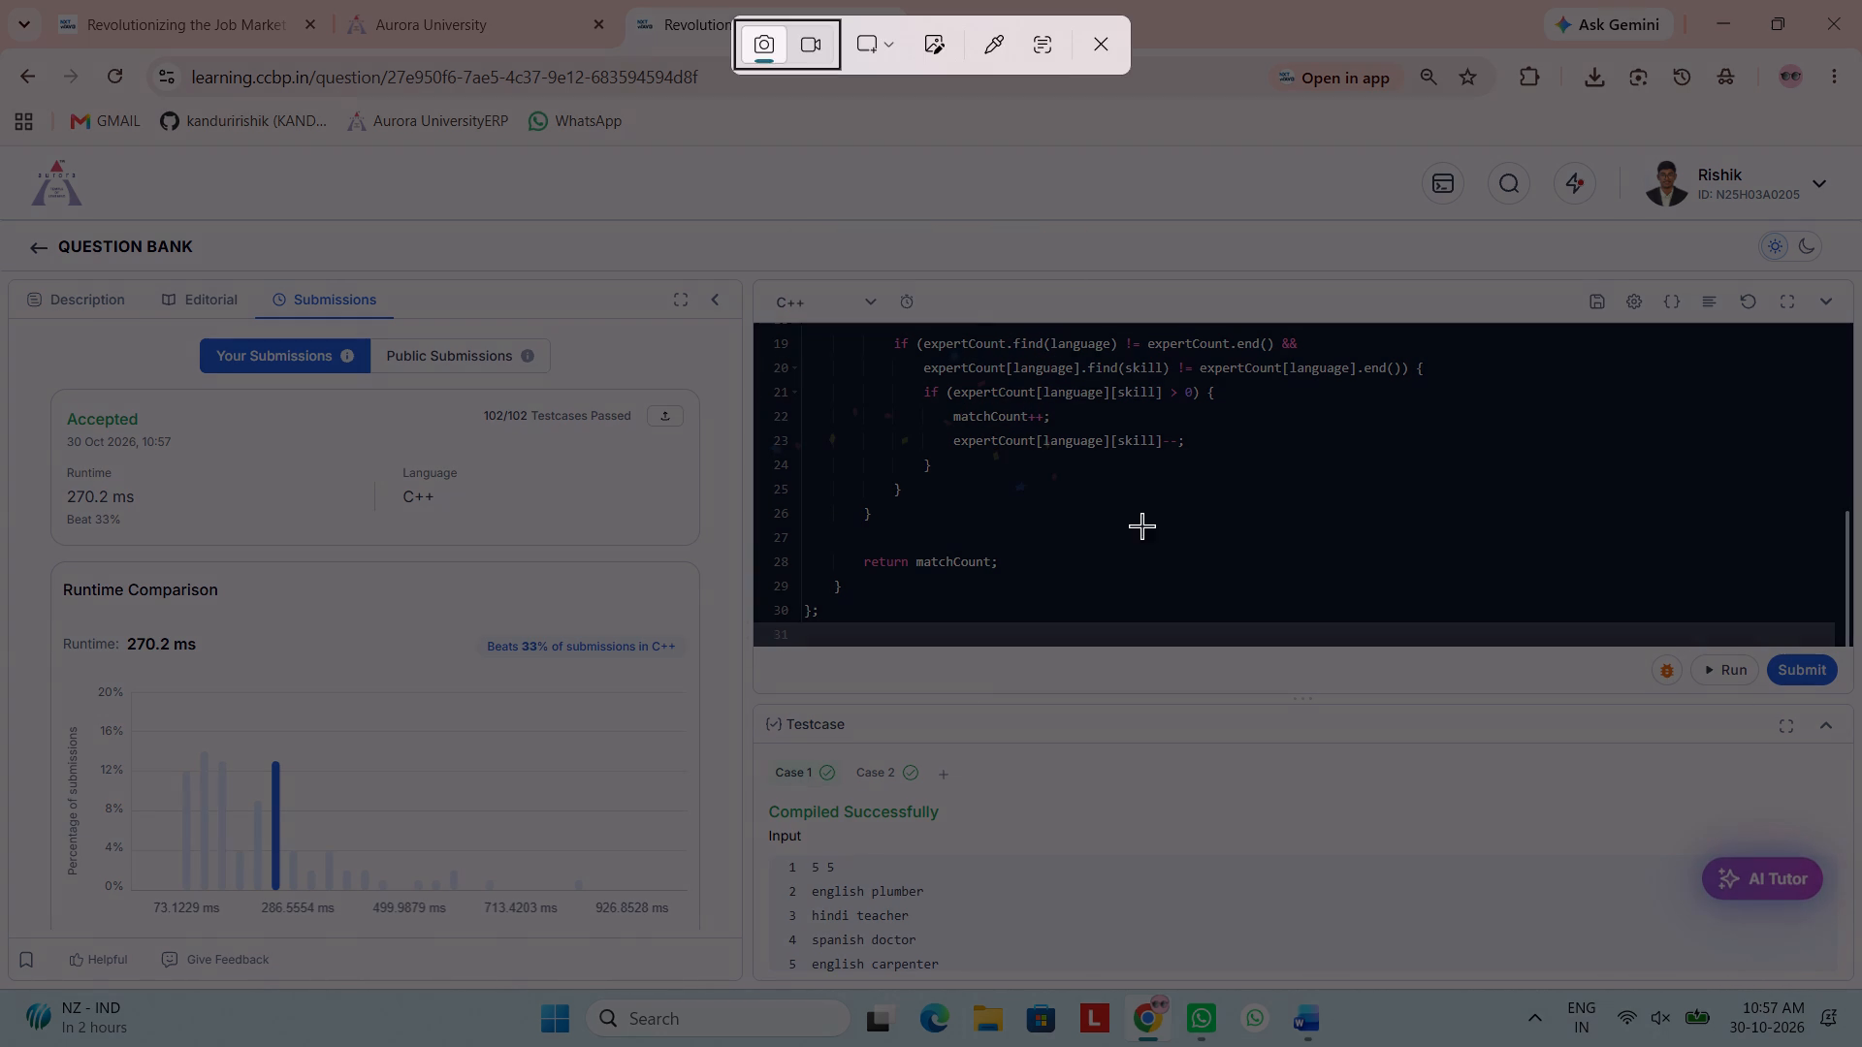
Capture the coding page again with the maxCustomerMatches code shown from its first line beside the accepted submission and test cases.
{"action": "left_click", "coordinate": [1083, 49]}
{"action": "scroll", "coordinate": [1151, 450], "scroll_direction": "up", "scroll_amount": 10}
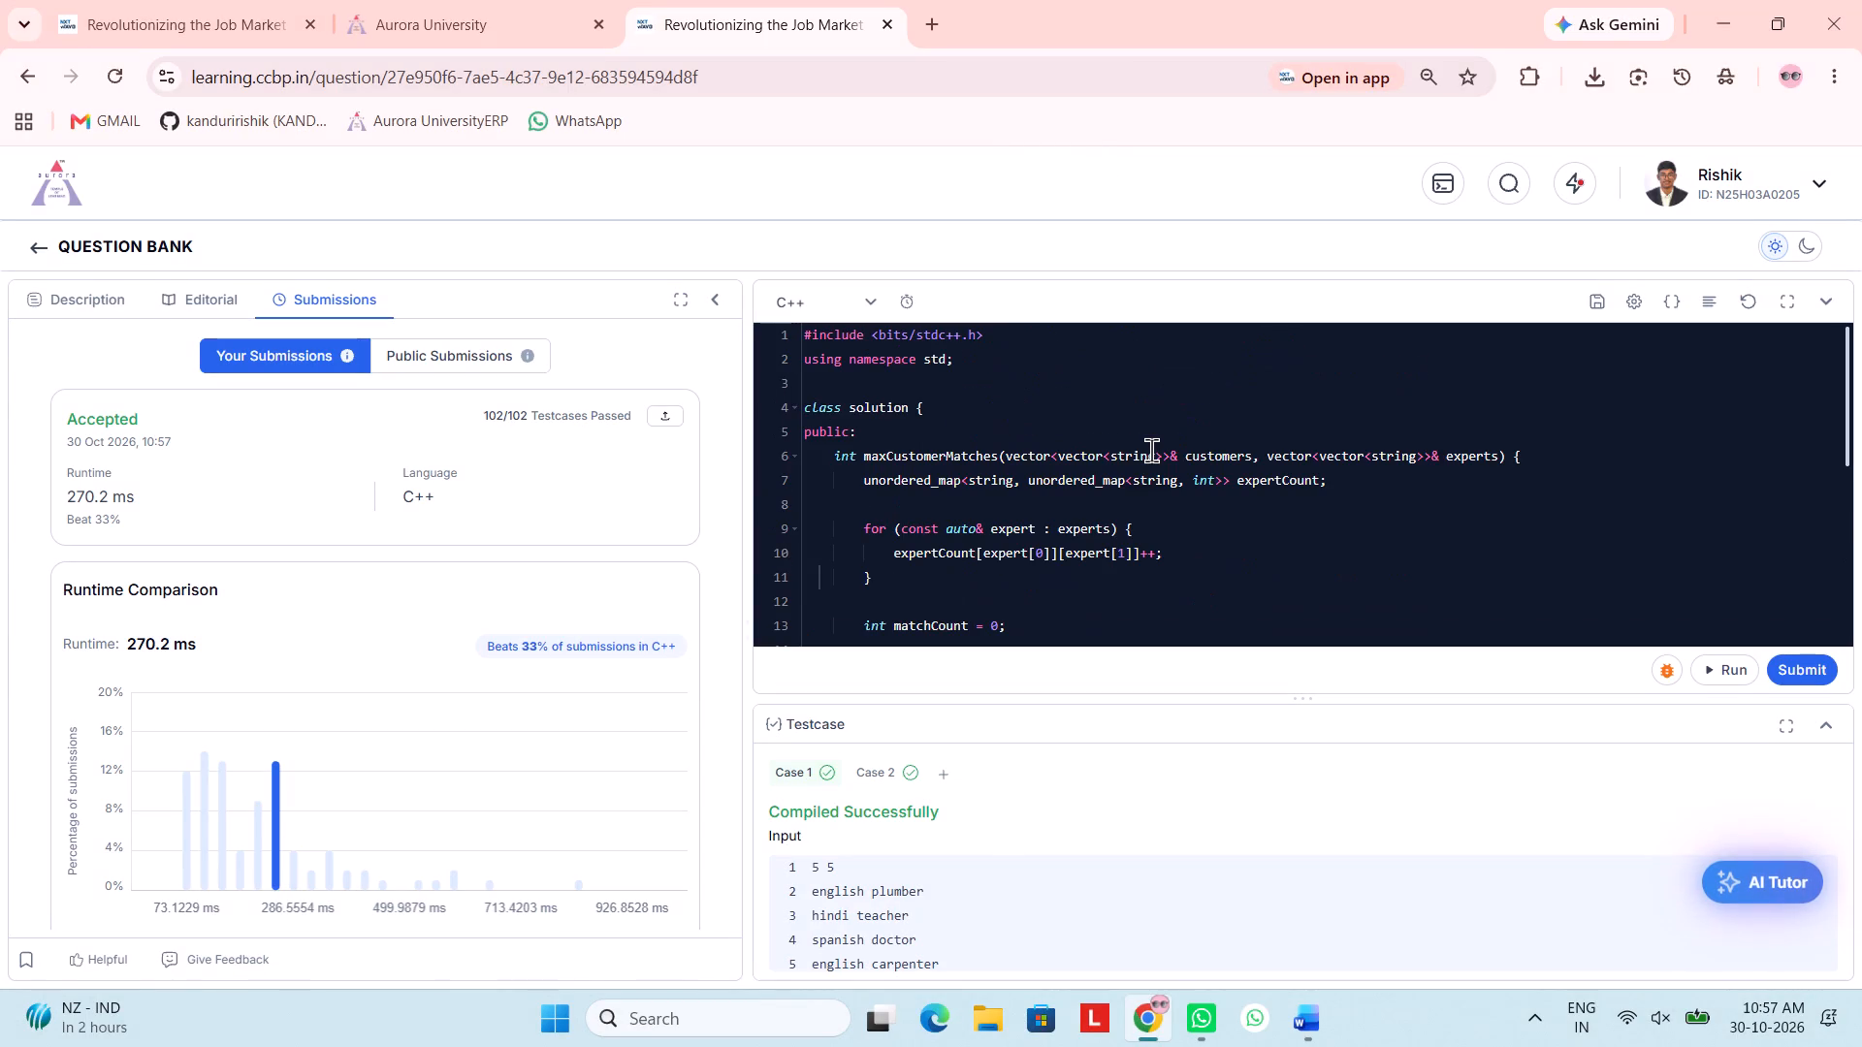
{"action": "key", "text": "Print"}
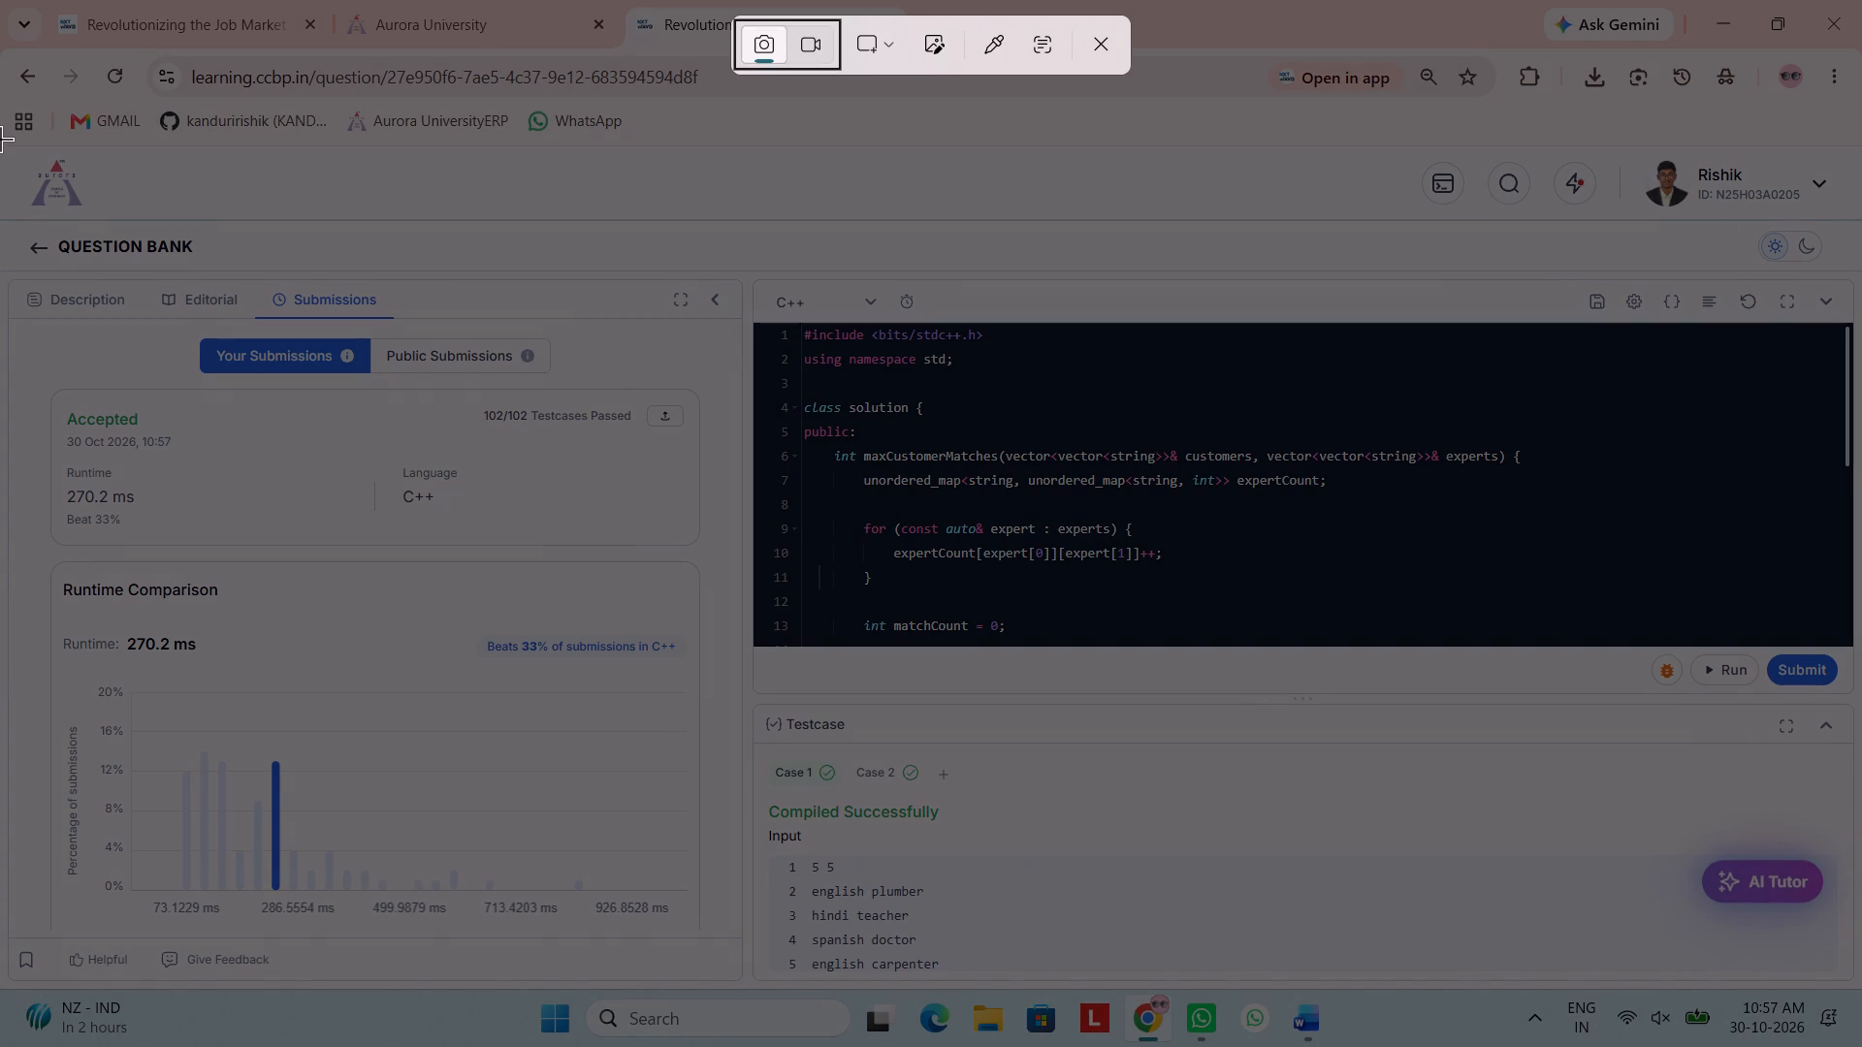
{"action": "left_click_drag", "start_coordinate": [0, 144], "coordinate": [1861, 989]}
Switch to the lab report in Word and replace the execution screenshot under the maxCustomerMatches code with the new capture.
{"action": "key", "text": "alt+Tab"}
{"action": "key", "text": "alt+Tab"}
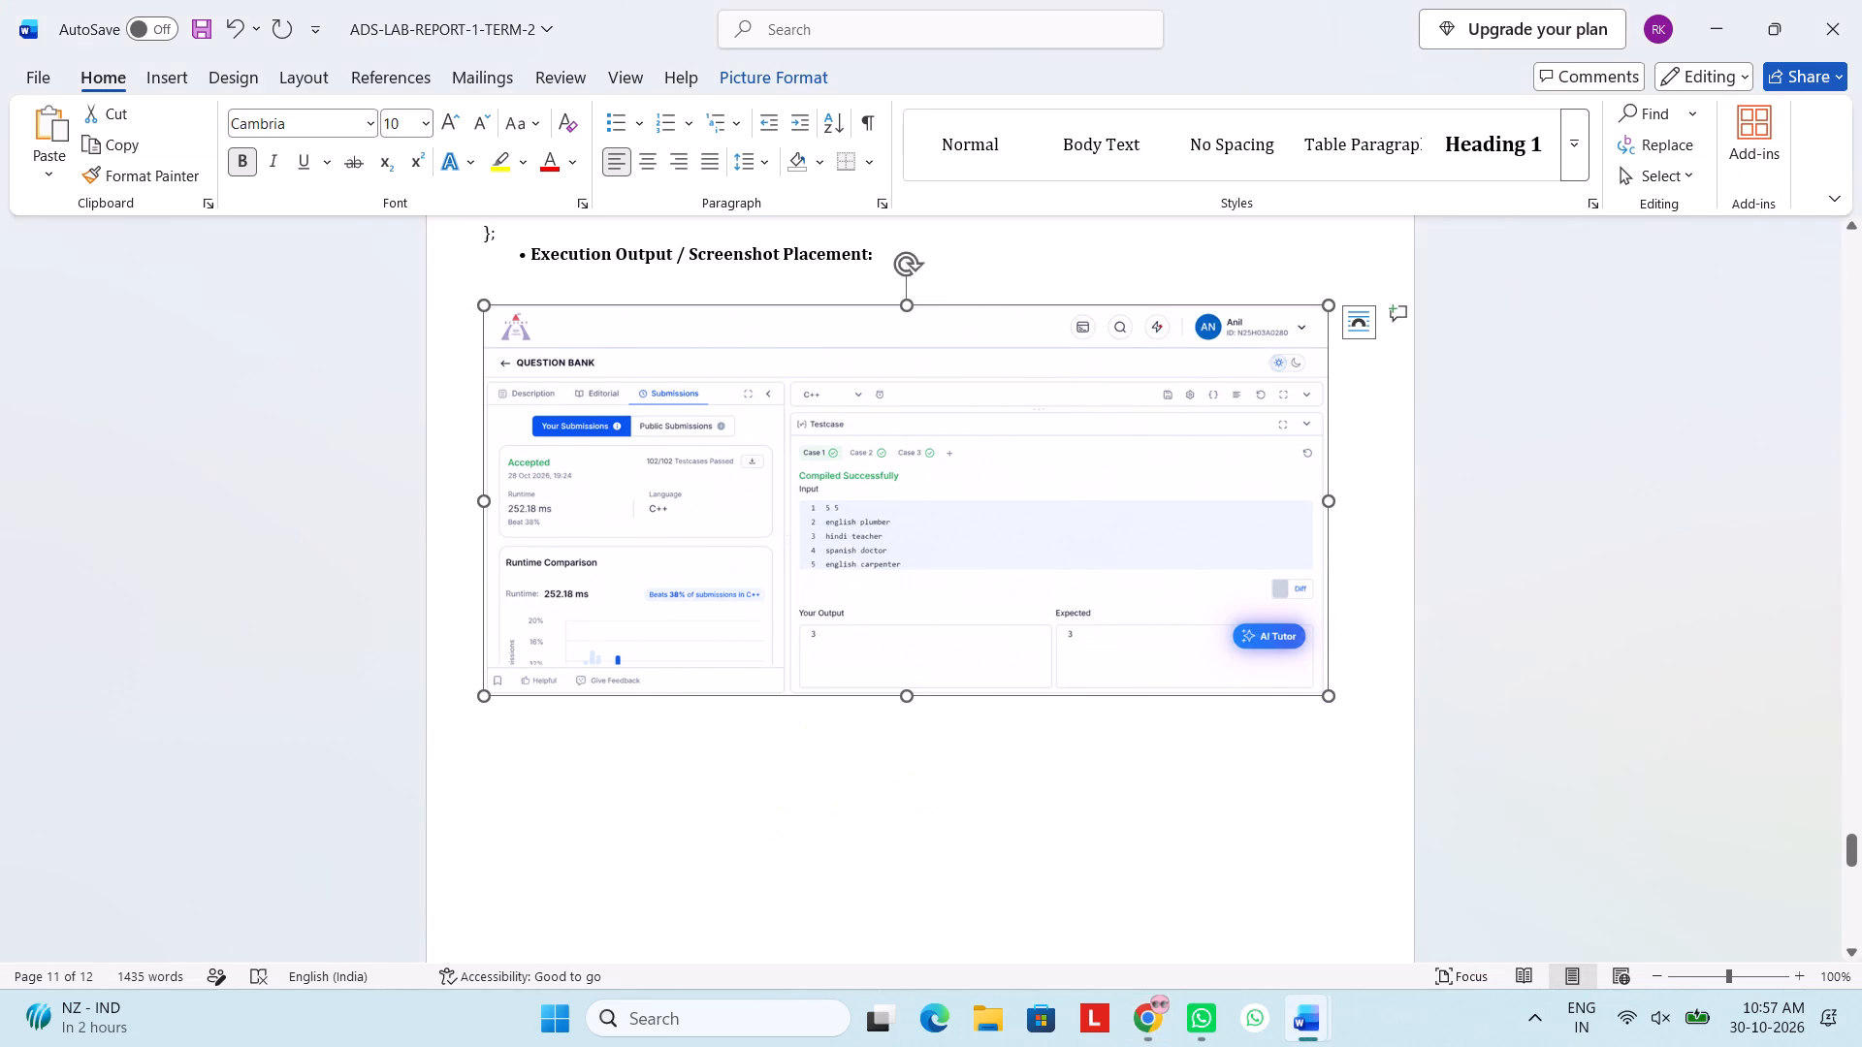
{"action": "scroll", "coordinate": [931, 603], "scroll_direction": "up", "scroll_amount": 1}
{"action": "key", "text": "Delete"}
{"action": "key", "text": "ctrl+v"}
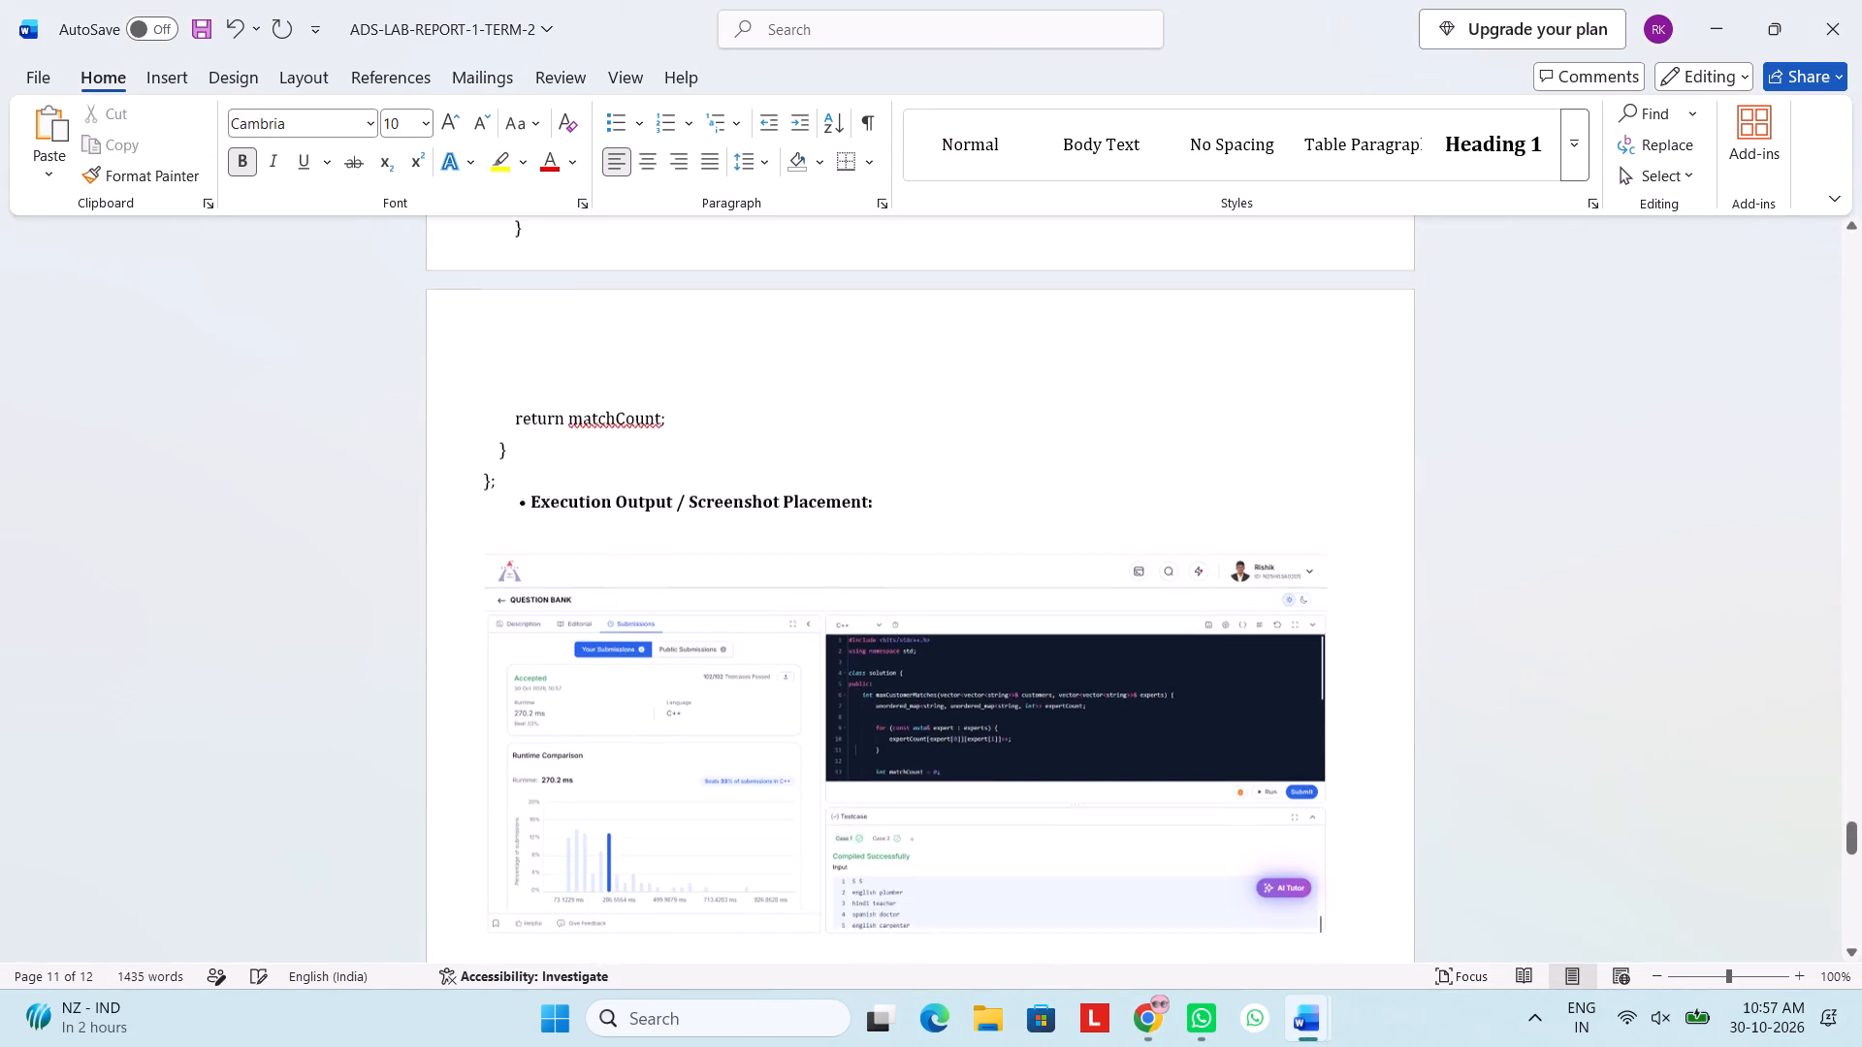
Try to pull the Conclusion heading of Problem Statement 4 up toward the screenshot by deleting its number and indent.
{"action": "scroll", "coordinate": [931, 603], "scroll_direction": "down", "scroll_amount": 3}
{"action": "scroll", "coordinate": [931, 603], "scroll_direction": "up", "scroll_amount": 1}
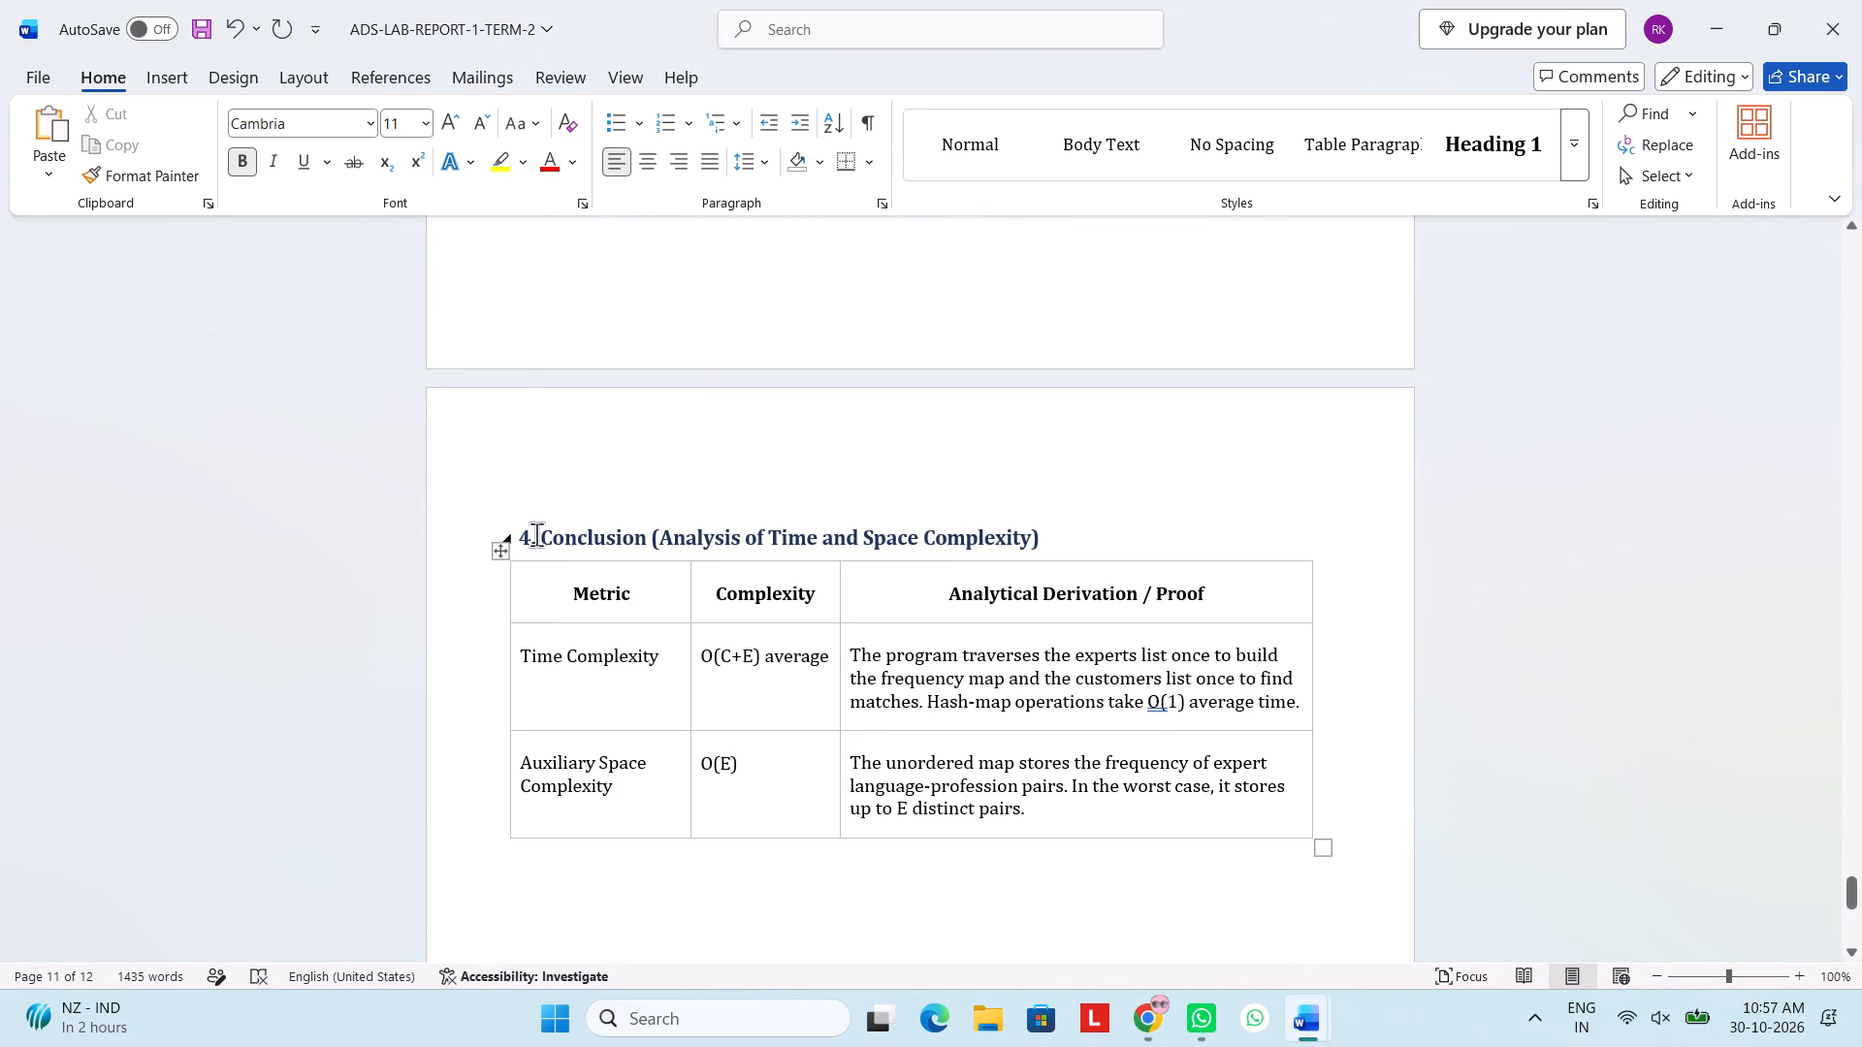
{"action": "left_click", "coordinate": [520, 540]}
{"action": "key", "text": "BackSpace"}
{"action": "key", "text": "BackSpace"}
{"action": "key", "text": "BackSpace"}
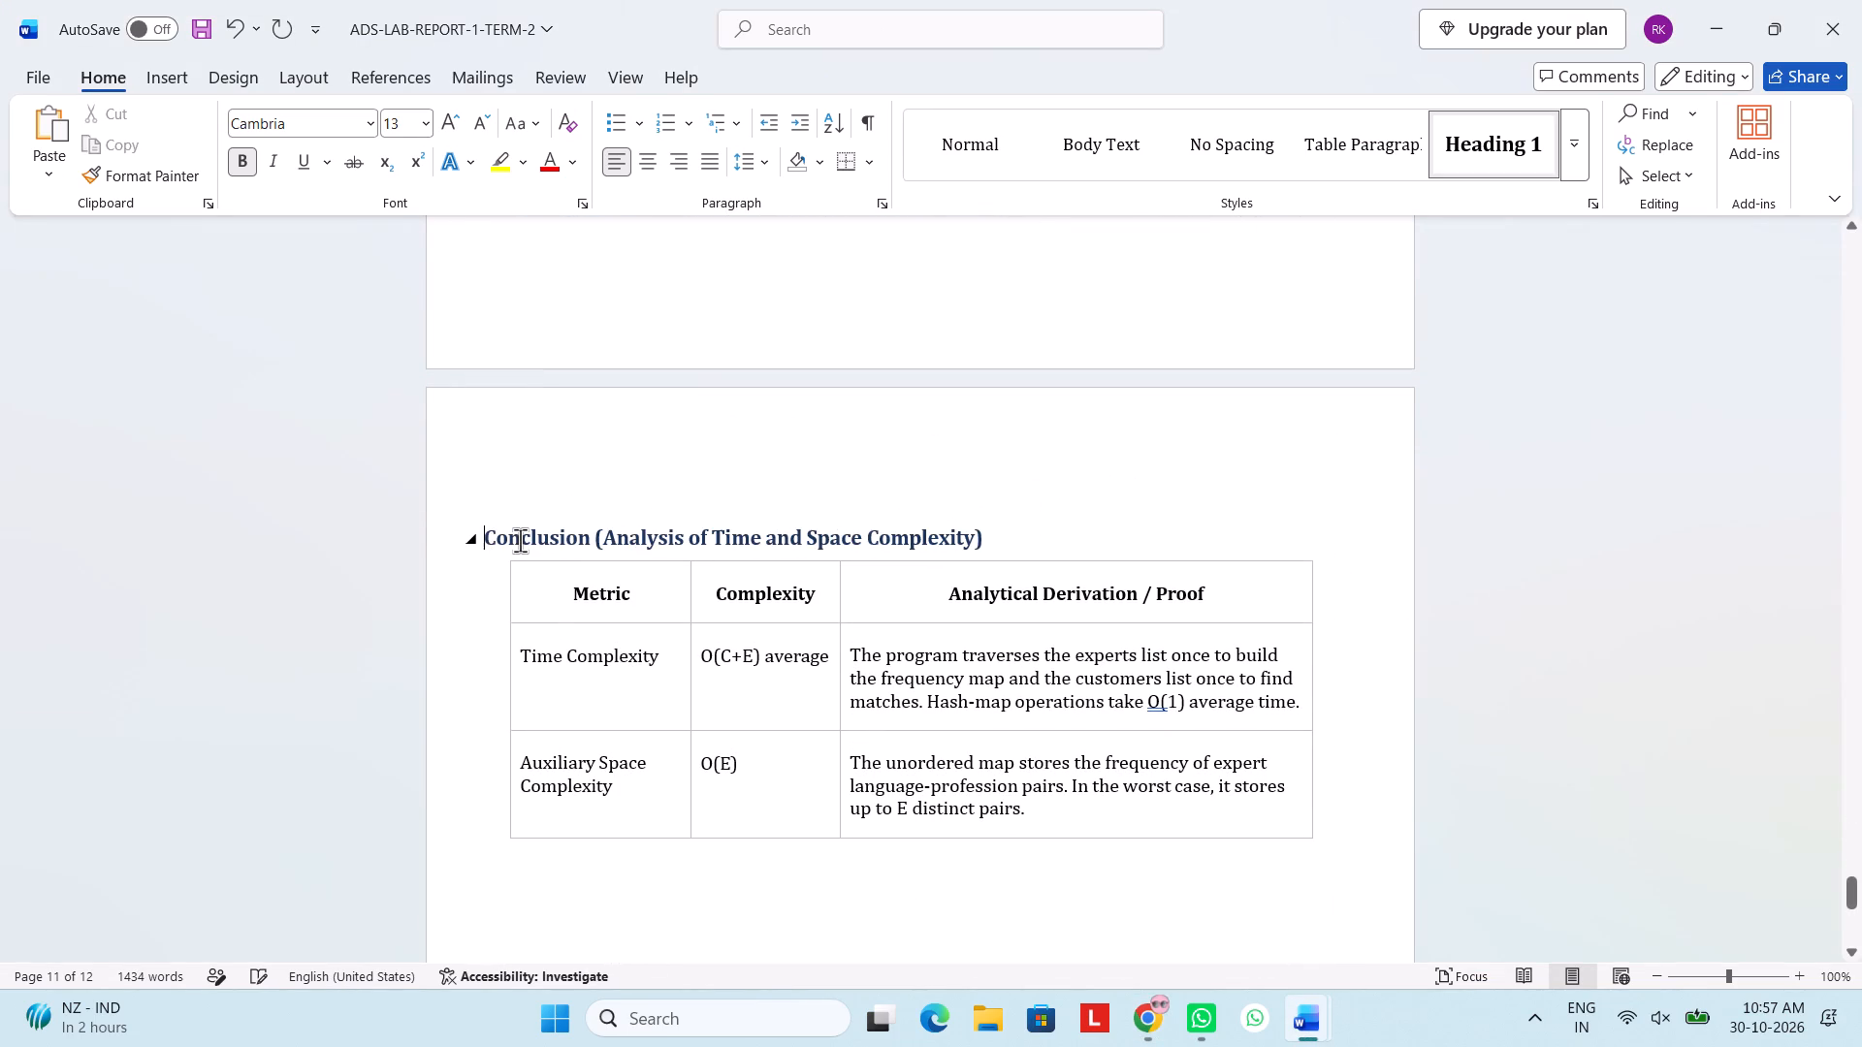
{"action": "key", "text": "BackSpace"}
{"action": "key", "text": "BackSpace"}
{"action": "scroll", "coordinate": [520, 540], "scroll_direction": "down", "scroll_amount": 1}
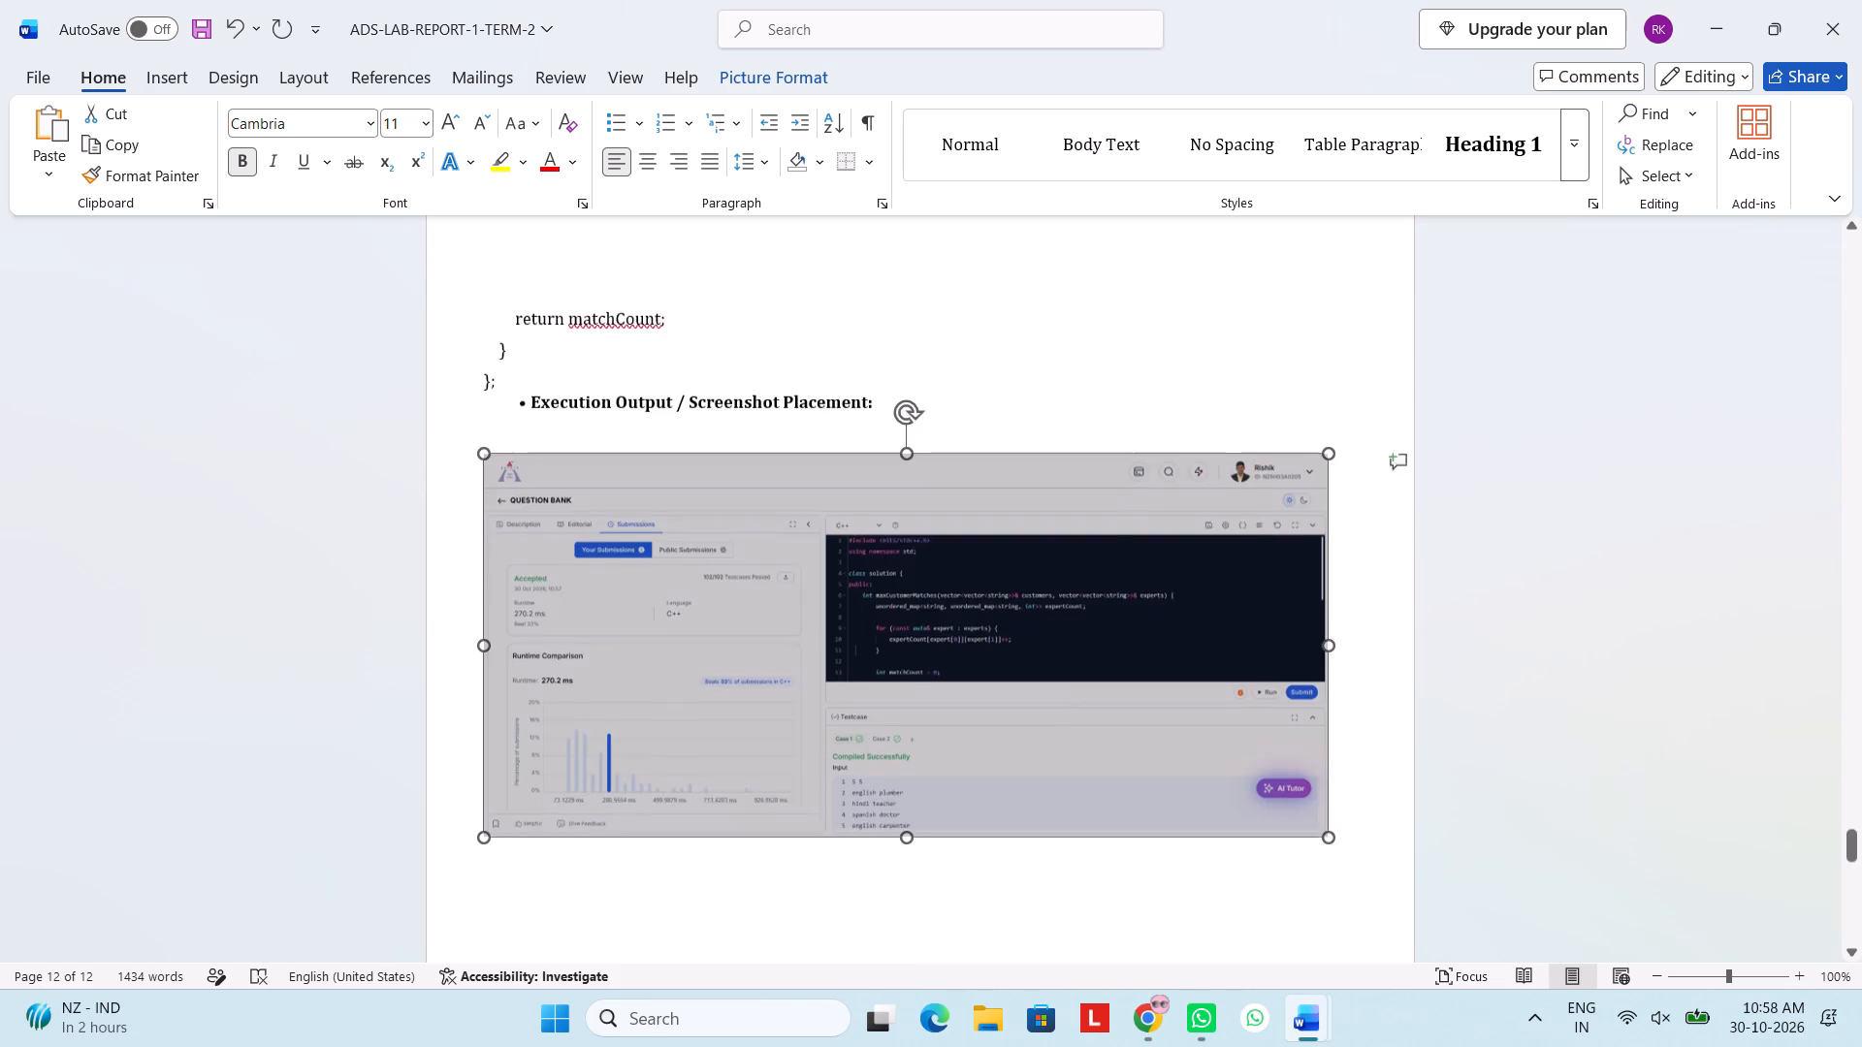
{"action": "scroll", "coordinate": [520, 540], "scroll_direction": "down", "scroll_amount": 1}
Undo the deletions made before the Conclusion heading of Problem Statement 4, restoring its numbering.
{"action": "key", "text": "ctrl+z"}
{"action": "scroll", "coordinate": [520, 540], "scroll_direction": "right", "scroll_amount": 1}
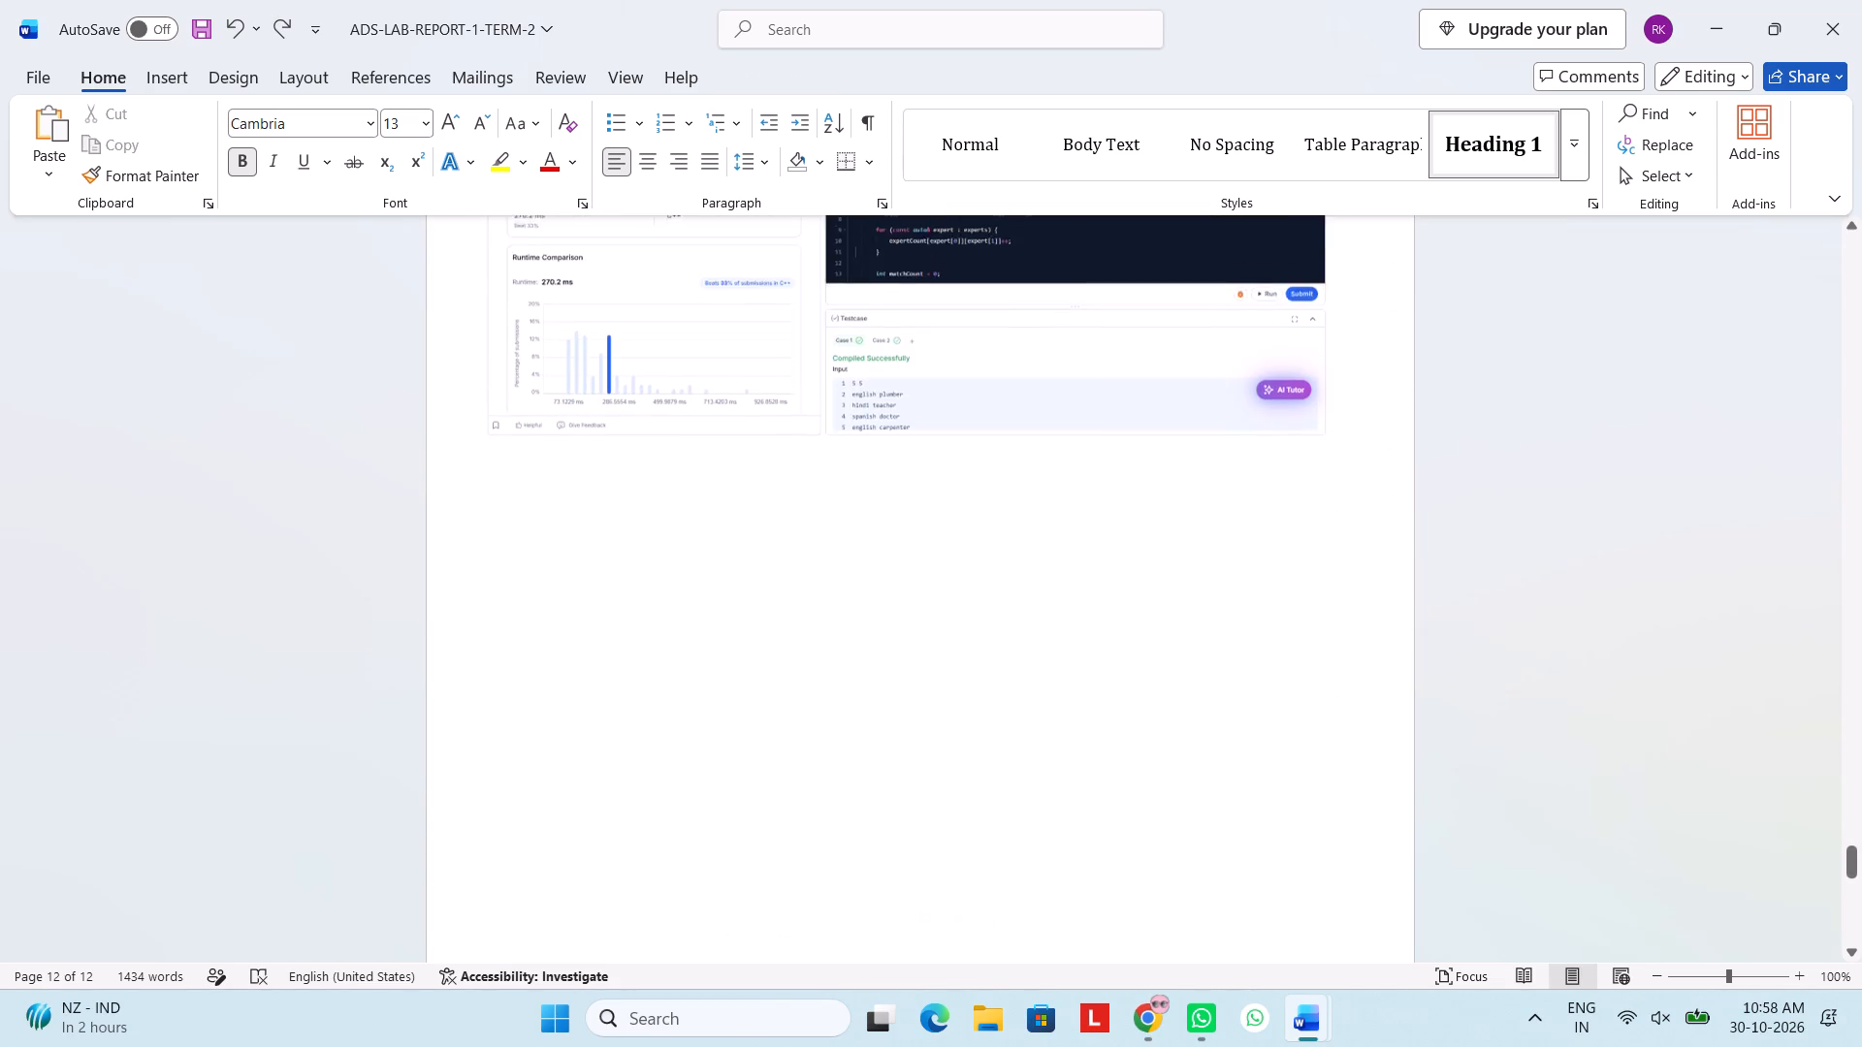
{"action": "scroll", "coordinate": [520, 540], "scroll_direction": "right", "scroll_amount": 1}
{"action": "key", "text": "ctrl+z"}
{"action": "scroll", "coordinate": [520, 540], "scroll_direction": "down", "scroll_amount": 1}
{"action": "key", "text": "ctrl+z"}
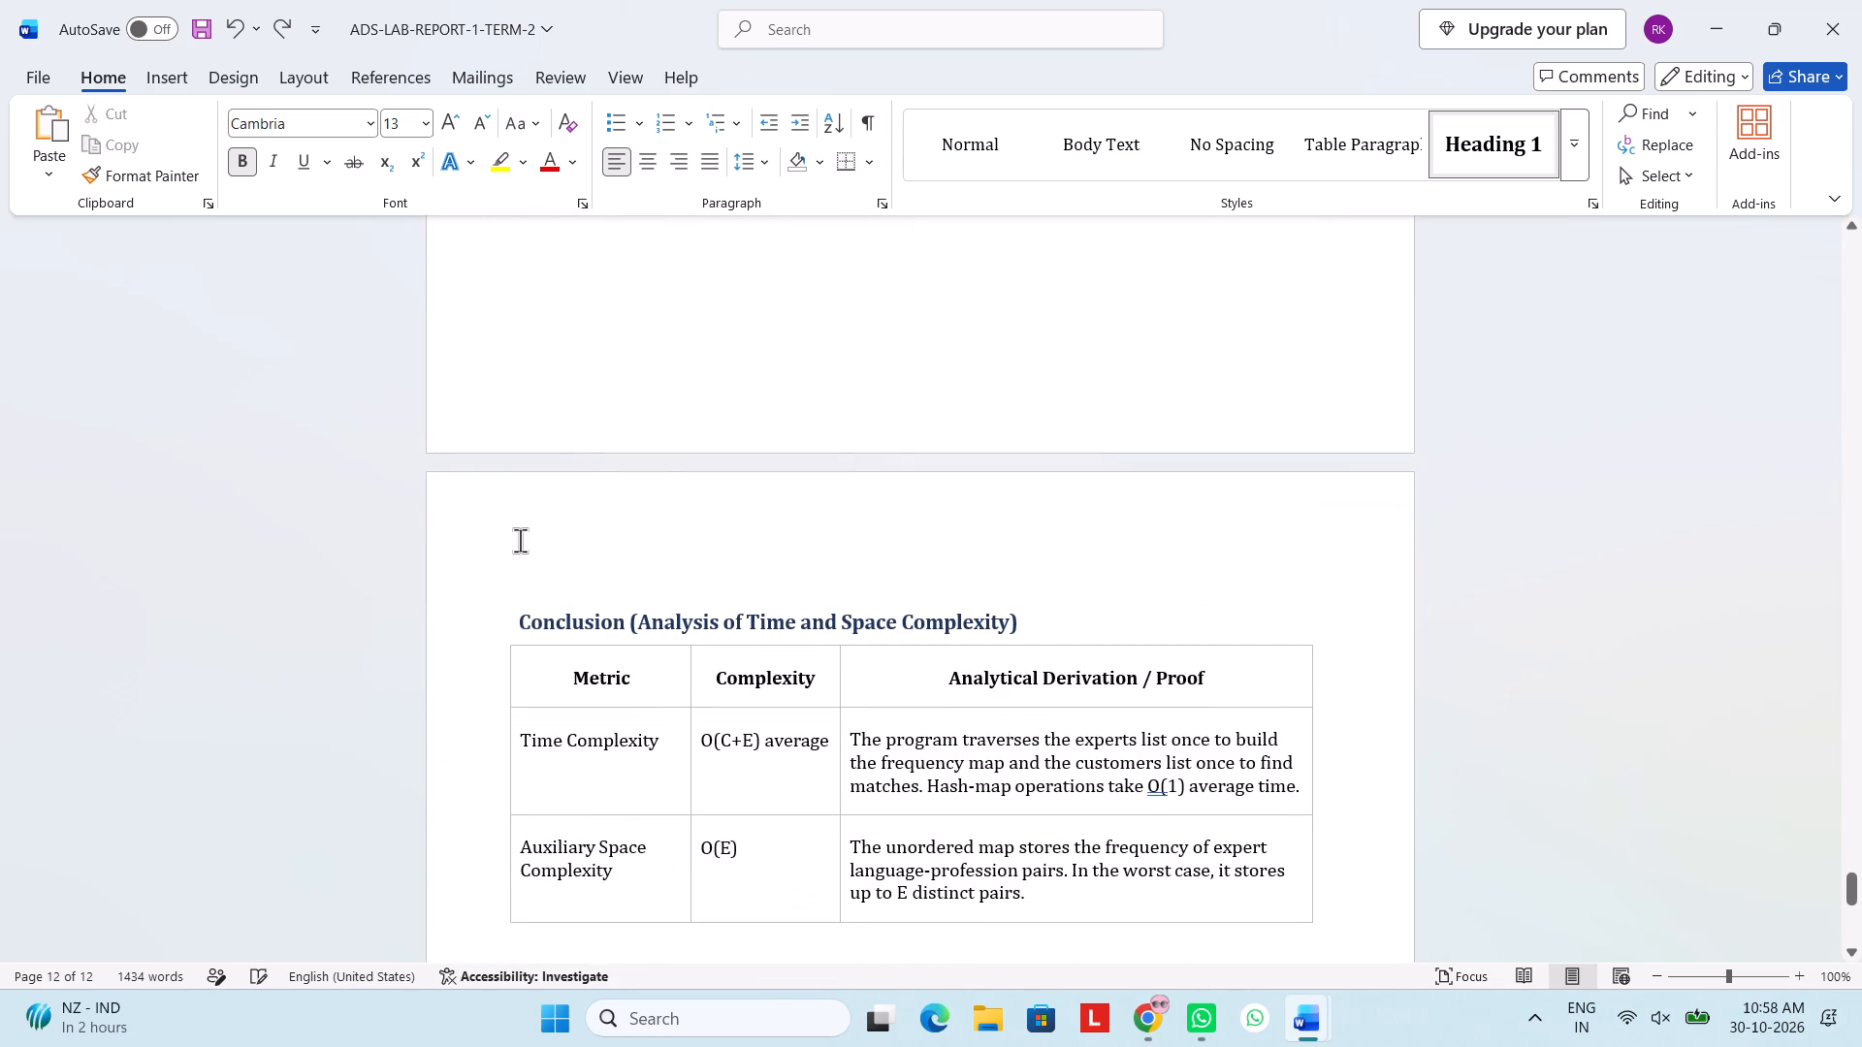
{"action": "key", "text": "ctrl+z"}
Review the layout of the Problem Statement 4 section from its description through the sample input and output.
{"action": "scroll", "coordinate": [520, 540], "scroll_direction": "up", "scroll_amount": 4}
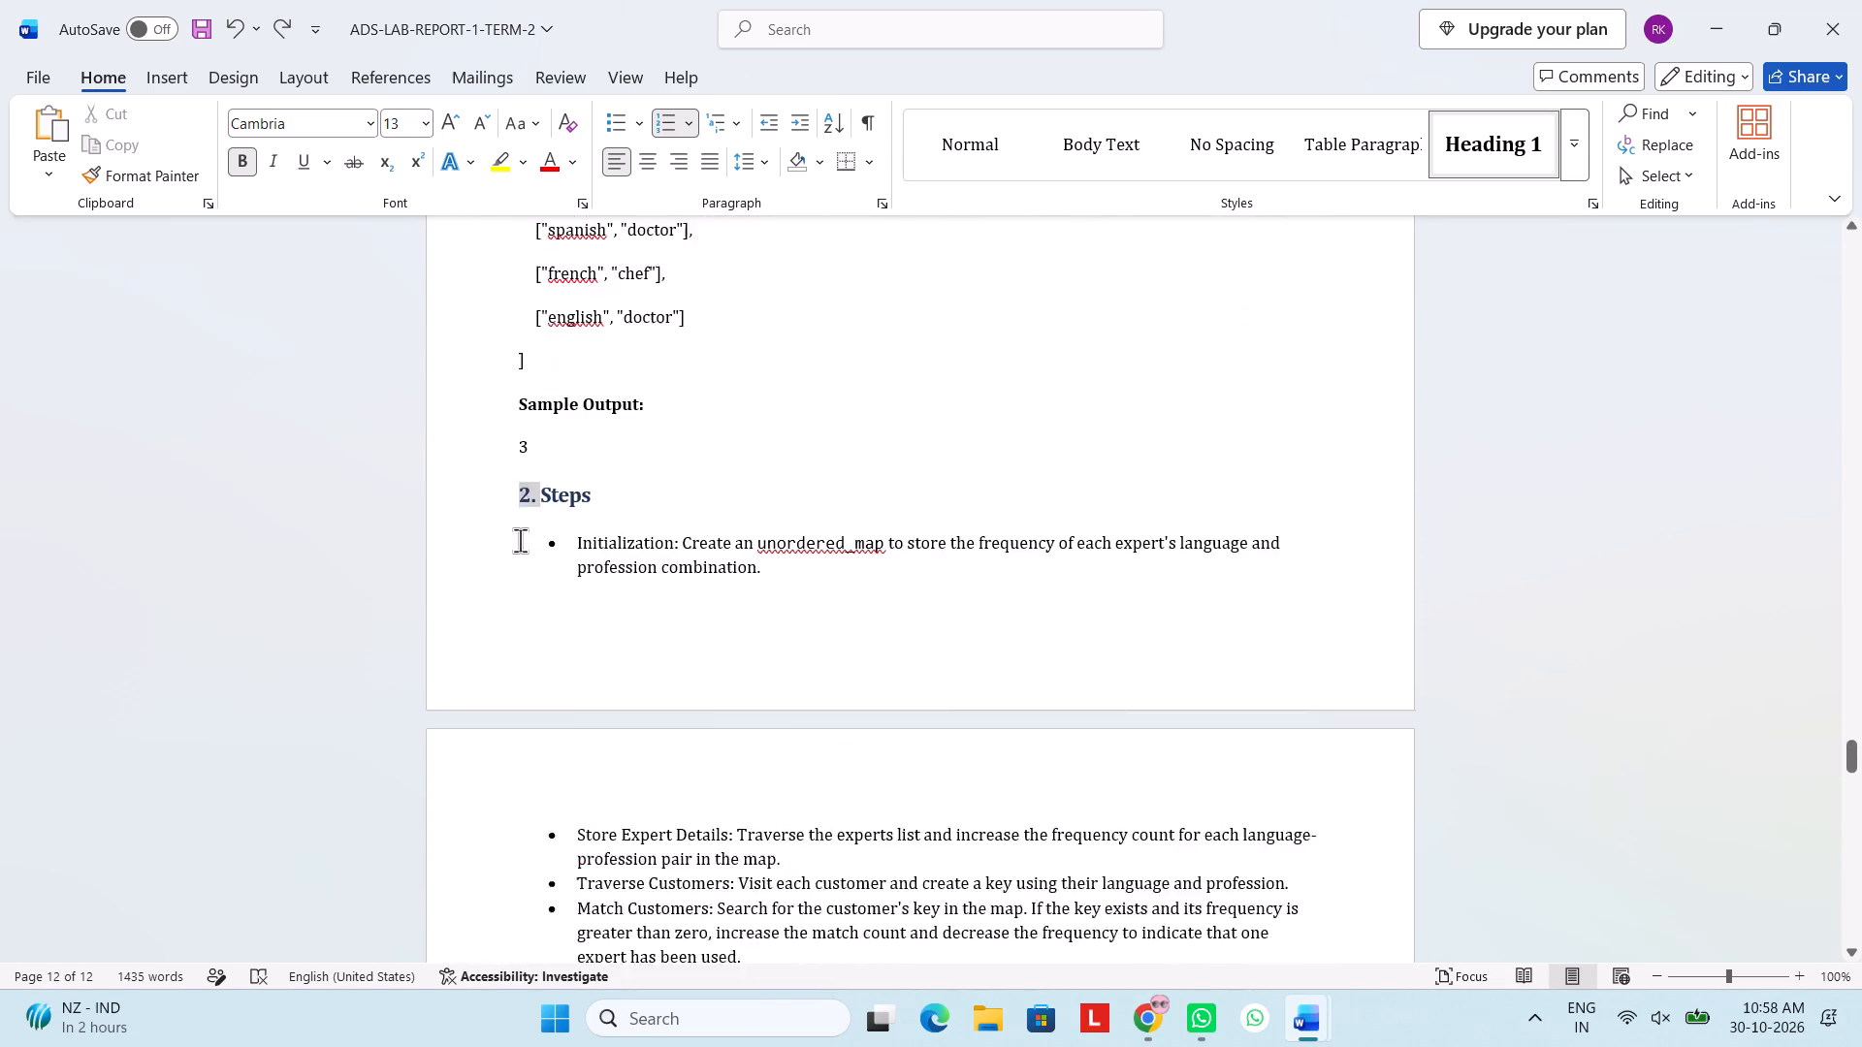
{"action": "scroll", "coordinate": [520, 540], "scroll_direction": "up", "scroll_amount": 7}
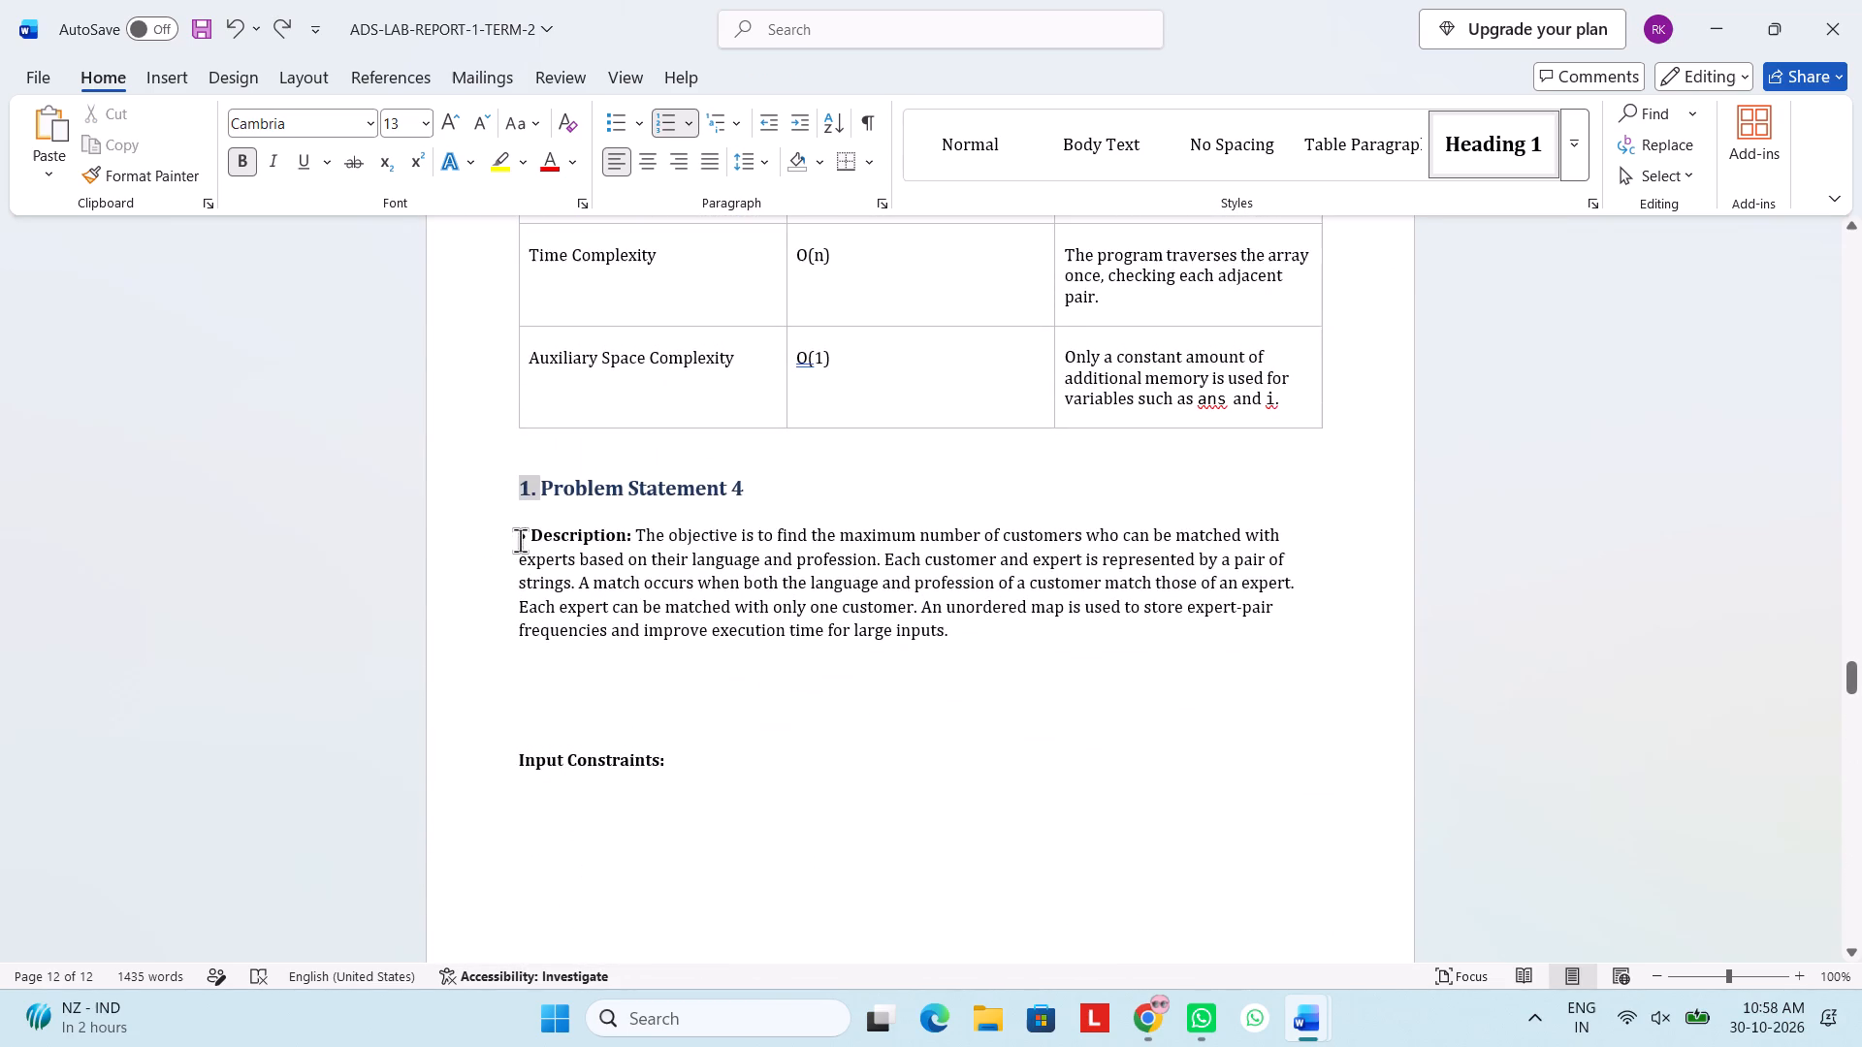
{"action": "scroll", "coordinate": [520, 540], "scroll_direction": "up", "scroll_amount": 1}
{"action": "left_click", "coordinate": [937, 794]}
{"action": "scroll", "coordinate": [937, 794], "scroll_direction": "down", "scroll_amount": 4}
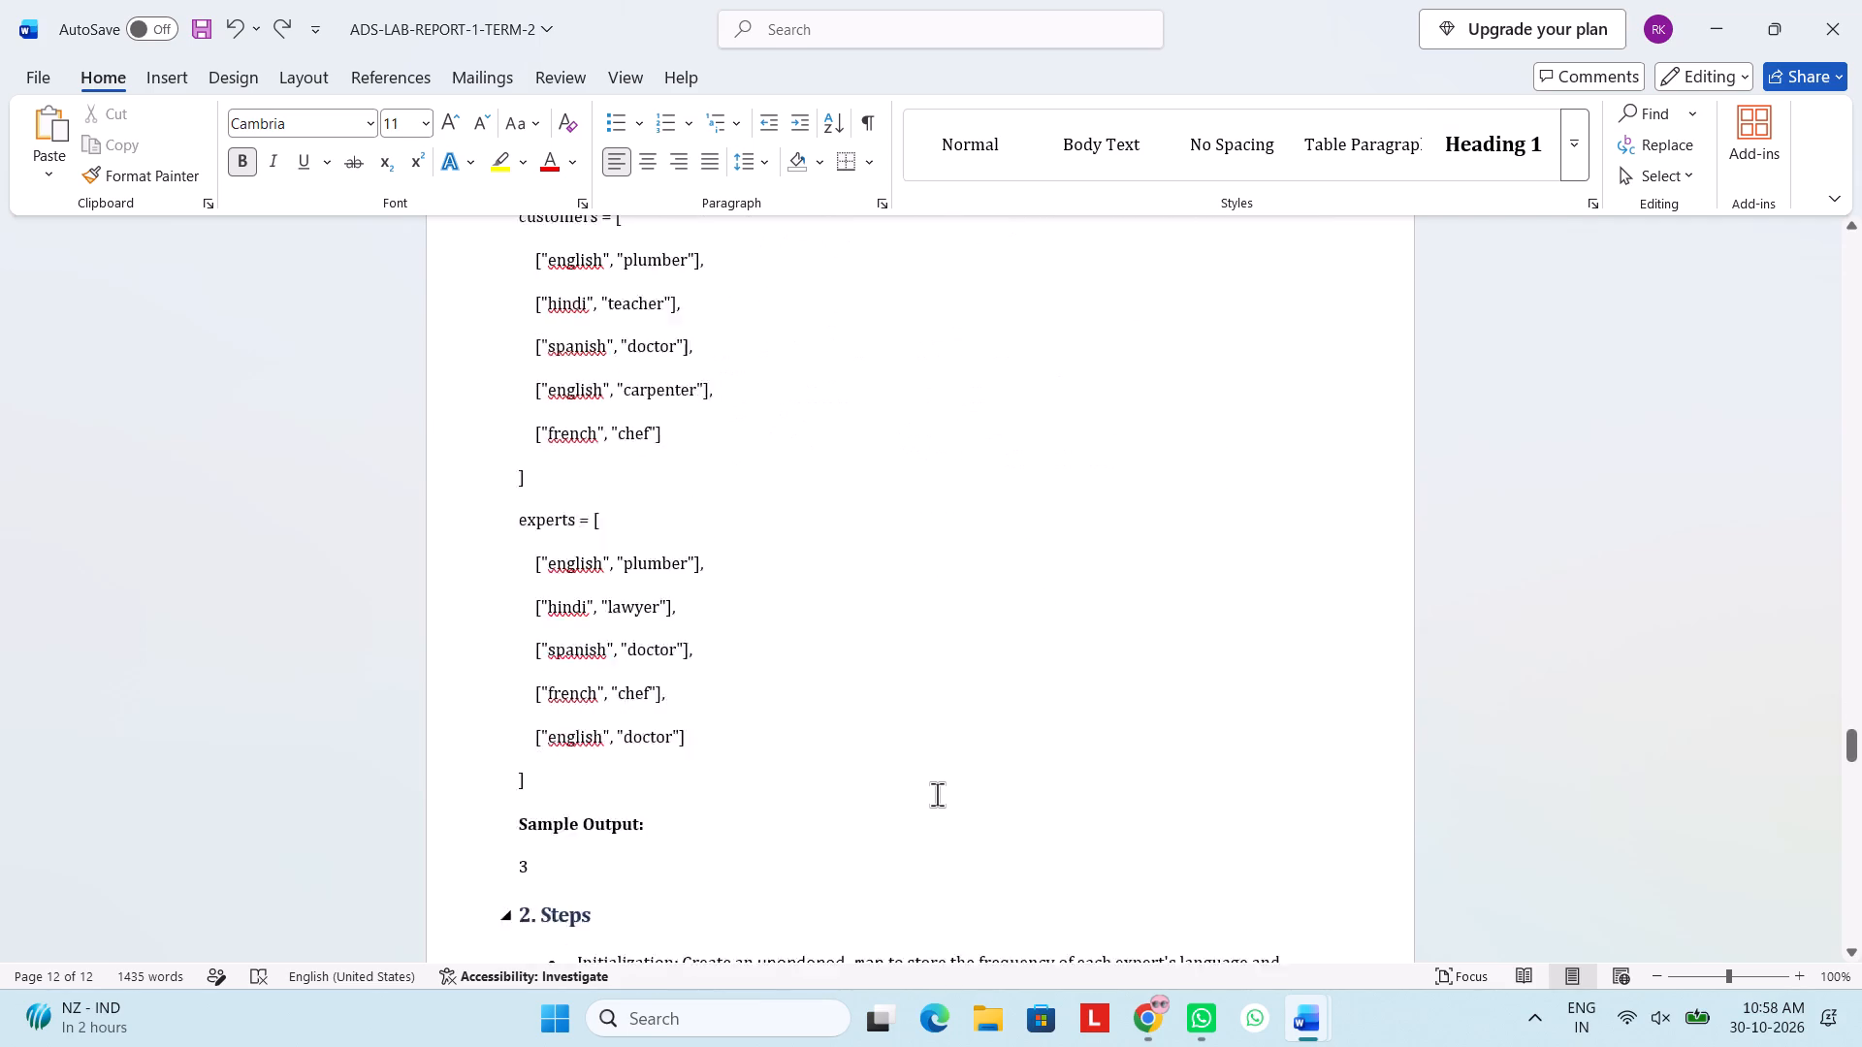
In ADS-LAB-REPORT-1-TERM-2, insert four line breaks after the new Match Customers with Experts execution screenshot.
{"action": "scroll", "coordinate": [937, 794], "scroll_direction": "down", "scroll_amount": 7}
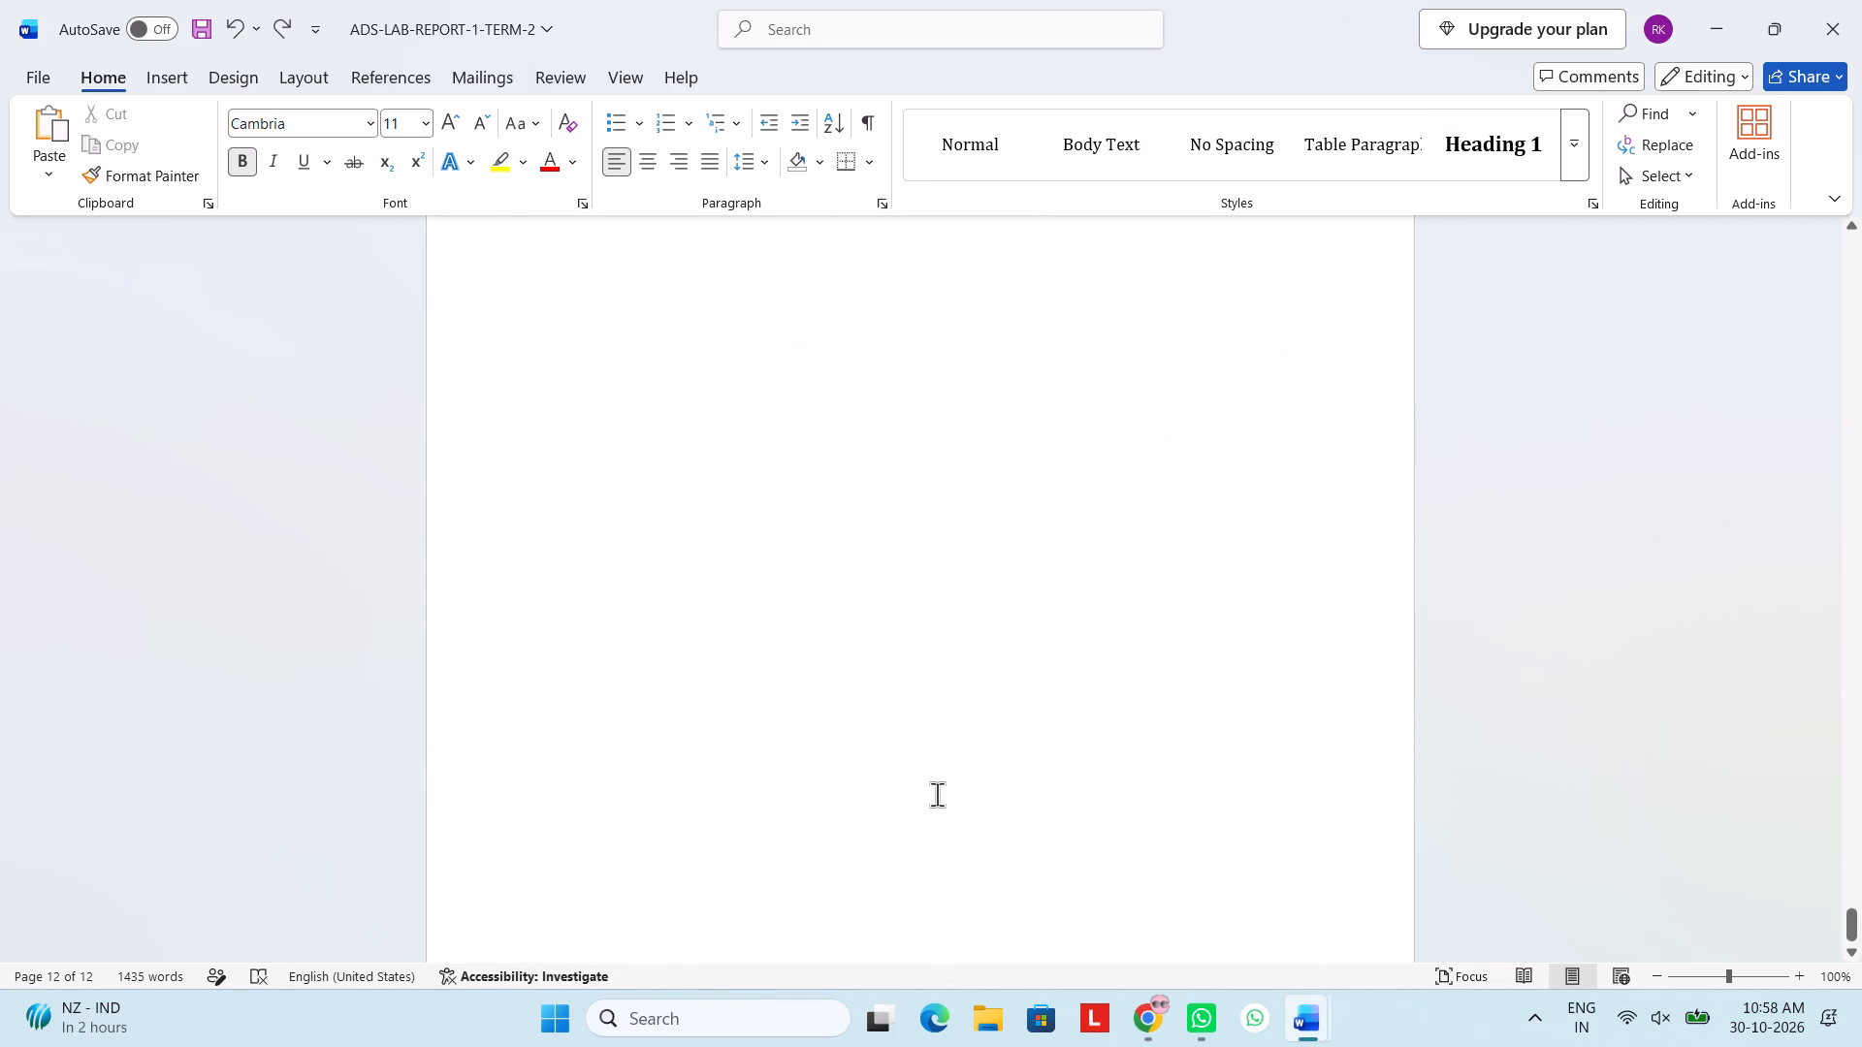
{"action": "scroll", "coordinate": [937, 794], "scroll_direction": "down", "scroll_amount": 3}
{"action": "scroll", "coordinate": [937, 794], "scroll_direction": "up", "scroll_amount": 1}
{"action": "scroll", "coordinate": [937, 794], "scroll_direction": "down", "scroll_amount": 2}
{"action": "scroll", "coordinate": [937, 794], "scroll_direction": "up", "scroll_amount": 4}
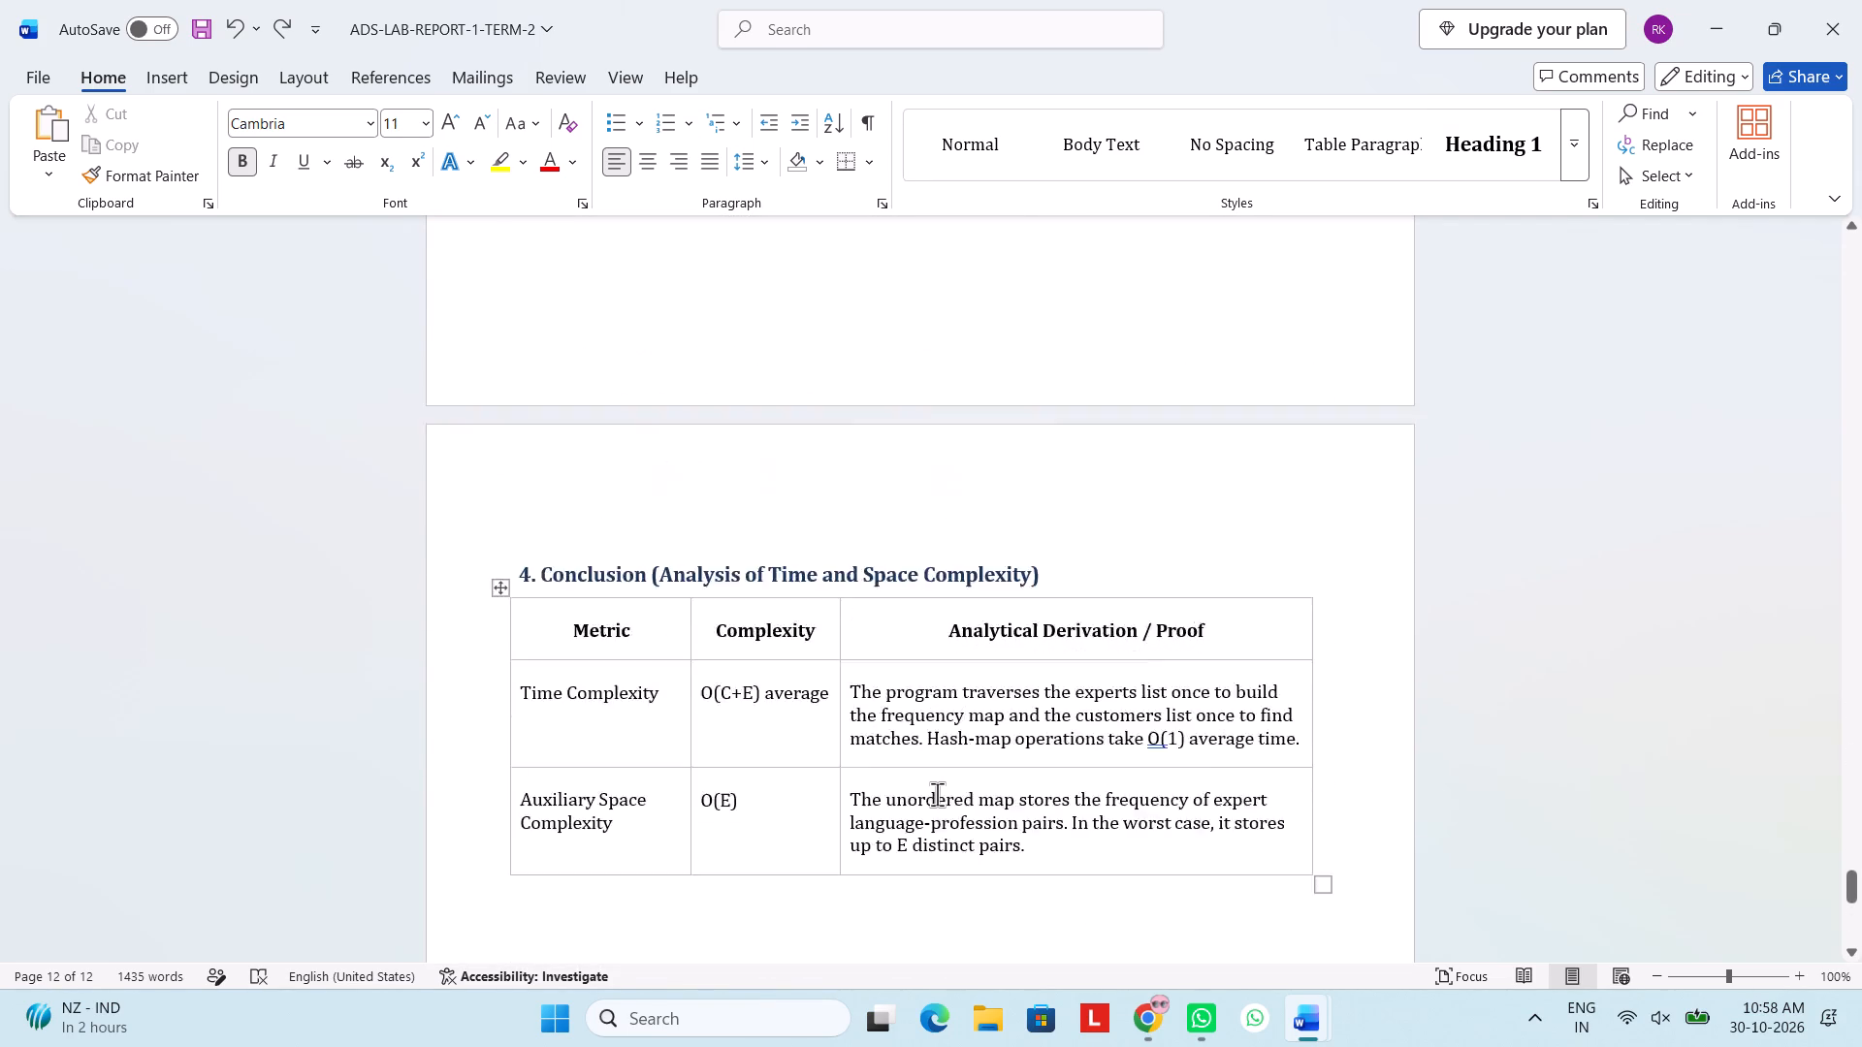
{"action": "scroll", "coordinate": [937, 794], "scroll_direction": "up", "scroll_amount": 2}
{"action": "scroll", "coordinate": [937, 794], "scroll_direction": "down", "scroll_amount": 1}
{"action": "scroll", "coordinate": [937, 794], "scroll_direction": "up", "scroll_amount": 2}
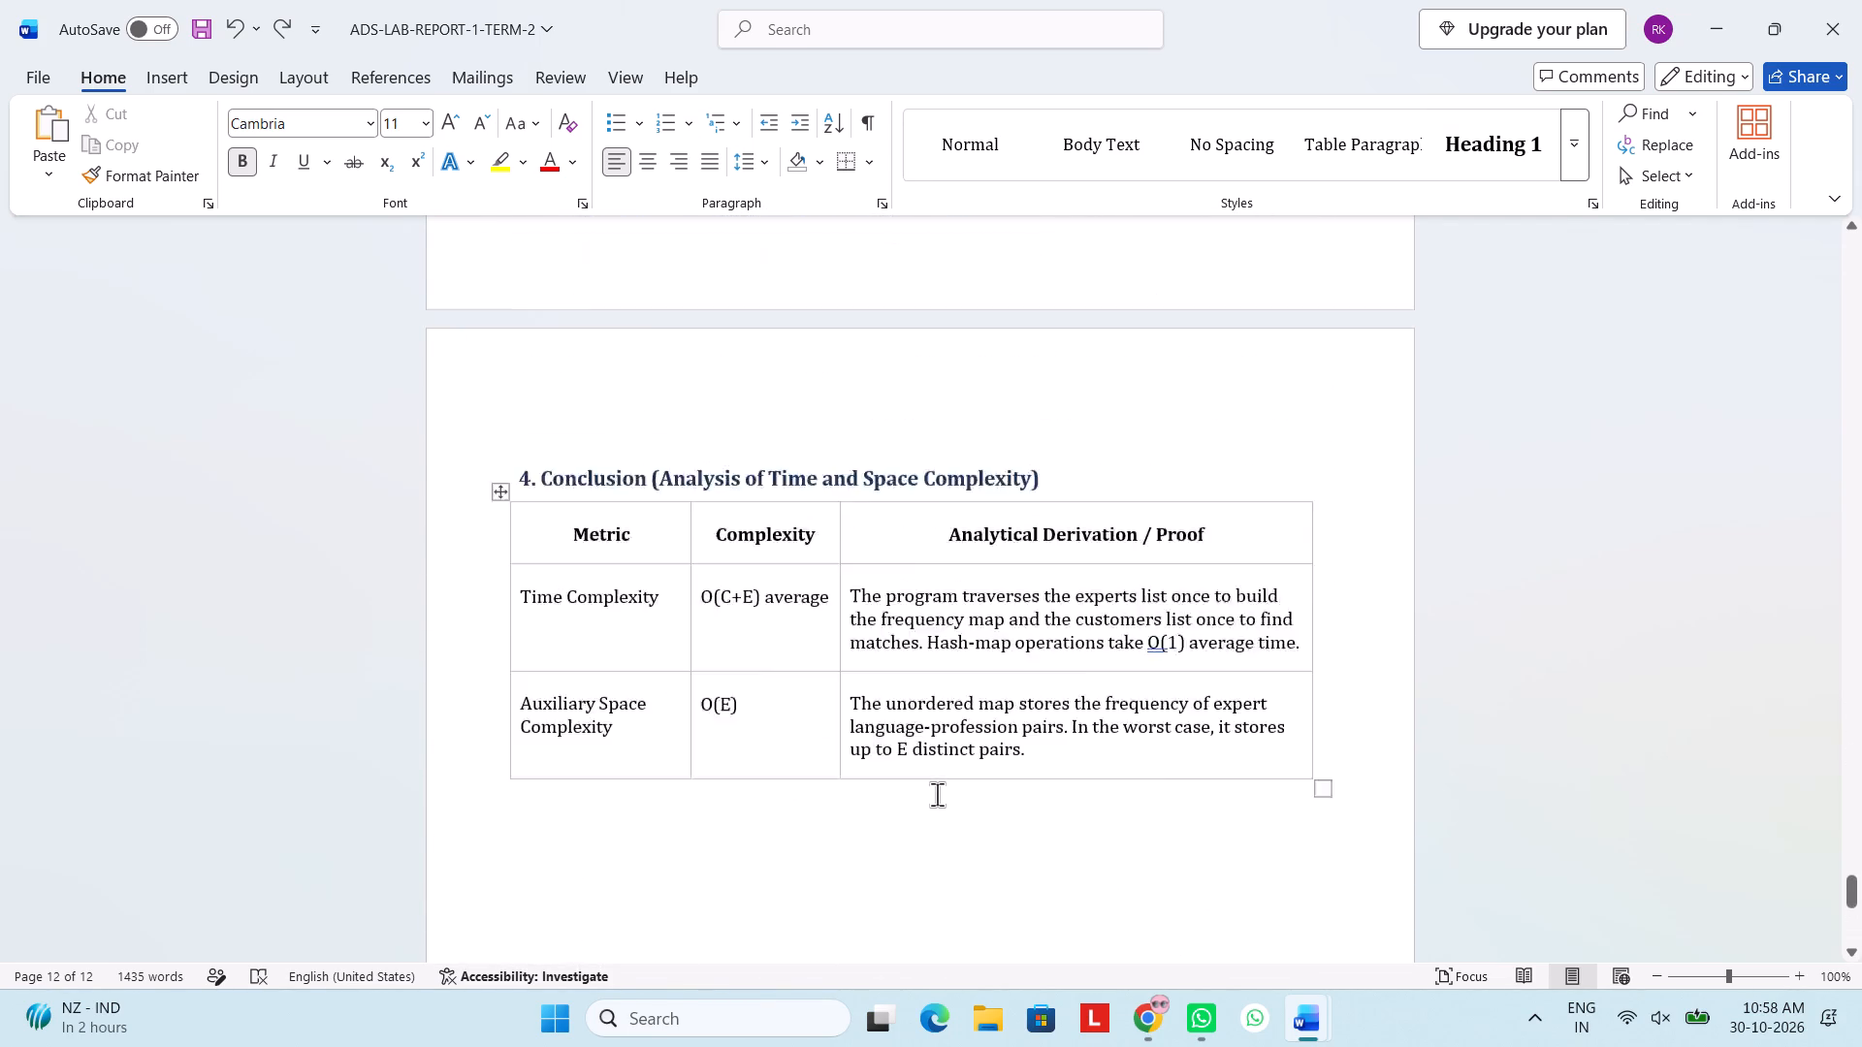
{"action": "scroll", "coordinate": [937, 794], "scroll_direction": "up", "scroll_amount": 1}
{"action": "scroll", "coordinate": [1196, 435], "scroll_direction": "up", "scroll_amount": 4}
{"action": "left_click", "coordinate": [1354, 576]}
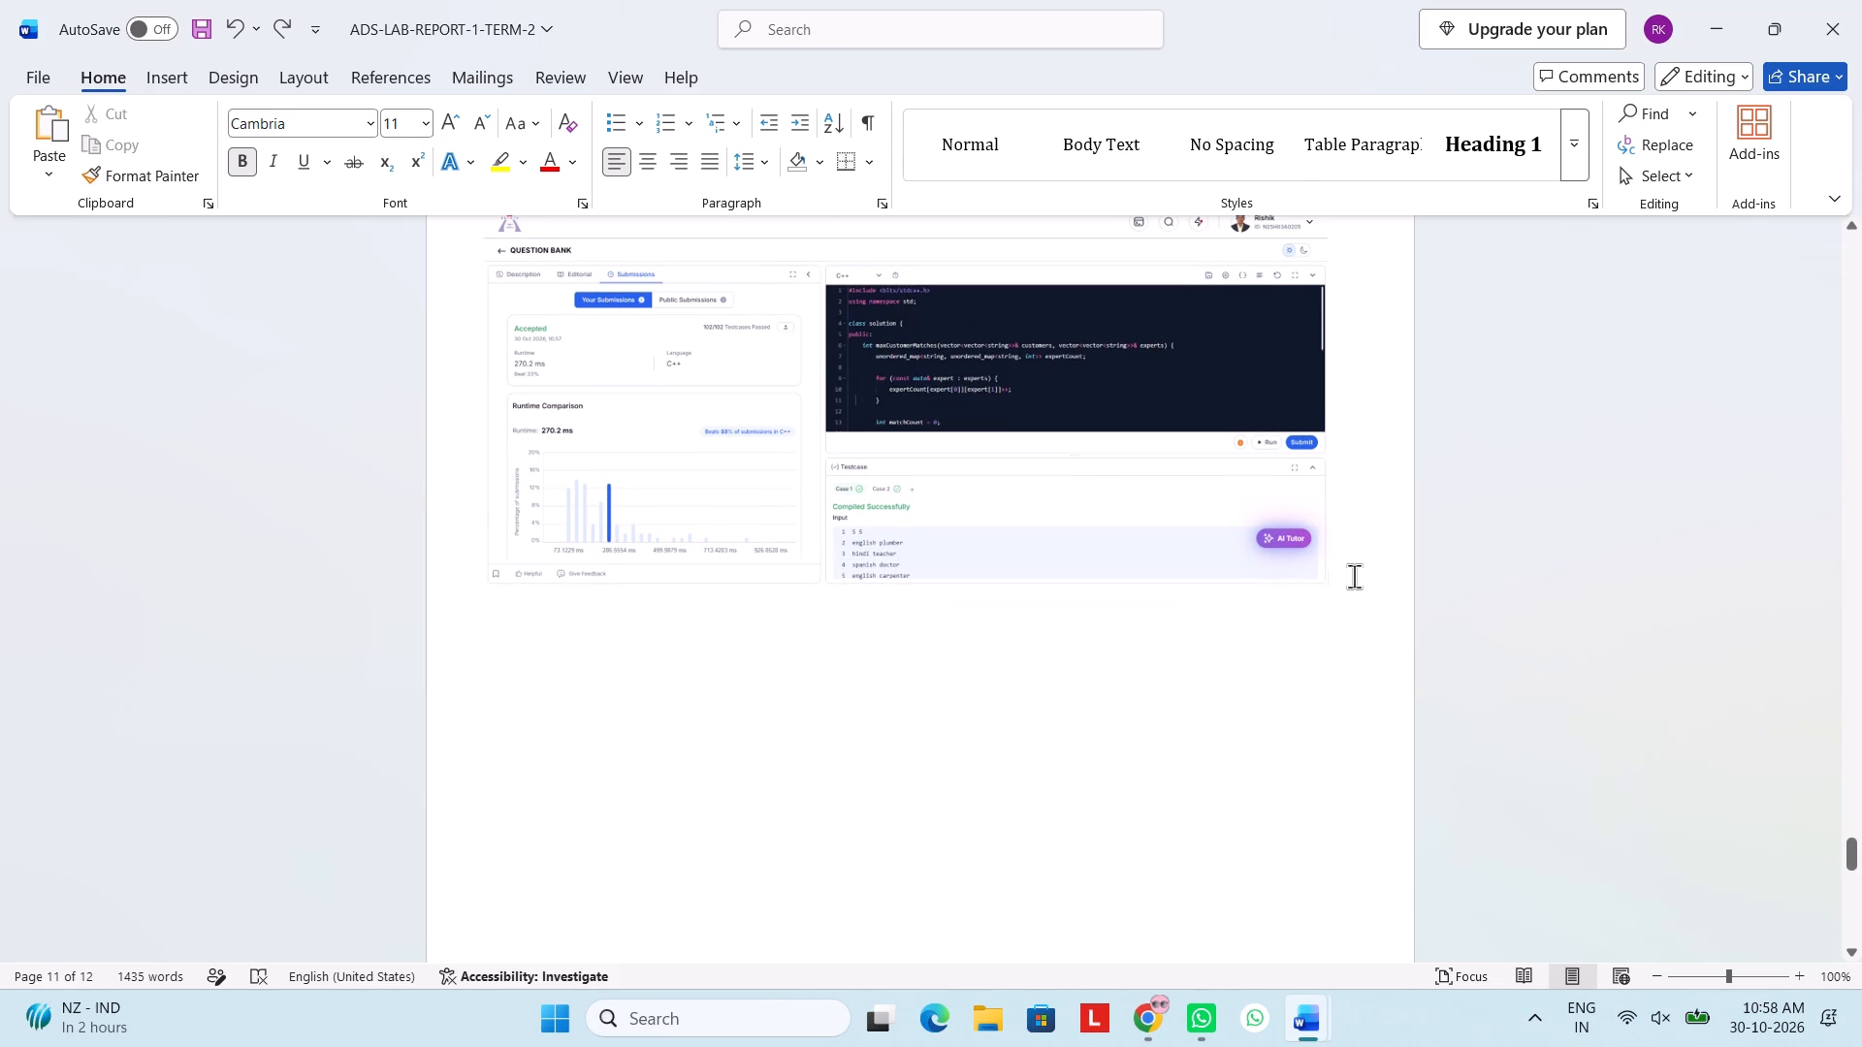
{"action": "key", "text": "Return"}
{"action": "key", "text": "Return"}
{"action": "key", "text": "Return"}
{"action": "key", "text": "Return"}
Move the final Conclusion heading and its time and space complexity table from the last page to directly below the execution screenshot.
{"action": "scroll", "coordinate": [1354, 576], "scroll_direction": "down", "scroll_amount": 3}
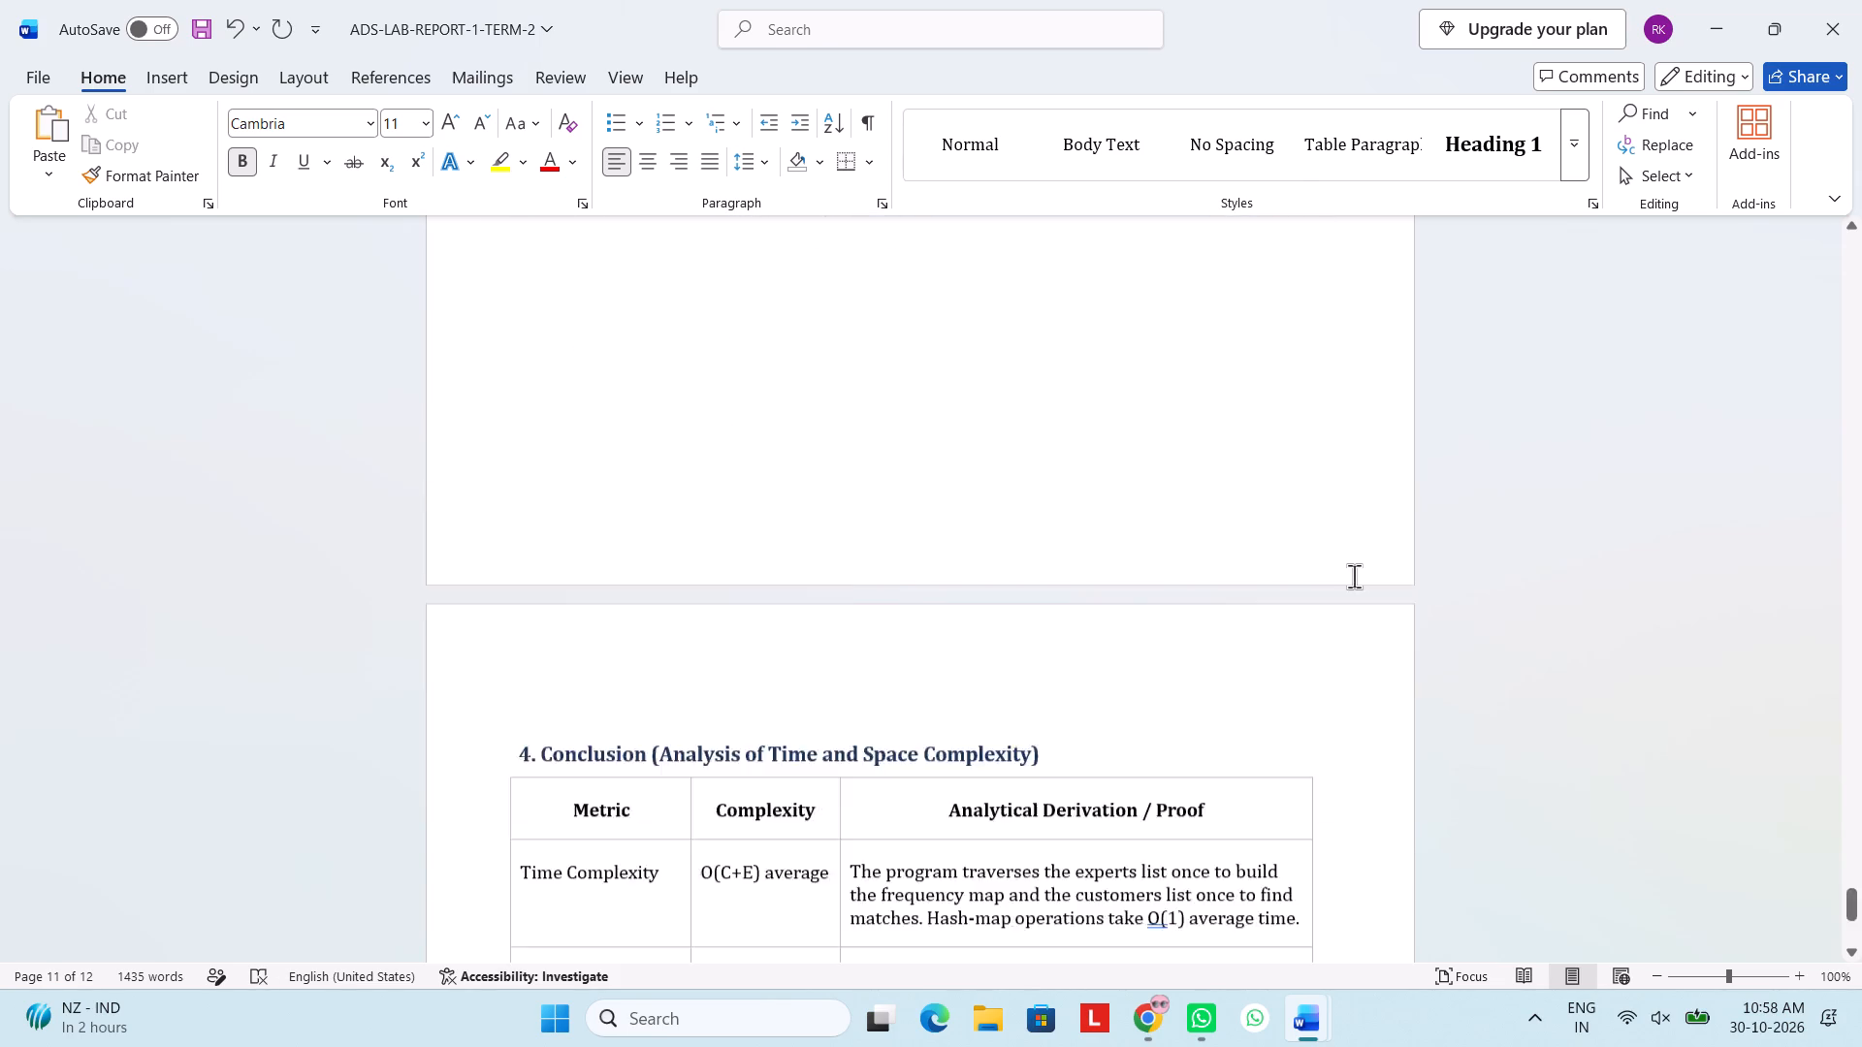
{"action": "scroll", "coordinate": [1354, 576], "scroll_direction": "down", "scroll_amount": 4}
{"action": "left_click_drag", "start_coordinate": [1355, 882], "coordinate": [907, 802]}
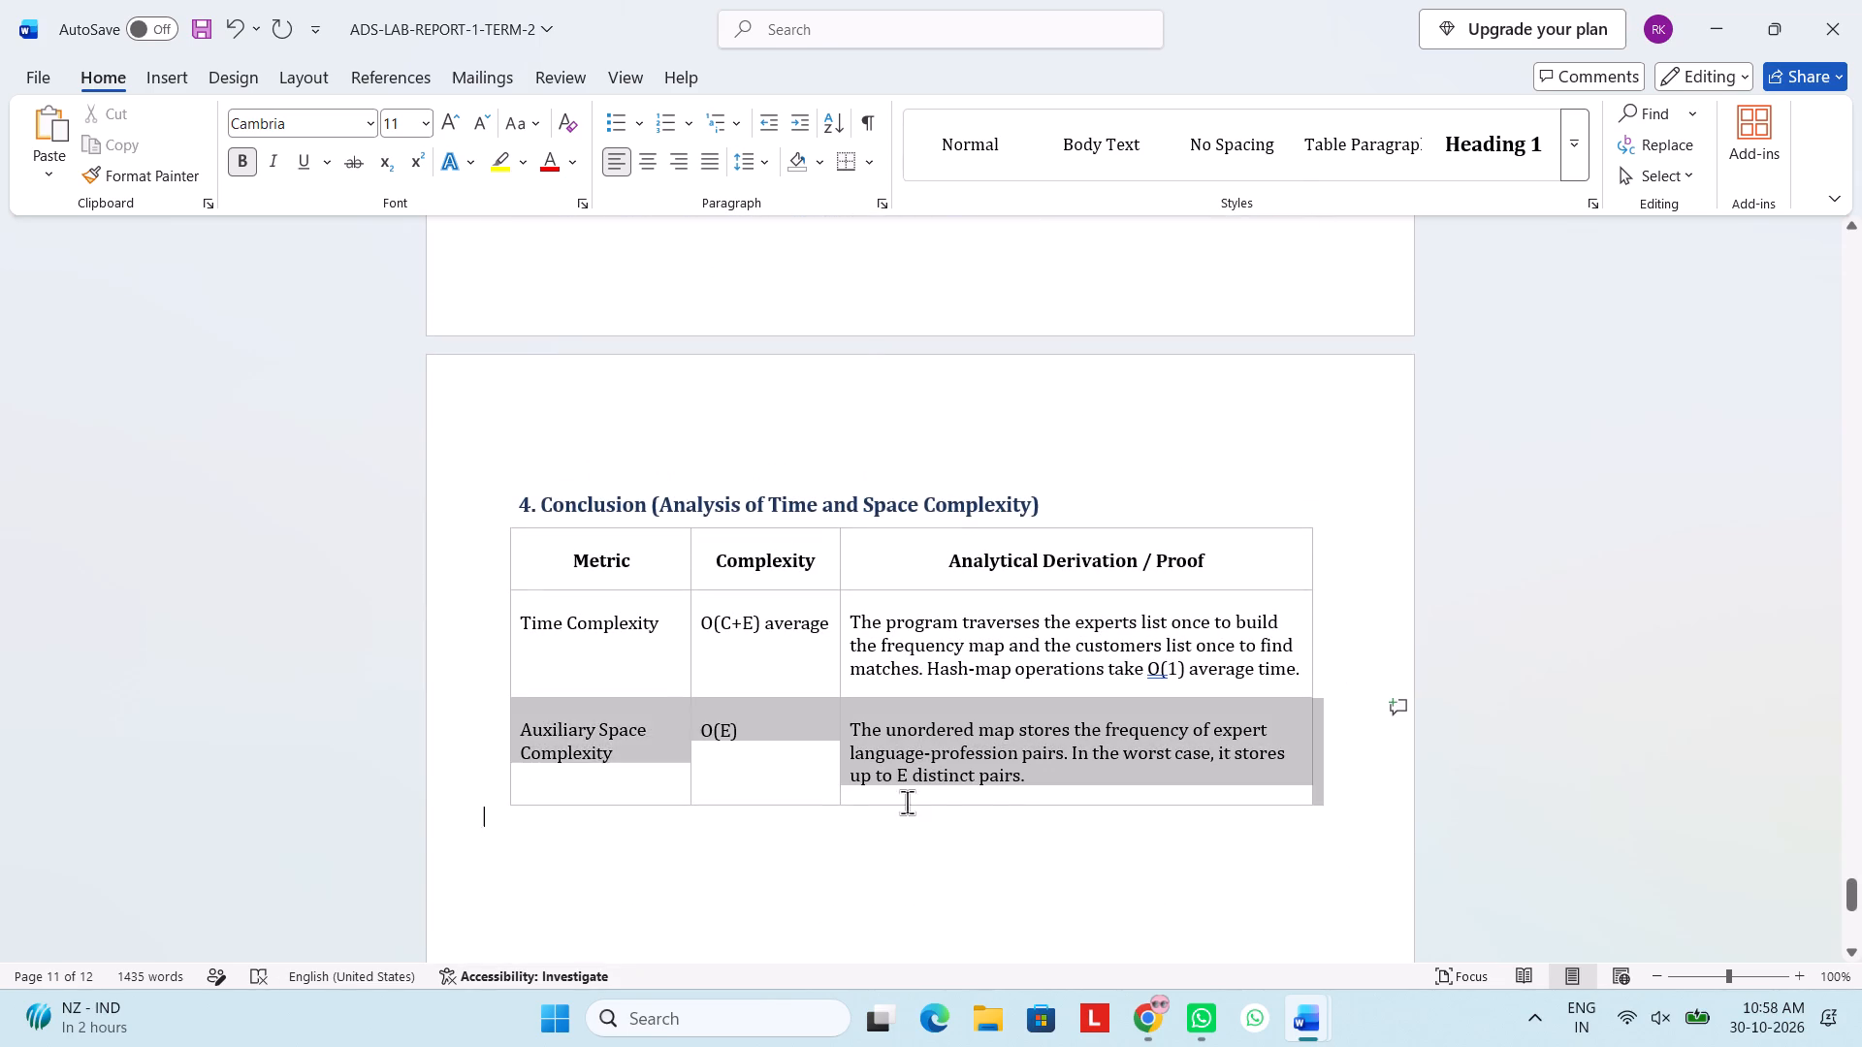
{"action": "left_click_drag", "start_coordinate": [907, 802], "coordinate": [499, 494]}
{"action": "key", "text": "ctrl+x"}
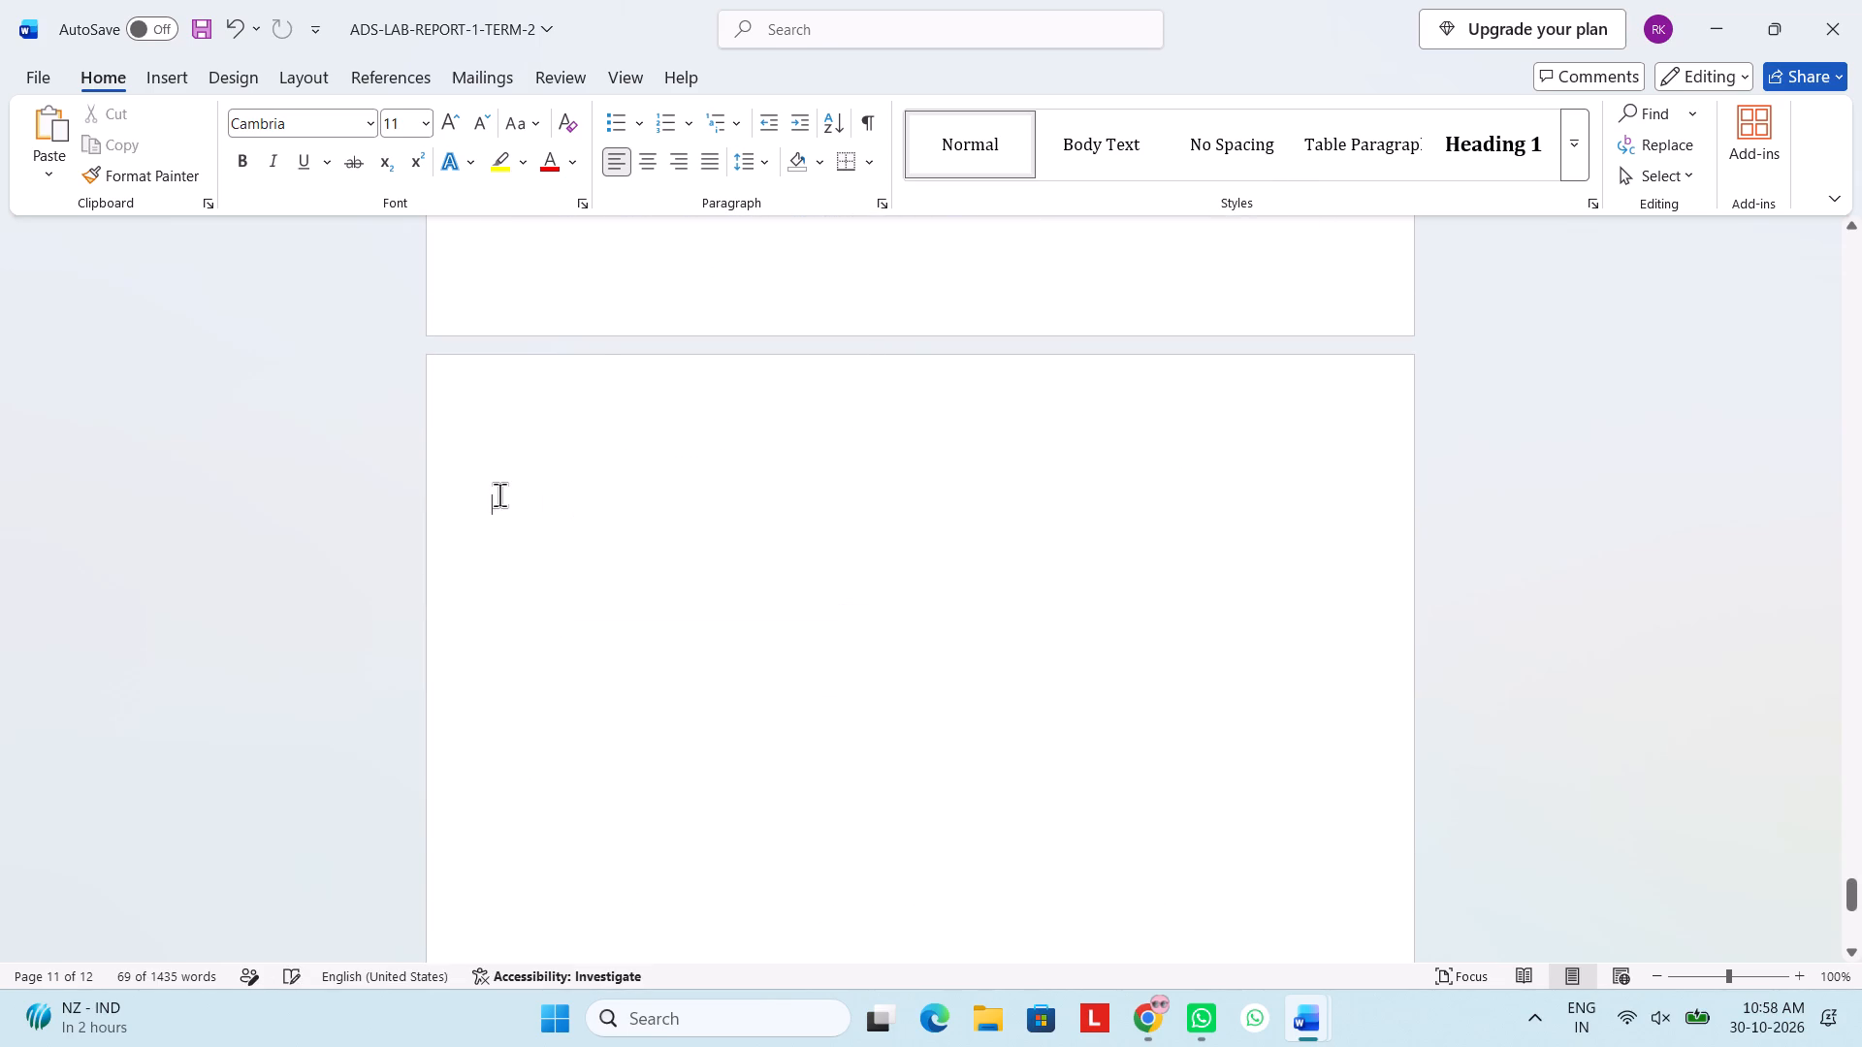
{"action": "scroll", "coordinate": [499, 494], "scroll_direction": "up", "scroll_amount": 2}
{"action": "left_click", "coordinate": [505, 553]}
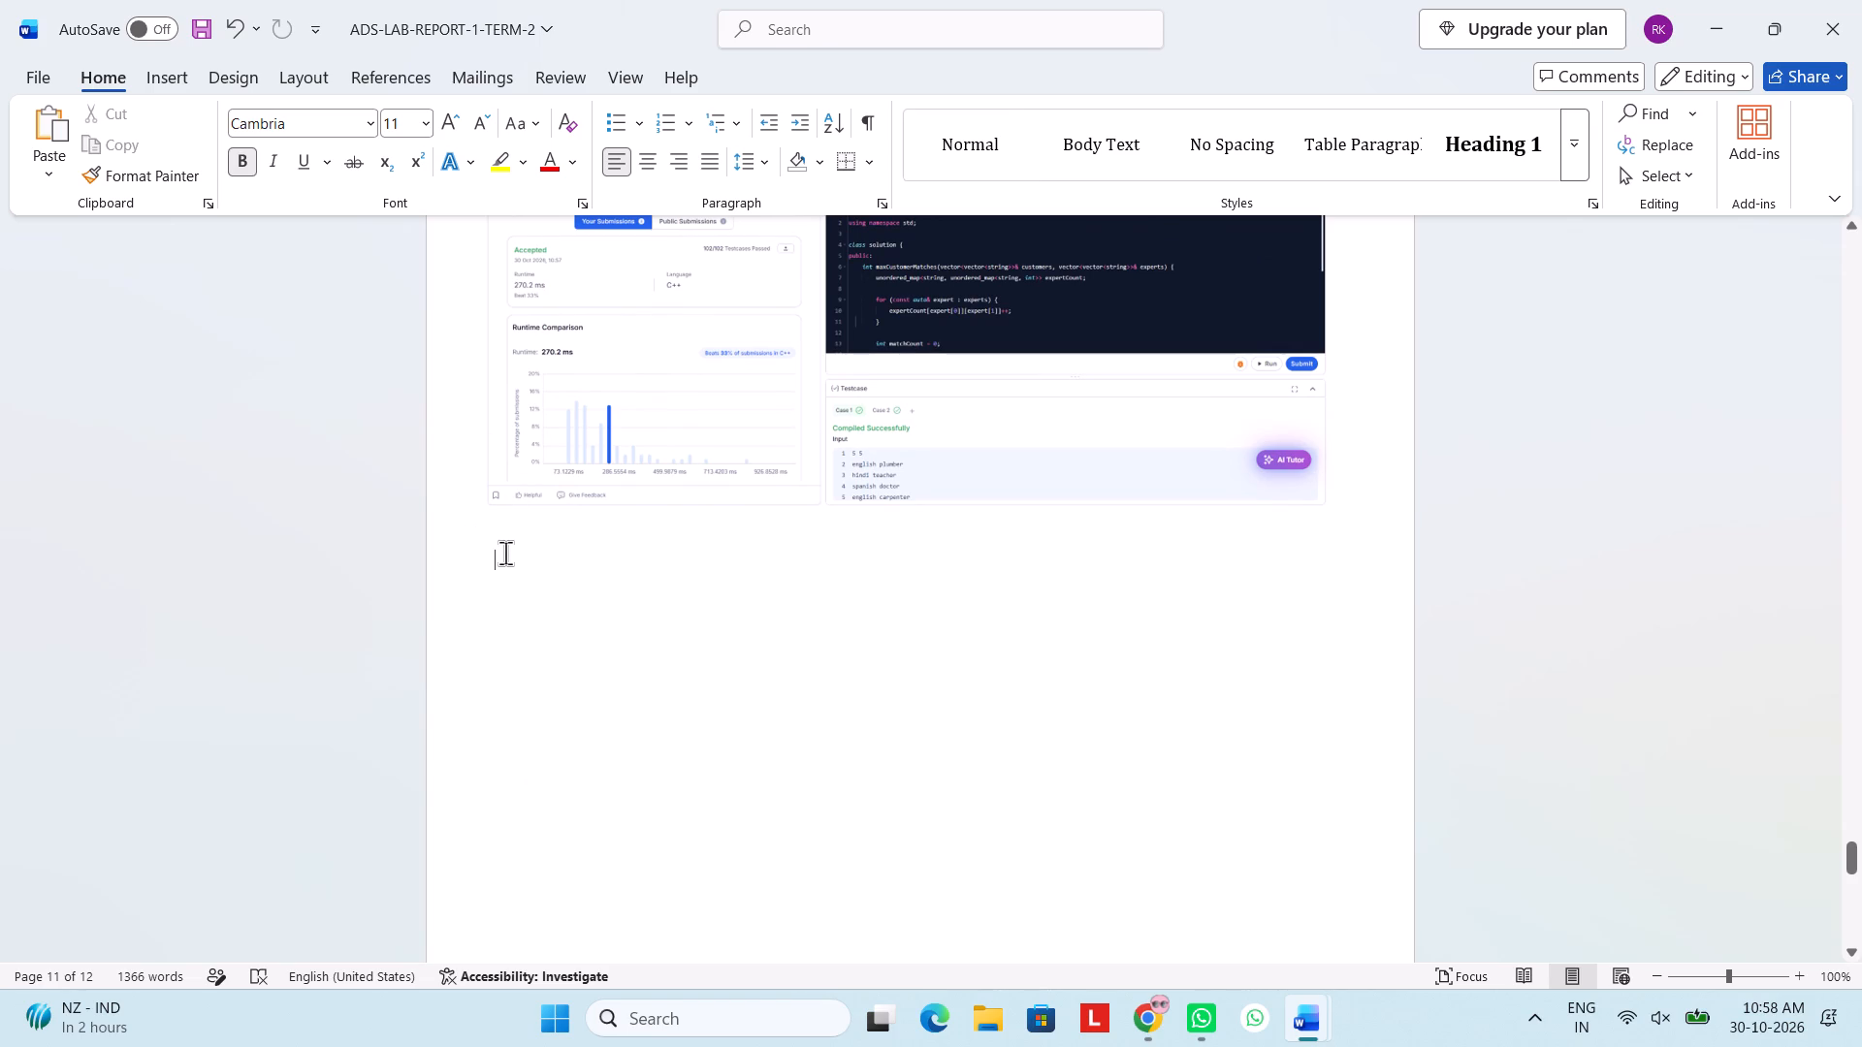
{"action": "key", "text": "ctrl+v"}
Correct the number of the moved Conclusion (Analysis of Time and Space Complexity) heading to "4.".
{"action": "scroll", "coordinate": [648, 590], "scroll_direction": "down", "scroll_amount": 3}
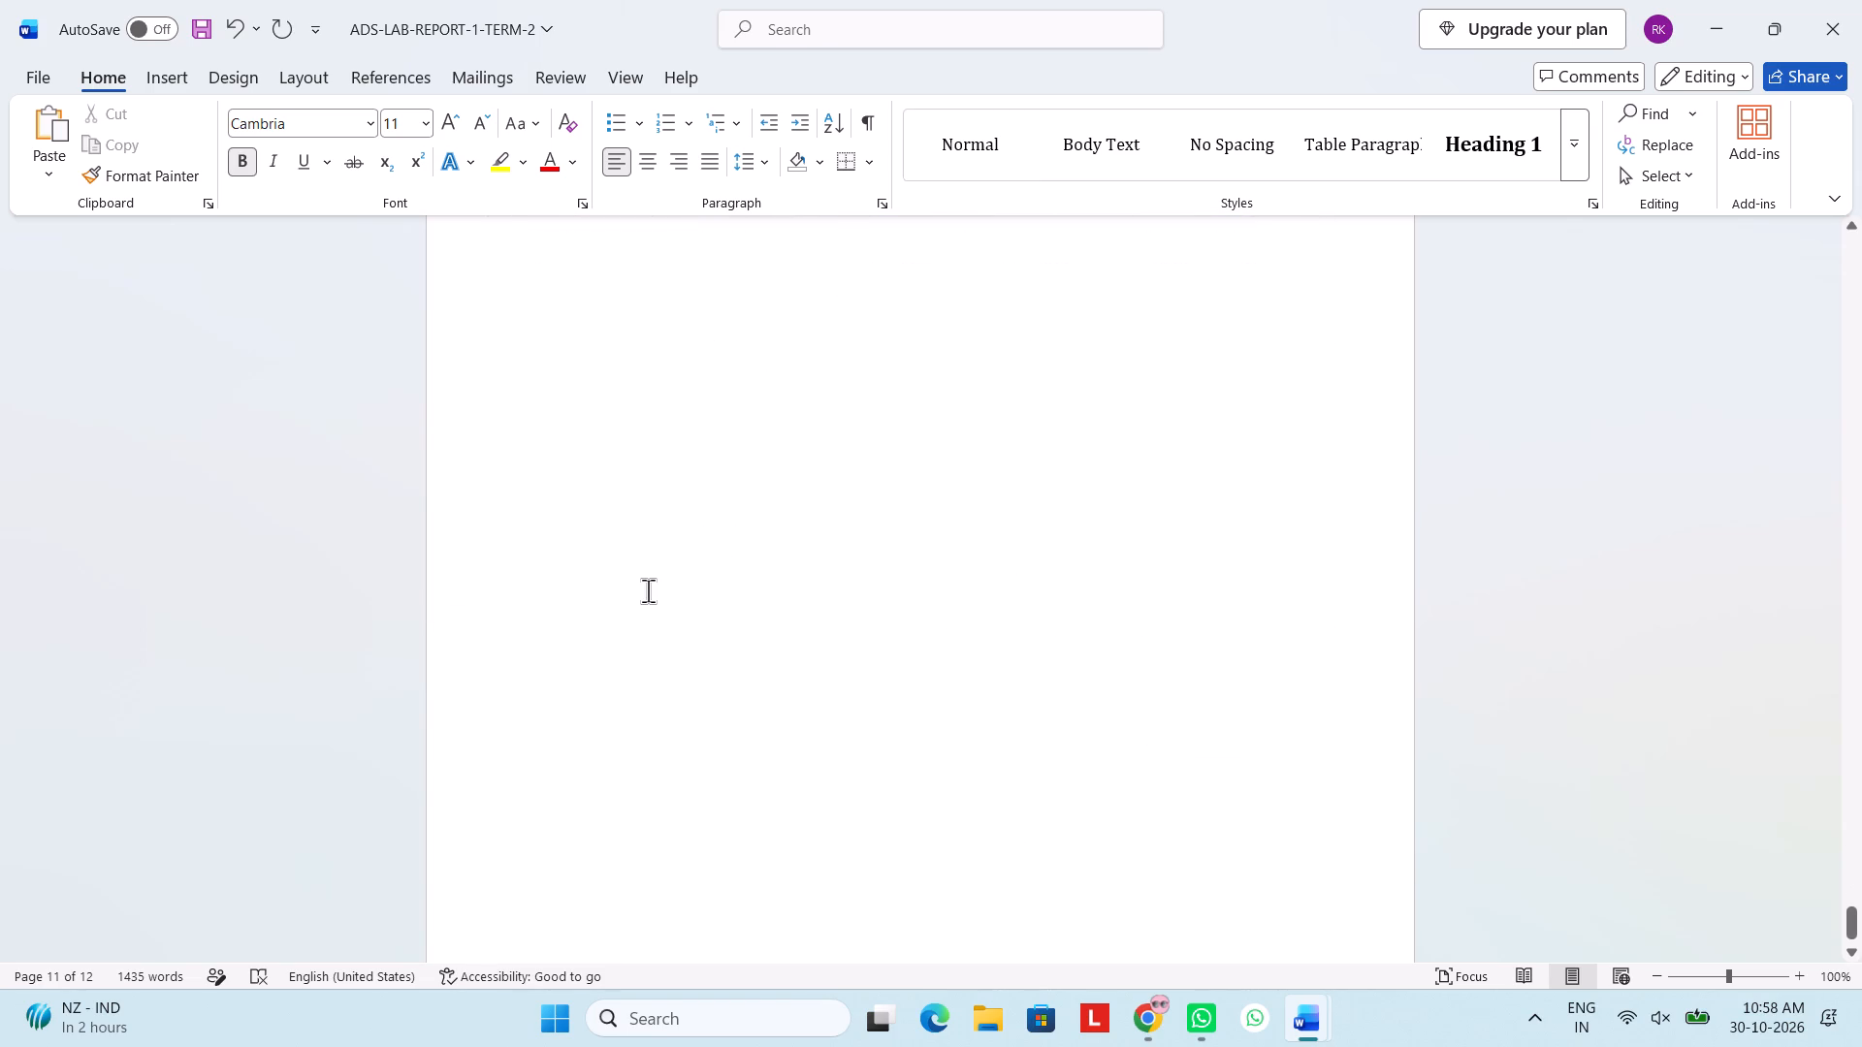
{"action": "scroll", "coordinate": [648, 590], "scroll_direction": "down", "scroll_amount": 1}
{"action": "scroll", "coordinate": [648, 590], "scroll_direction": "up", "scroll_amount": 6}
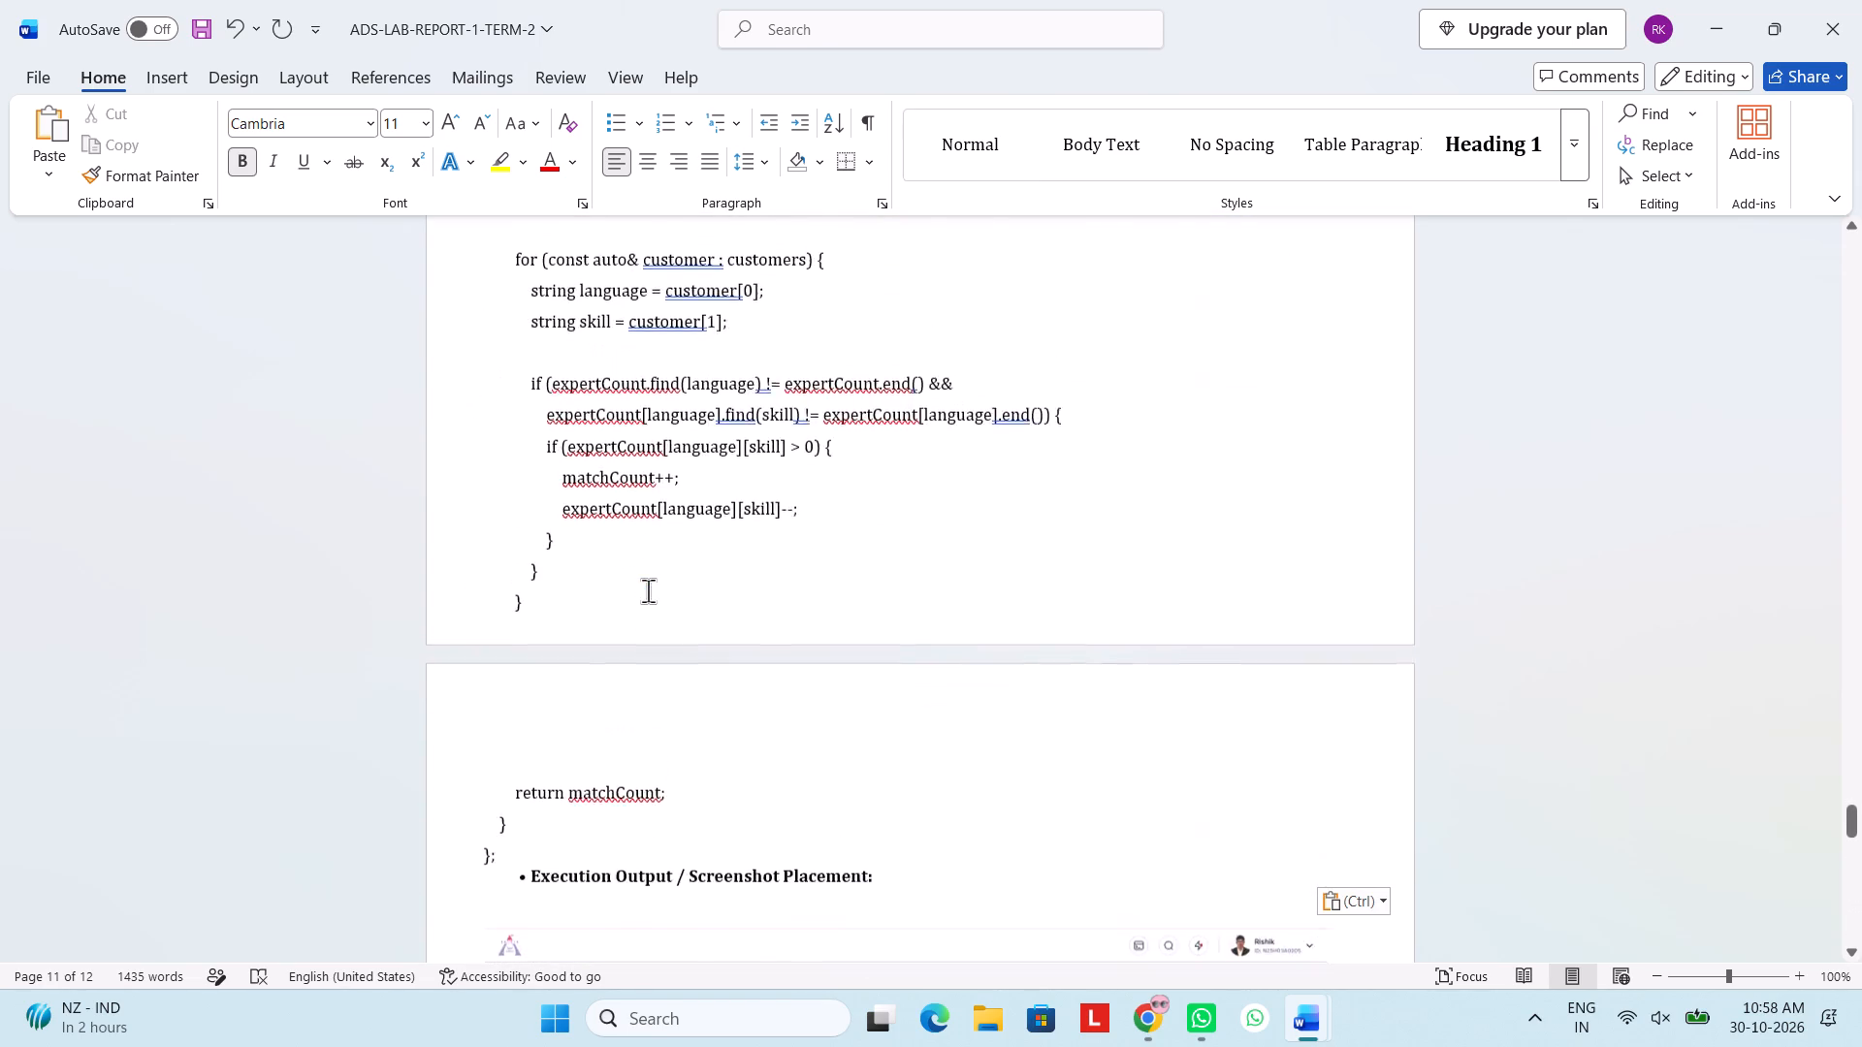
{"action": "scroll", "coordinate": [648, 590], "scroll_direction": "up", "scroll_amount": 2}
{"action": "scroll", "coordinate": [648, 590], "scroll_direction": "down", "scroll_amount": 2}
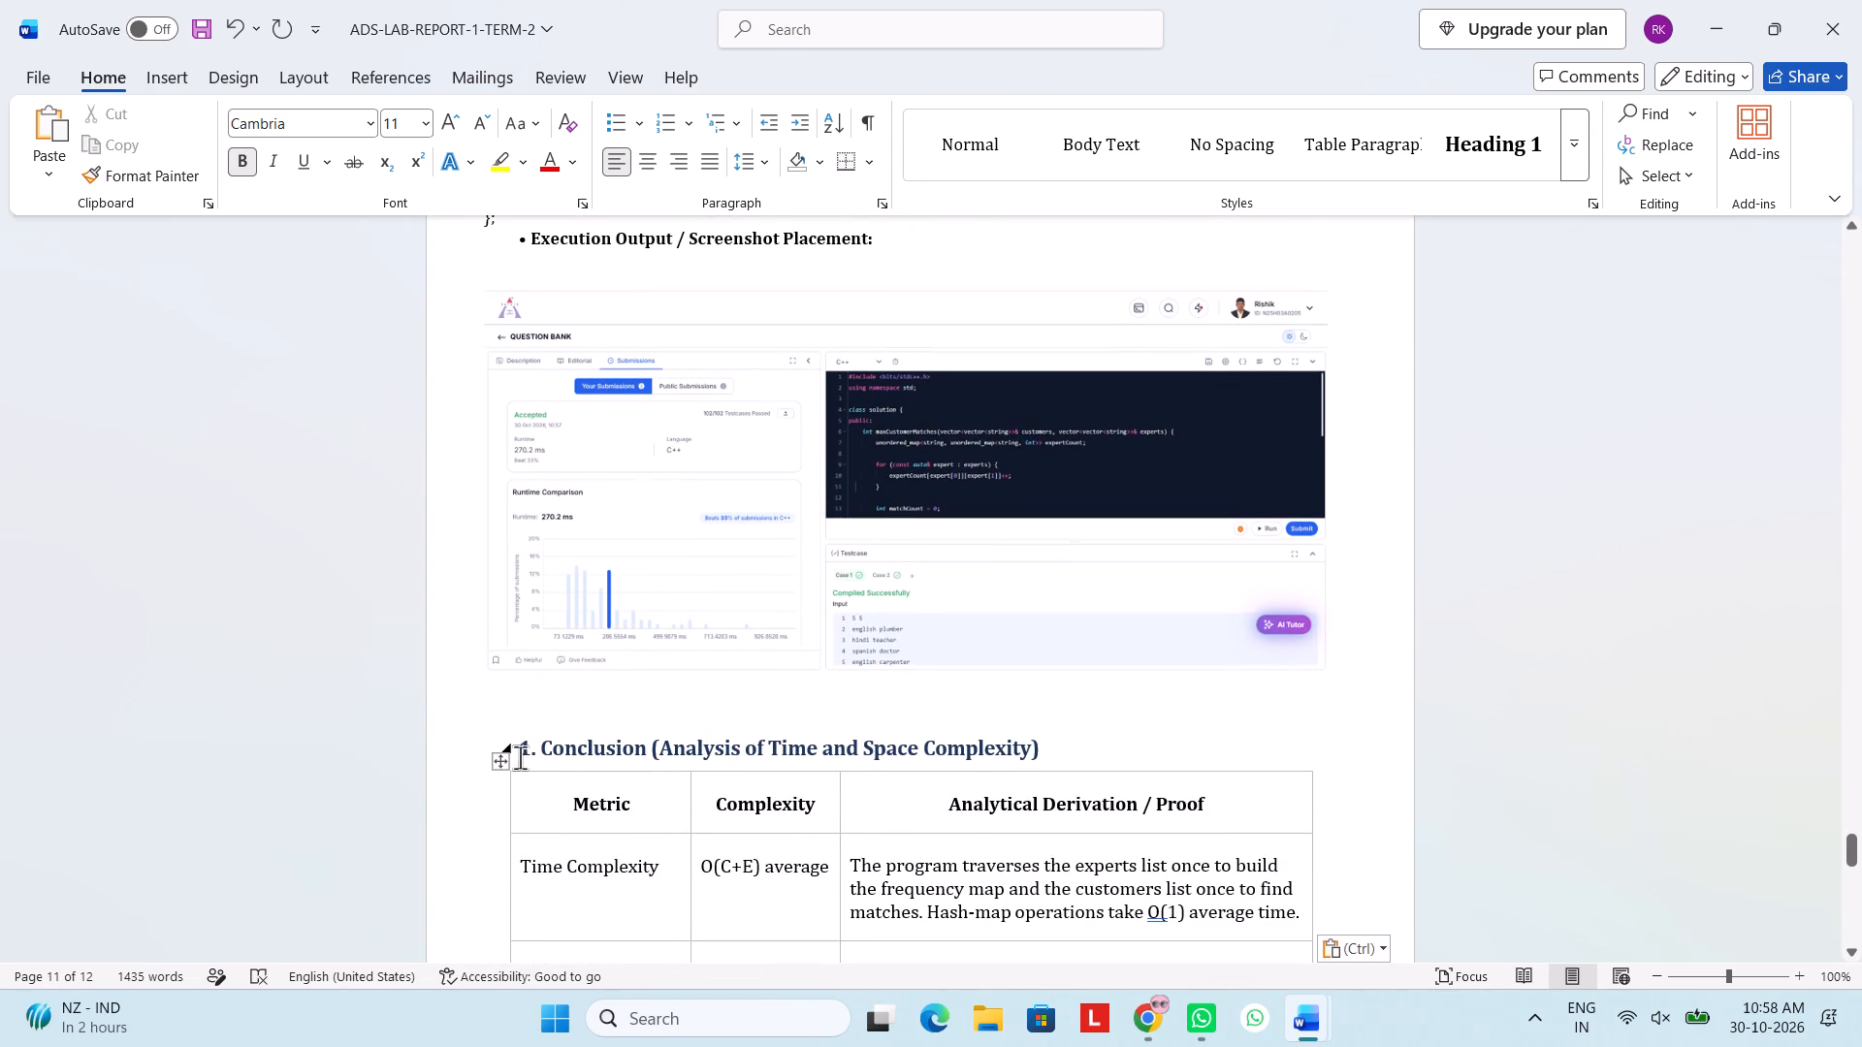
{"action": "left_click", "coordinate": [530, 743]}
{"action": "key", "text": "BackSpace"}
{"action": "key", "text": "4"}
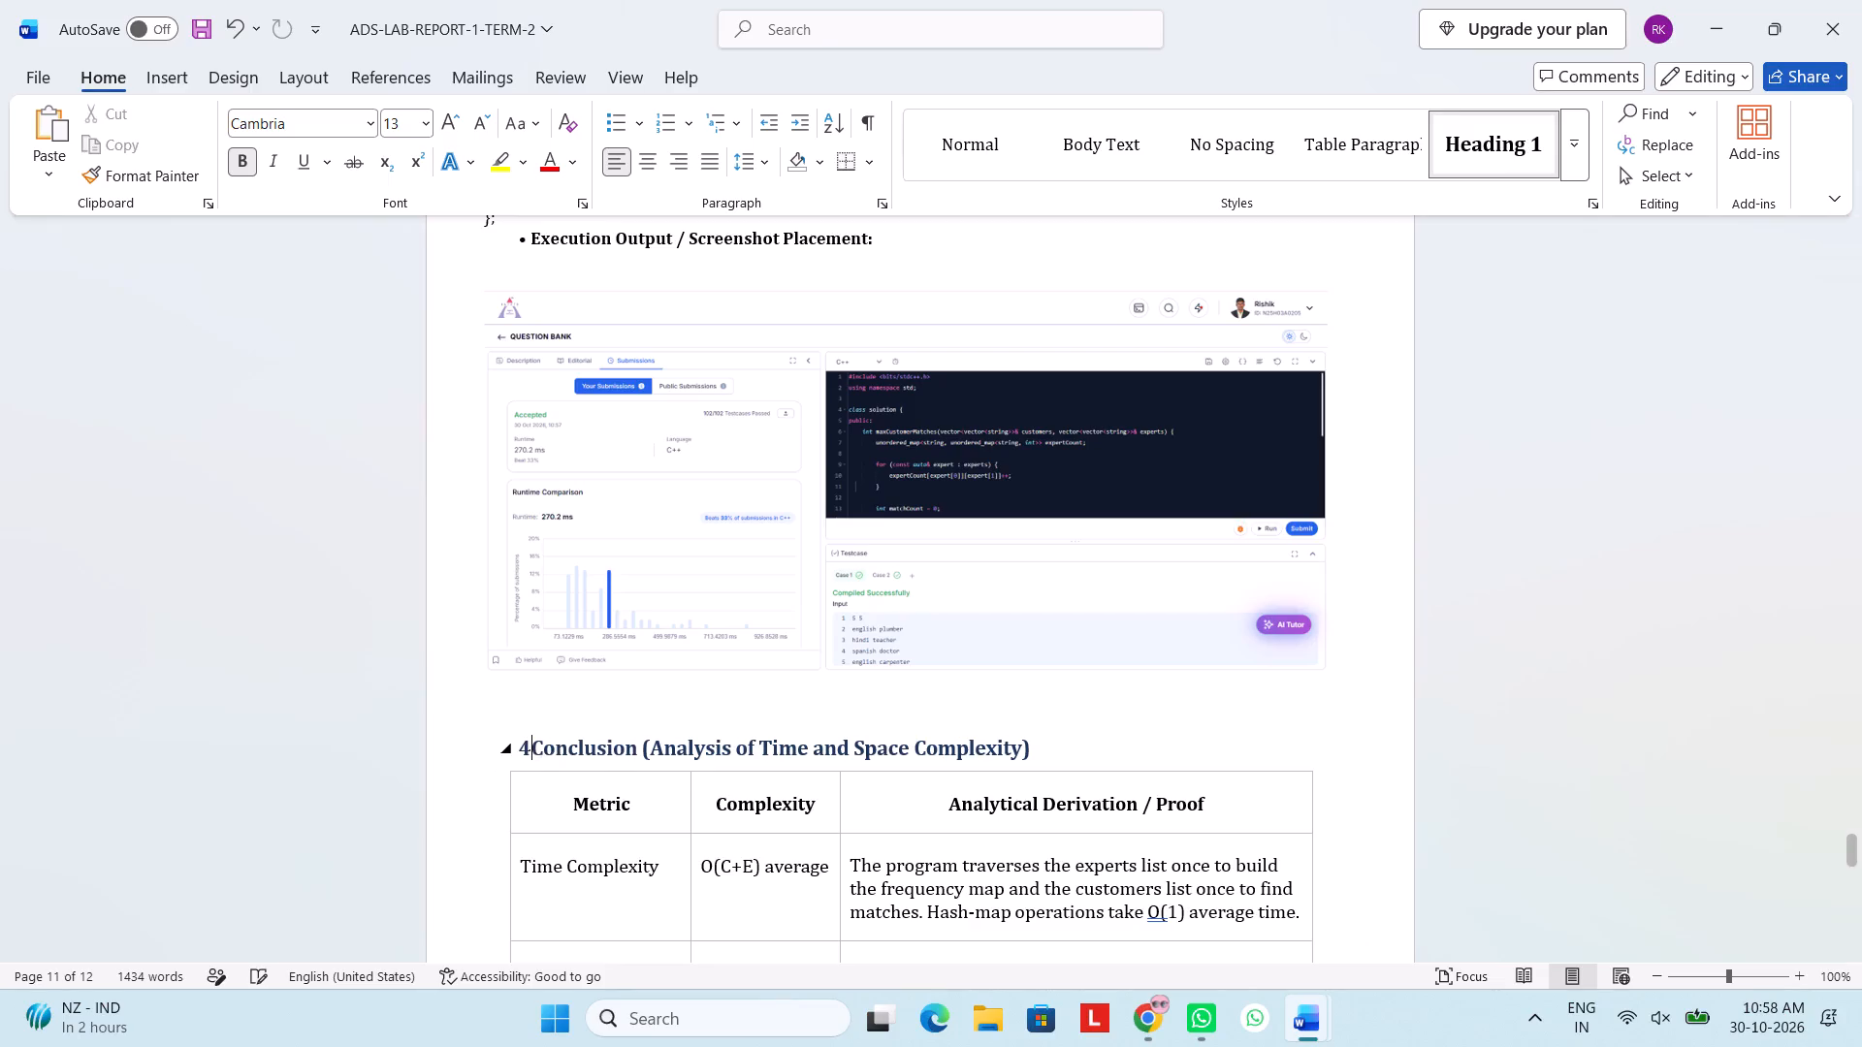
{"action": "key", "text": "period"}
Start saving a copy of the report in the 2 ND YEAR > TERM 2 > C++ DSA folder on drive D and clear the file name.
{"action": "scroll", "coordinate": [530, 743], "scroll_direction": "up", "scroll_amount": 14}
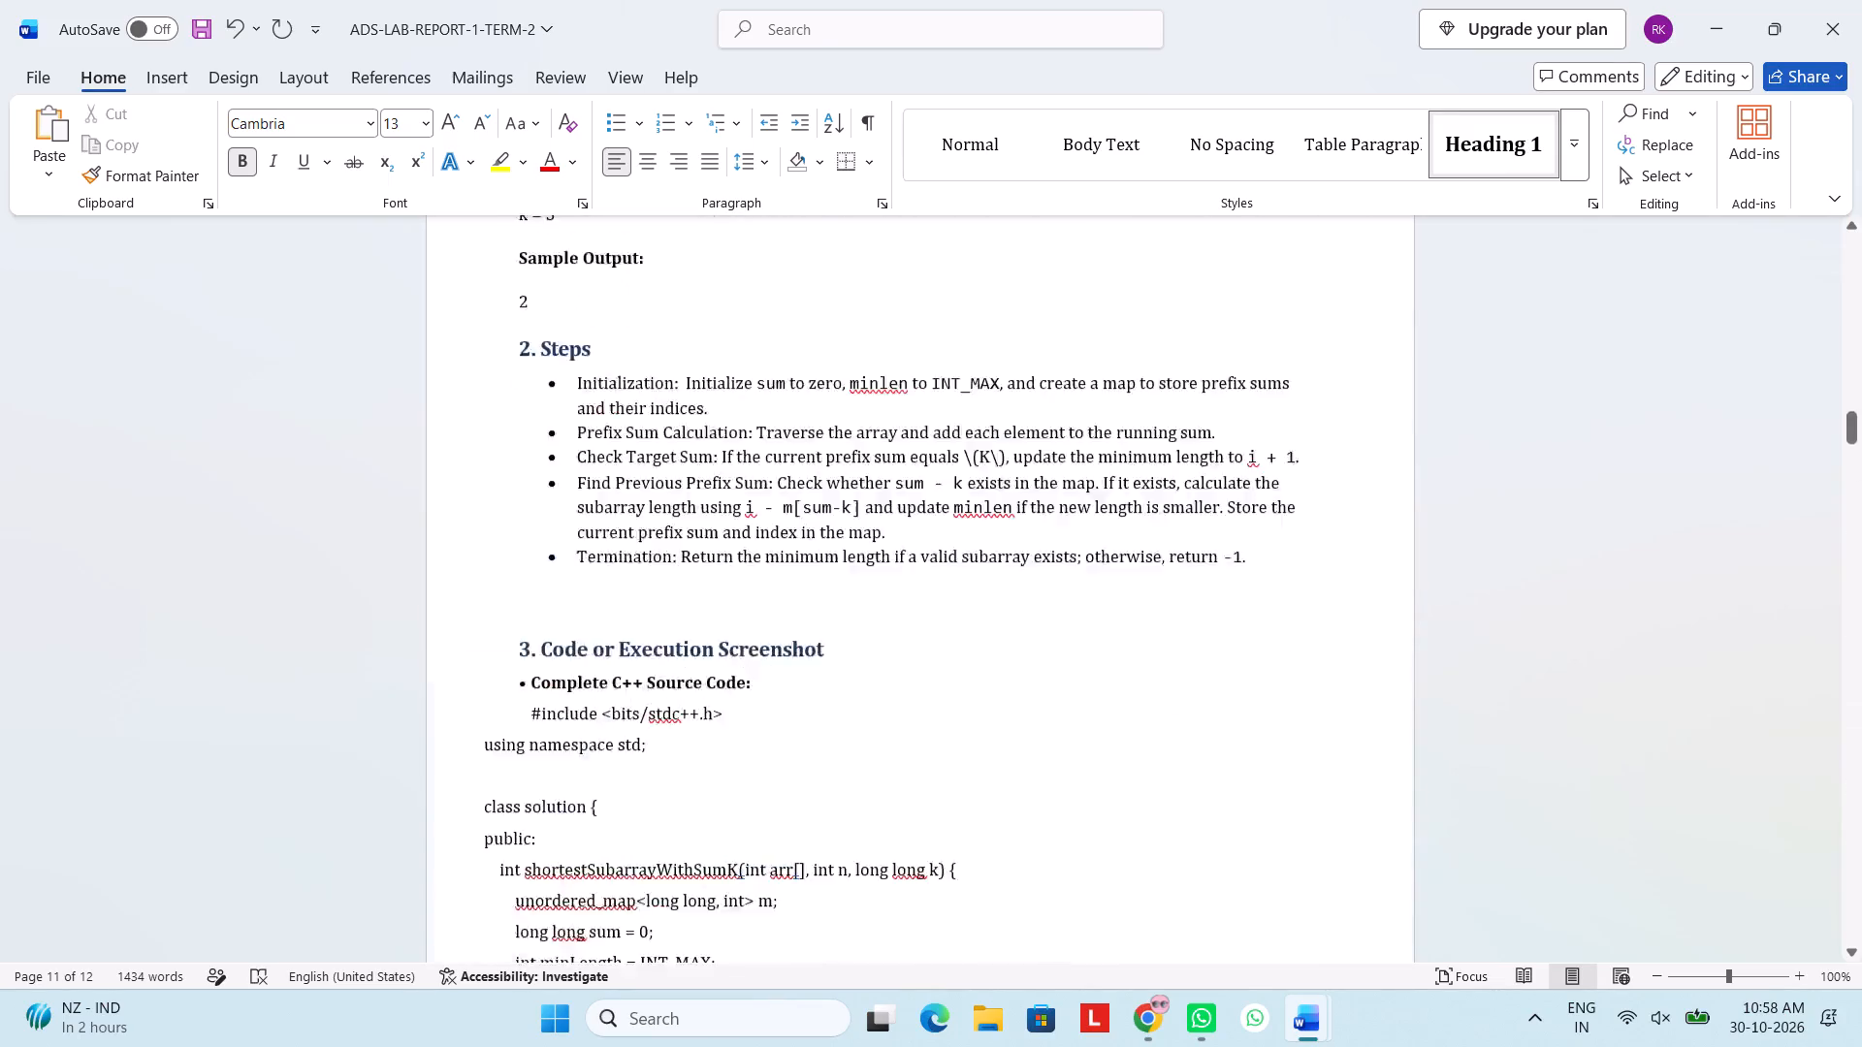
{"action": "scroll", "coordinate": [530, 743], "scroll_direction": "up", "scroll_amount": 6}
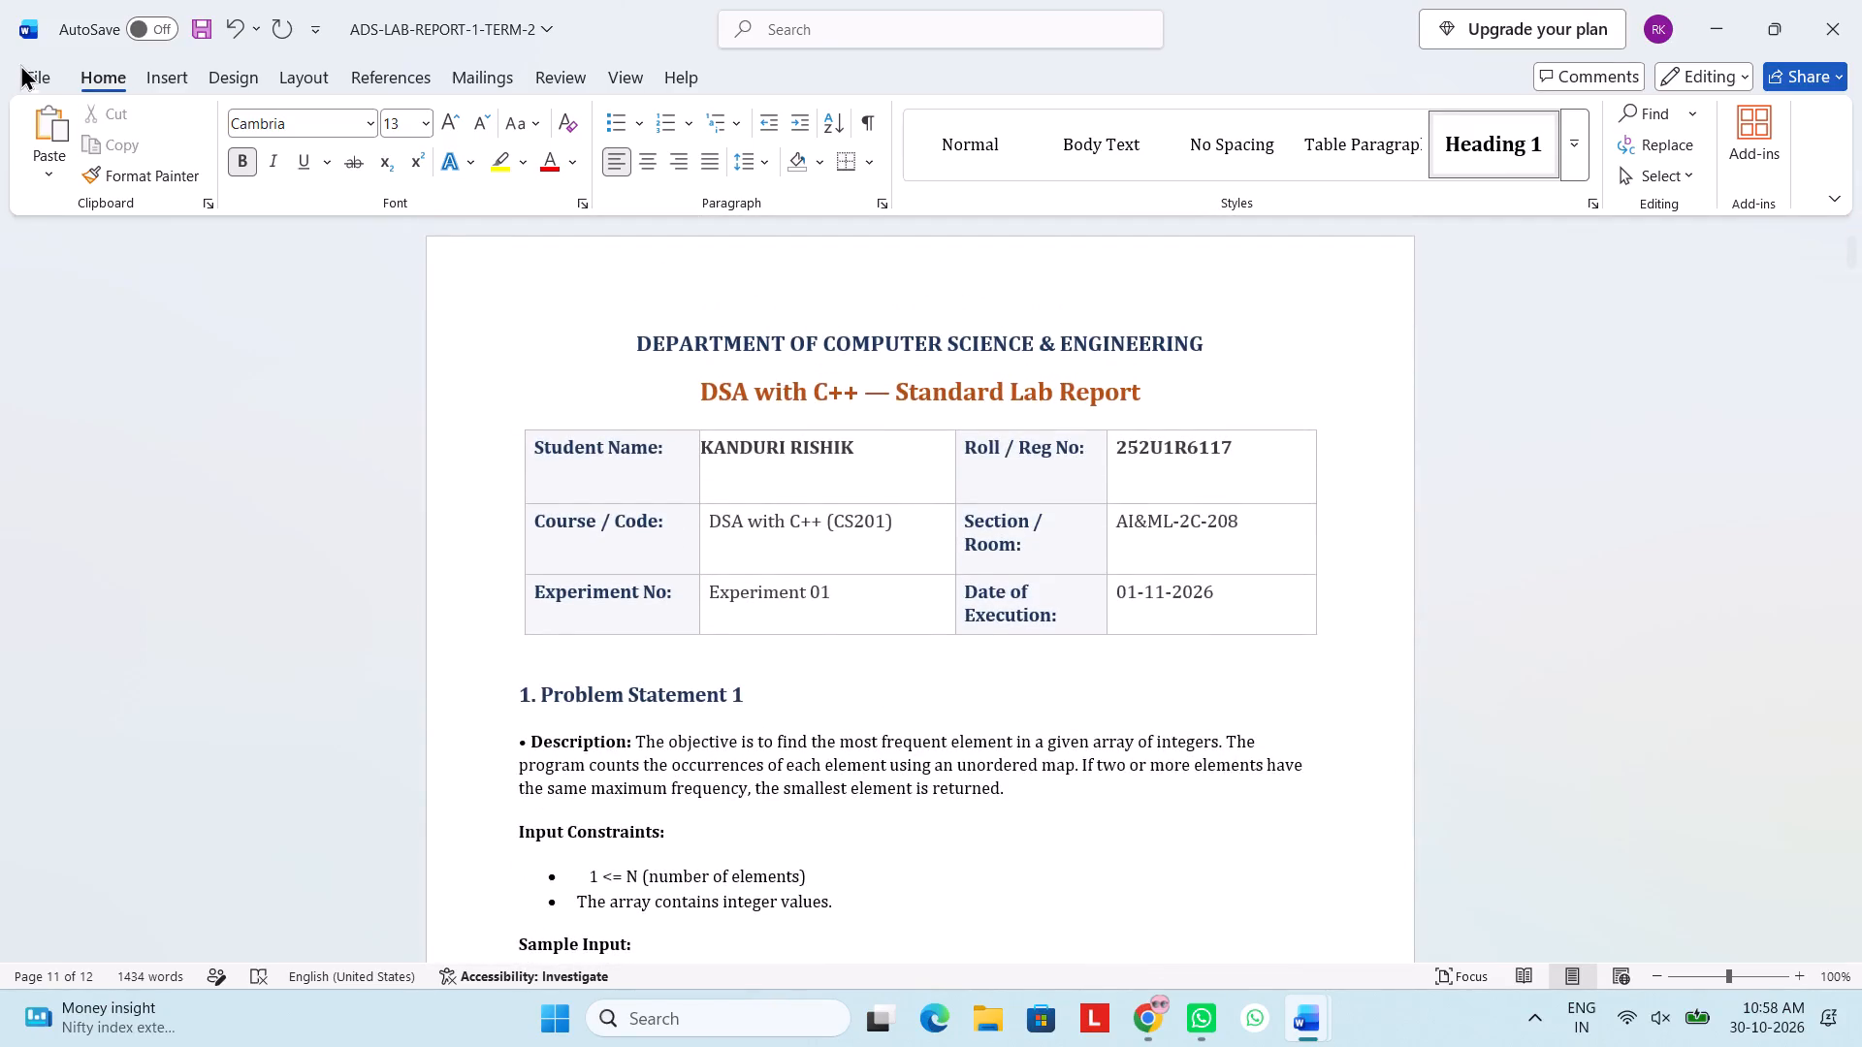
{"action": "left_click", "coordinate": [29, 78]}
{"action": "left_click", "coordinate": [99, 464]}
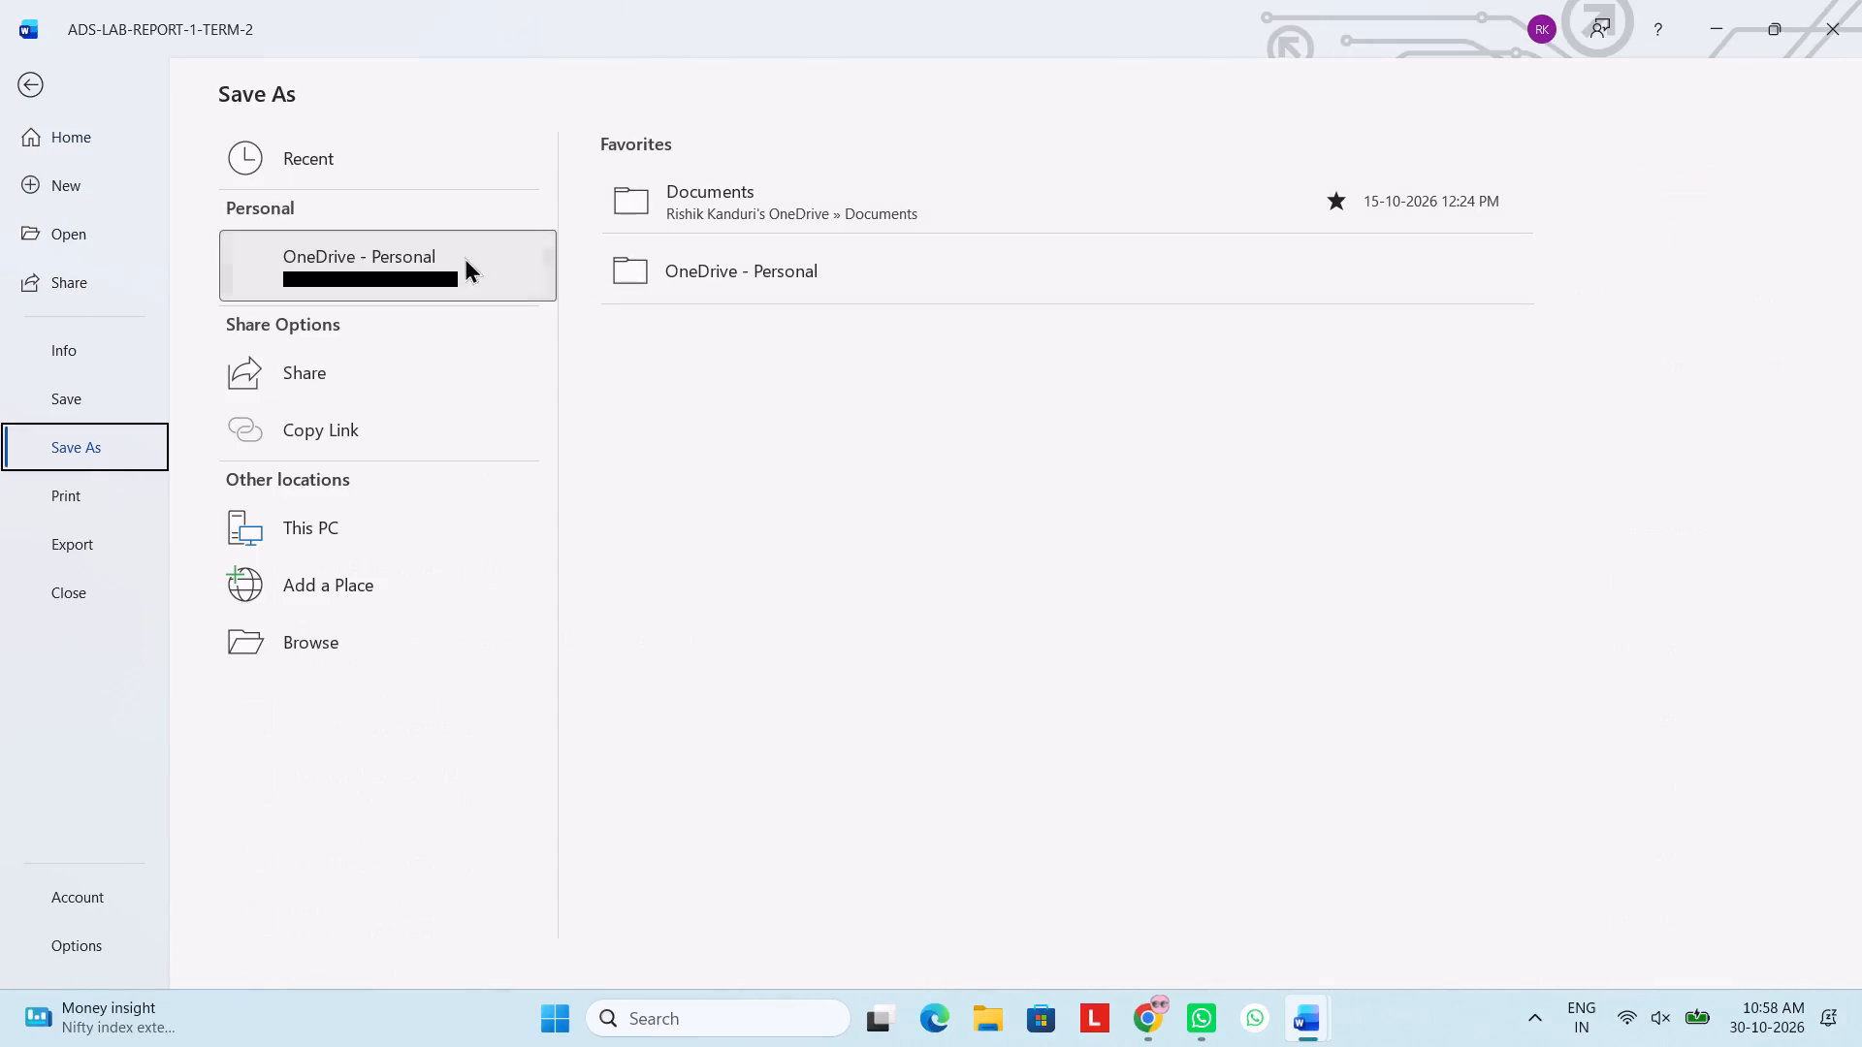
{"action": "left_click", "coordinate": [365, 525]}
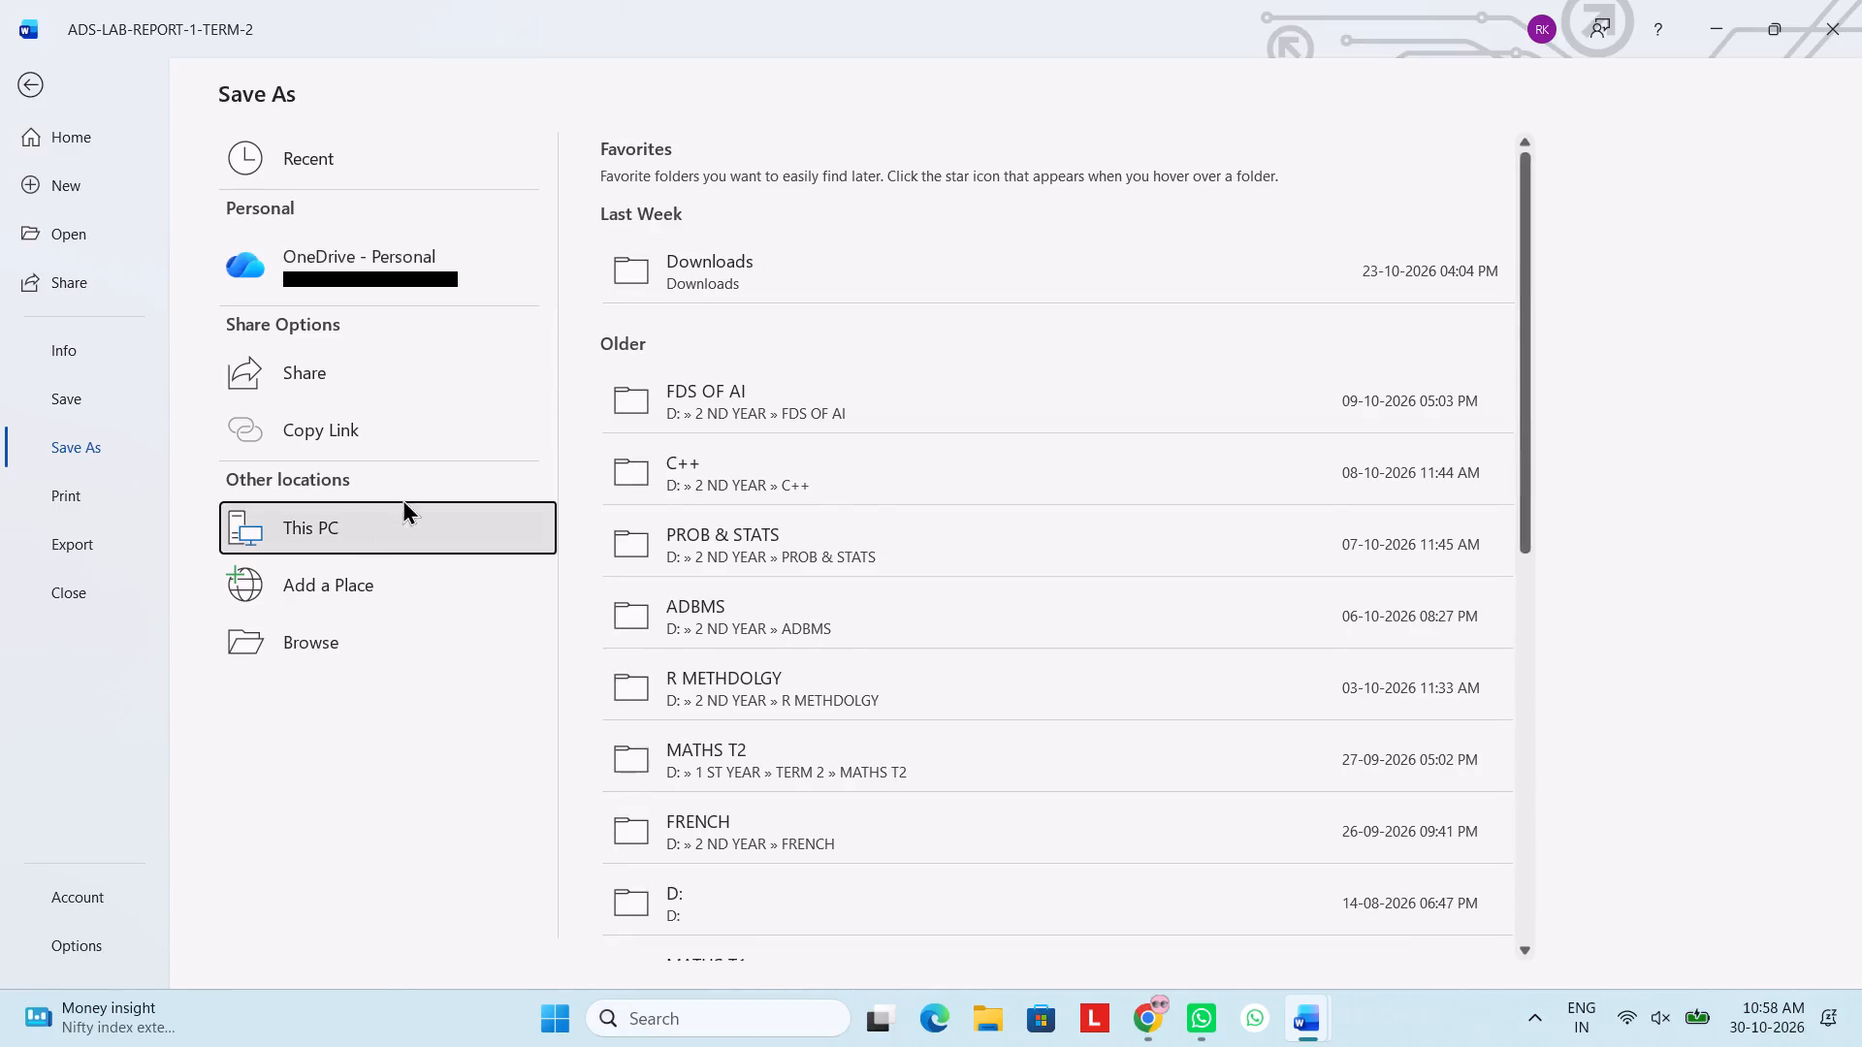
{"action": "double_click", "coordinate": [436, 517]}
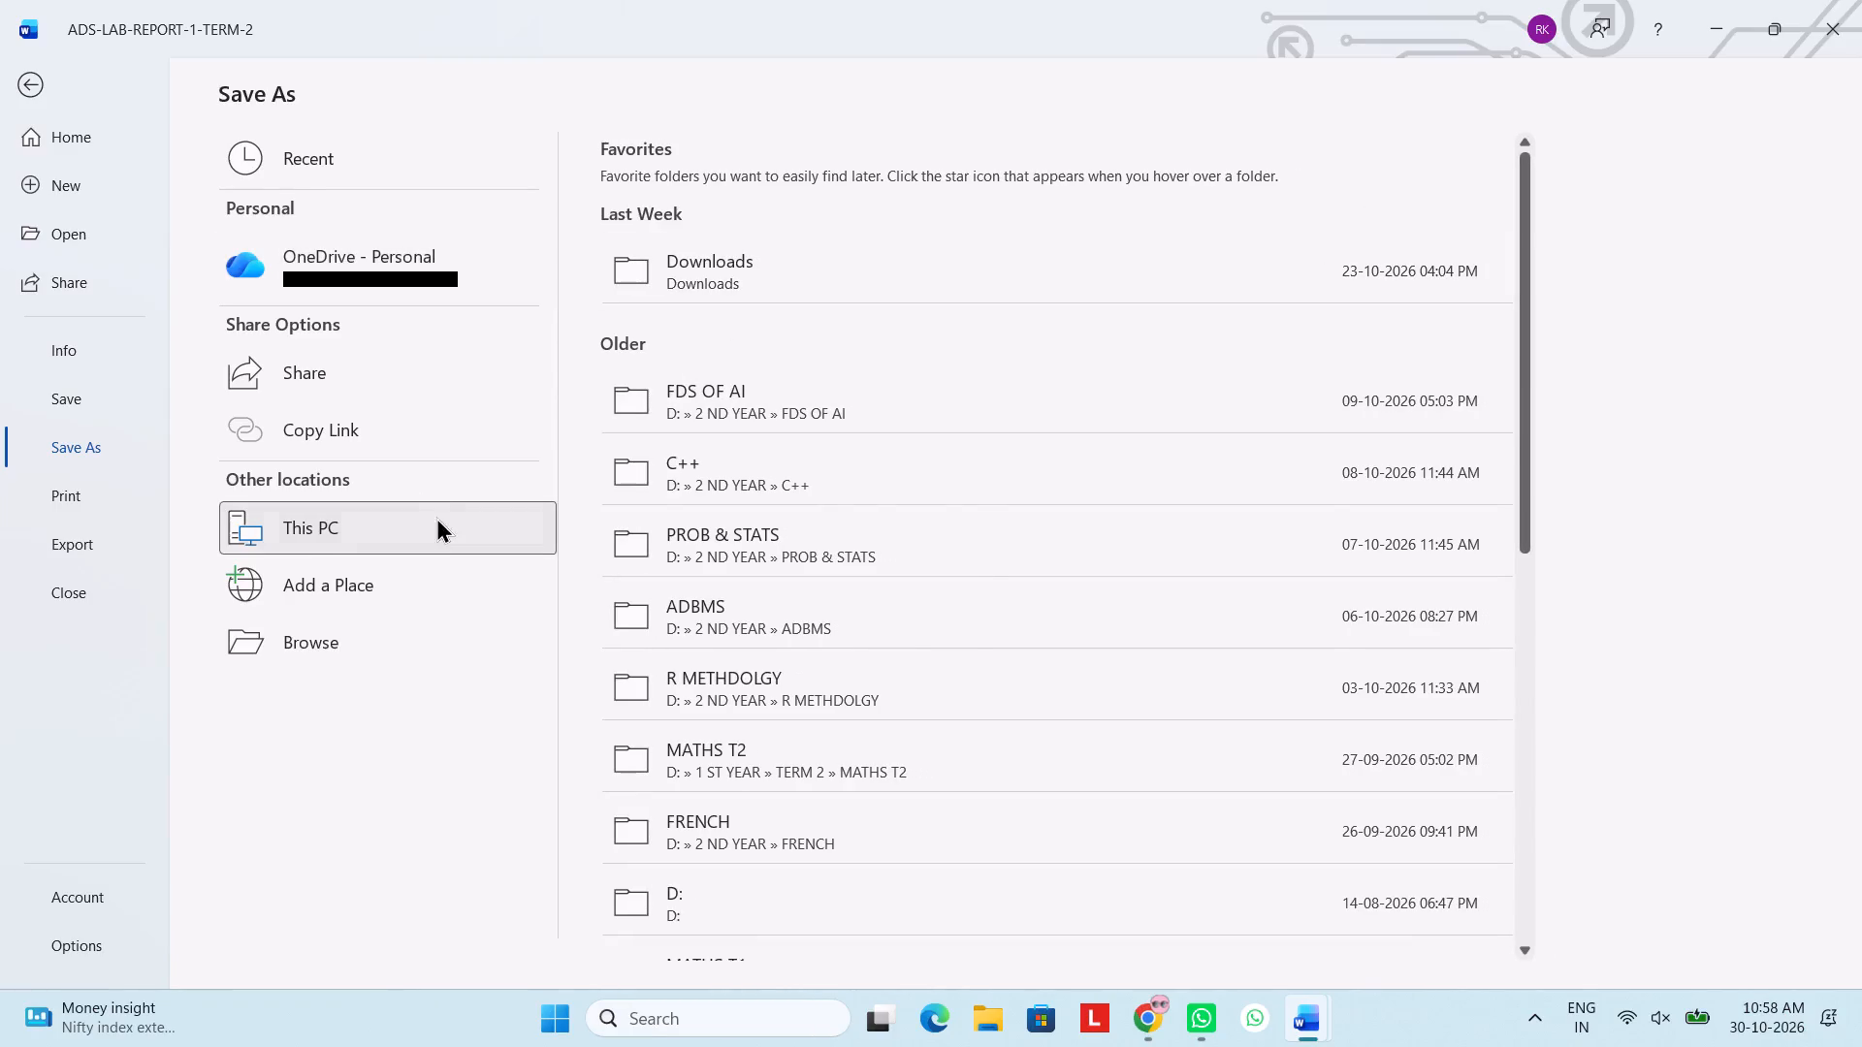
{"action": "scroll", "coordinate": [65, 291], "scroll_direction": "down", "scroll_amount": 1}
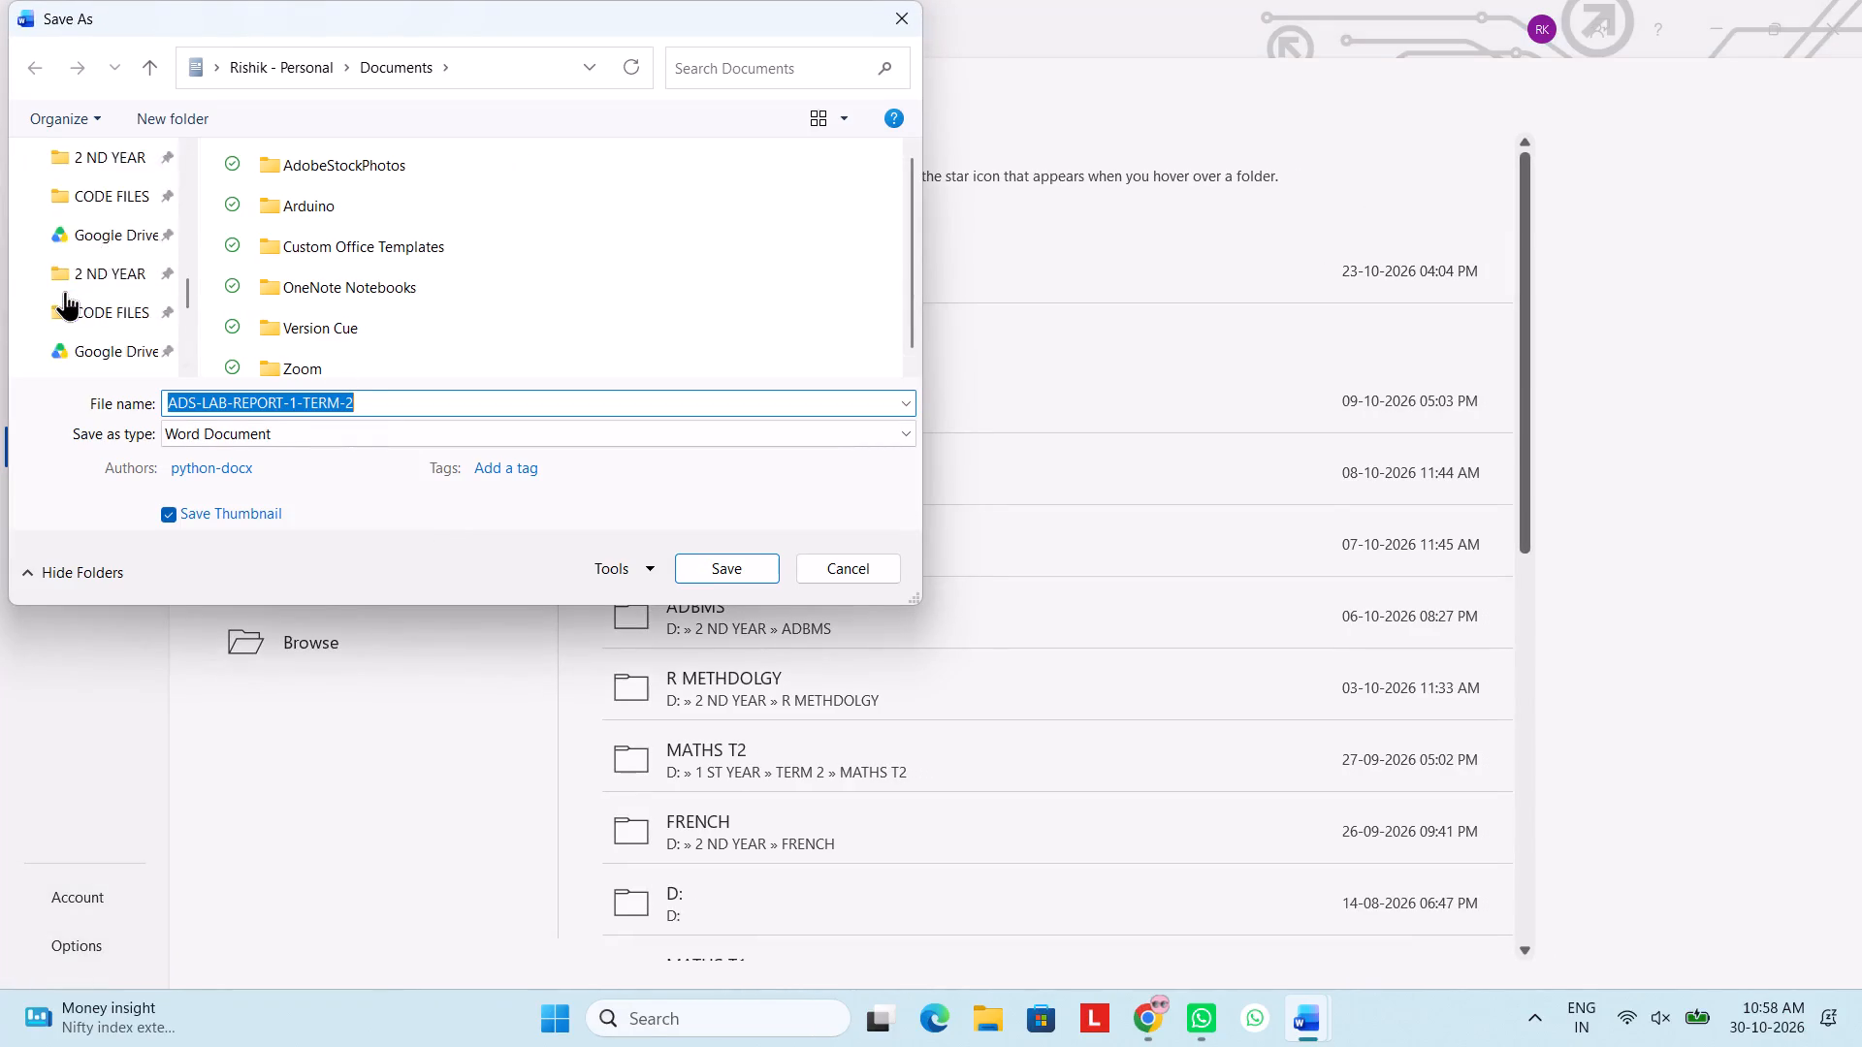
{"action": "scroll", "coordinate": [98, 270], "scroll_direction": "up", "scroll_amount": 1}
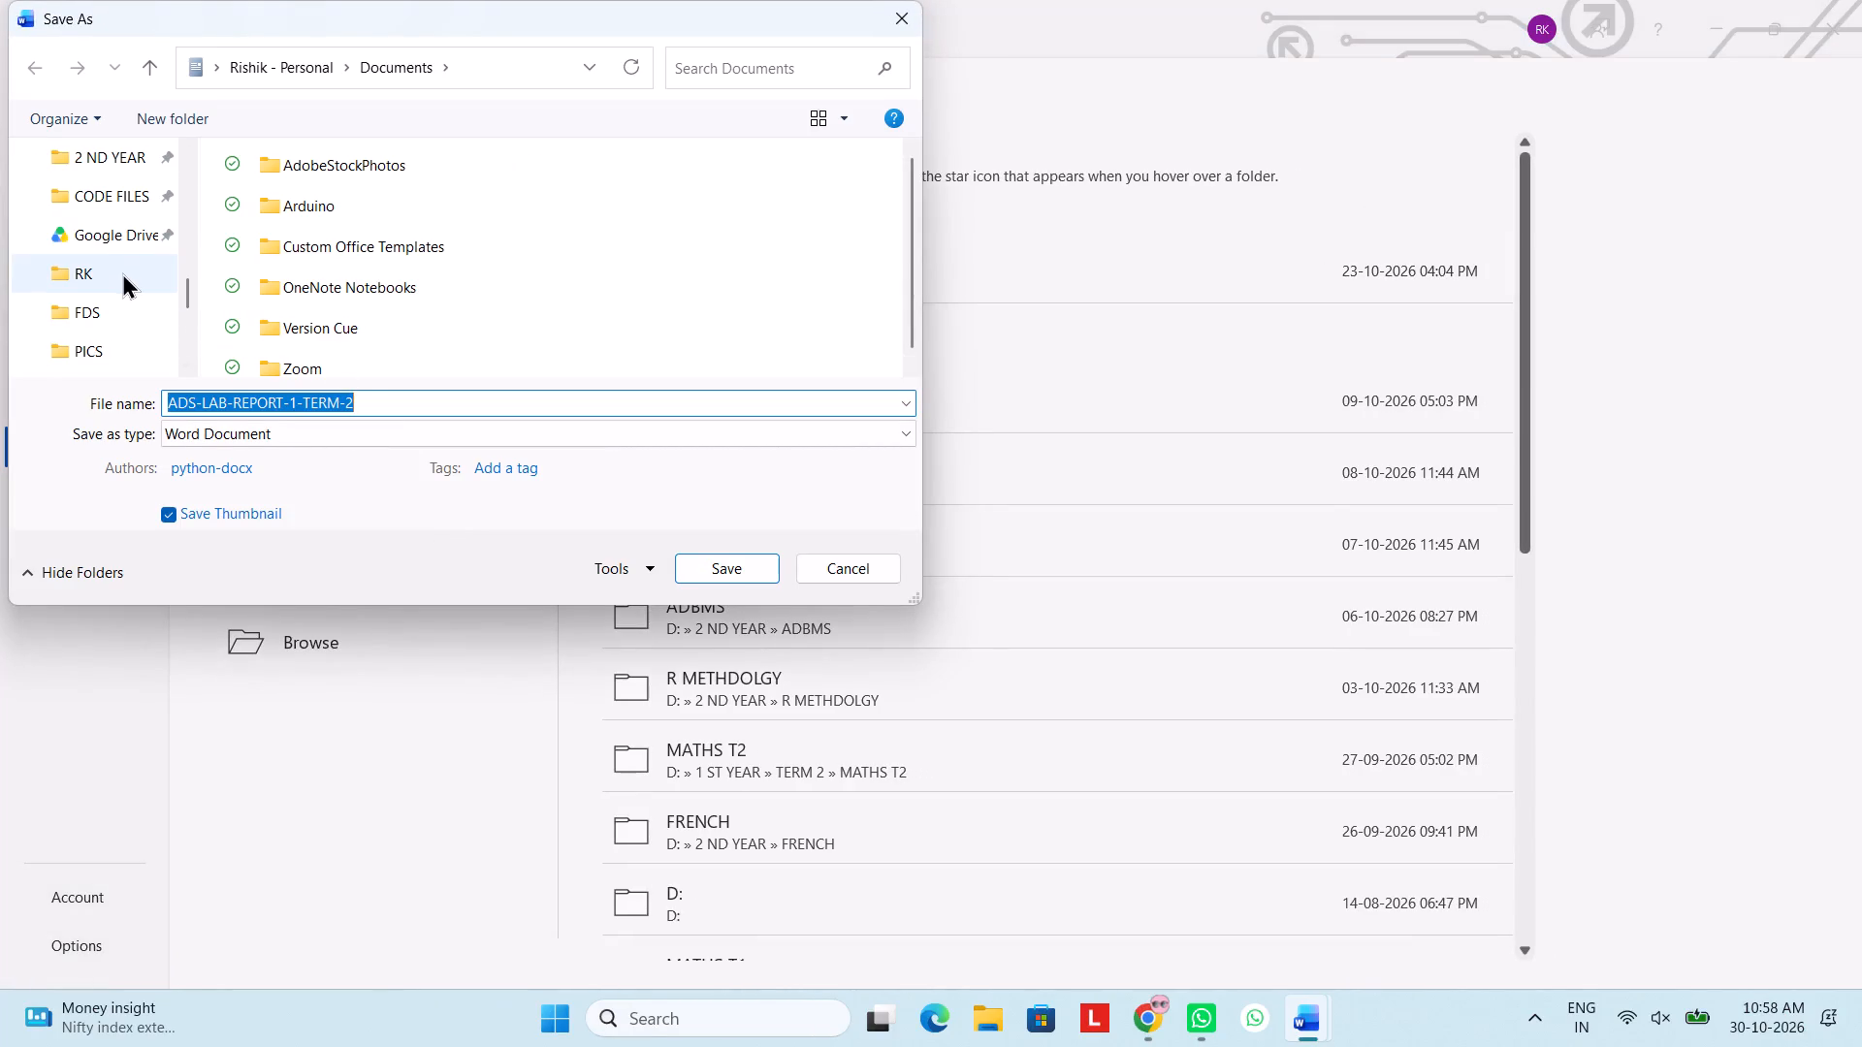
{"action": "left_click", "coordinate": [122, 272]}
{"action": "scroll", "coordinate": [122, 272], "scroll_direction": "up", "scroll_amount": 1}
{"action": "scroll", "coordinate": [122, 272], "scroll_direction": "down", "scroll_amount": 1}
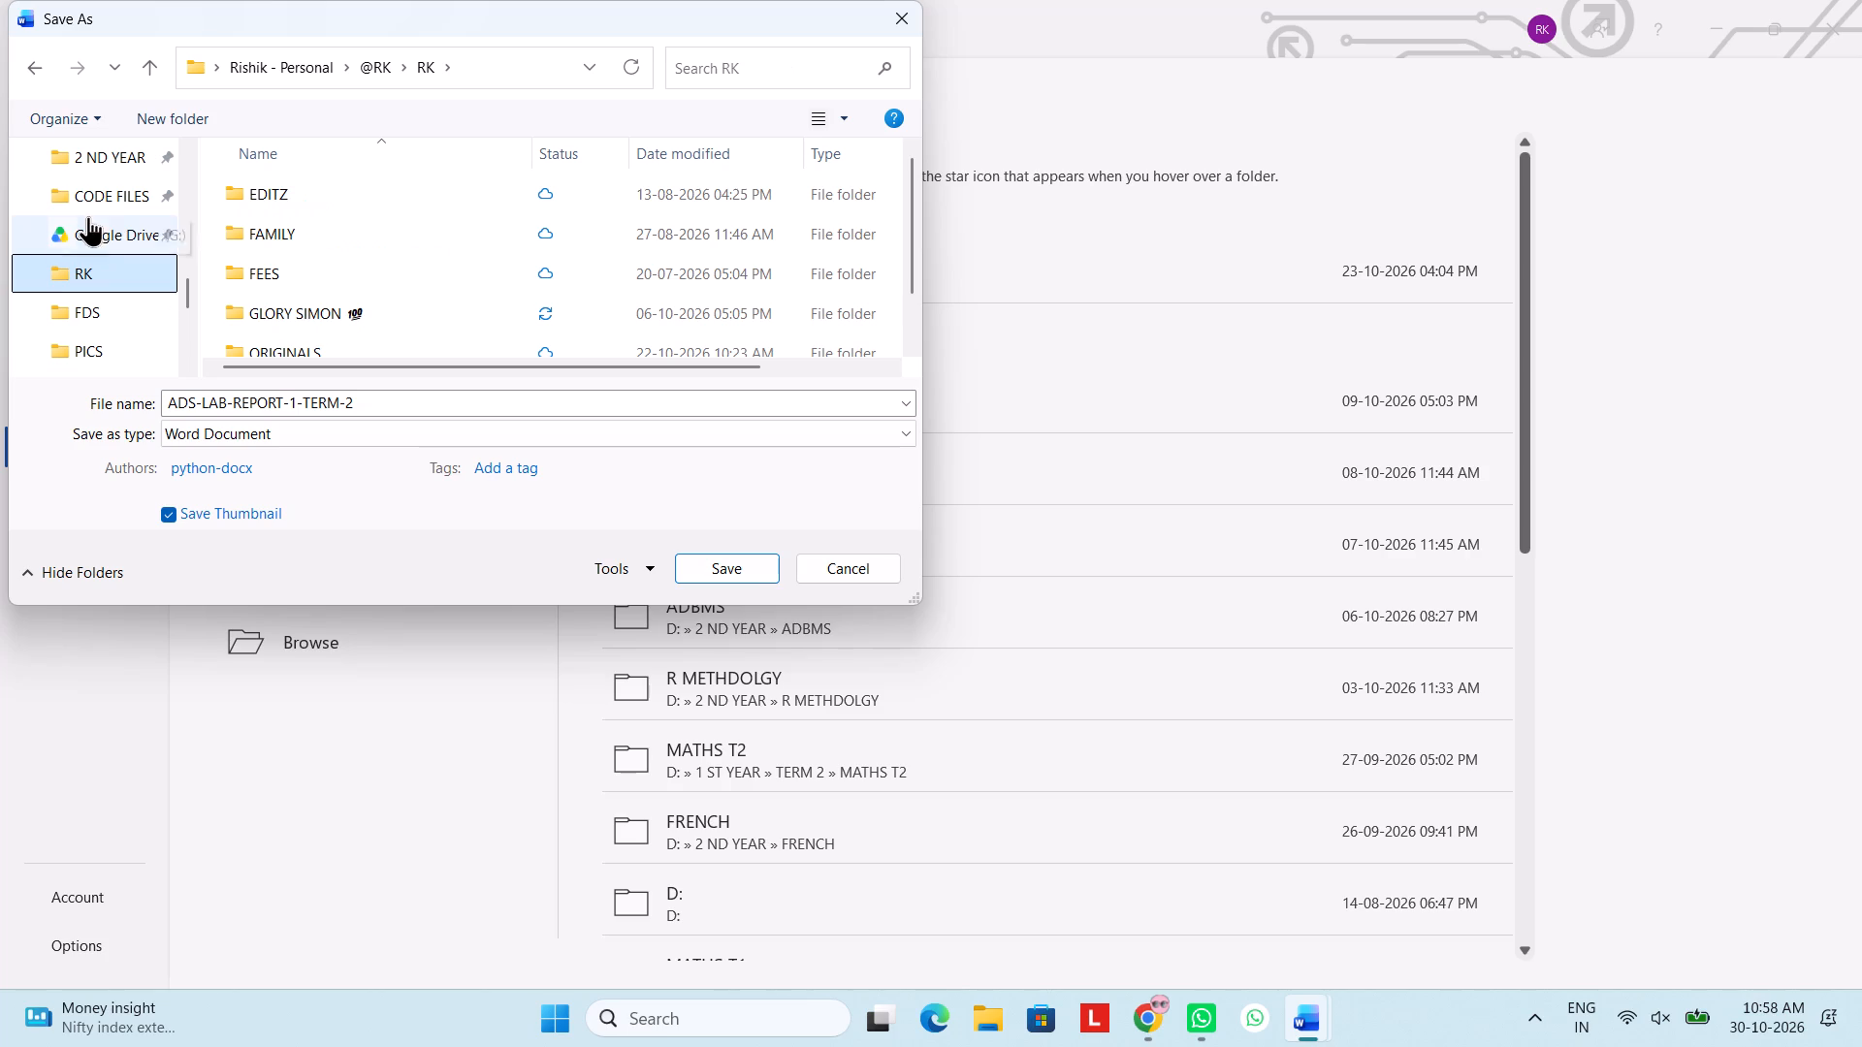
{"action": "left_click", "coordinate": [71, 170]}
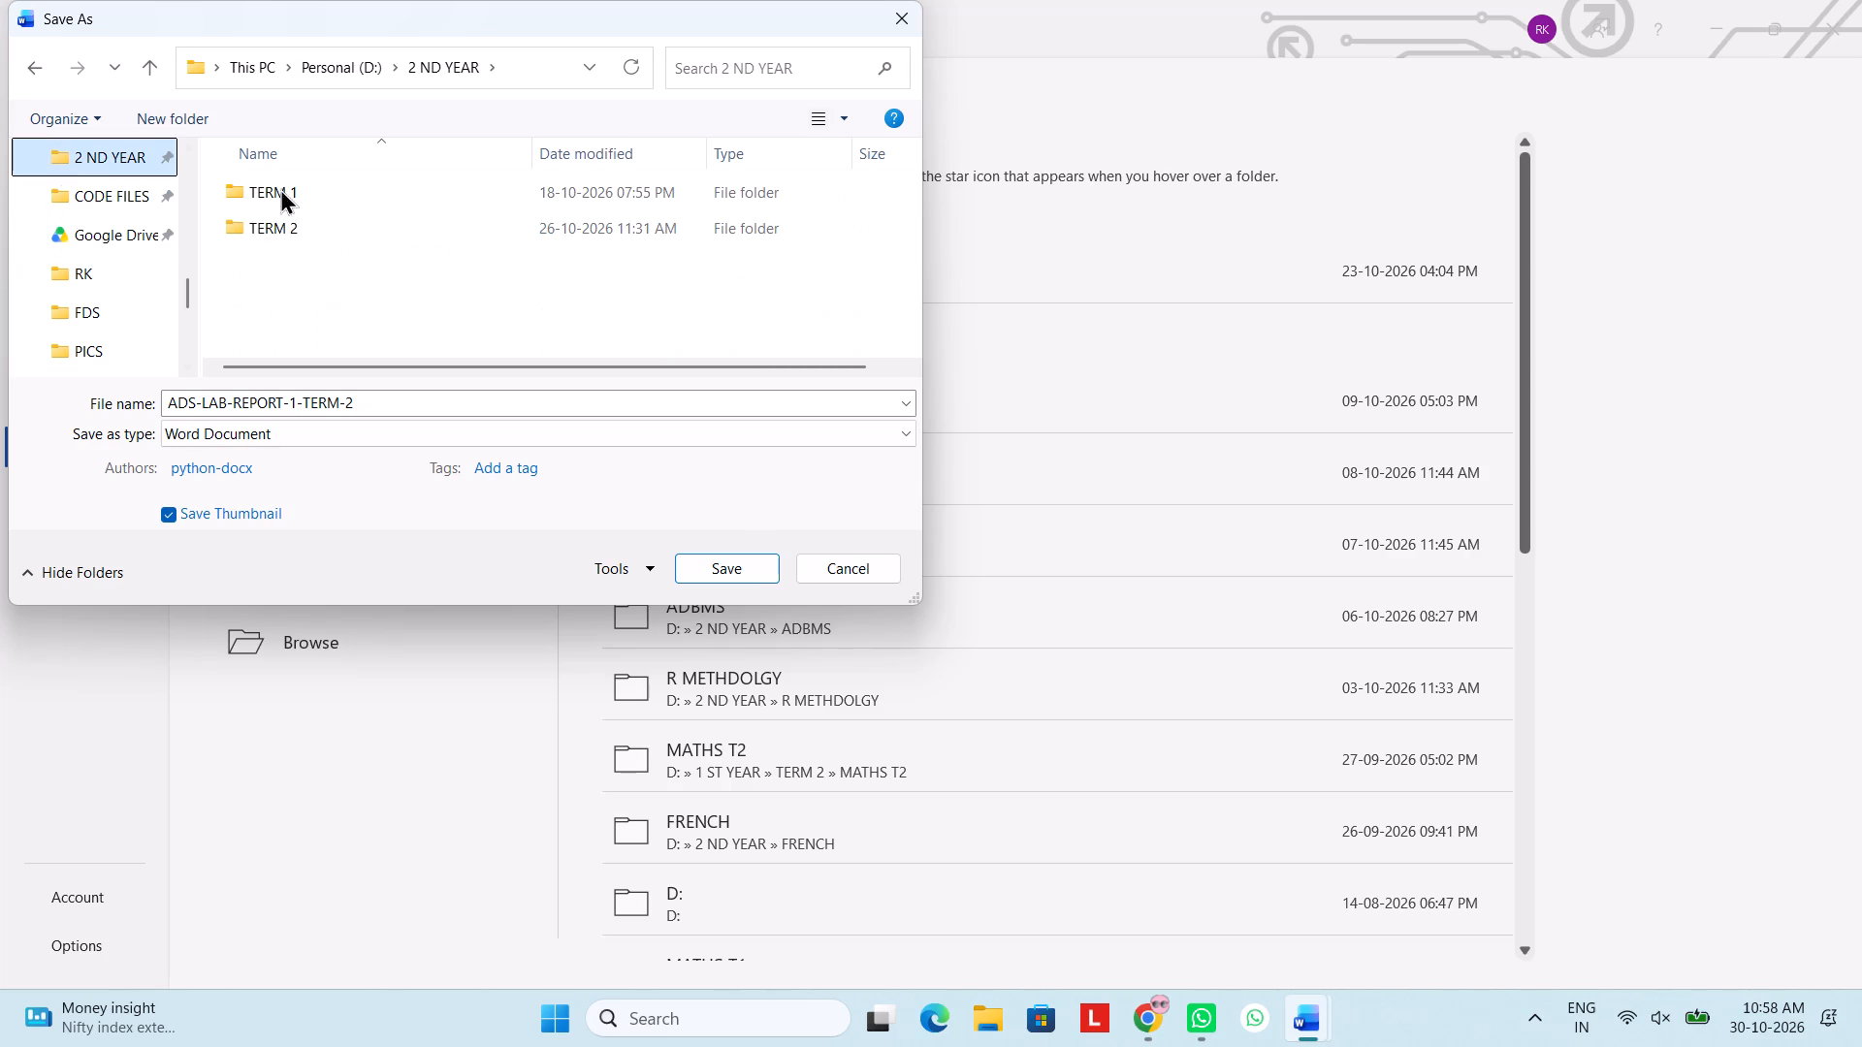
{"action": "double_click", "coordinate": [351, 227]}
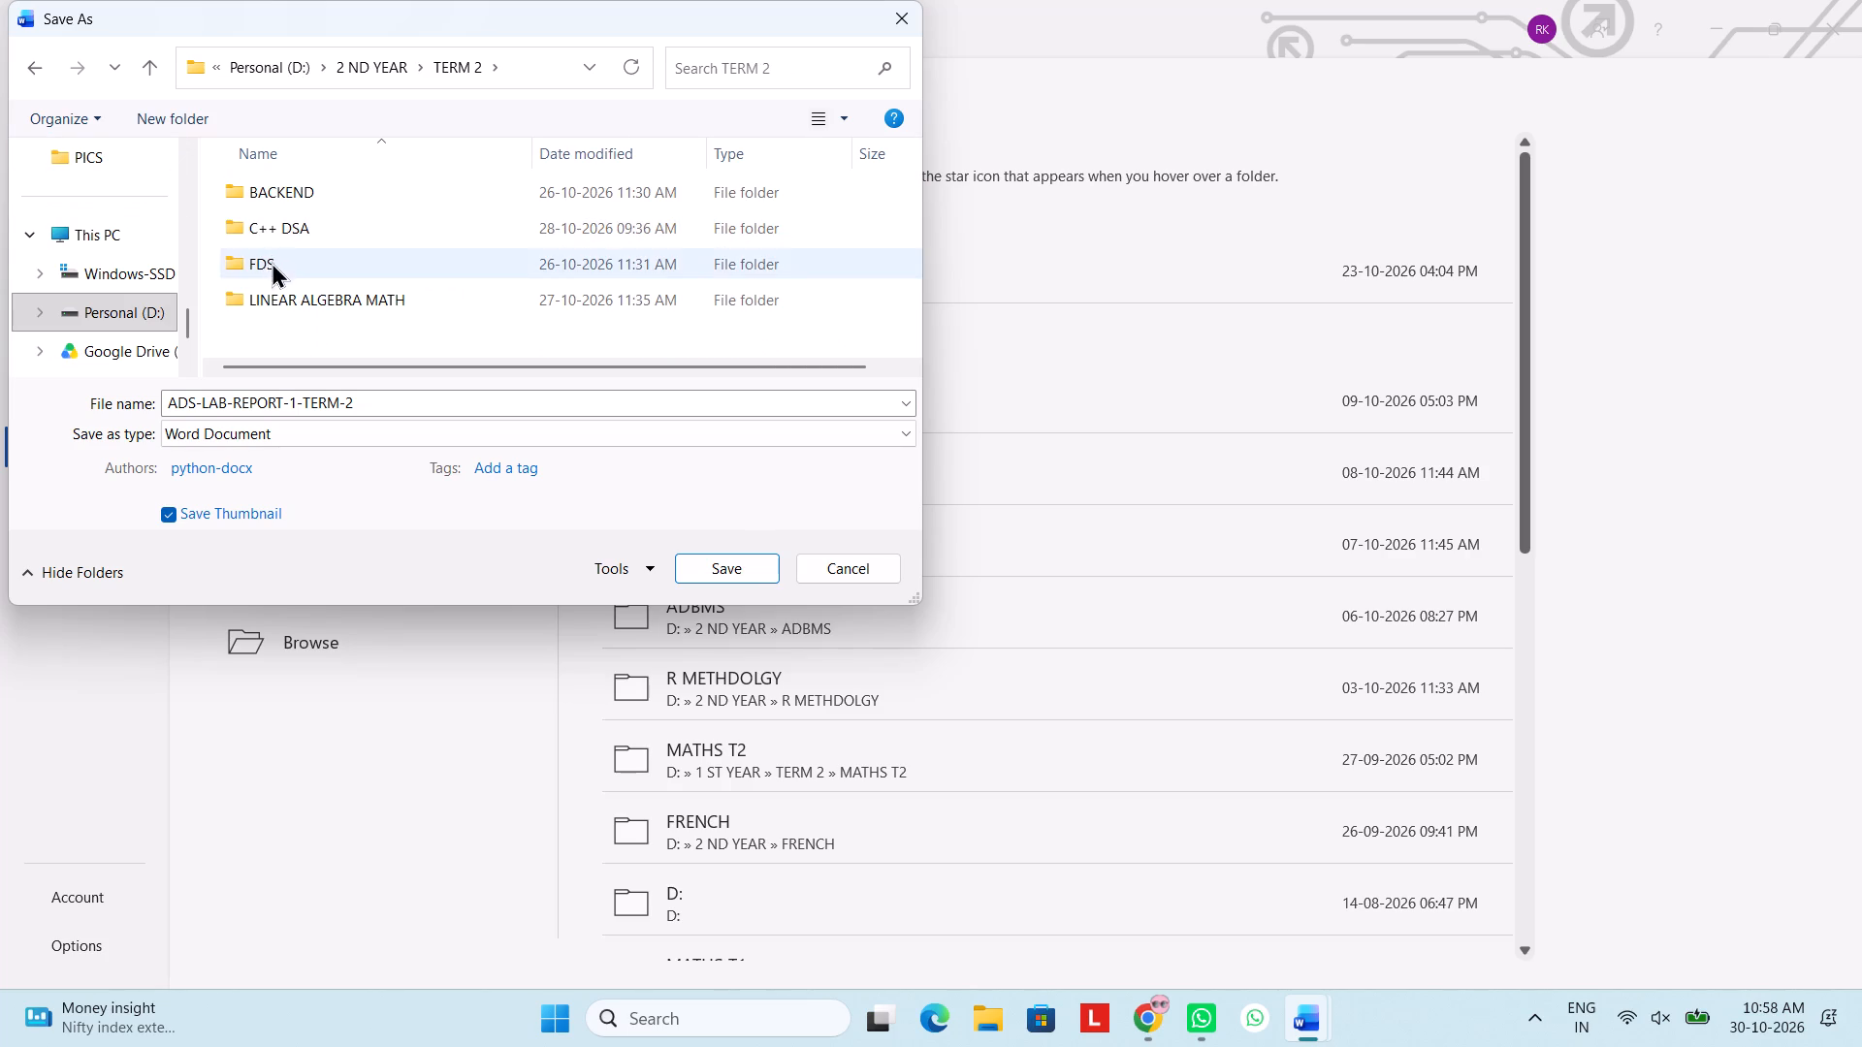
{"action": "double_click", "coordinate": [259, 230]}
{"action": "left_click", "coordinate": [389, 401]}
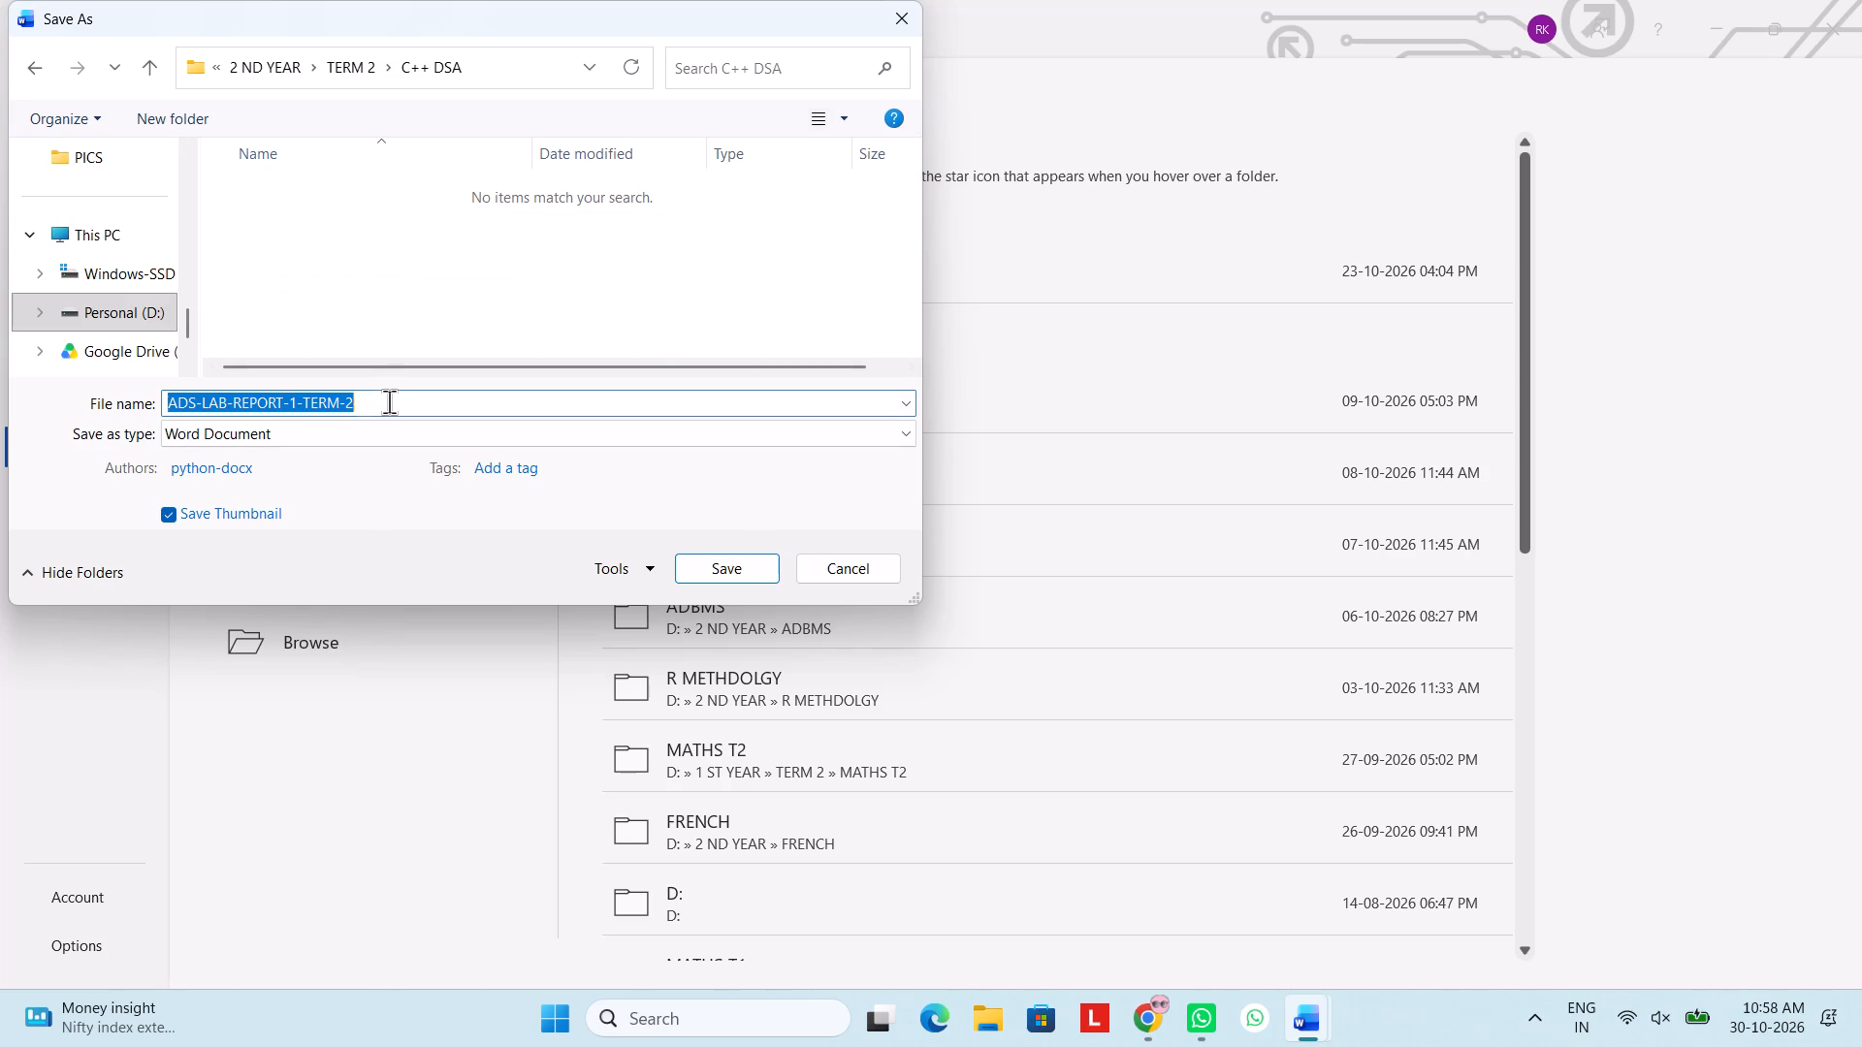
{"action": "key", "text": "ctrl+a"}
{"action": "key", "text": "BackSpace"}
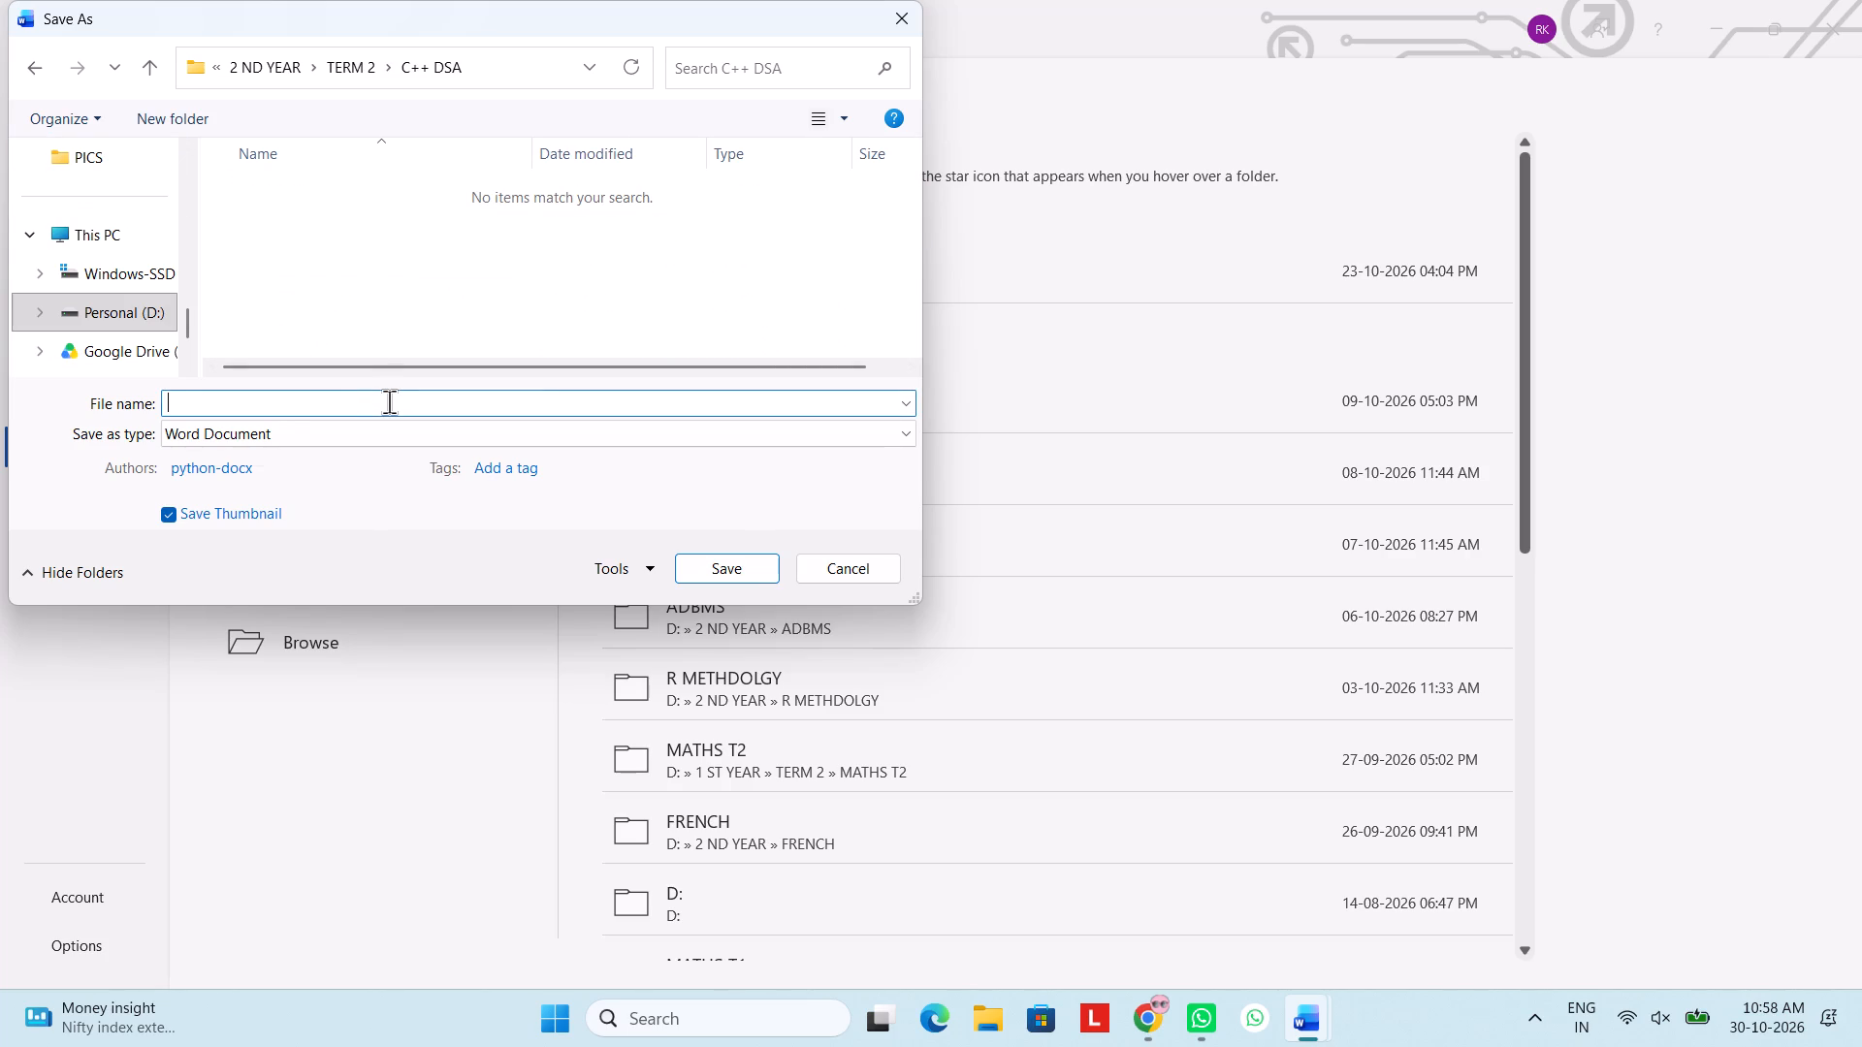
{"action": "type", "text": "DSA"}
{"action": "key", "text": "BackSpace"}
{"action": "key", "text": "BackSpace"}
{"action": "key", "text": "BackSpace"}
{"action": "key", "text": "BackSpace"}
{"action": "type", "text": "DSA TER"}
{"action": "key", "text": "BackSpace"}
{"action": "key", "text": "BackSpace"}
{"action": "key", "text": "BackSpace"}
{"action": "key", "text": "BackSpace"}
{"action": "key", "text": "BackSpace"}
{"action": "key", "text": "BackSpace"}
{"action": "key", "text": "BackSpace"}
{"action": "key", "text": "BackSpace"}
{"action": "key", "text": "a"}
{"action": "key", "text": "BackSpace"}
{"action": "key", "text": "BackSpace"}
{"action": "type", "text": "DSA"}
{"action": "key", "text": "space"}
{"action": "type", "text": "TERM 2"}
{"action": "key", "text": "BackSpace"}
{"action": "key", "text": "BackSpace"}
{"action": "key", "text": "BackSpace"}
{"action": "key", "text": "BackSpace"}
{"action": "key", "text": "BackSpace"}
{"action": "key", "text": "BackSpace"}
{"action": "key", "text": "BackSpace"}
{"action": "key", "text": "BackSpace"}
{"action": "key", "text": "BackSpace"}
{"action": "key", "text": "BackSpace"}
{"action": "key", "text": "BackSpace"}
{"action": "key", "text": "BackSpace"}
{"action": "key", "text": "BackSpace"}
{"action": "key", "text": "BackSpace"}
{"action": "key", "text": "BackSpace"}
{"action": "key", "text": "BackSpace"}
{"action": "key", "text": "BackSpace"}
Name the file DSA LAB 1 and save it as a Word document.
{"action": "type", "text": "DSA LB"}
{"action": "key", "text": "space"}
{"action": "key", "text": "BackSpace"}
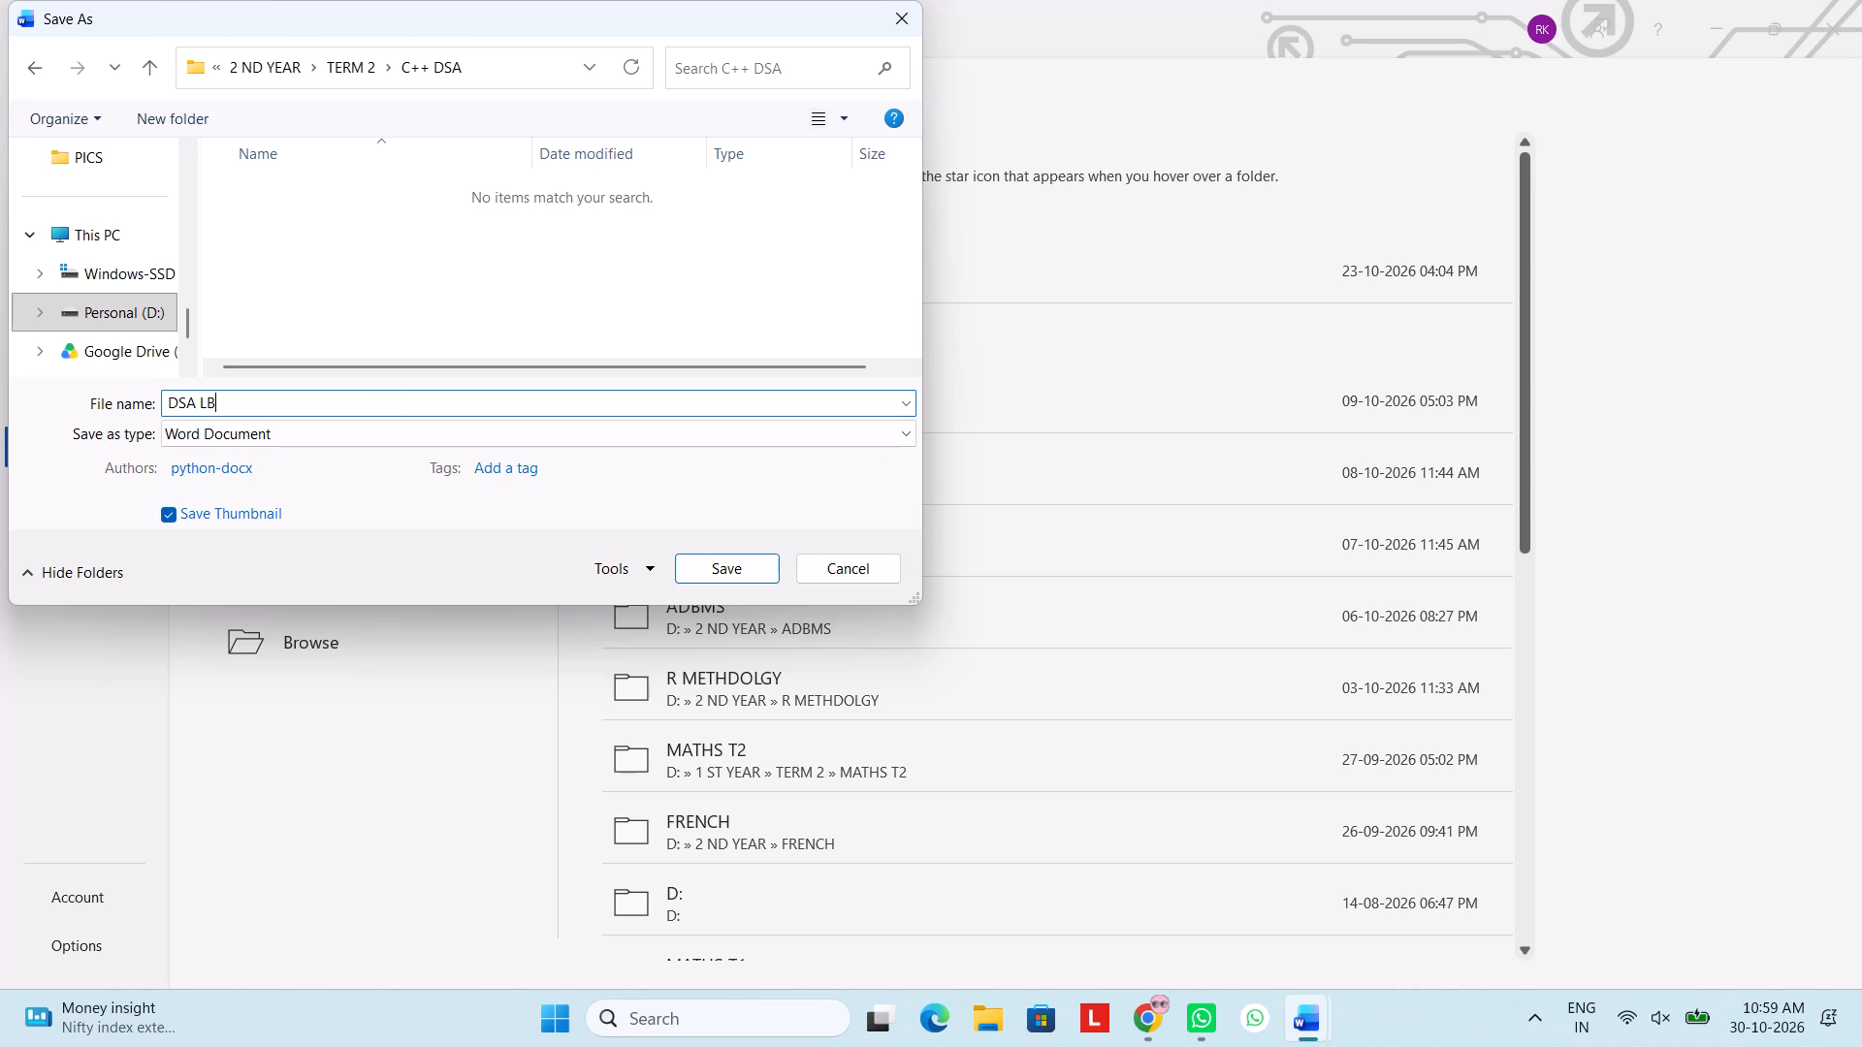
{"action": "key", "text": "BackSpace"}
{"action": "type", "text": "AB 1"}
{"action": "key", "text": "space"}
{"action": "left_click", "coordinate": [722, 571]}
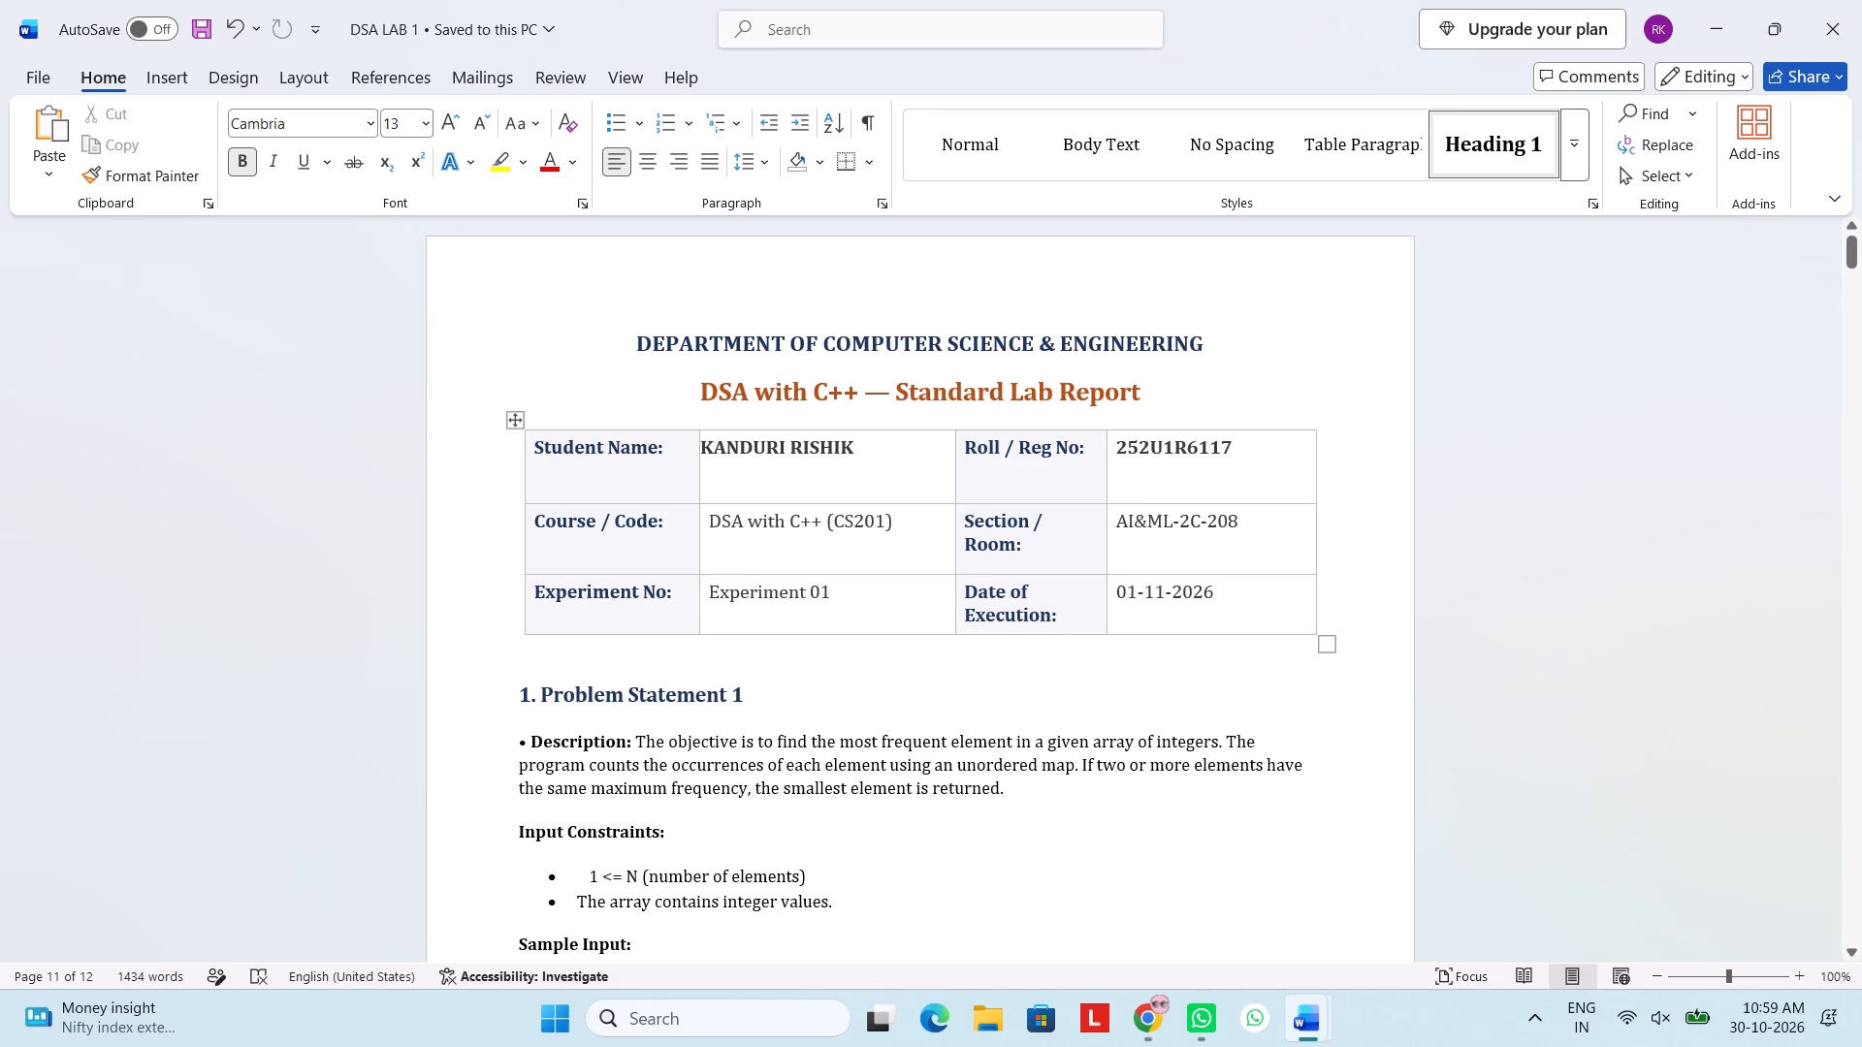
Close the report and reopen DSA LAB 1 from the 2 ND YEAR > TERM 2 > C++ DSA folder on drive D to check it.
{"action": "left_click", "coordinate": [1838, 18]}
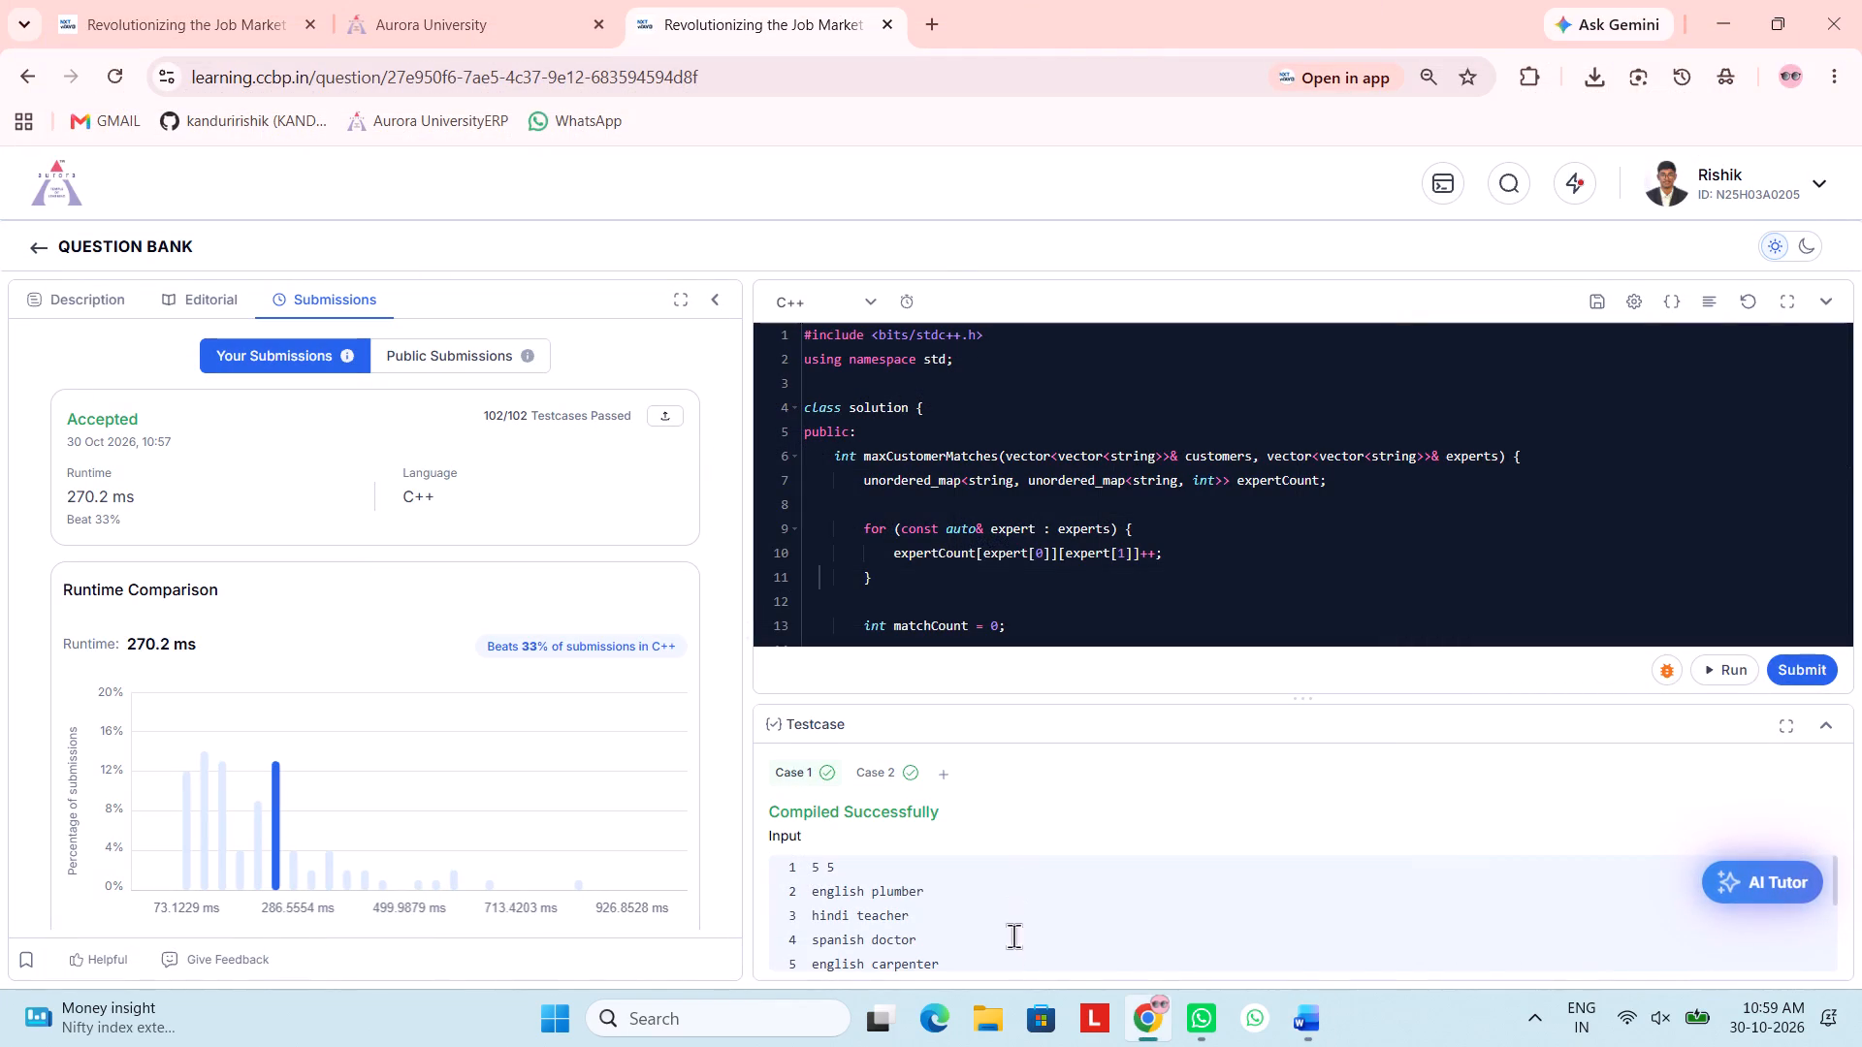
{"action": "left_click", "coordinate": [999, 1046]}
{"action": "scroll", "coordinate": [98, 528], "scroll_direction": "down", "scroll_amount": 1}
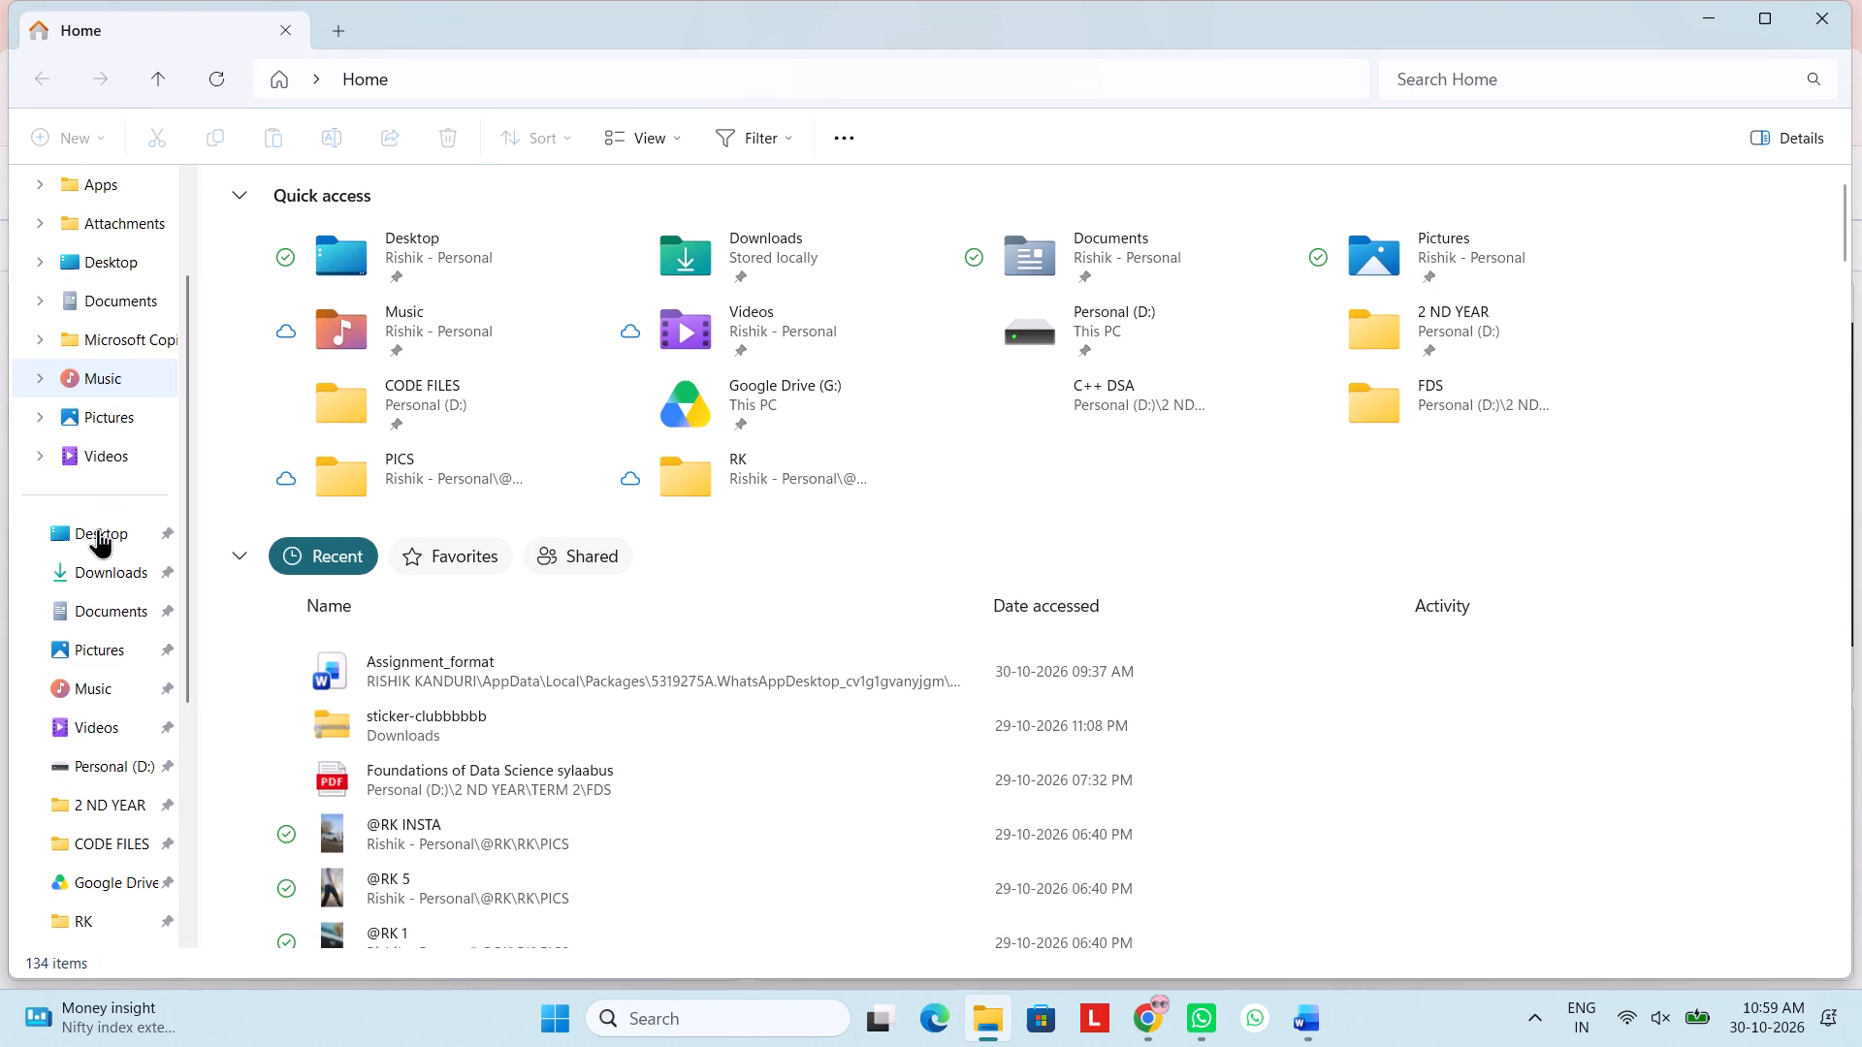
{"action": "scroll", "coordinate": [98, 528], "scroll_direction": "down", "scroll_amount": 1}
{"action": "left_click", "coordinate": [133, 657]}
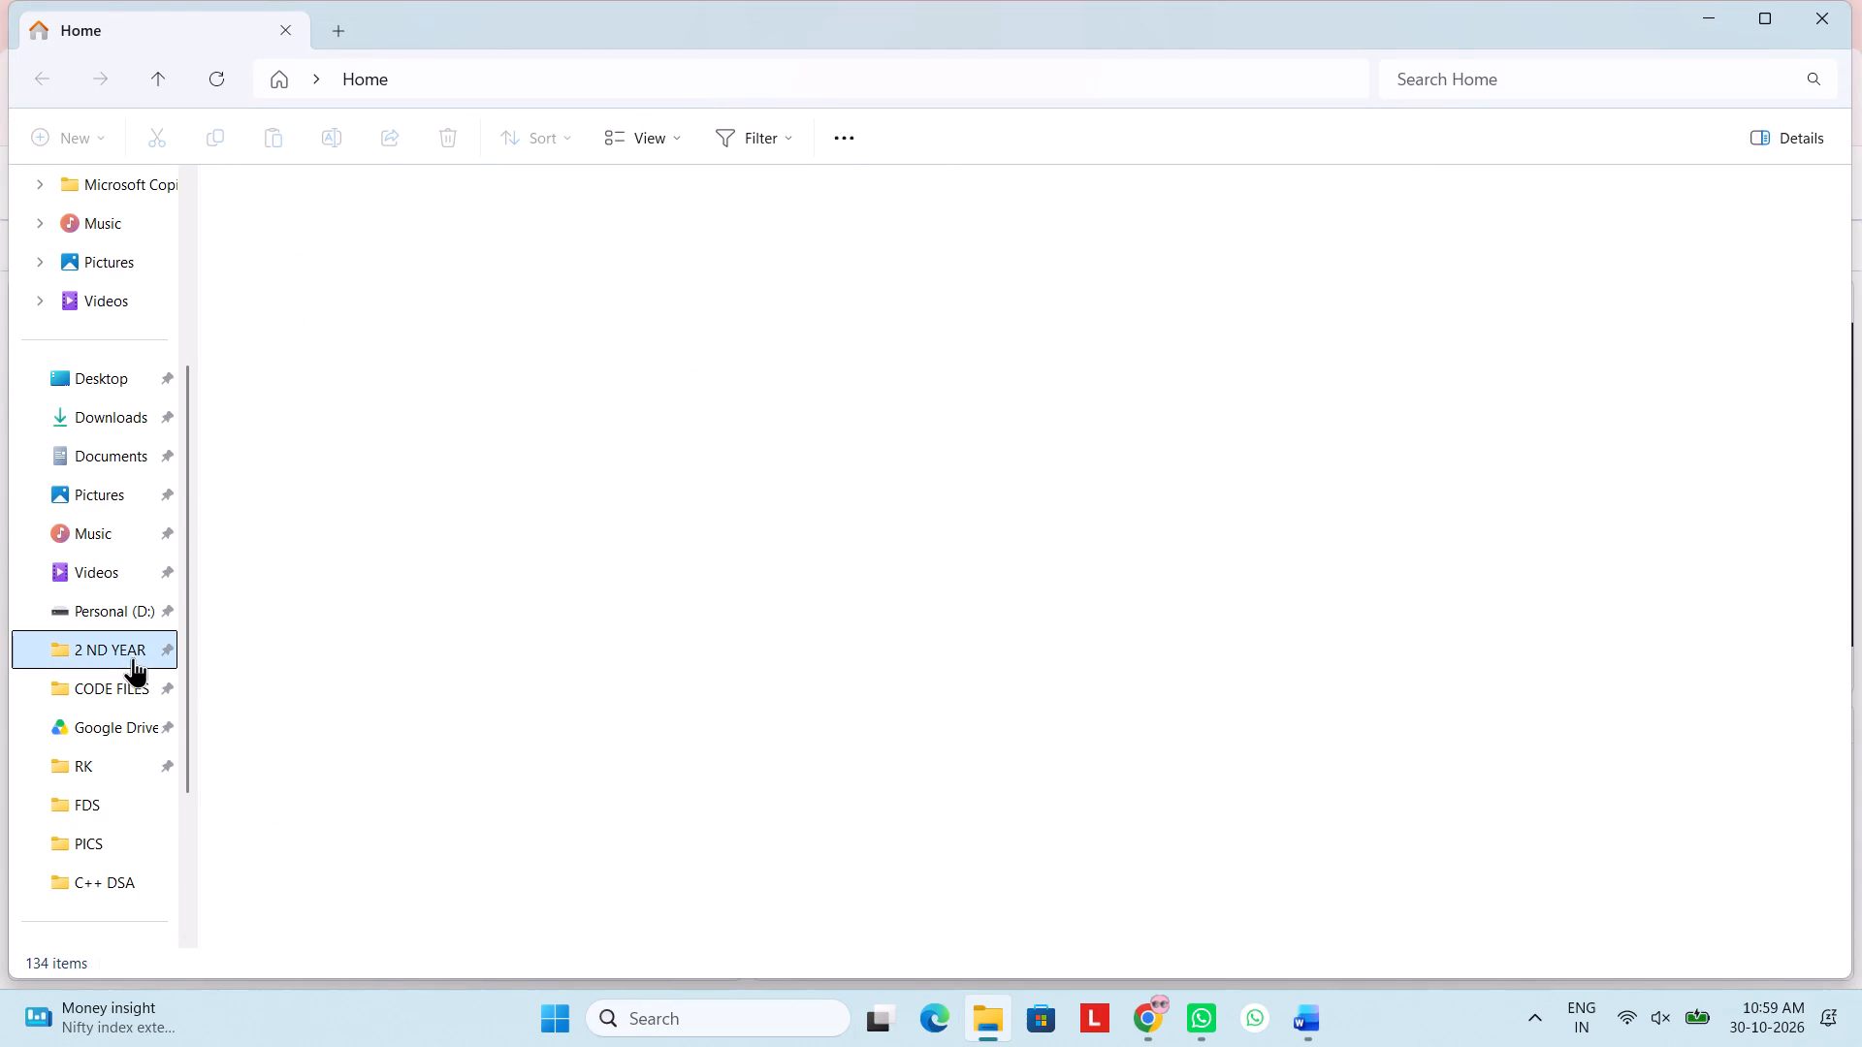
{"action": "double_click", "coordinate": [368, 262]}
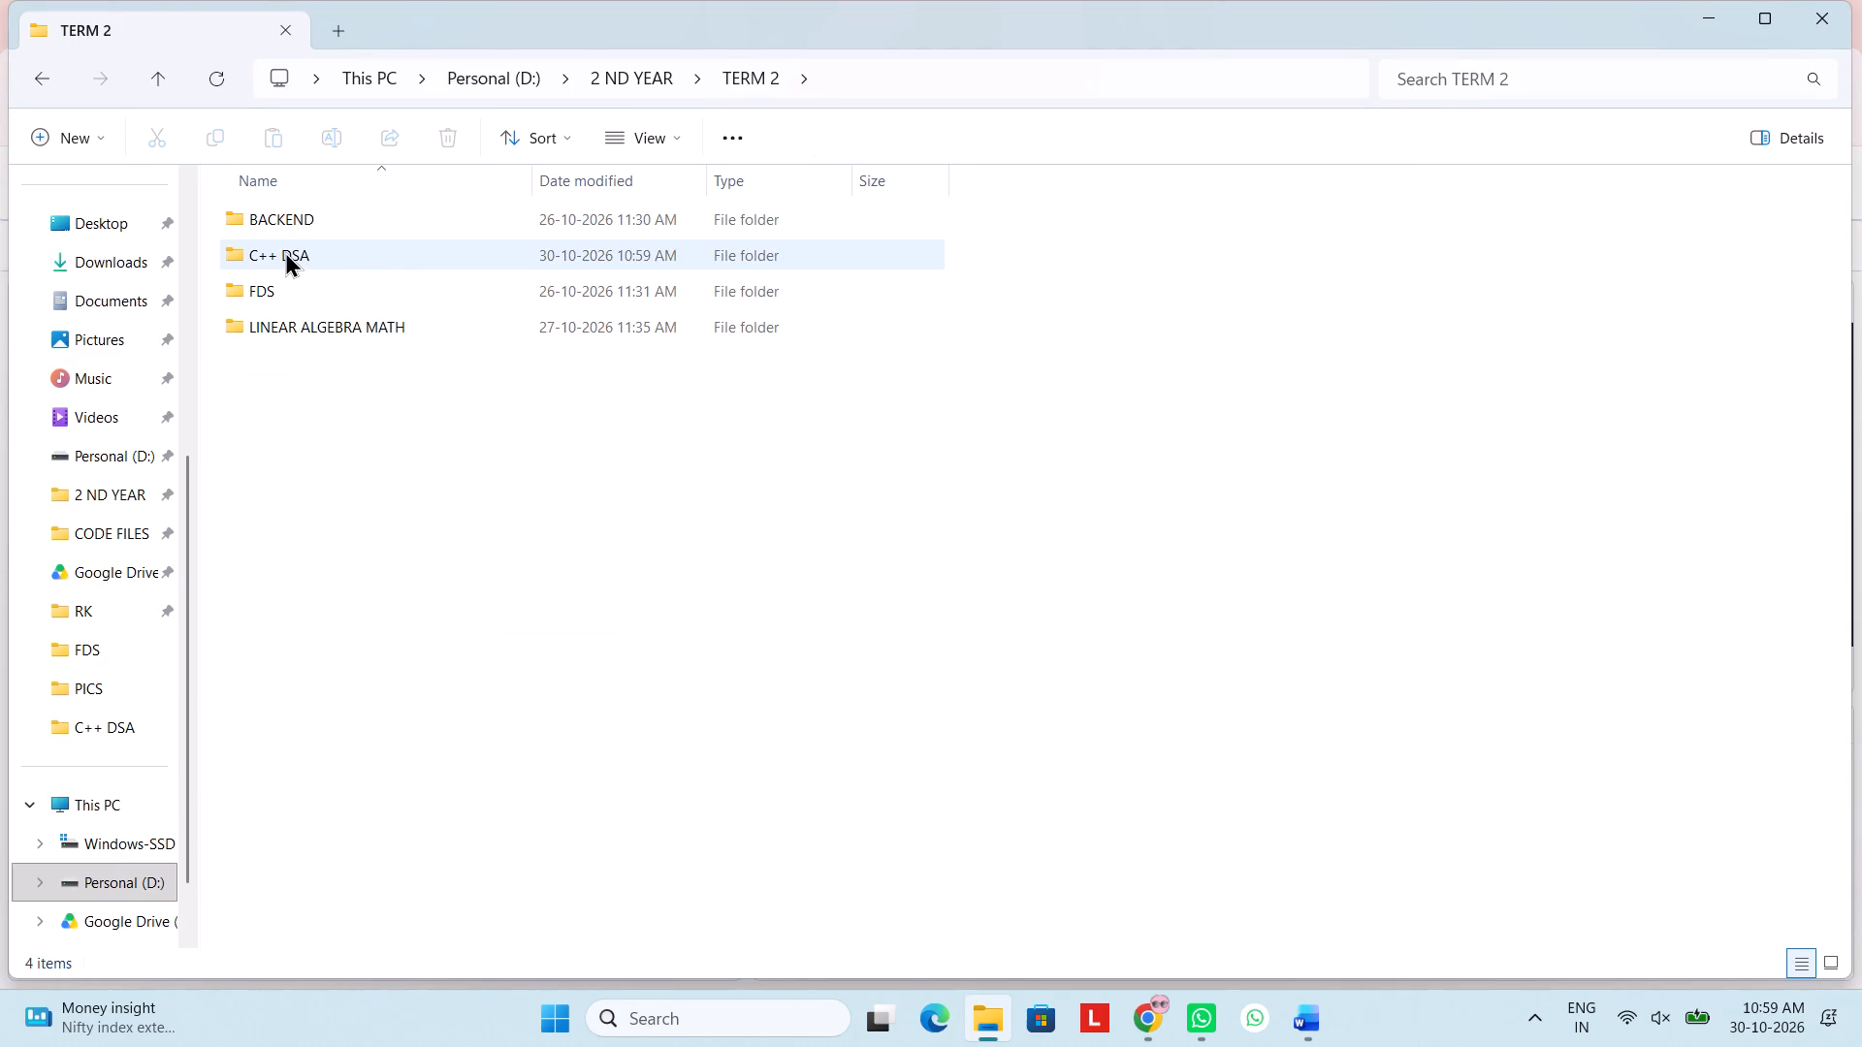
{"action": "double_click", "coordinate": [285, 251]}
{"action": "double_click", "coordinate": [247, 248]}
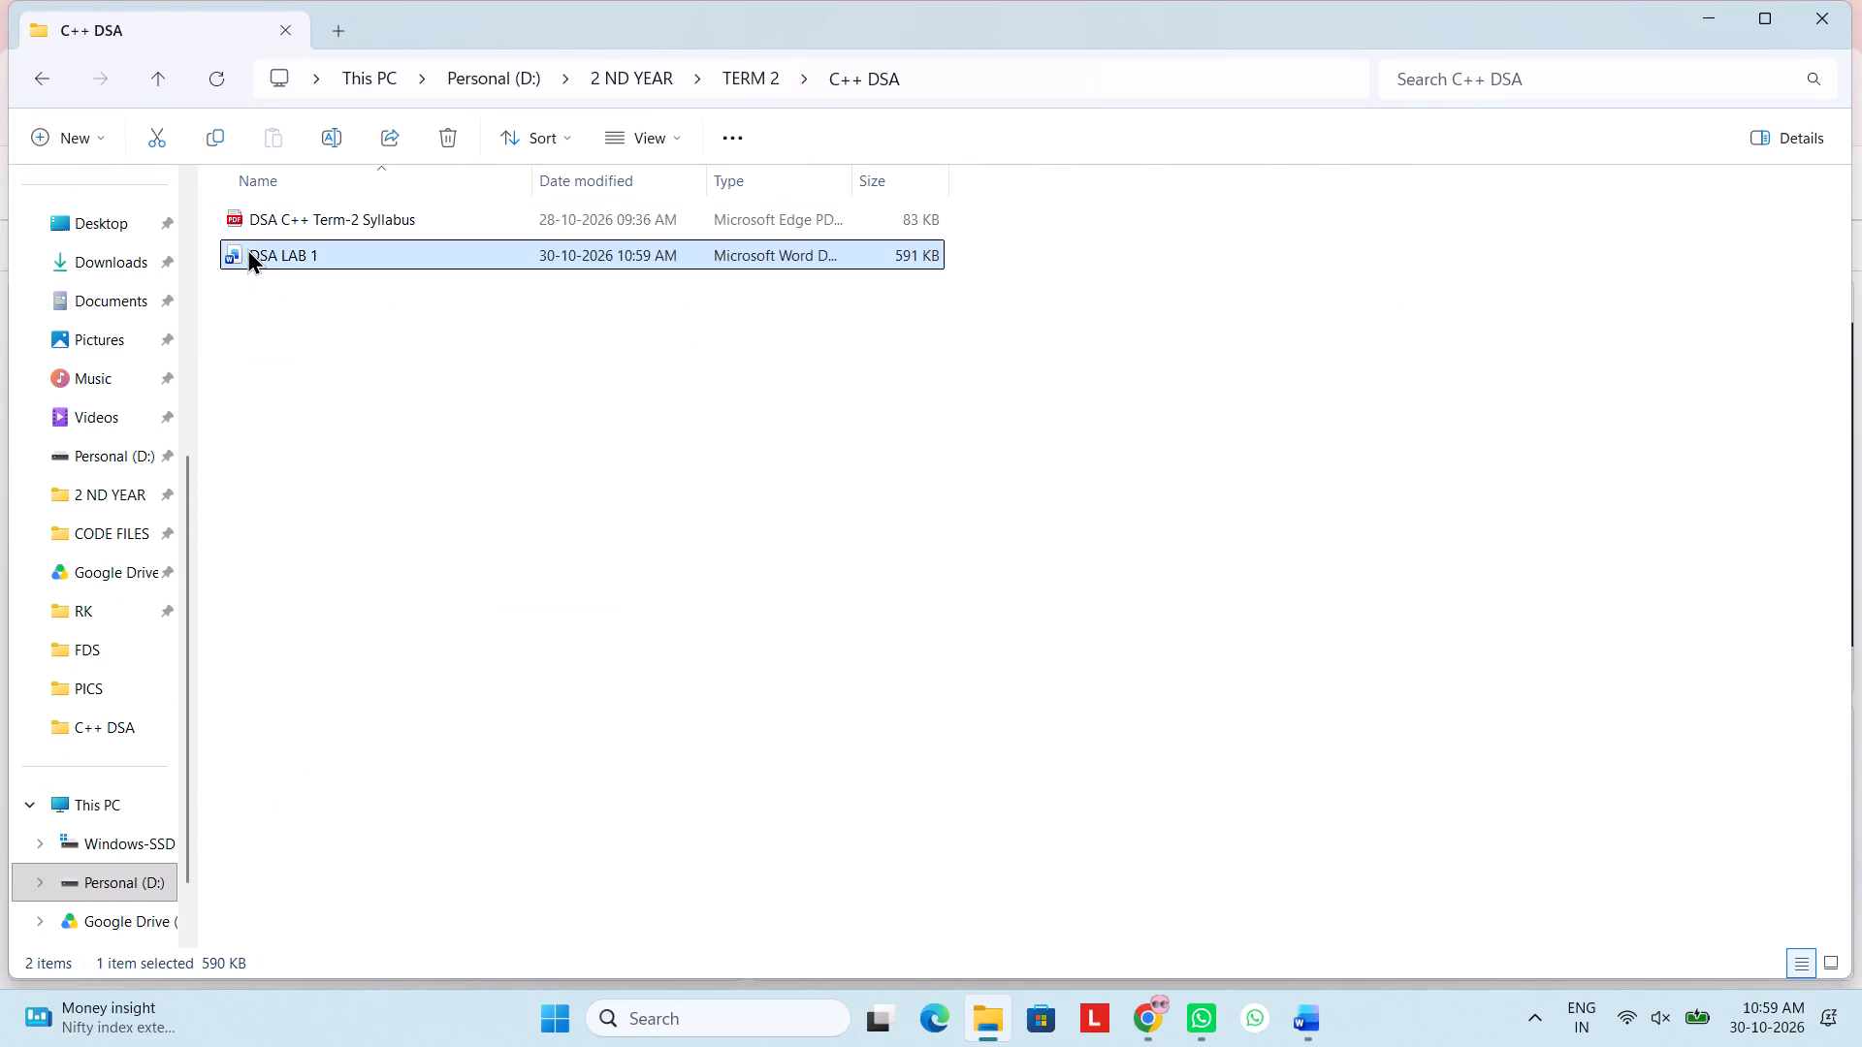
{"action": "scroll", "coordinate": [589, 416], "scroll_direction": "down", "scroll_amount": 2}
{"action": "scroll", "coordinate": [589, 416], "scroll_direction": "up", "scroll_amount": 1}
{"action": "scroll", "coordinate": [589, 416], "scroll_direction": "down", "scroll_amount": 1}
{"action": "scroll", "coordinate": [589, 416], "scroll_direction": "up", "scroll_amount": 3}
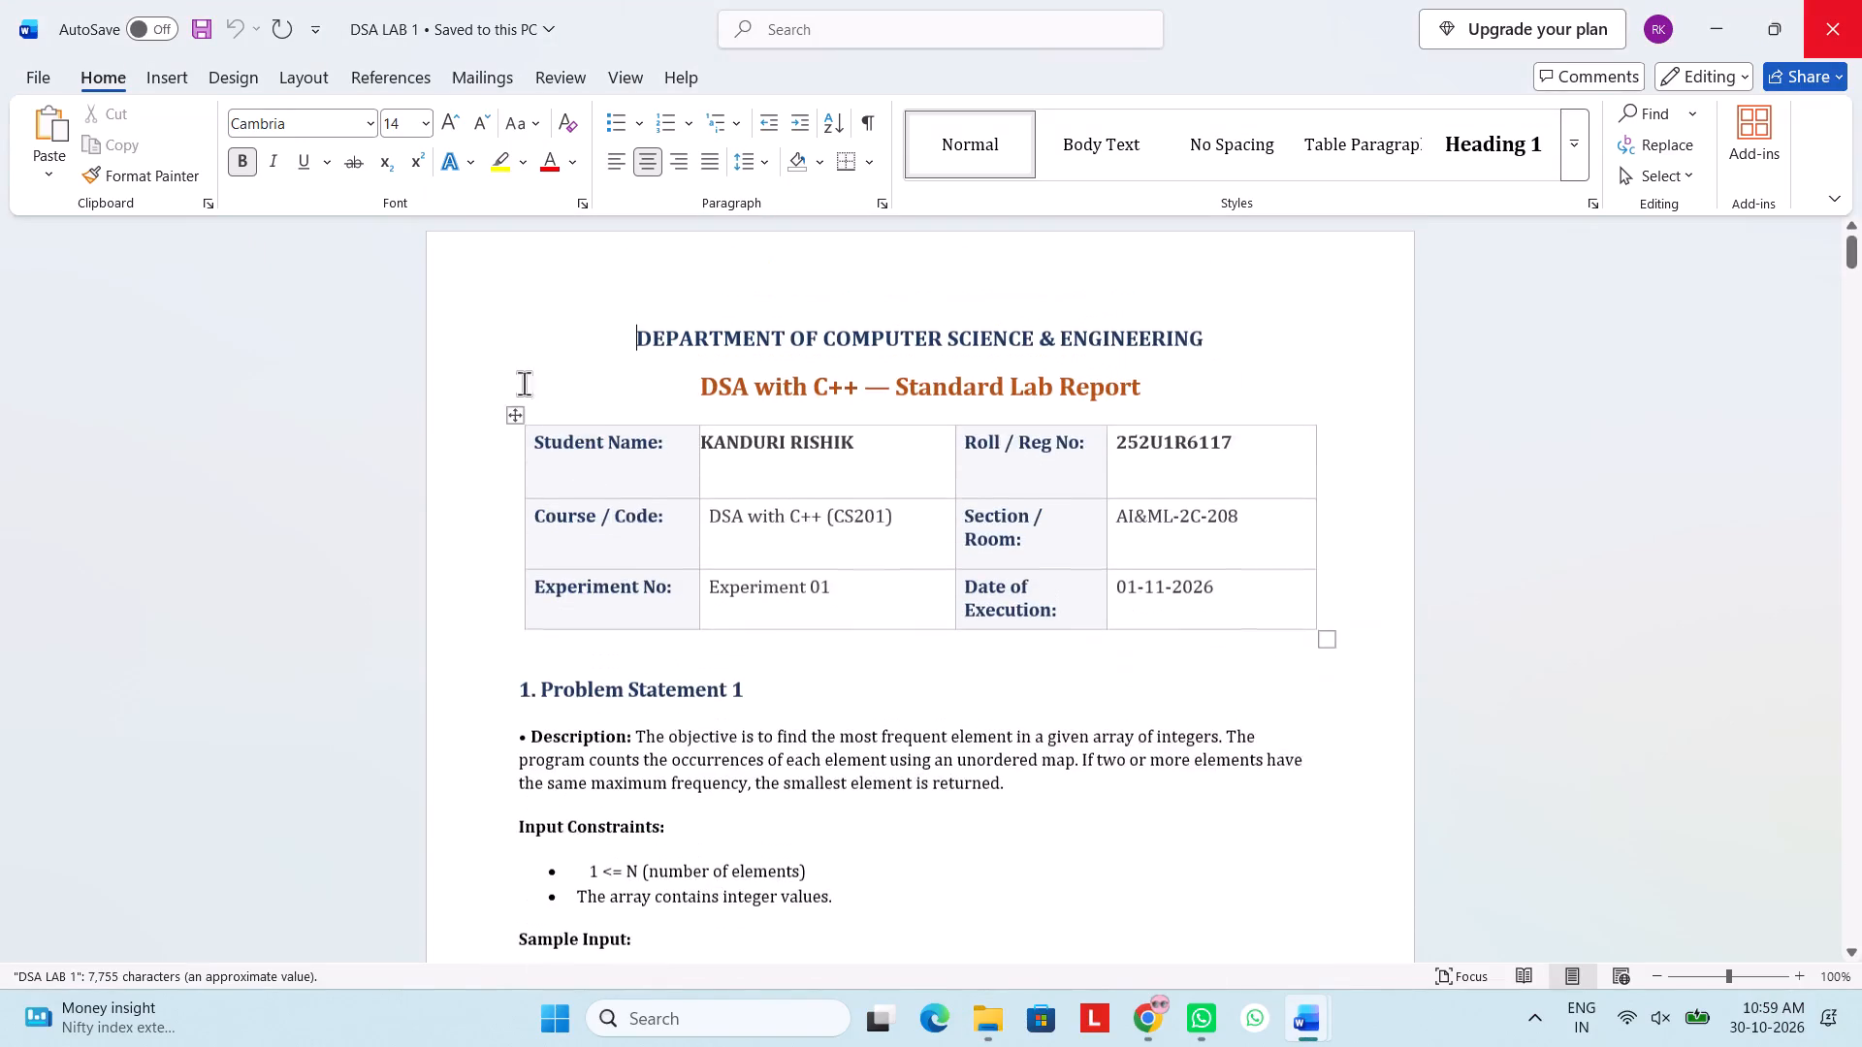
Save a PDF copy of the report as DSA LAB 1 in the C++ DSA folder.
{"action": "left_click", "coordinate": [14, 85]}
{"action": "left_click", "coordinate": [112, 435]}
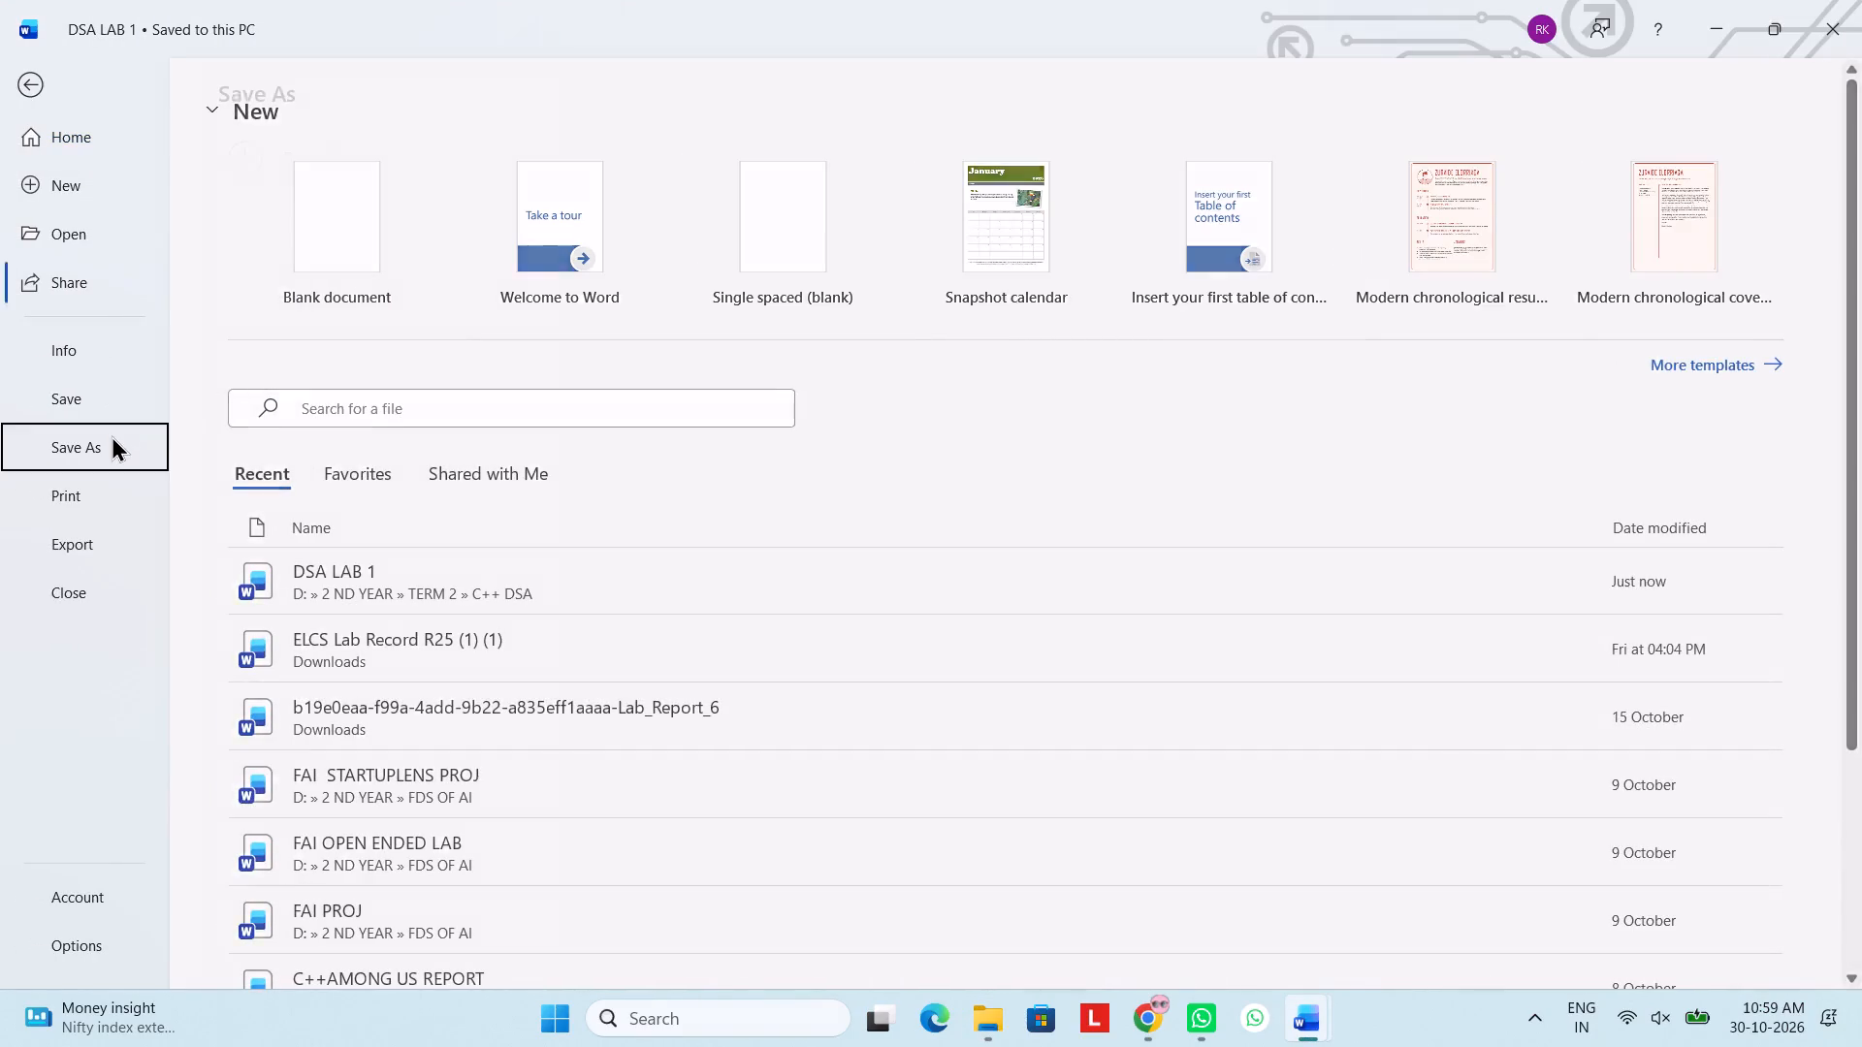
{"action": "double_click", "coordinate": [739, 281]}
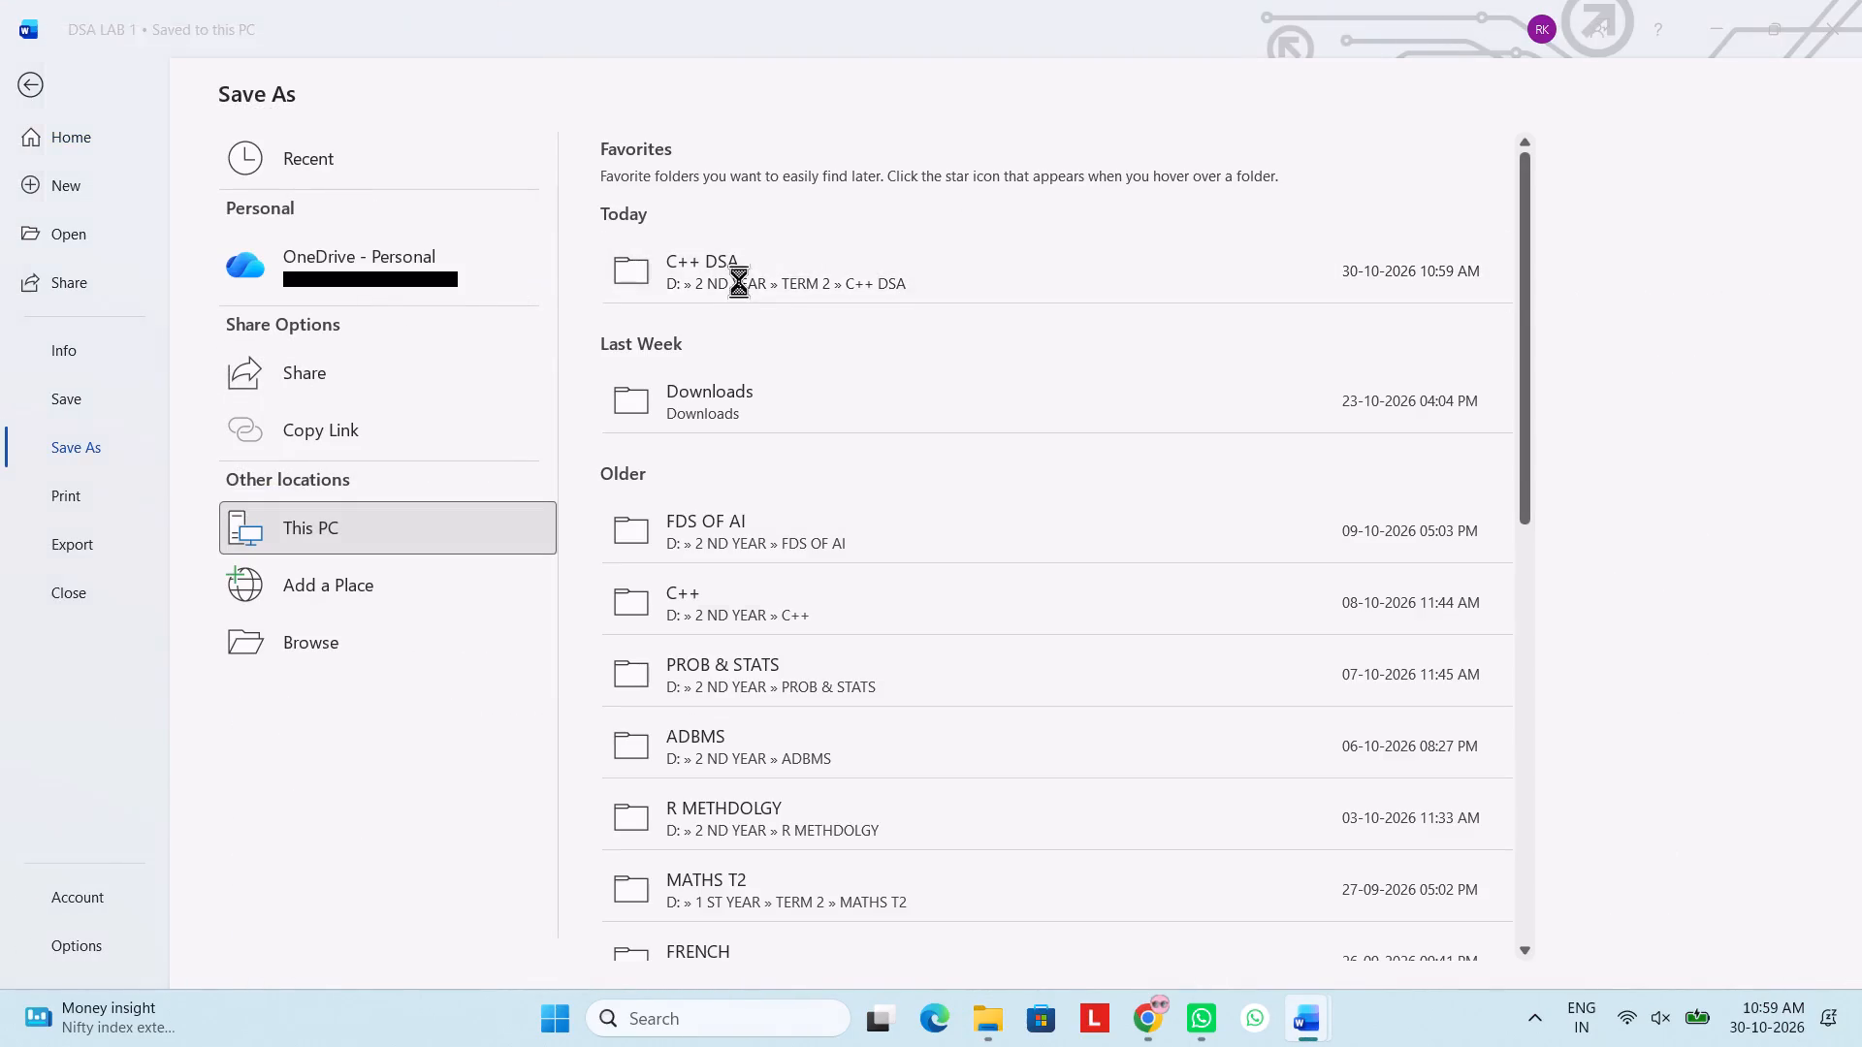
{"action": "key", "text": "Tab"}
{"action": "key", "text": "p"}
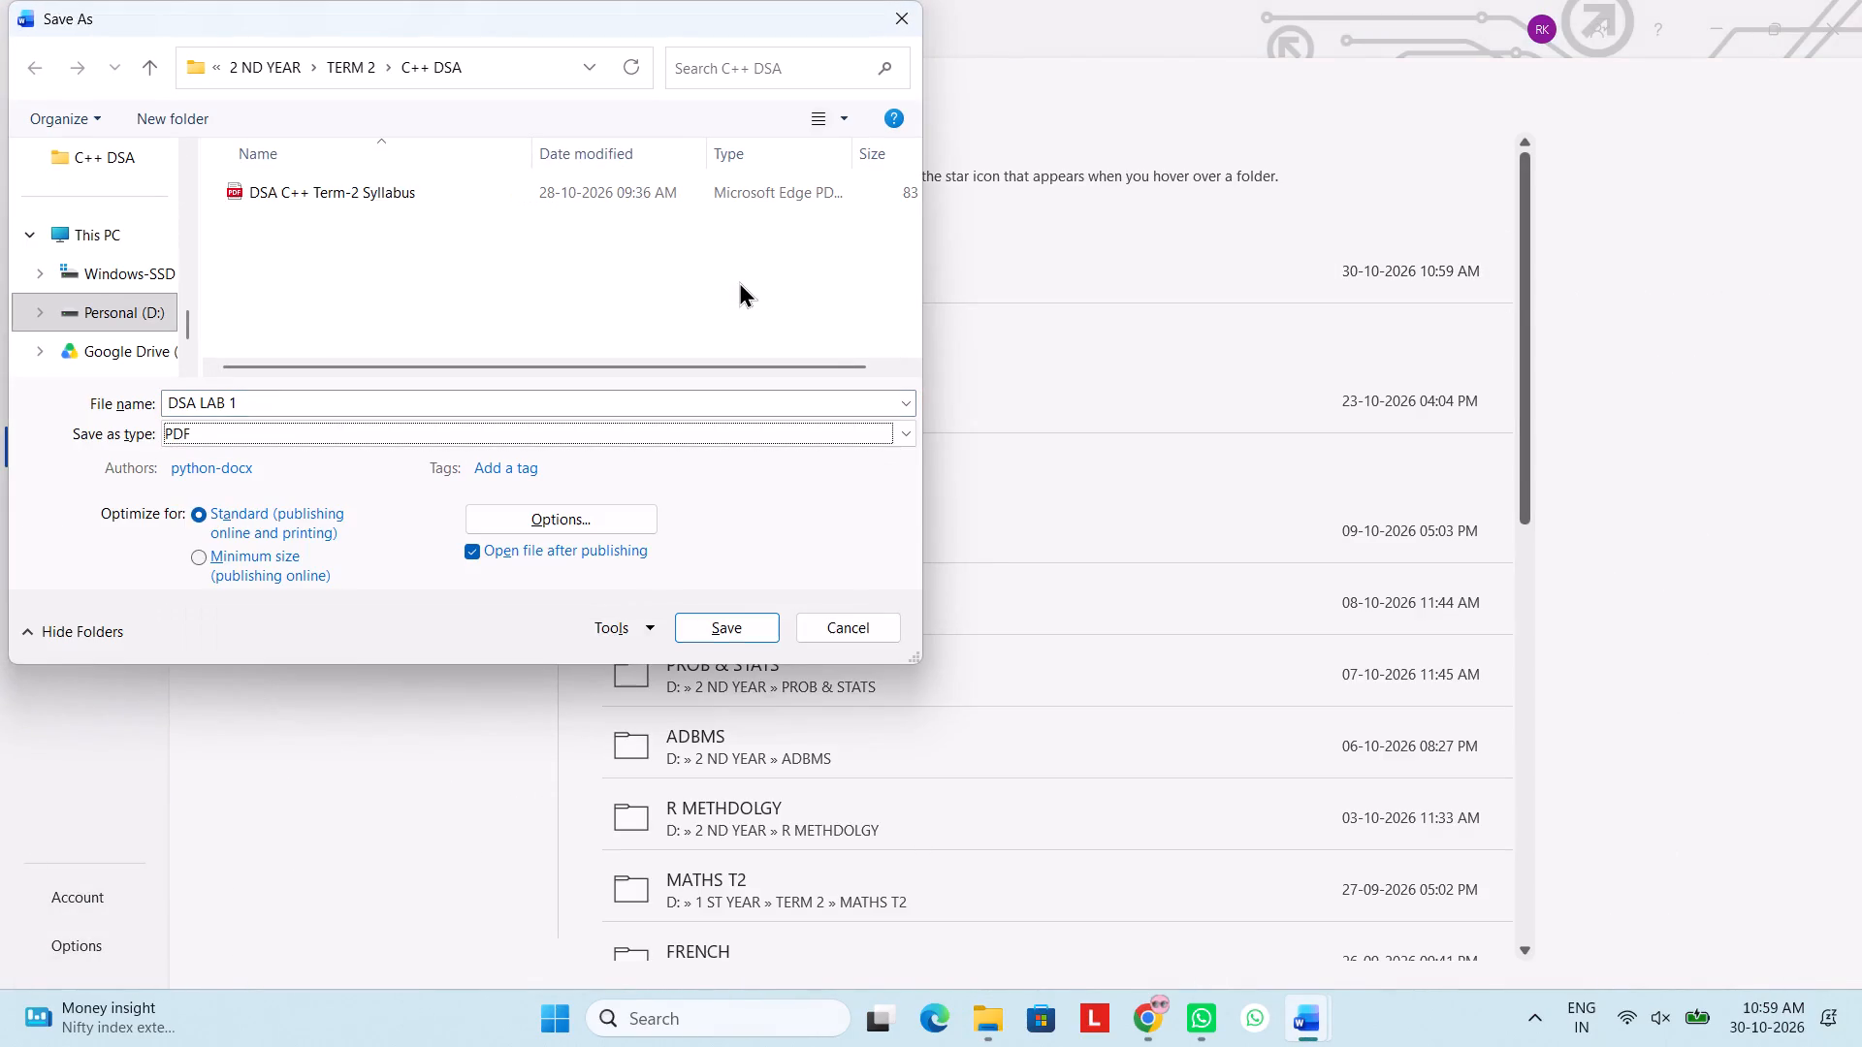
{"action": "key", "text": "Return"}
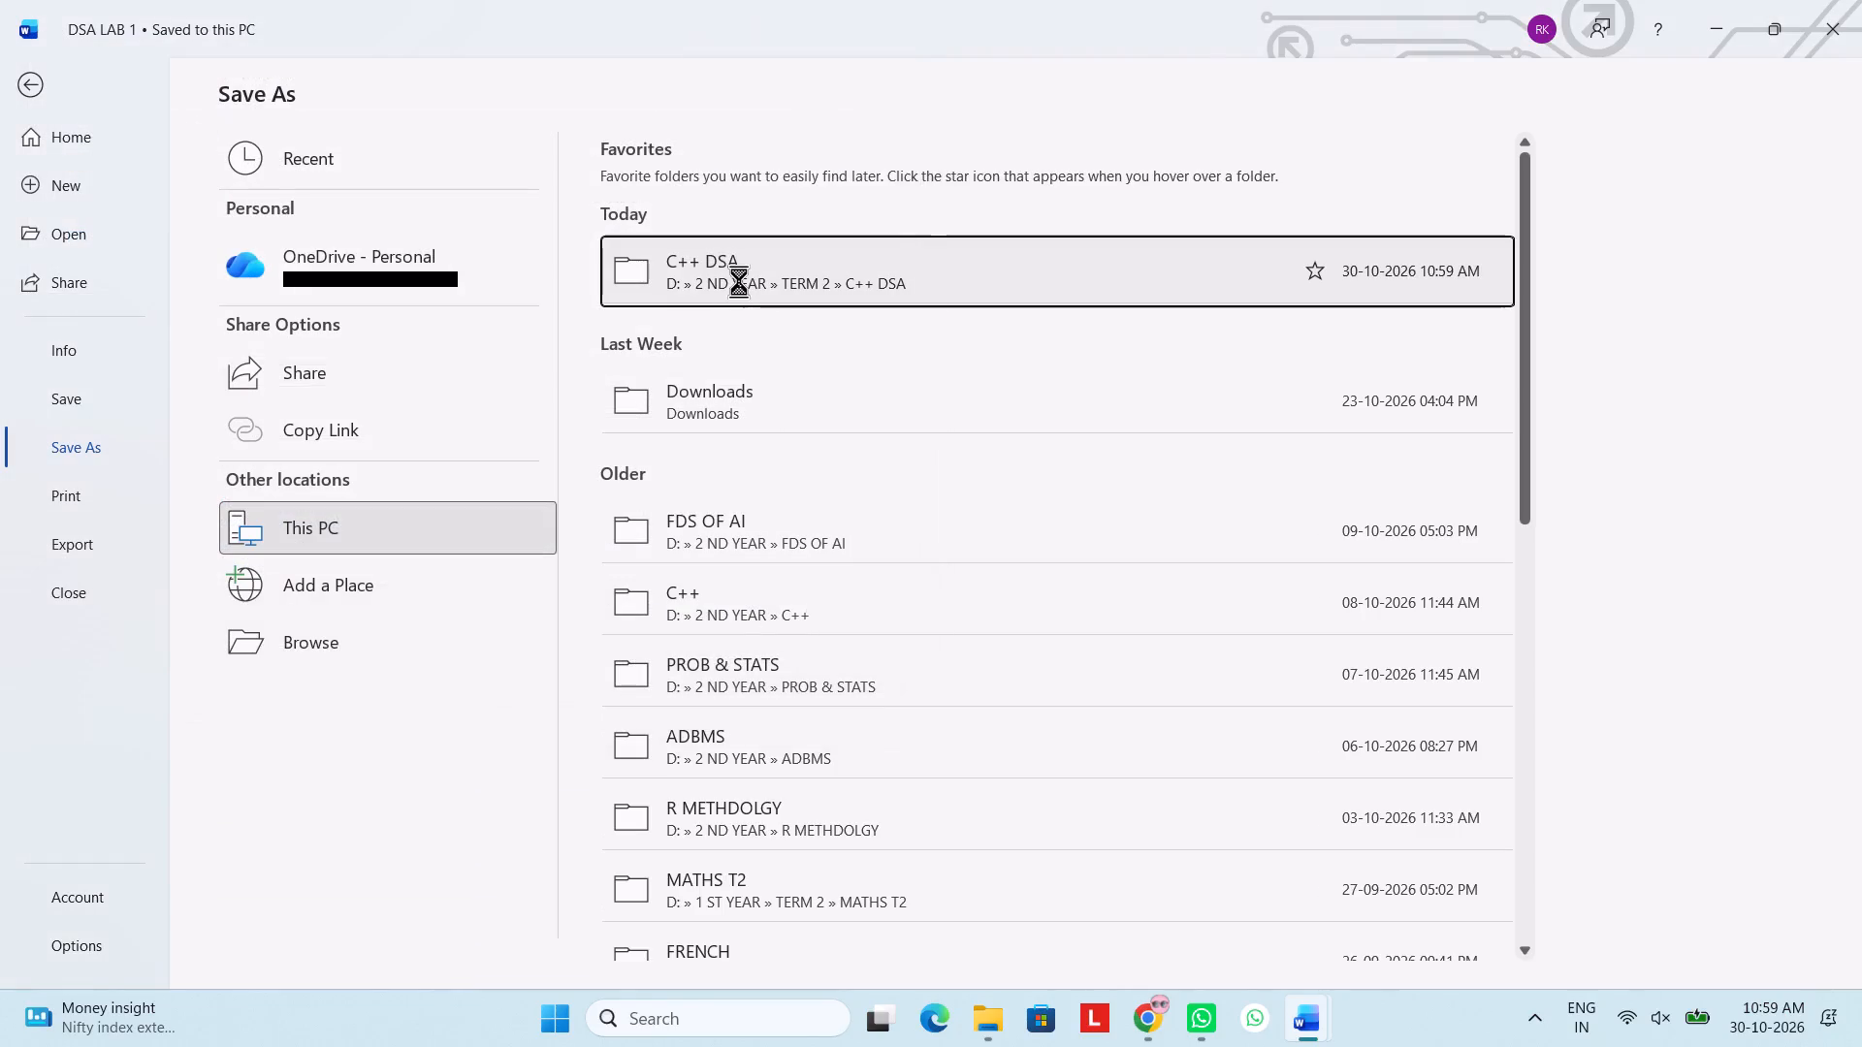
Close the published PDF, the Word report and the C++ DSA folder window.
{"action": "left_click", "coordinate": [1821, 18]}
{"action": "left_click", "coordinate": [1821, 18]}
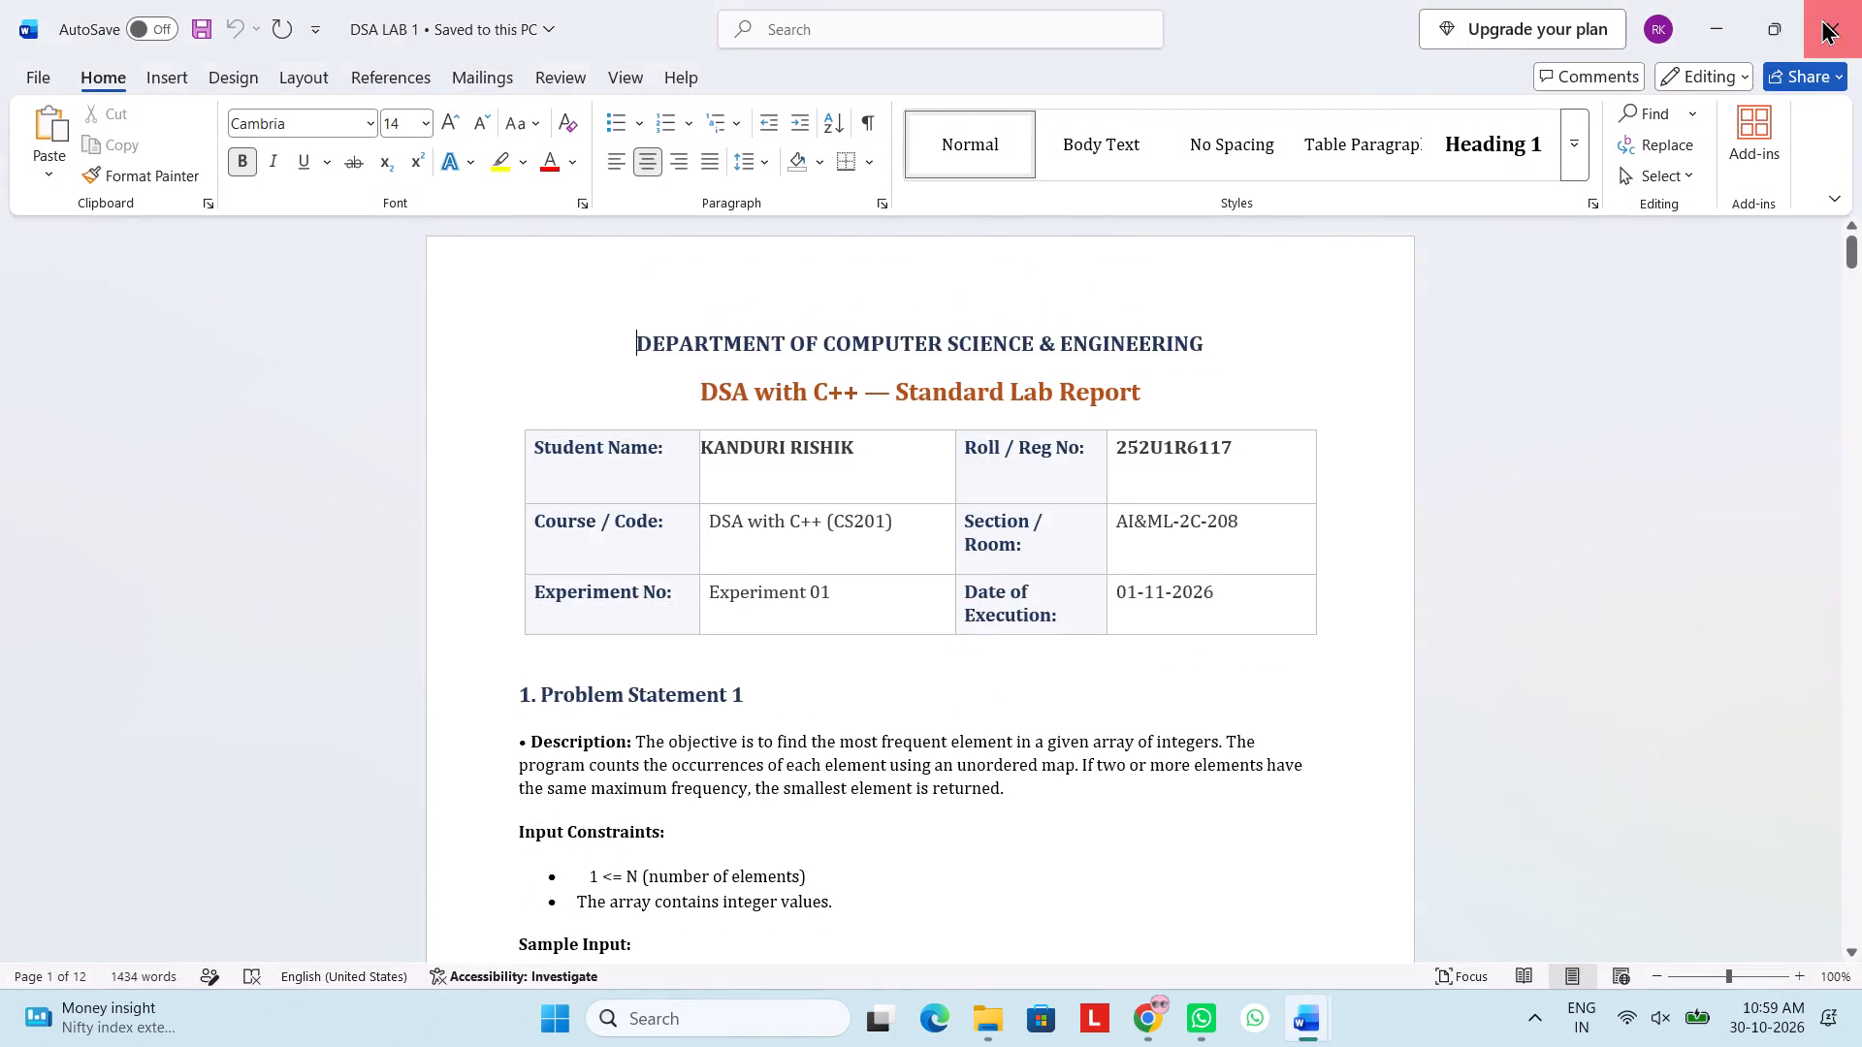
{"action": "left_click", "coordinate": [1810, 14]}
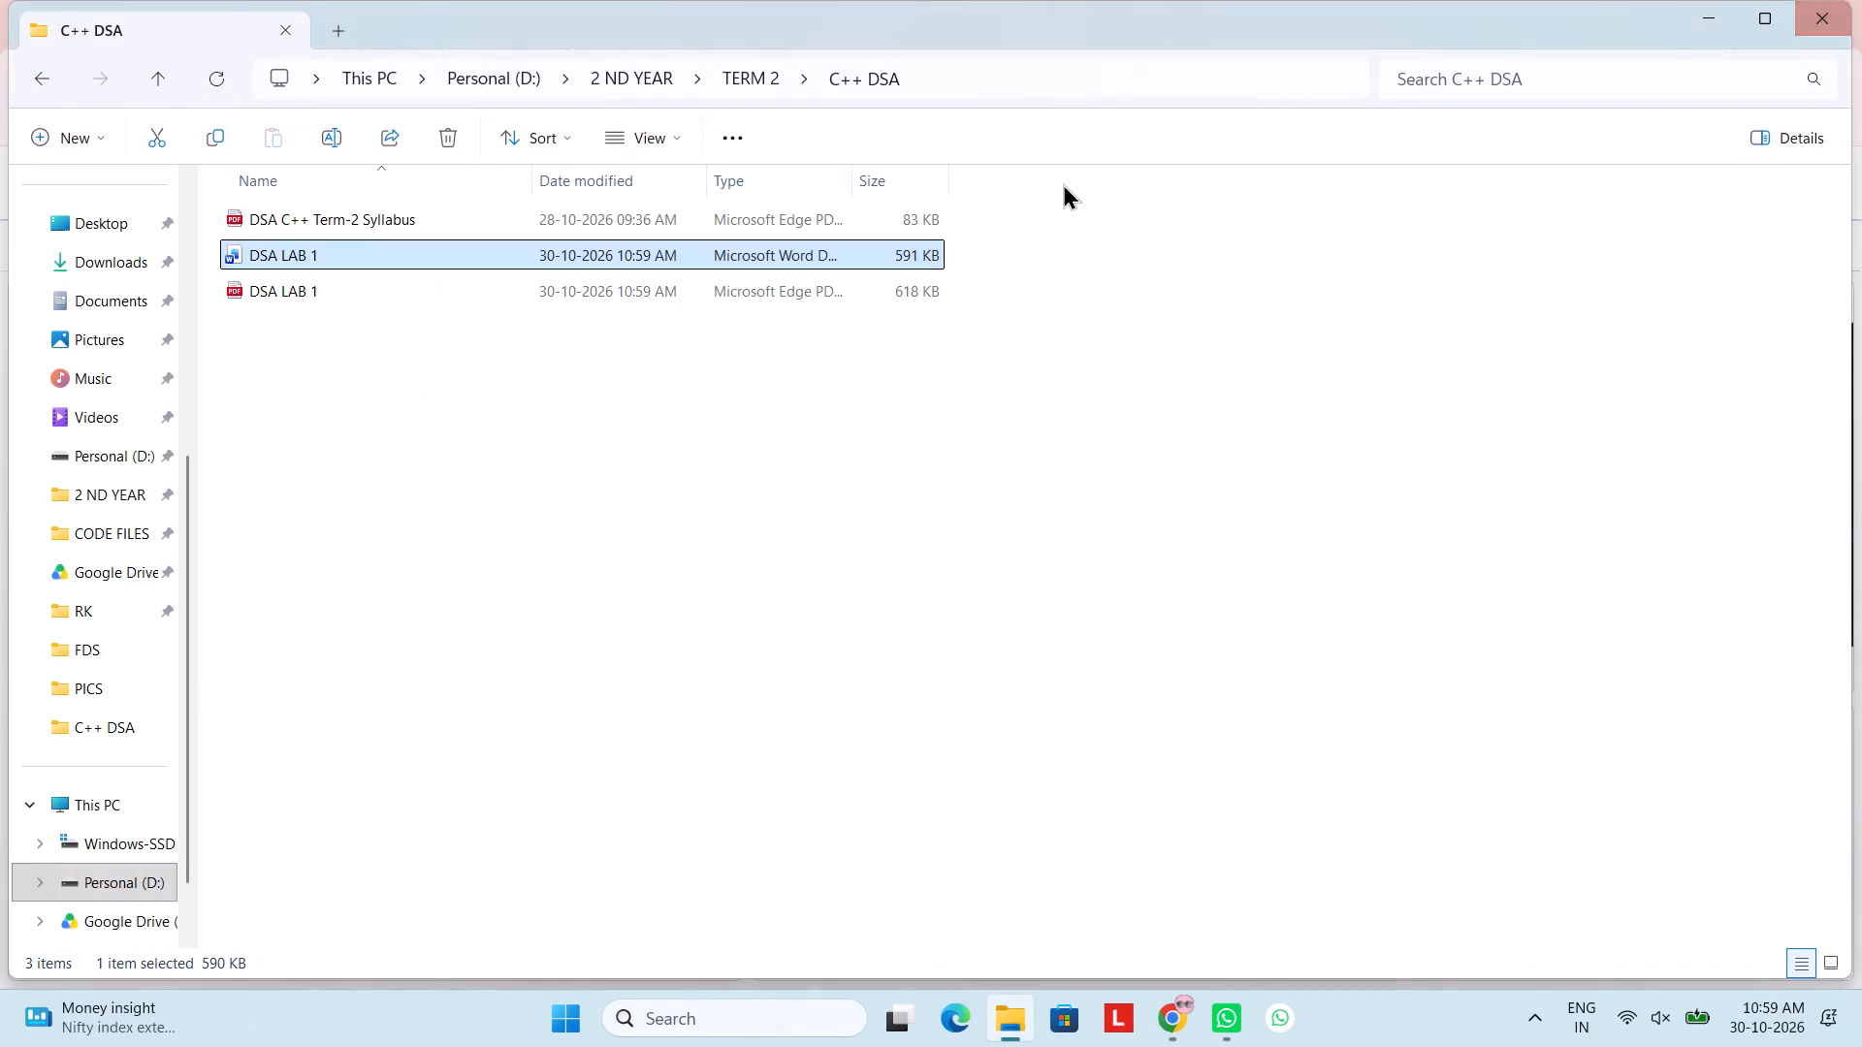
{"action": "left_click", "coordinate": [1813, 18]}
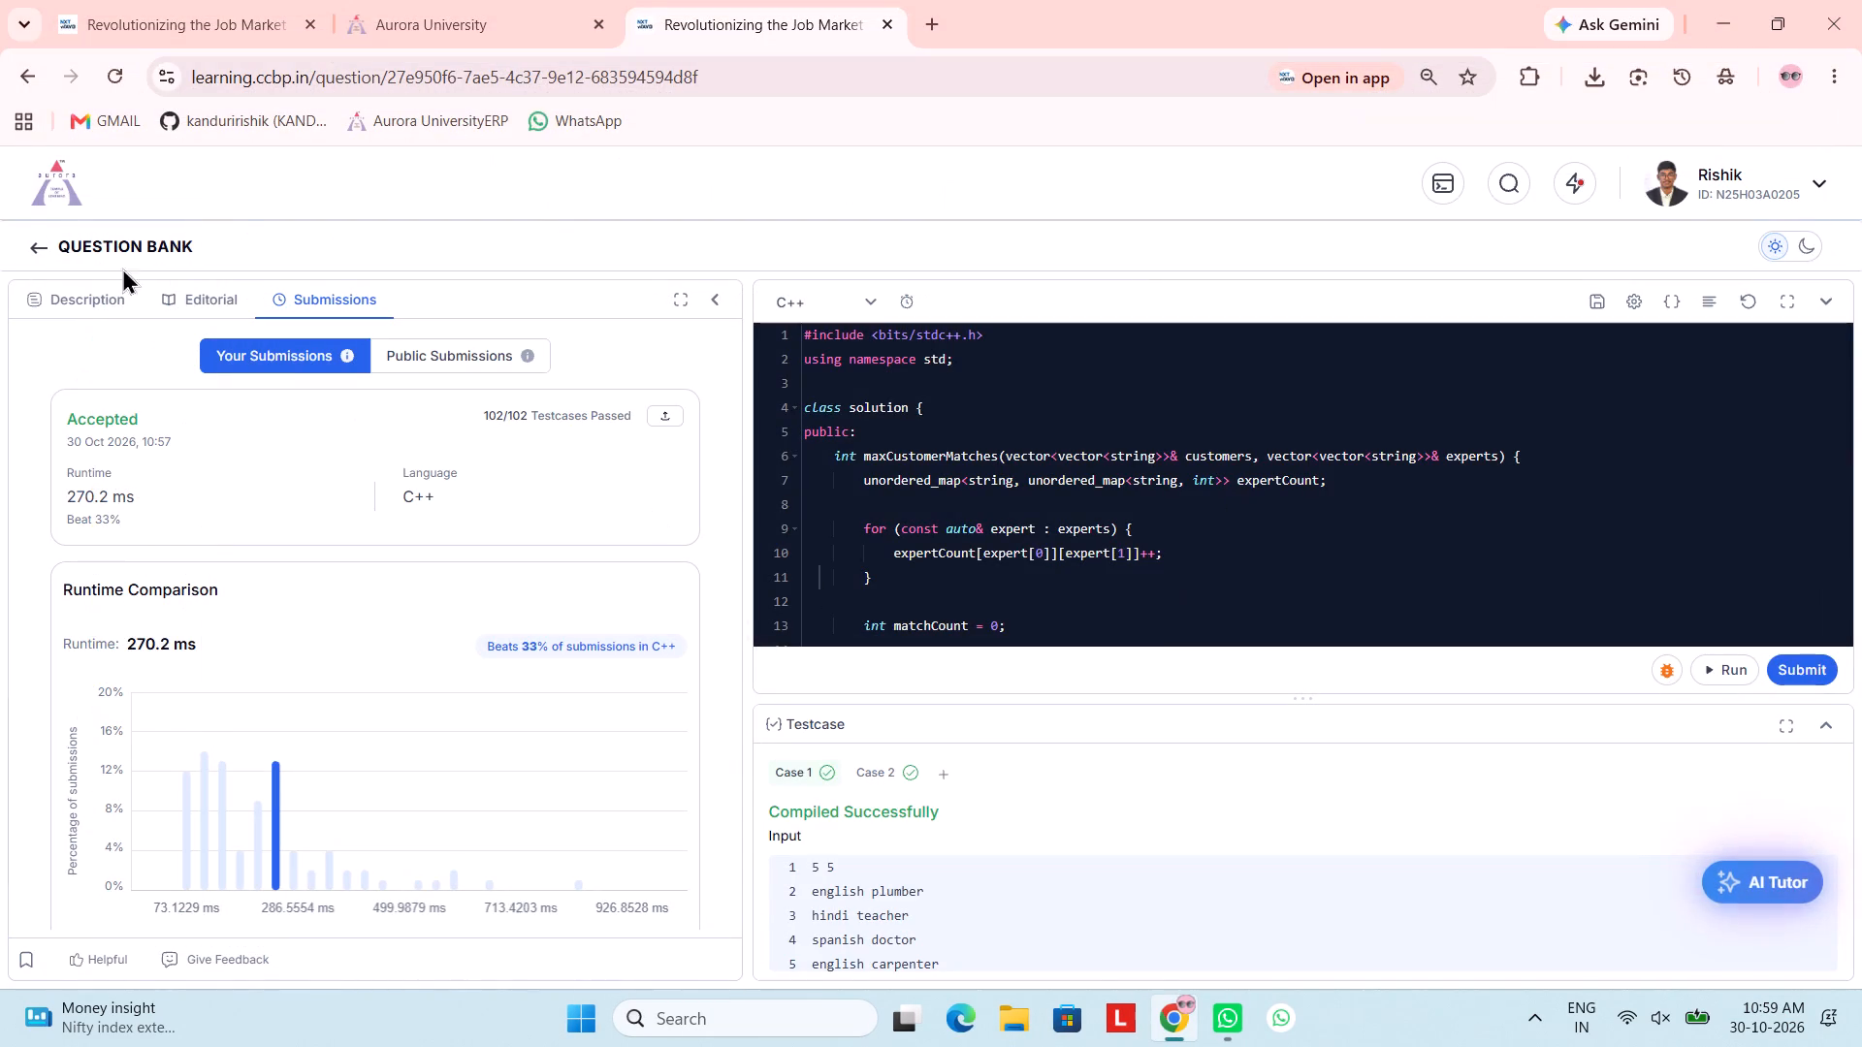
Go to the home page of the learning portal in the browser.
{"action": "left_click", "coordinate": [64, 205]}
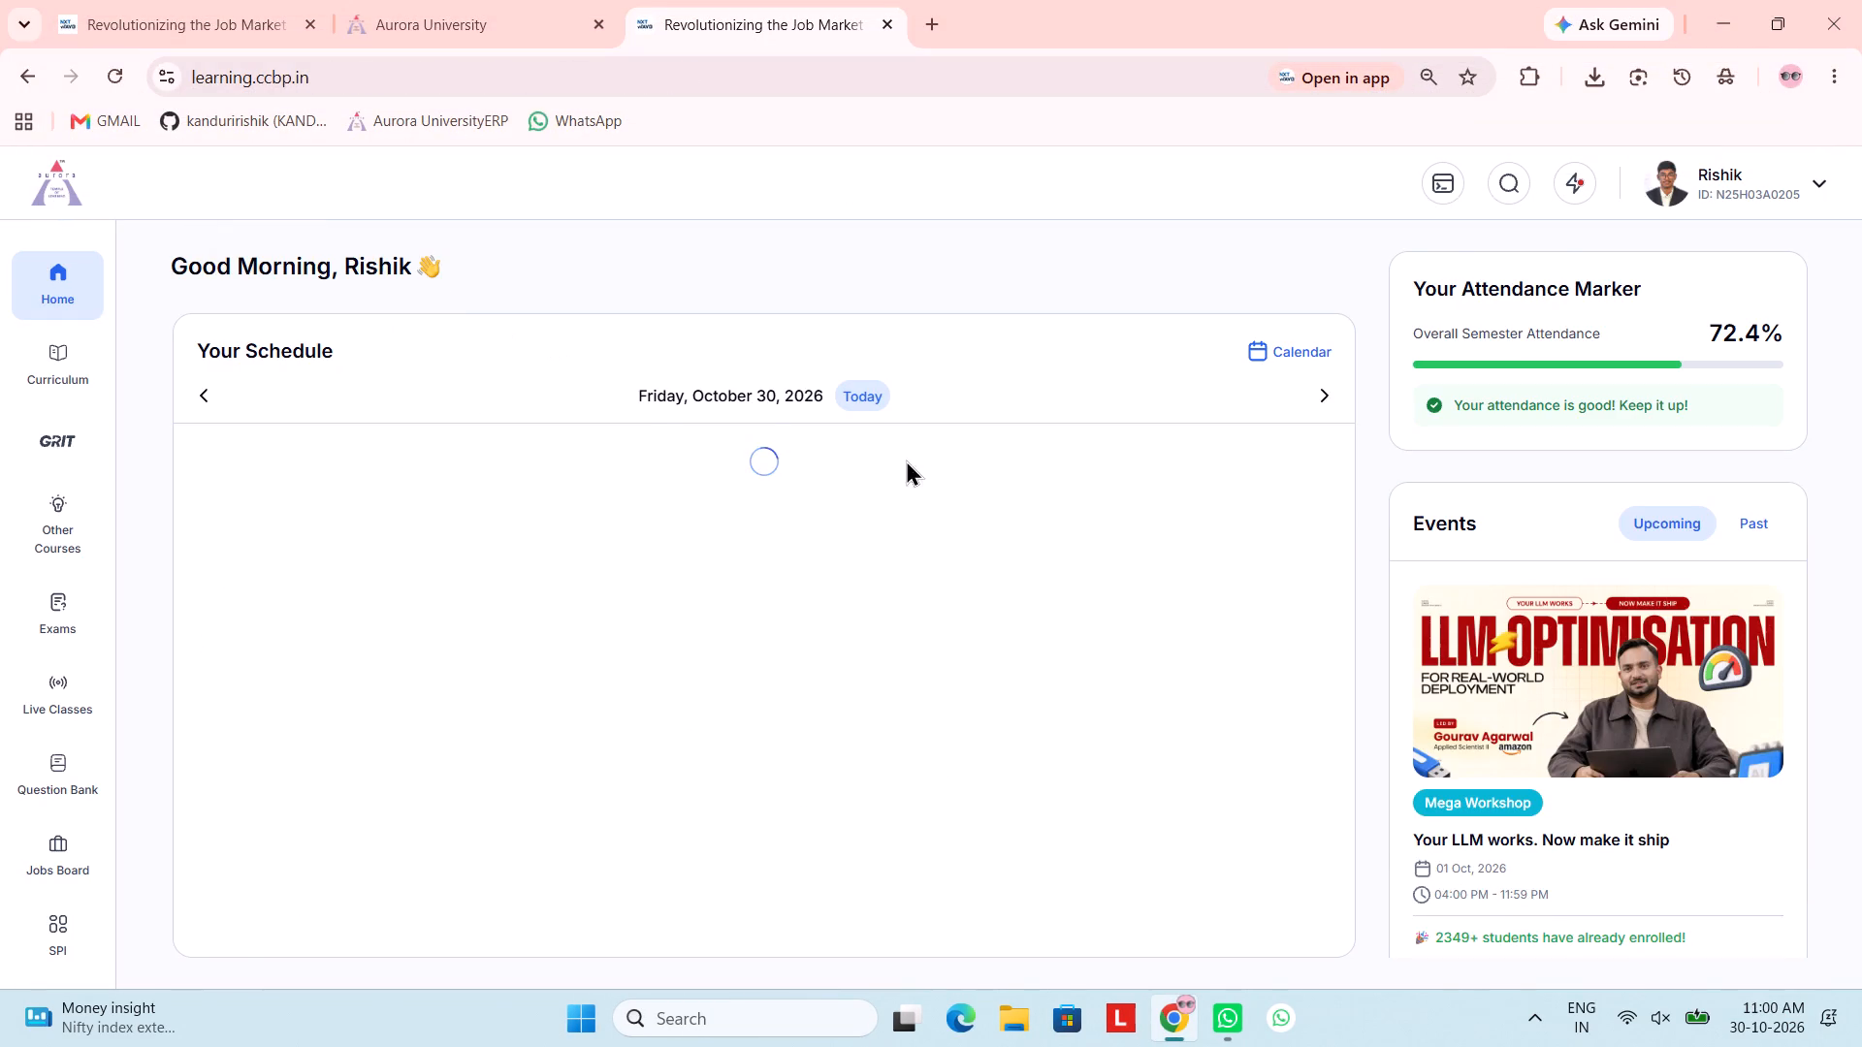